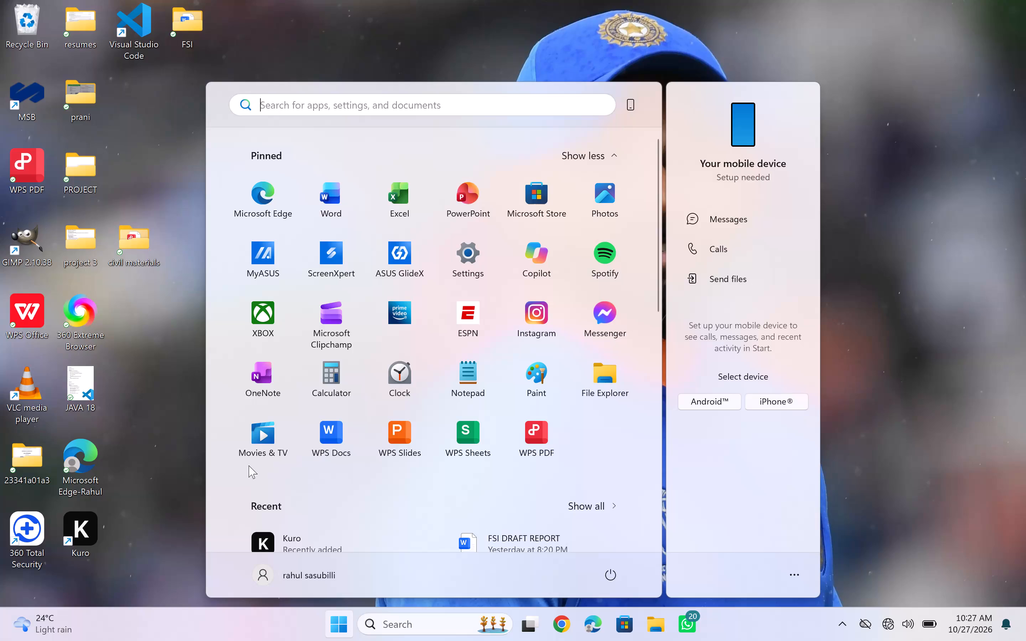
Switch from the desktop to Google Chrome by opening a new browser window.
left_click(151, 457)
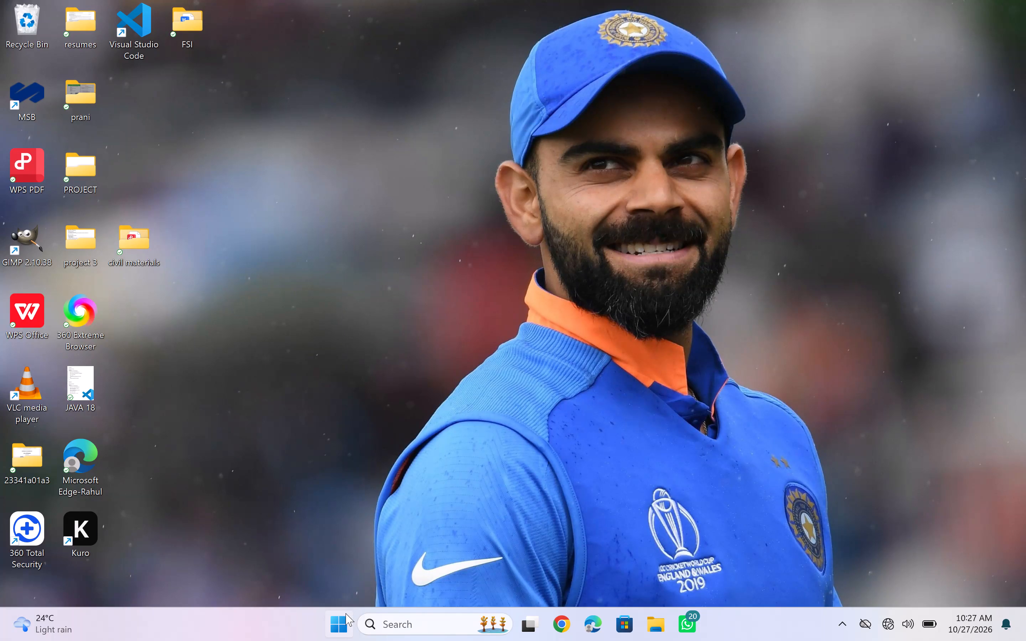
left_click(345, 614)
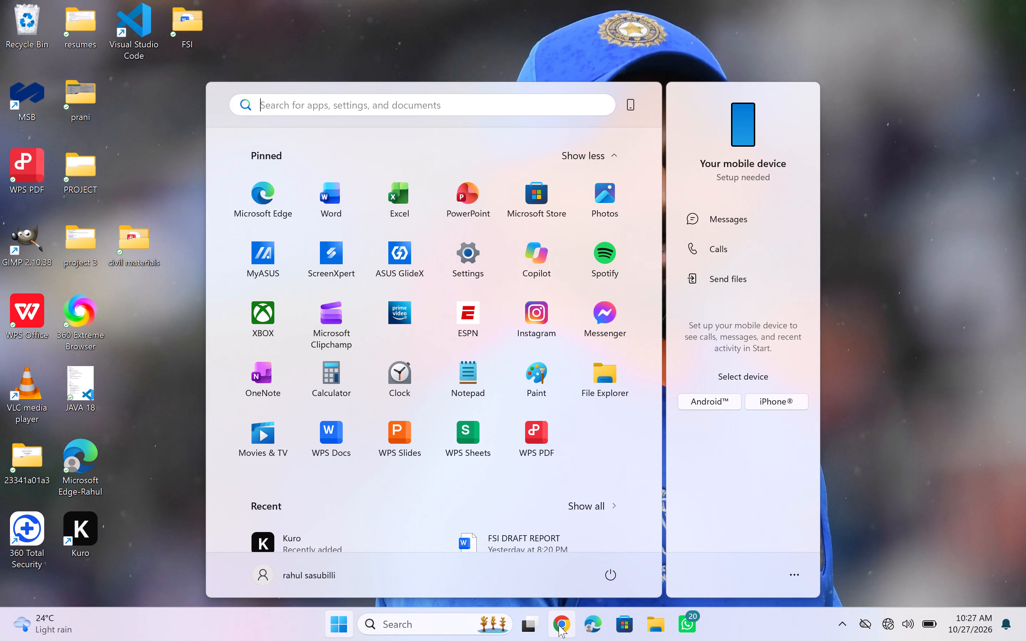
left_click(559, 625)
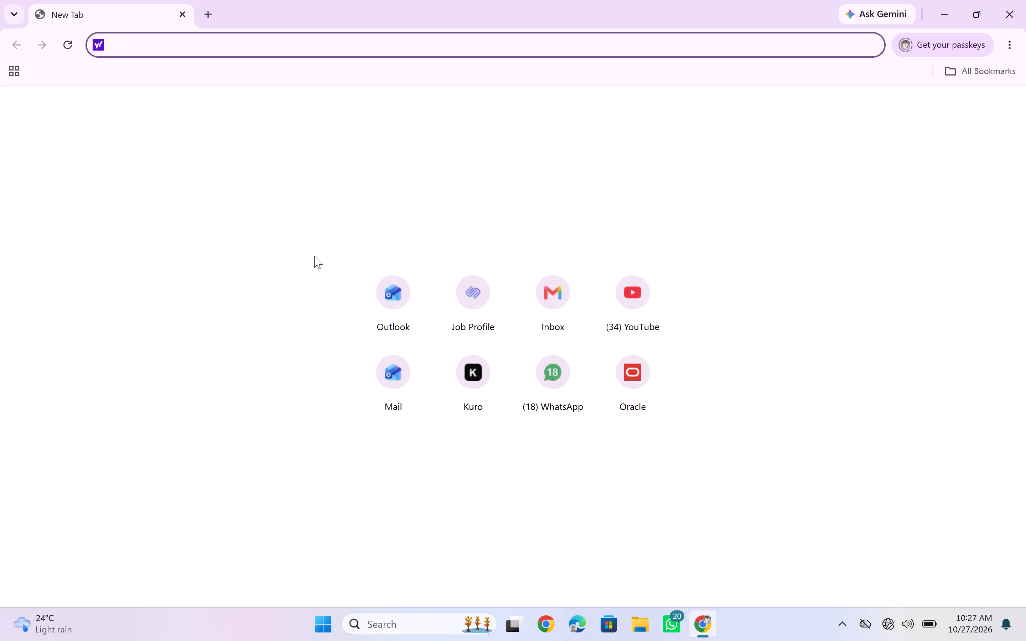
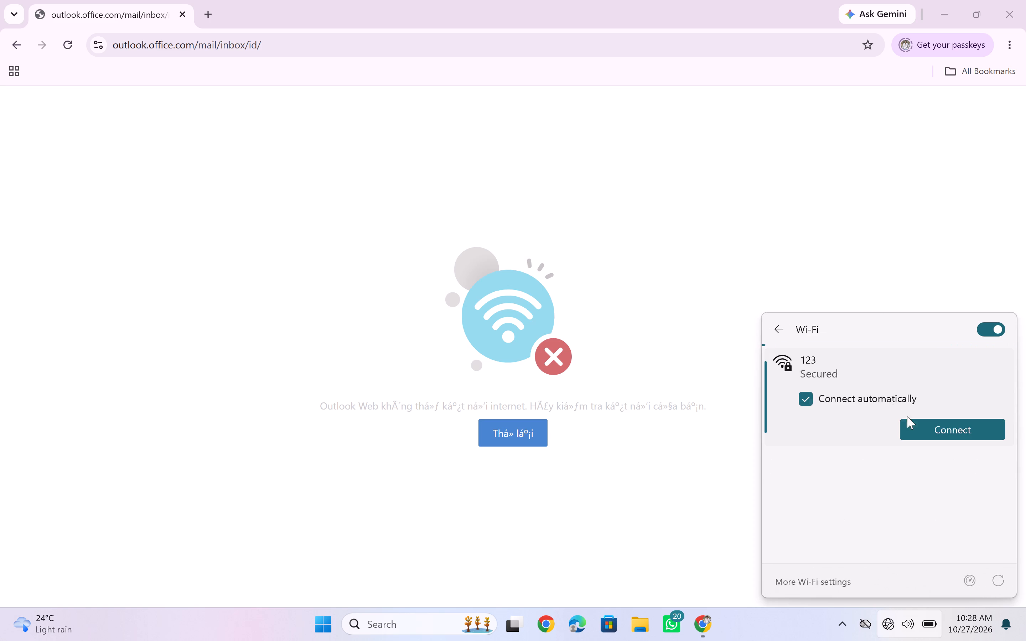
Connect the computer to the secured Wi-Fi network 123, keeping automatic connection enabled.
left_click(925, 432)
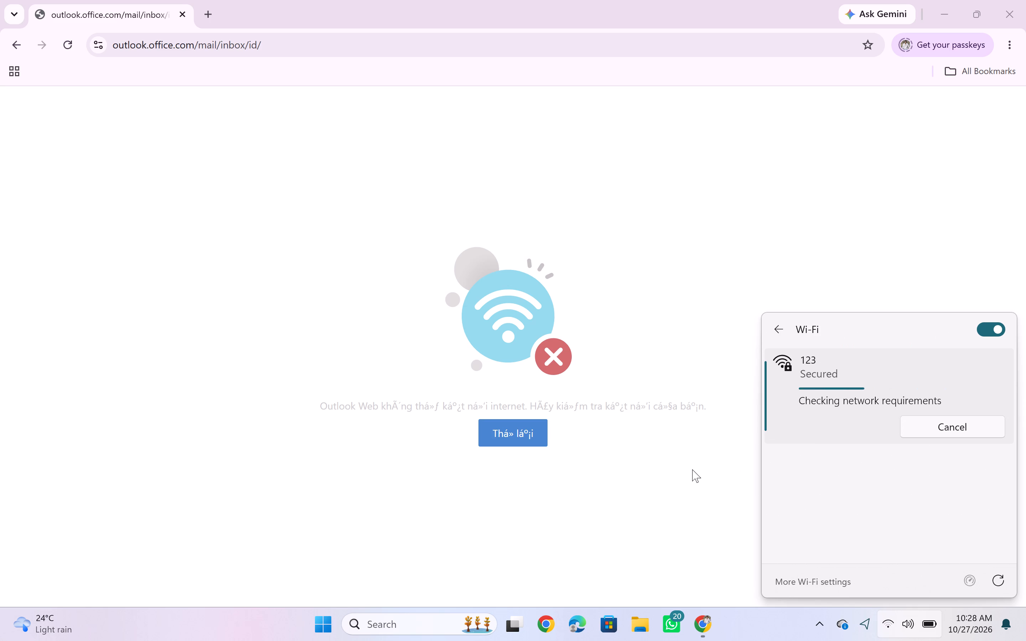
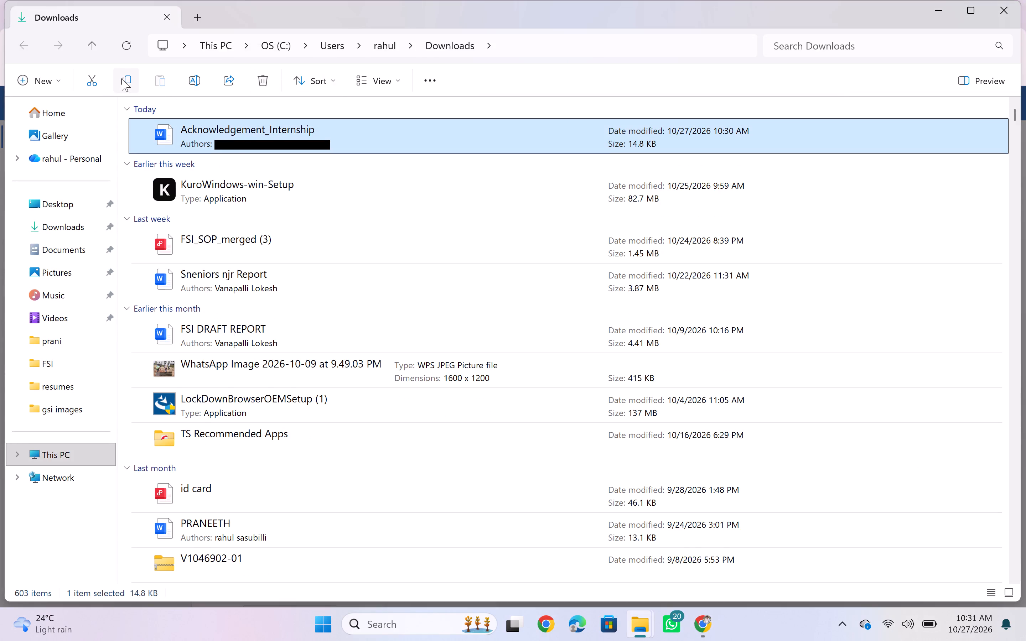
Open the FSI folder and paste the copied Acknowledgement_Internship document from Downloads into it.
double_click(45, 360)
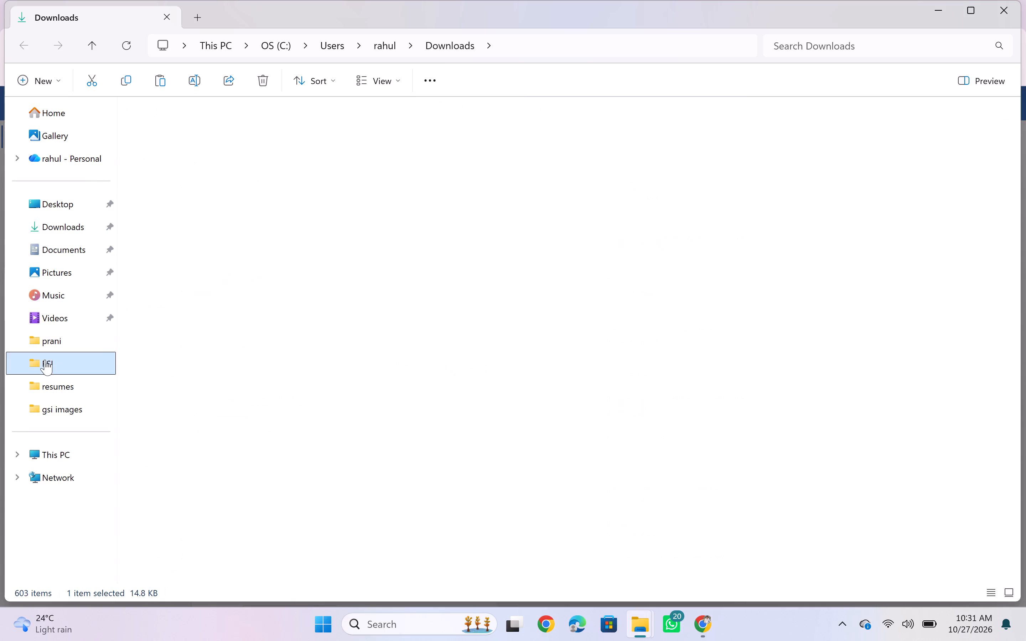
key("ctrl+v")
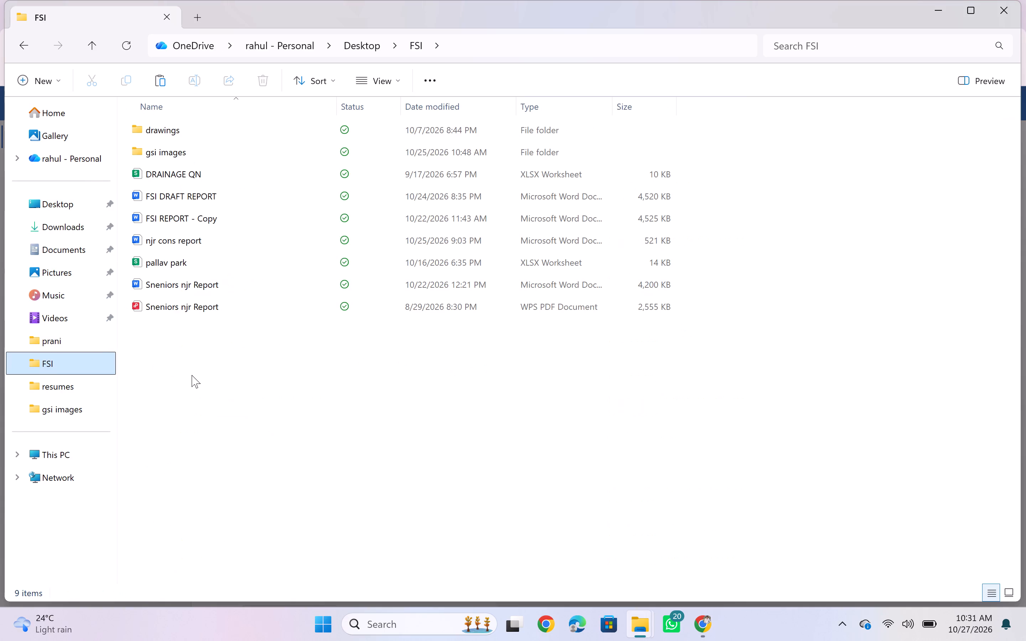
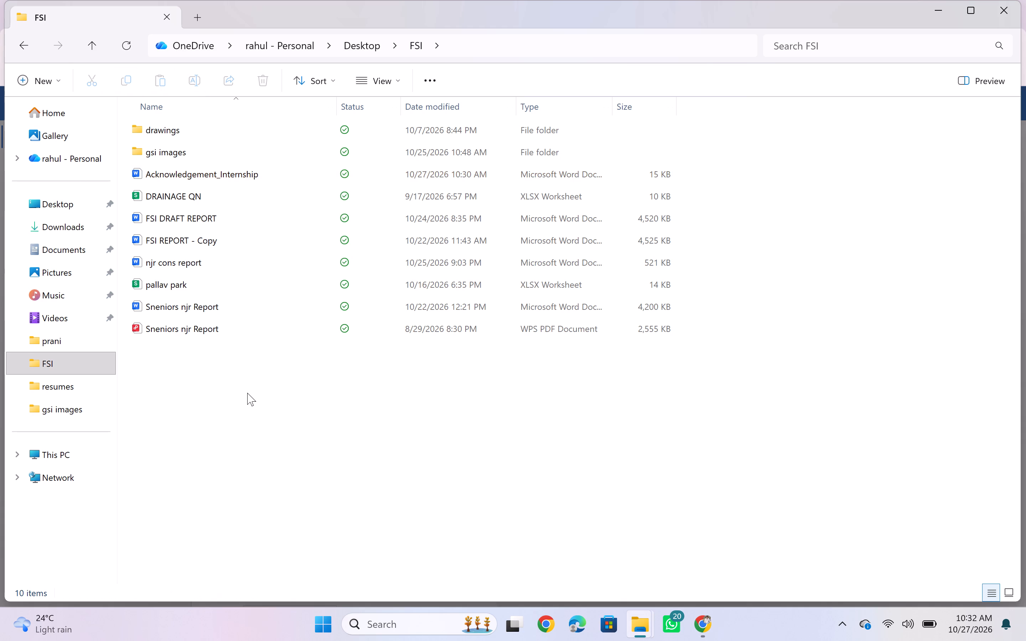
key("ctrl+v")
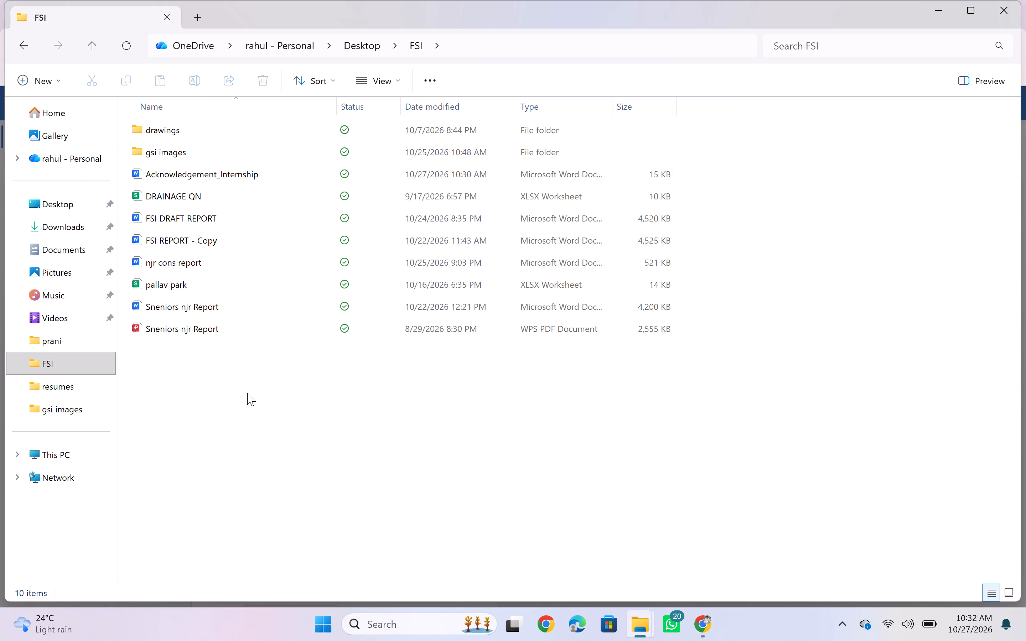
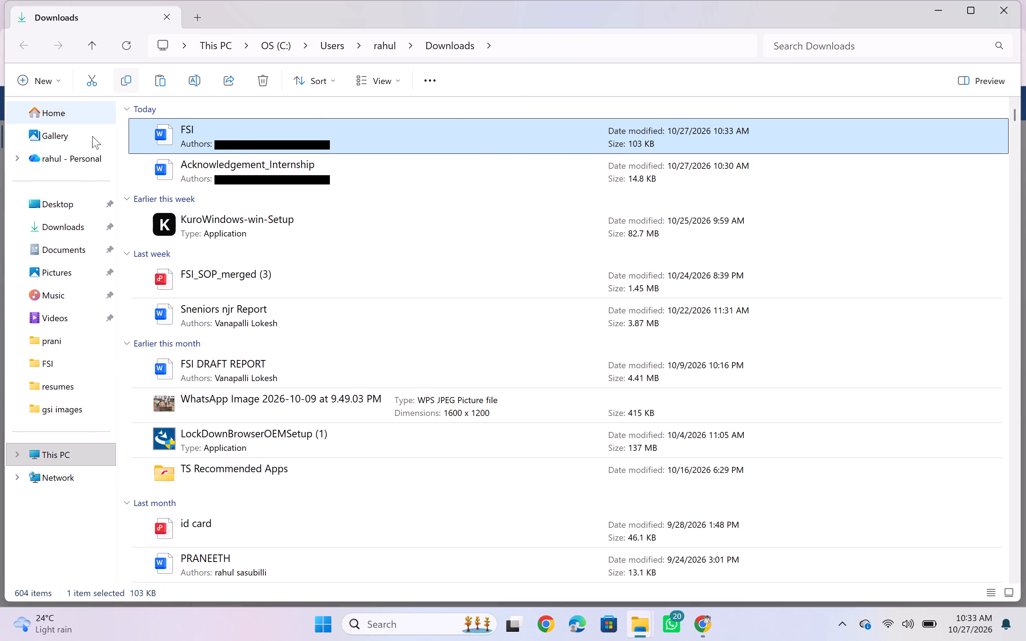
Open the FSI folder and paste the copied FSI Word document from Downloads into it.
left_click(38, 362)
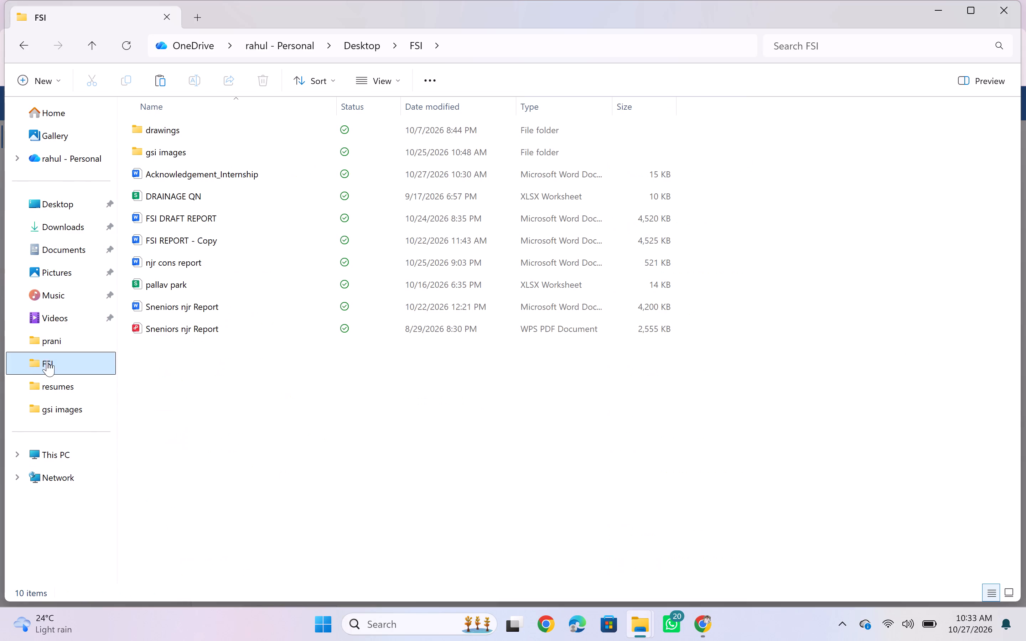
key("ctrl+v")
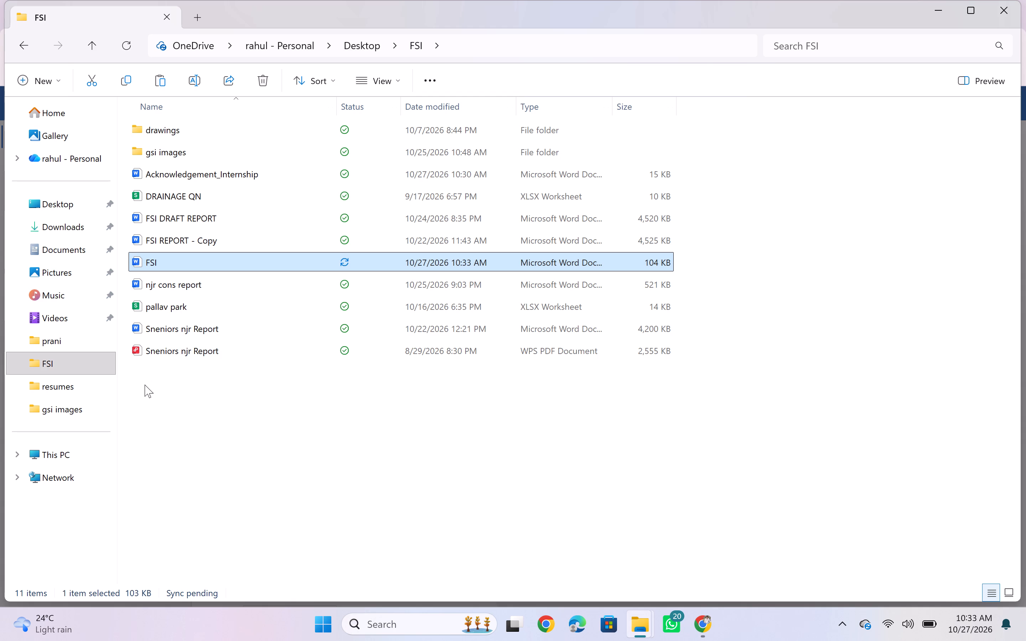
Open the FSI Word document from the FSI folder and maximize its window.
double_click(215, 264)
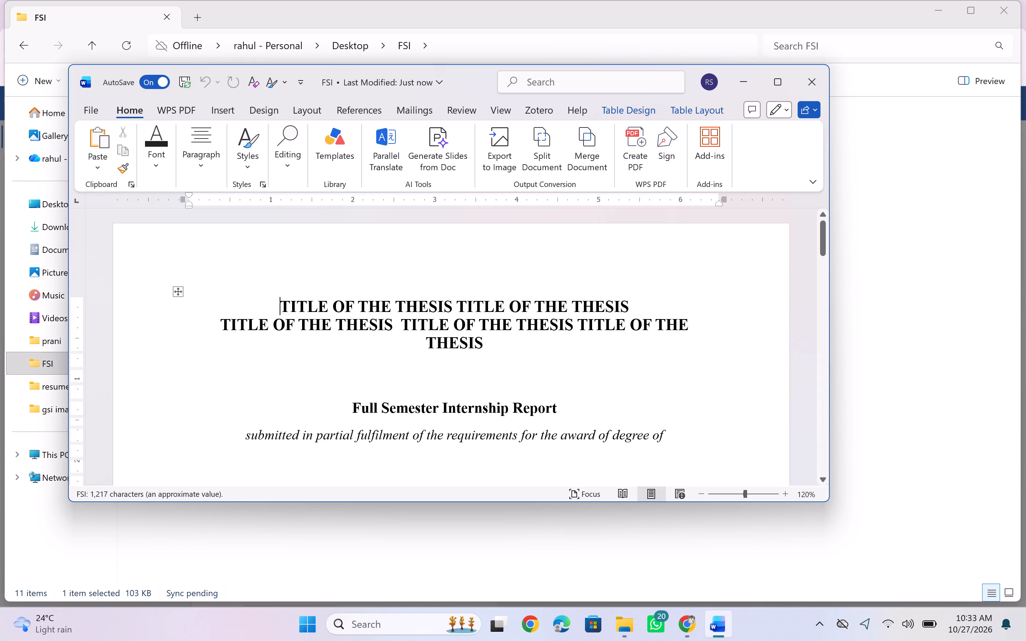
left_click(773, 78)
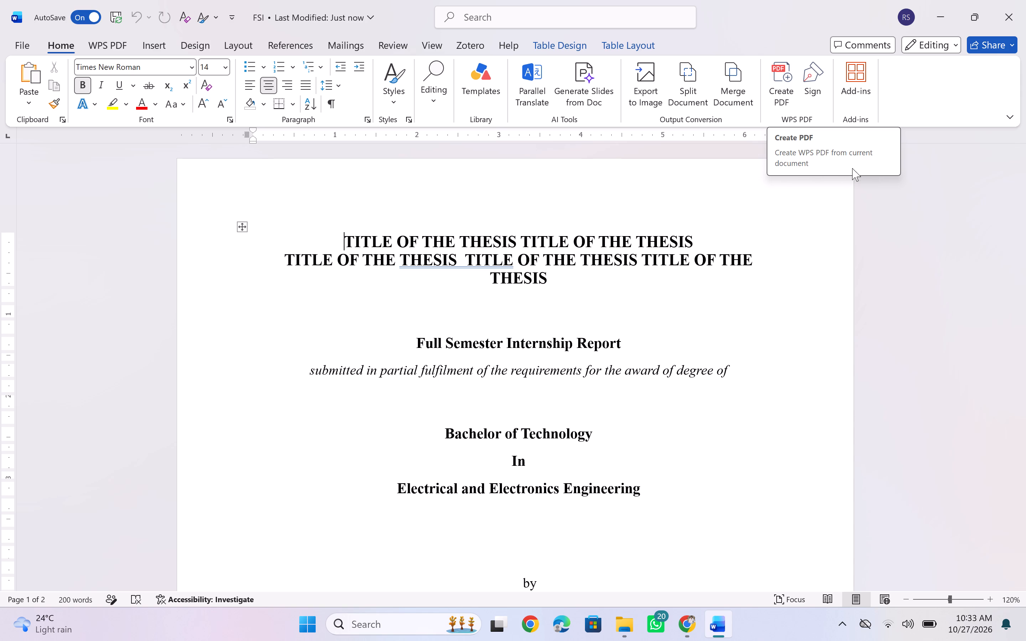
Look through the FSI report template's title page and certificate page, including the signature blocks.
scroll(512, 432, "down", 1)
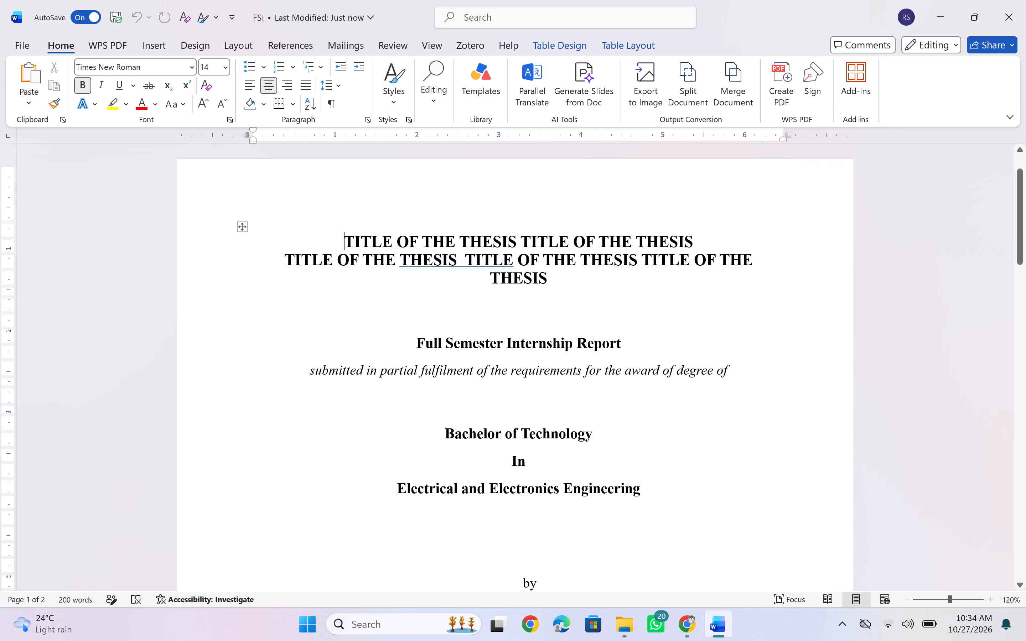
scroll(512, 432, "down", 3)
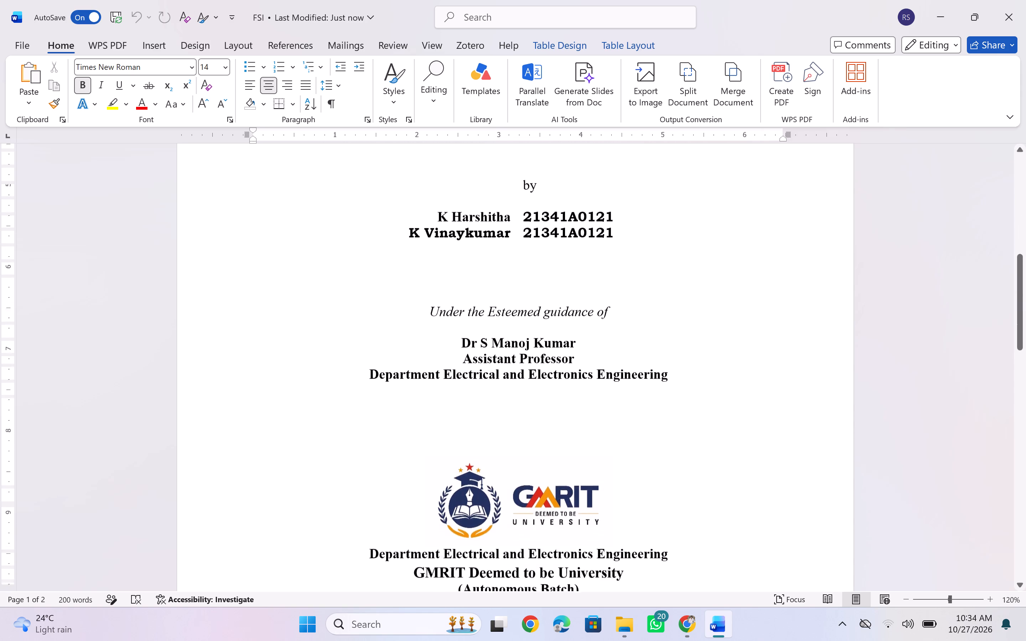
scroll(512, 432, "down", 2)
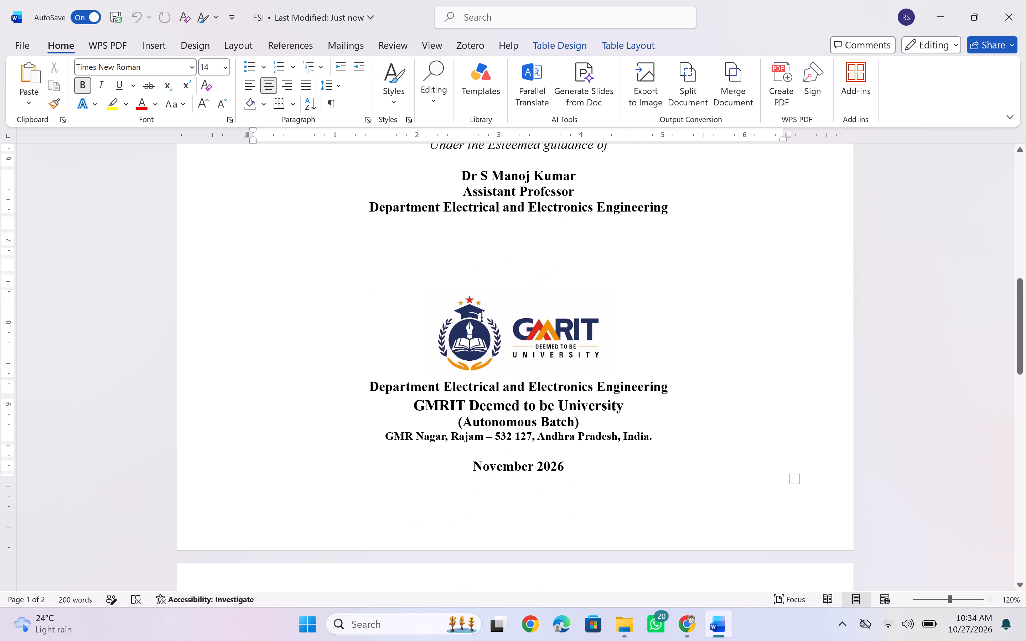
scroll(495, 432, "down", 1)
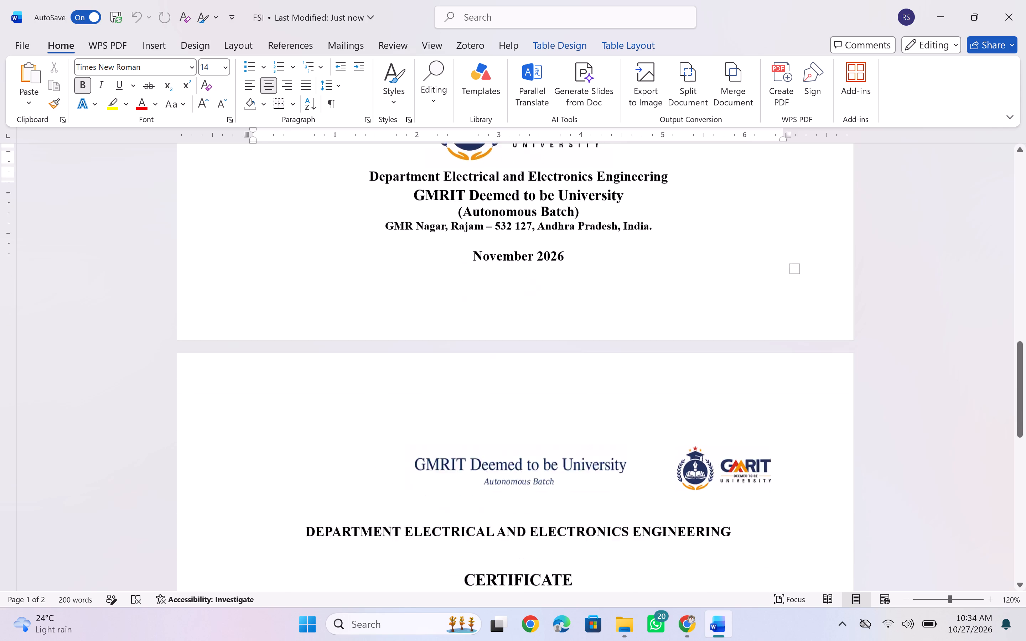
scroll(495, 432, "down", 2)
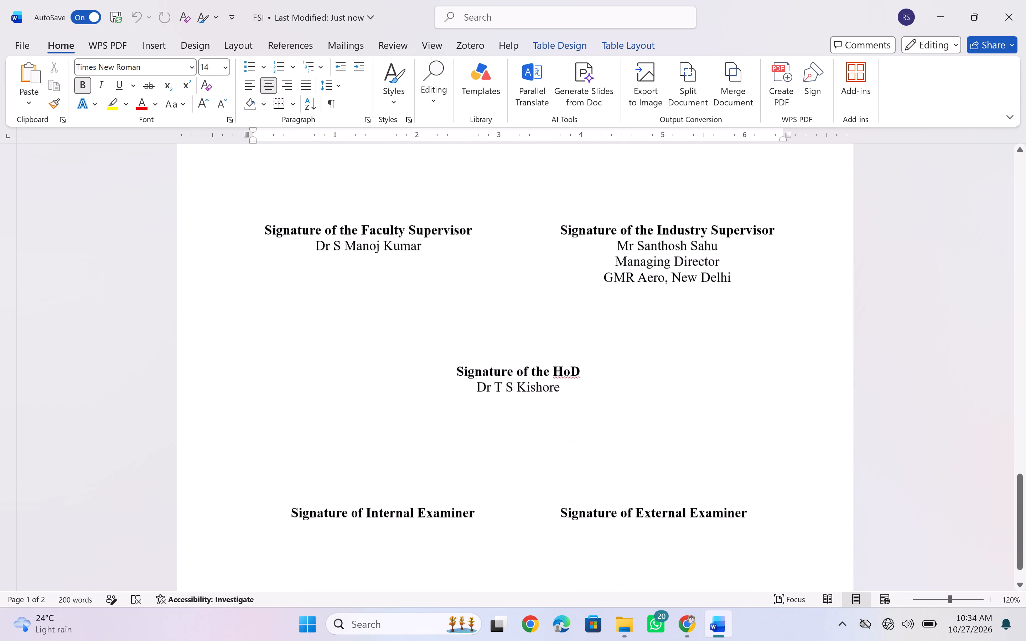
scroll(495, 432, "down", 5)
scroll(495, 432, "up", 2)
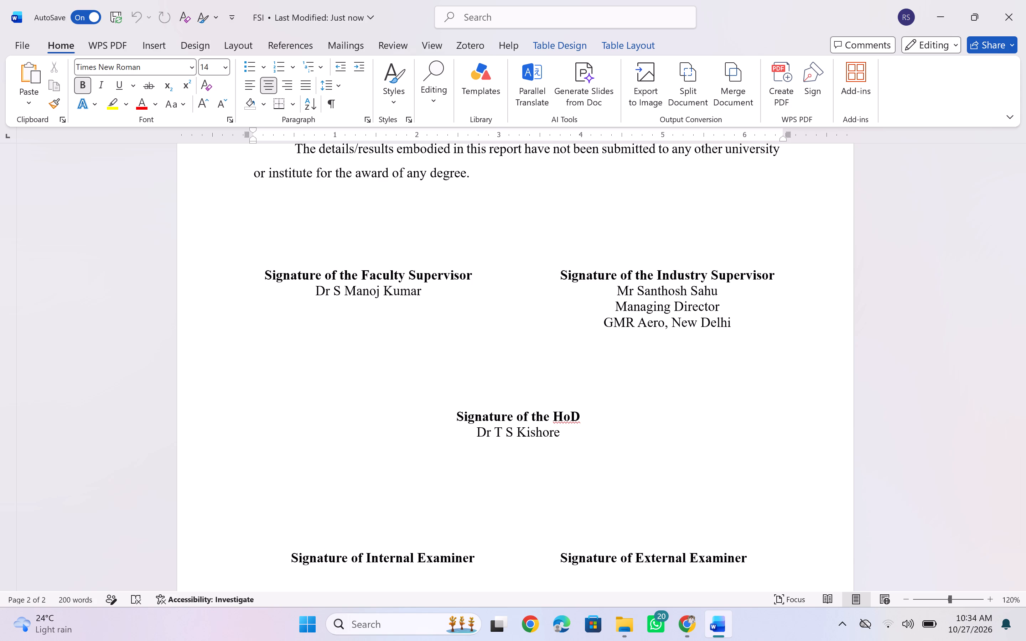
scroll(495, 432, "up", 3)
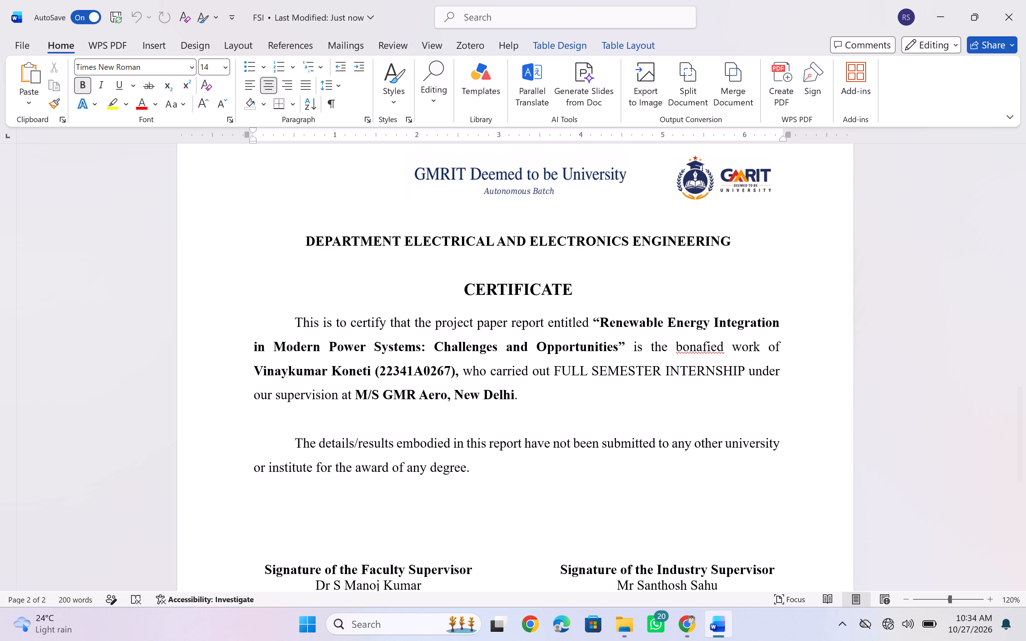
scroll(495, 432, "down", 9)
scroll(495, 432, "up", 7)
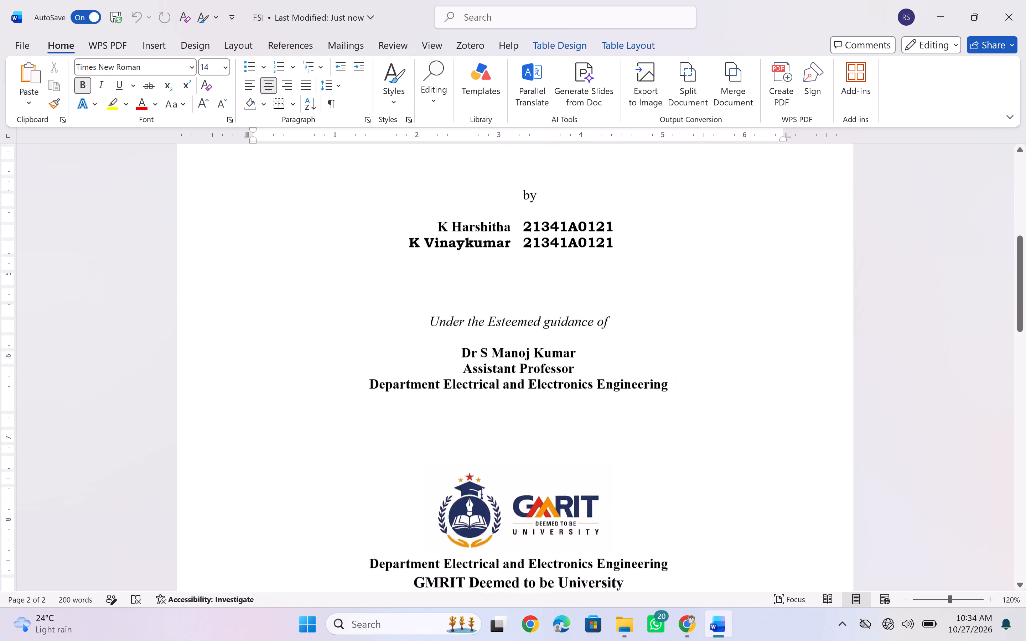
scroll(495, 432, "up", 10)
scroll(495, 432, "down", 6)
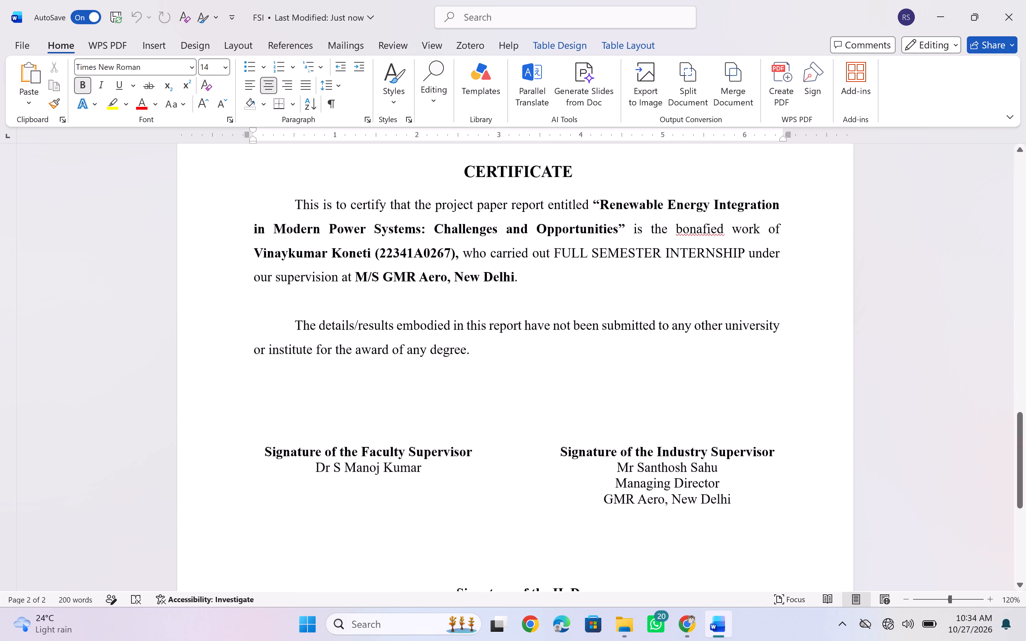
scroll(495, 432, "up", 6)
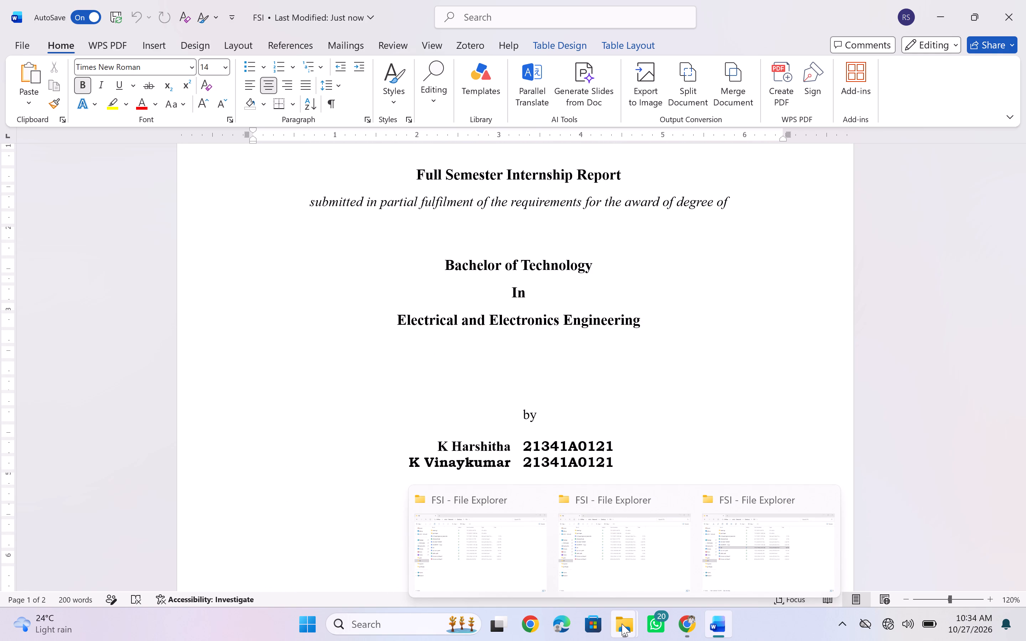
Close the two extra FSI File Explorer windows and the unneeded Chrome window, keeping one FSI folder window.
left_click(537, 493)
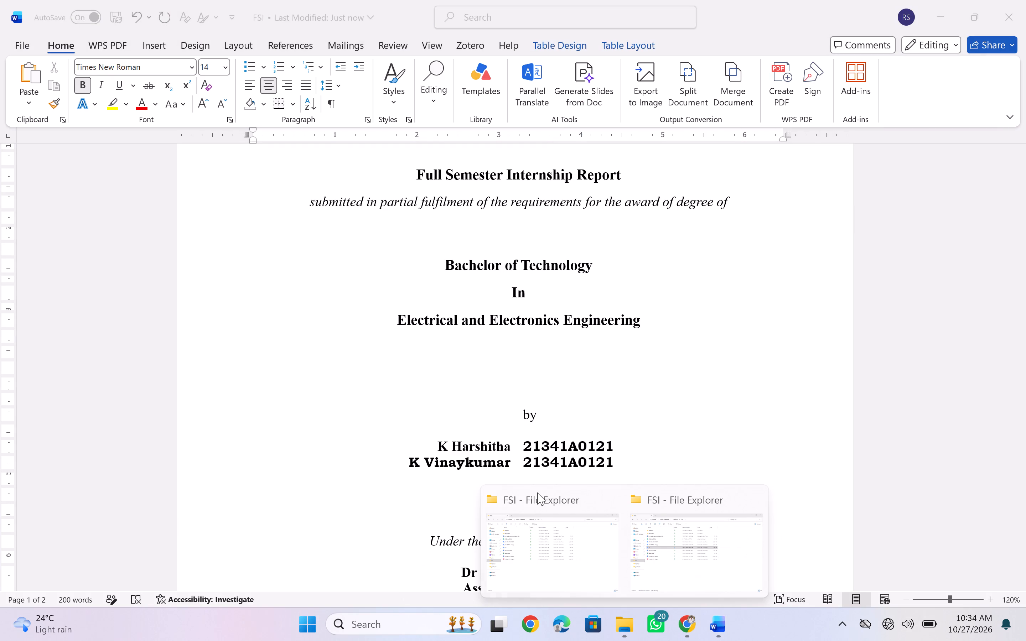
left_click(610, 501)
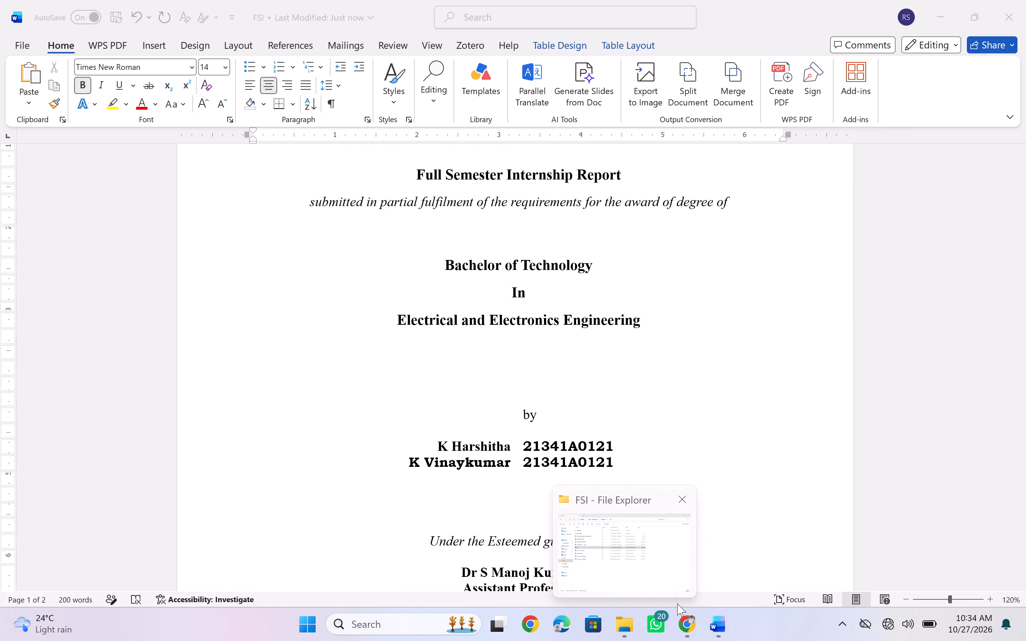
left_click(743, 497)
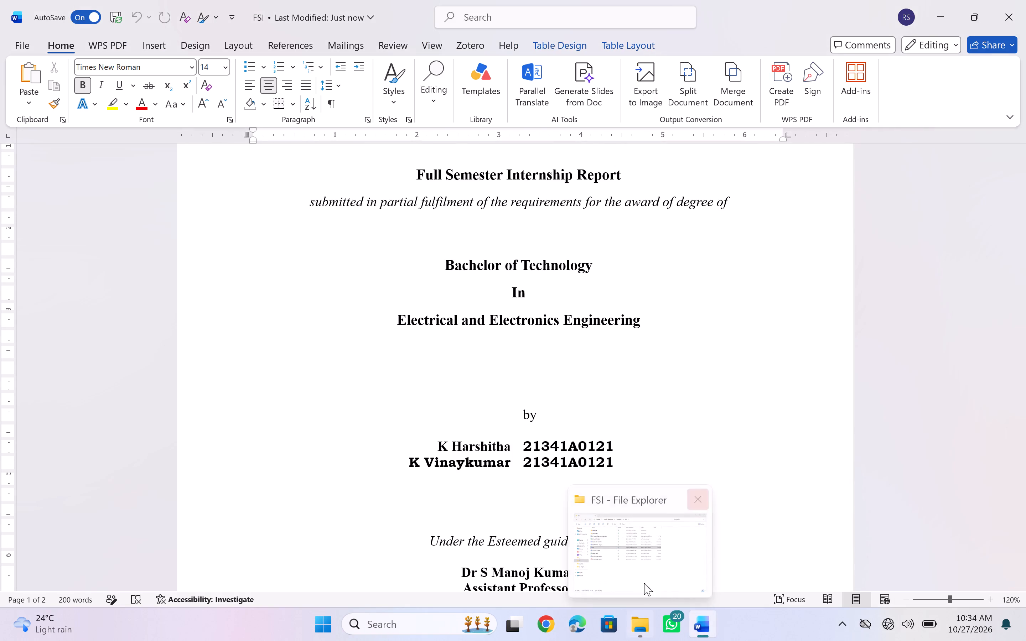
Switch to File Explorer and open the njr cons report document from the FSI folder.
left_click(644, 572)
double_click(252, 284)
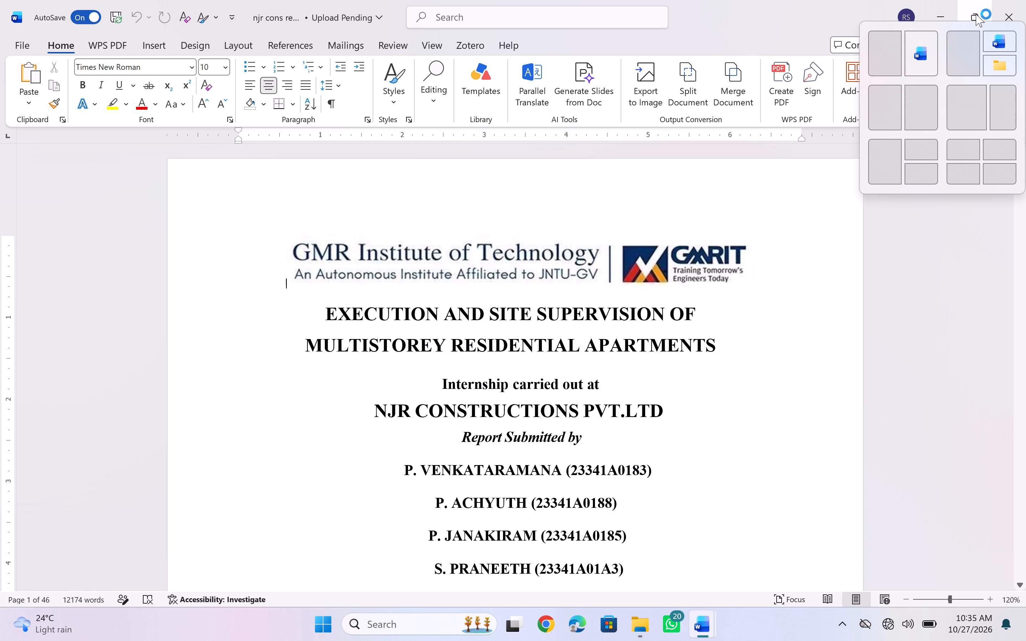
Arrange the njr cons report and FSI documents side by side in equal halves of the screen.
left_click(917, 61)
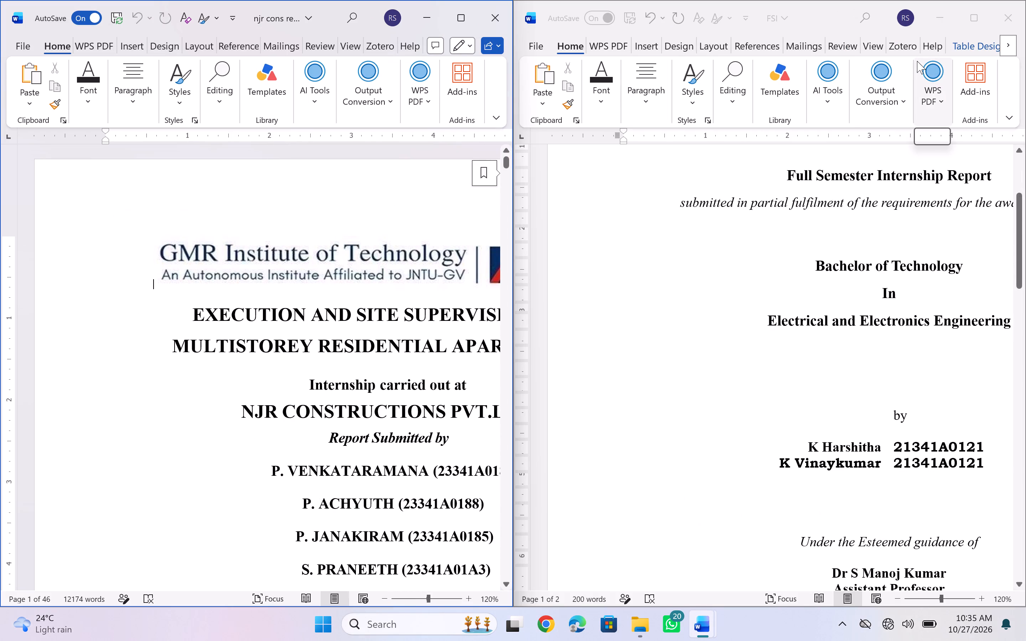
Compare the title page of the njr cons report with the FSI template's title page, from the title to the institution details.
scroll(394, 318, "left", 1)
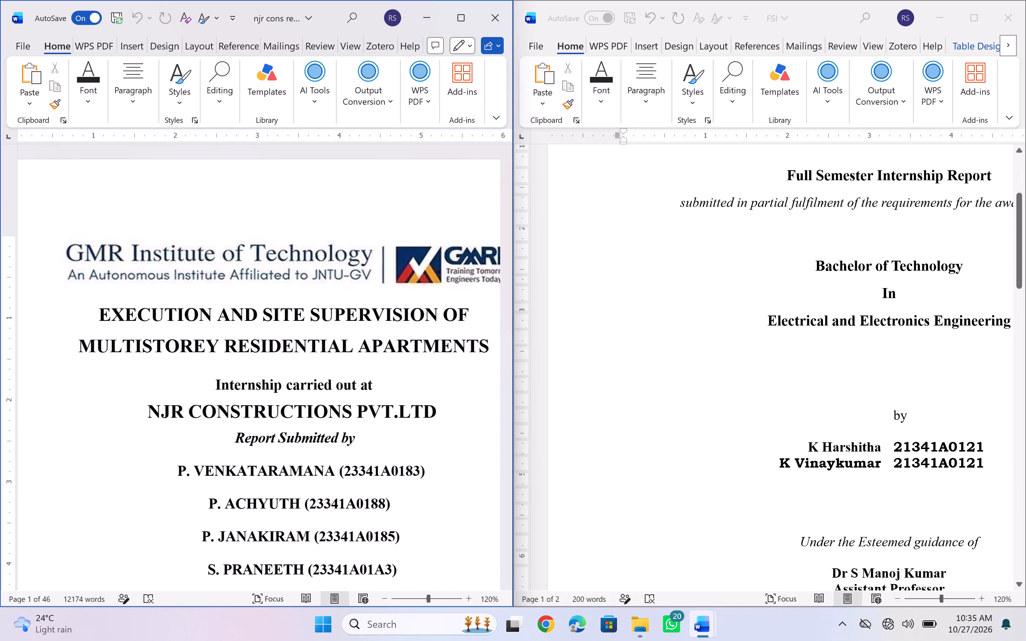
scroll(394, 318, "left", 1)
scroll(705, 309, "left", 1)
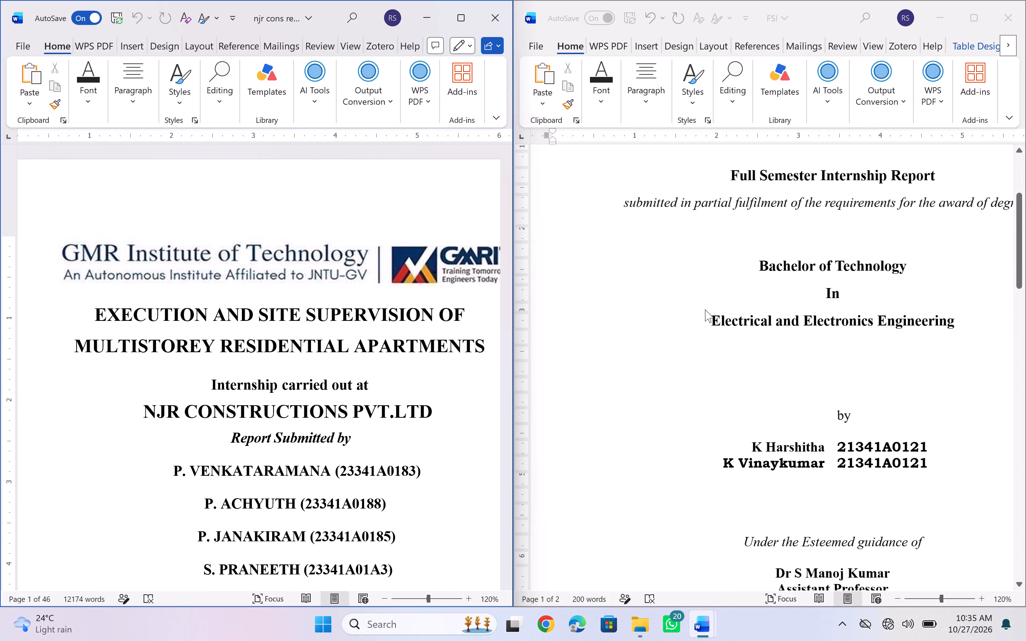
scroll(705, 309, "left", 1)
scroll(748, 292, "up", 2)
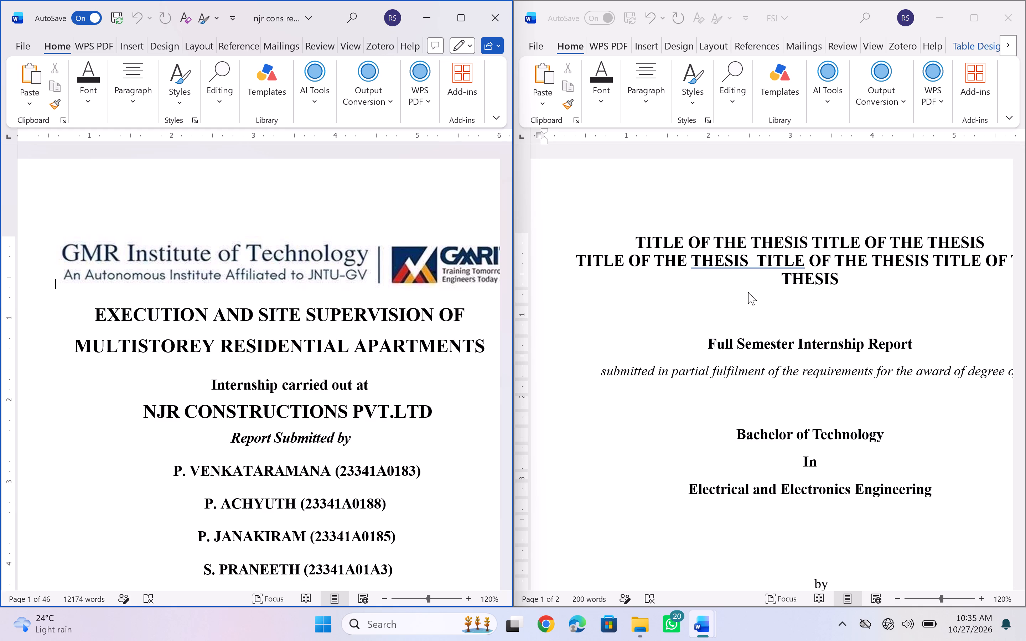
scroll(748, 292, "down", 1)
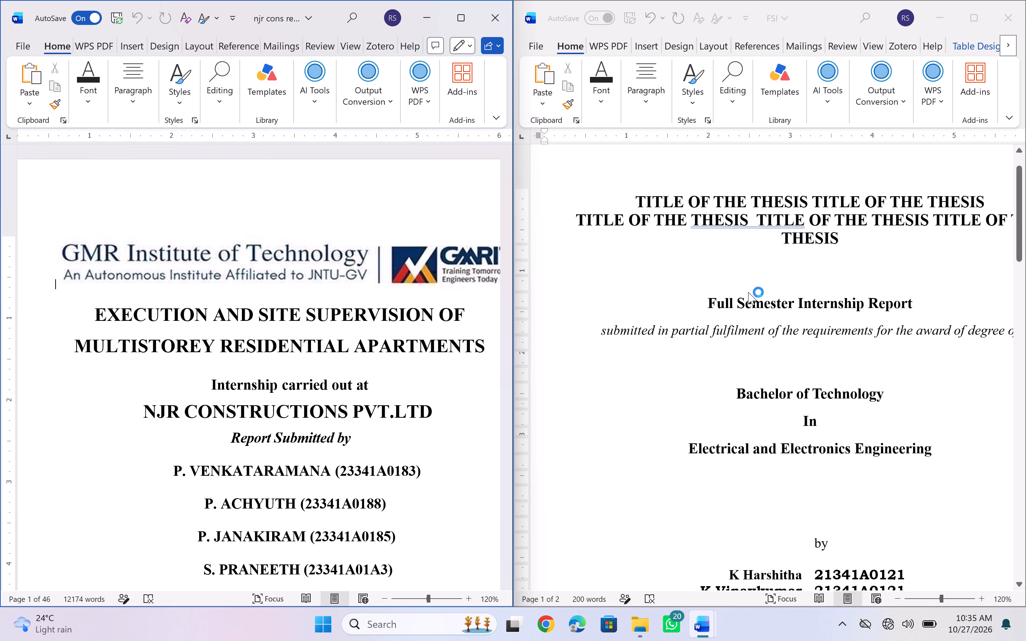
scroll(748, 292, "down", 1)
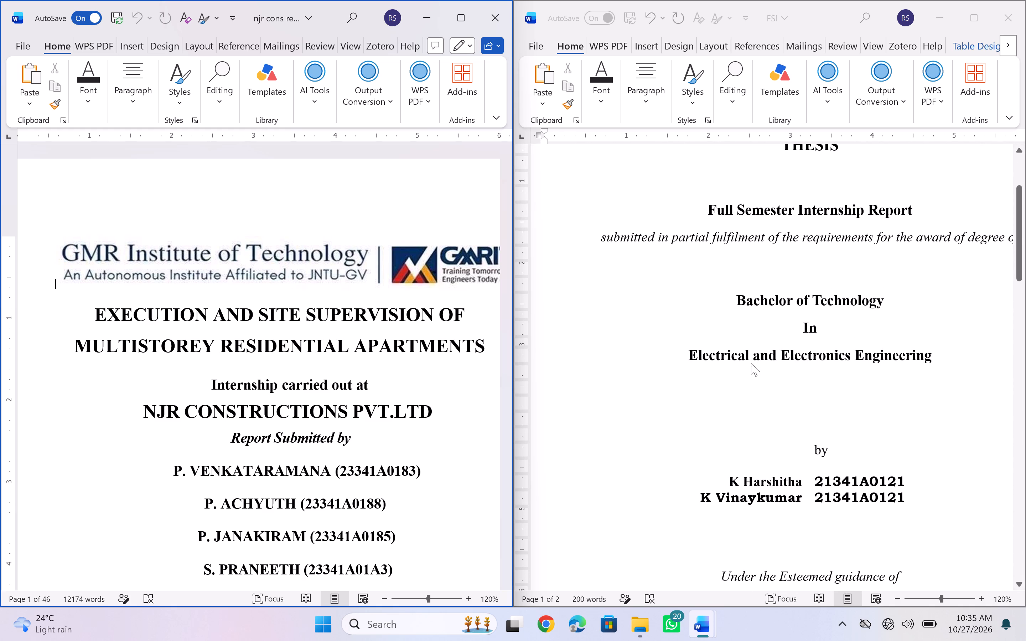
scroll(751, 363, "down", 1)
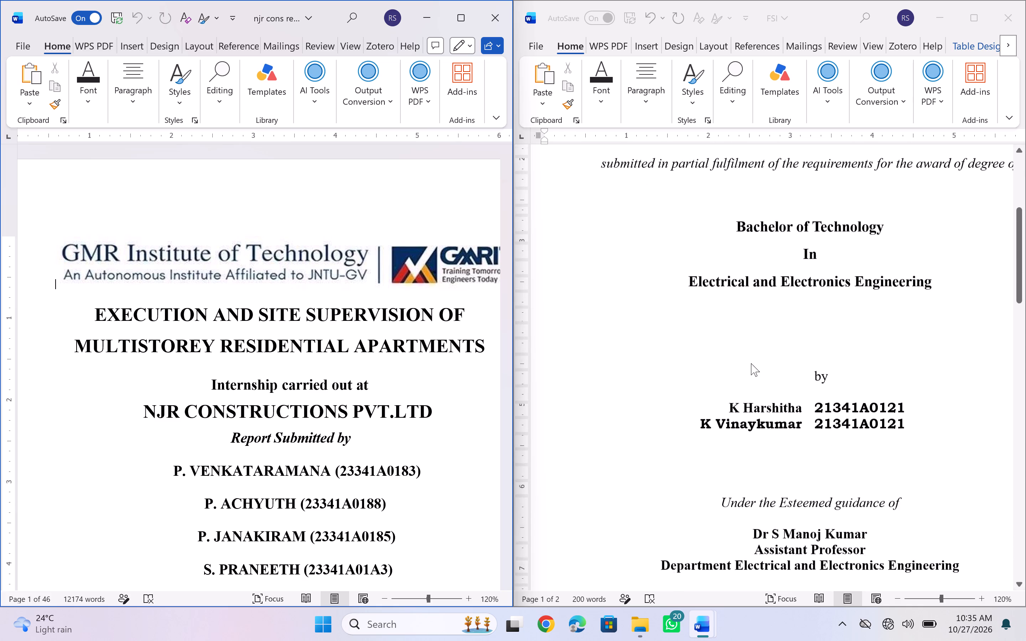
scroll(751, 363, "down", 1)
scroll(331, 481, "down", 3)
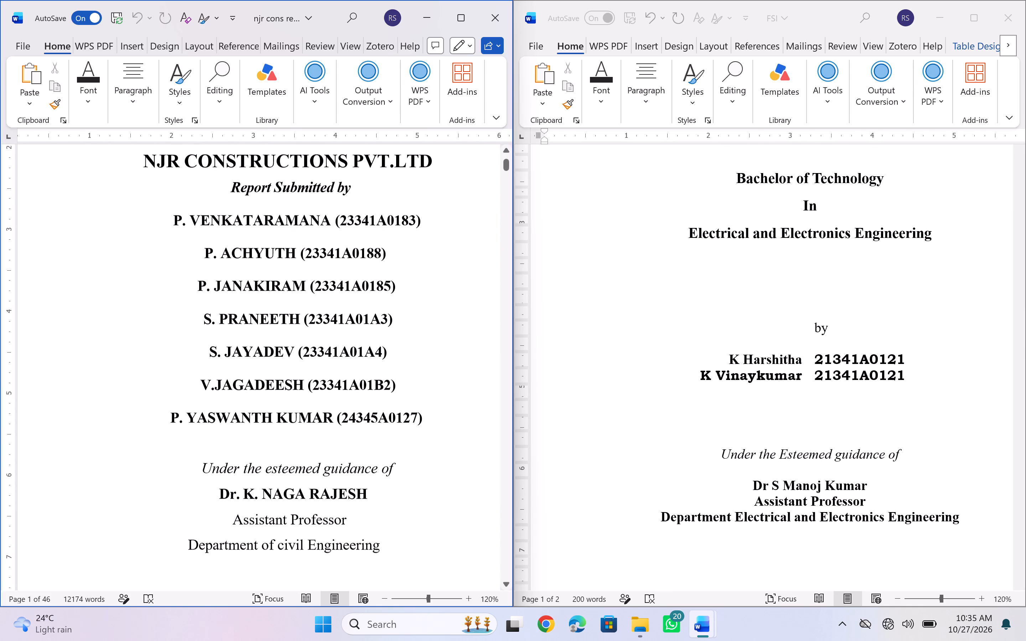
scroll(331, 481, "down", 1)
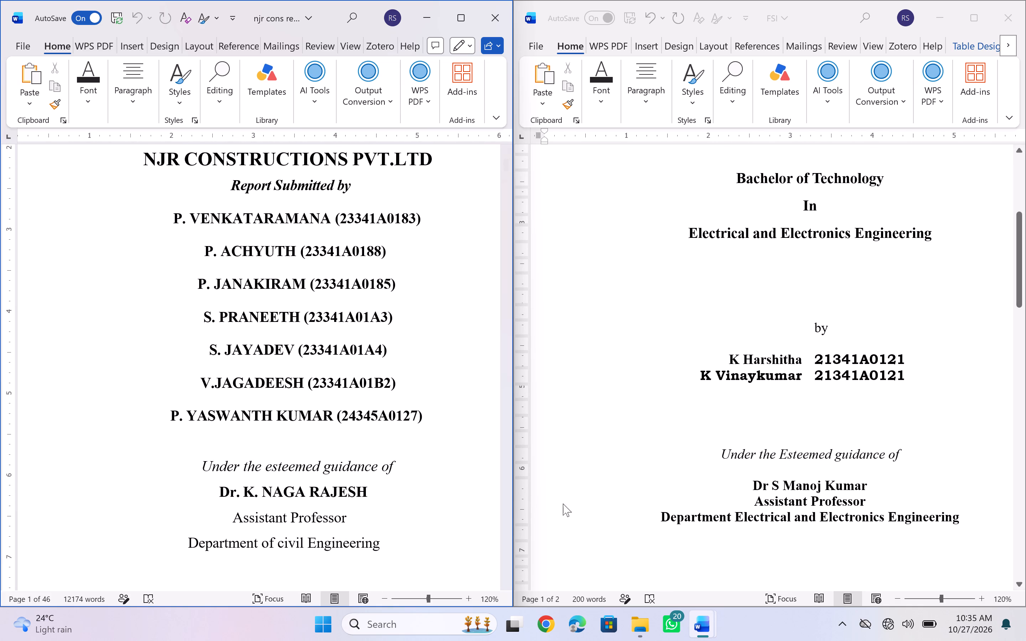
scroll(601, 499, "down", 1)
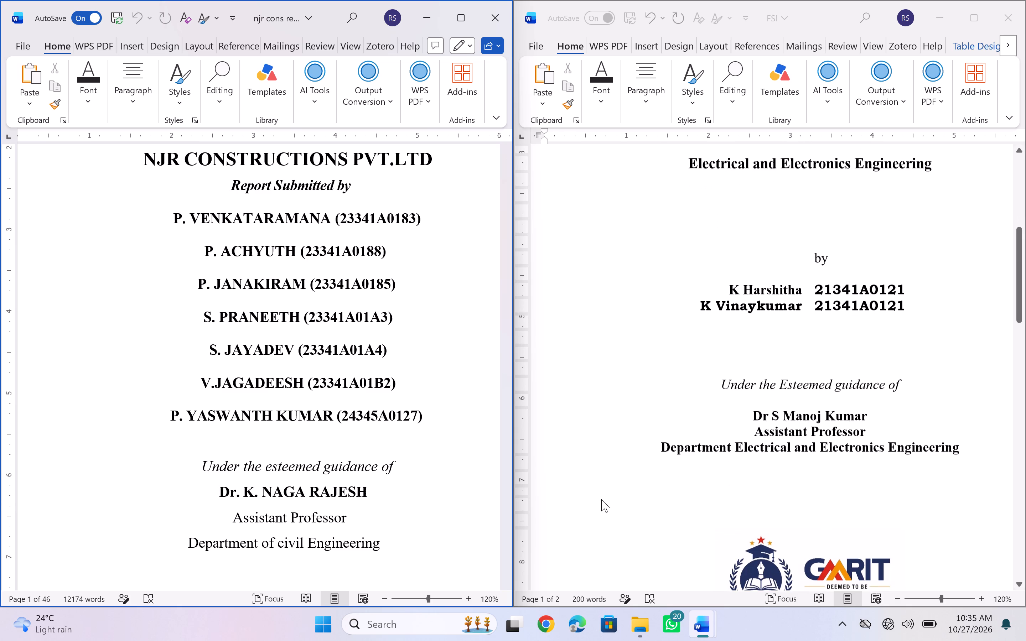
scroll(601, 499, "down", 1)
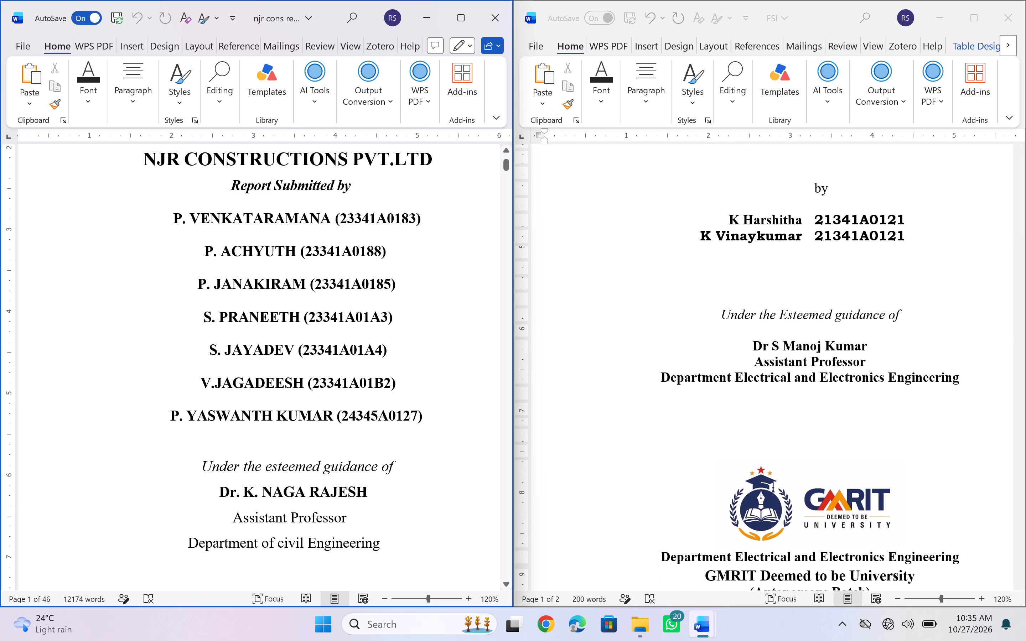
scroll(379, 517, "down", 1)
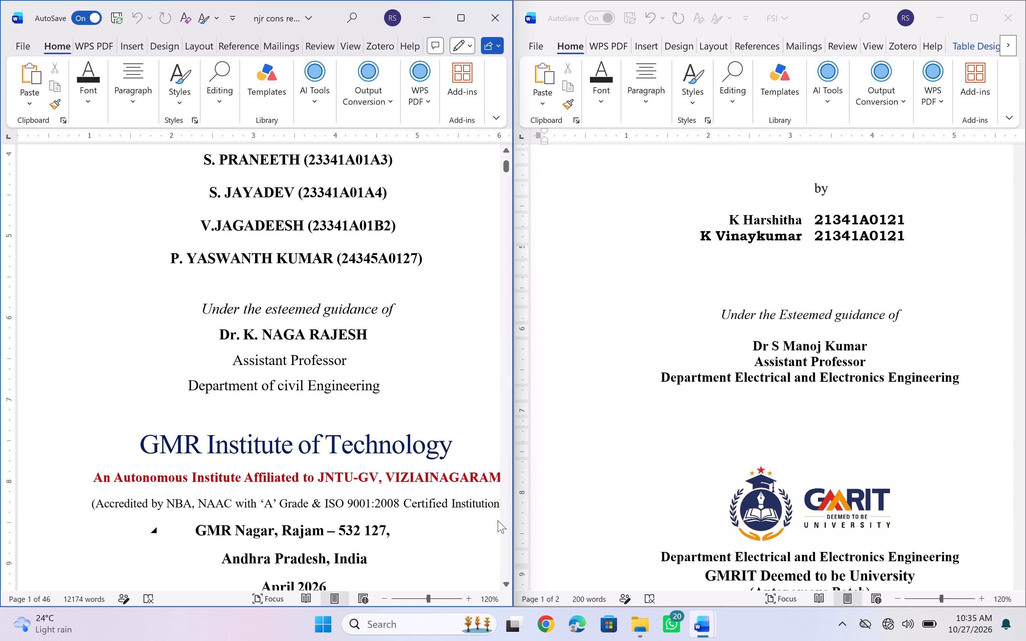
scroll(617, 527, "down", 1)
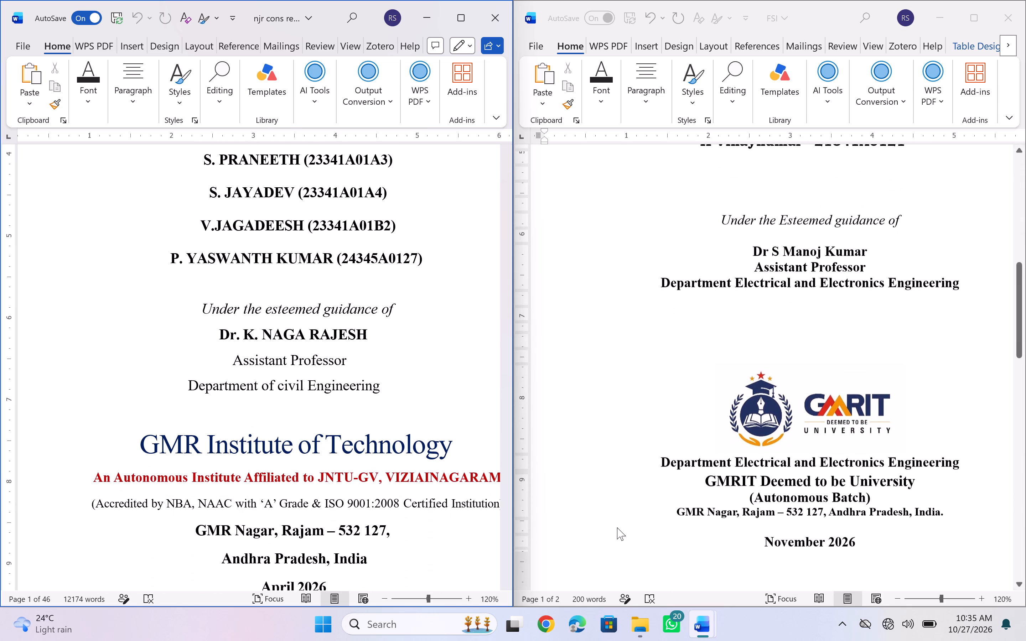
Compare the njr cons report's Bonafide Certificate page with the FSI template's Certificate page.
scroll(617, 527, "down", 3)
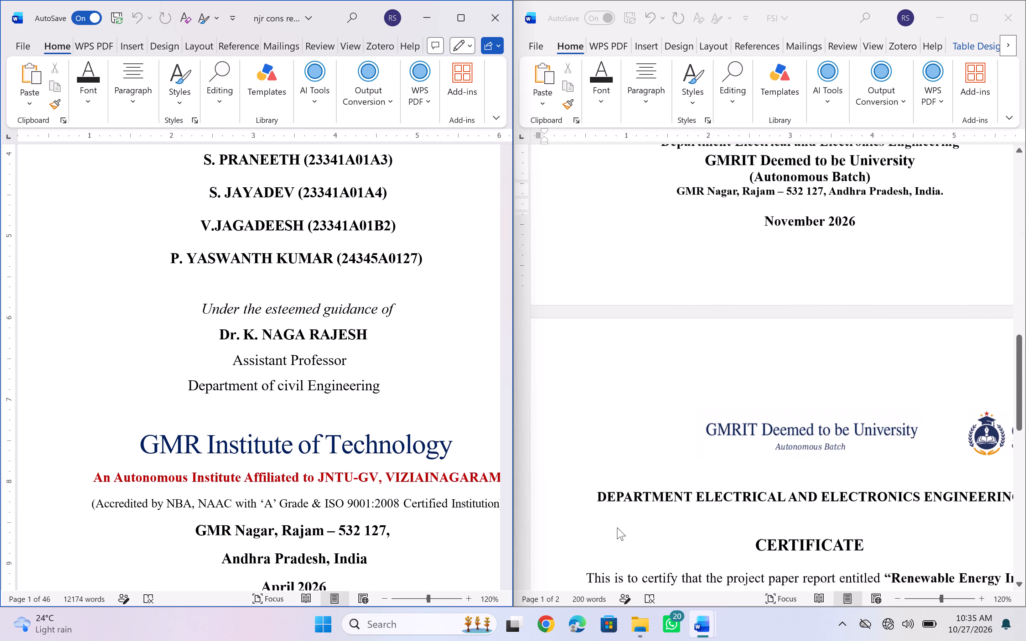
scroll(617, 527, "down", 2)
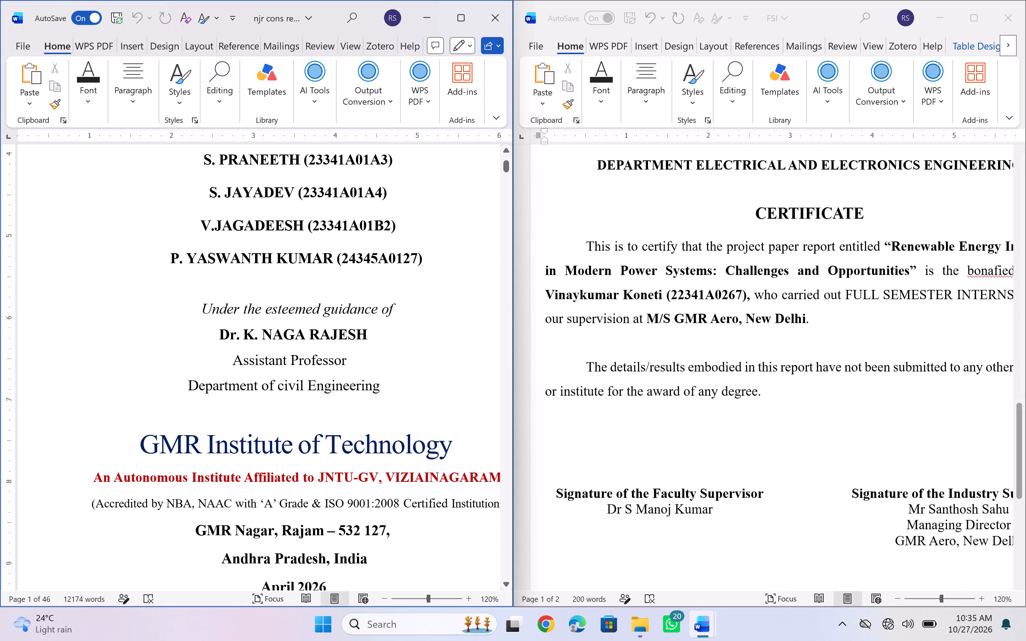
scroll(352, 525, "down", 1)
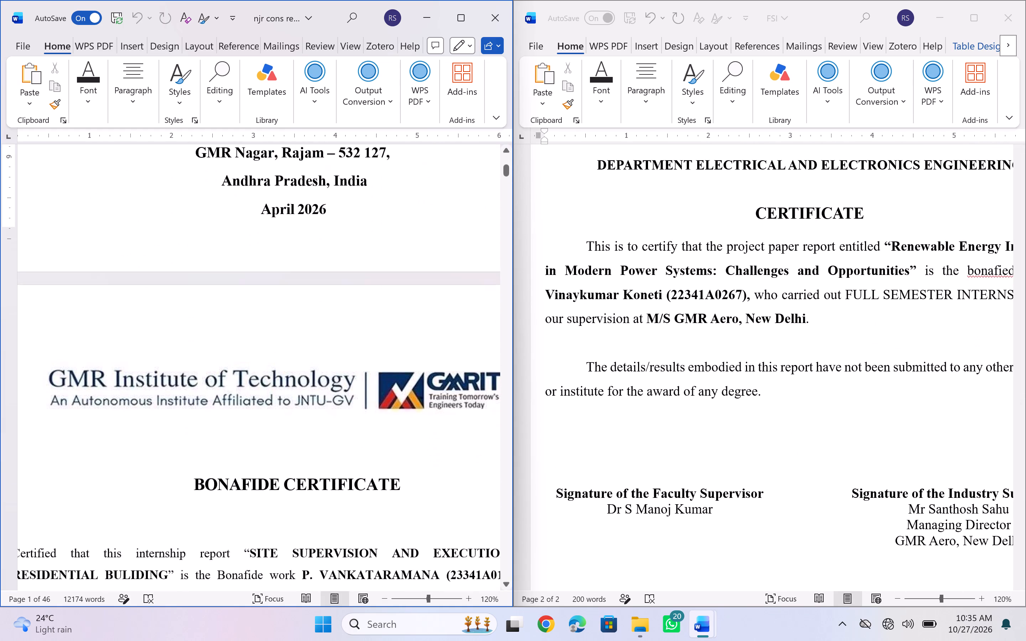
scroll(352, 525, "down", 1)
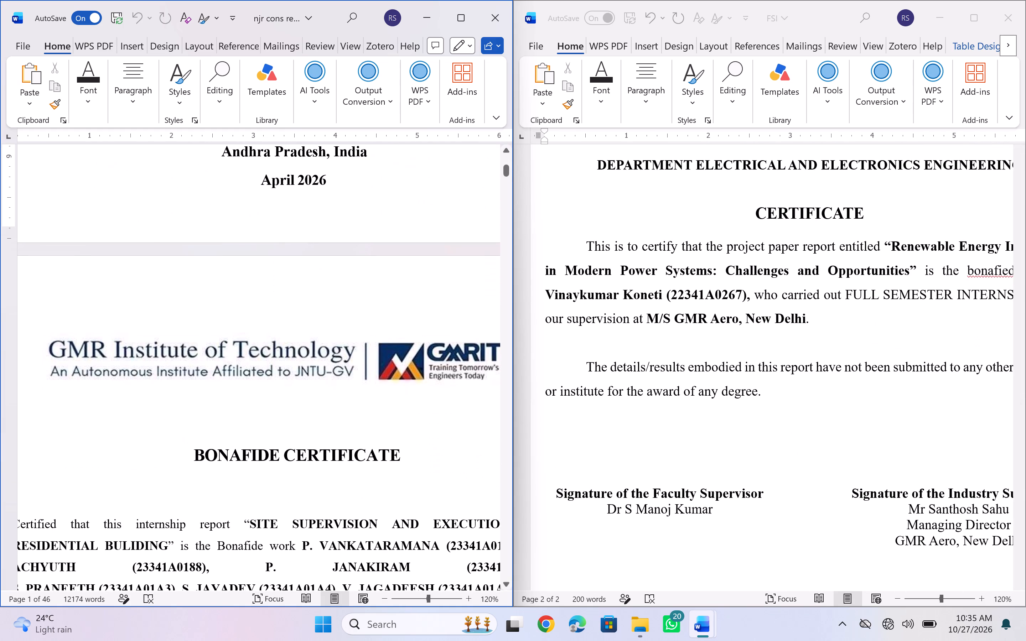
scroll(352, 525, "down", 1)
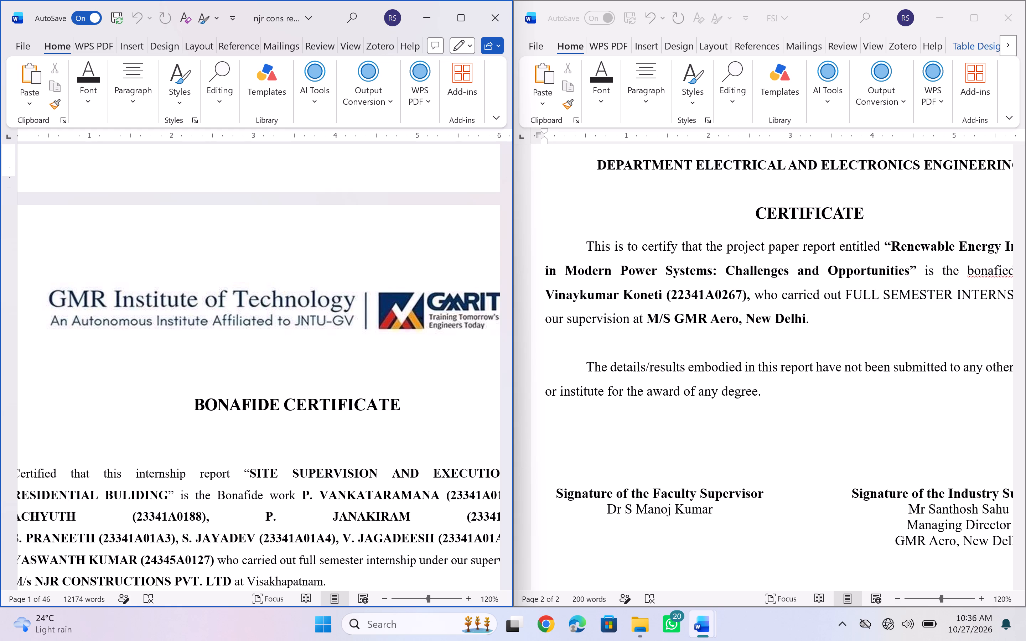
scroll(233, 512, "left", 1)
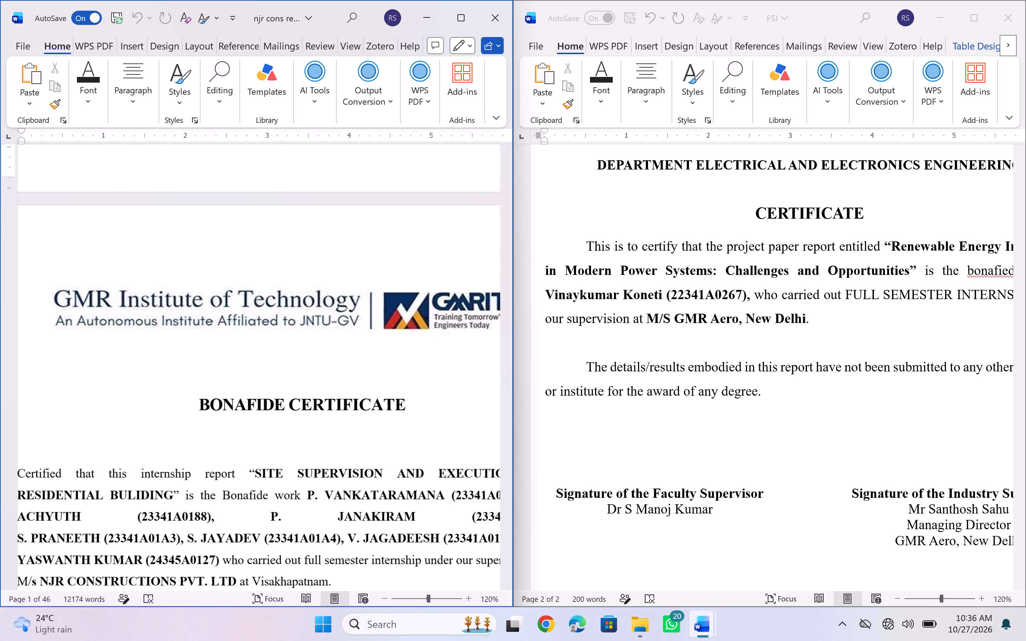
Compare the wording and signature blocks of the njr cons report's Bonafide Certificate with those on the FSI template's Certificate page.
scroll(233, 512, "left", 1)
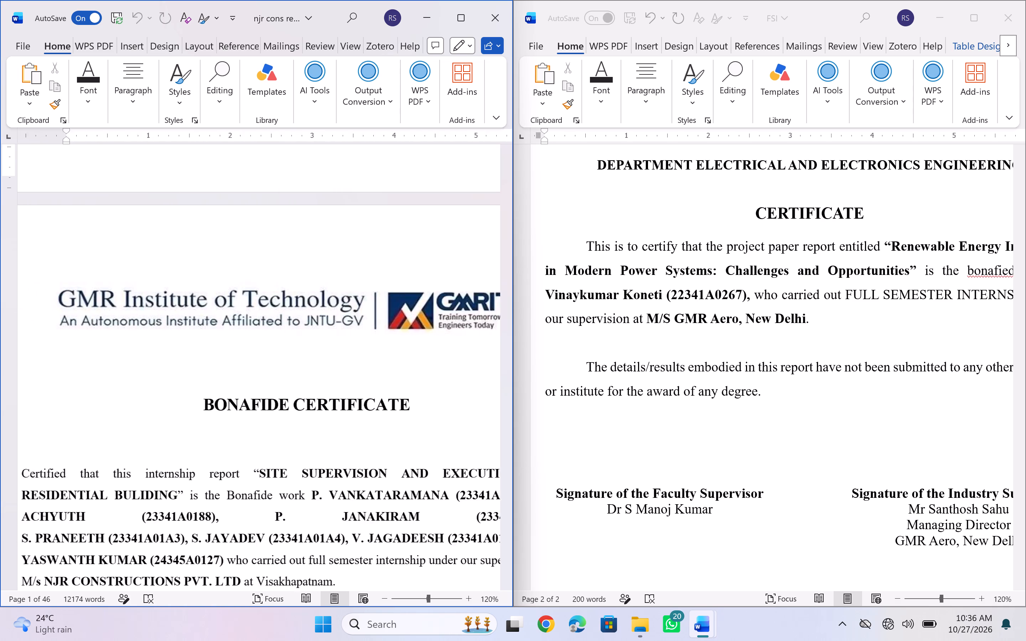
scroll(233, 512, "left", 1)
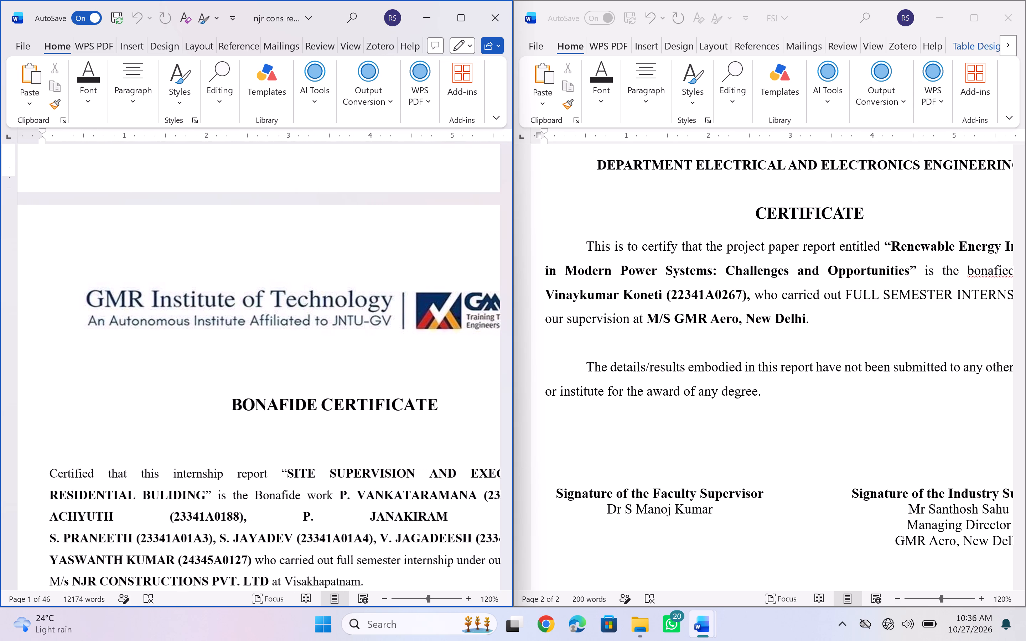
scroll(233, 512, "left", 1)
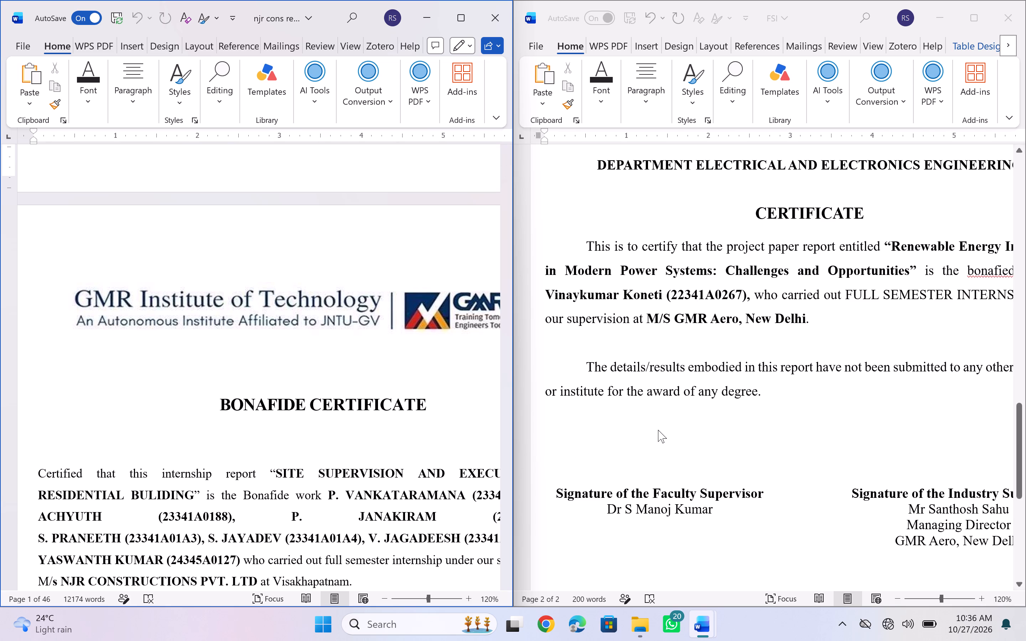
scroll(658, 430, "up", 1)
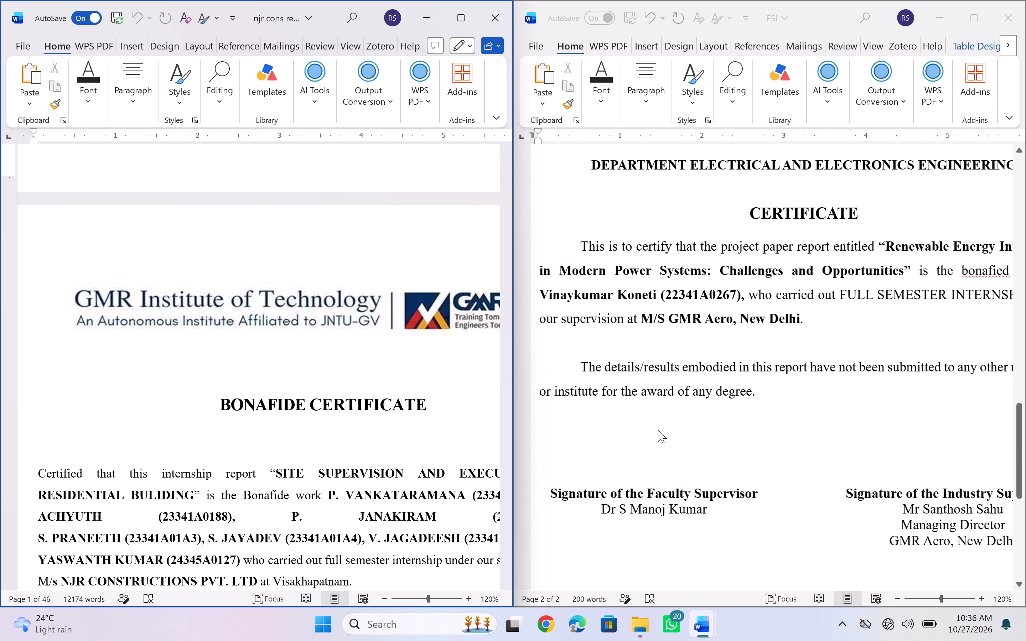
scroll(658, 430, "up", 1)
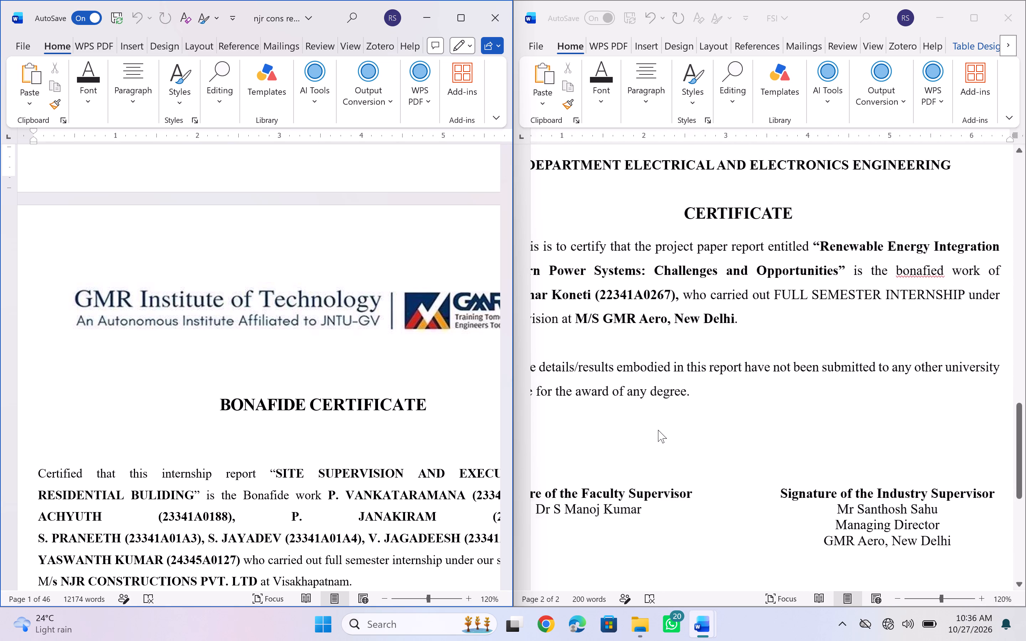
scroll(658, 430, "up", 1)
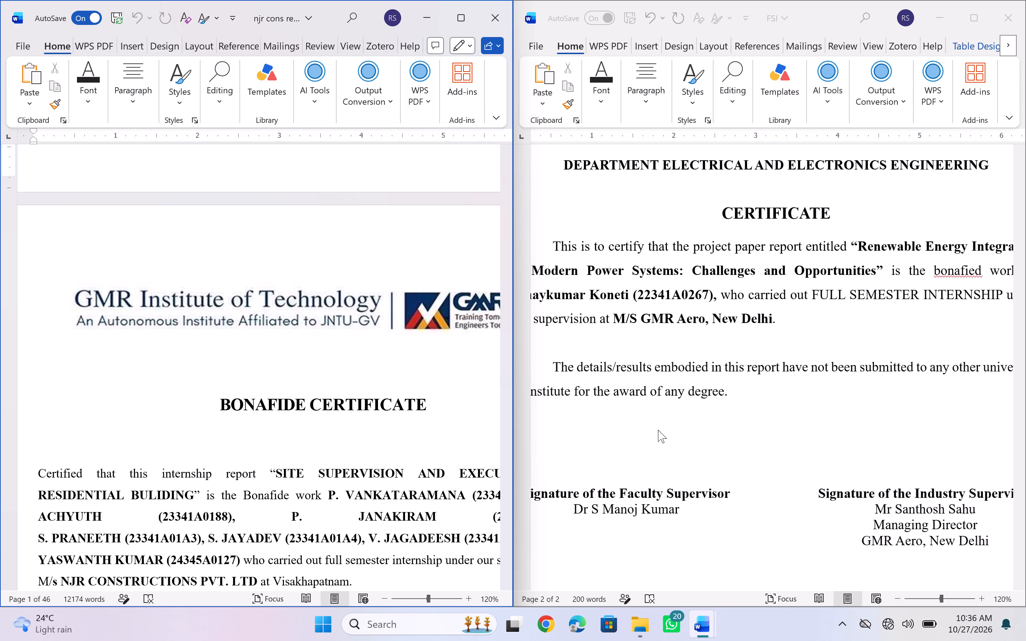
scroll(658, 430, "up", 1)
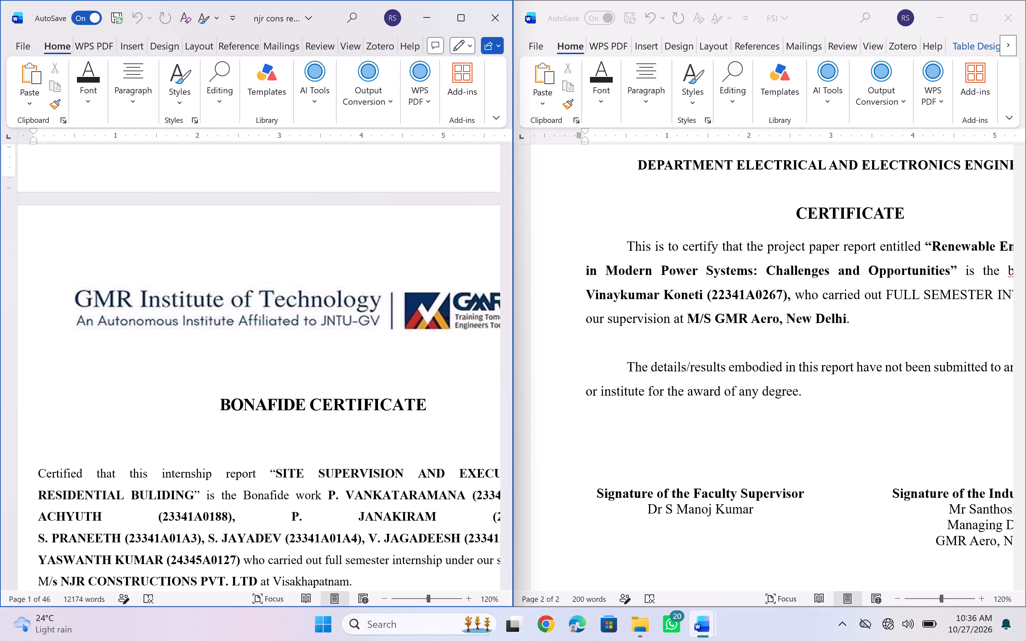
scroll(278, 477, "down", 1)
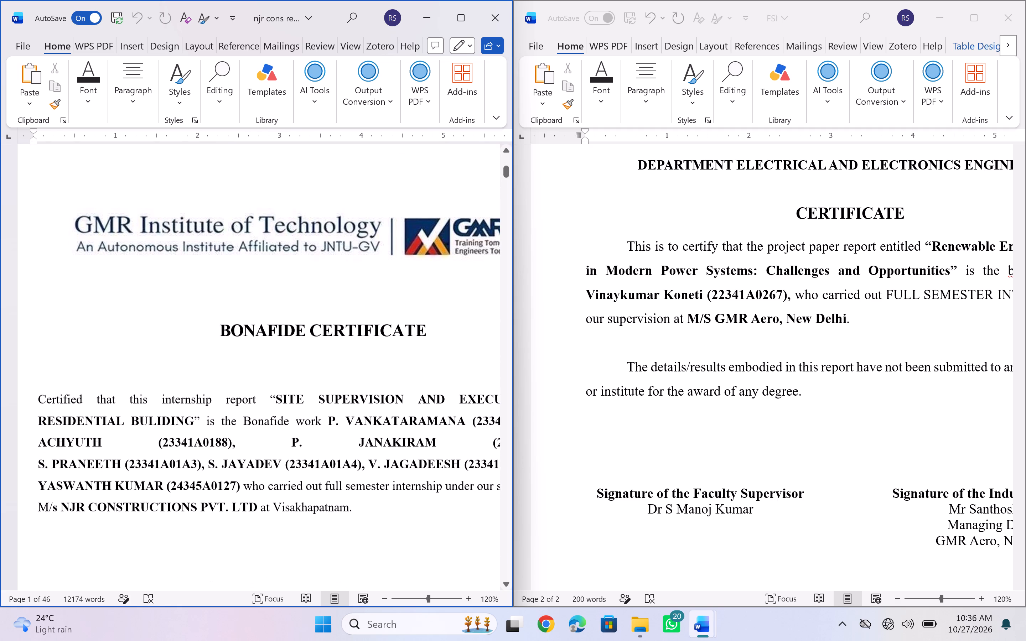
scroll(278, 477, "down", 3)
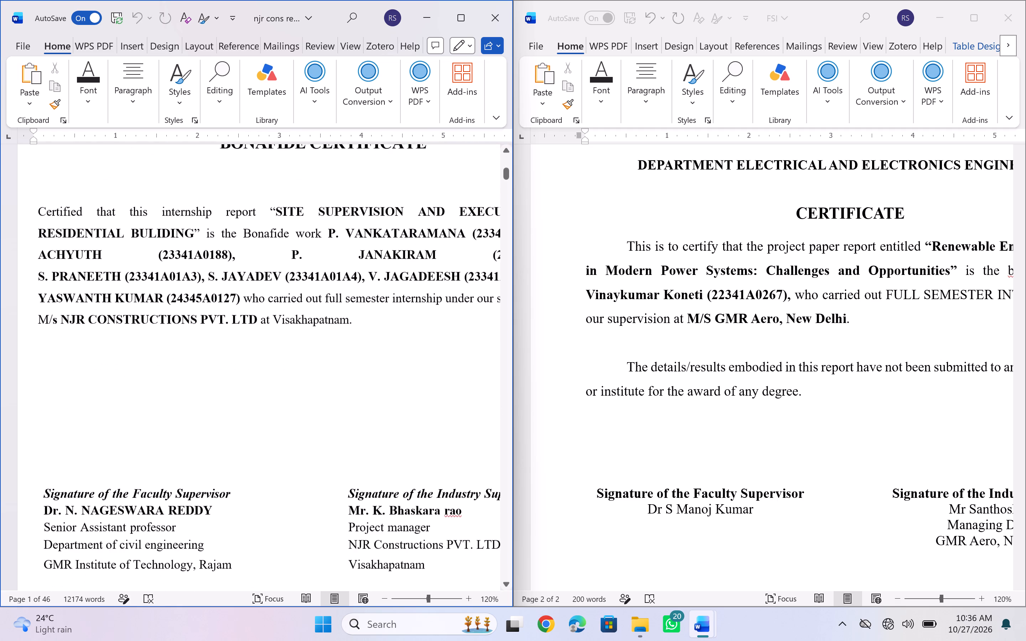
scroll(278, 477, "down", 4)
scroll(278, 477, "up", 1)
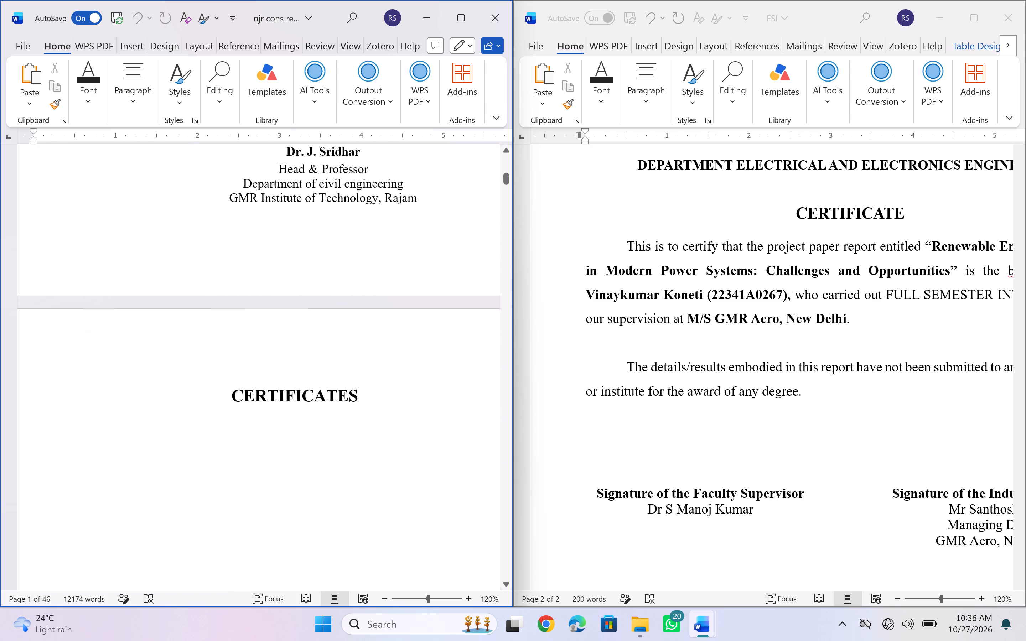
scroll(278, 477, "up", 1)
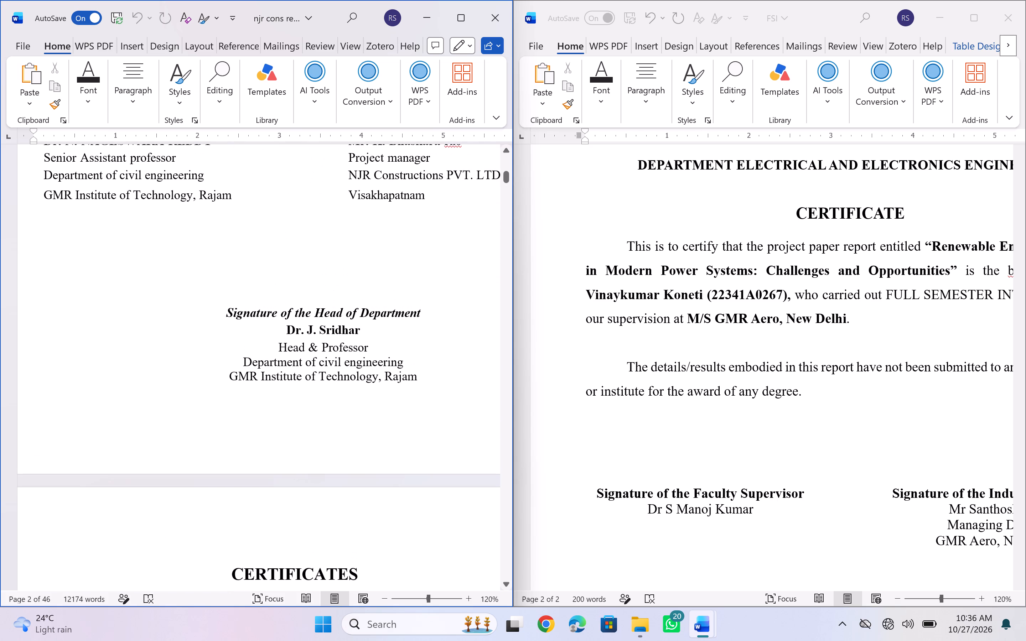
scroll(278, 477, "up", 1)
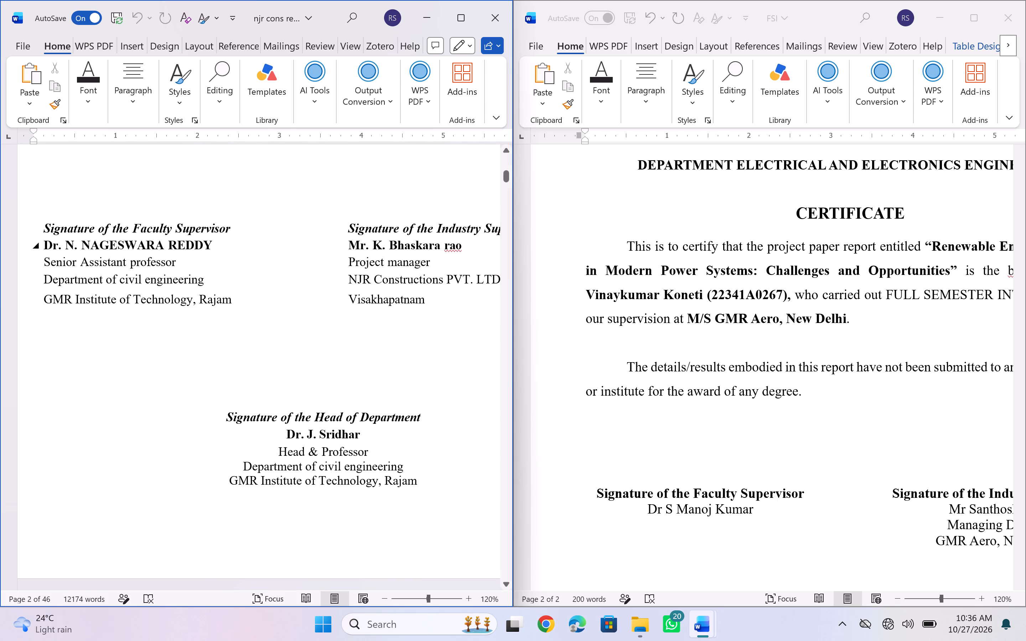
Maximize the njr cons report window and return to its title page.
left_click(462, 16)
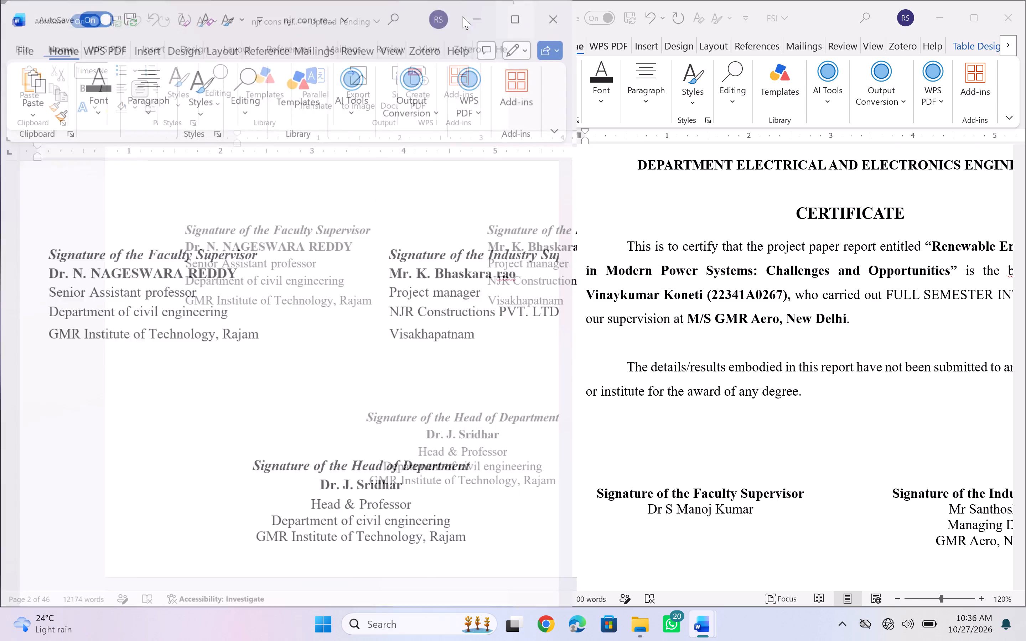
scroll(452, 192, "up", 14)
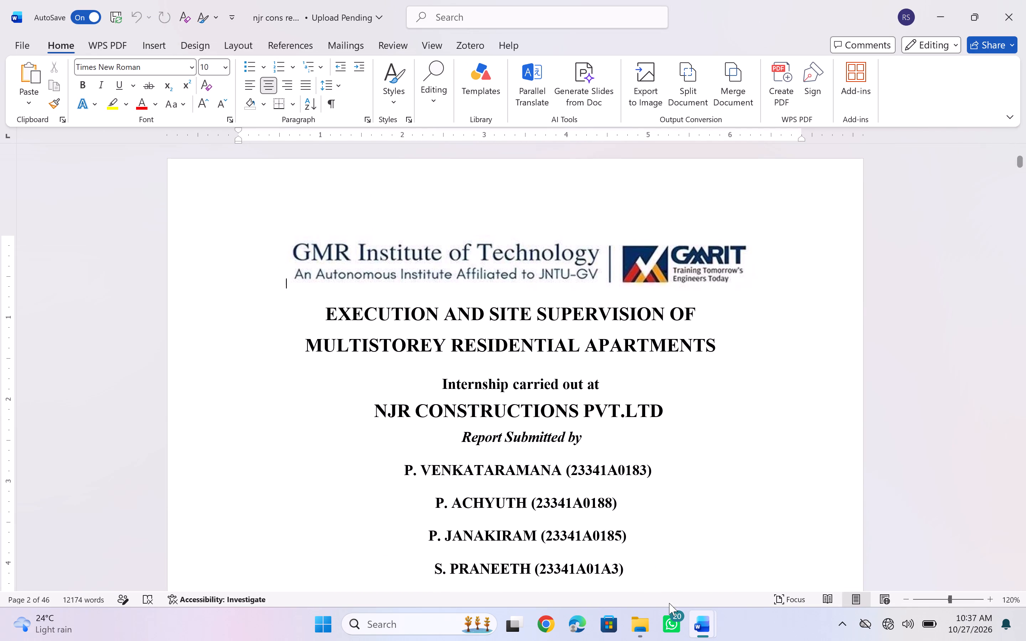
Switch to File Explorer and duplicate the njr cons report file within the FSI folder.
left_click(631, 559)
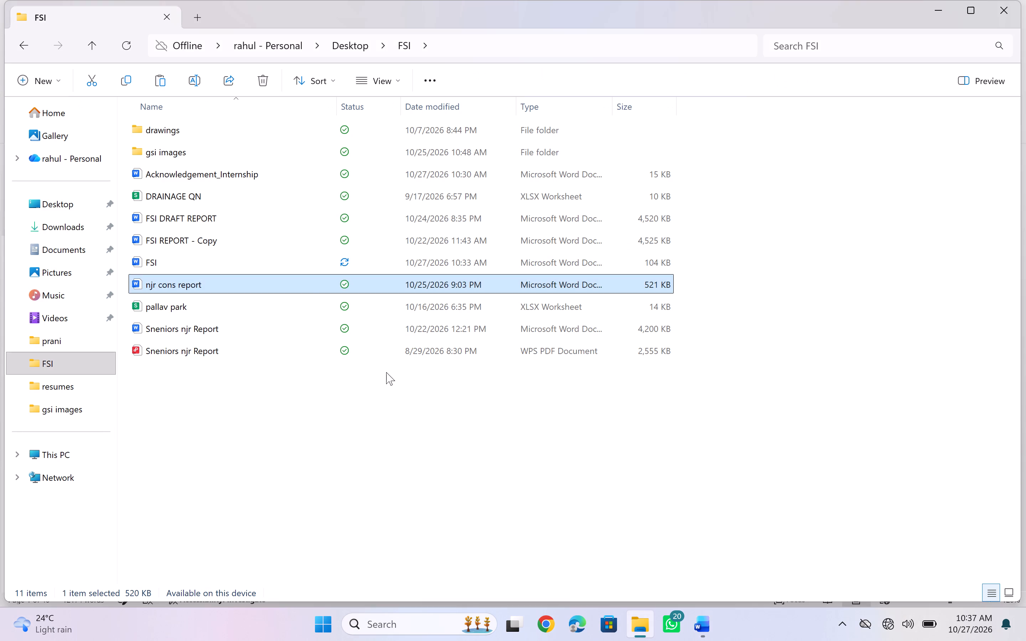
left_click(131, 84)
key("ctrl+v")
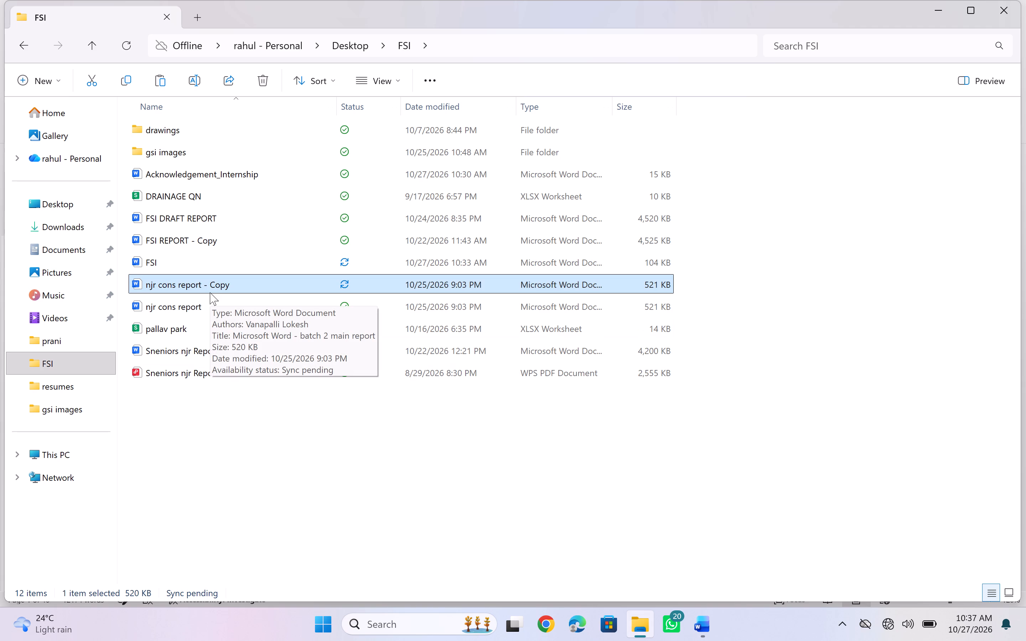
Open the original njr cons report document from the FSI folder.
double_click(187, 308)
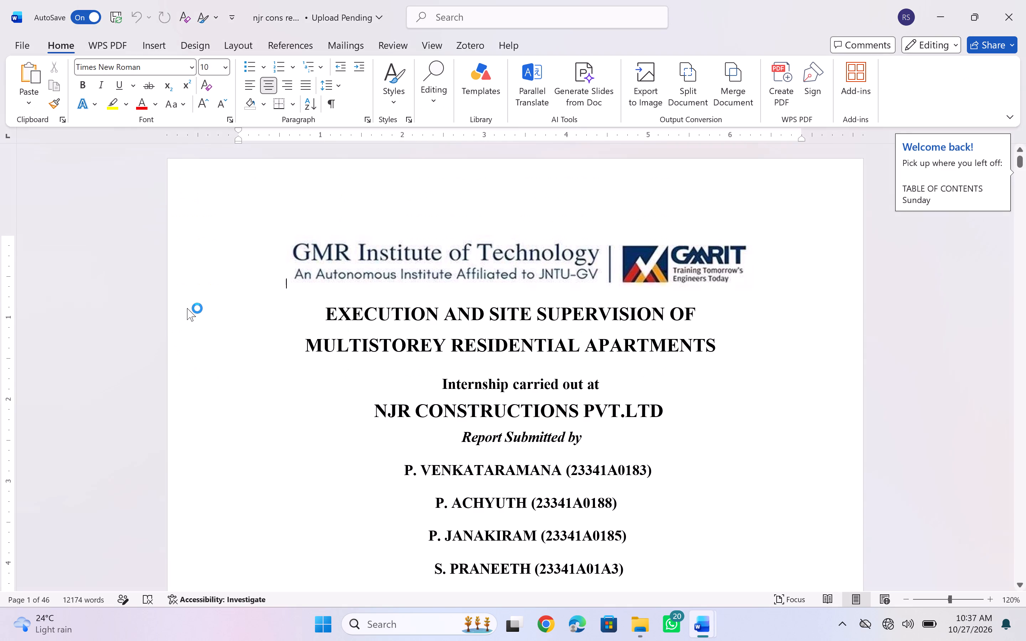
scroll(678, 276, "down", 1)
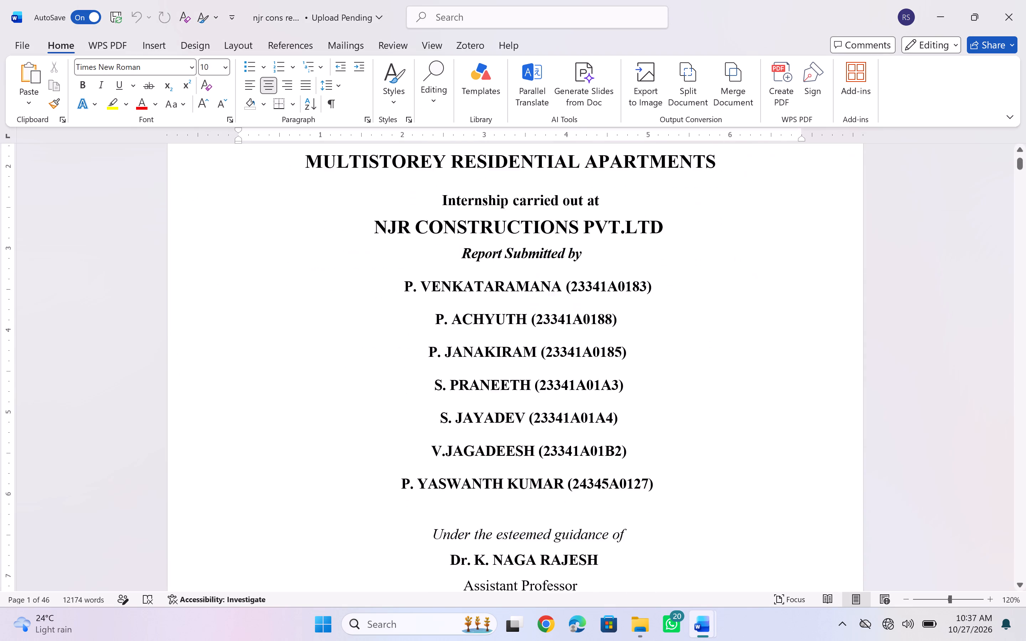
scroll(678, 276, "down", 1)
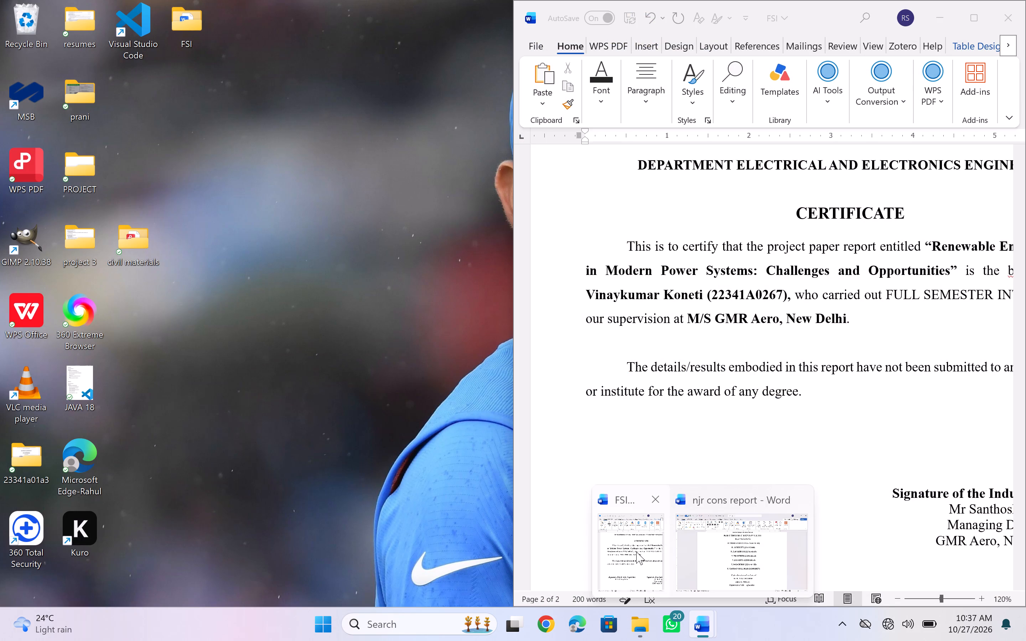
Maximize the FSI template document and copy its entire content, covering the title page and the Certificate page.
left_click(636, 552)
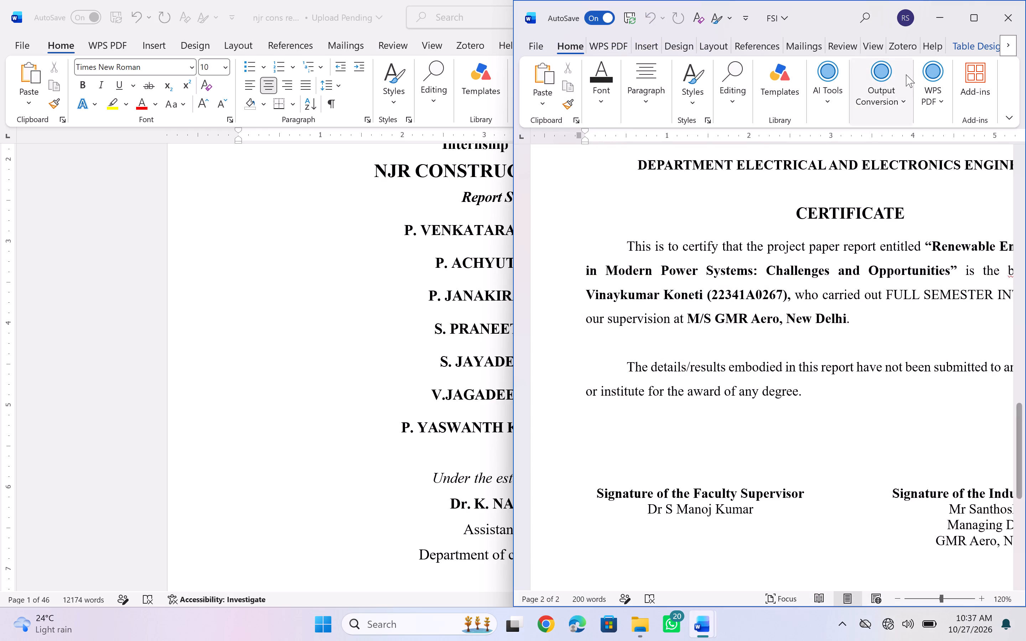
left_click(972, 1)
scroll(725, 220, "up", 1)
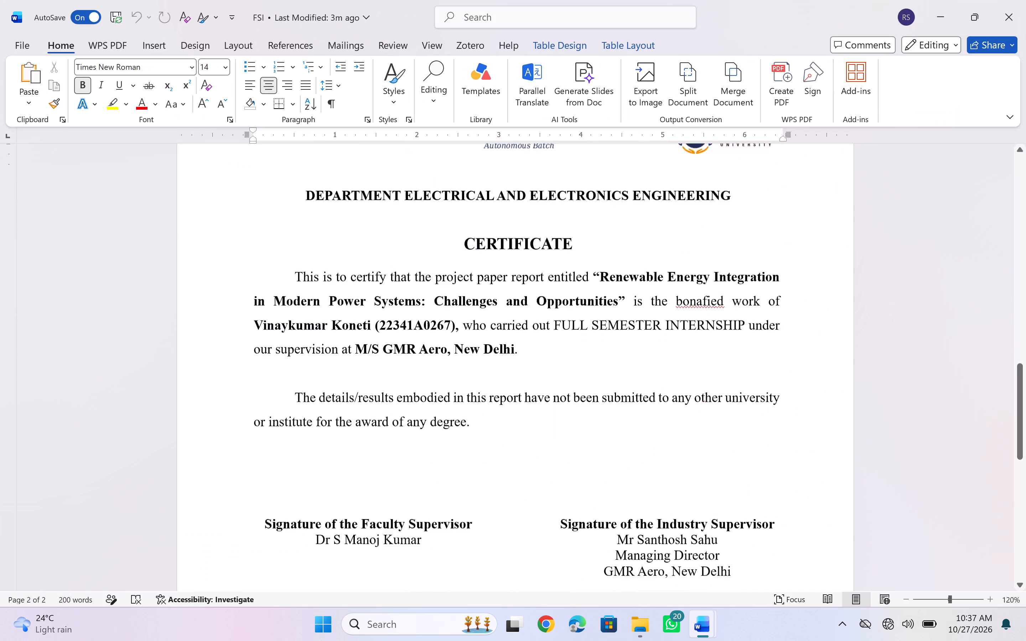
scroll(725, 220, "up", 5)
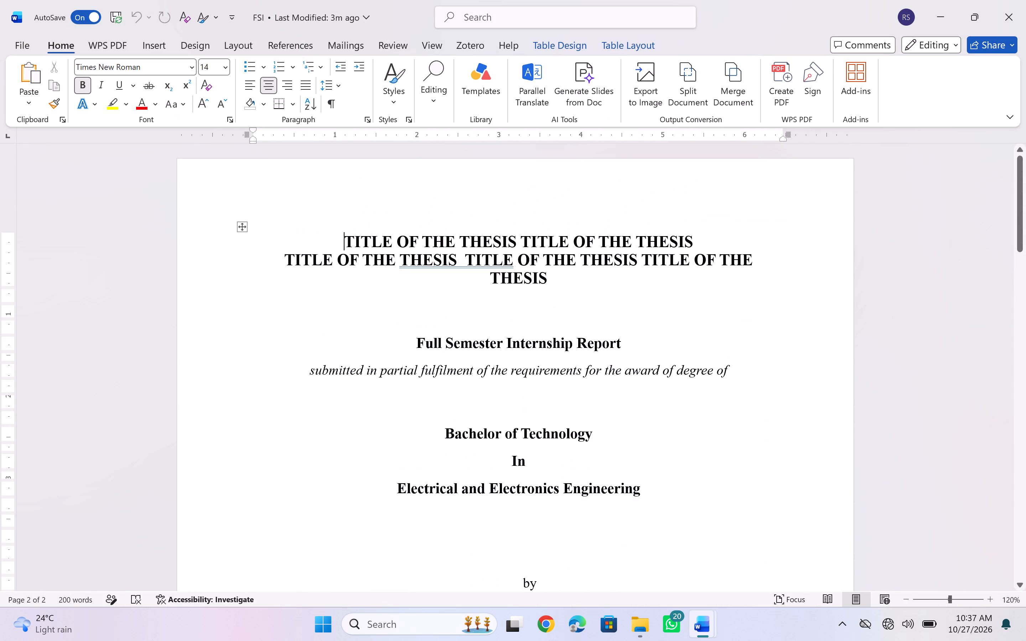
scroll(566, 393, "down", 10)
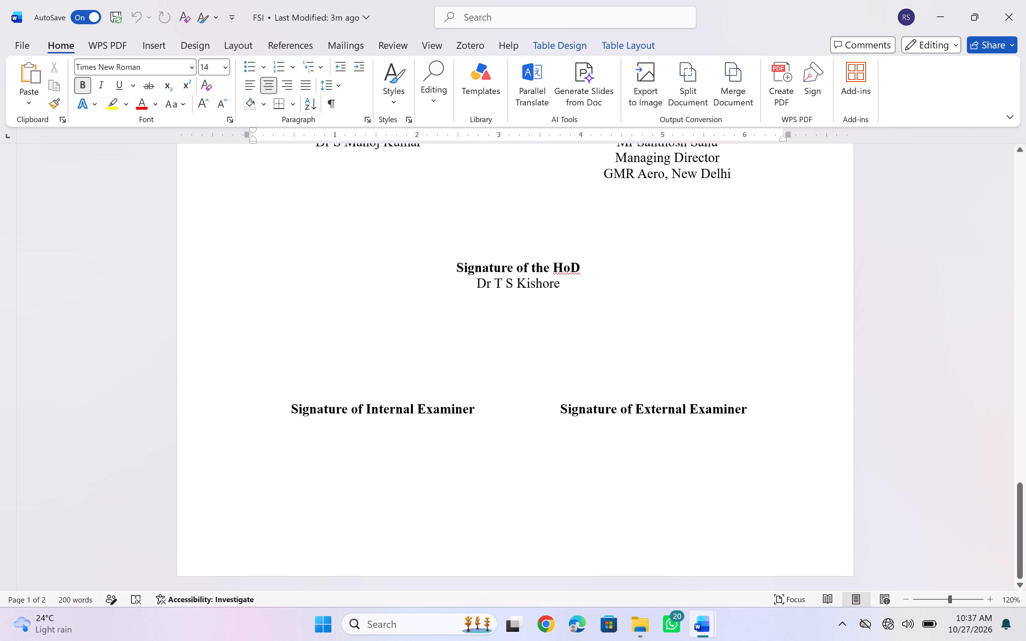
scroll(566, 393, "up", 1)
key("ctrl+a")
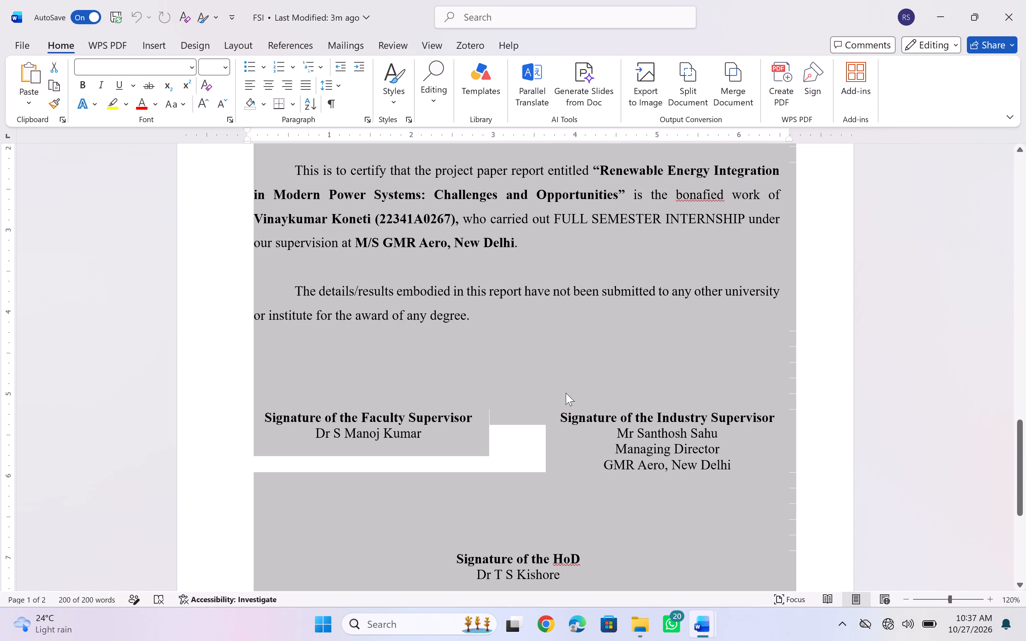
key("ctrl+c")
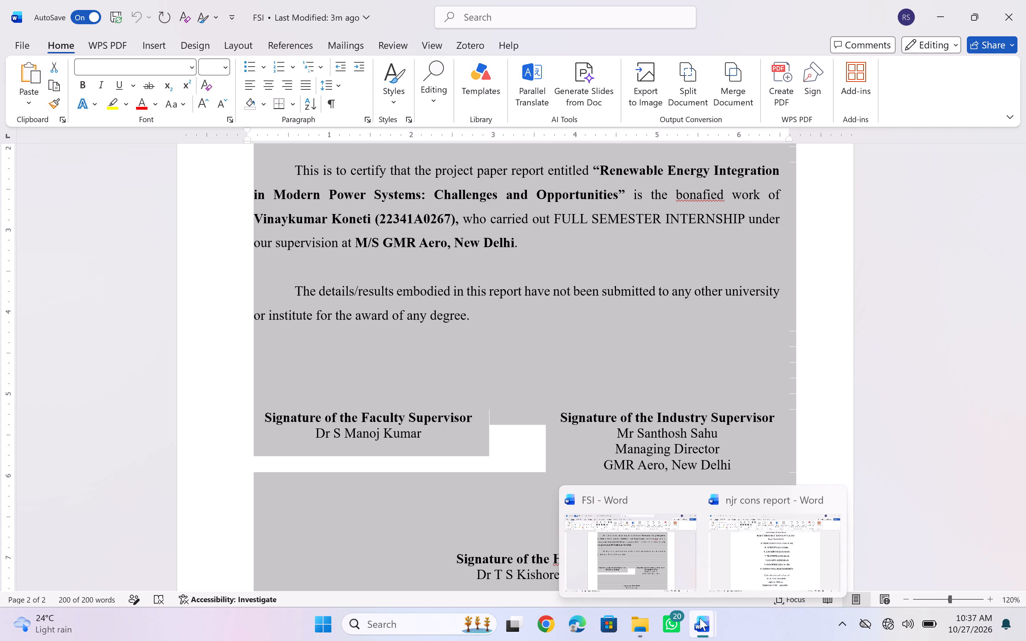
Switch back to the njr cons report and go to the top of its title page.
left_click(765, 566)
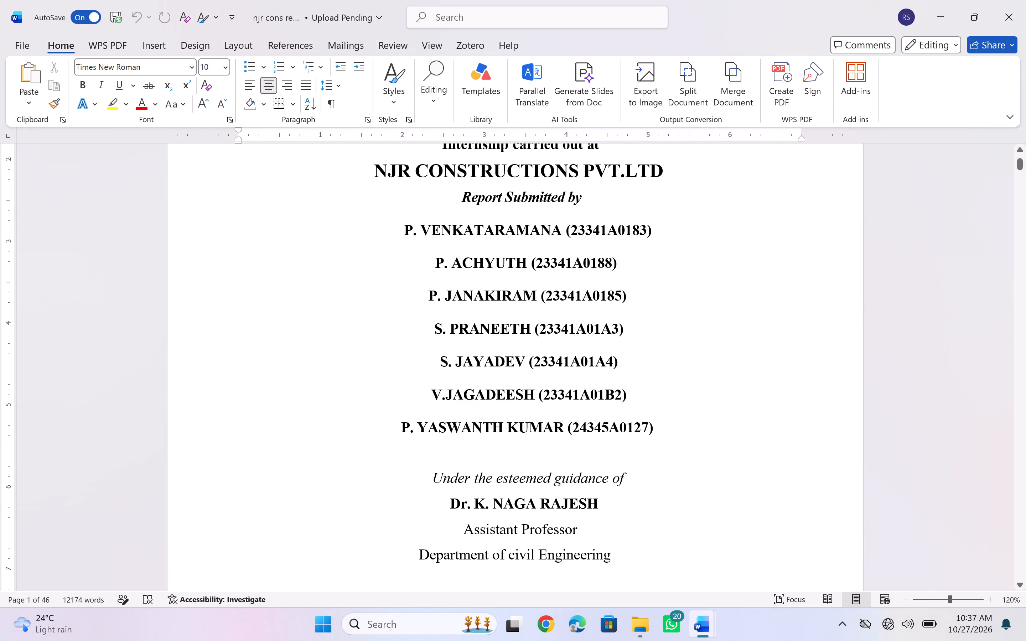
scroll(585, 508, "up", 2)
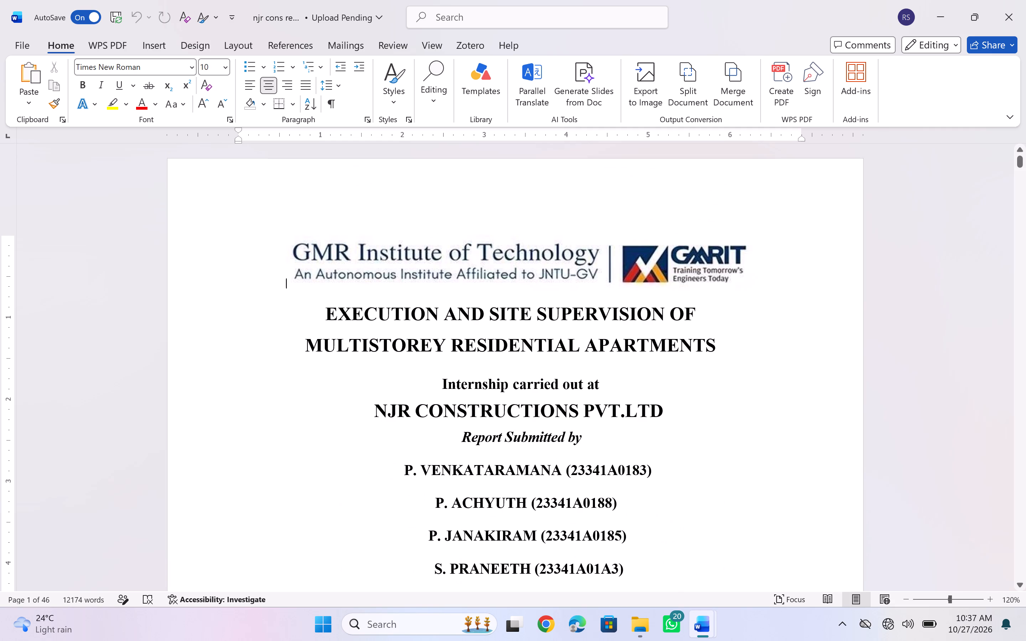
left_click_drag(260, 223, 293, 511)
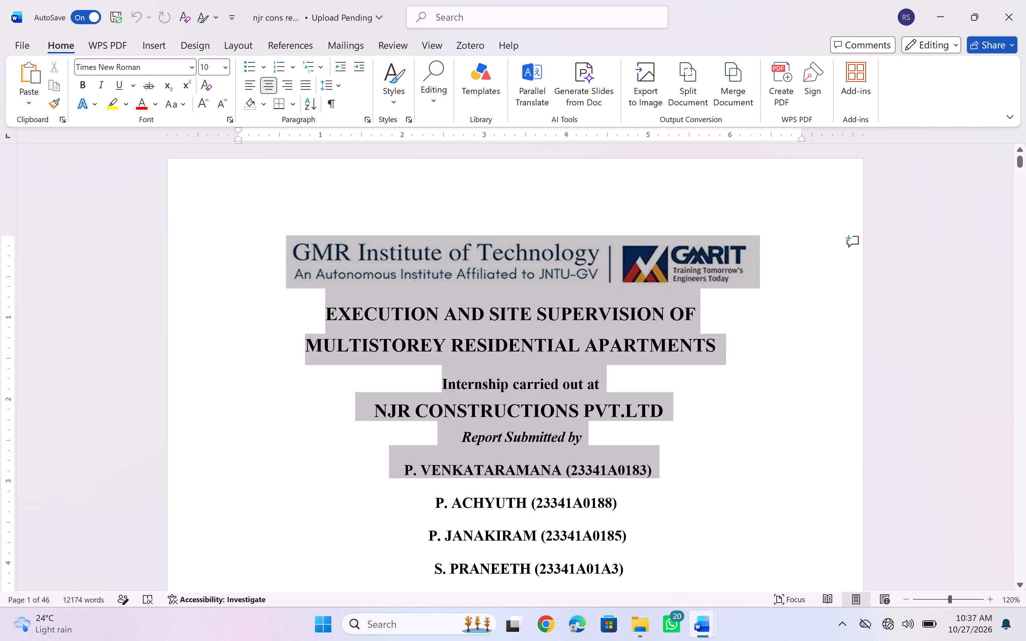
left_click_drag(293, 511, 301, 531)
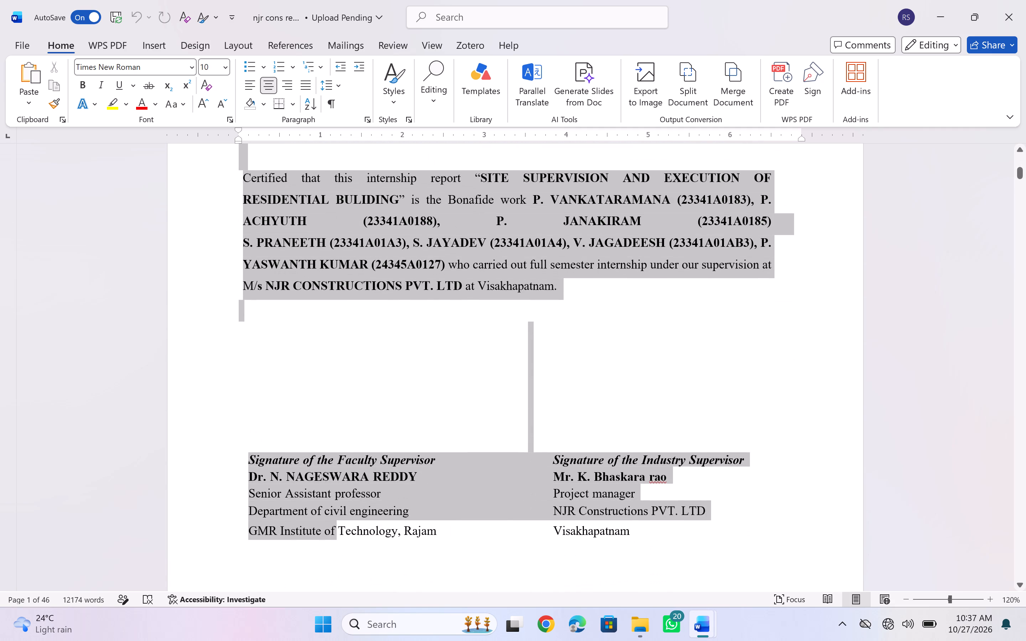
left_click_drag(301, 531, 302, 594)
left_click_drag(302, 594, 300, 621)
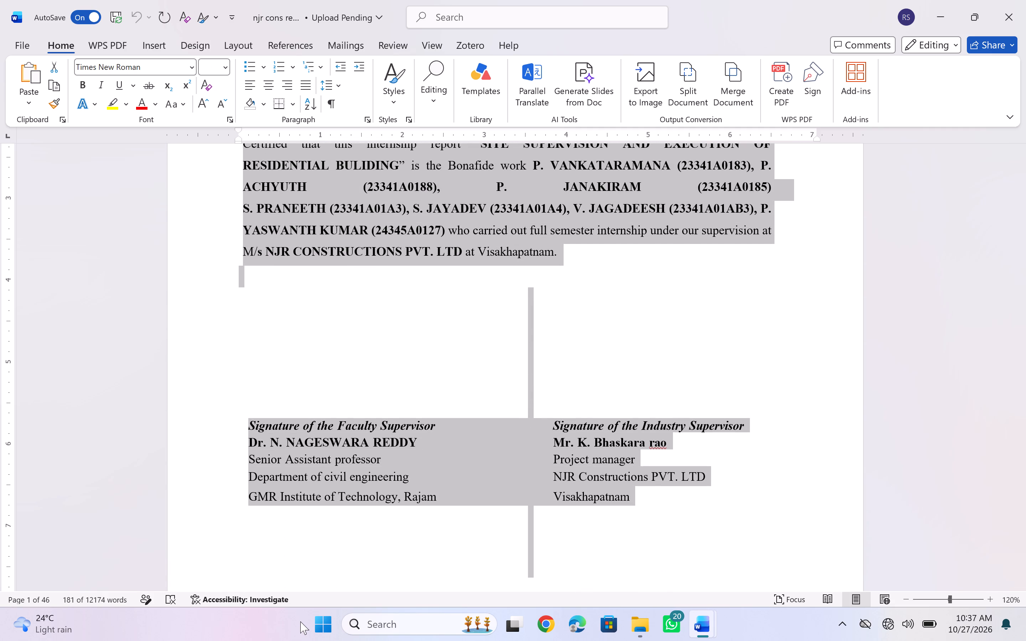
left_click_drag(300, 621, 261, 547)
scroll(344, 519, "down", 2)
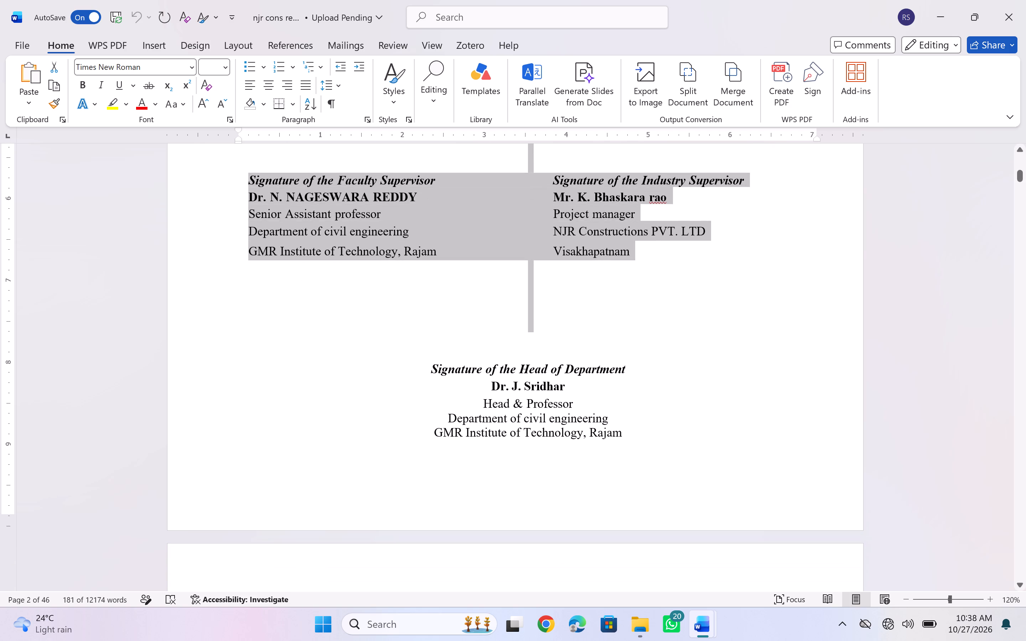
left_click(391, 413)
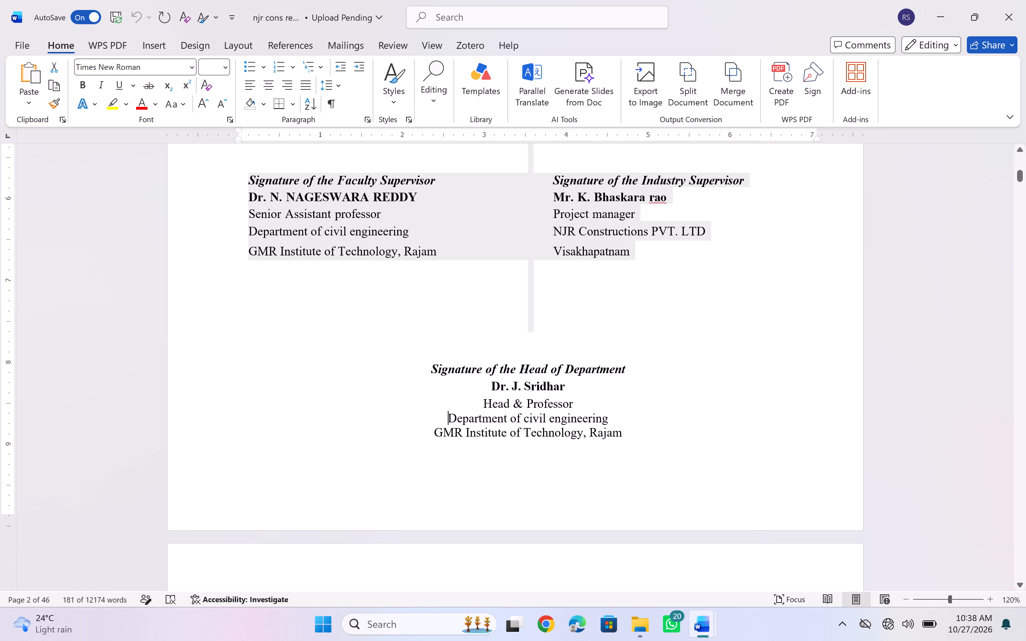
Replace the njr cons report's whole title page and certificate page with the copied FSI template content.
left_click_drag(641, 436, 547, 290)
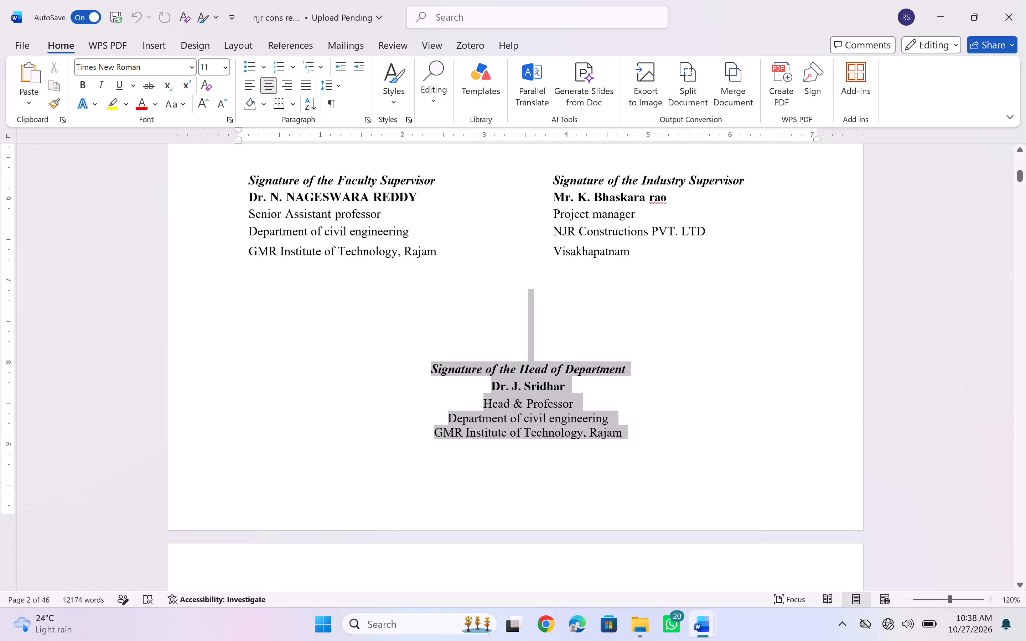
left_click_drag(547, 290, 422, 104)
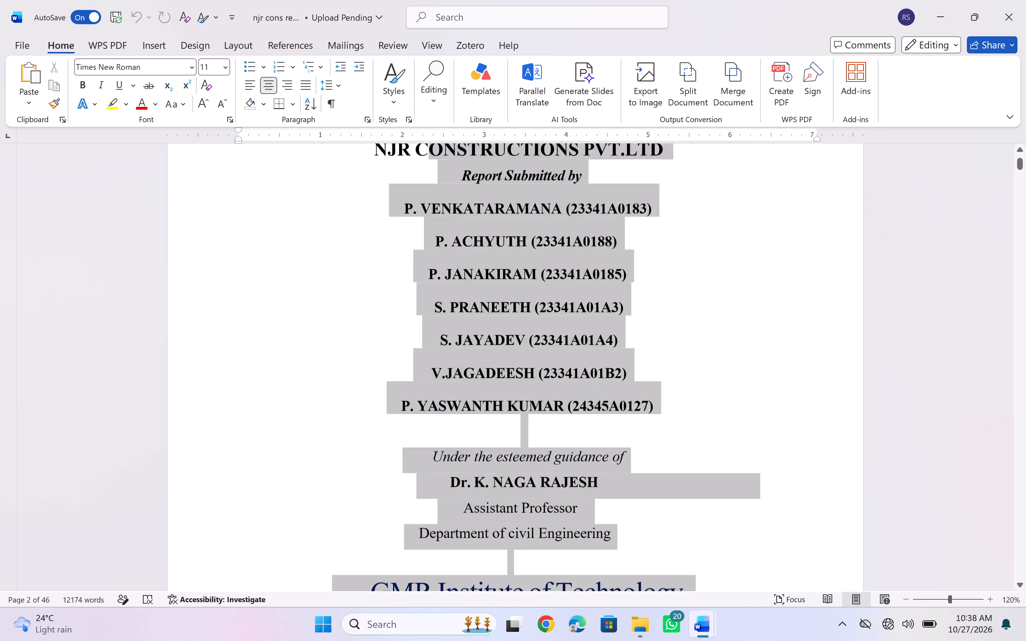
left_click_drag(422, 104, 411, 218)
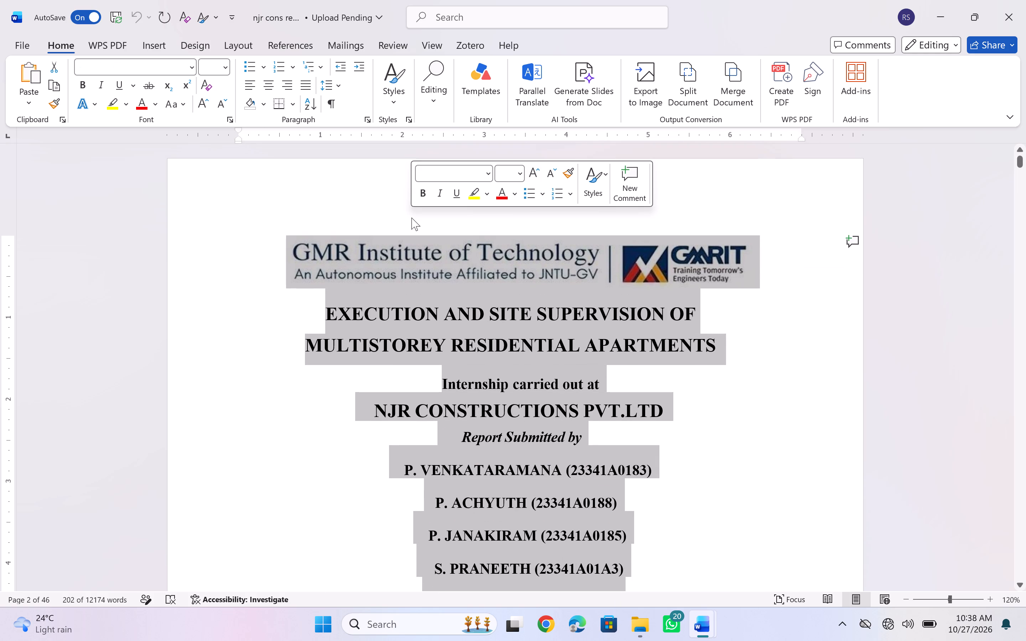
key("ctrl+v")
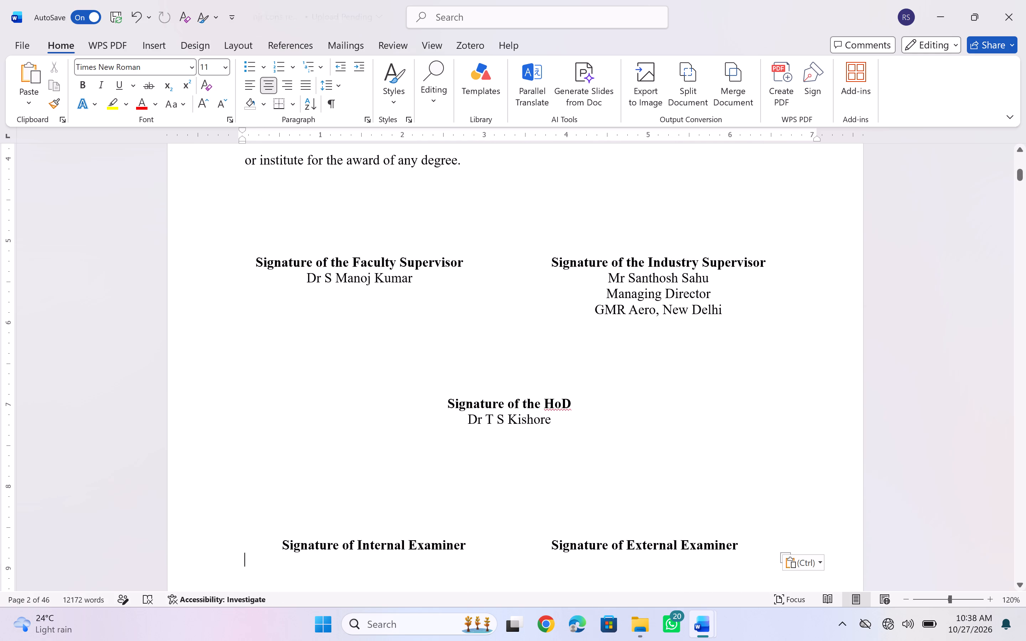
Review the pasted title page and Certificate page, from the thesis title down to the examiner signatures.
scroll(411, 218, "up", 2)
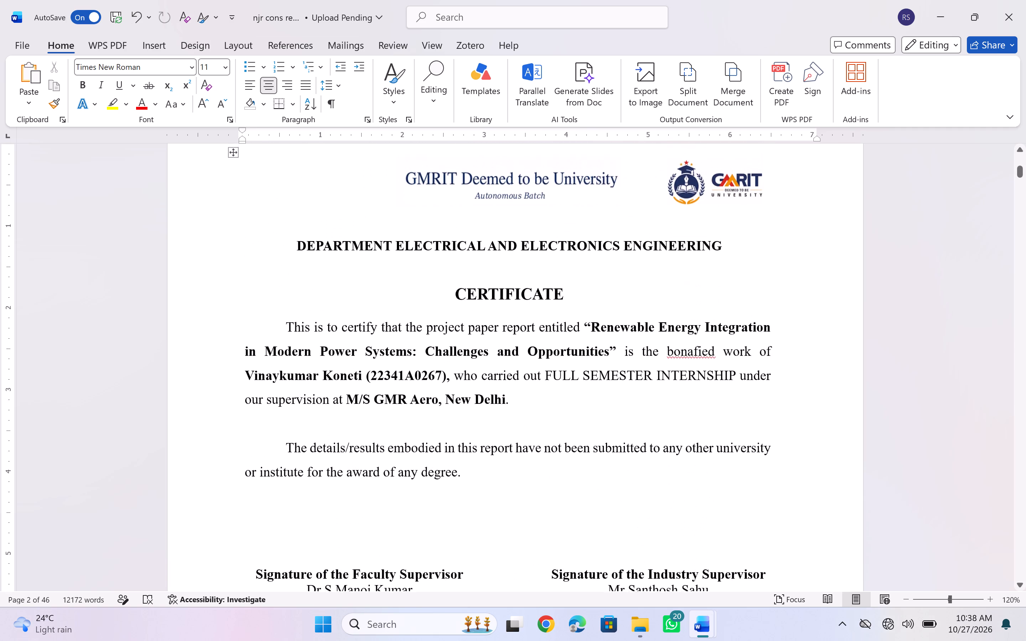
scroll(411, 218, "up", 4)
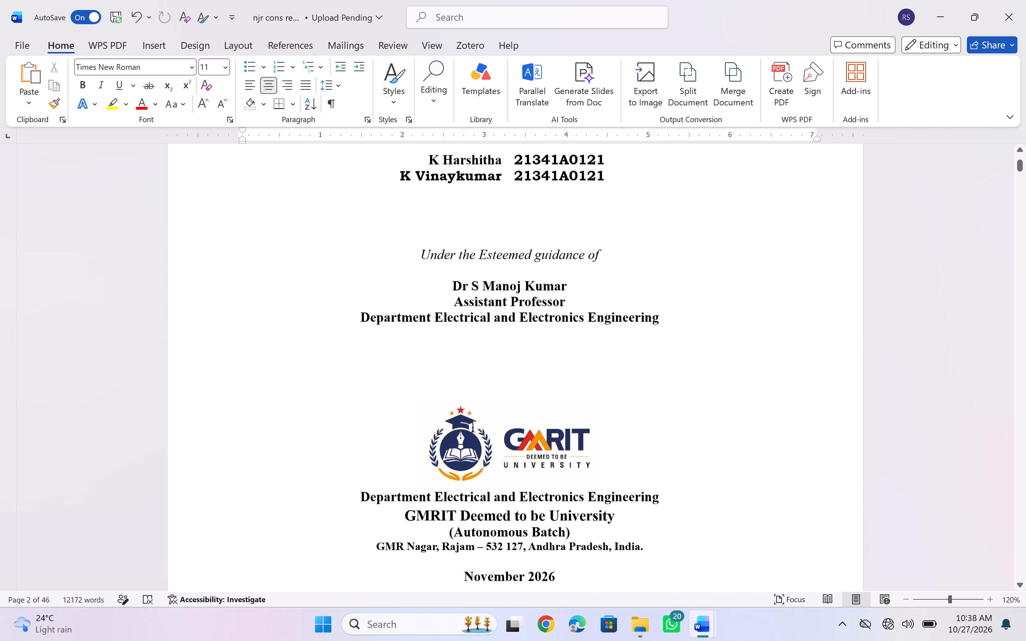
scroll(411, 218, "up", 1)
scroll(411, 218, "down", 1)
scroll(411, 218, "up", 1)
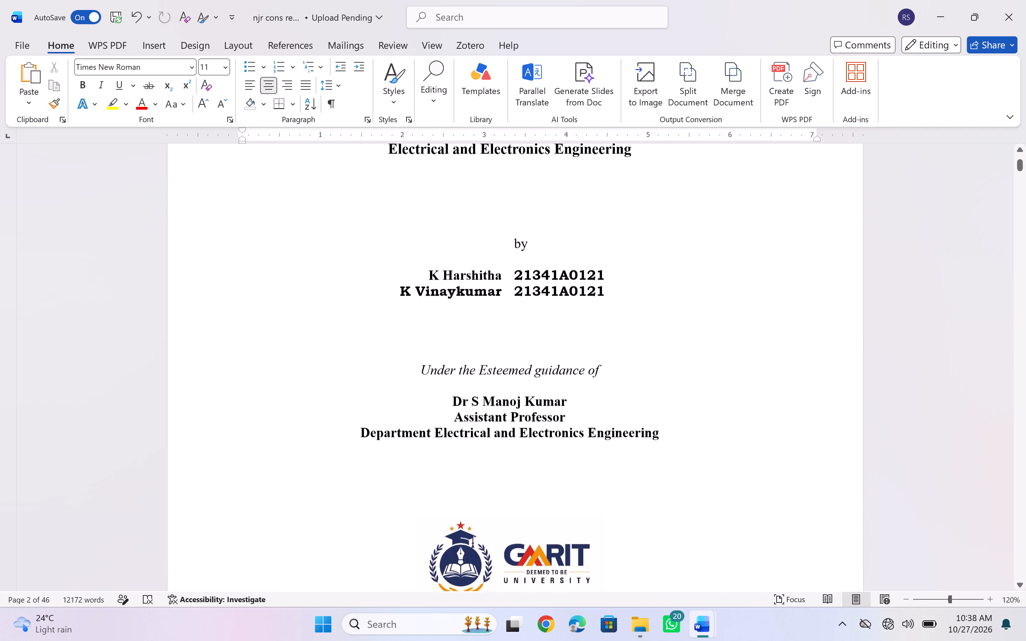
scroll(411, 218, "up", 3)
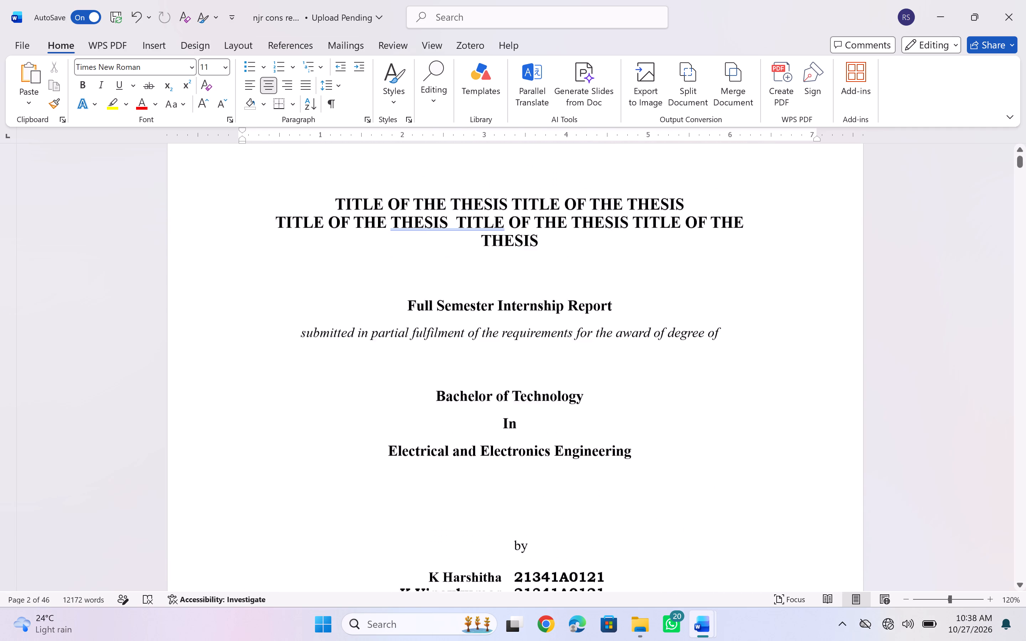
scroll(411, 218, "up", 1)
scroll(411, 218, "down", 3)
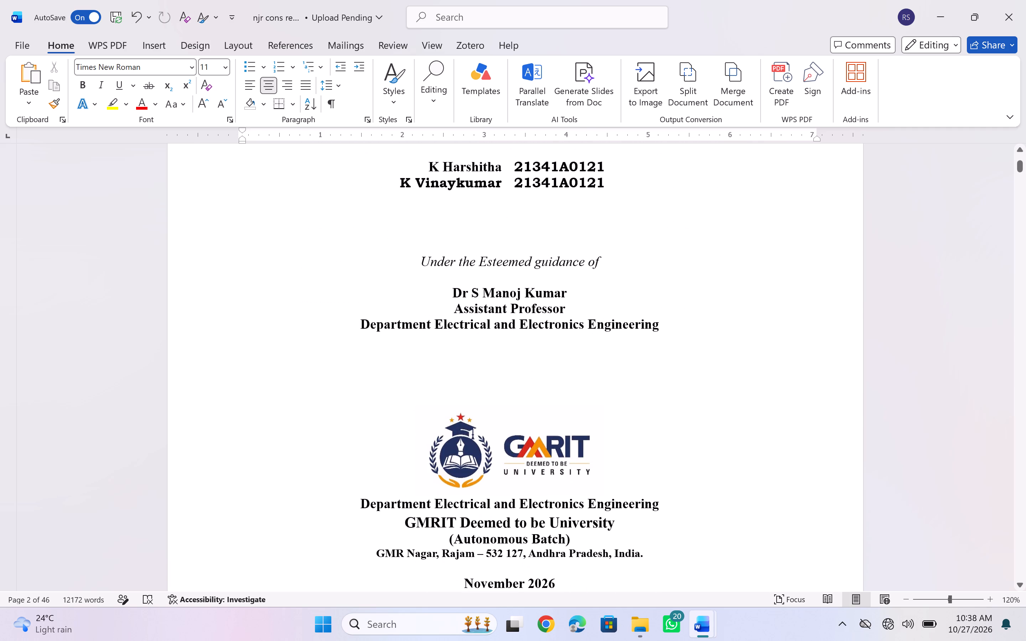
scroll(411, 218, "down", 5)
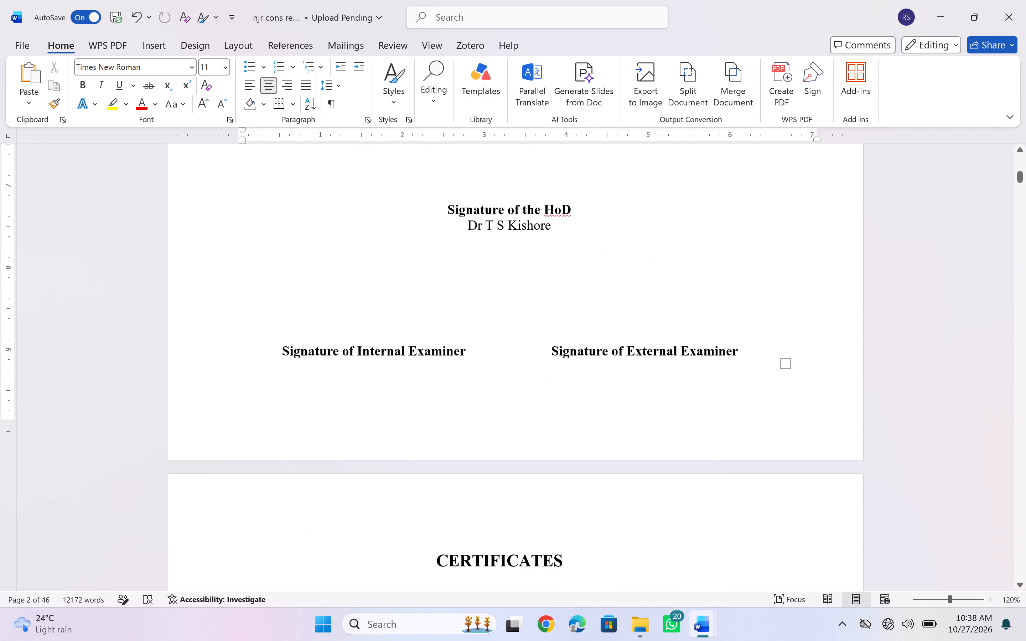
scroll(411, 218, "down", 1)
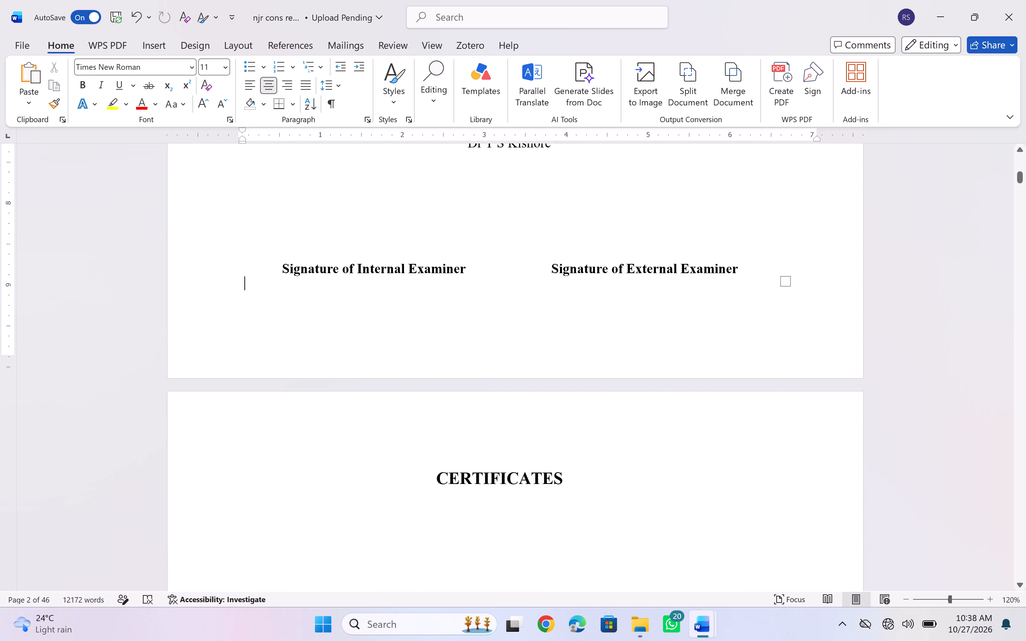
scroll(411, 218, "down", 1)
scroll(411, 218, "up", 1)
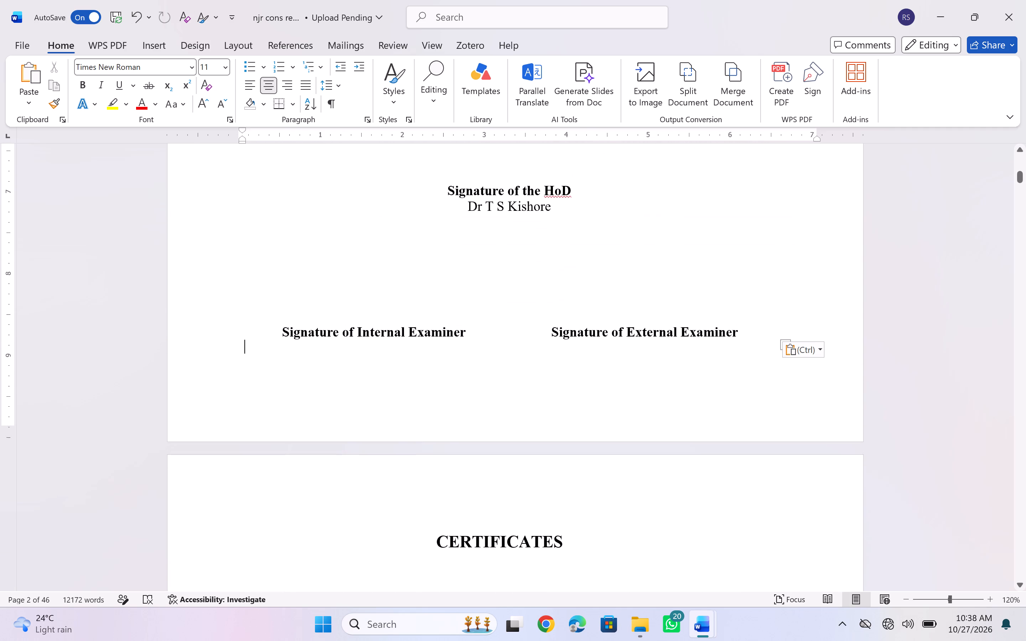
Look through the pages following the pasted Certificate page, from the CERTIFICATES page to the ACKNOWLEDGEMENT heading.
scroll(411, 218, "down", 2)
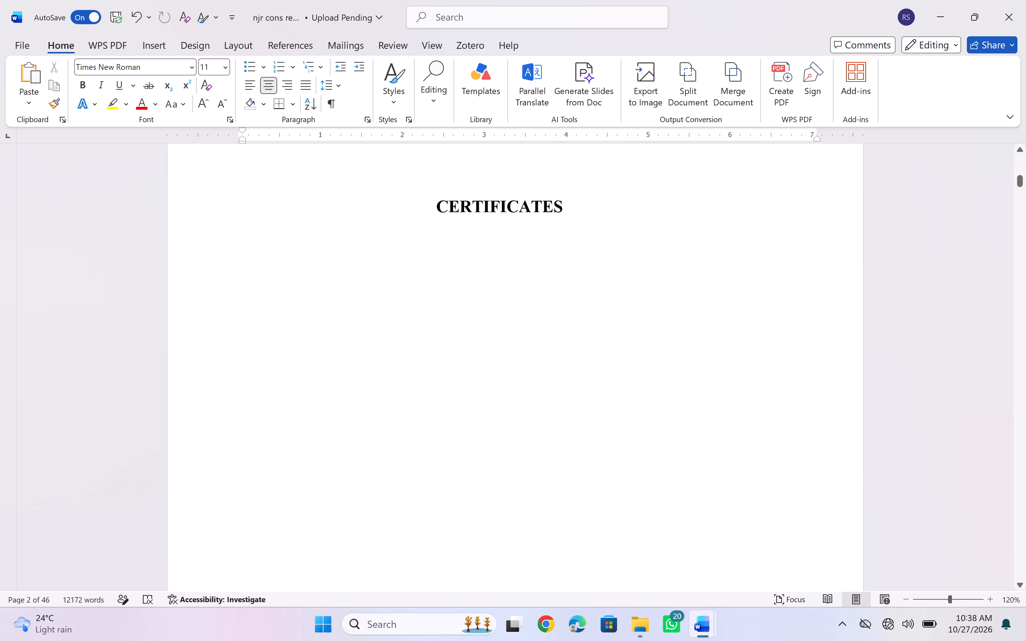
scroll(411, 218, "down", 7)
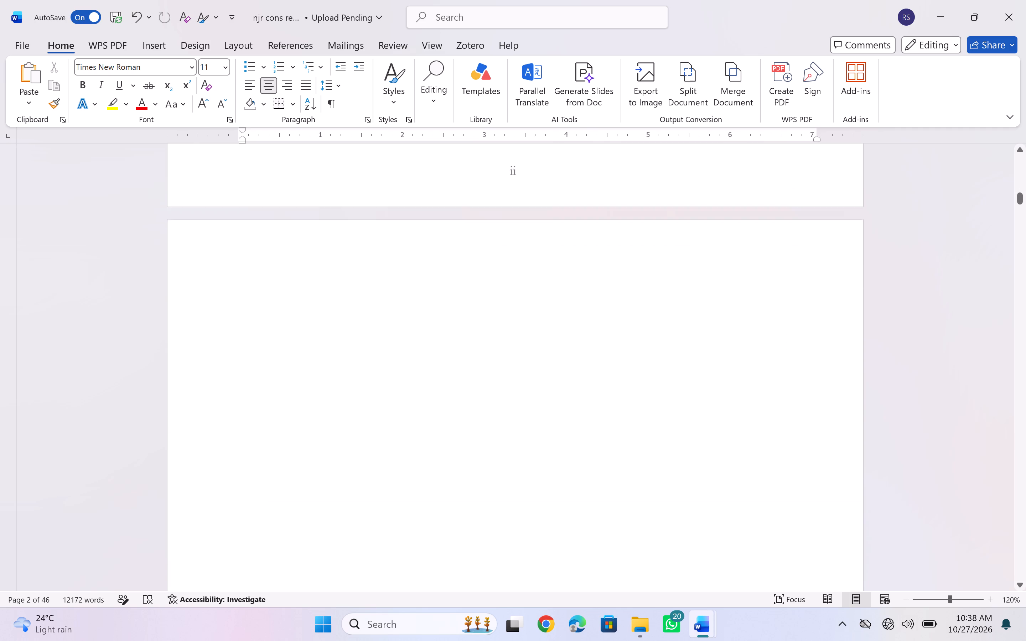
scroll(411, 218, "down", 7)
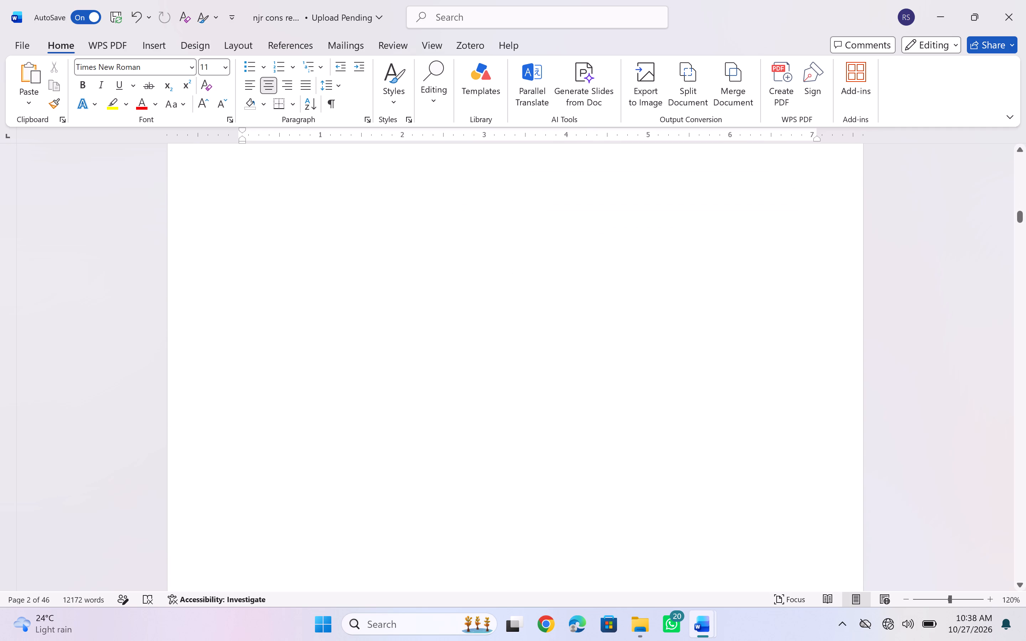
scroll(411, 218, "down", 10)
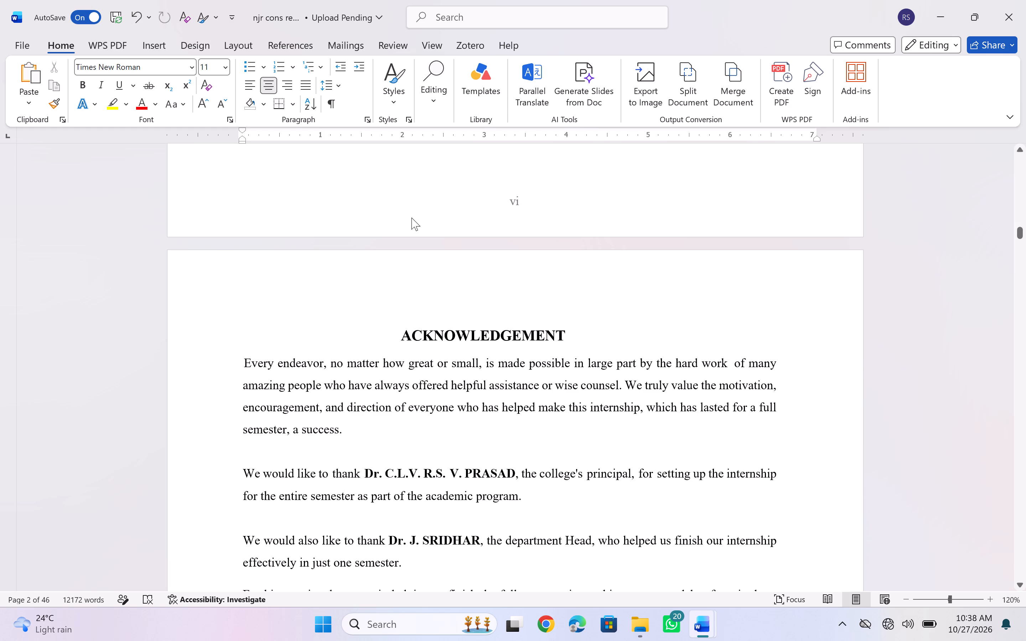
scroll(411, 218, "up", 5)
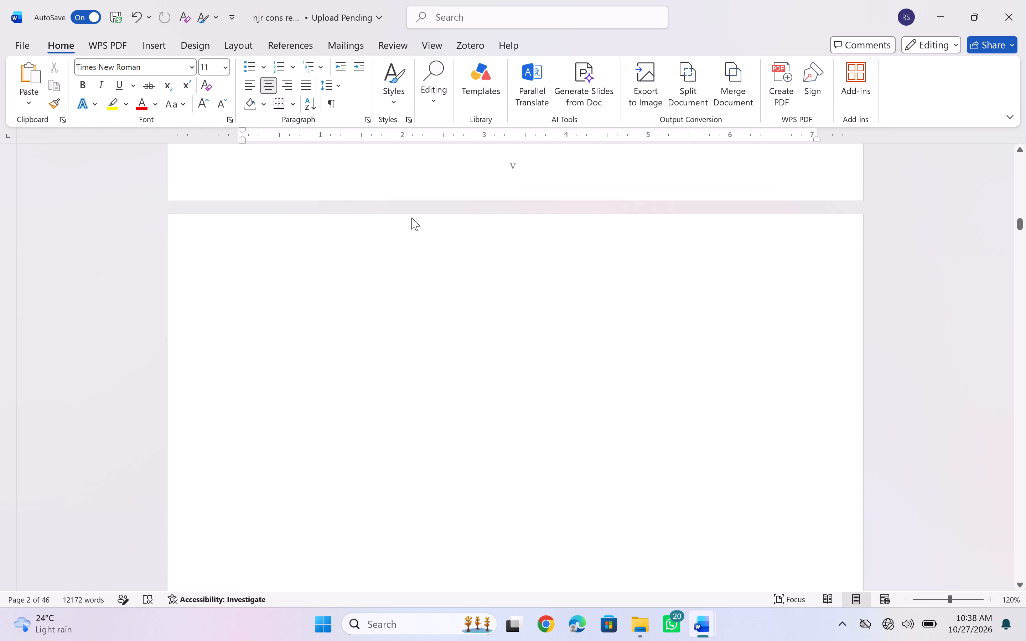
scroll(411, 218, "up", 1)
scroll(411, 218, "down", 3)
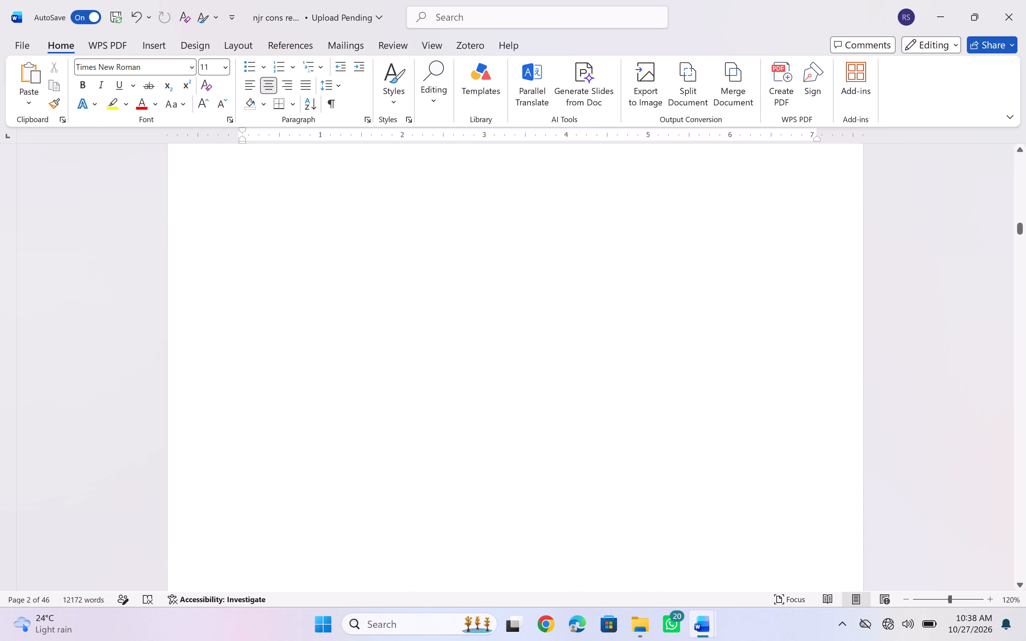
scroll(411, 218, "down", 1)
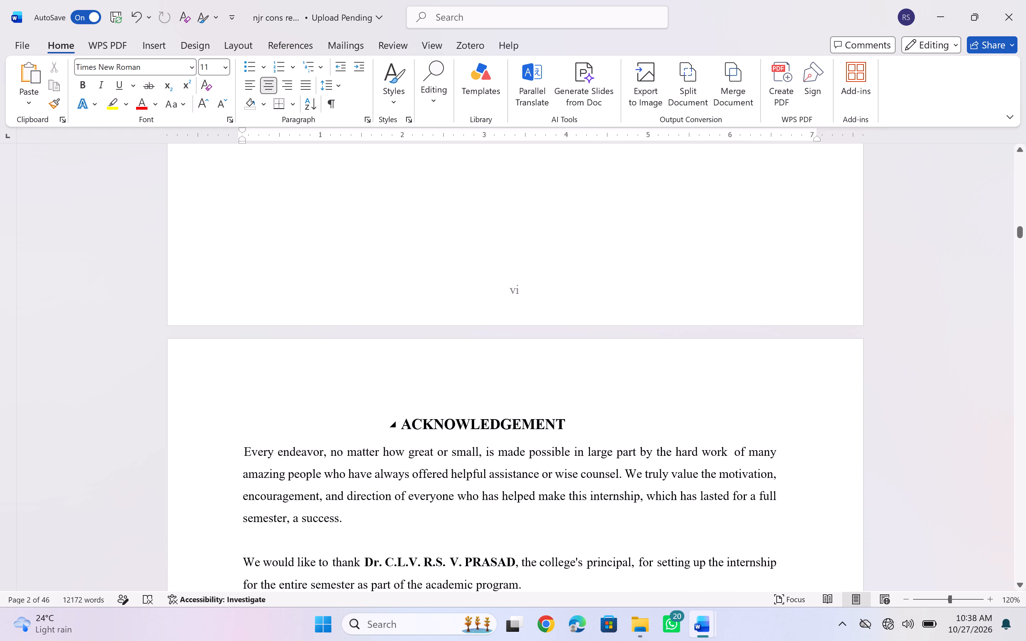
Add an empty paragraph at the bottom of page vi, just before the ACKNOWLEDGEMENT page.
left_click(389, 415)
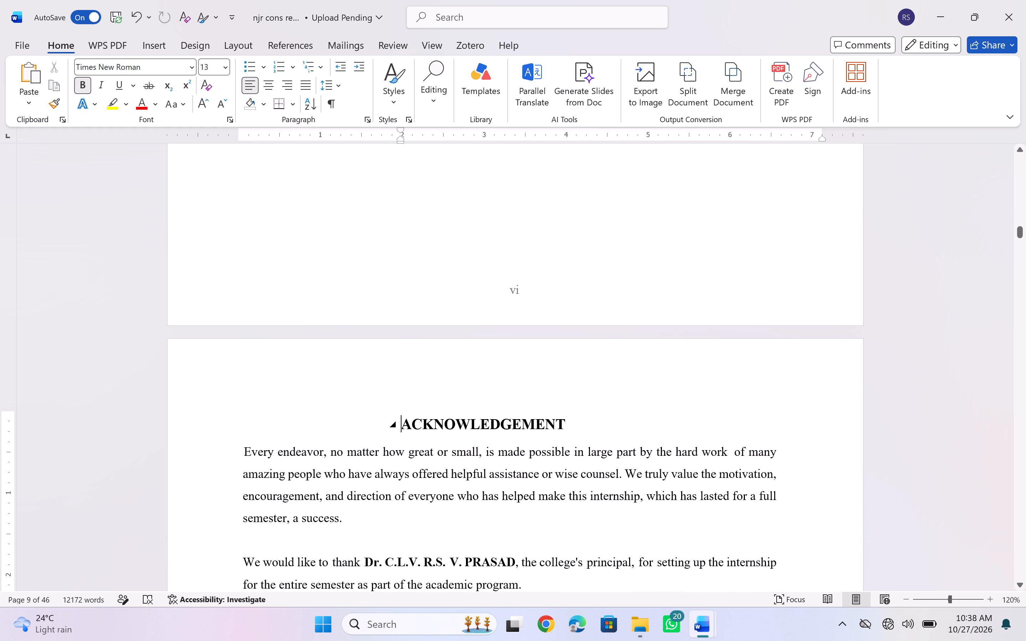
left_click(450, 210)
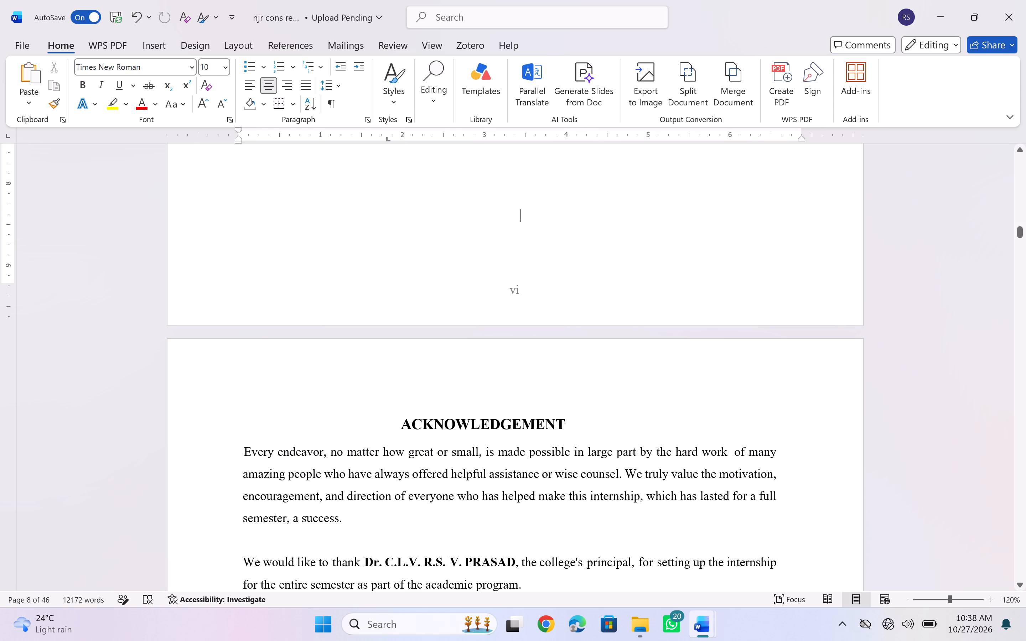
key("Return")
scroll(450, 210, "down", 1)
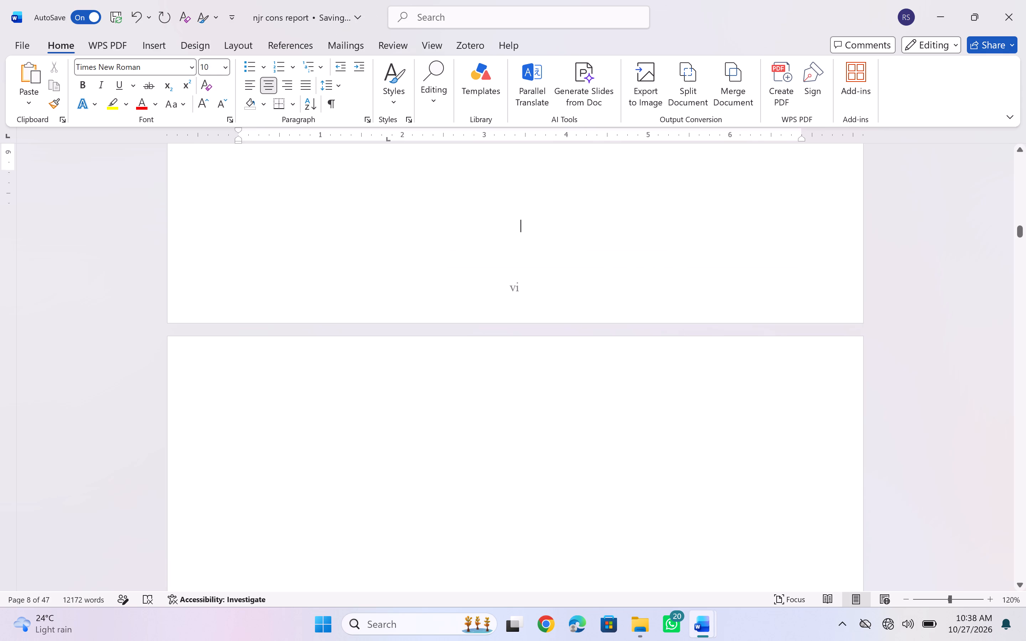
scroll(450, 210, "down", 1)
scroll(429, 339, "down", 3)
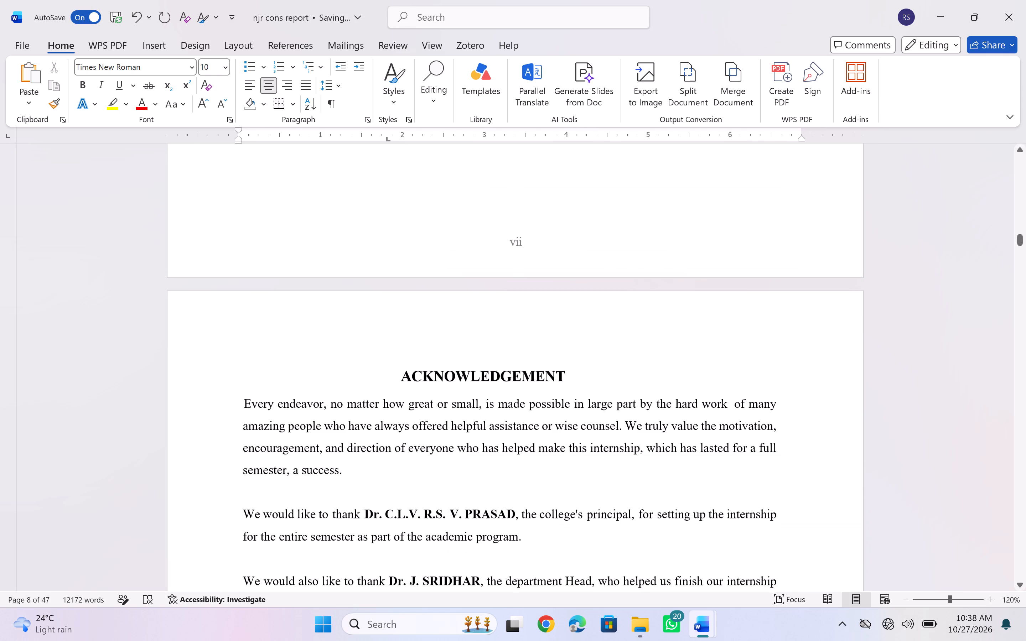
scroll(429, 339, "down", 1)
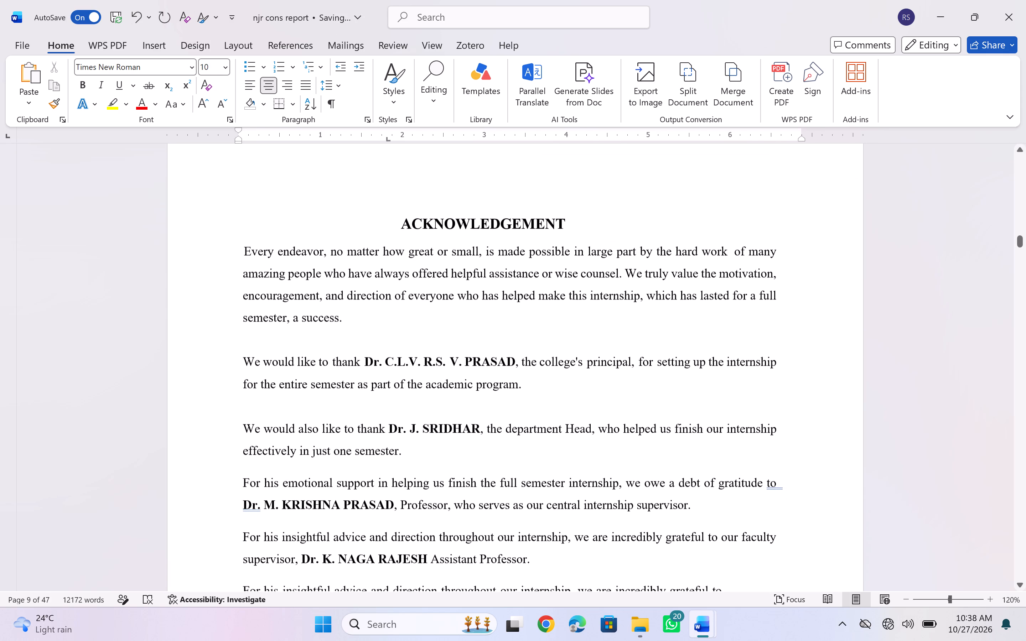
scroll(429, 339, "down", 1)
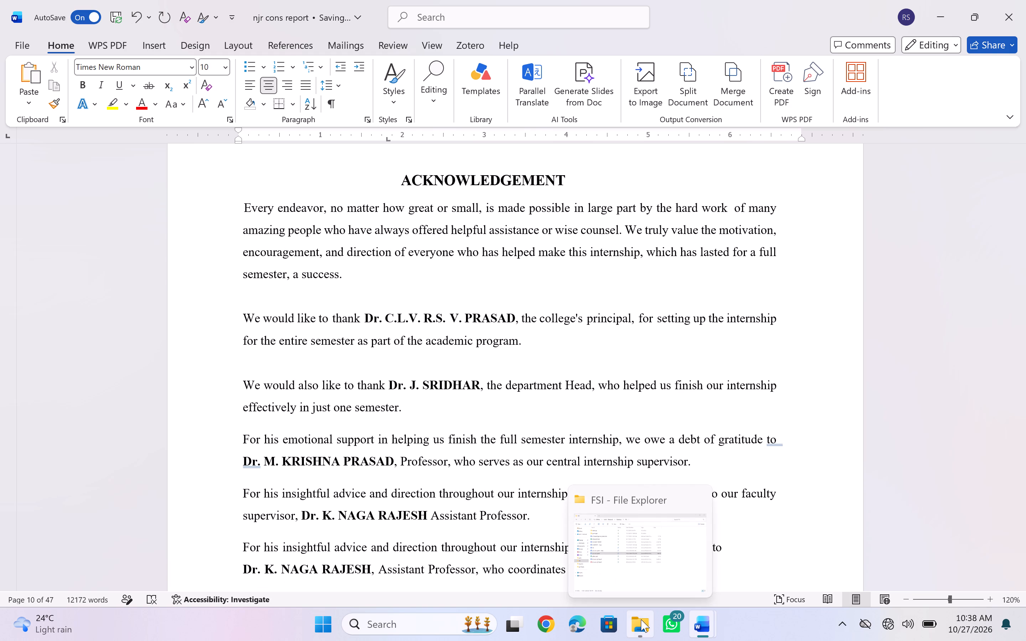
Switch to File Explorer and open the Acknowledgement_Internship document from the FSI folder.
left_click(634, 552)
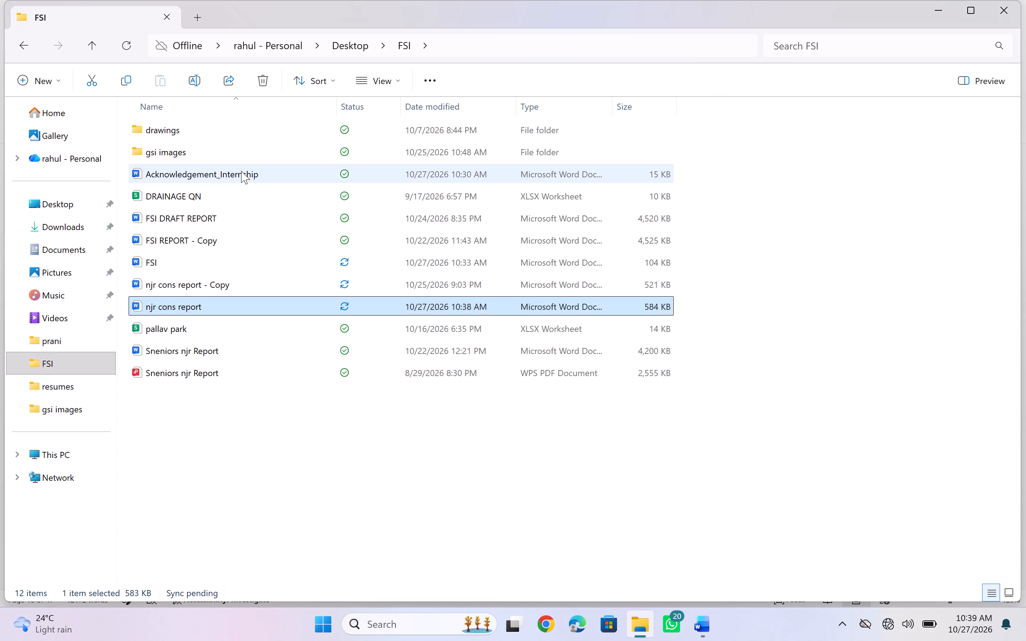
double_click(241, 171)
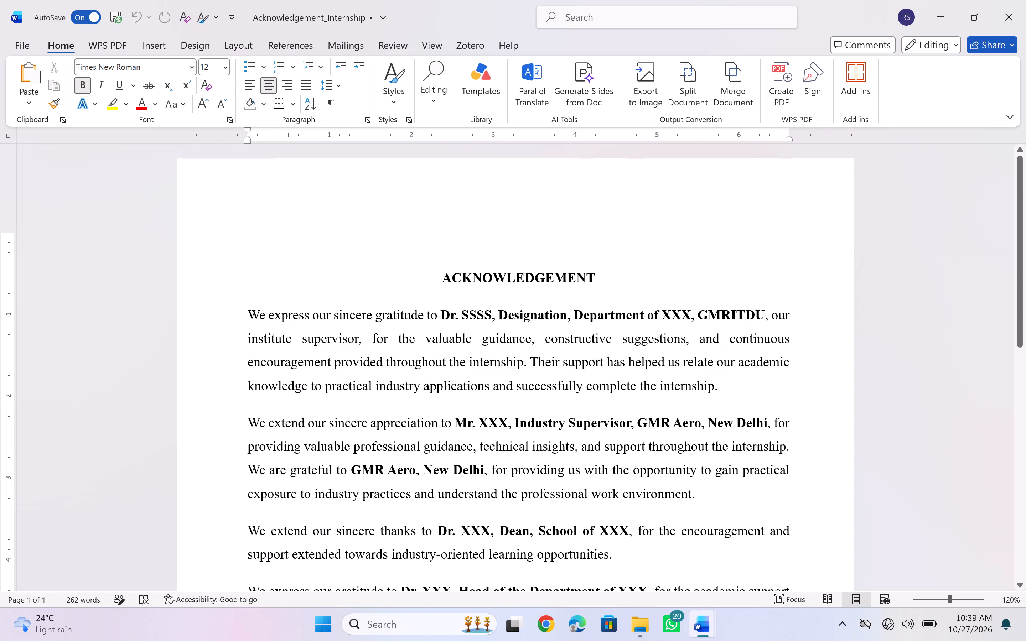
Read through the Acknowledgement_Internship template, from its heading to the student names at the end.
scroll(300, 351, "down", 3)
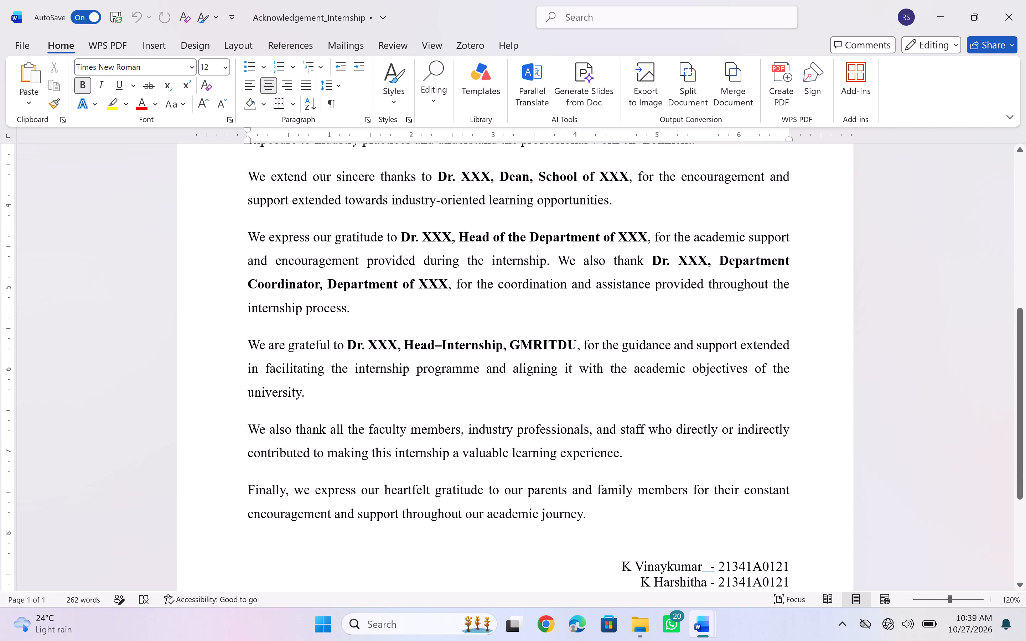
scroll(300, 351, "down", 2)
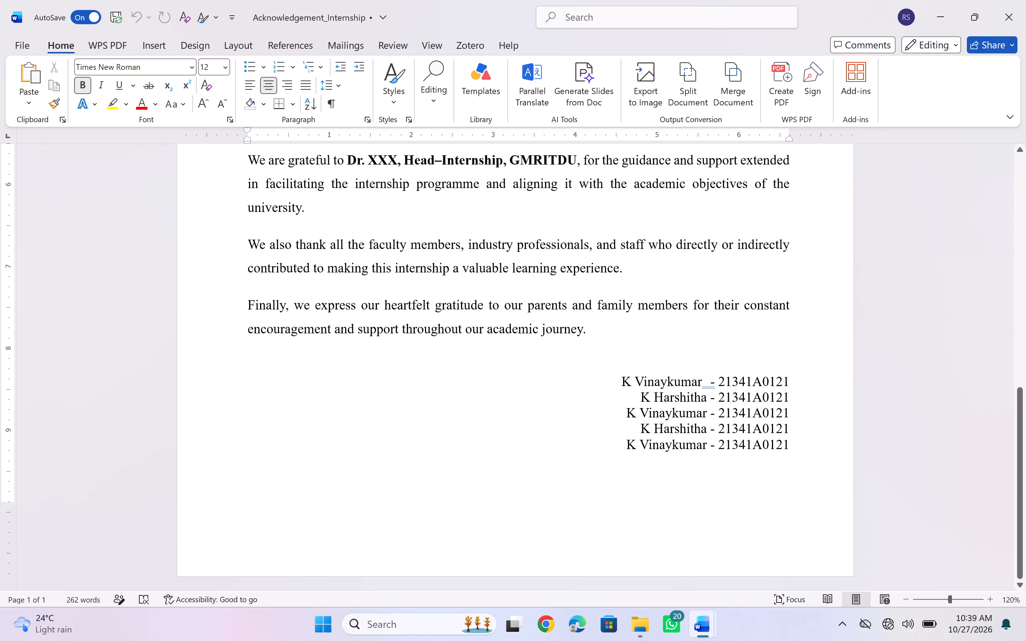
scroll(300, 351, "up", 5)
scroll(300, 351, "down", 1)
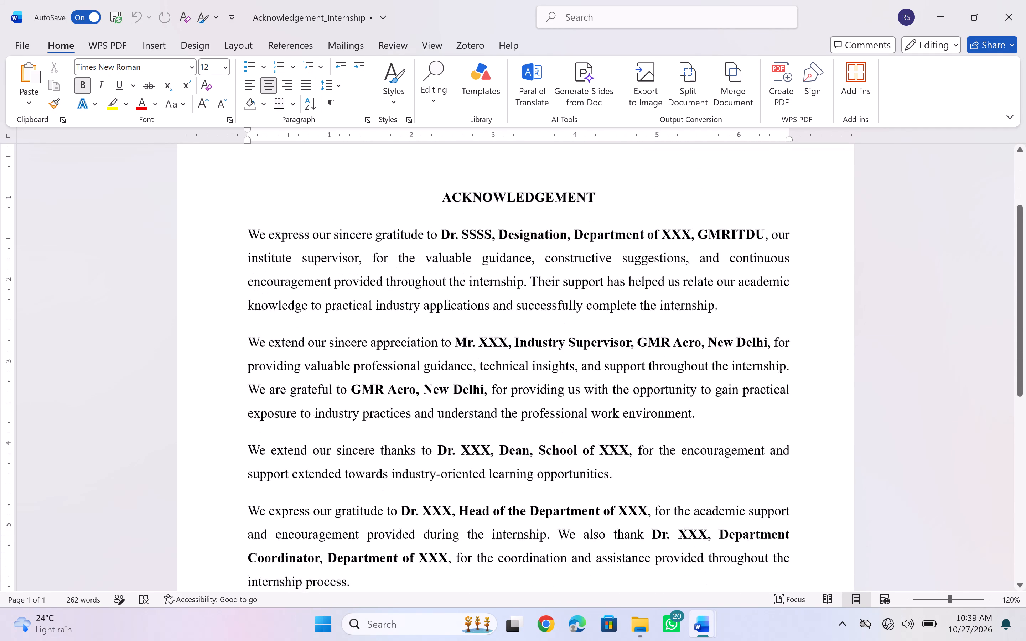
scroll(300, 351, "down", 1)
scroll(300, 351, "up", 1)
Copy the entire content of the Acknowledgement_Internship document.
key("ctrl+a")
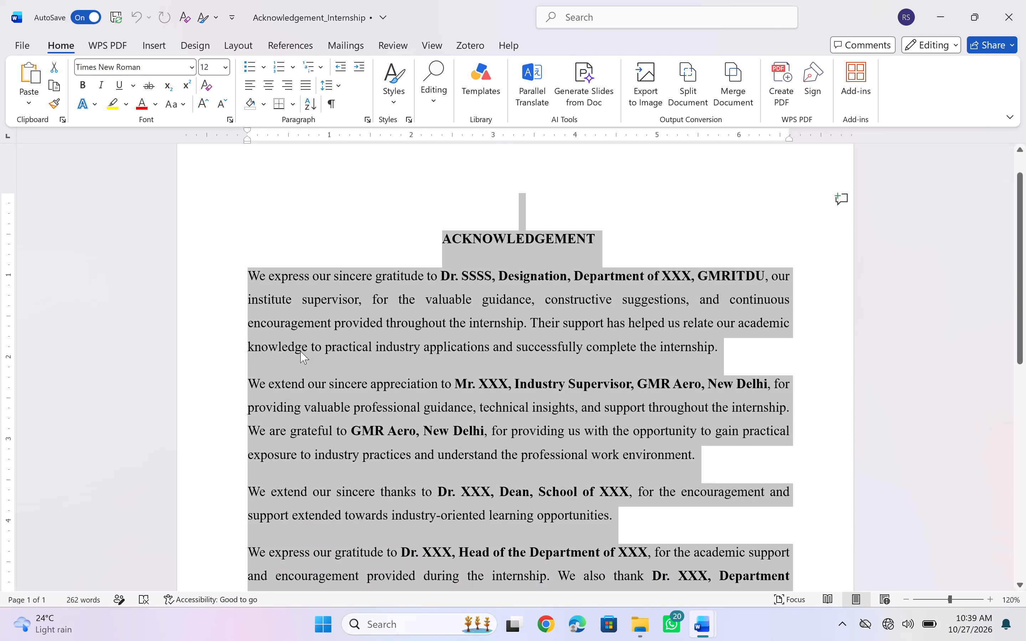
left_click(391, 345)
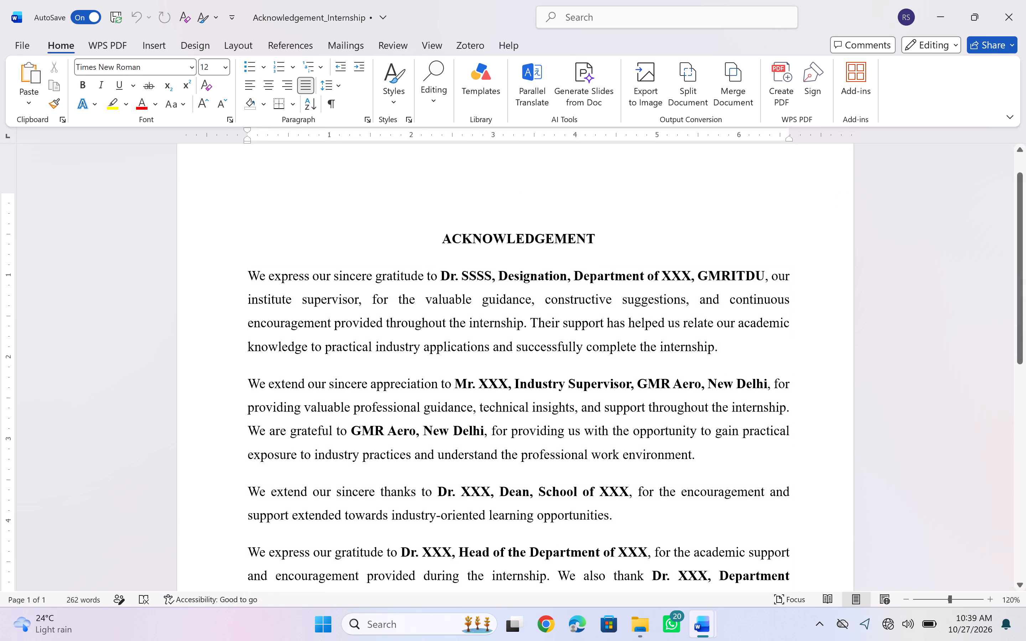
key("ctrl+a")
key("ctrl+c")
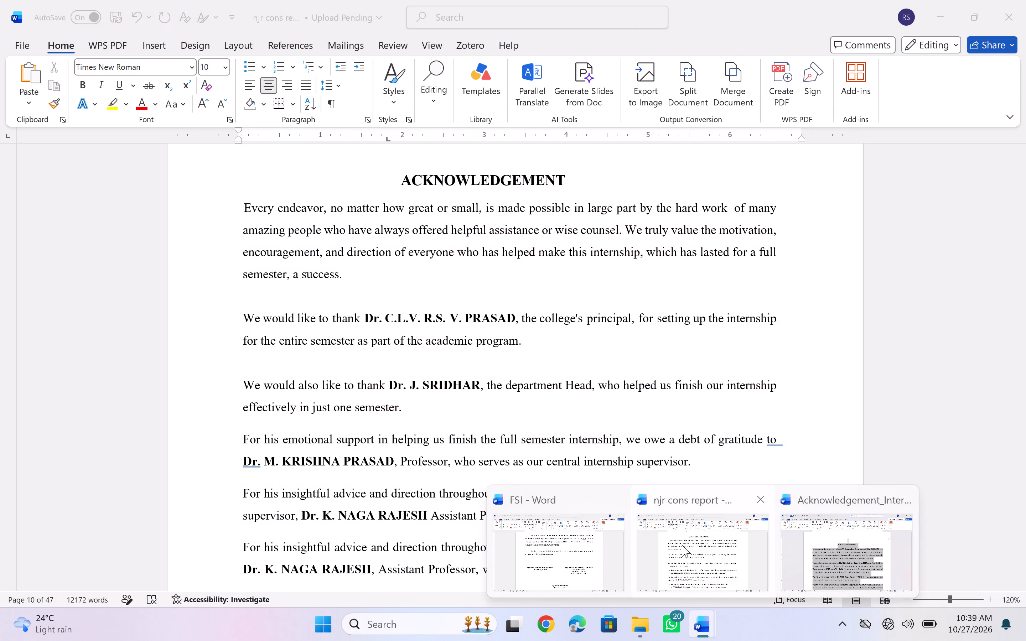
Replace the njr cons report's old acknowledgement, from its heading through the last student name, with the copied Acknowledgement_Internship content.
left_click(682, 545)
scroll(529, 480, "up", 1)
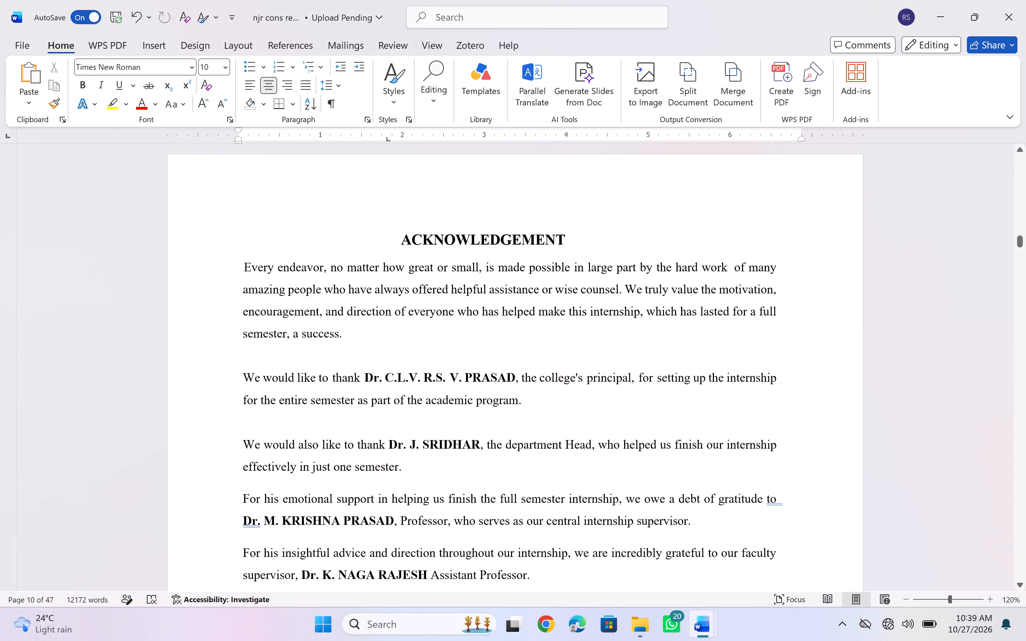
scroll(529, 480, "up", 2)
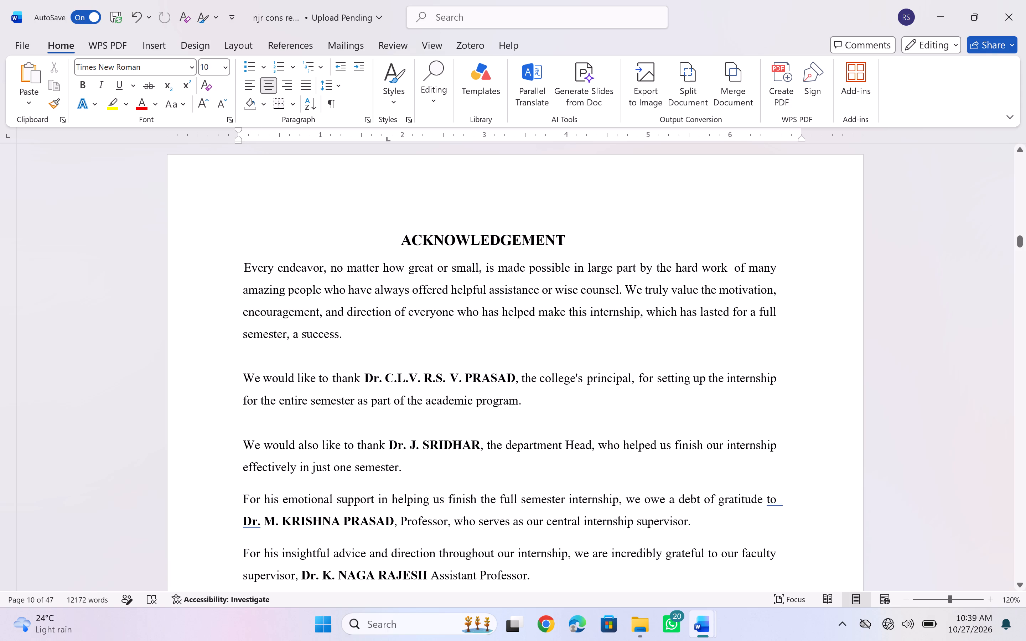
left_click_drag(399, 241, 407, 549)
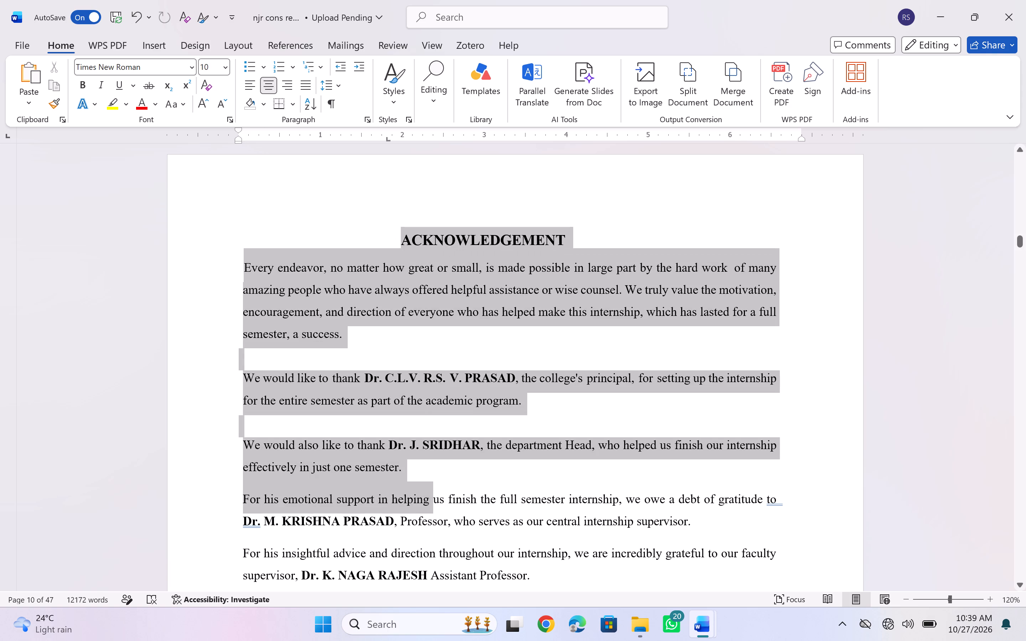
left_click_drag(407, 549, 425, 250)
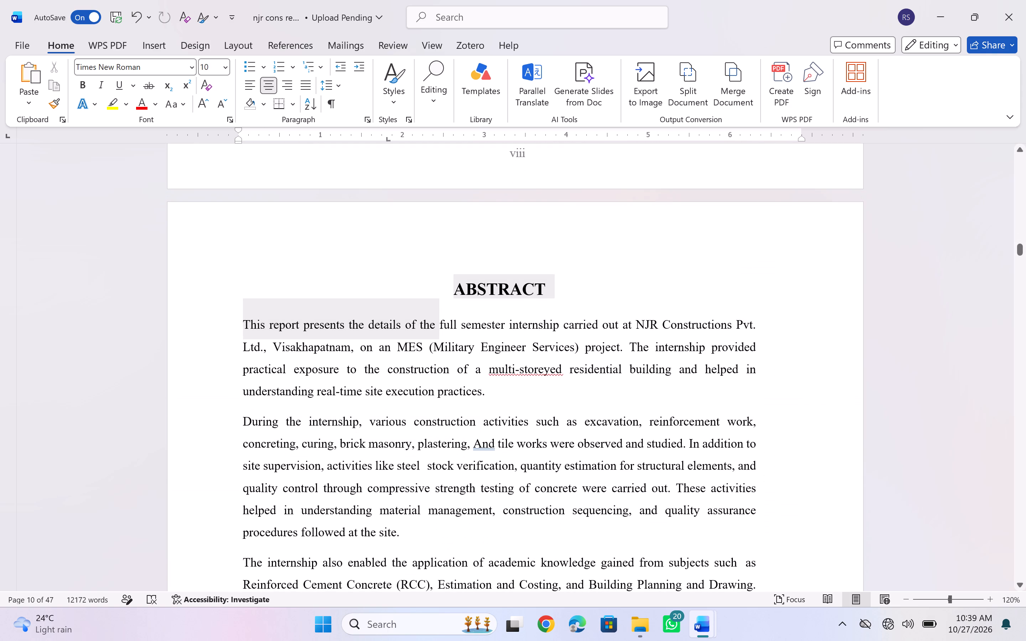
left_click_drag(425, 250, 445, 248)
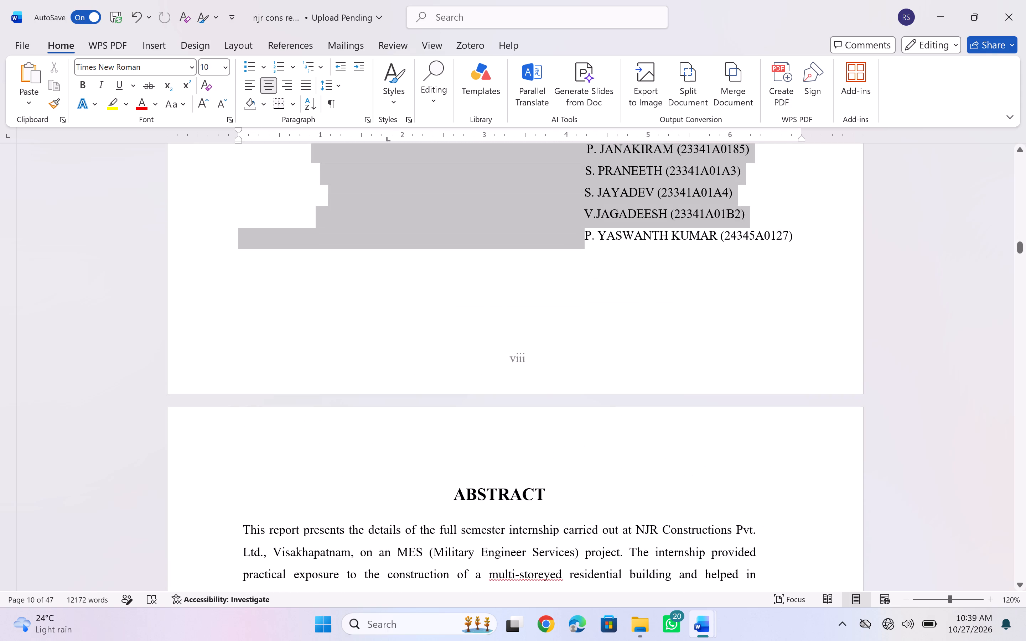
left_click_drag(445, 248, 789, 265)
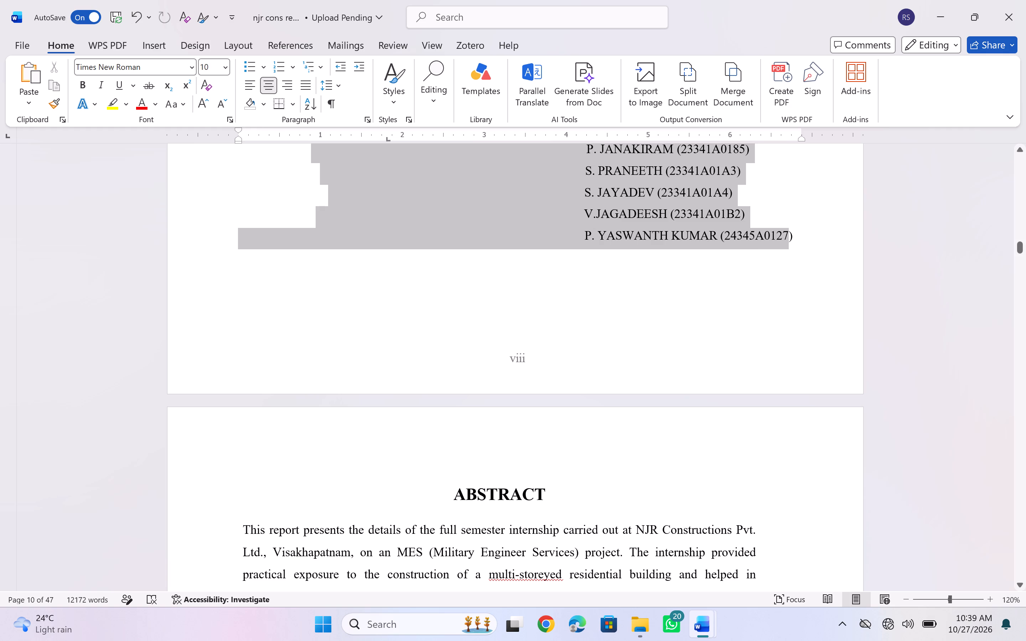
left_click_drag(789, 265, 798, 266)
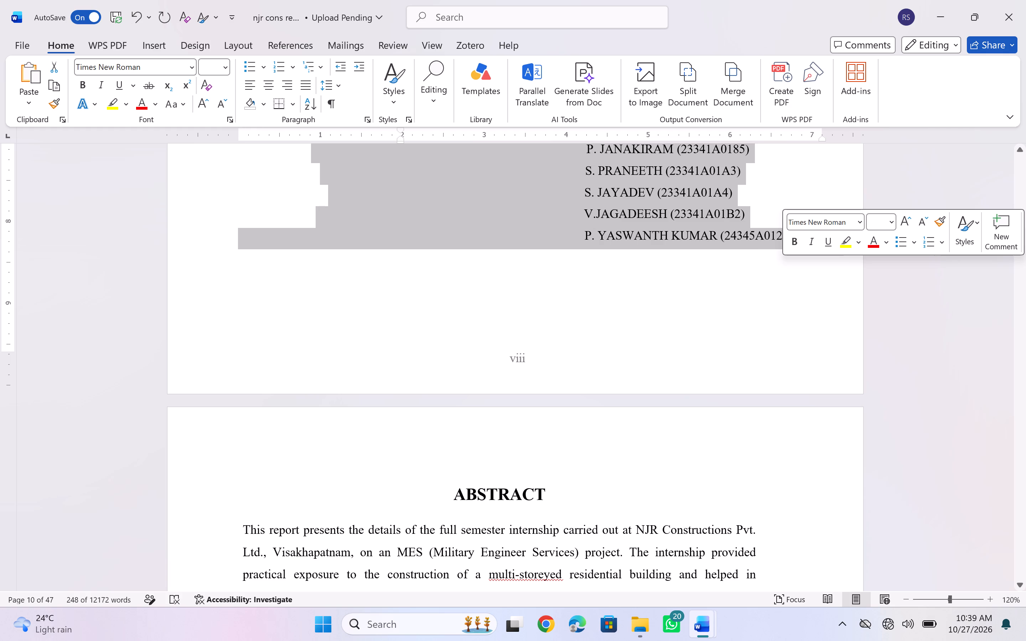
key("ctrl+v")
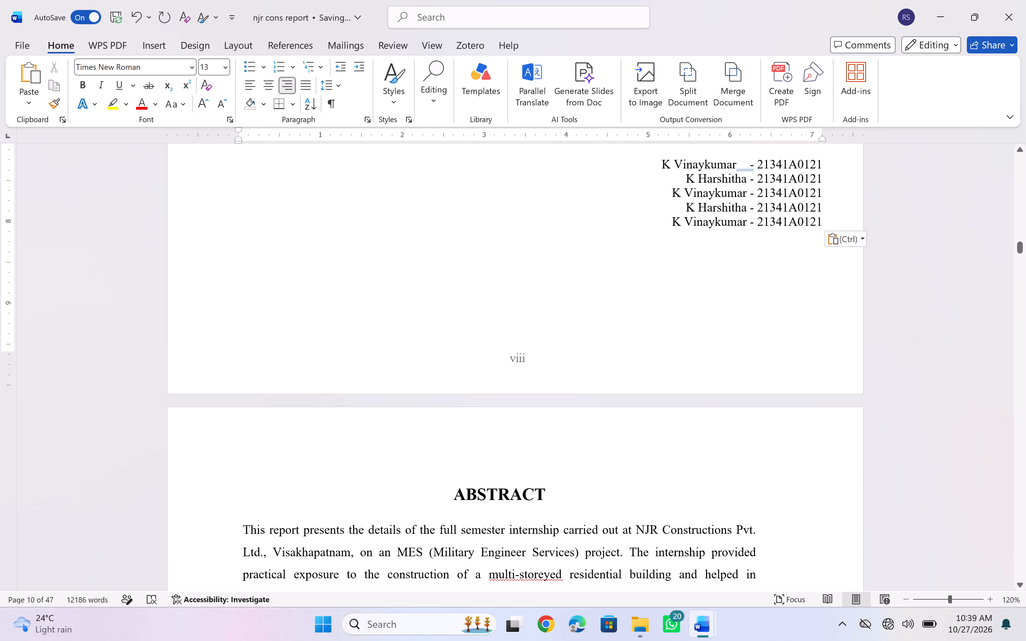
Center the pasted ACKNOWLEDGEMENT heading, together with the empty paragraph above it.
scroll(698, 275, "up", 3)
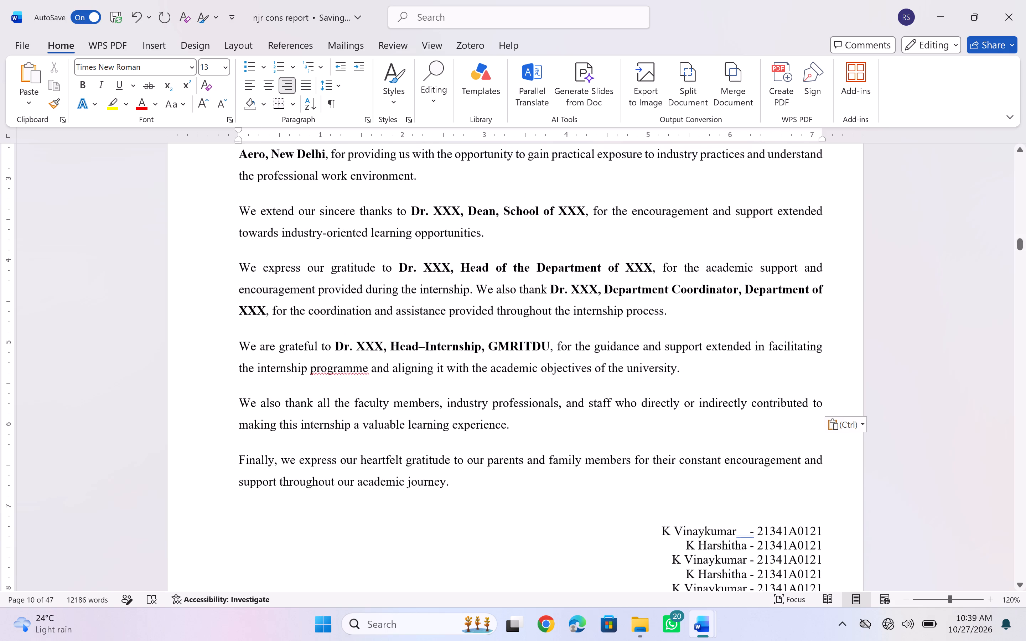
scroll(698, 275, "up", 1)
scroll(549, 276, "up", 1)
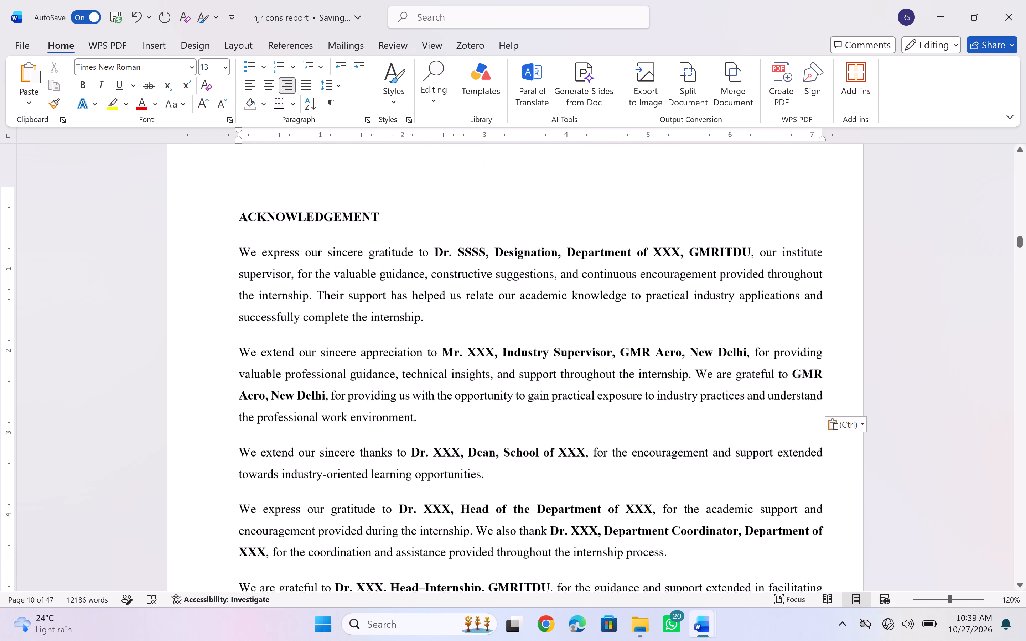
scroll(549, 276, "up", 3)
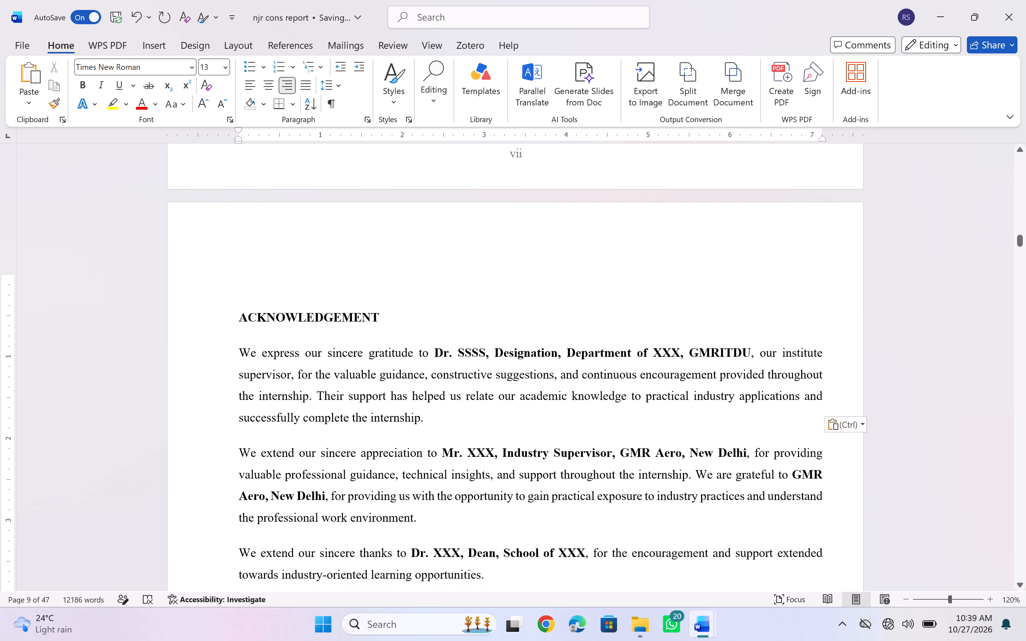
left_click_drag(394, 310, 325, 312)
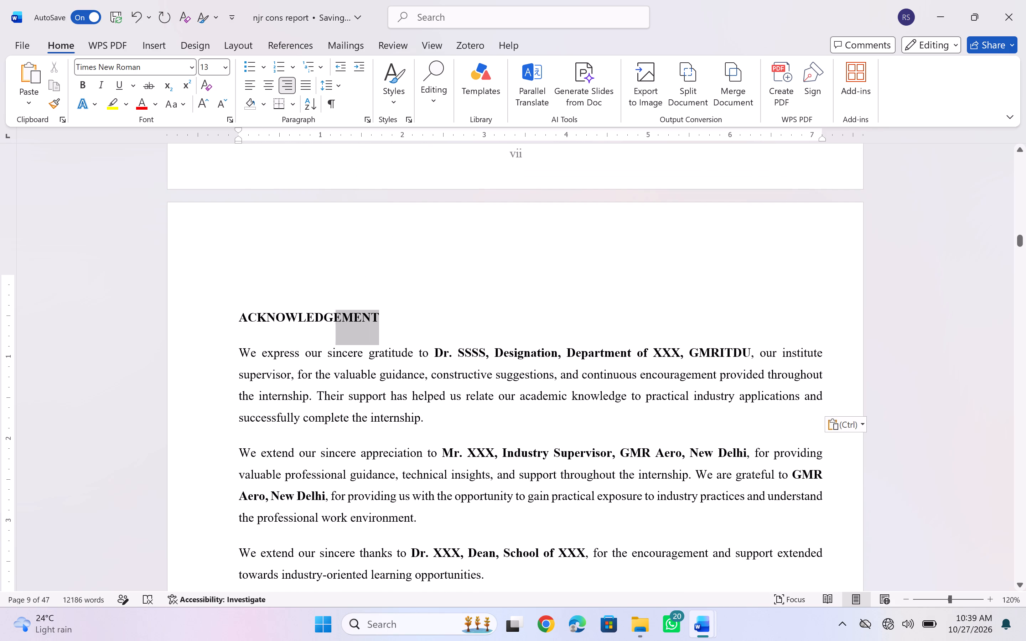
left_click_drag(325, 312, 234, 309)
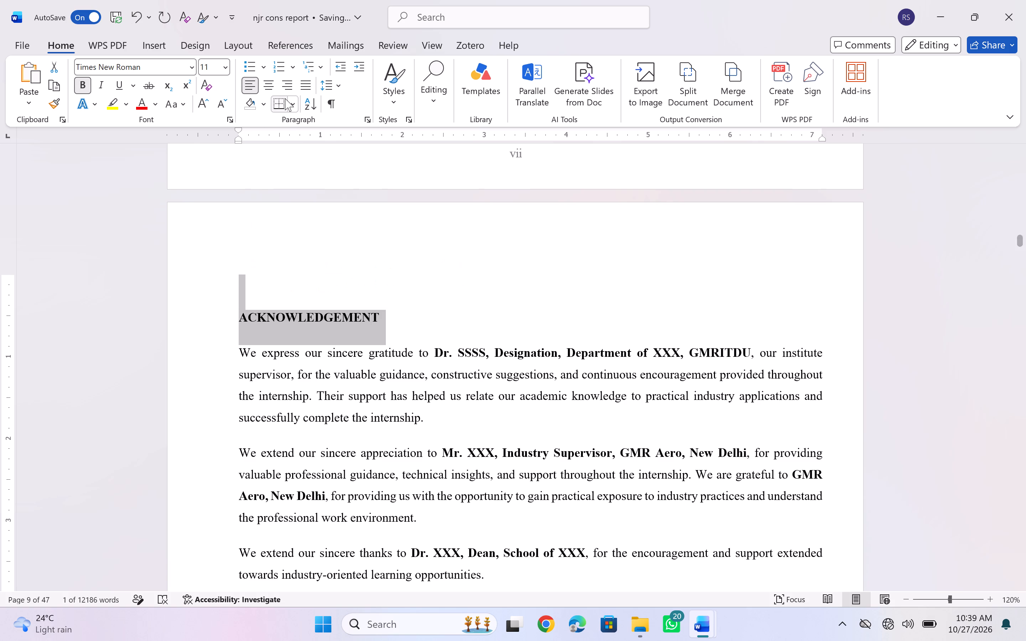
left_click(264, 88)
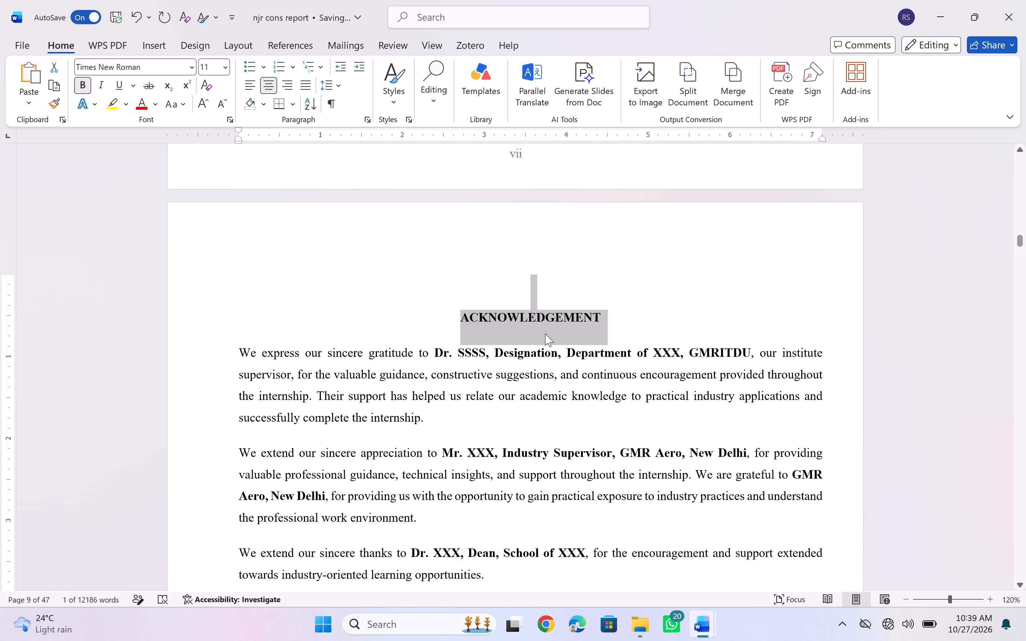
left_click(546, 334)
Check the pages around the new acknowledgement, from the abstract and table of contents back to the CERTIFICATES page.
scroll(520, 390, "down", 2)
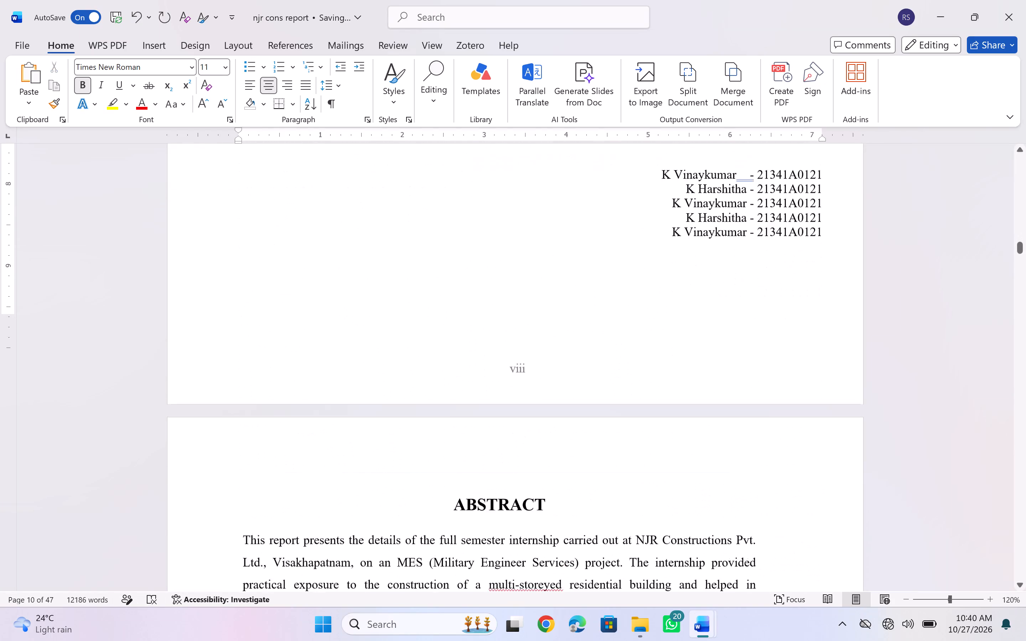
scroll(520, 390, "down", 3)
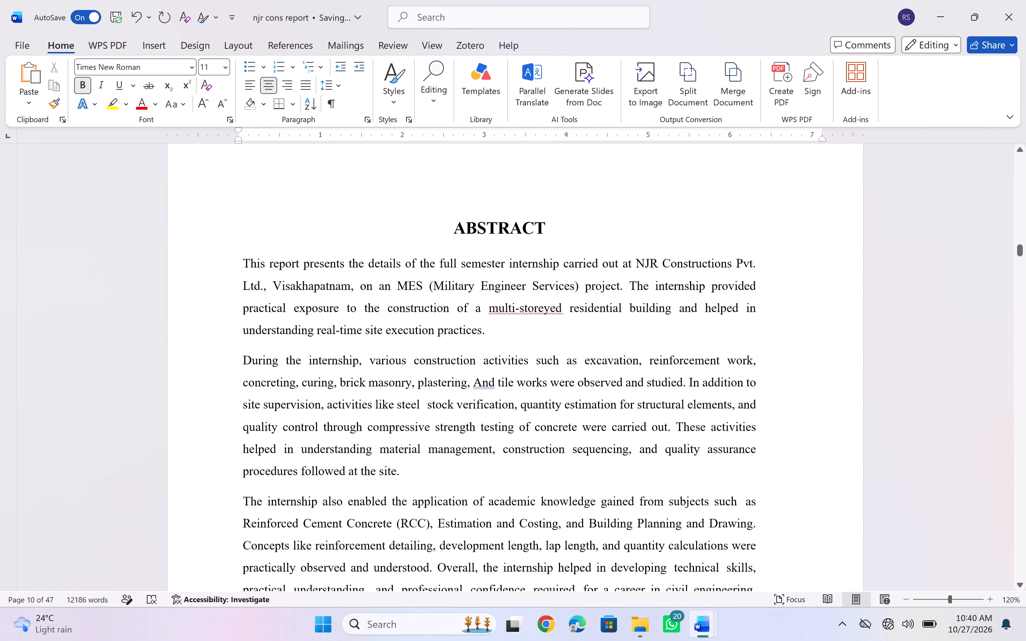
scroll(520, 390, "down", 2)
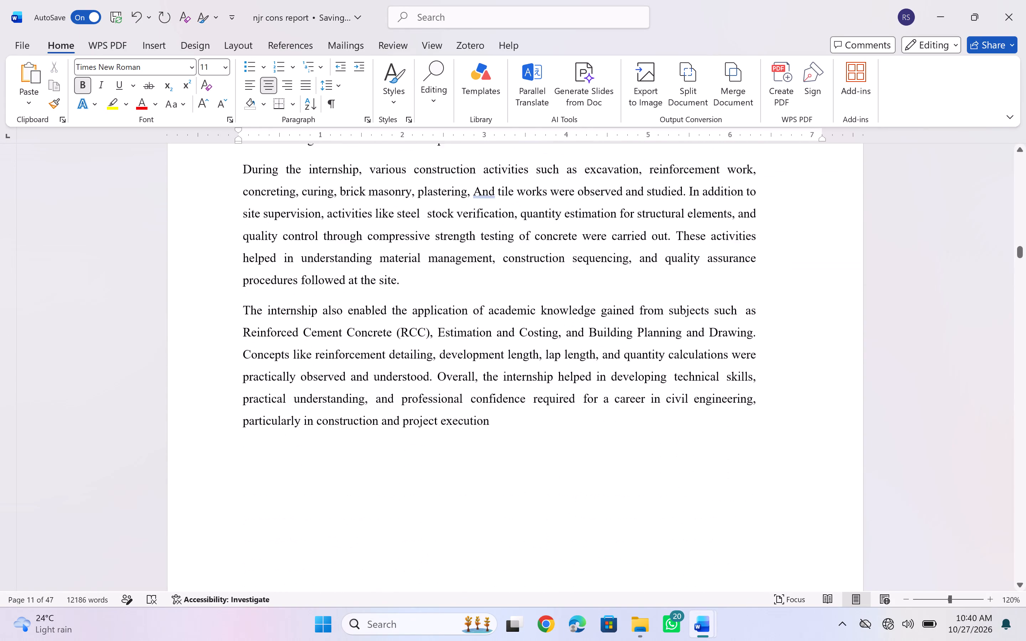
scroll(520, 390, "down", 2)
scroll(520, 390, "up", 1)
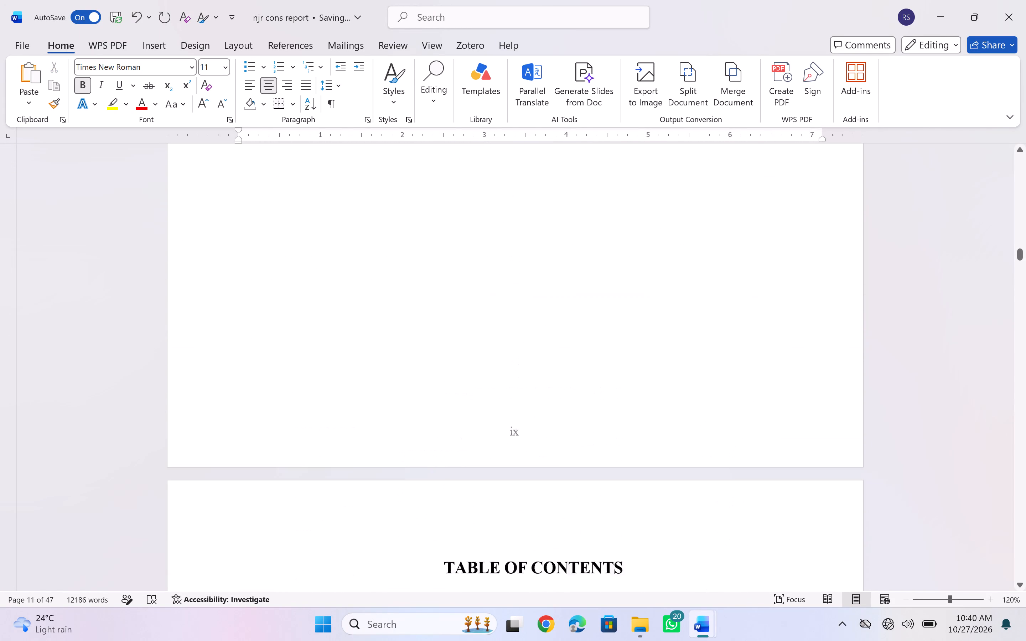
scroll(520, 390, "up", 5)
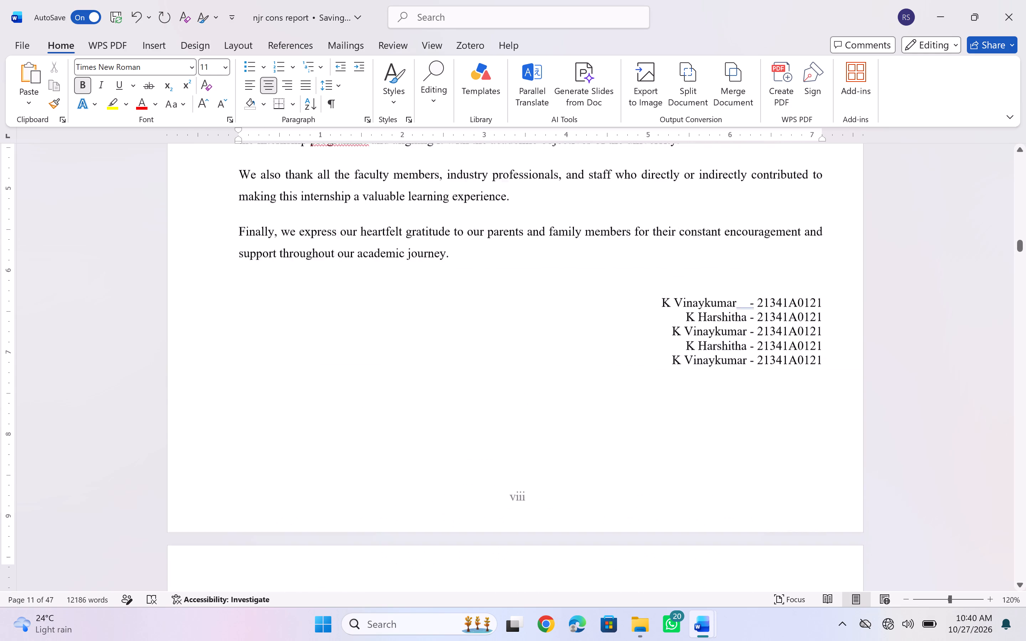
scroll(520, 390, "up", 4)
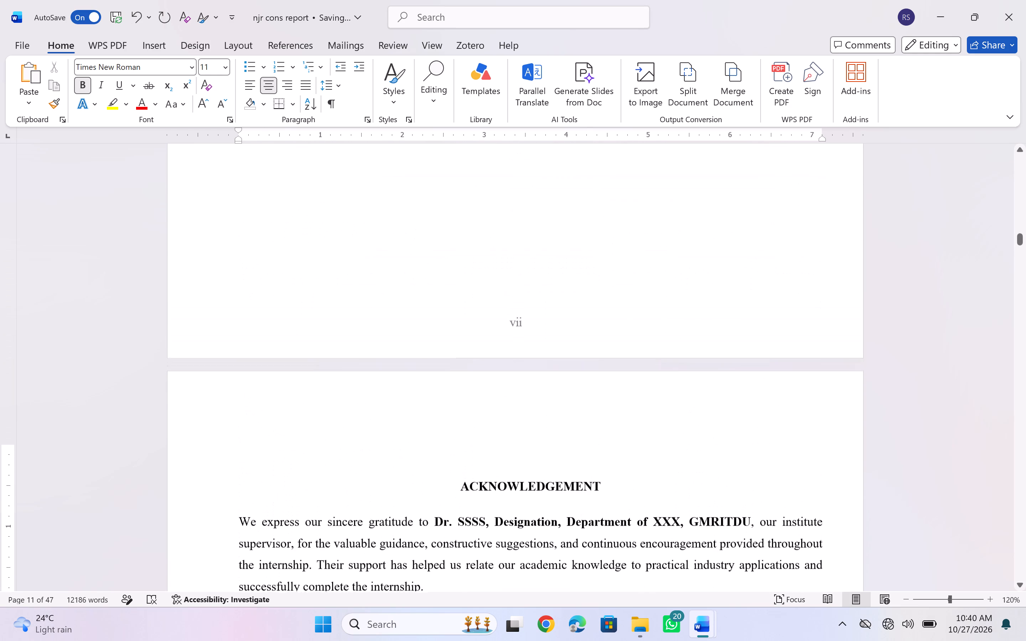
scroll(520, 390, "up", 5)
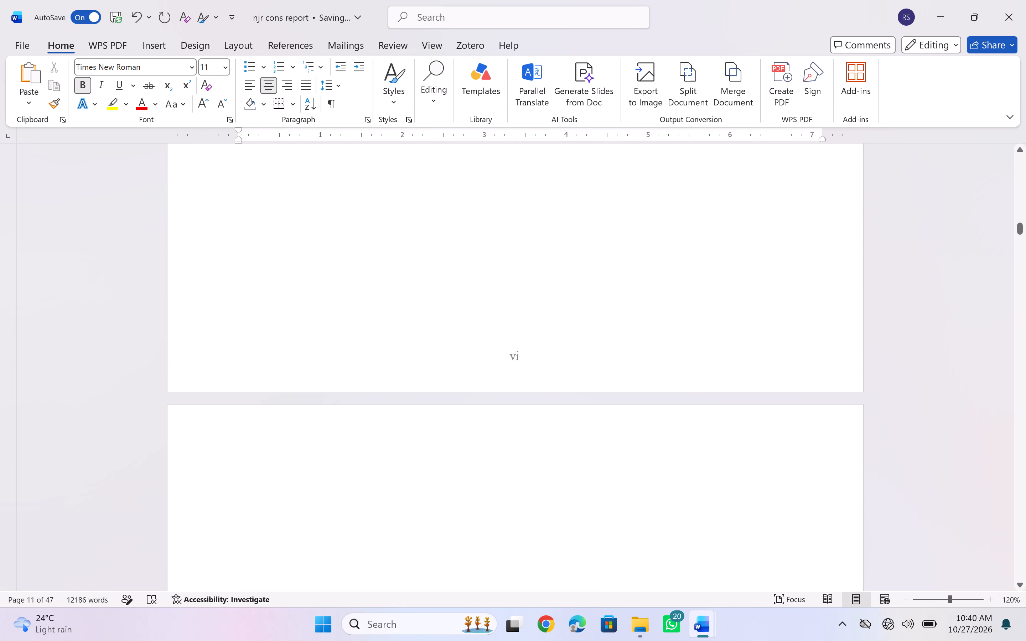
scroll(520, 390, "up", 6)
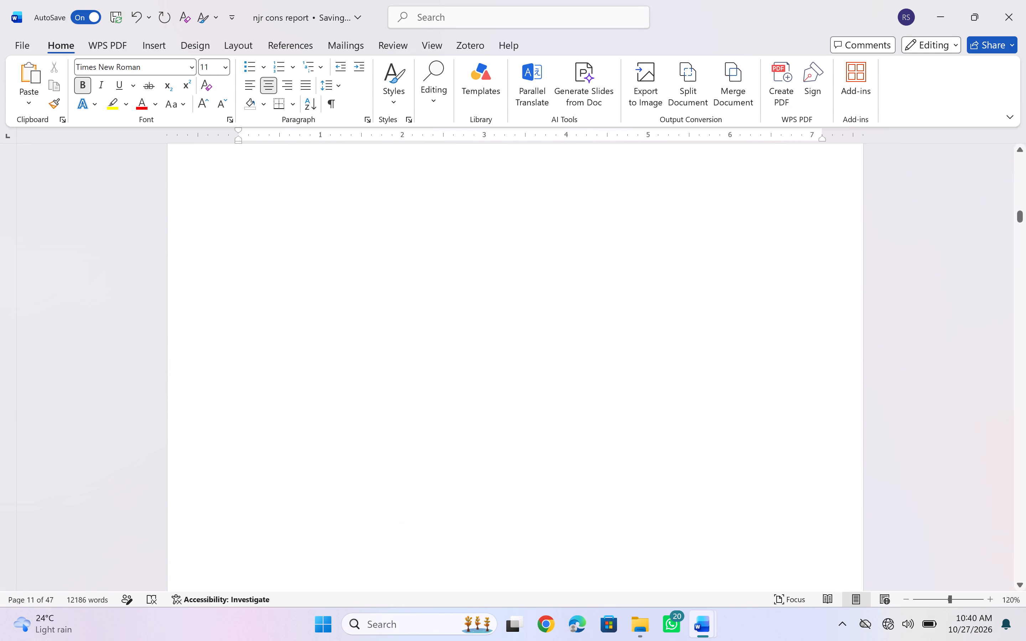
scroll(520, 390, "up", 7)
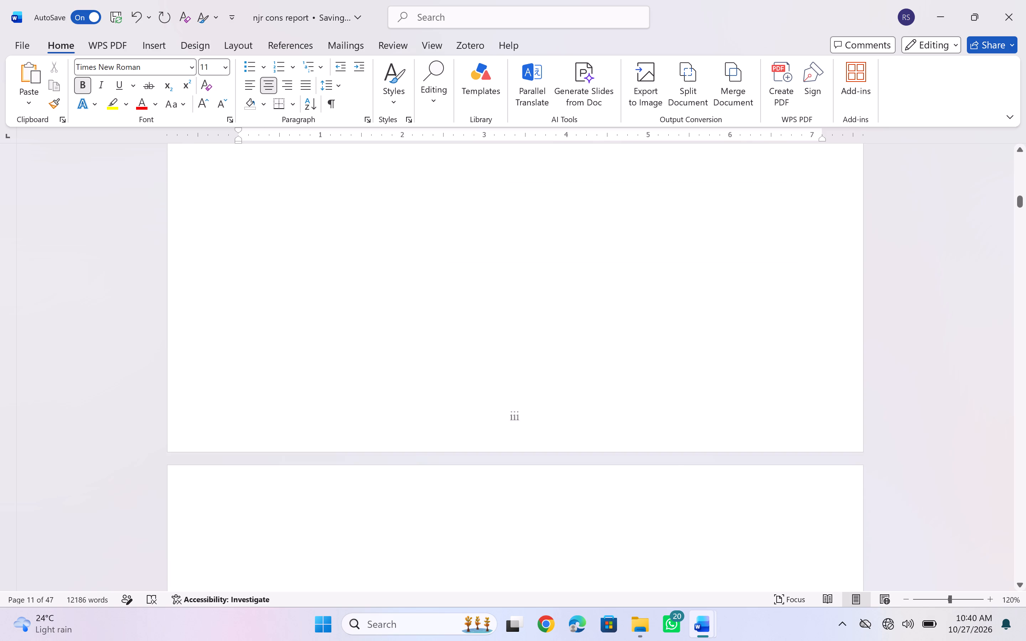
scroll(520, 390, "up", 7)
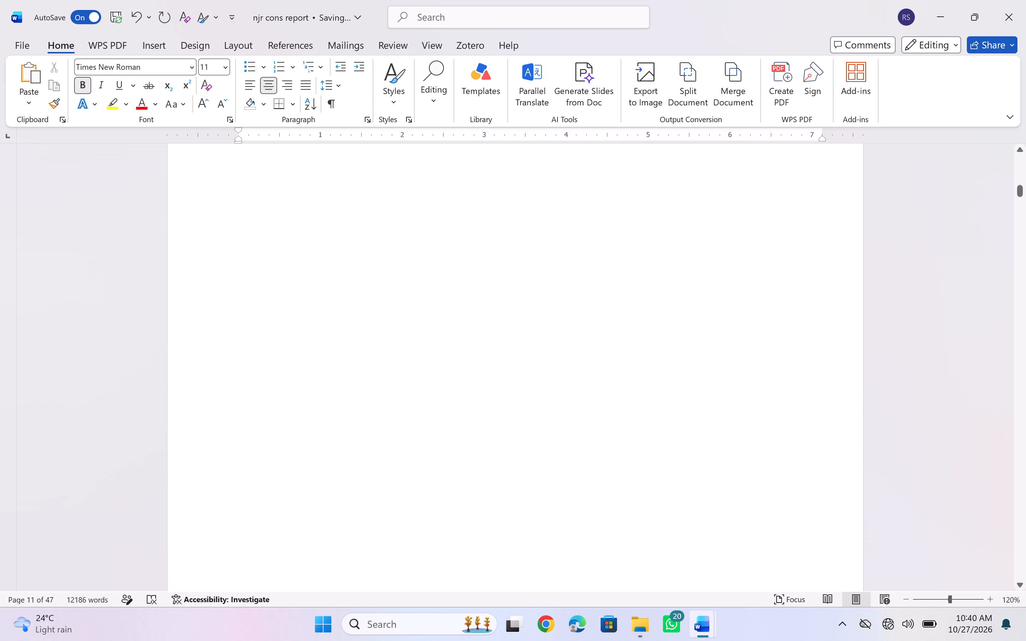
scroll(520, 390, "up", 5)
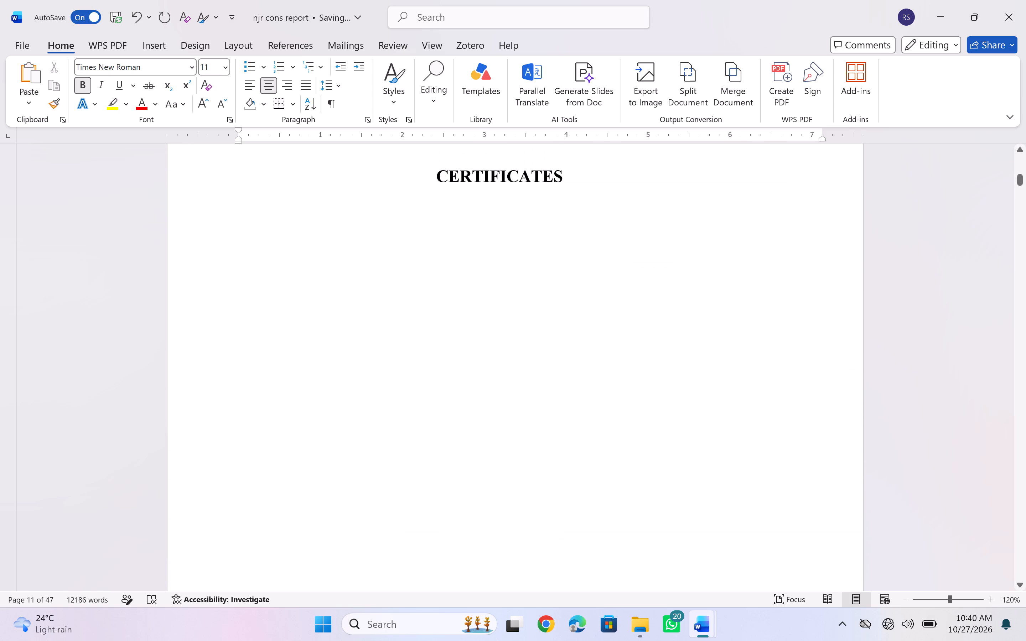
Review the inserted certificate and title pages, going back to the thesis title at the start of the report.
scroll(520, 390, "up", 2)
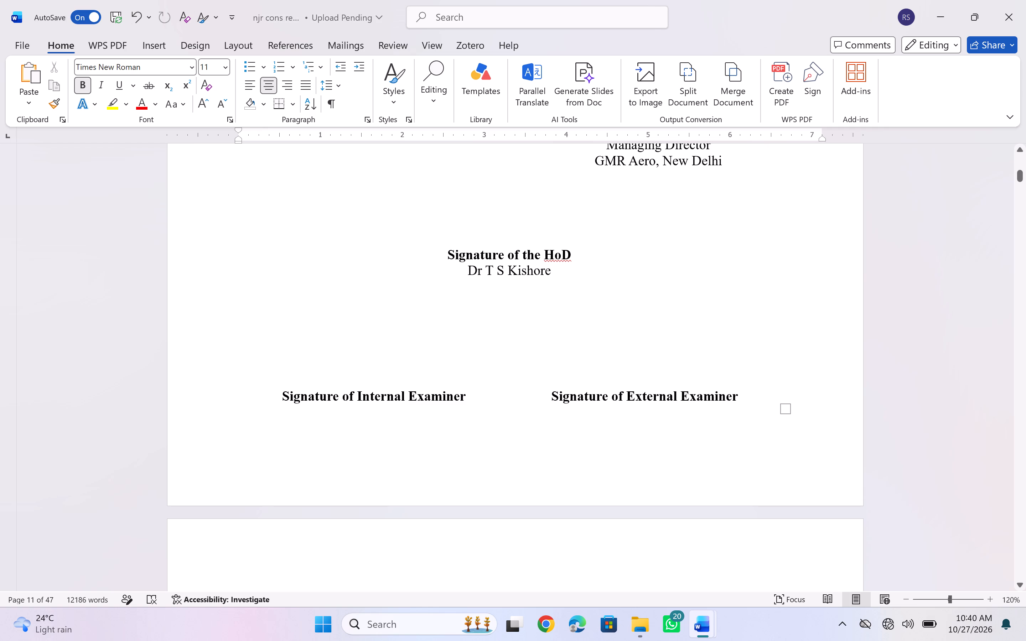
scroll(520, 390, "up", 3)
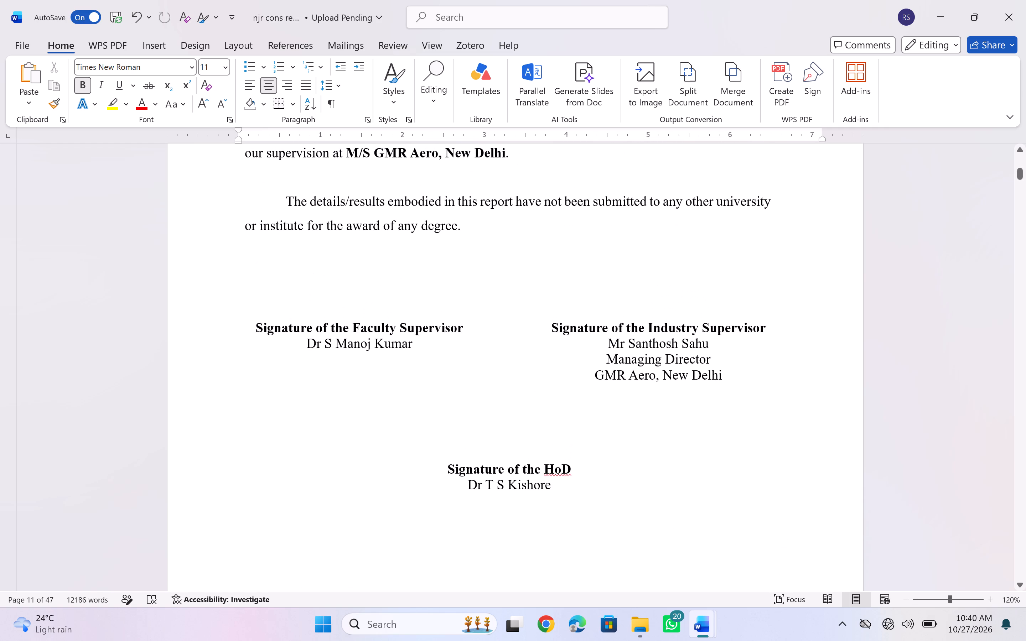
scroll(520, 390, "up", 2)
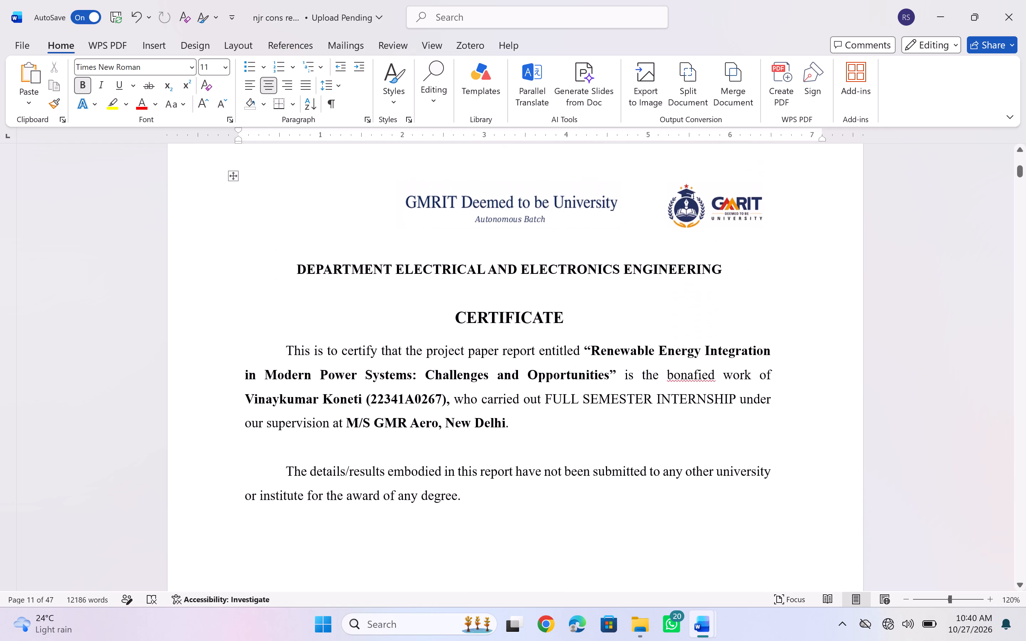
scroll(520, 390, "up", 2)
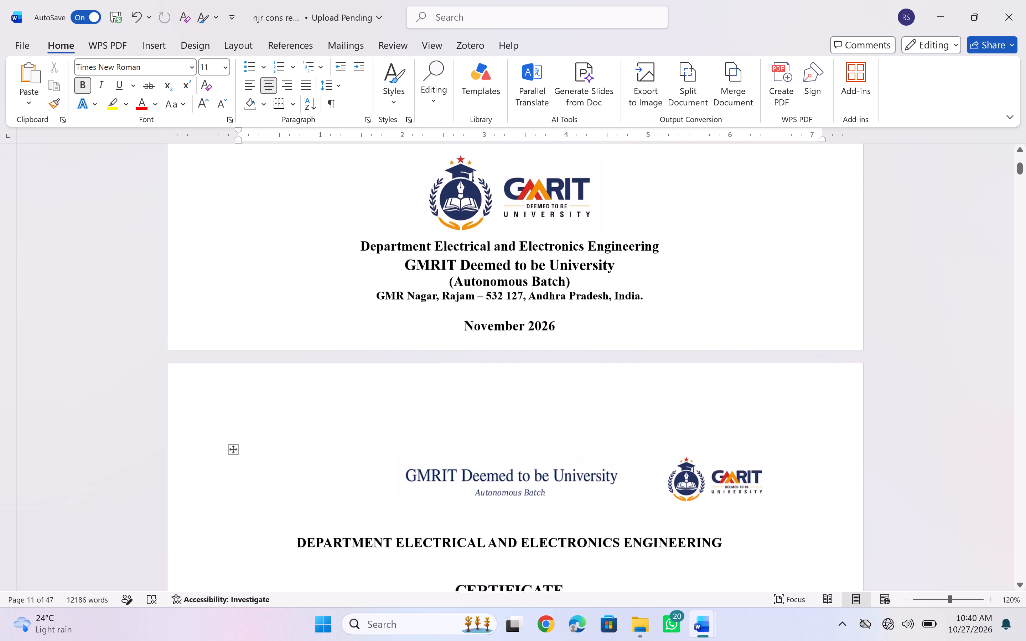
scroll(520, 390, "up", 3)
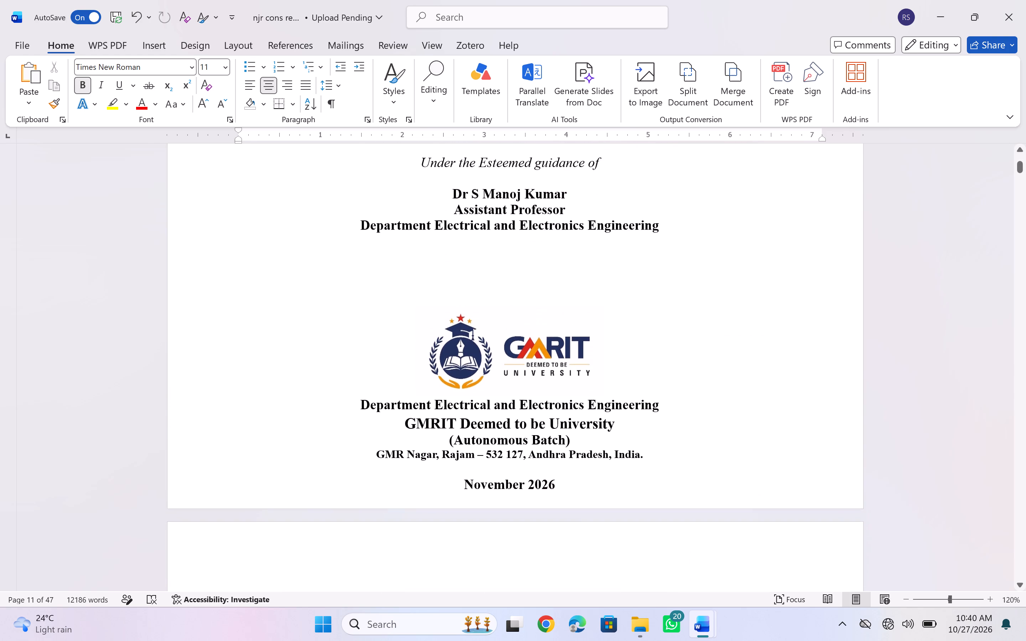
scroll(520, 390, "up", 3)
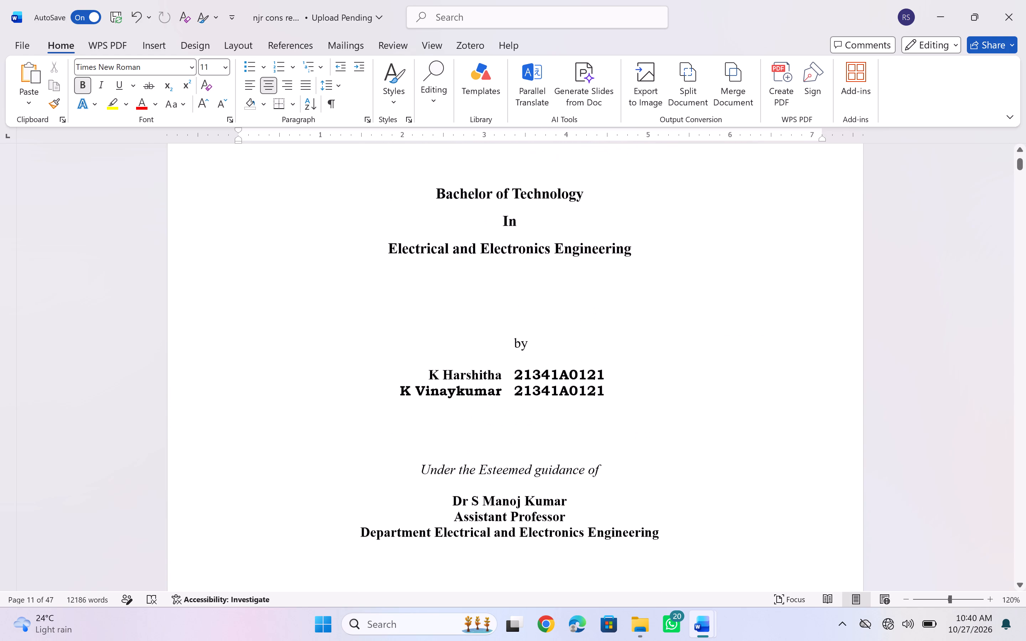
scroll(520, 390, "up", 2)
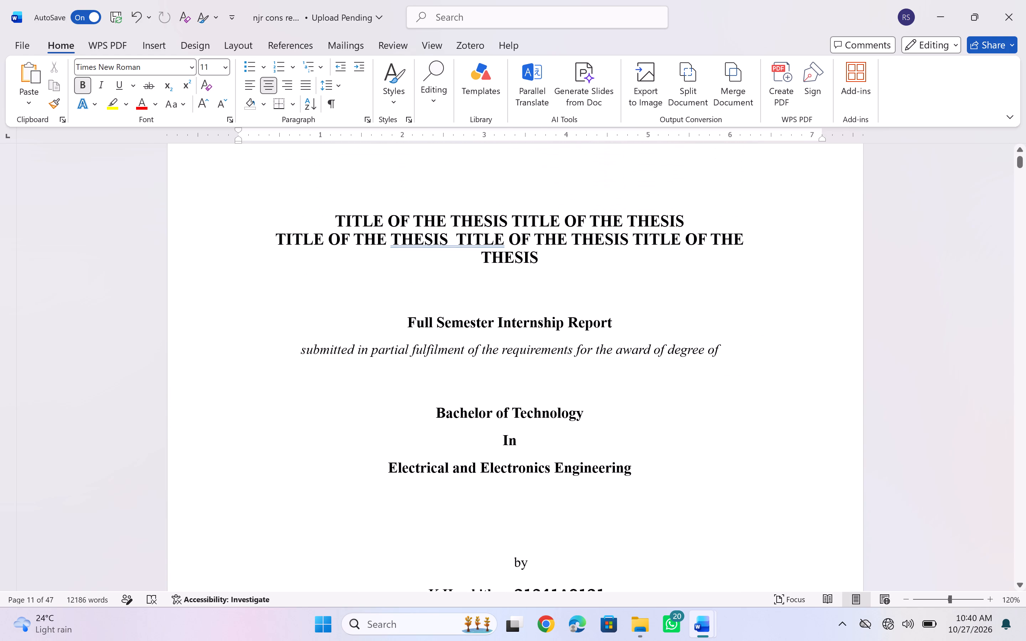
scroll(520, 390, "up", 1)
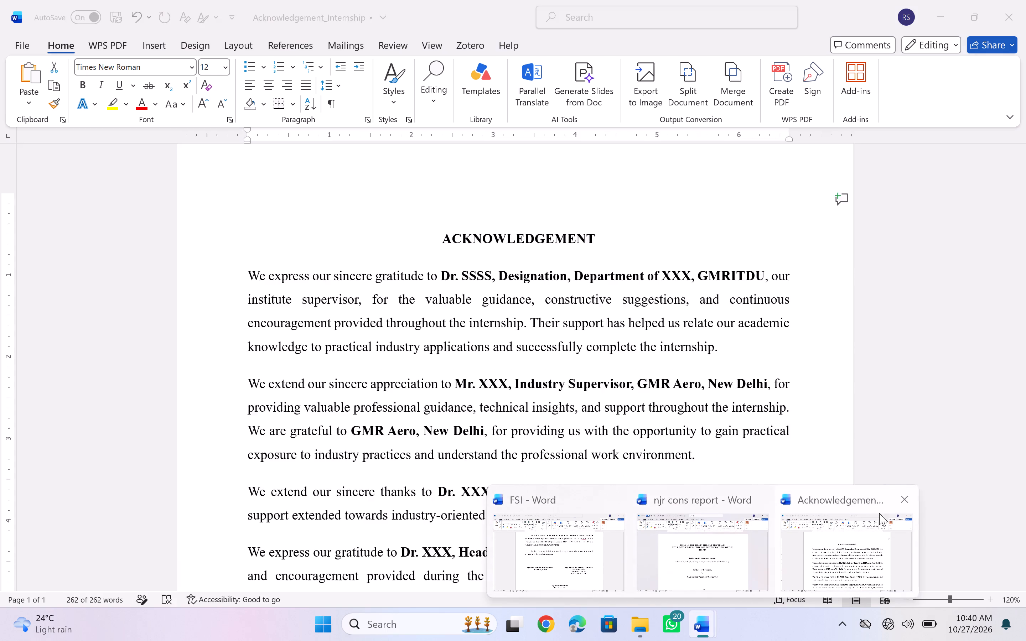
Close the Acknowledgement_Internship document and switch to the FSI document.
left_click(897, 501)
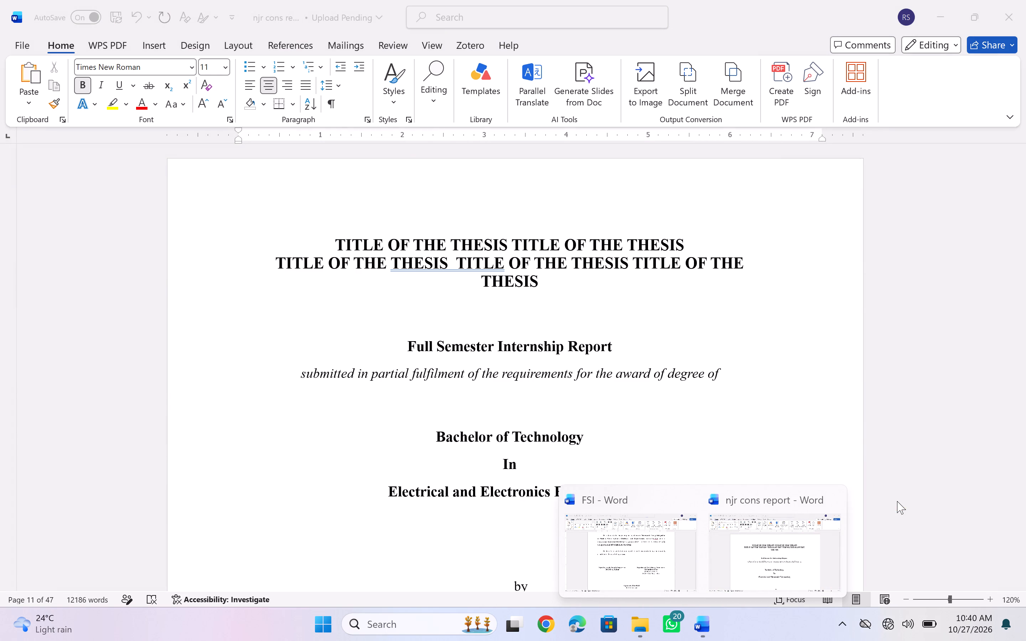
left_click(643, 561)
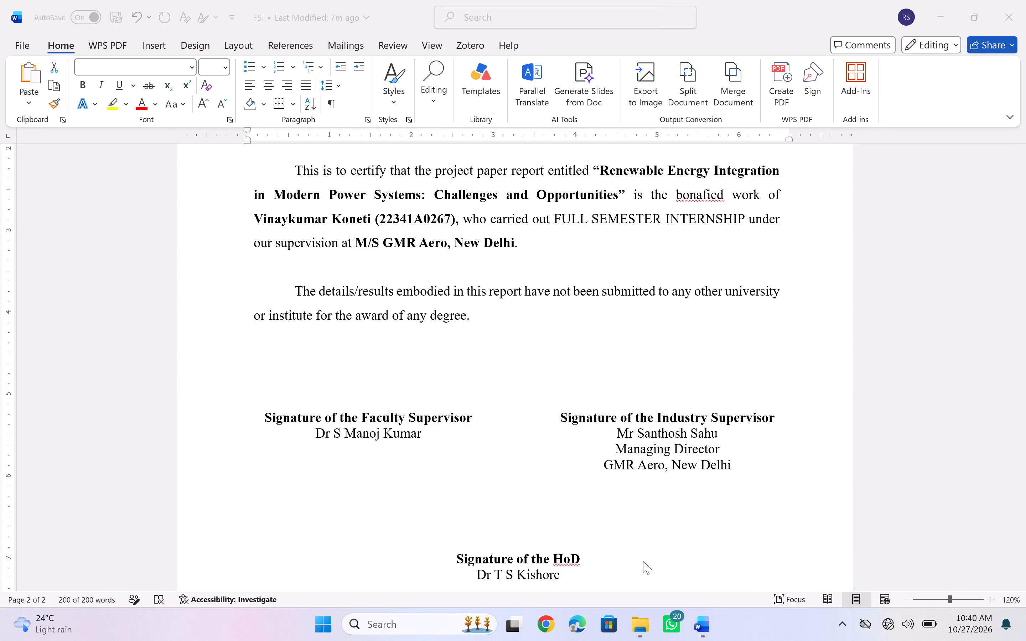
Review the FSI template from the certificate's signature block back to the thesis title on its first page.
scroll(548, 528, "down", 2)
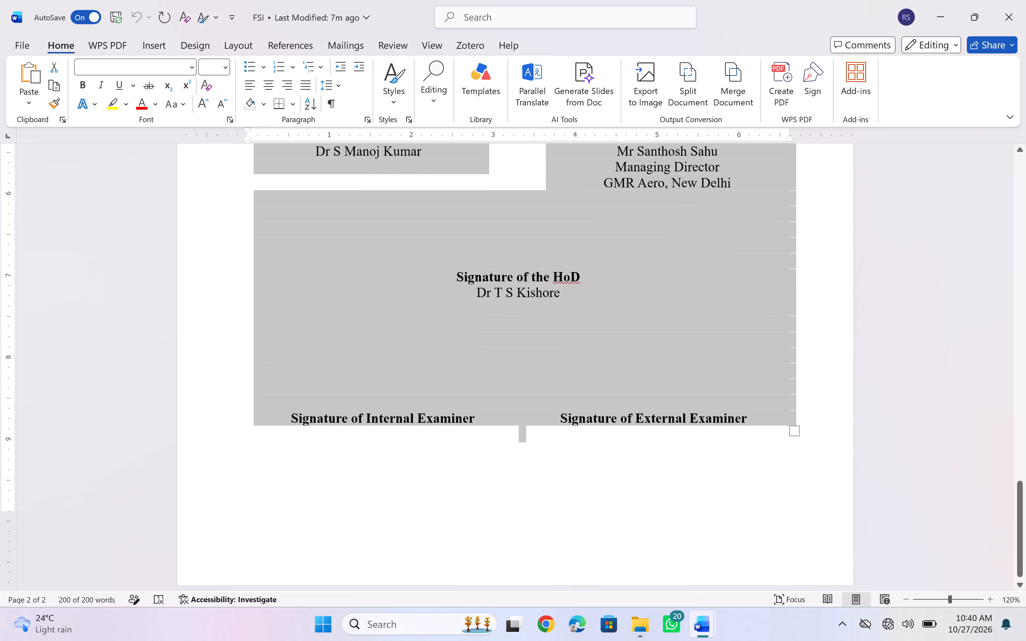
left_click(546, 385)
scroll(546, 385, "down", 1)
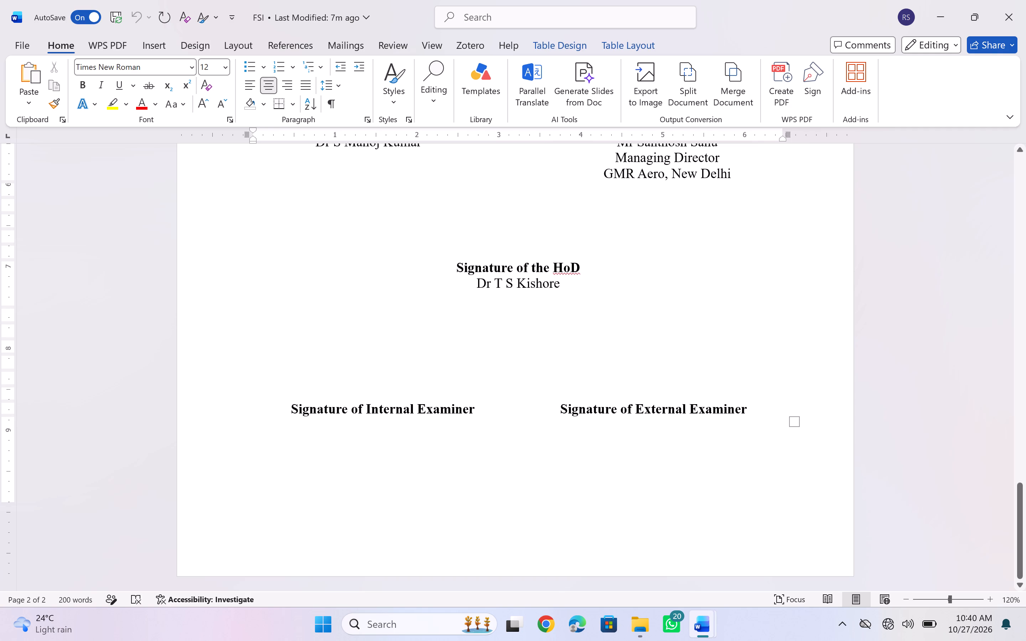
scroll(546, 385, "up", 5)
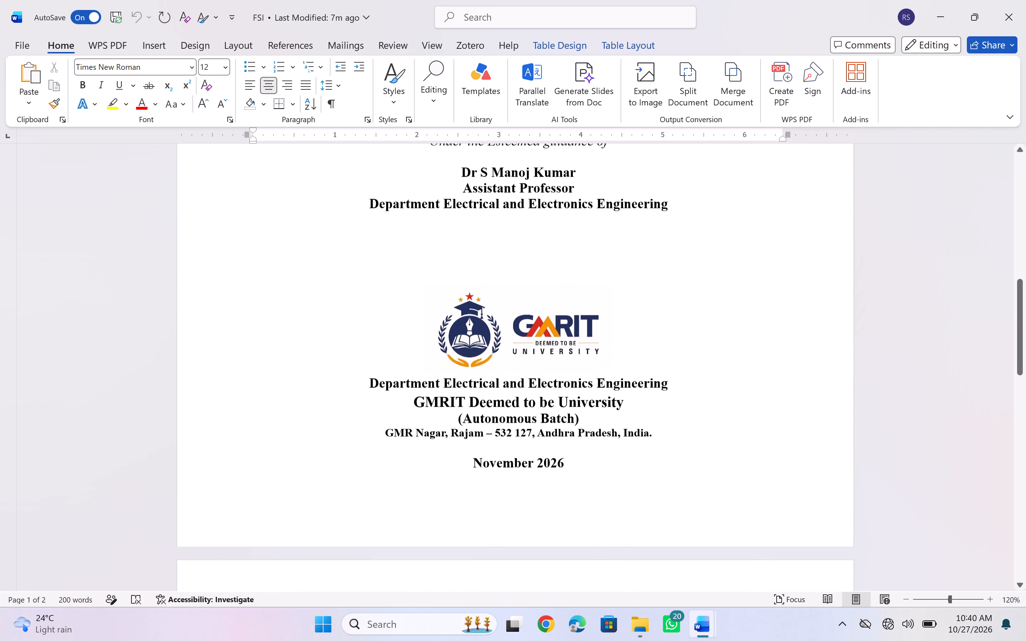
scroll(546, 385, "up", 1)
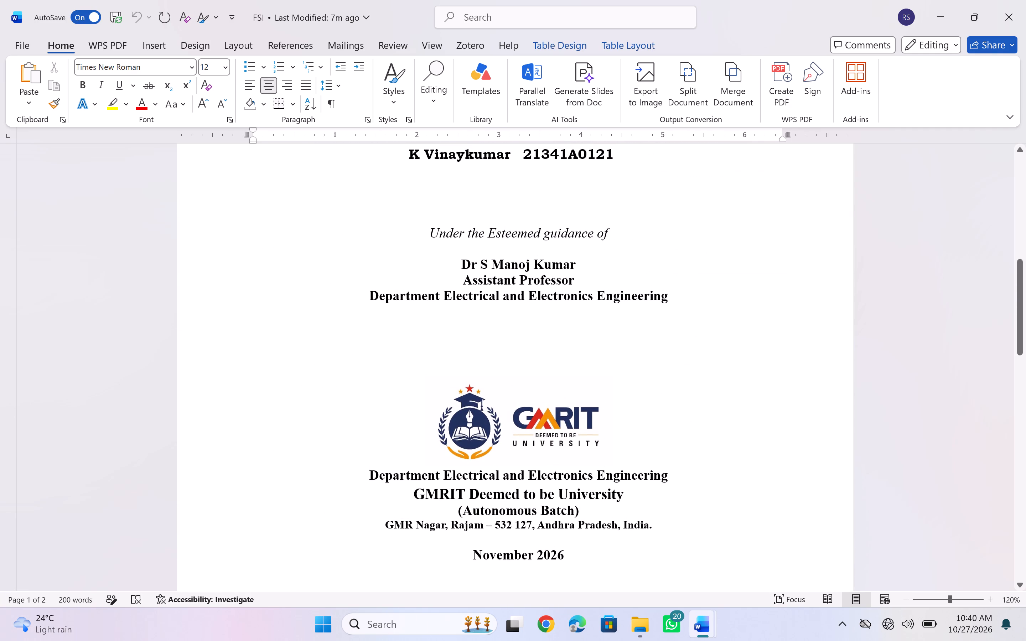
scroll(546, 385, "up", 1)
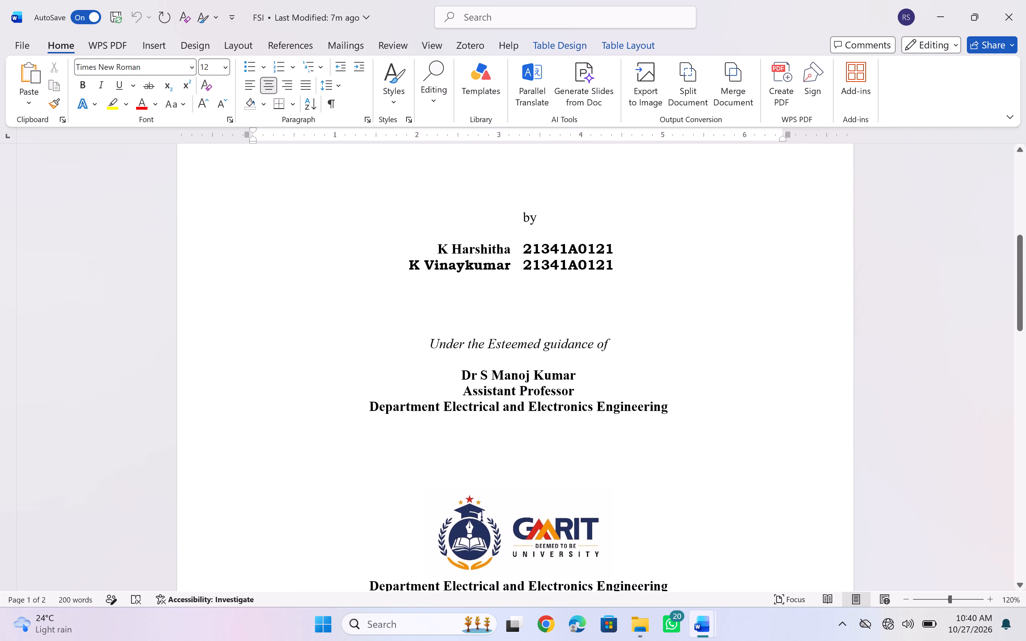
scroll(546, 385, "up", 2)
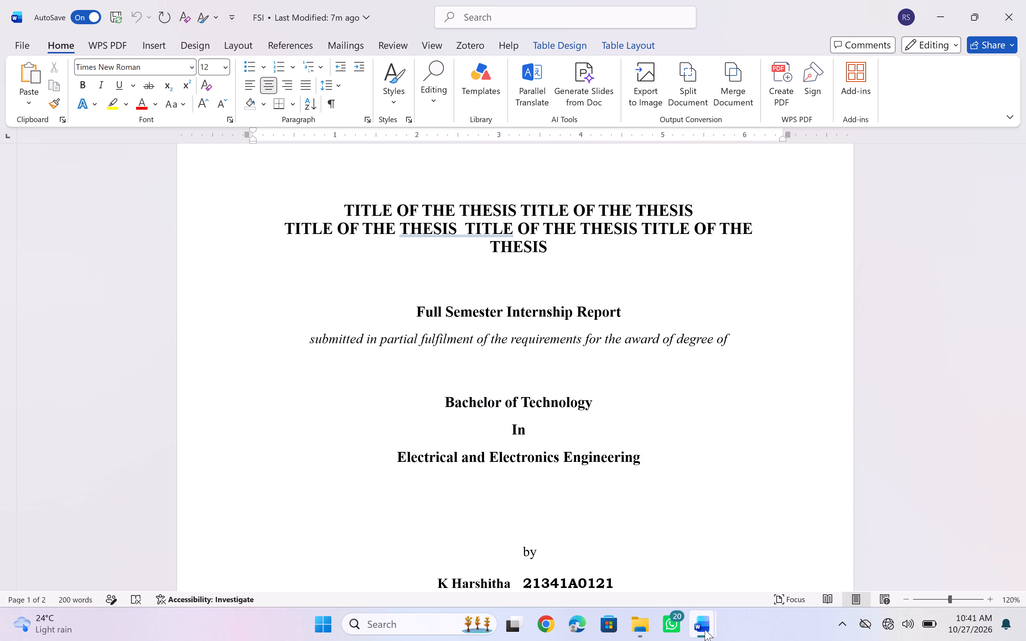
Open the njr cons report - Copy document from the FSI folder and place it side by side with njr cons report.
left_click(758, 573)
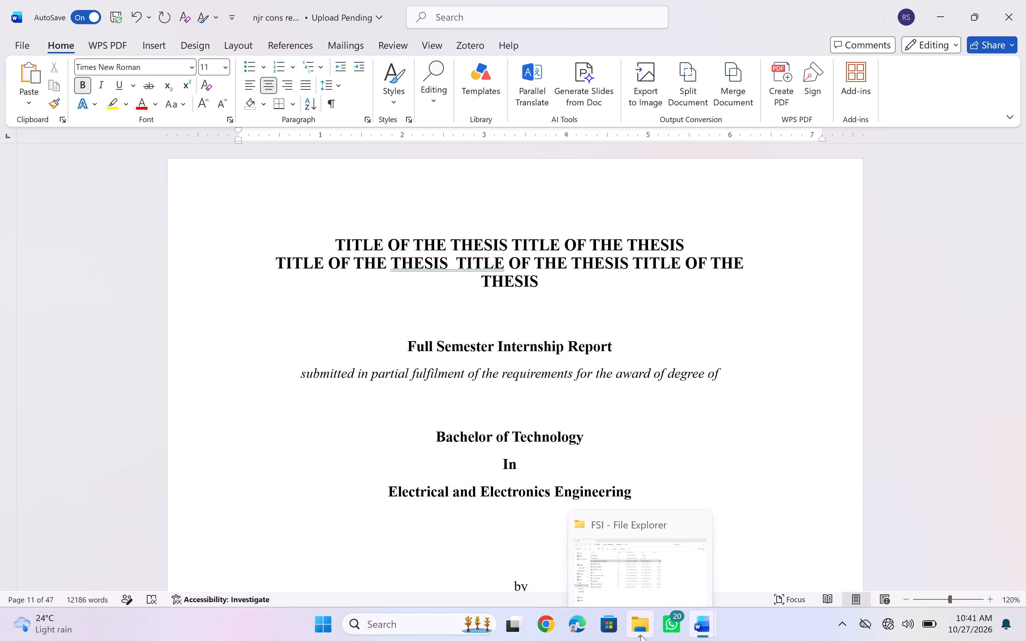
left_click(625, 583)
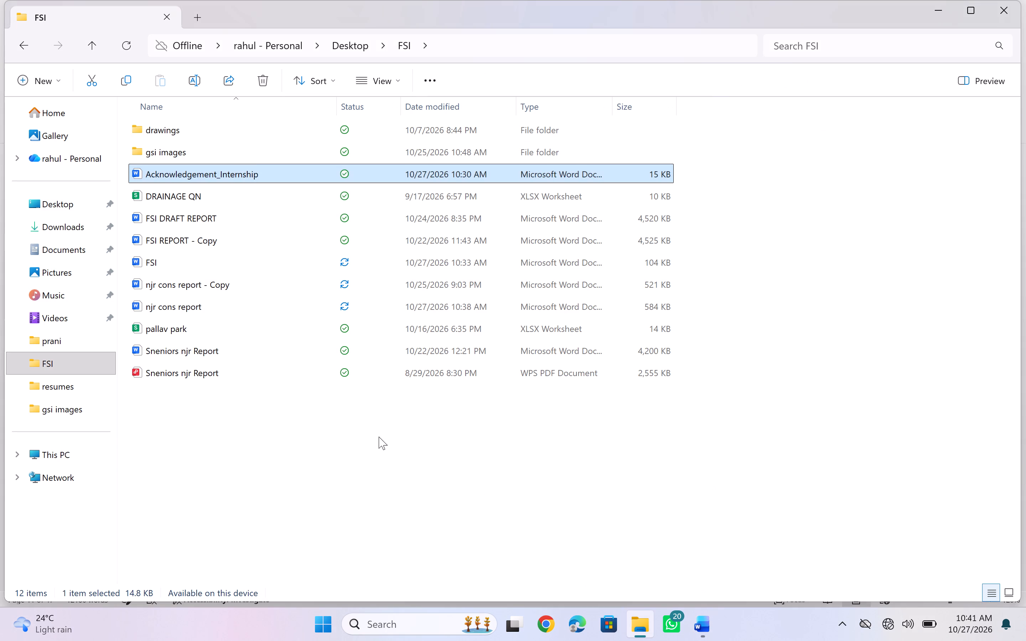
double_click(260, 281)
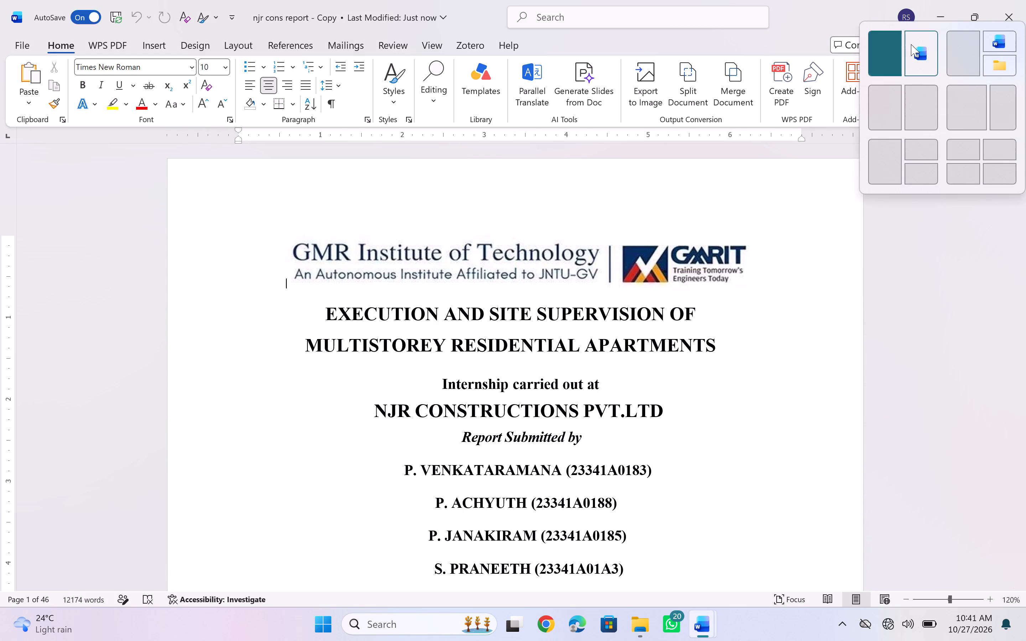
left_click(911, 44)
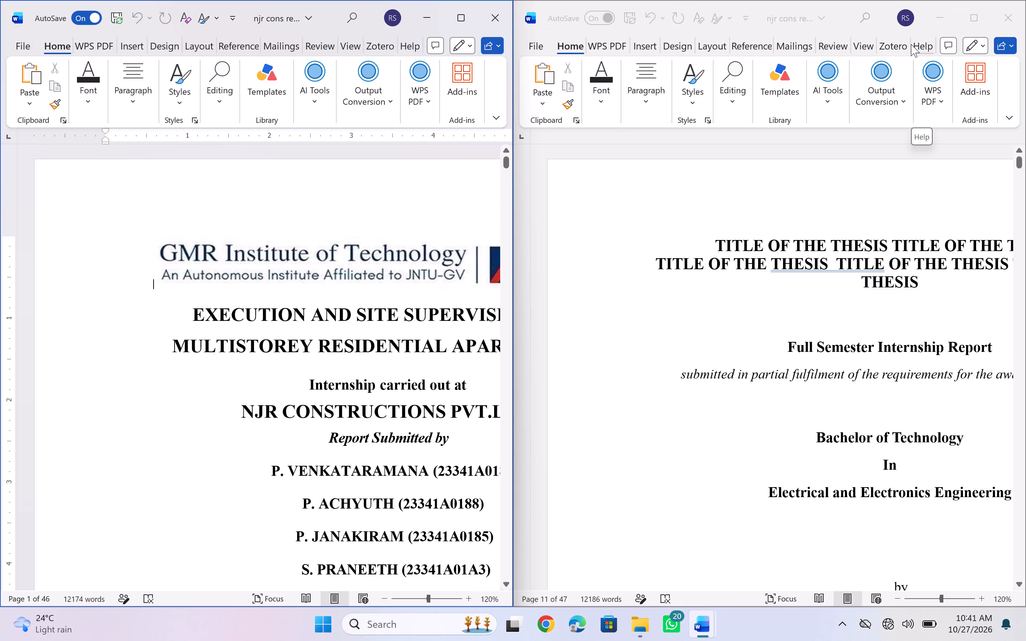
Delete the whole placeholder "TITLE OF THE THESIS" text from the title page of njr cons report.
scroll(809, 221, "down", 5)
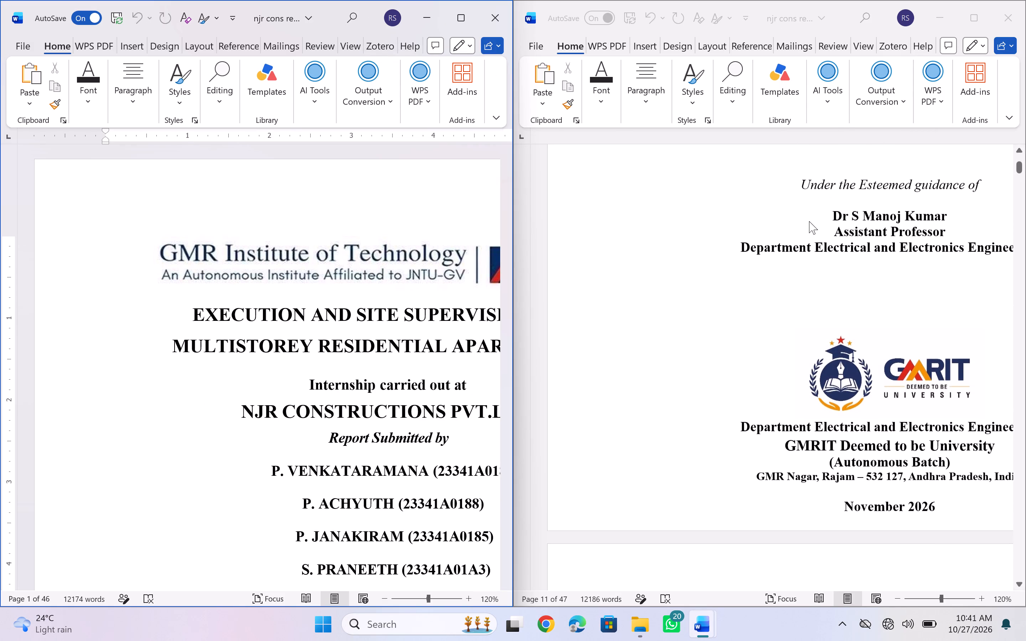
scroll(458, 343, "left", 1)
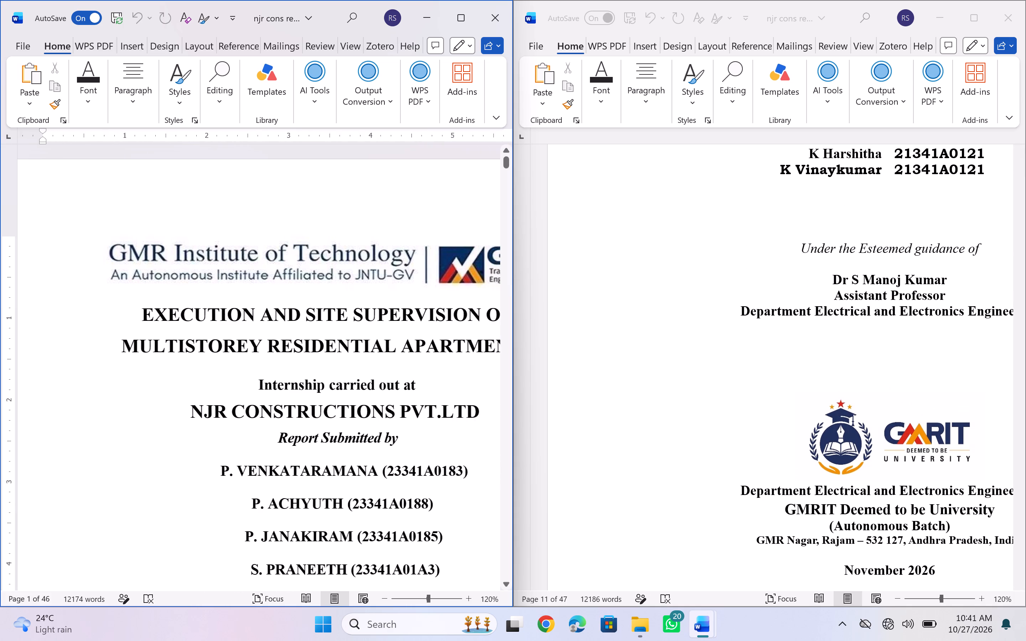
scroll(458, 343, "left", 1)
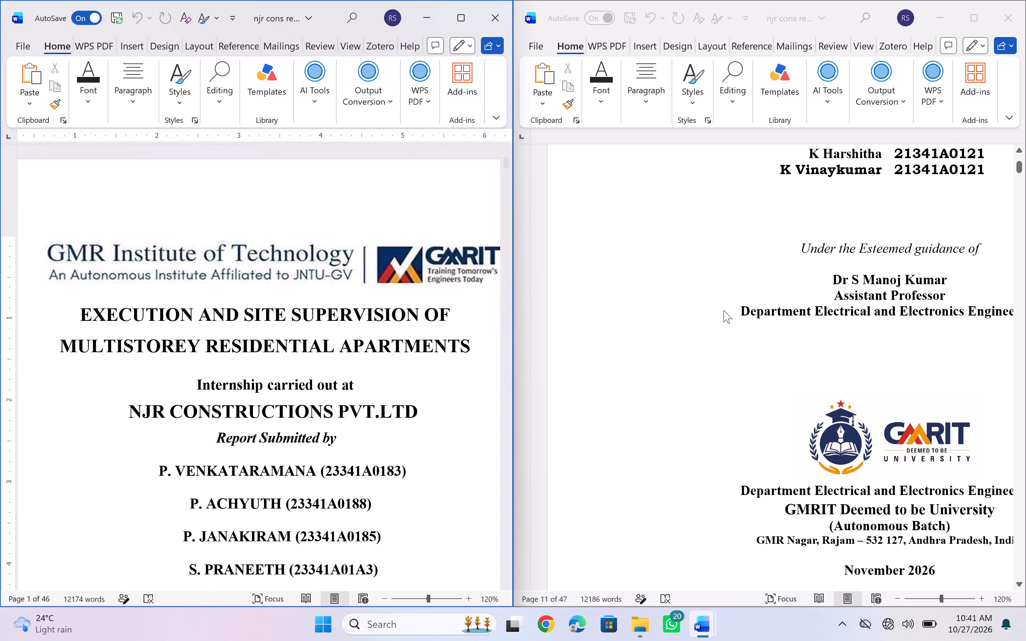
scroll(726, 310, "up", 4)
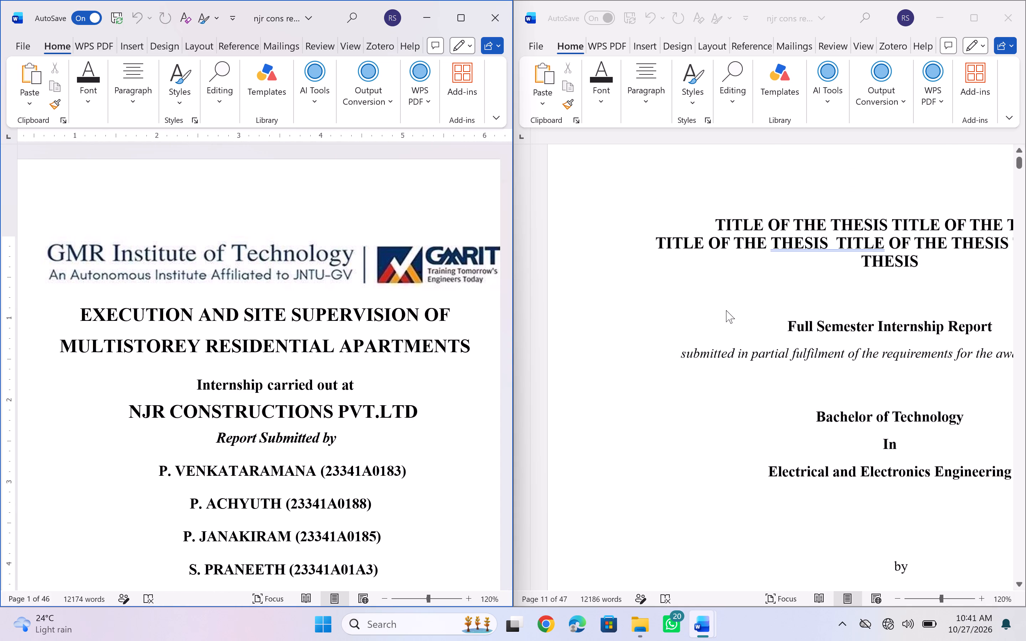
scroll(836, 312, "left", 1)
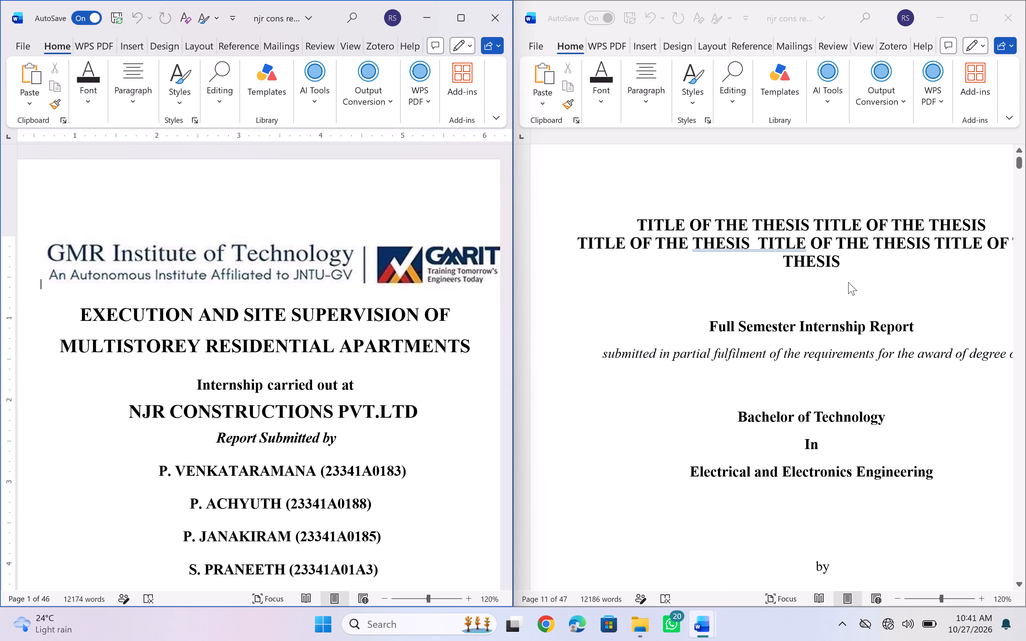
left_click(850, 265)
left_click(850, 265)
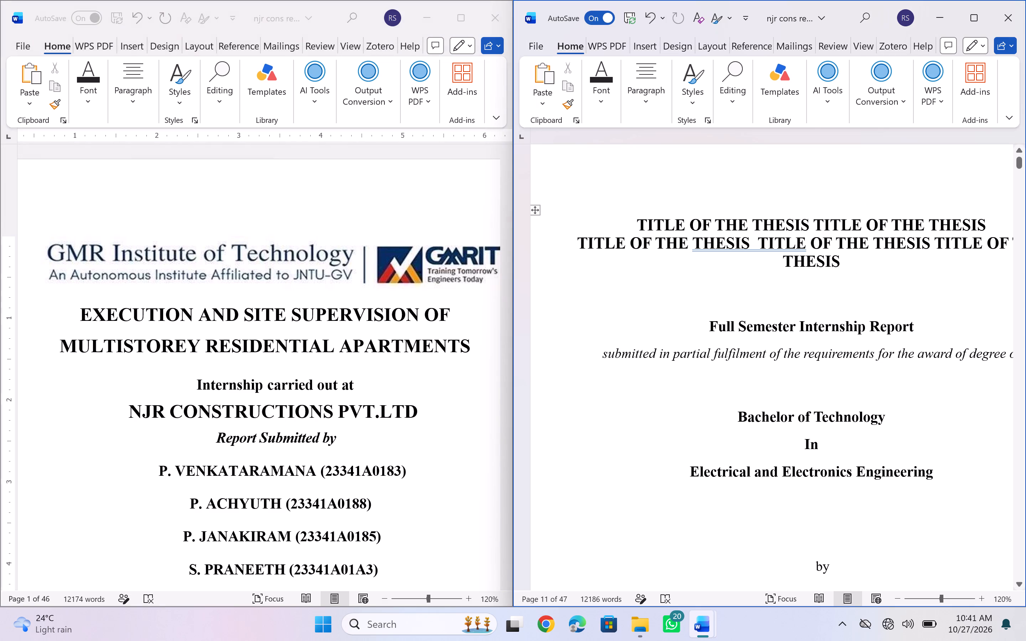
key("BackSpace")
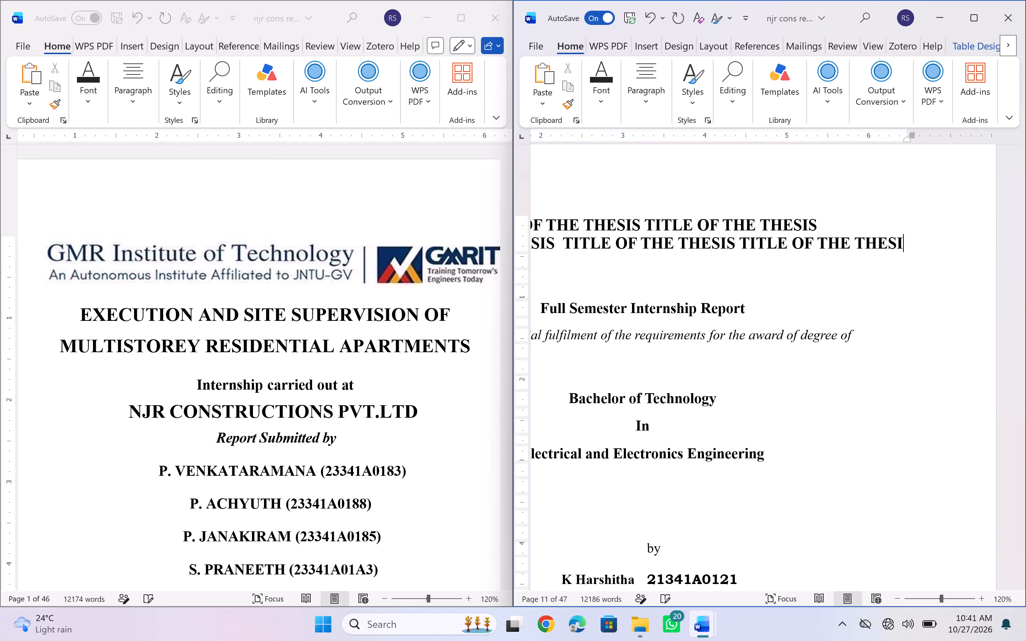
key("BackSpace")
key("BackSpace")
key("BackSpace")
key("BackSpace")
key("BackSpace")
key("BackSpace")
key("BackSpace")
key("BackSpace")
key("BackSpace")
key("BackSpace")
key("BackSpace")
key("BackSpace")
key("BackSpace")
key("BackSpace")
key("BackSpace")
key("BackSpace")
key("BackSpace")
key("BackSpace")
key("BackSpace")
key("BackSpace")
key("BackSpace")
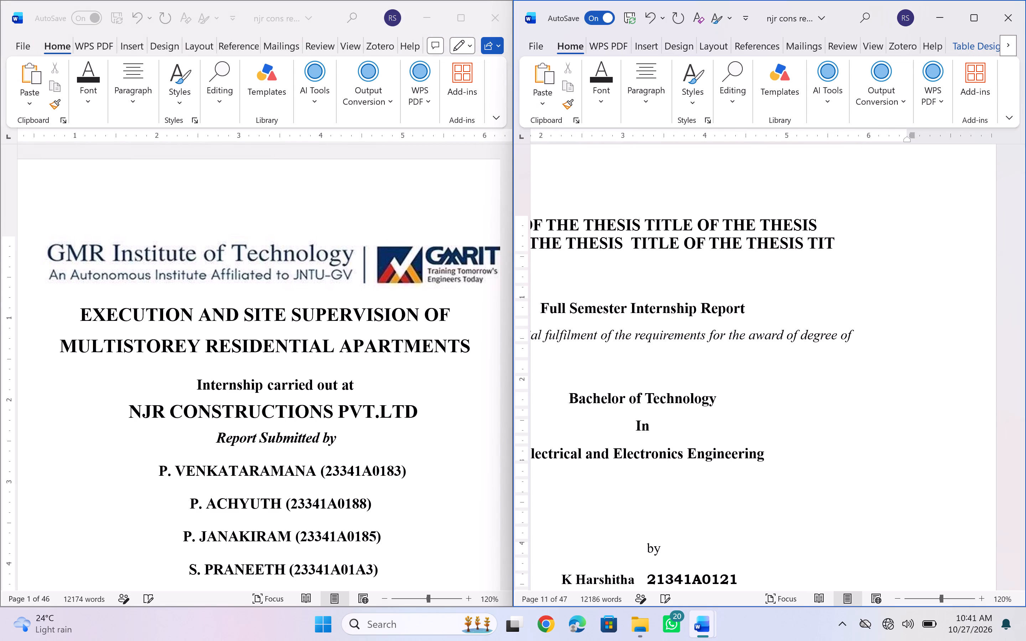
key("BackSpace")
key("BackSpace")
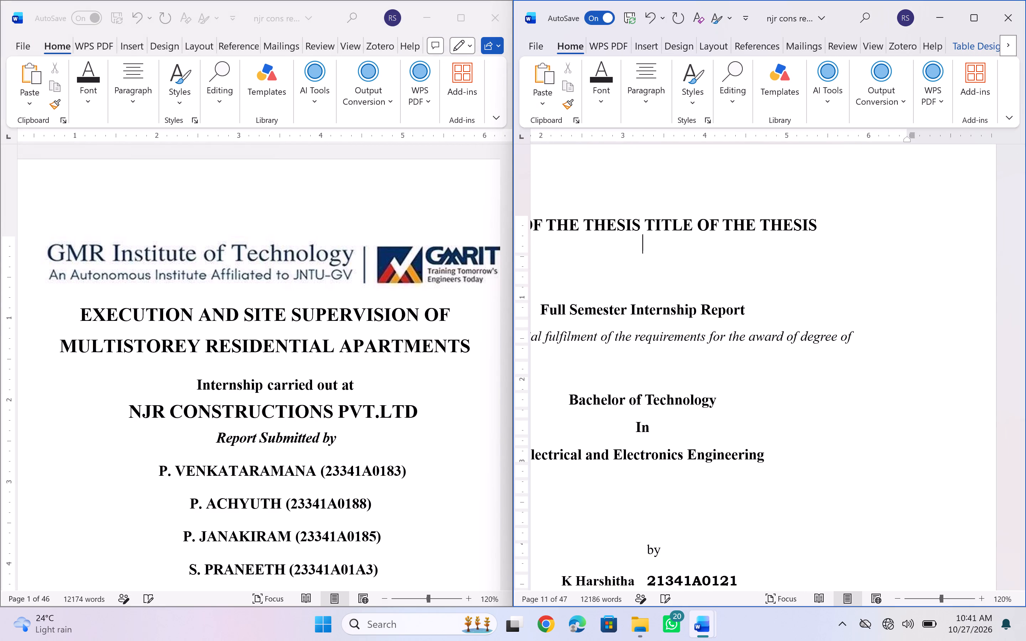
key("BackSpace")
key("BackSpace")
key("BackSpace")
key("BackSpace")
key("BackSpace")
key("BackSpace")
key("BackSpace")
key("BackSpace")
key("BackSpace")
key("BackSpace")
key("BackSpace")
key("BackSpace")
key("BackSpace")
key("BackSpace")
key("BackSpace")
key("BackSpace")
key("BackSpace")
key("BackSpace")
key("BackSpace")
key("BackSpace")
key("BackSpace")
key("BackSpace")
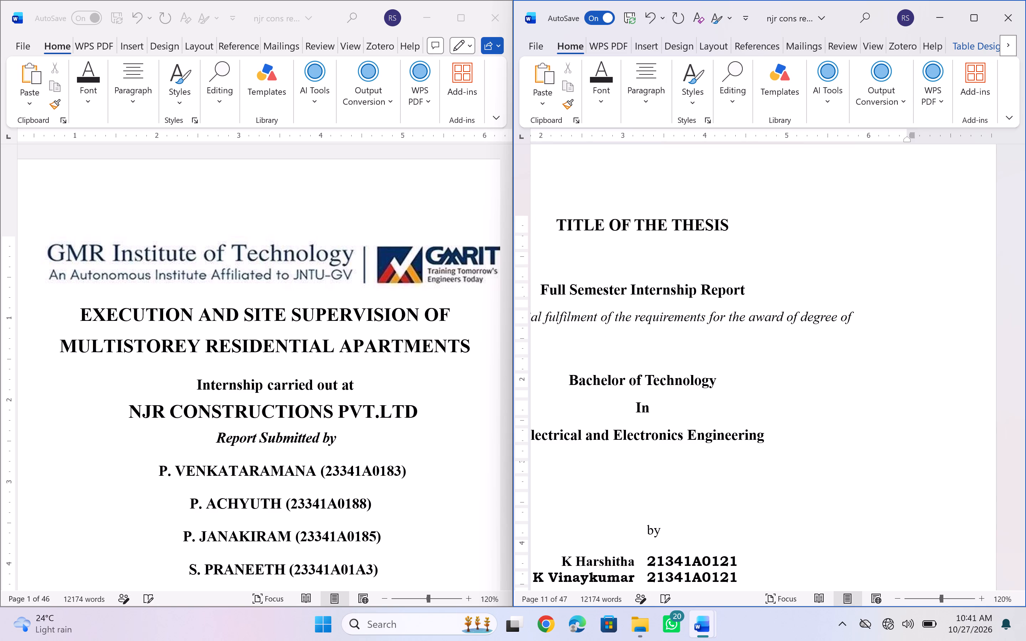
key("BackSpace")
key("BackSpace")
key("BackSpace")
key("BackSpace")
key("BackSpace")
key("BackSpace")
key("BackSpace")
key("BackSpace")
key("BackSpace")
key("BackSpace")
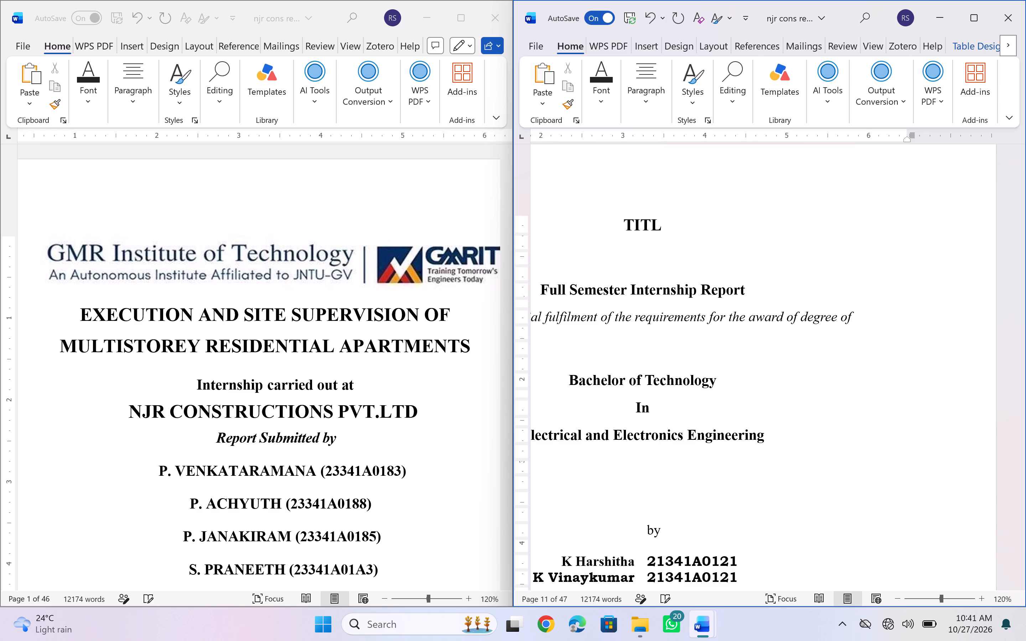
key("BackSpace")
key("BackSpace")
key("BackSpace")
key("BackSpace")
Enter the title "EECUTION AND SITE SUPERVISION OF MULTI-STOREY RESIDENTIAL APARTMENTS" in the emptied title line of njr cons report.
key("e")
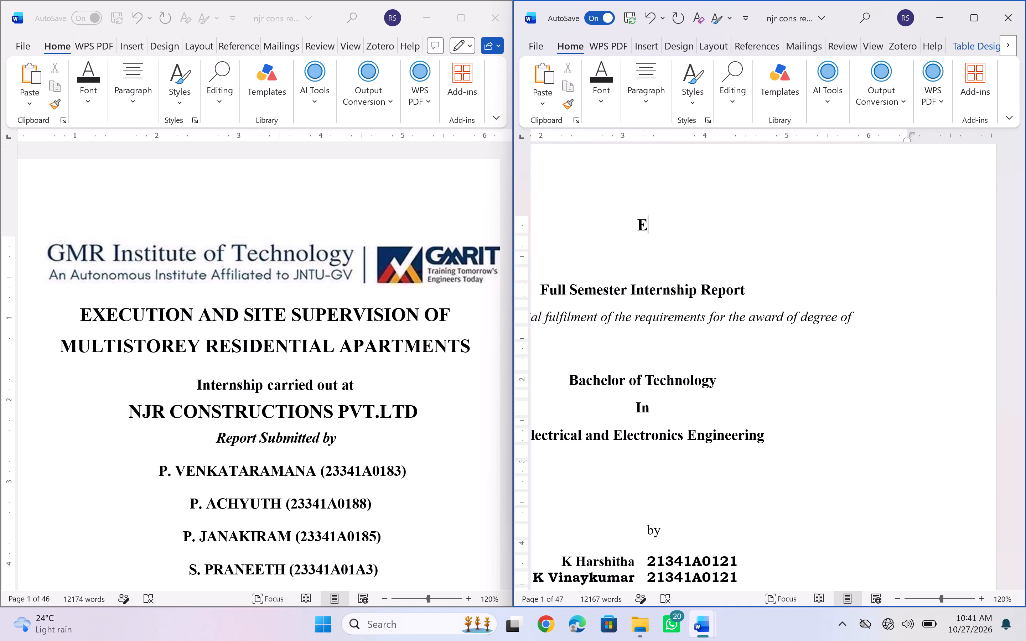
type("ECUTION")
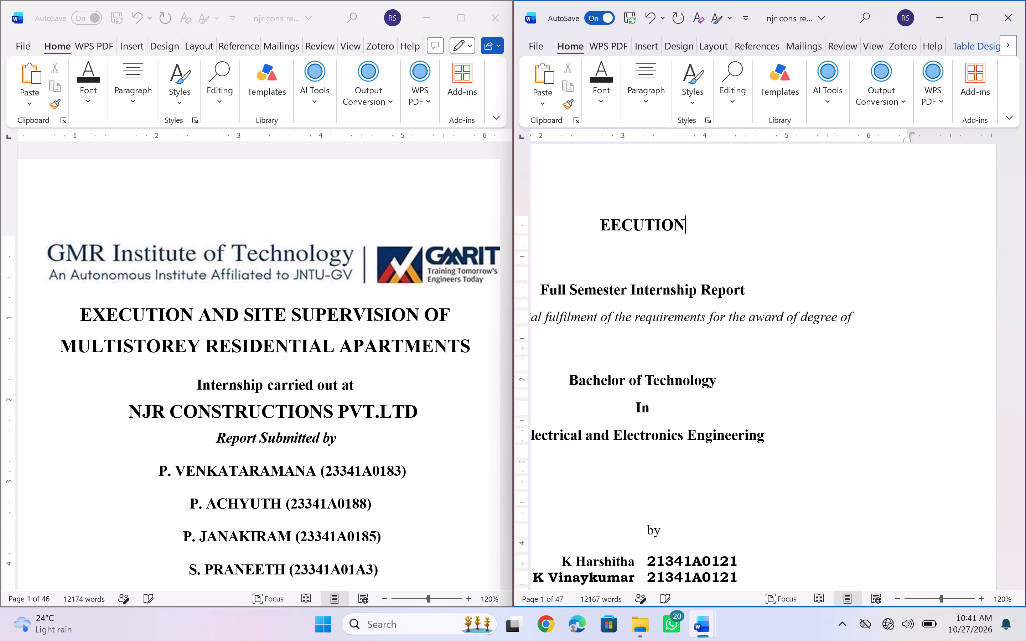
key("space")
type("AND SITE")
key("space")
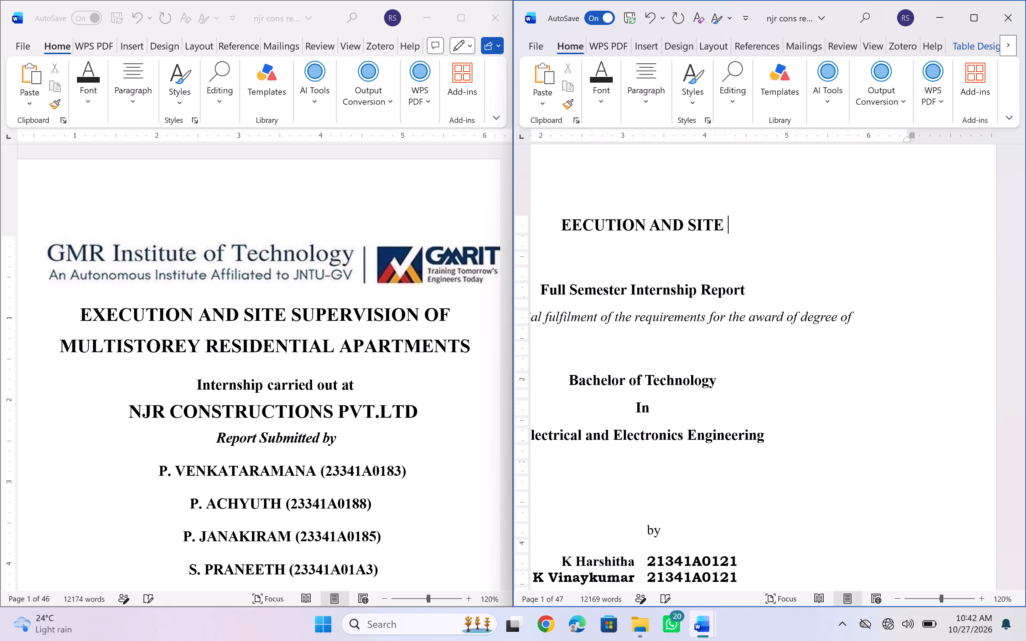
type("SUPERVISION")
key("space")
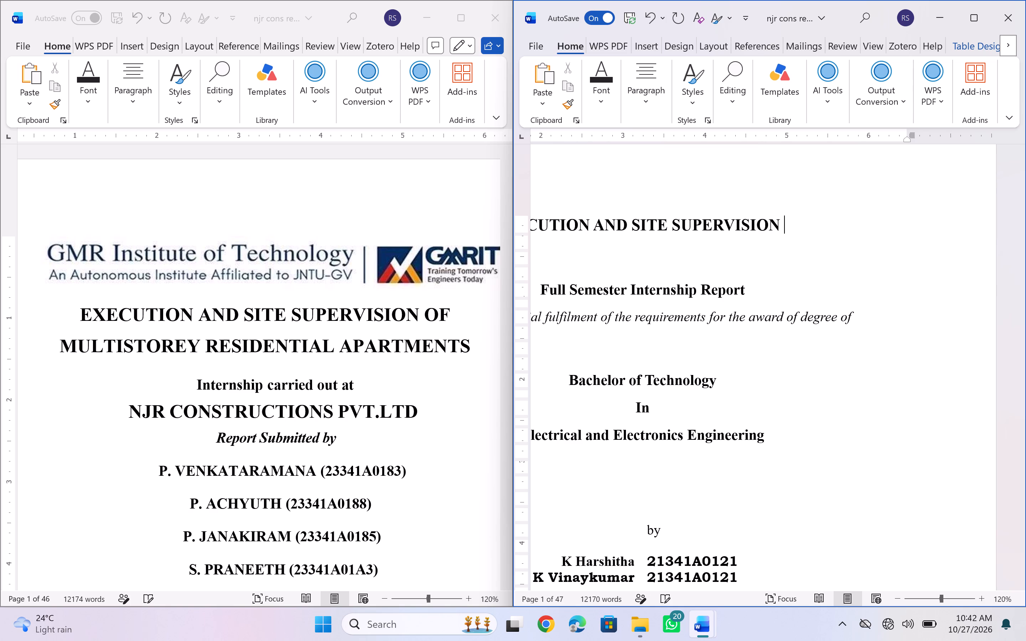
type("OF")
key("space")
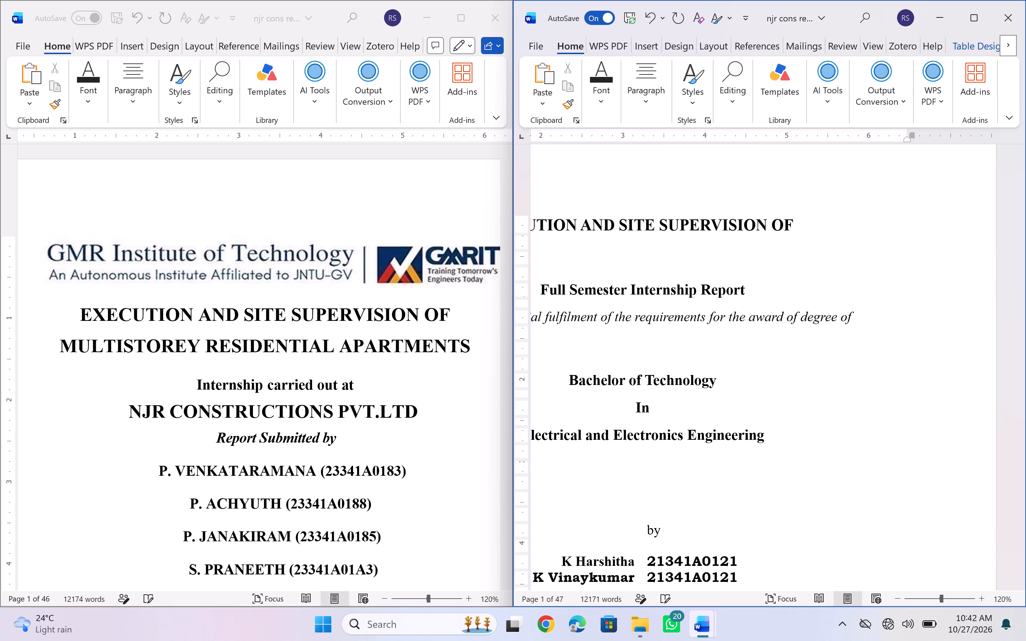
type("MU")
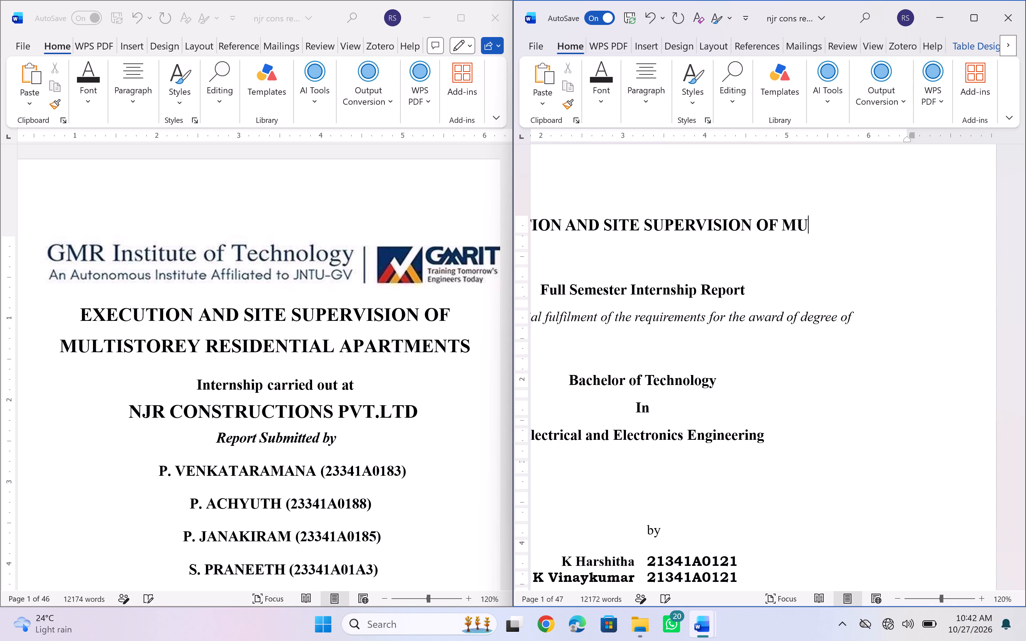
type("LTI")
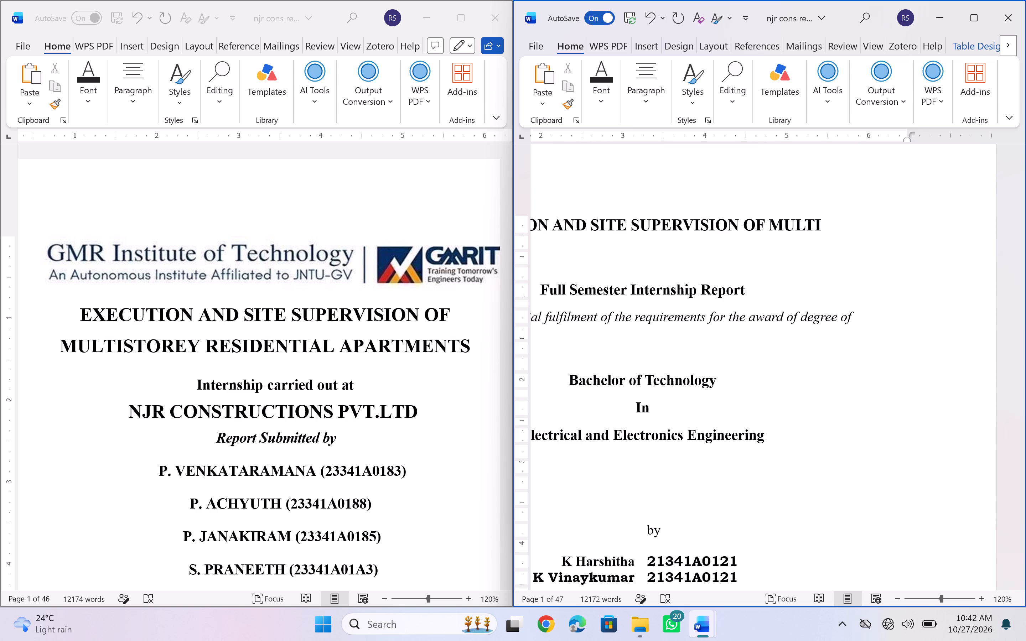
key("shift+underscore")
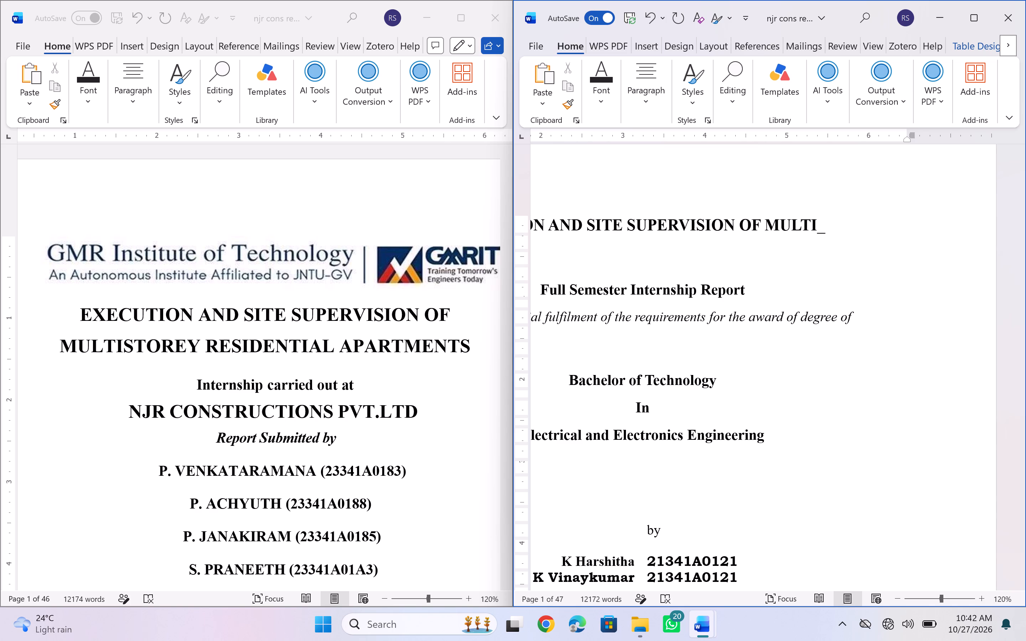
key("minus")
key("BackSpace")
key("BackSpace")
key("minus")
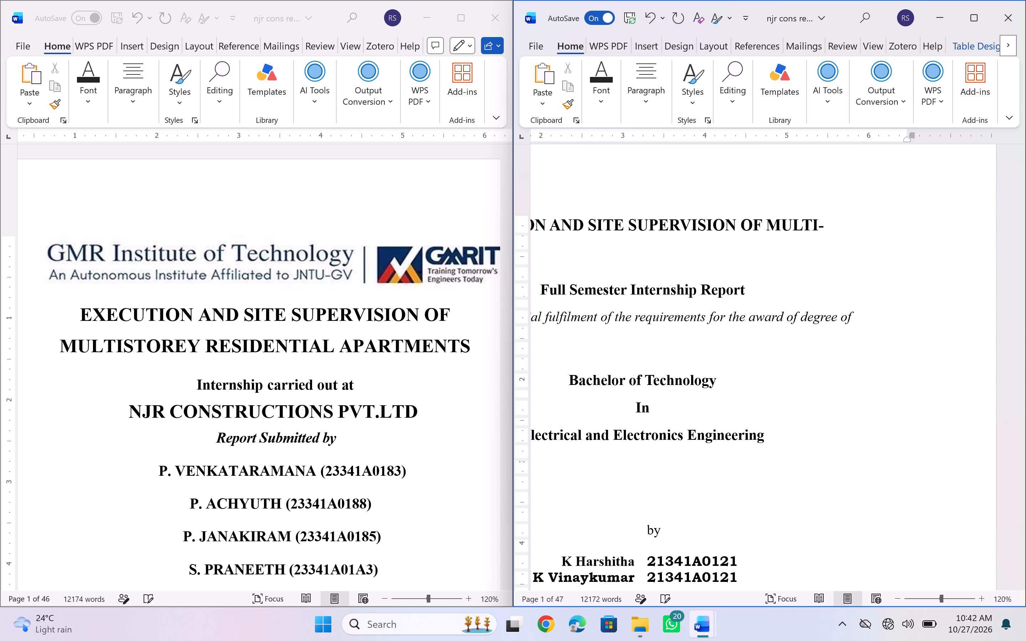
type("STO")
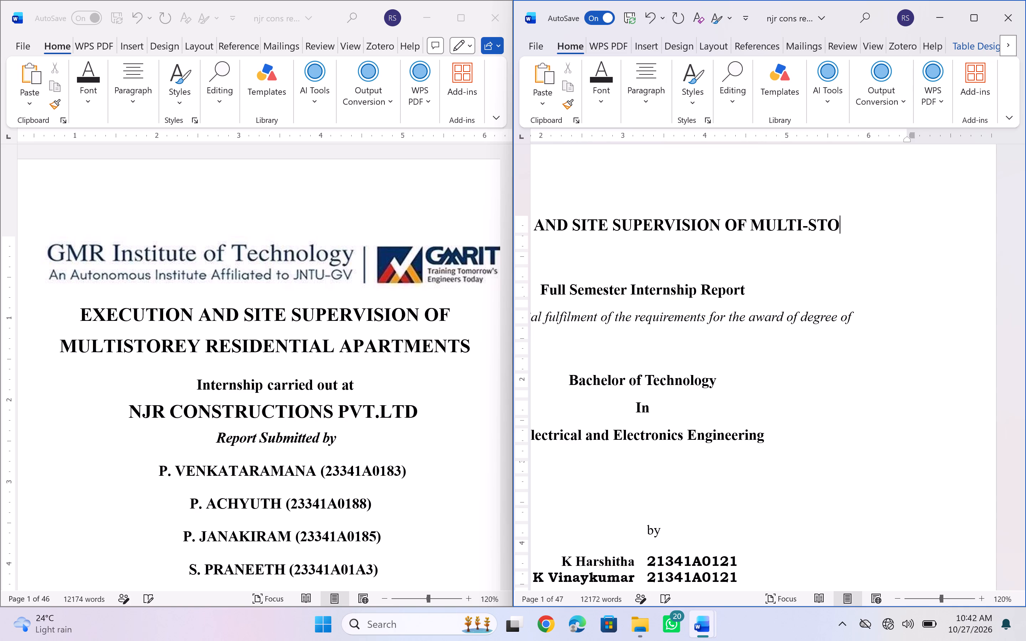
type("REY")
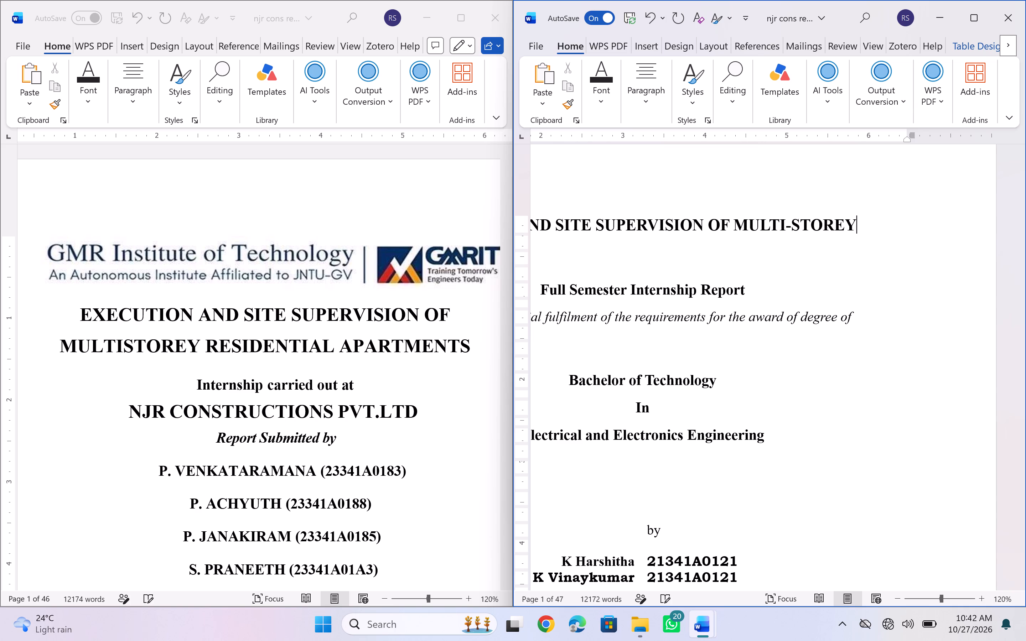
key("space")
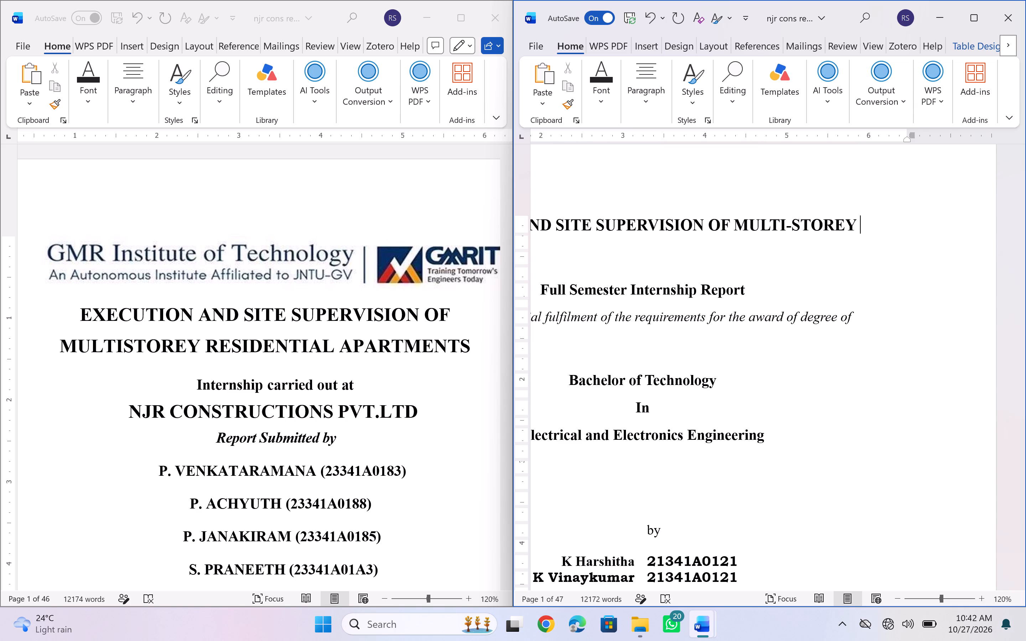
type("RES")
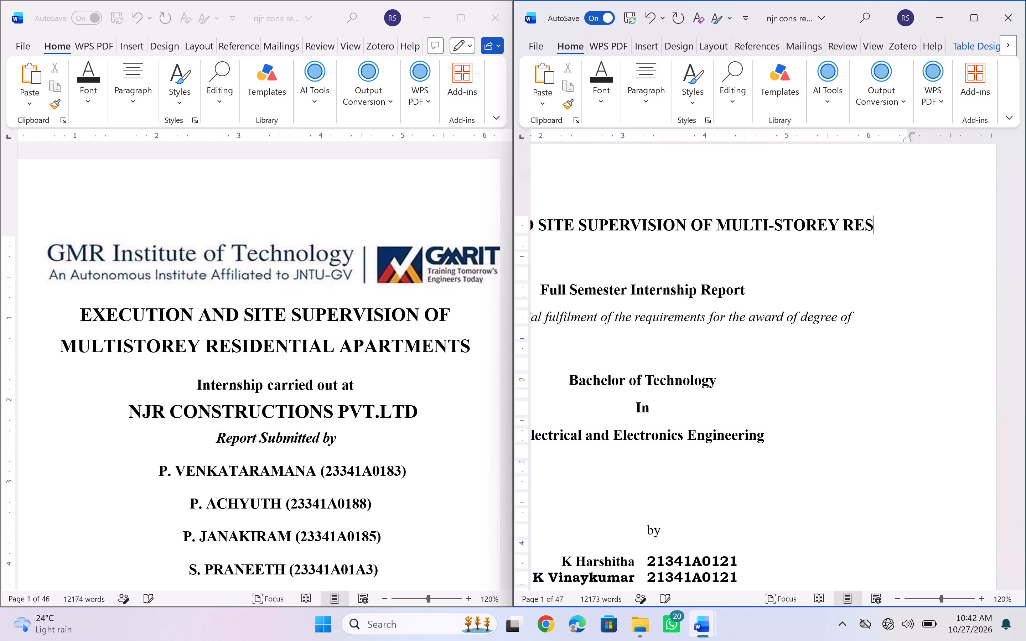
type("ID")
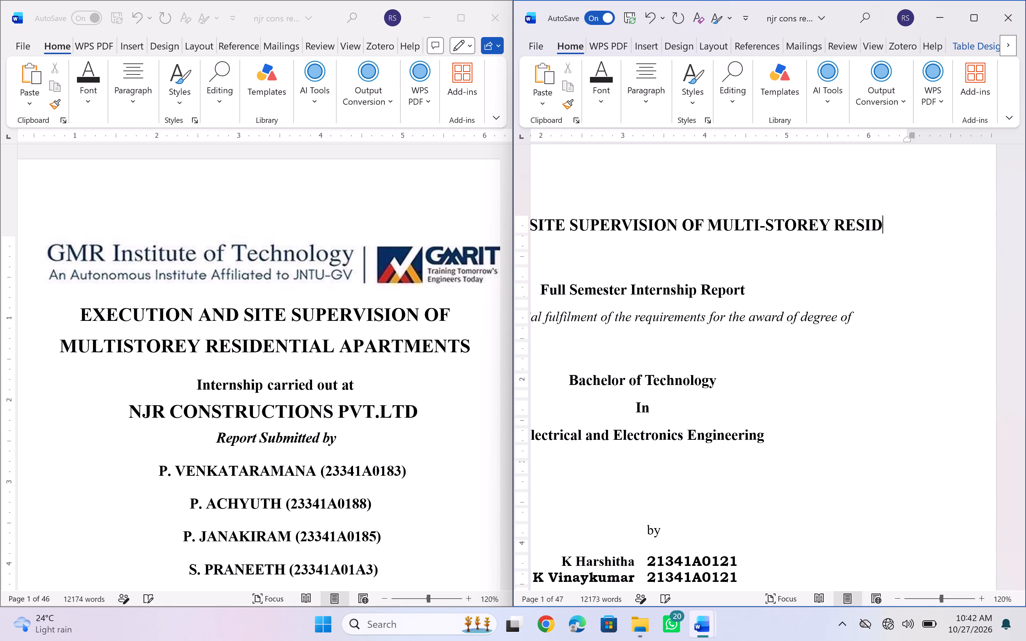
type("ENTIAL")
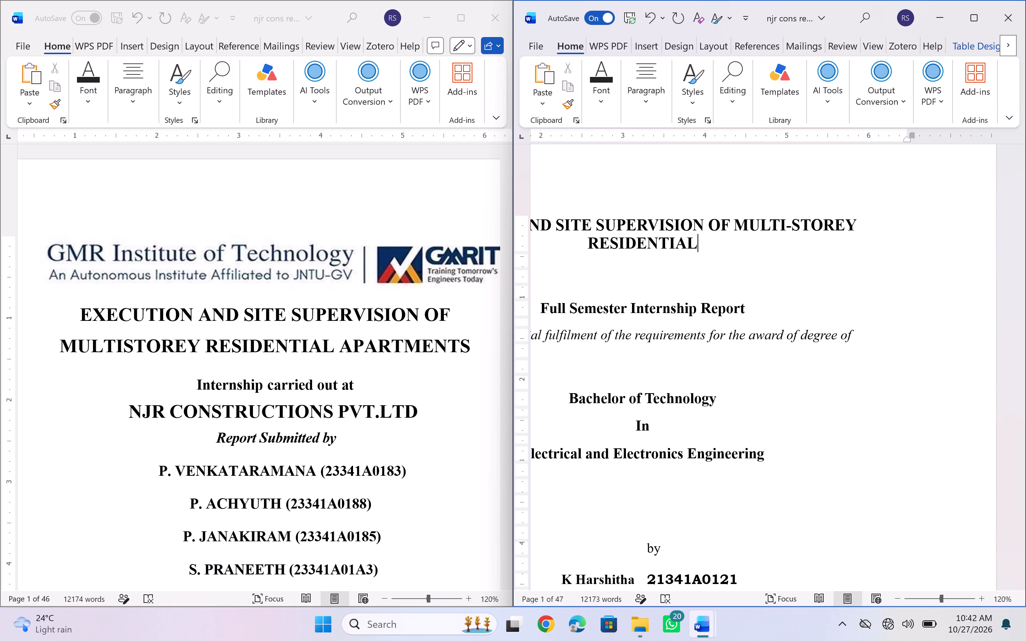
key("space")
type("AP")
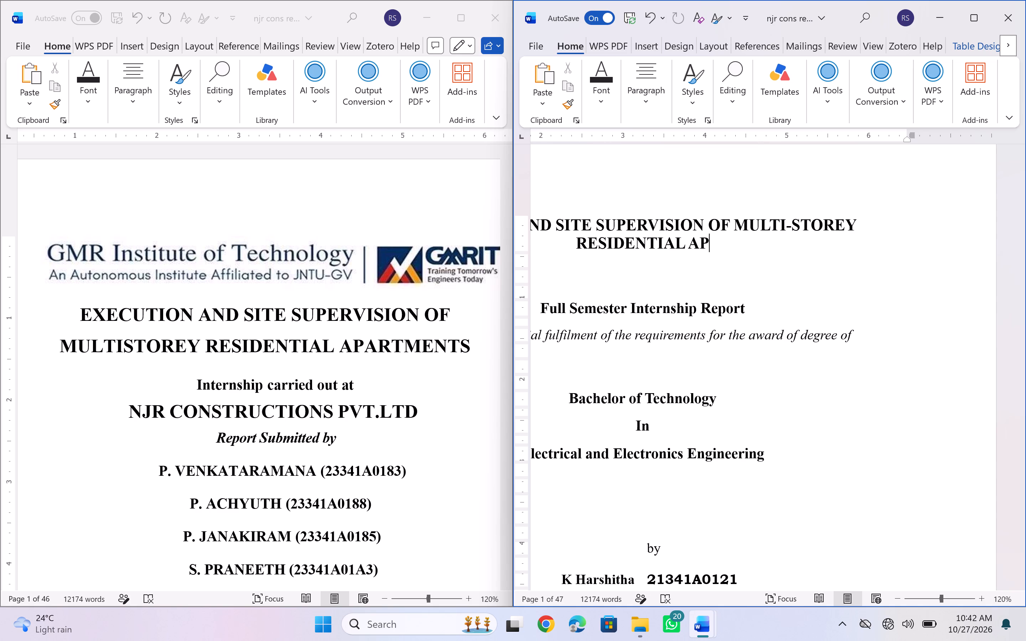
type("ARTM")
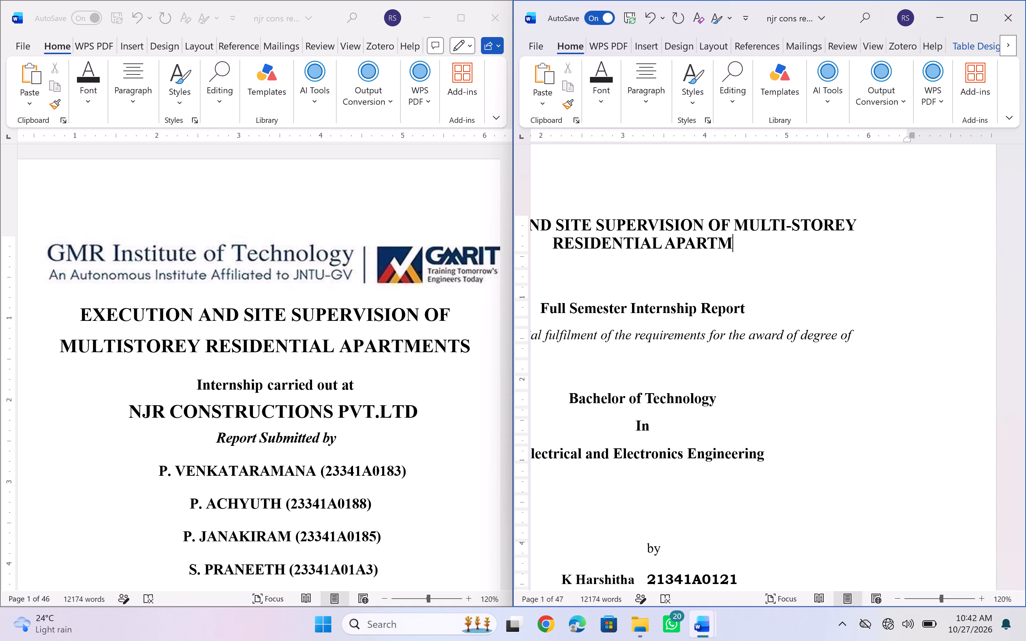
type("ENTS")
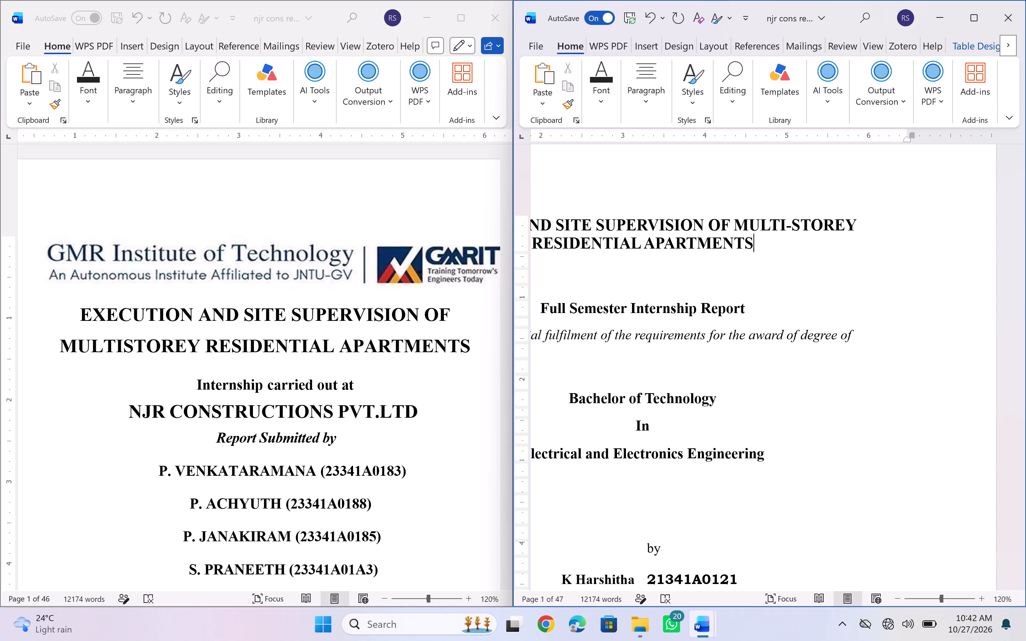
left_click(643, 240)
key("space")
key("BackSpace")
key("BackSpace")
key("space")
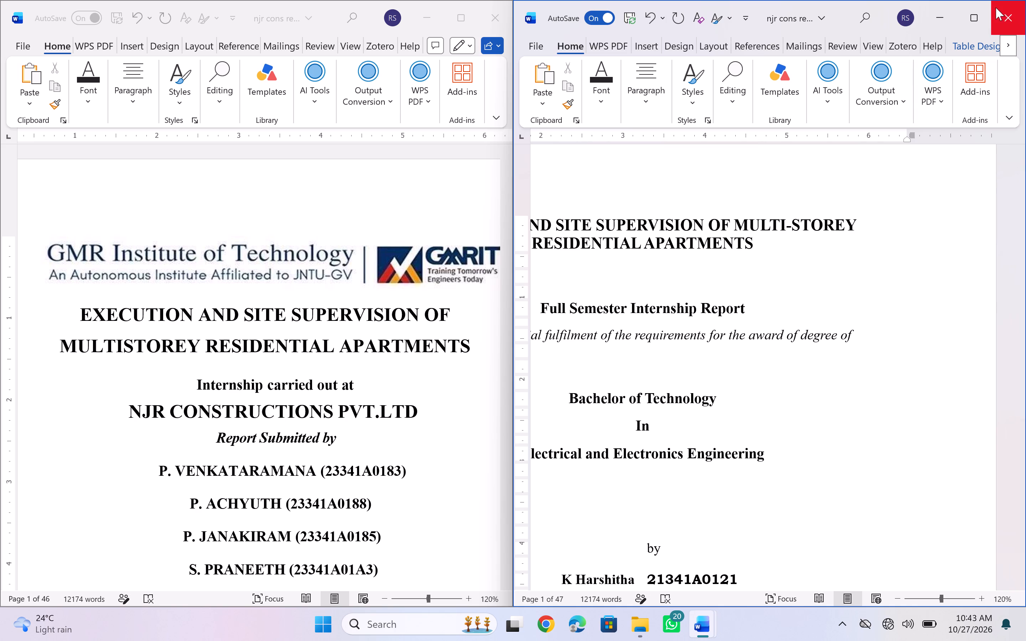
Maximize njr cons report and change the first word of its title to "EXCUTION".
left_click(969, 8)
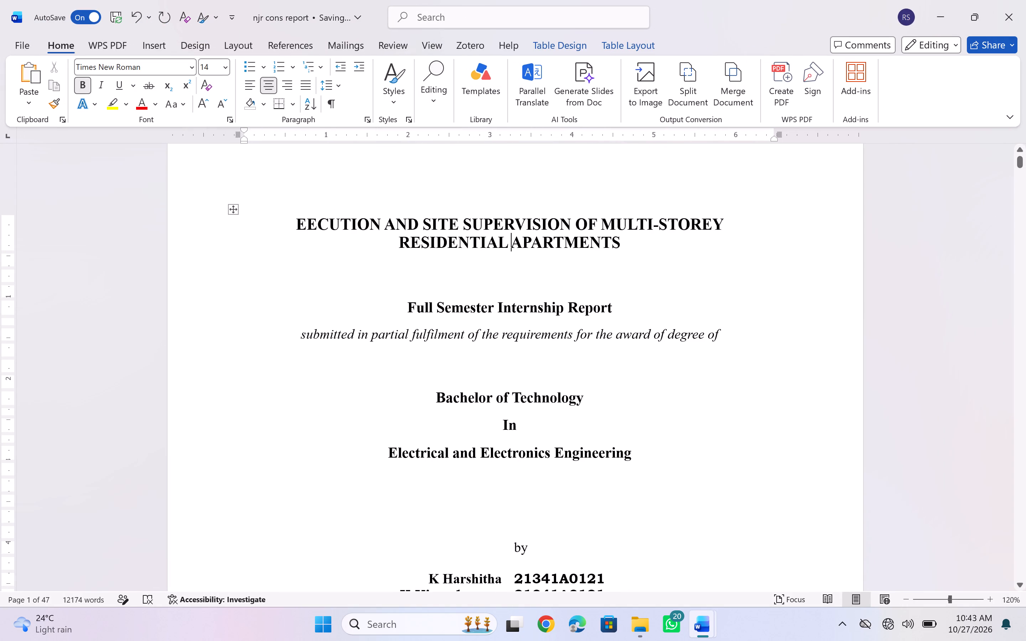
left_click(310, 221)
left_click(318, 224)
key("BackSpace")
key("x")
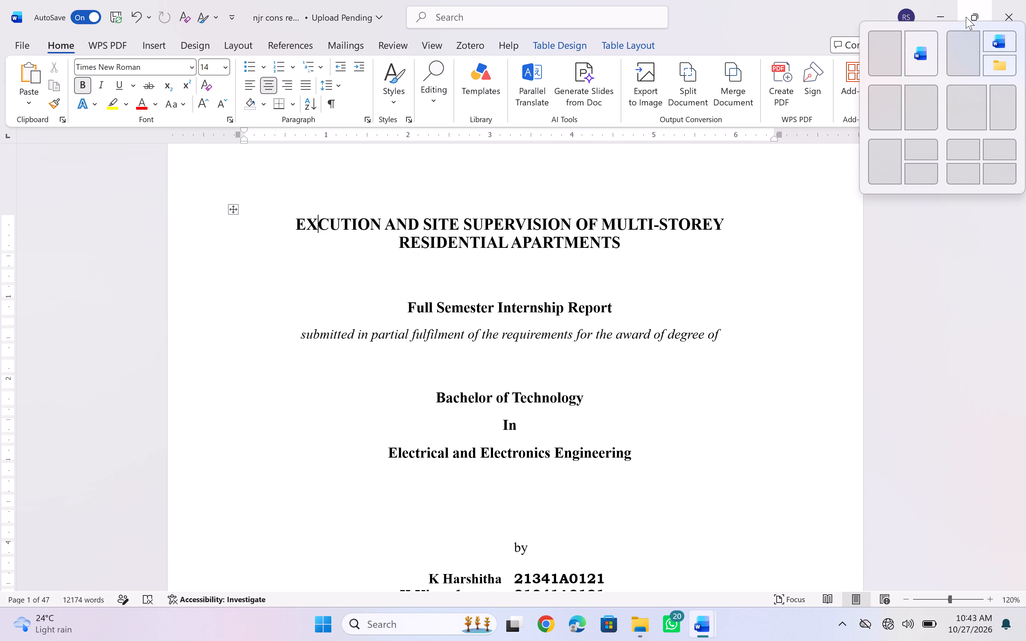
Place the njr cons report window side by side with the njr cons report - Copy window again.
left_click(880, 54)
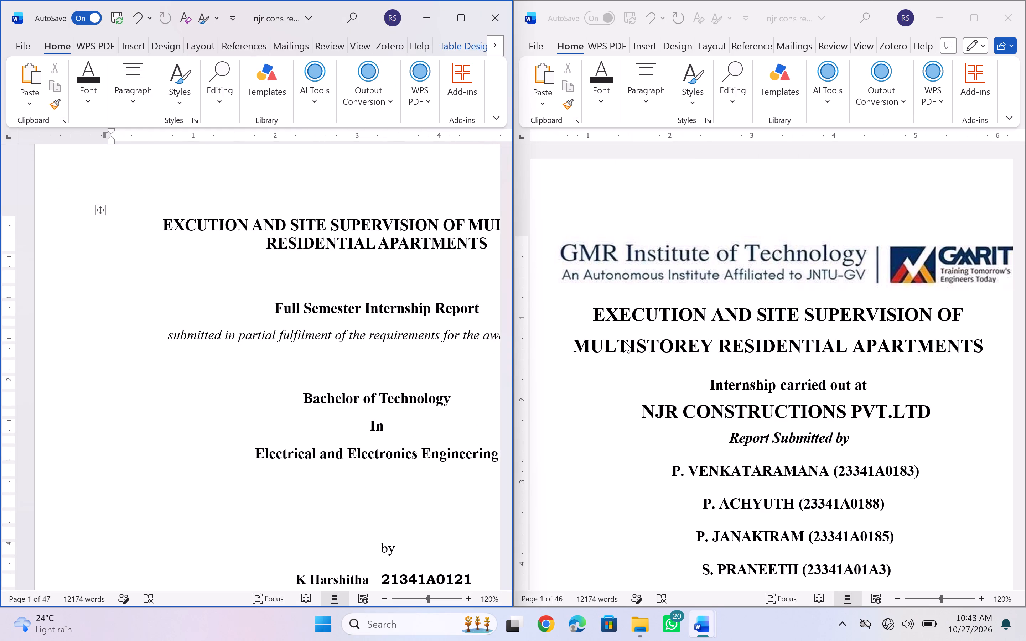
scroll(454, 349, "left", 1)
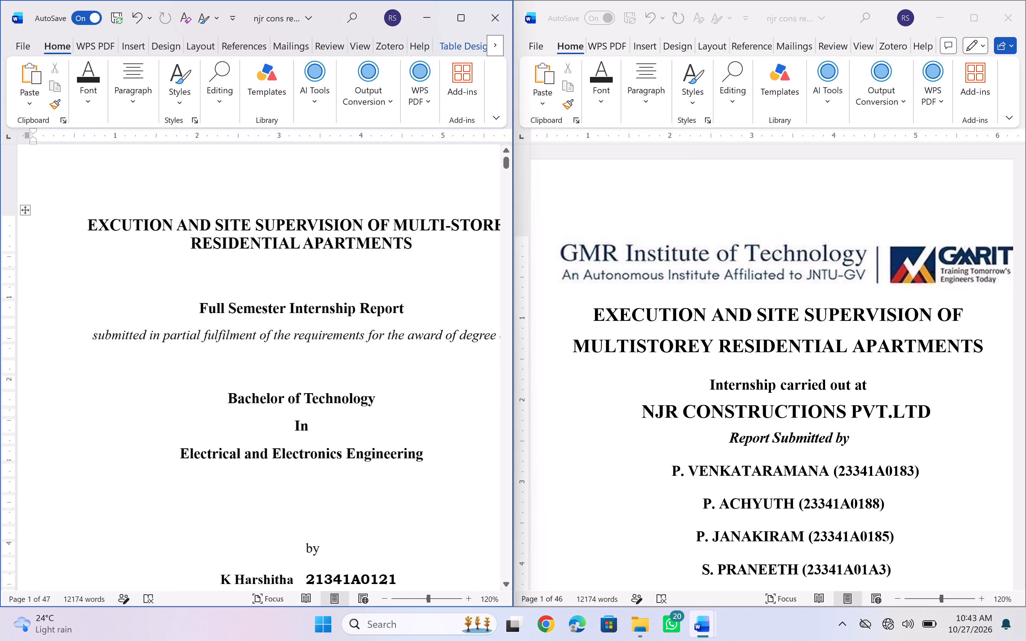
scroll(454, 349, "left", 1)
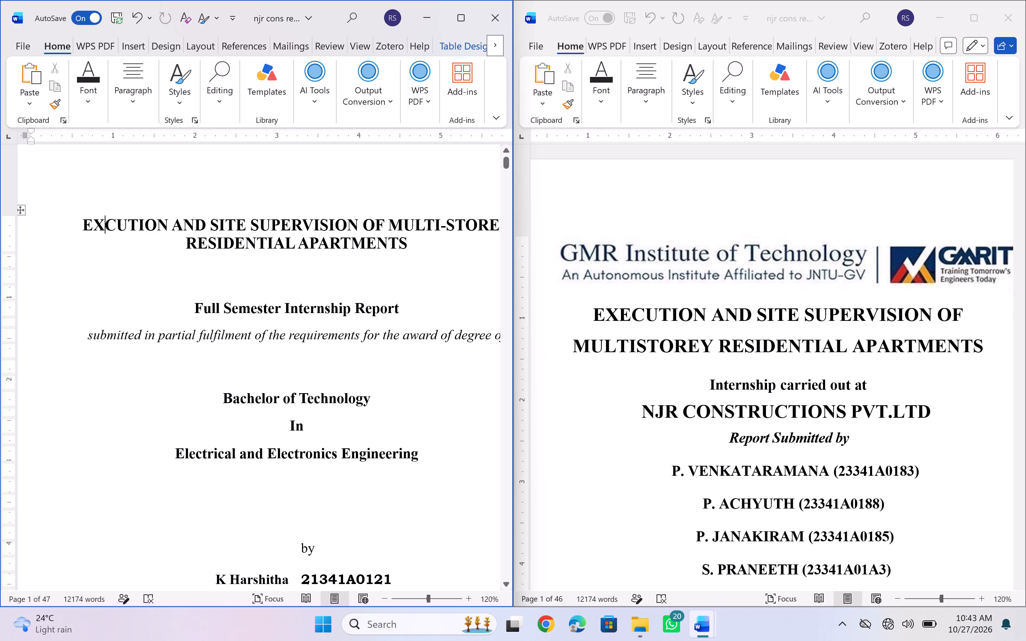
scroll(441, 364, "left", 1)
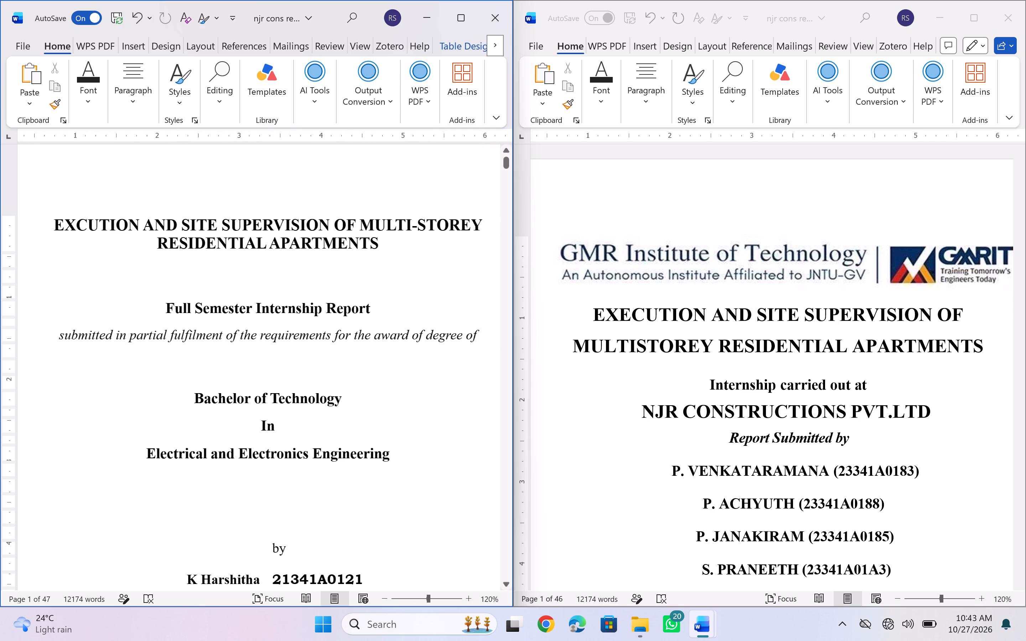
scroll(441, 364, "left", 1)
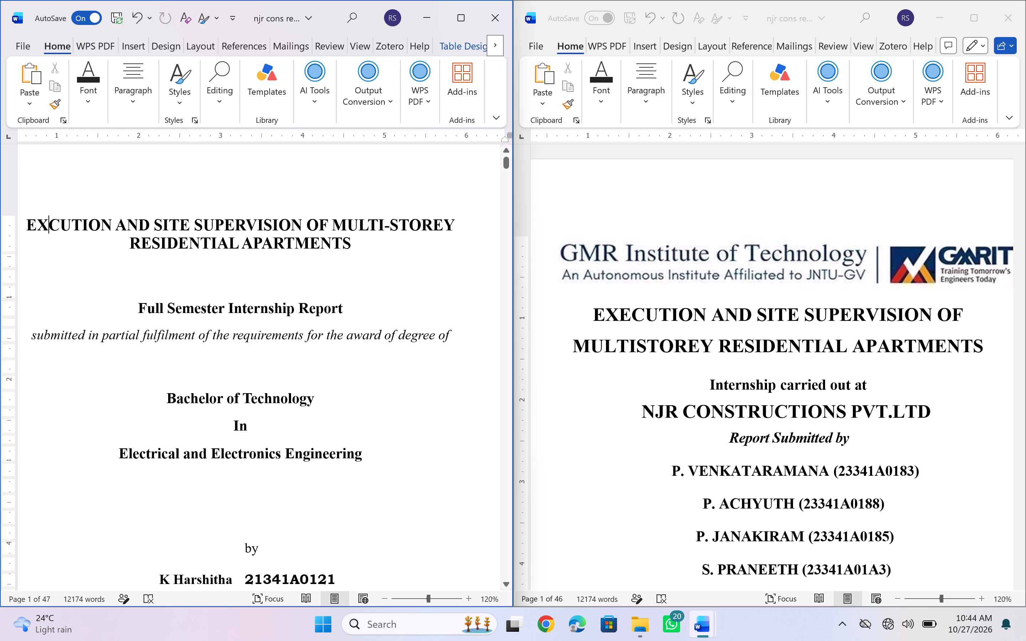
Change the branch named under "Bachelor of Technology In" on the title page of njr cons report to "Civil Engineering".
scroll(638, 460, "down", 1)
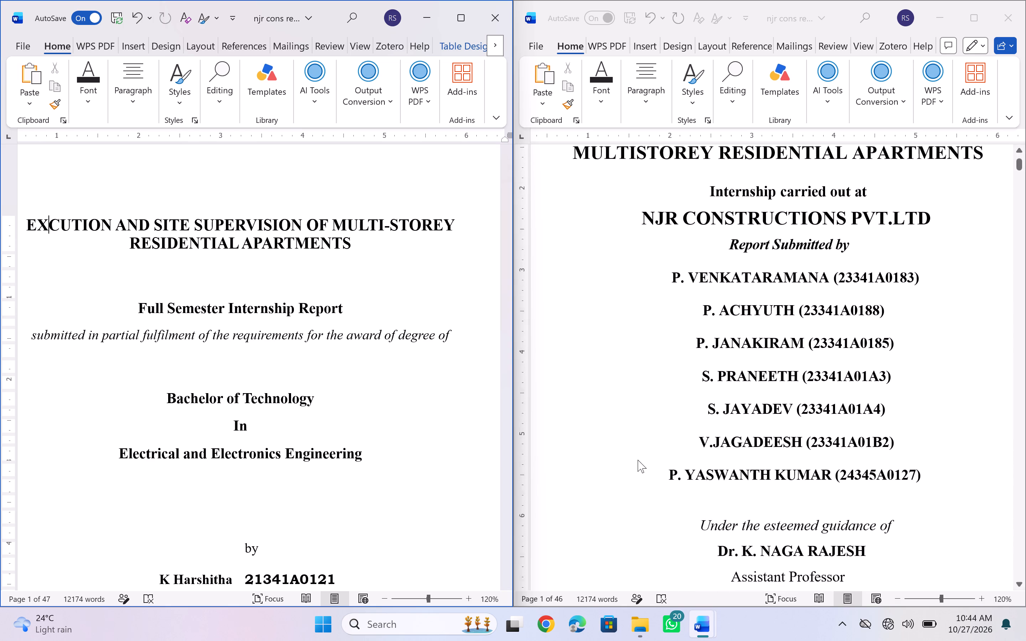
scroll(638, 460, "down", 2)
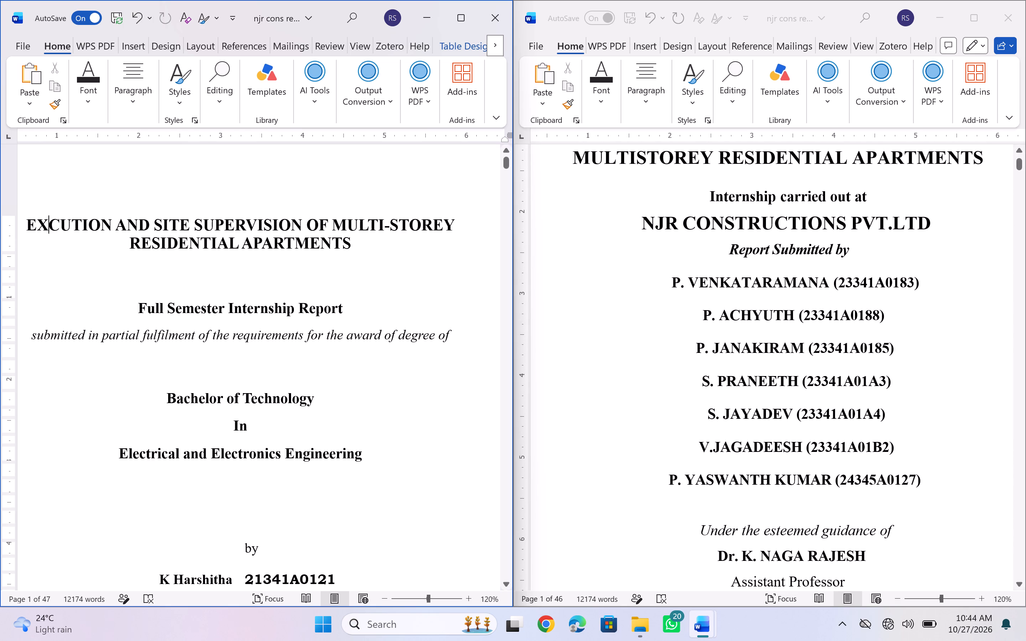
left_click(366, 458)
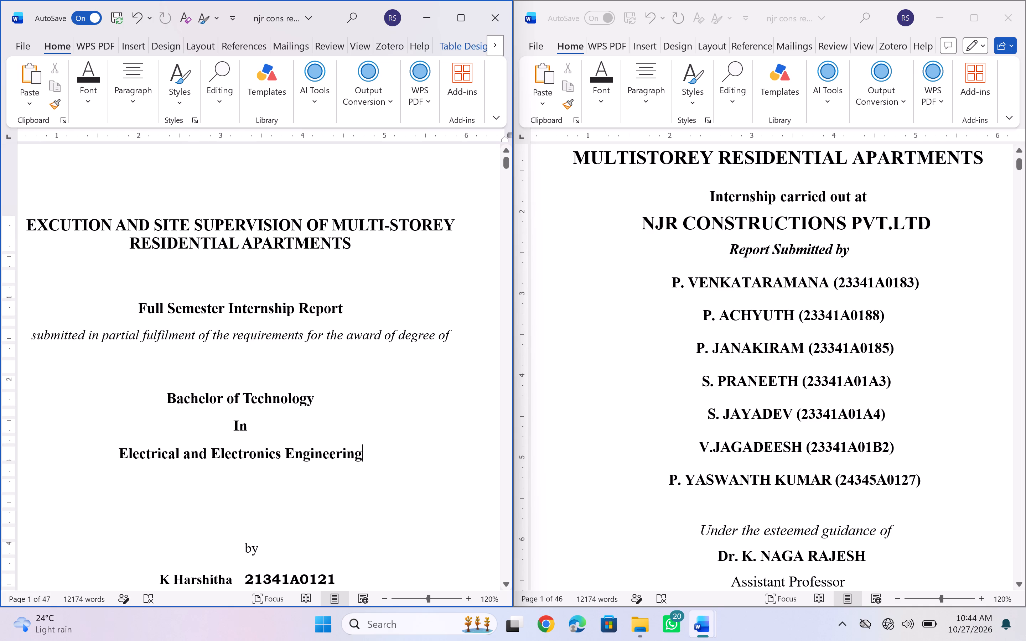
left_click(280, 456)
key("BackSpace")
key("BackSpace")
key("BackSpace")
key("BackSpace")
key("BackSpace")
key("BackSpace")
key("BackSpace")
key("BackSpace")
key("BackSpace")
key("BackSpace")
key("BackSpace")
key("BackSpace")
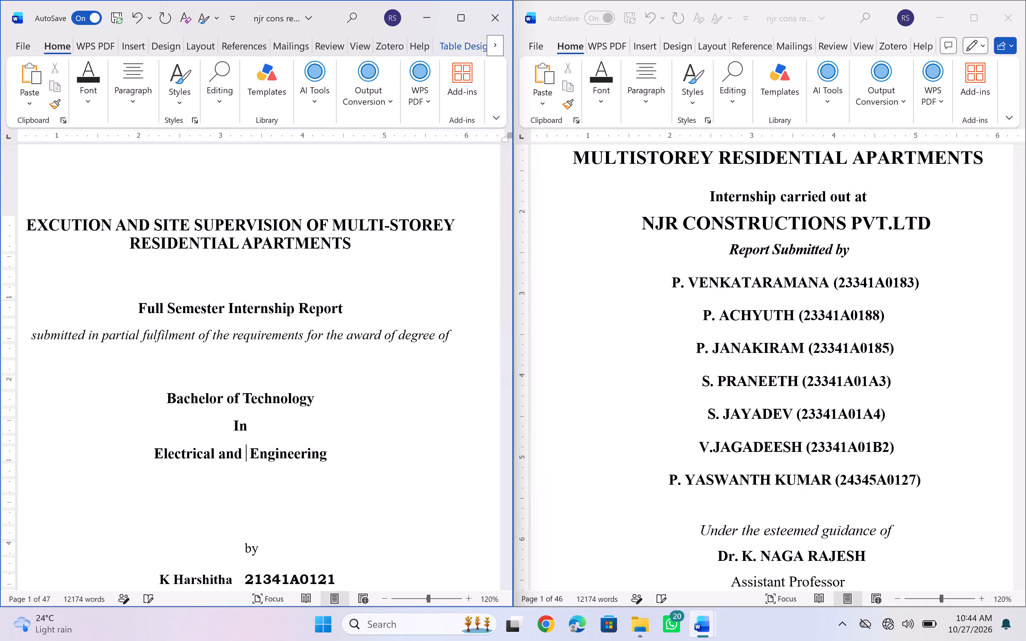
key("BackSpace")
key("BackSpace")
key("BackSpace")
key("BackSpace")
key("BackSpace")
key("BackSpace")
key("BackSpace")
key("BackSpace")
key("BackSpace")
key("BackSpace")
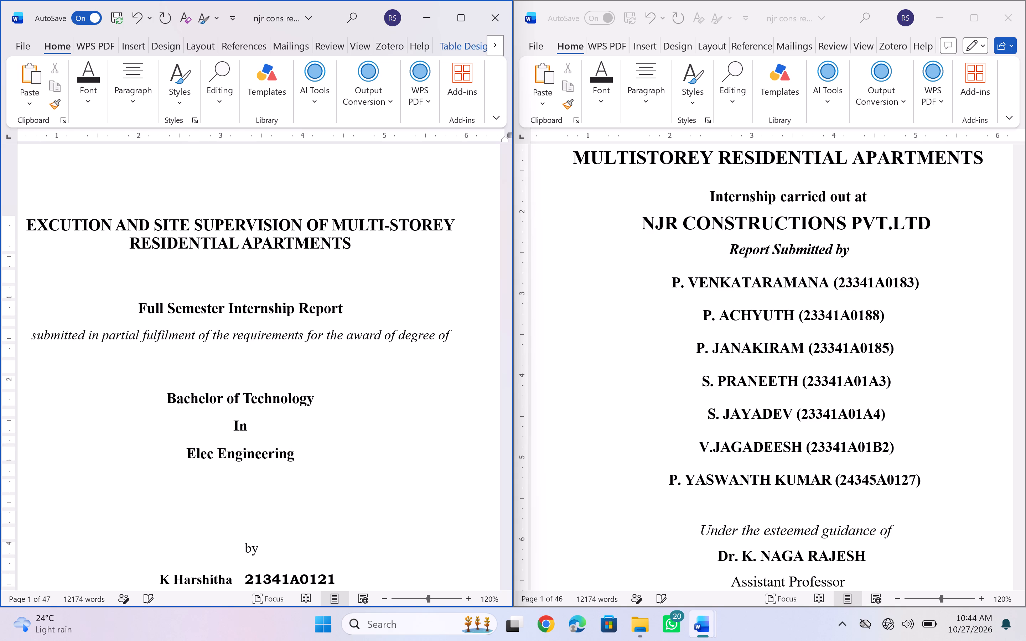
key("BackSpace")
key("BackSpace")
key("BackSpace")
key("BackSpace")
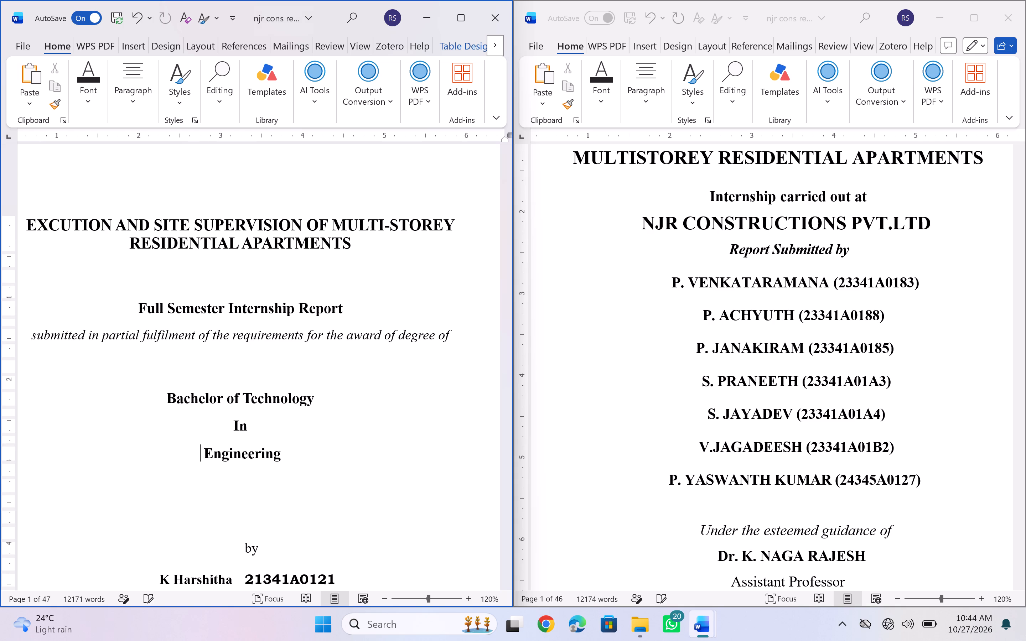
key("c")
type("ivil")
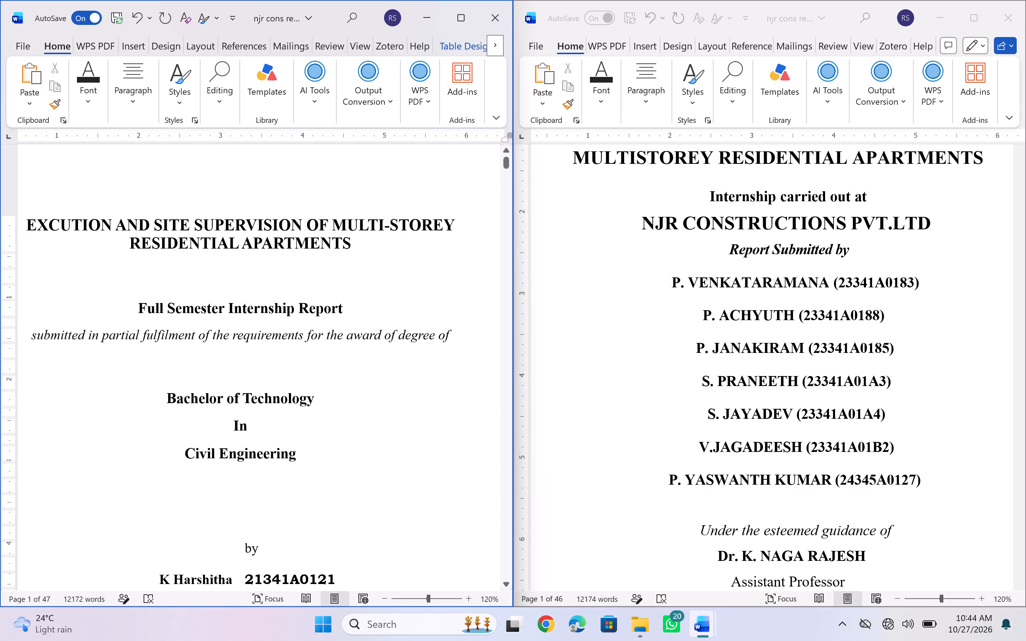
Delete the first student's placeholder name from the author list under "by" on the title page of njr cons report.
scroll(272, 493, "down", 1)
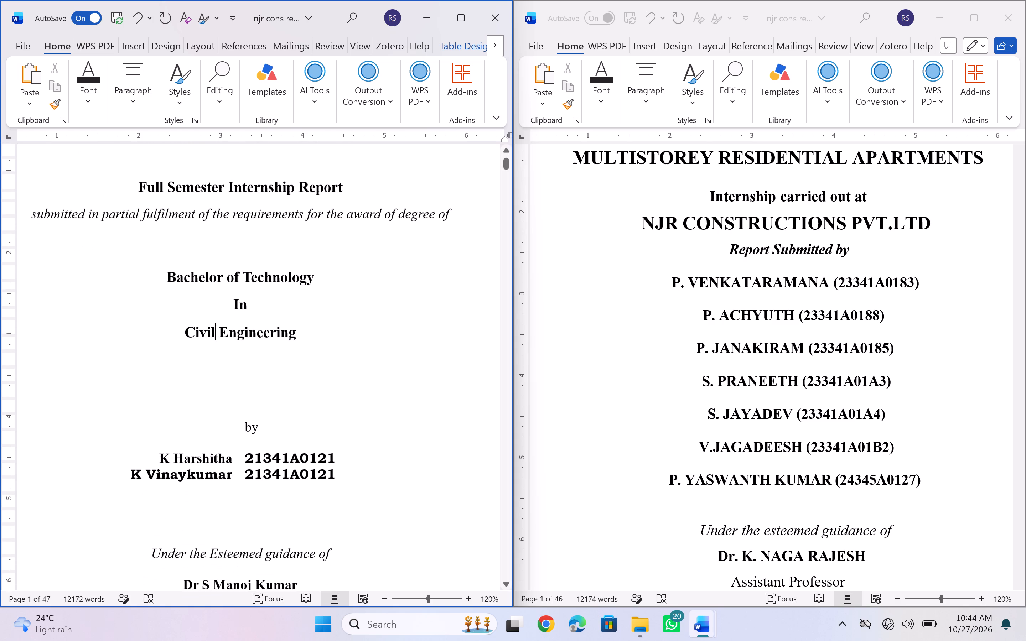
scroll(272, 493, "down", 2)
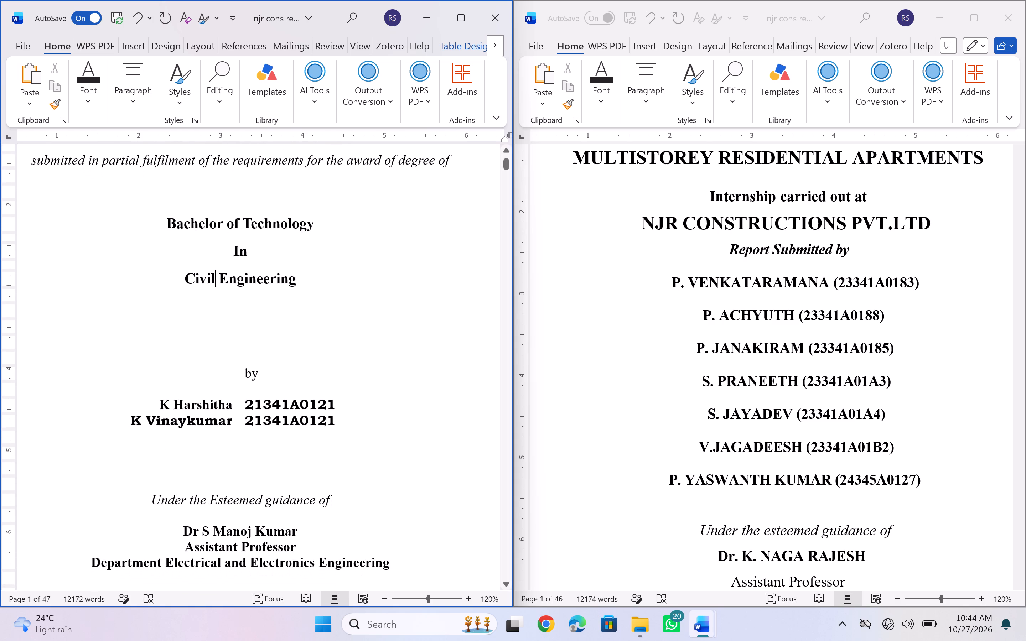
left_click(238, 400)
key("BackSpace")
key("BackSpace")
key("BackSpace")
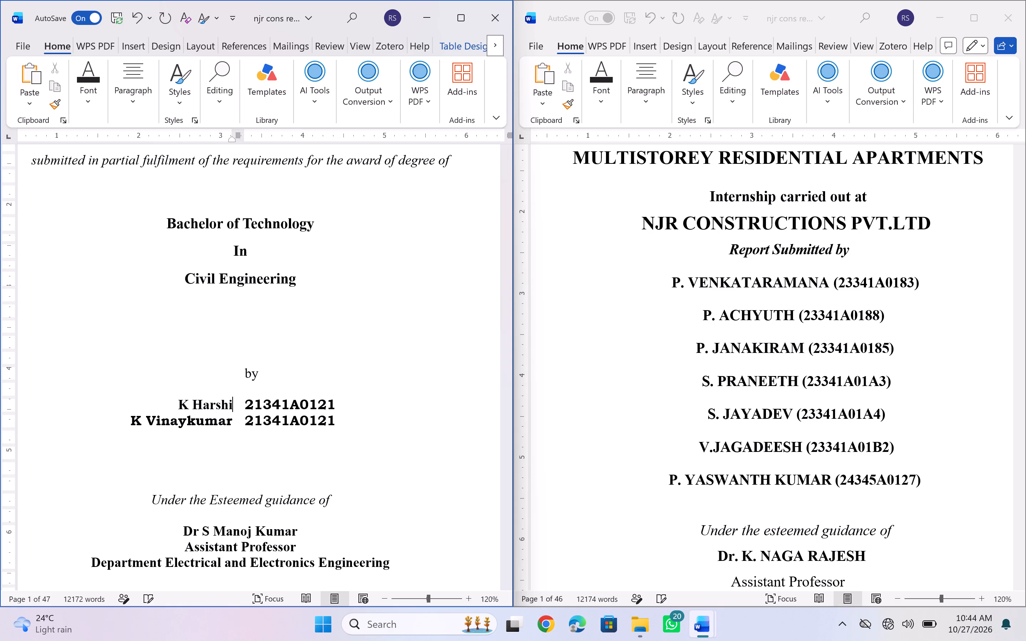
key("BackSpace")
key("BackSpace")
key("BackSpace")
key("BackSpace")
key("BackSpace")
key("BackSpace")
key("BackSpace")
key("BackSpace")
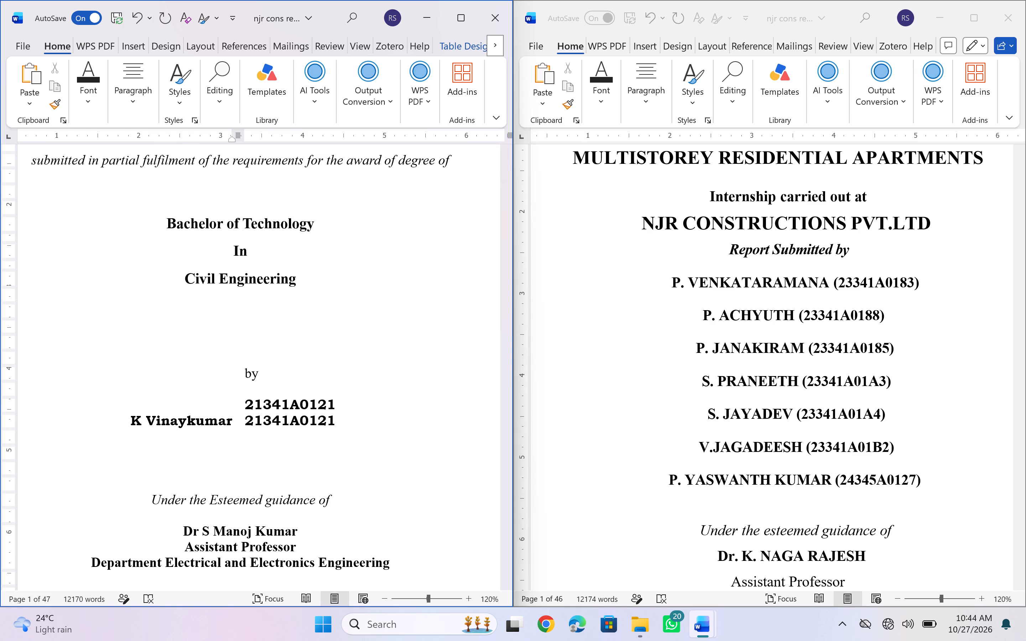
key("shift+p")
key("BackSpace")
Enter the first student's name from njr cons report - Copy in the emptied author cell, in bold with initial capitals only.
left_click(462, 19)
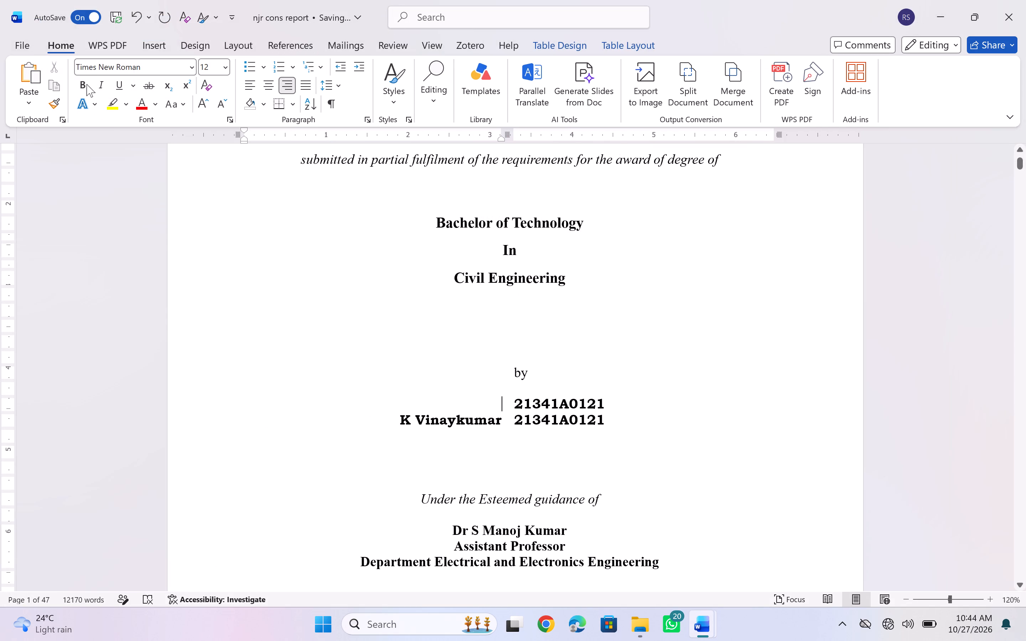
left_click(85, 80)
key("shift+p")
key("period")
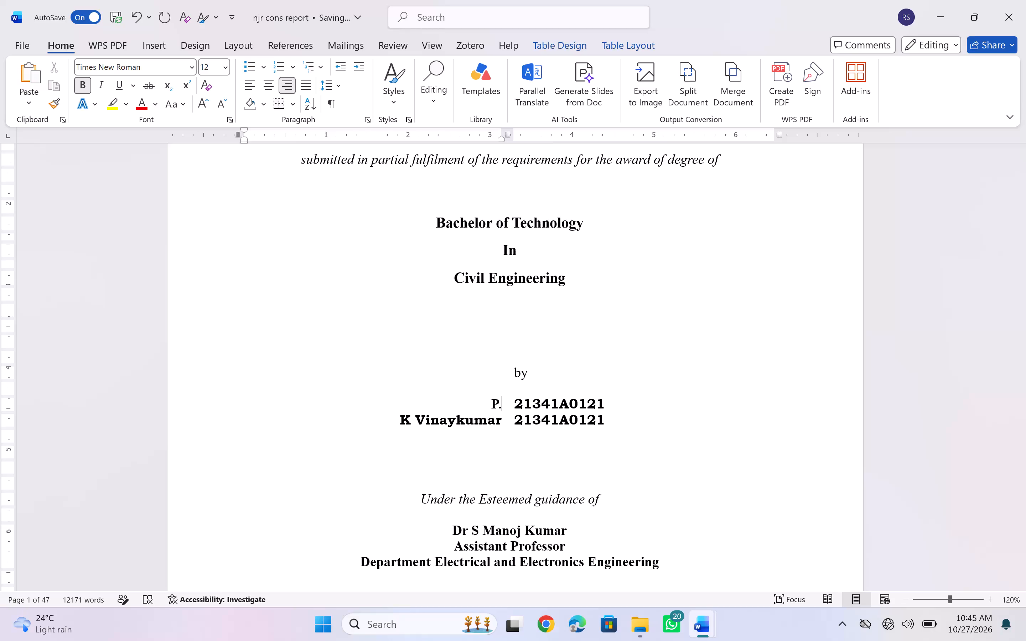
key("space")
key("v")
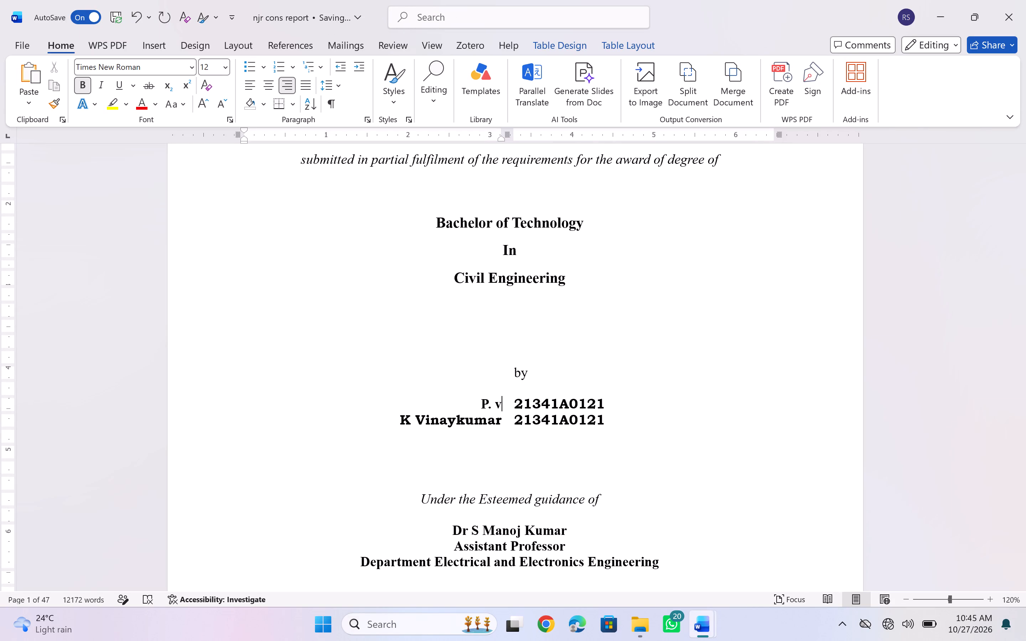
key("BackSpace")
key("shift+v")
left_click(918, 48)
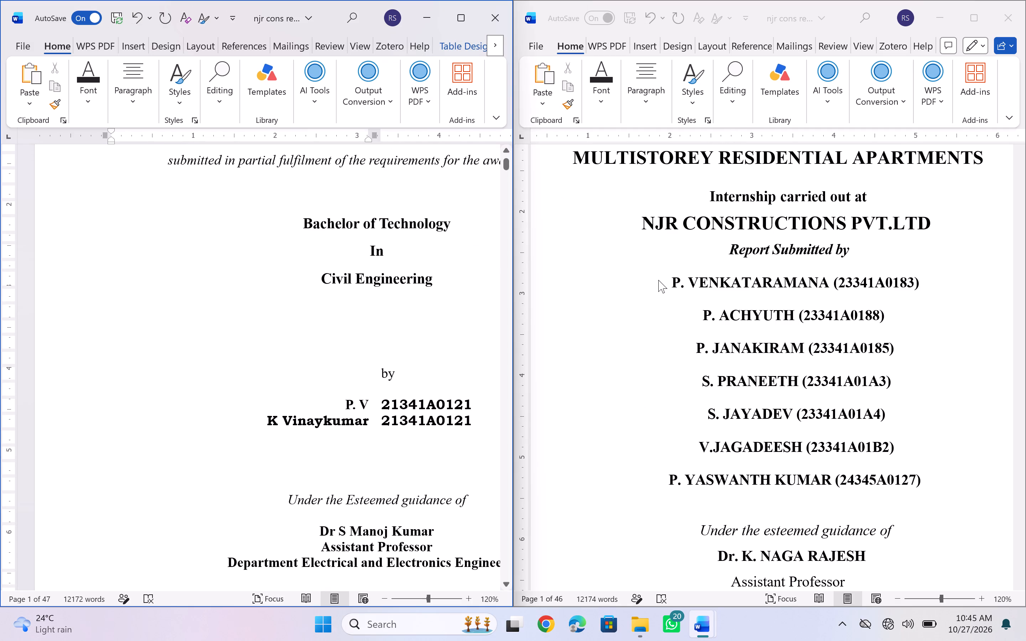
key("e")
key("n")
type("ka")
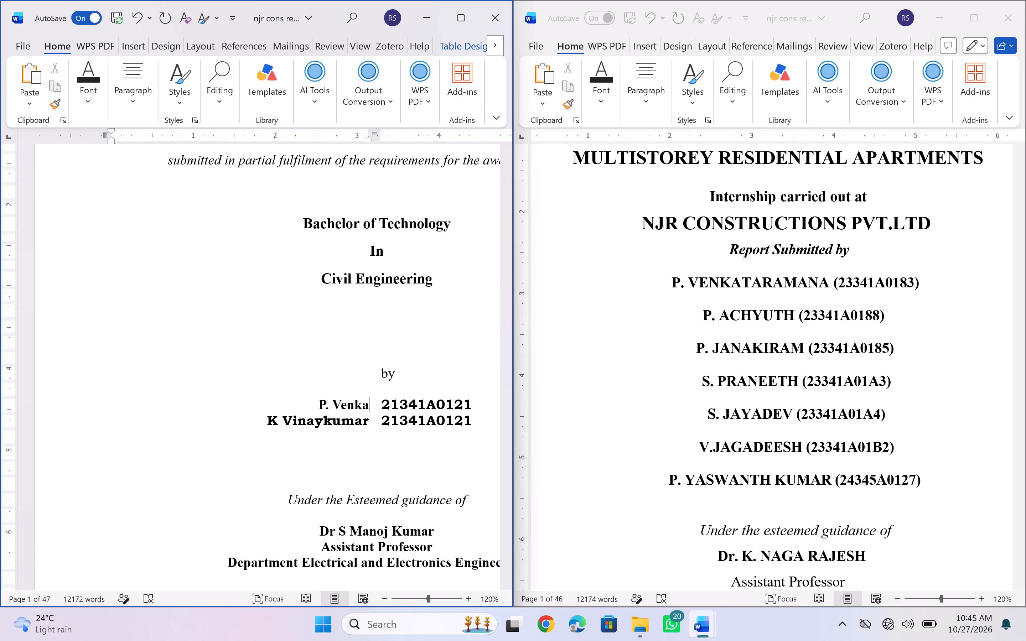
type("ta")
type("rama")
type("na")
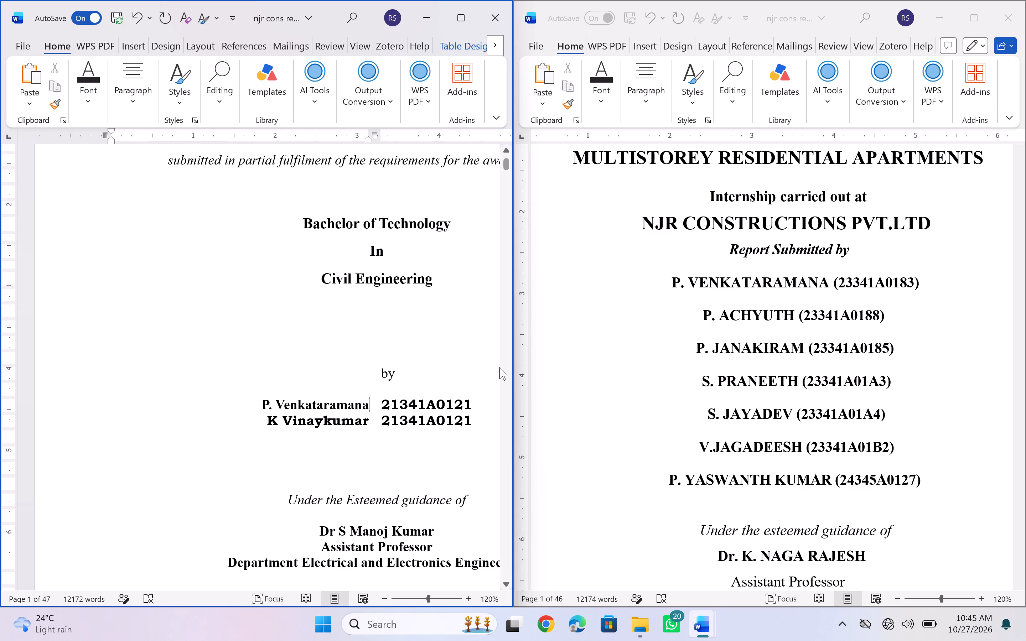
Delete the second student's placeholder name from the author list on the title page of njr cons report.
left_click(374, 422)
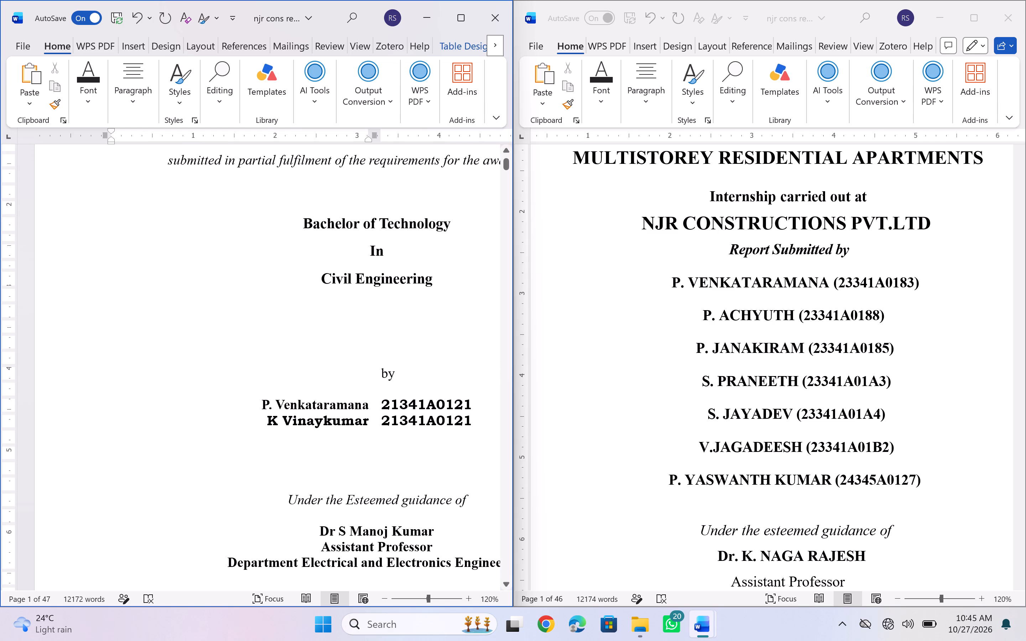
left_click(370, 421)
key("BackSpace")
key("BackSpace")
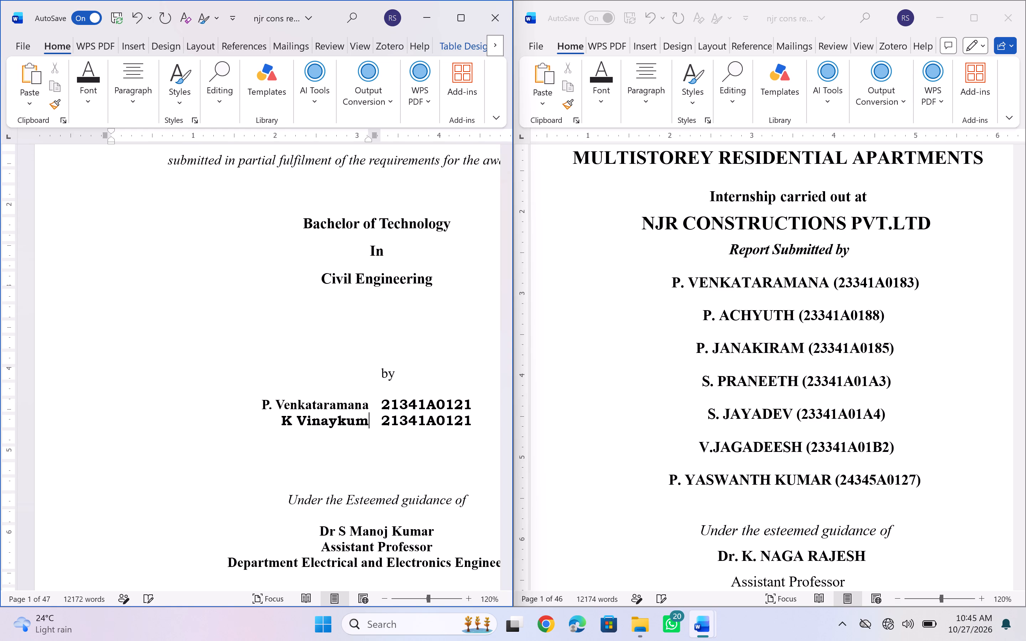
key("BackSpace")
key("BackSpace")
key("BackSpace")
key("BackSpace")
key("BackSpace")
key("BackSpace")
key("BackSpace")
key("BackSpace")
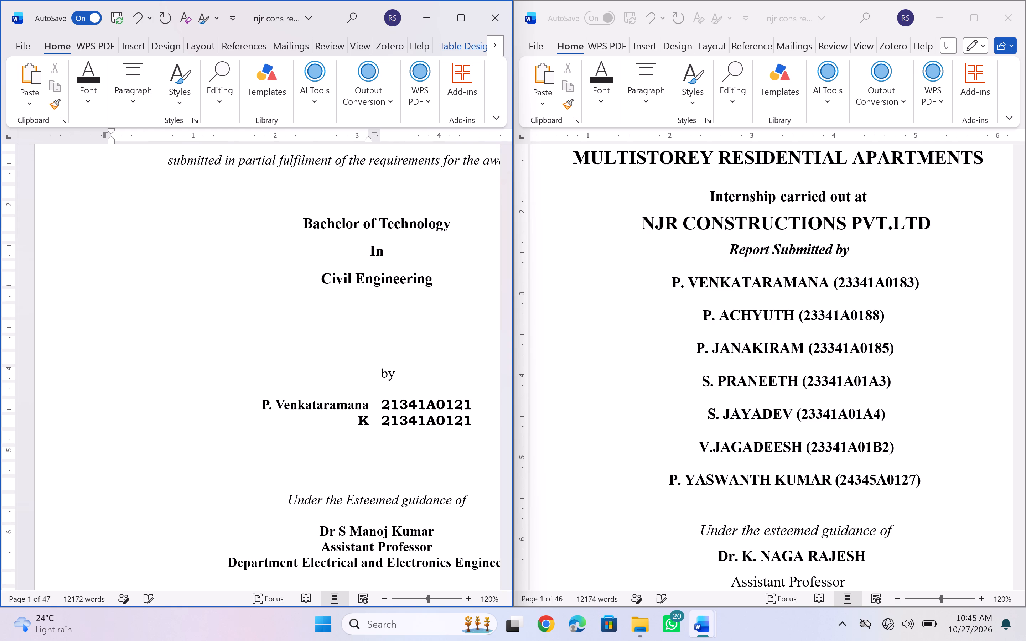
key("BackSpace")
key("BackSpace")
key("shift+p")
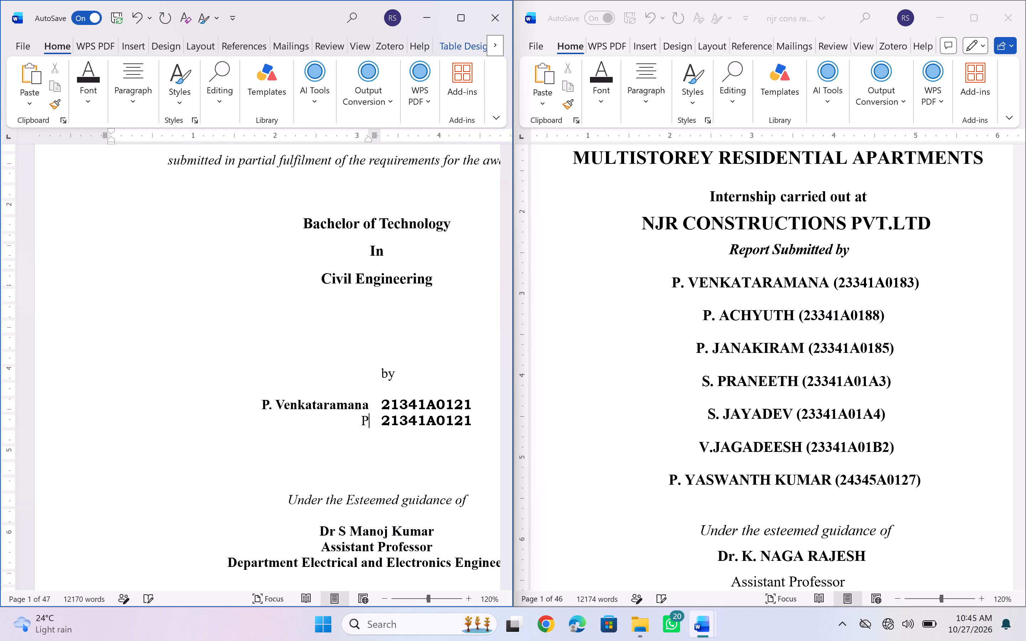
key("BackSpace")
Enter the second student's name from njr cons report - Copy in the emptied author cell, in bold with initial capitals only.
key("ctrl+b")
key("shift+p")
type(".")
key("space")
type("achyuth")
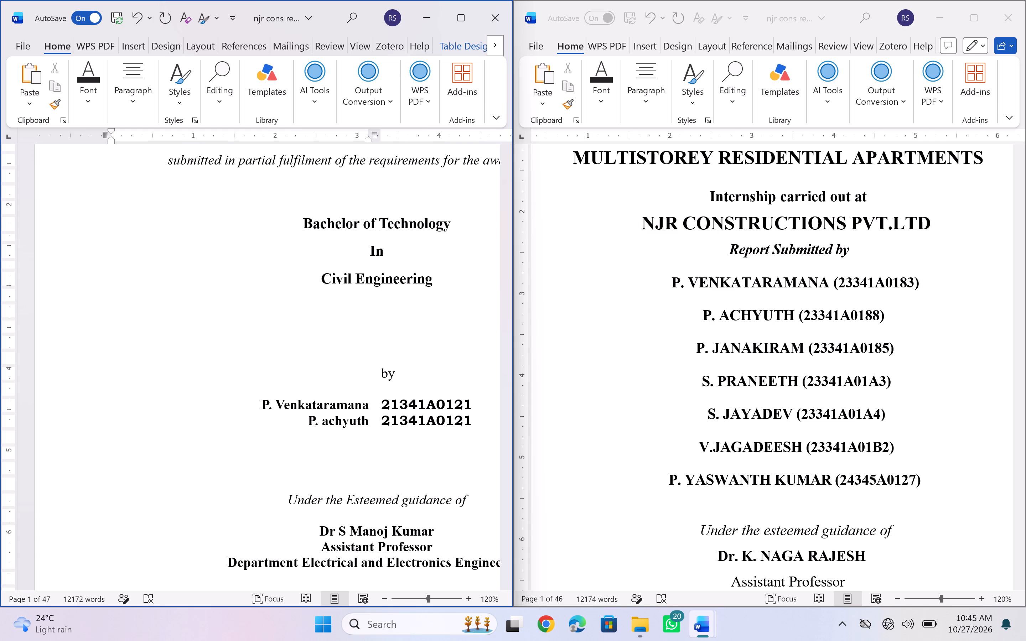
left_click(456, 21)
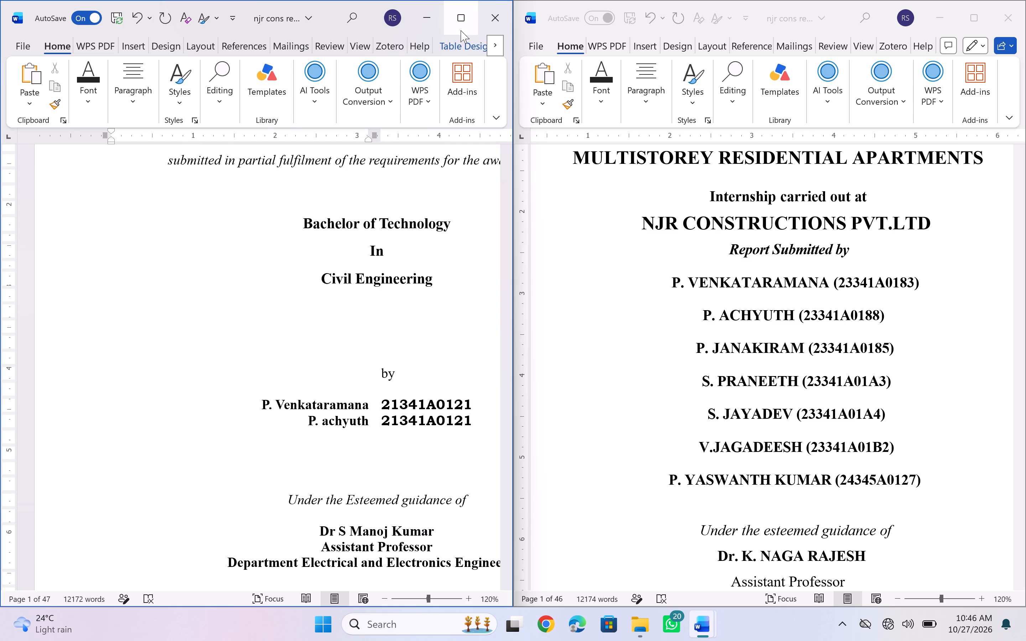
left_click(461, 30)
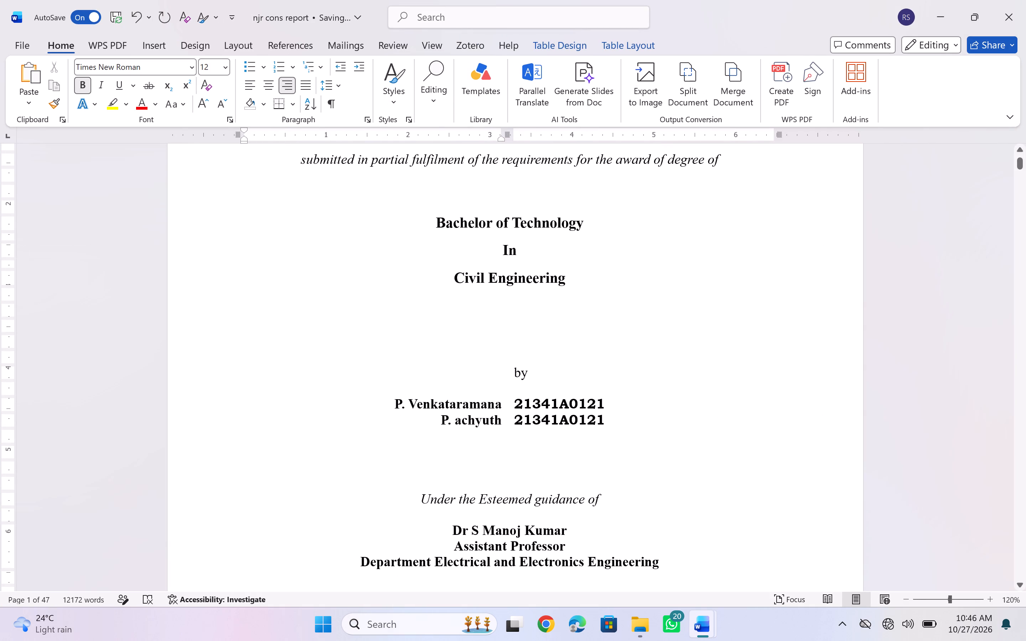
left_click(461, 420)
key("BackSpace")
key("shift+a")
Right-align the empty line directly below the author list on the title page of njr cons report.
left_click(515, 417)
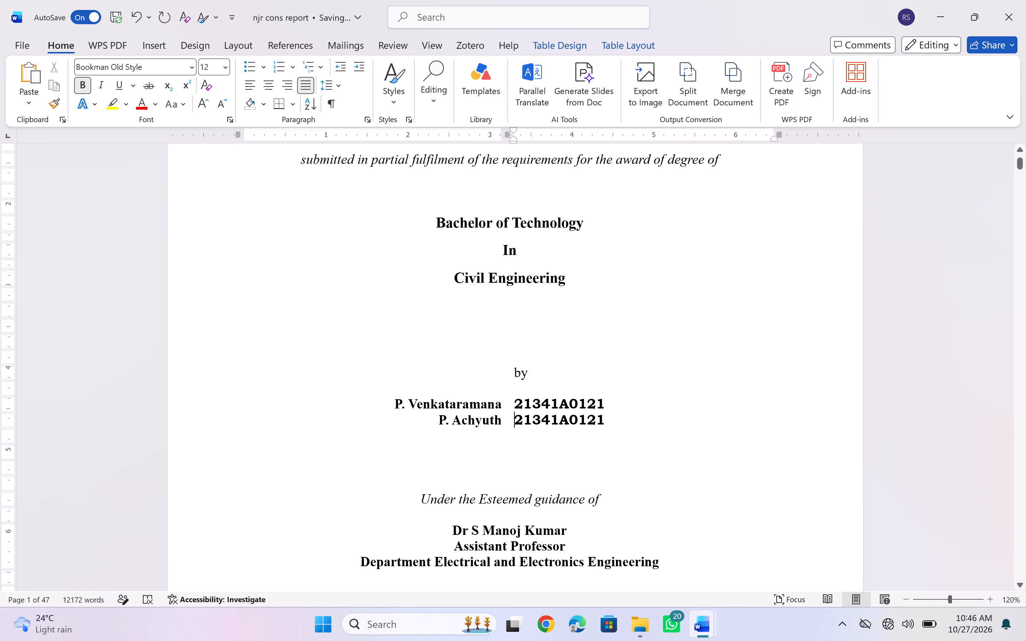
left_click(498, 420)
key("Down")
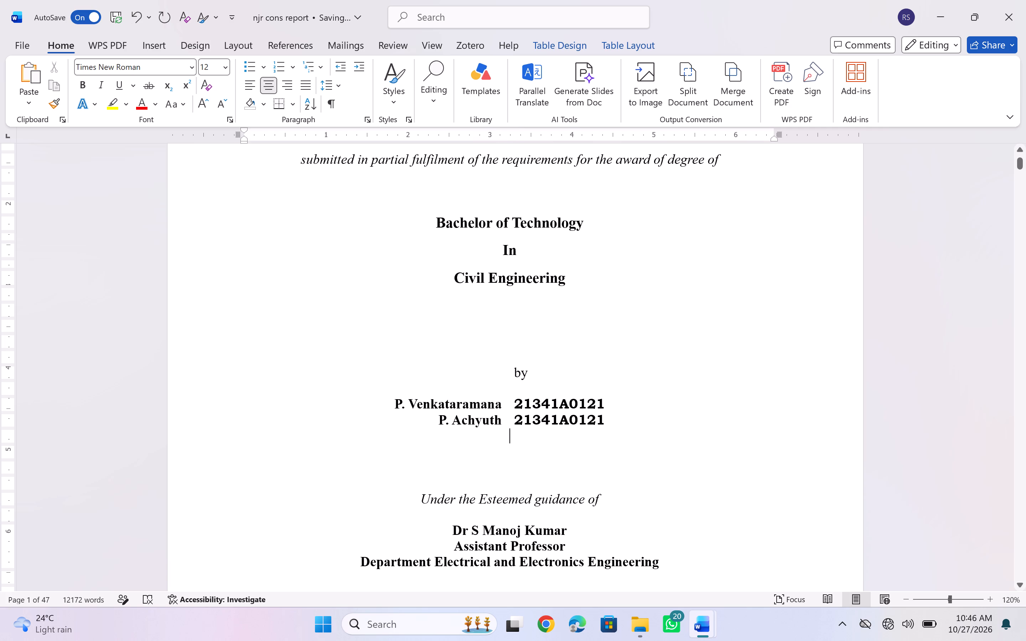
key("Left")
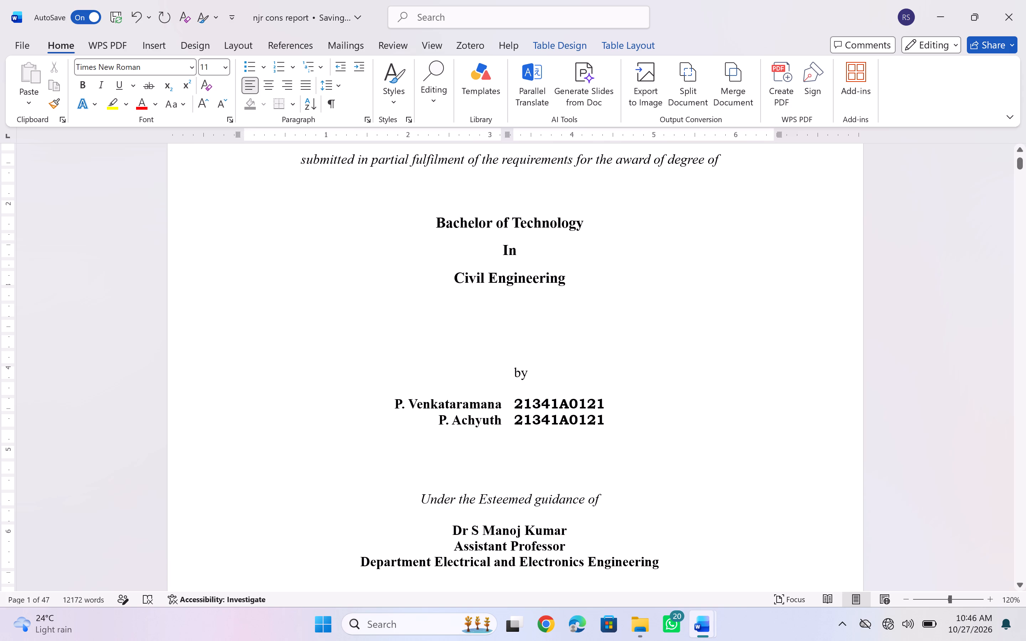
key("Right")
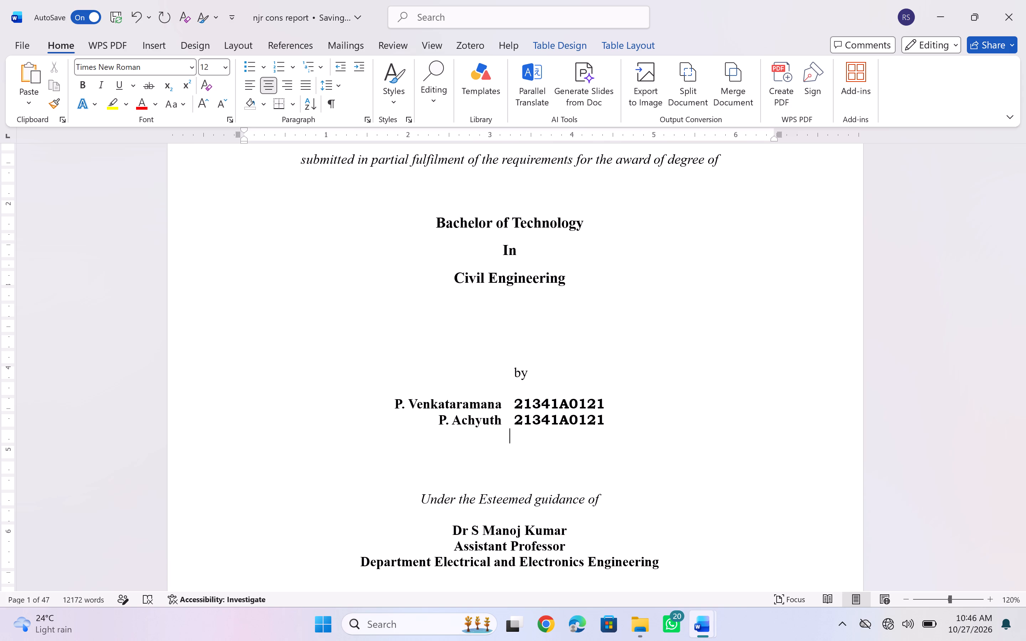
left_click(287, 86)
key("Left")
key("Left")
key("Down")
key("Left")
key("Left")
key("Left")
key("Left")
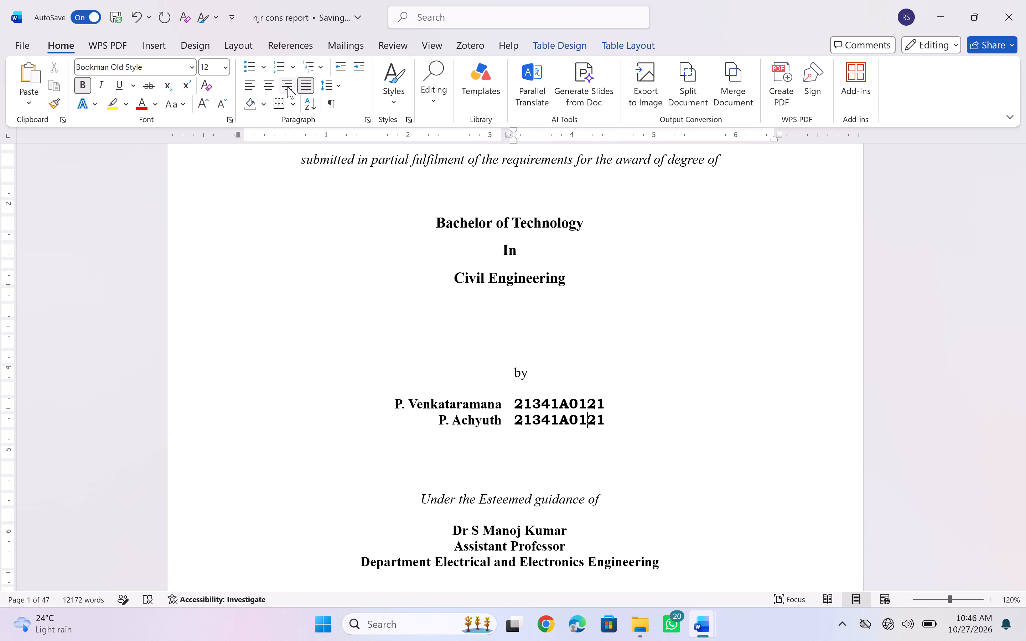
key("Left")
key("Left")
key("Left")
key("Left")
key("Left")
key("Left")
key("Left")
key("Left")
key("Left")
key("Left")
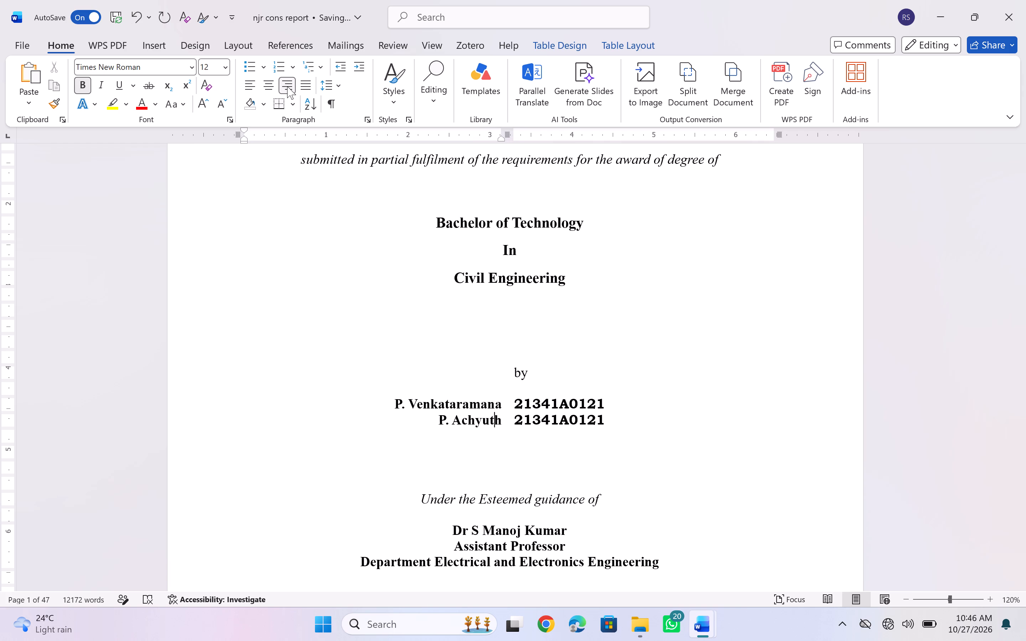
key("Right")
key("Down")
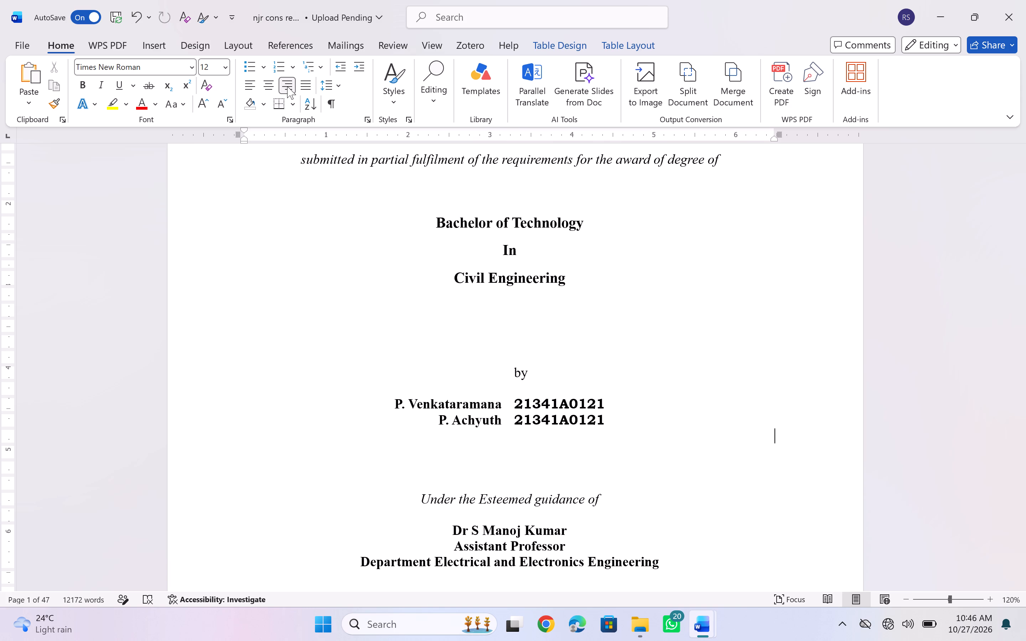
Enter the third student's name, with the given name as two capitalised words, and a roll number in bold on the line below the author list.
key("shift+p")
key("BackSpace")
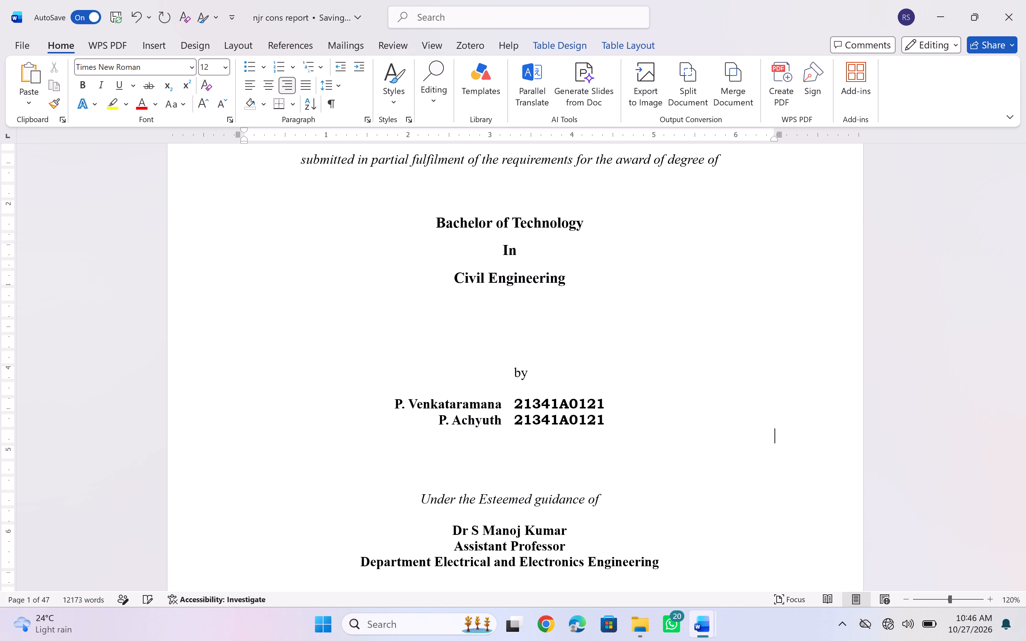
key("ctrl+b")
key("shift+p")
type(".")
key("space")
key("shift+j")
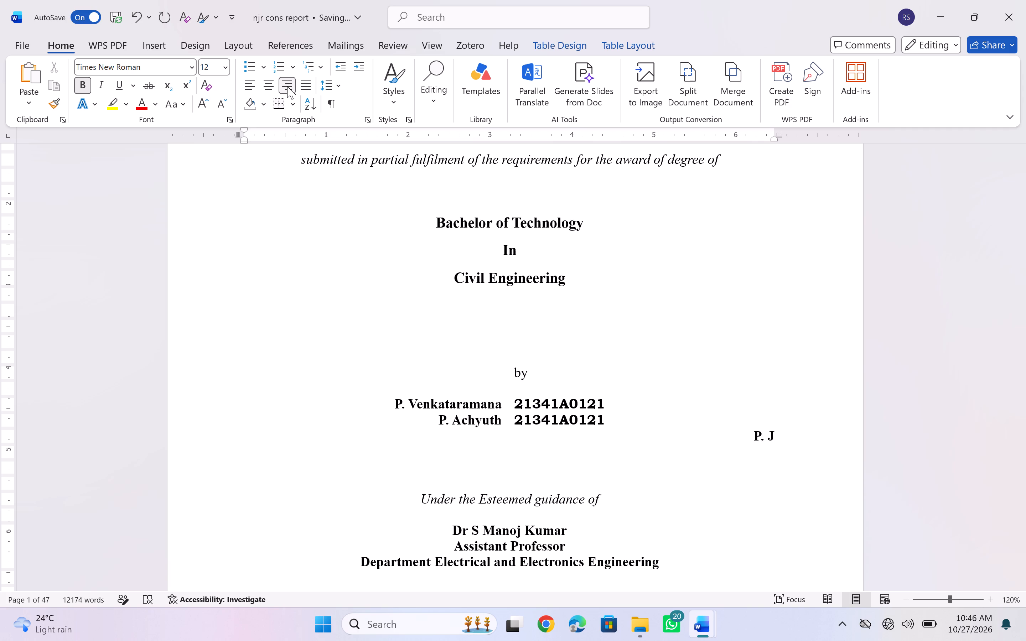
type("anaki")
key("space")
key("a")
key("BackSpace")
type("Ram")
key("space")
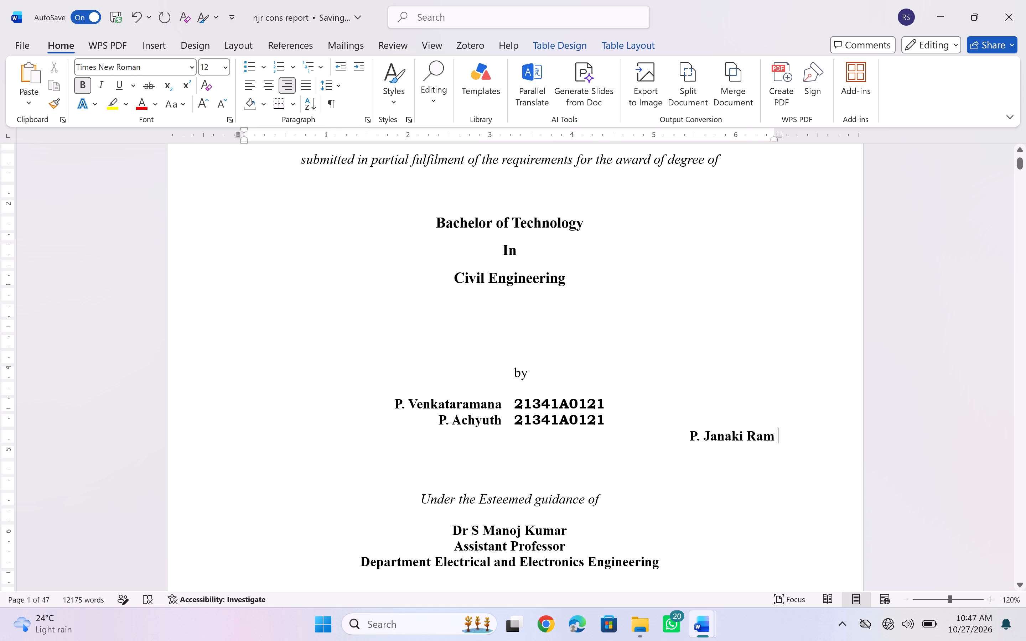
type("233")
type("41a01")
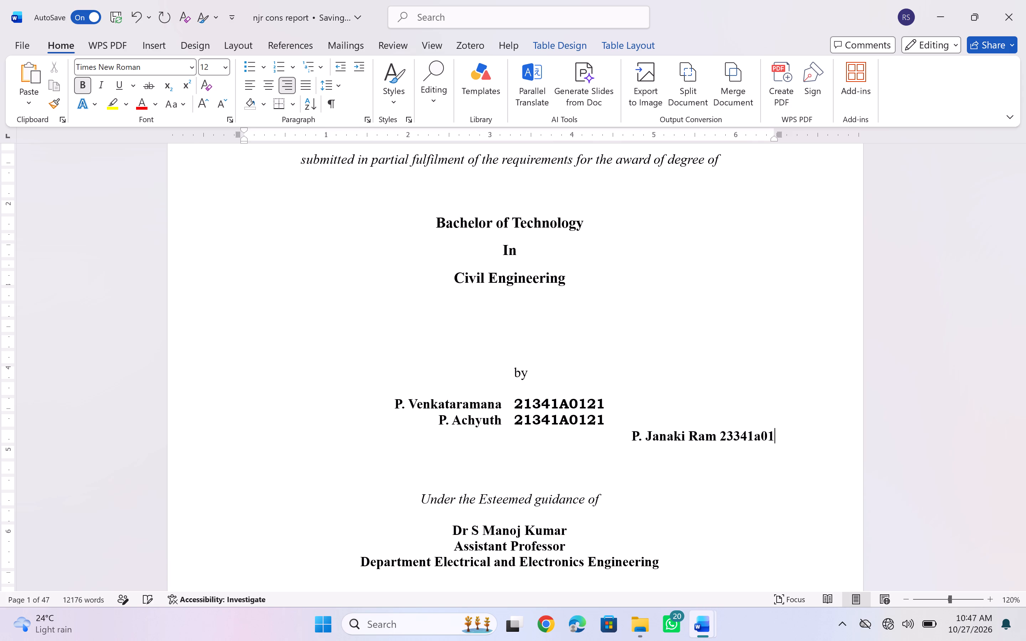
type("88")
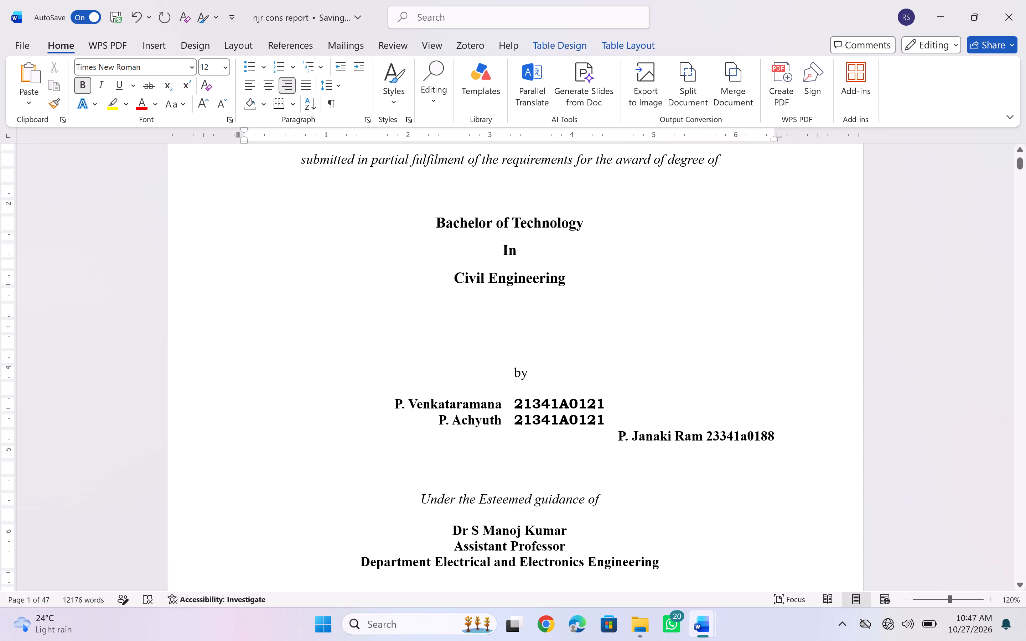
Try different alignments on the third student's name and roll number line, ending with it centred.
left_click_drag(776, 434, 641, 437)
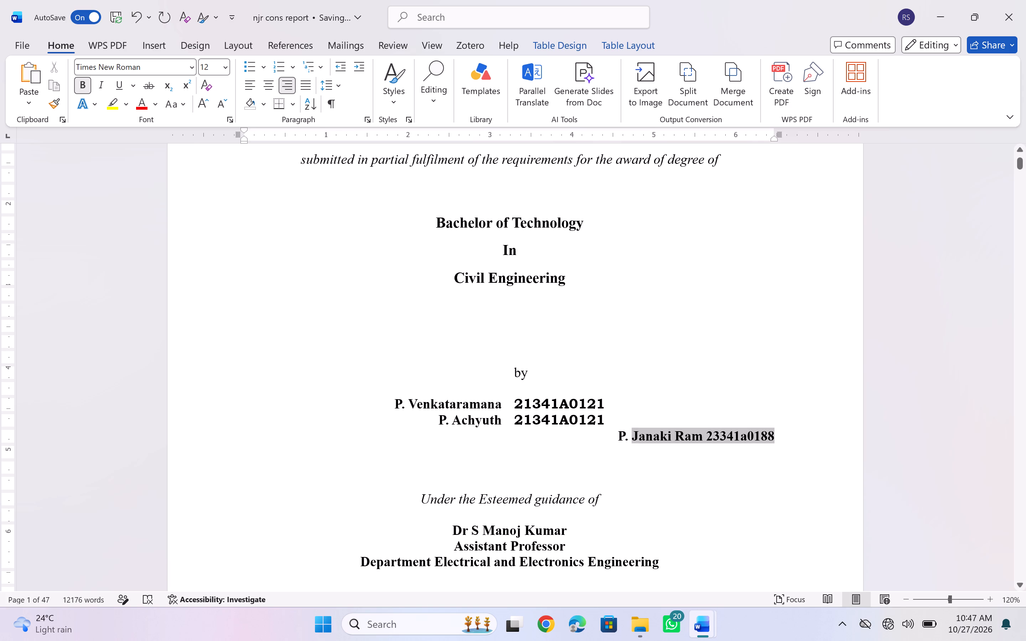
left_click_drag(641, 437, 616, 437)
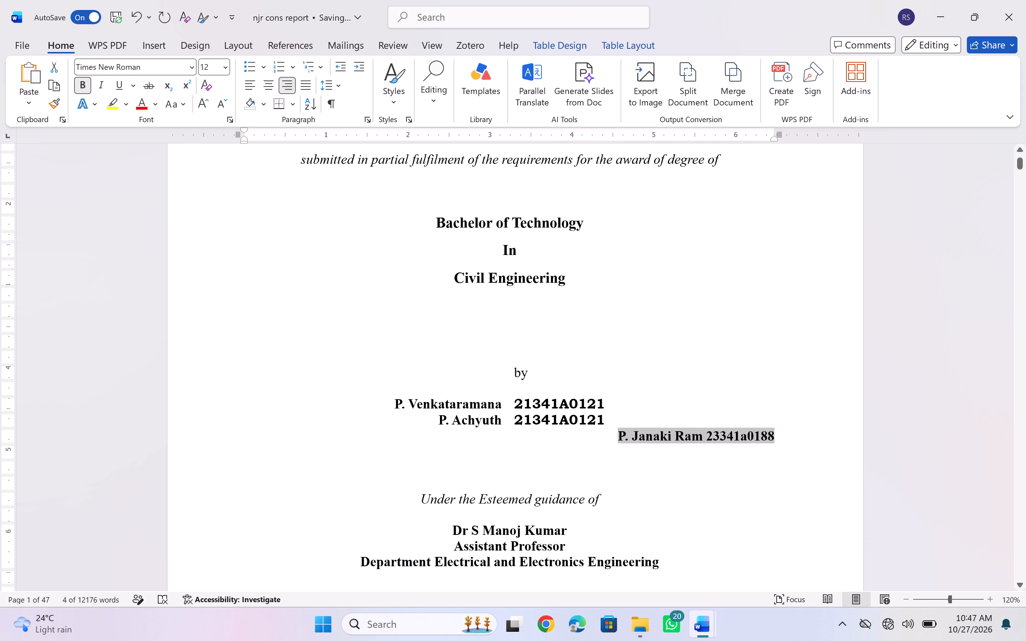
left_click(306, 86)
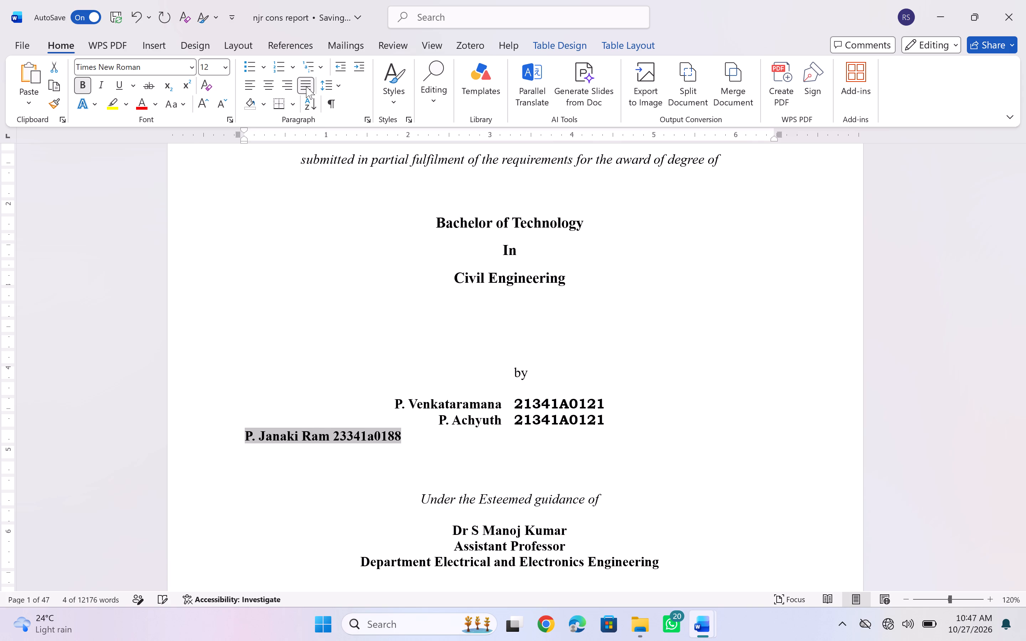
left_click(286, 84)
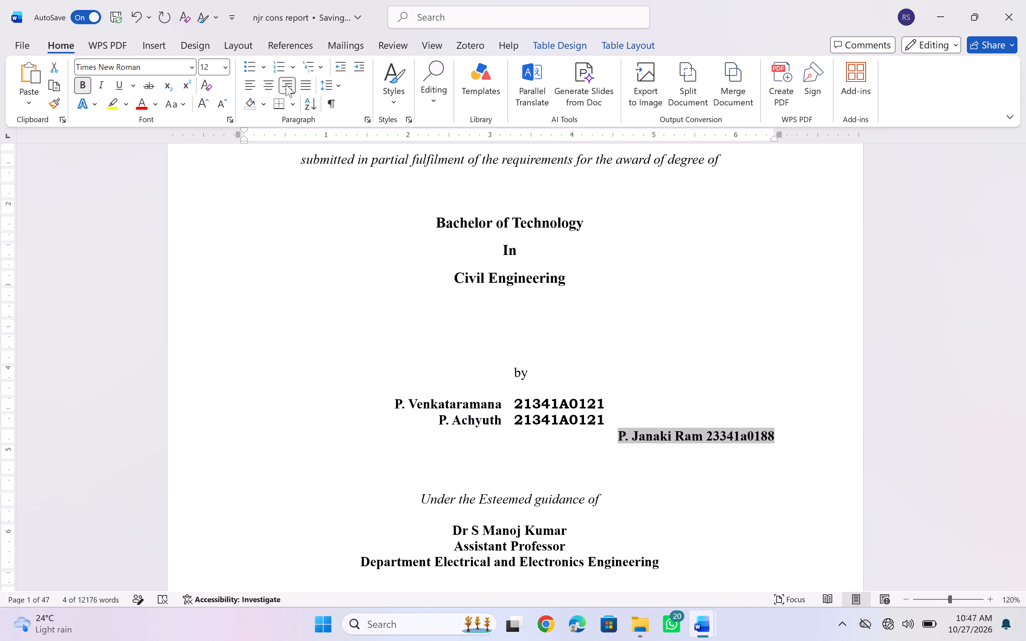
left_click(269, 84)
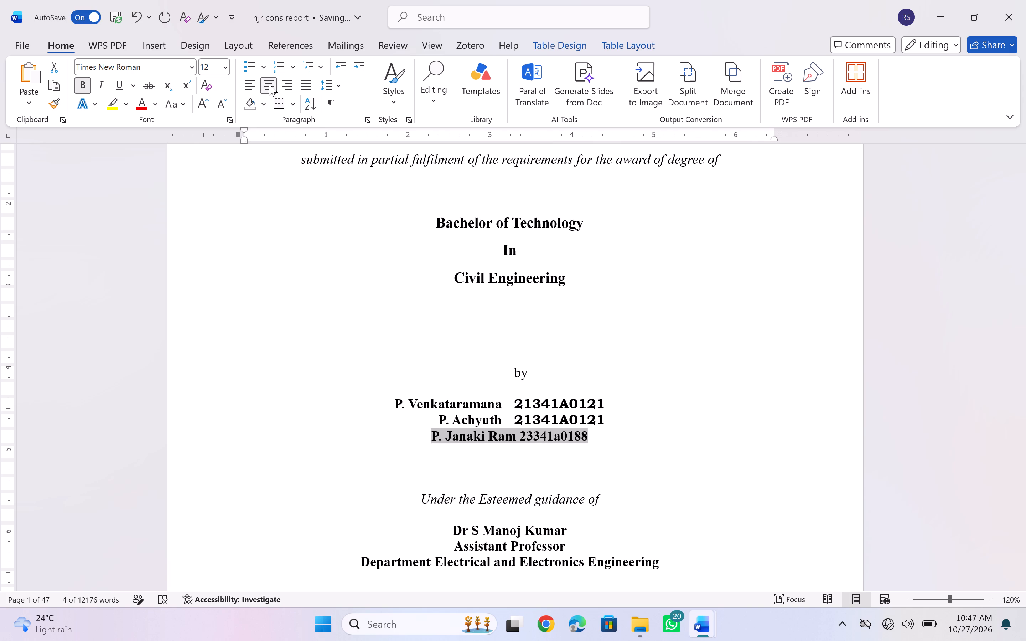
left_click(249, 83)
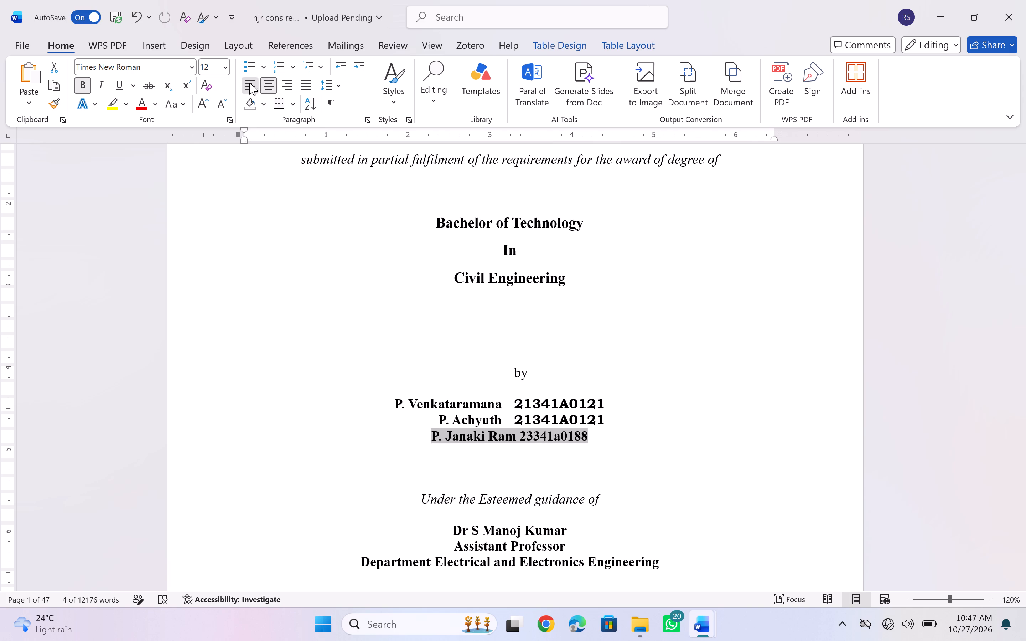
left_click(268, 84)
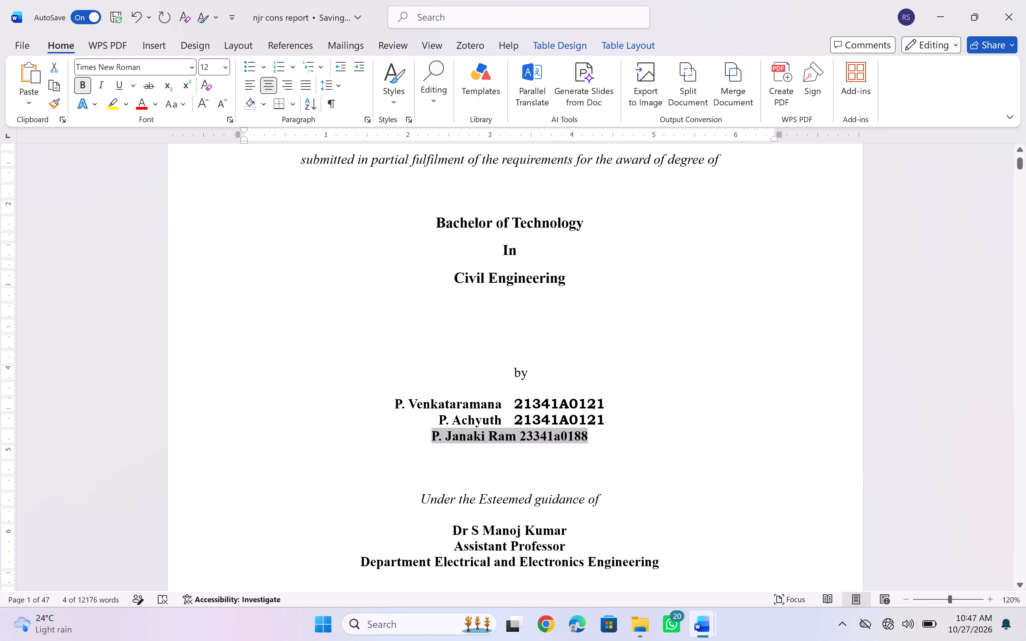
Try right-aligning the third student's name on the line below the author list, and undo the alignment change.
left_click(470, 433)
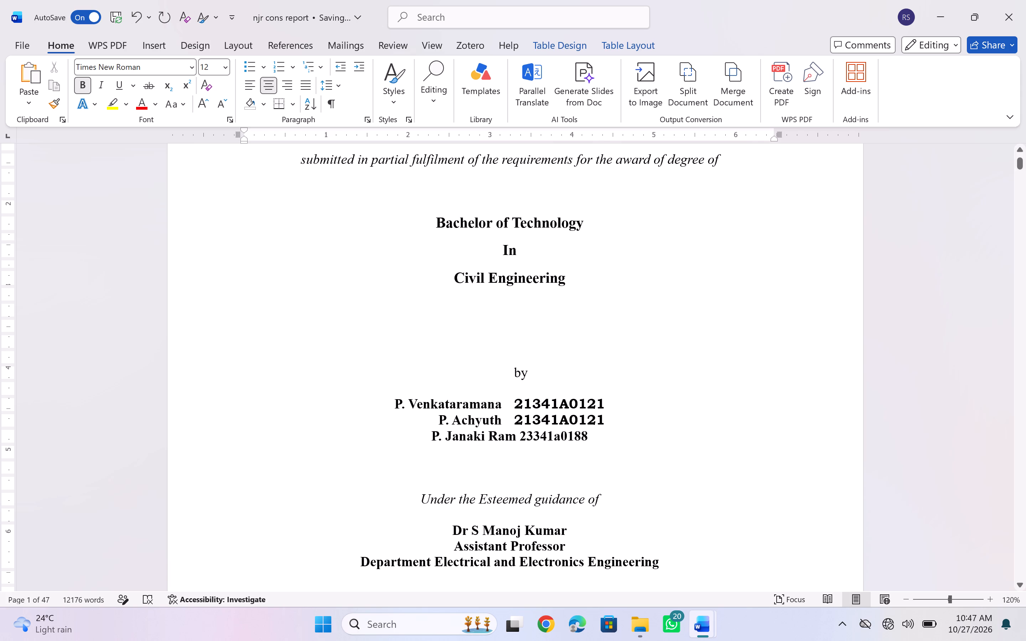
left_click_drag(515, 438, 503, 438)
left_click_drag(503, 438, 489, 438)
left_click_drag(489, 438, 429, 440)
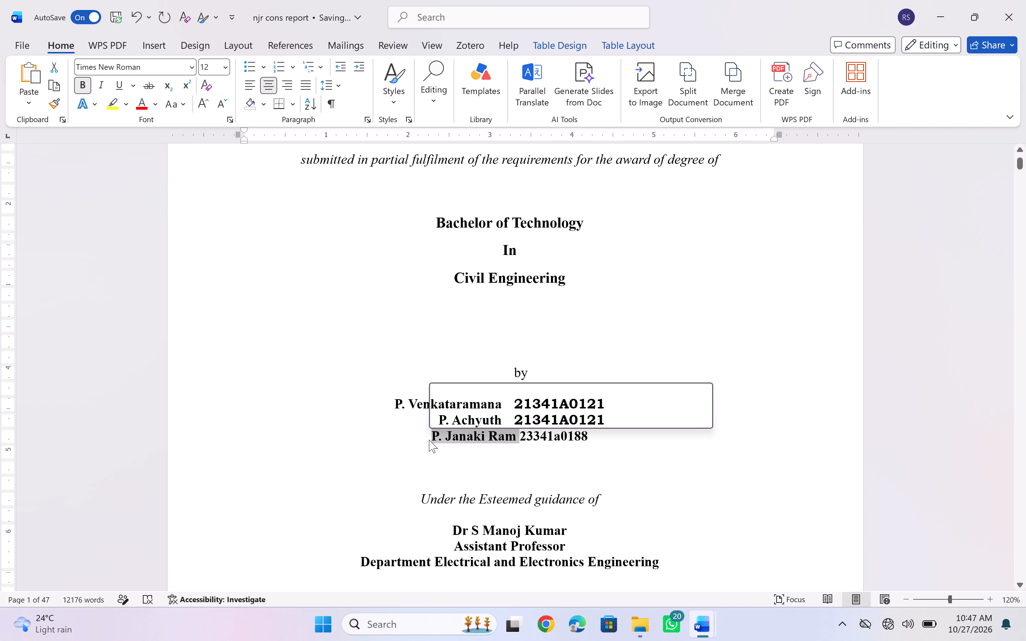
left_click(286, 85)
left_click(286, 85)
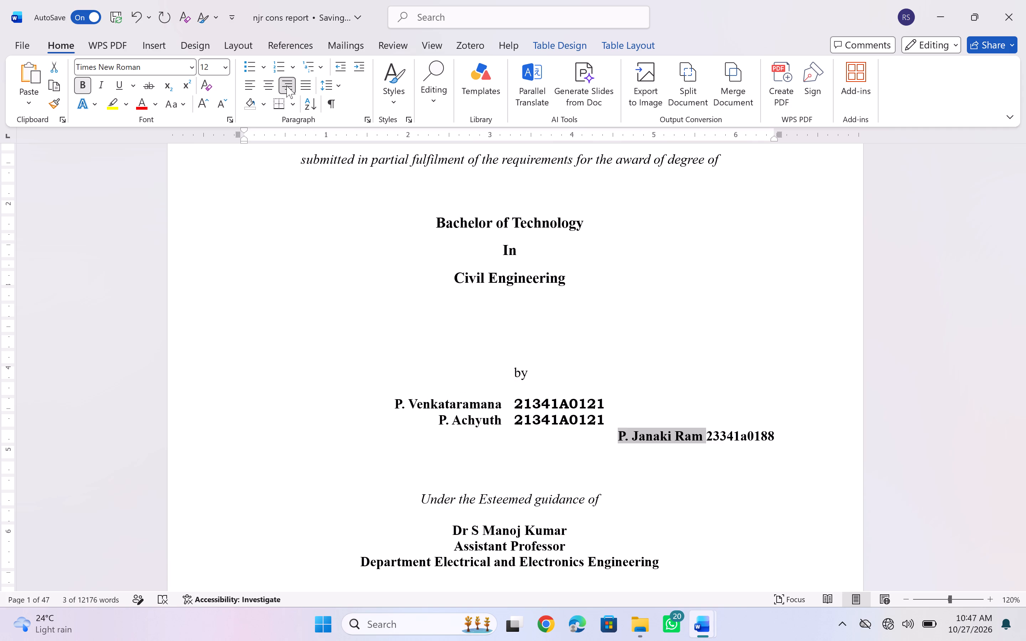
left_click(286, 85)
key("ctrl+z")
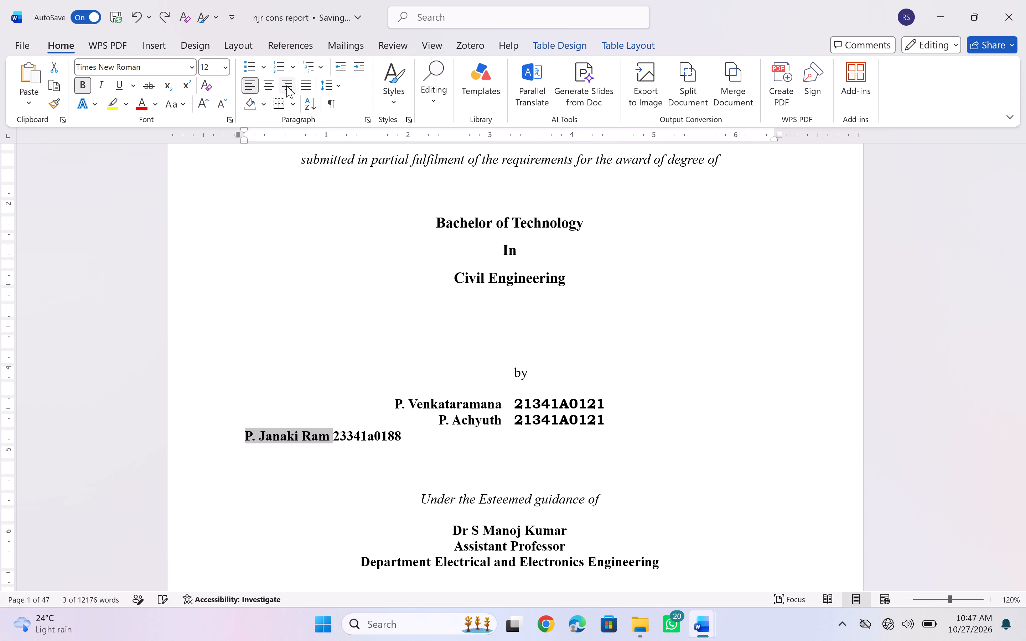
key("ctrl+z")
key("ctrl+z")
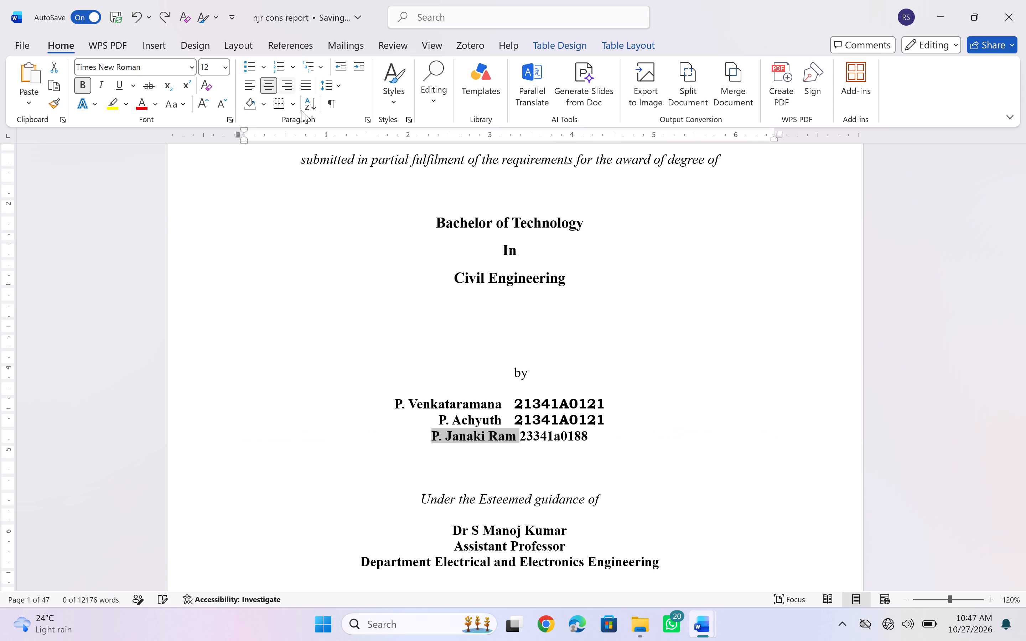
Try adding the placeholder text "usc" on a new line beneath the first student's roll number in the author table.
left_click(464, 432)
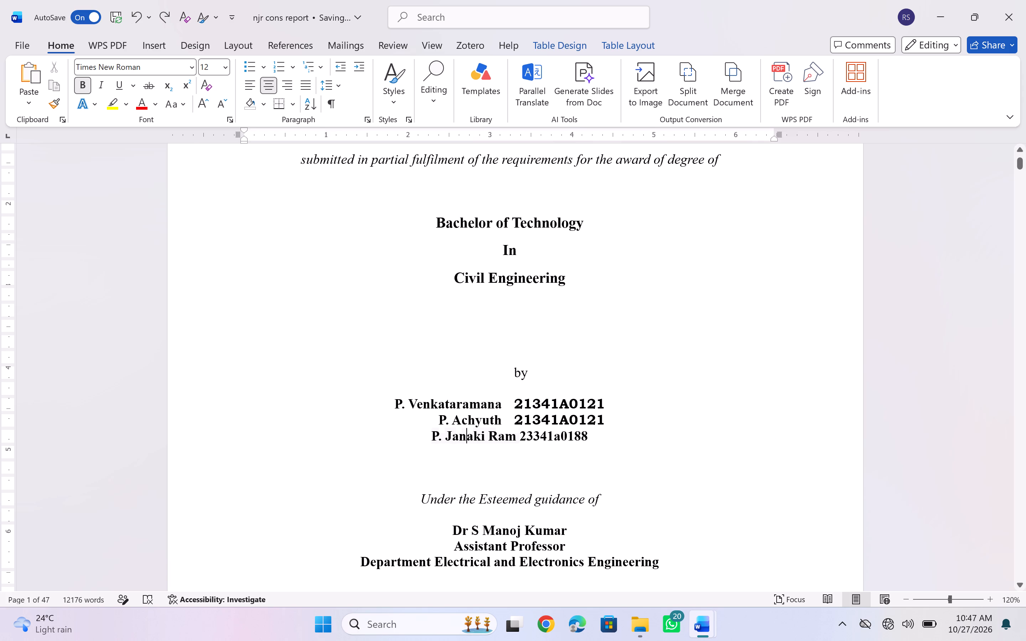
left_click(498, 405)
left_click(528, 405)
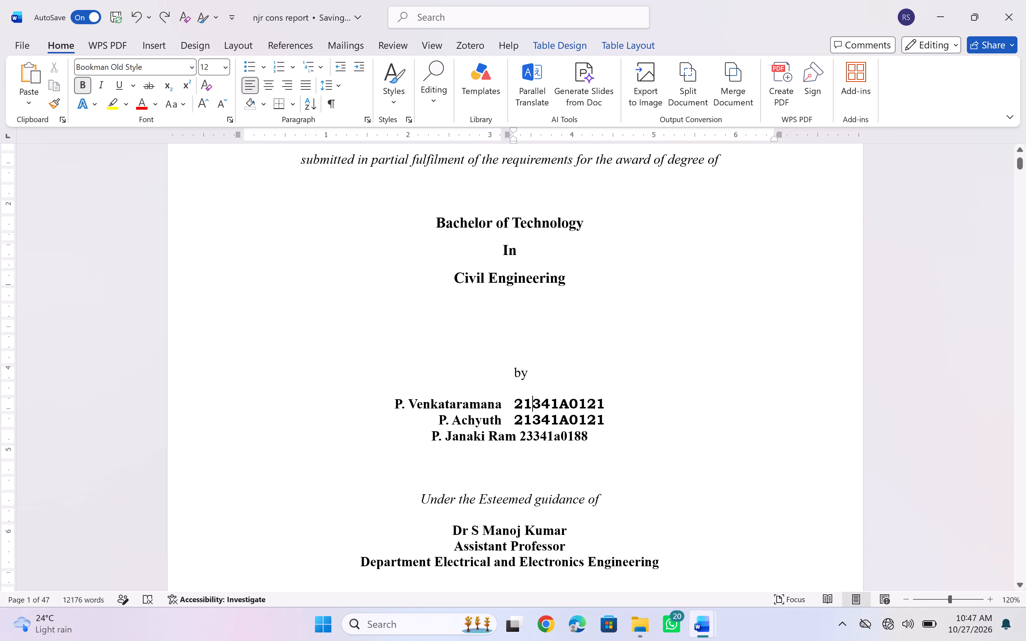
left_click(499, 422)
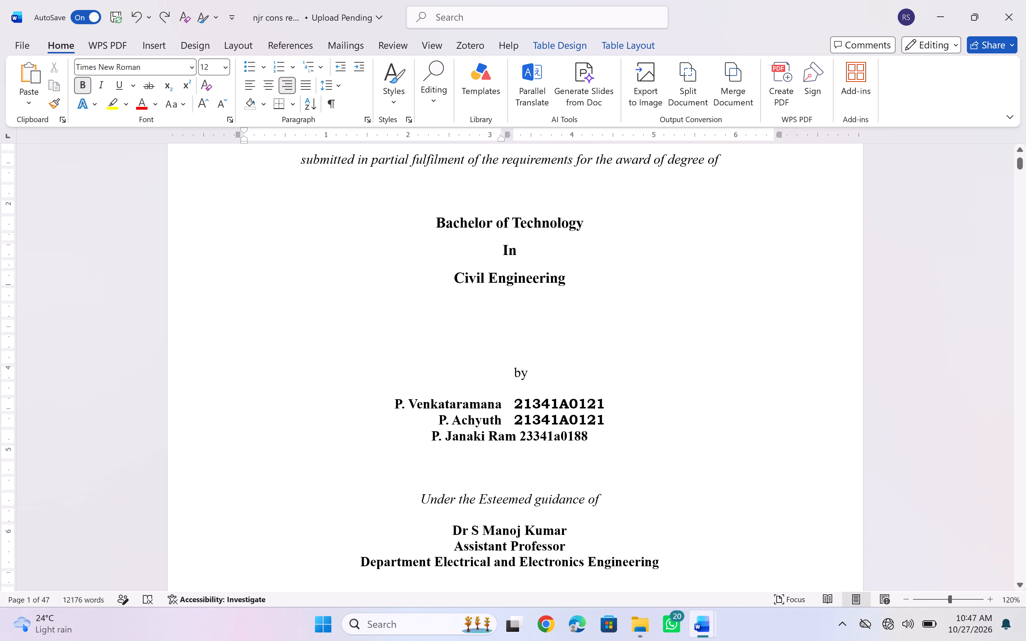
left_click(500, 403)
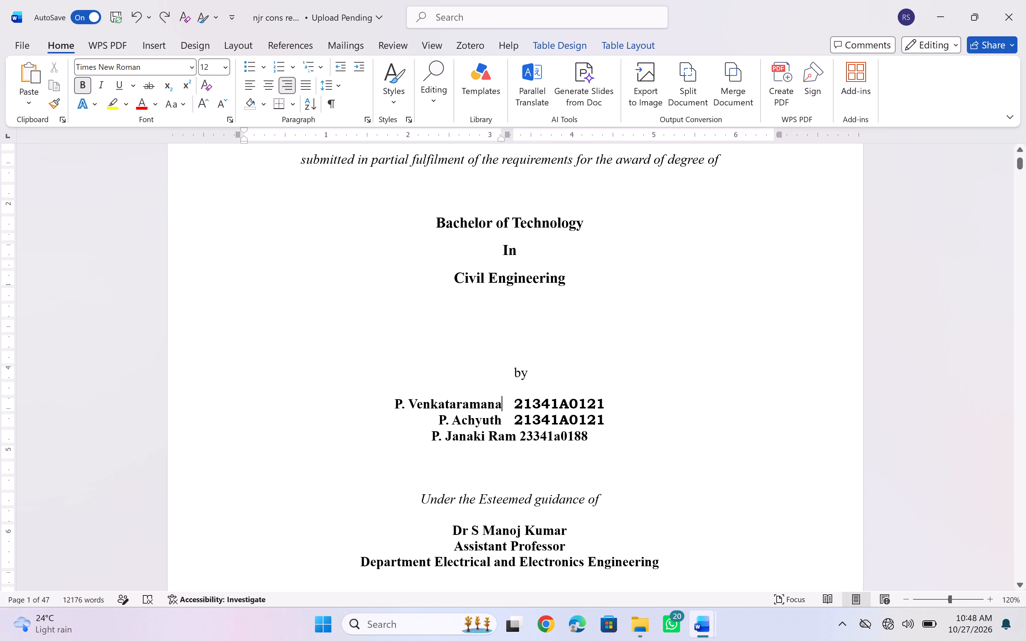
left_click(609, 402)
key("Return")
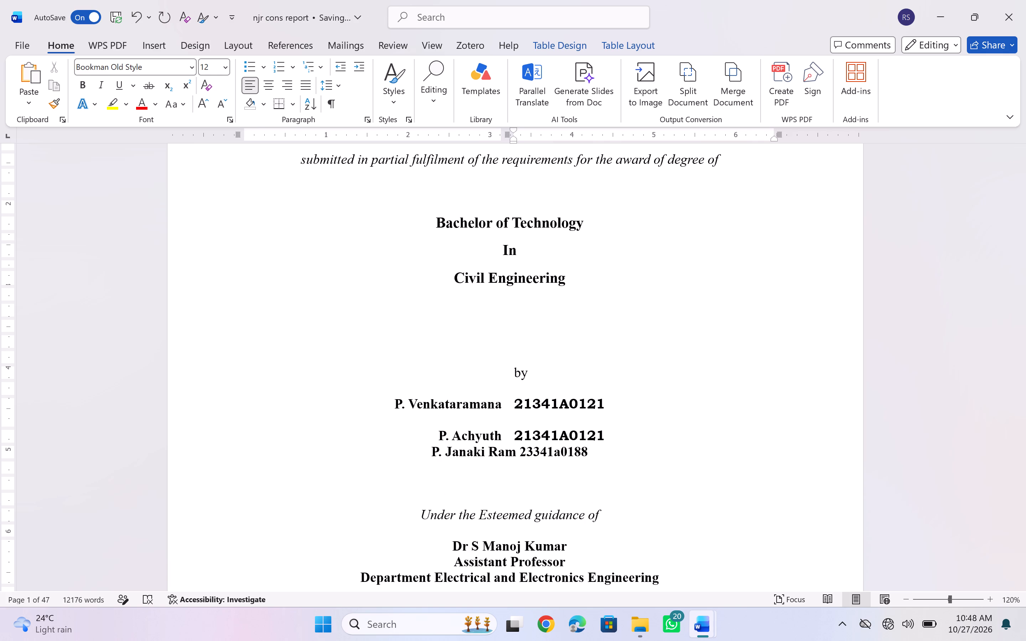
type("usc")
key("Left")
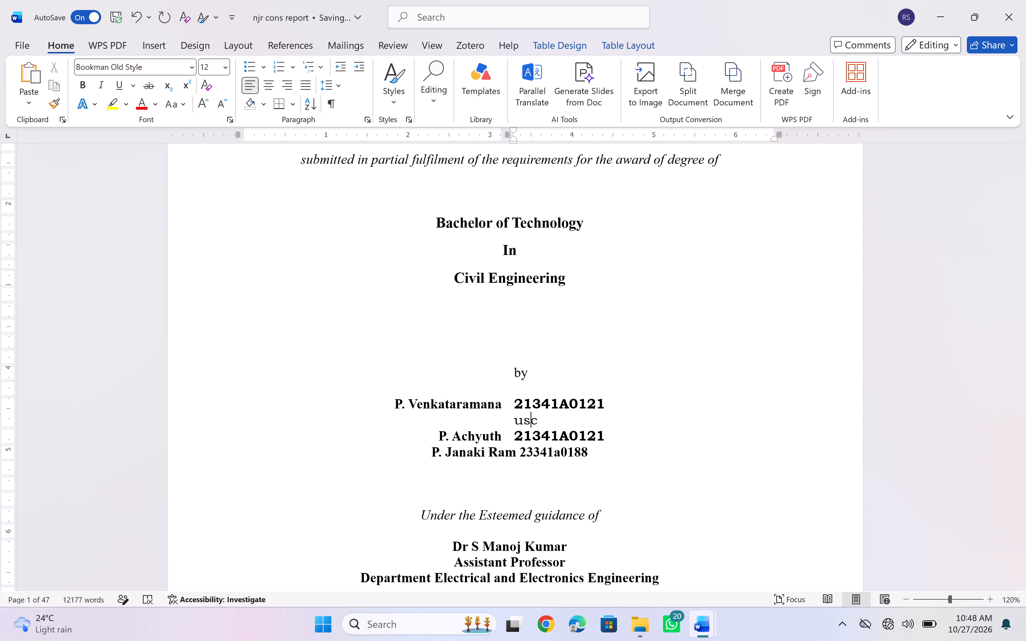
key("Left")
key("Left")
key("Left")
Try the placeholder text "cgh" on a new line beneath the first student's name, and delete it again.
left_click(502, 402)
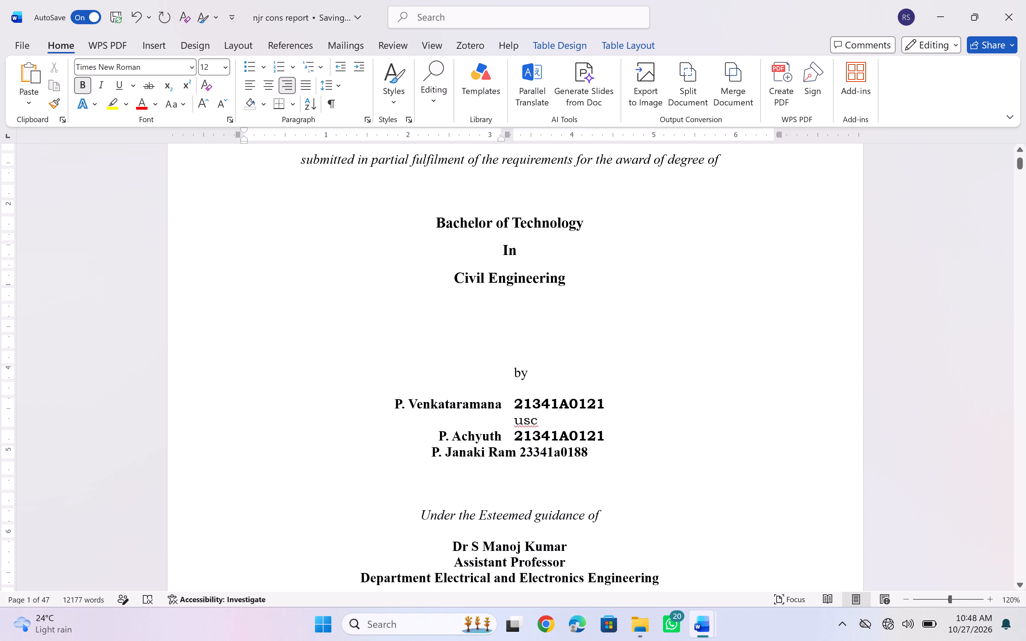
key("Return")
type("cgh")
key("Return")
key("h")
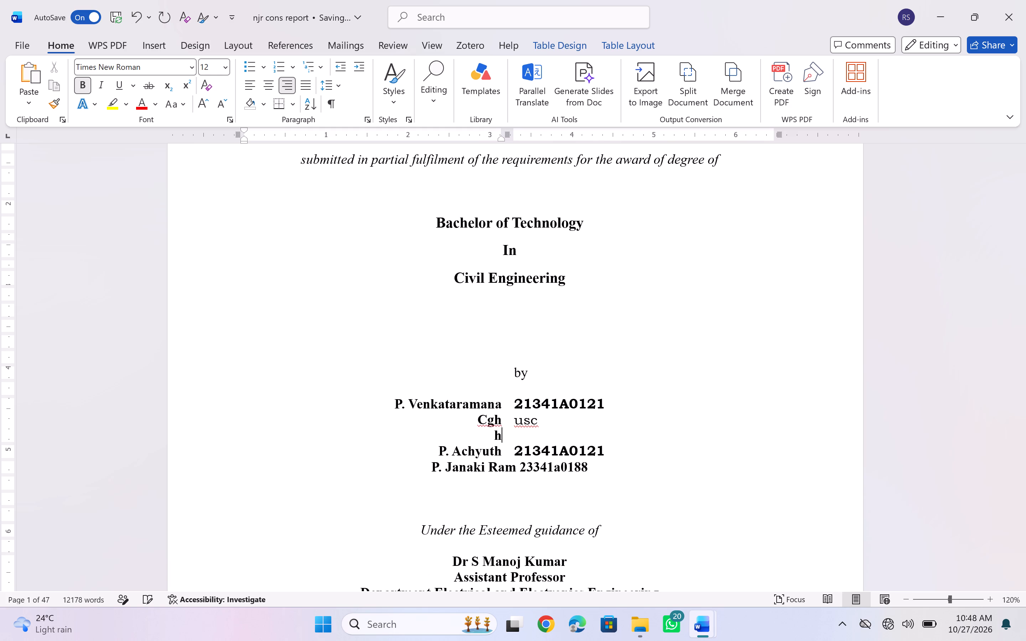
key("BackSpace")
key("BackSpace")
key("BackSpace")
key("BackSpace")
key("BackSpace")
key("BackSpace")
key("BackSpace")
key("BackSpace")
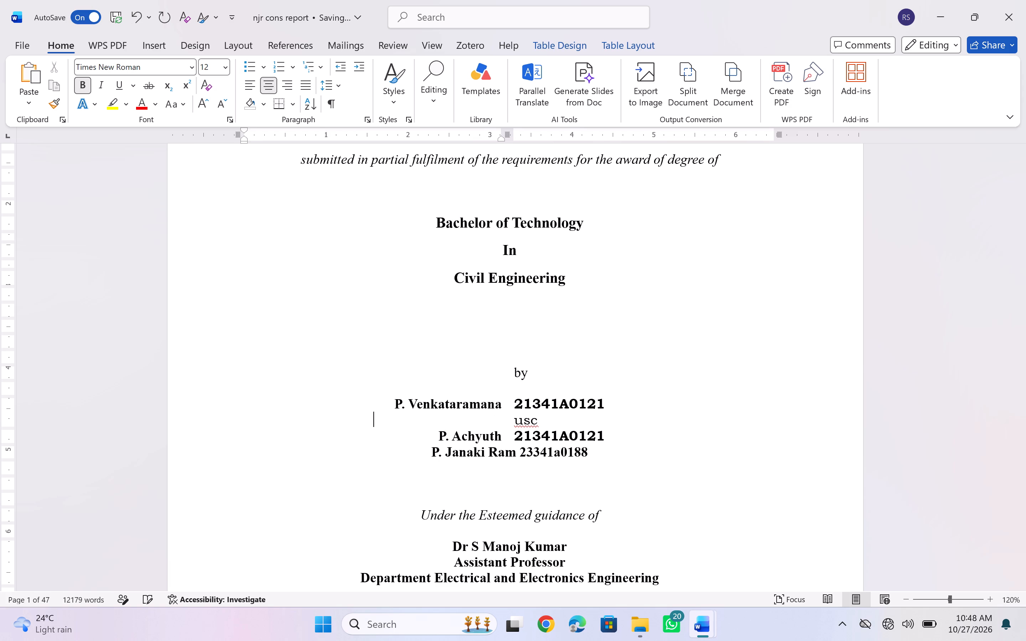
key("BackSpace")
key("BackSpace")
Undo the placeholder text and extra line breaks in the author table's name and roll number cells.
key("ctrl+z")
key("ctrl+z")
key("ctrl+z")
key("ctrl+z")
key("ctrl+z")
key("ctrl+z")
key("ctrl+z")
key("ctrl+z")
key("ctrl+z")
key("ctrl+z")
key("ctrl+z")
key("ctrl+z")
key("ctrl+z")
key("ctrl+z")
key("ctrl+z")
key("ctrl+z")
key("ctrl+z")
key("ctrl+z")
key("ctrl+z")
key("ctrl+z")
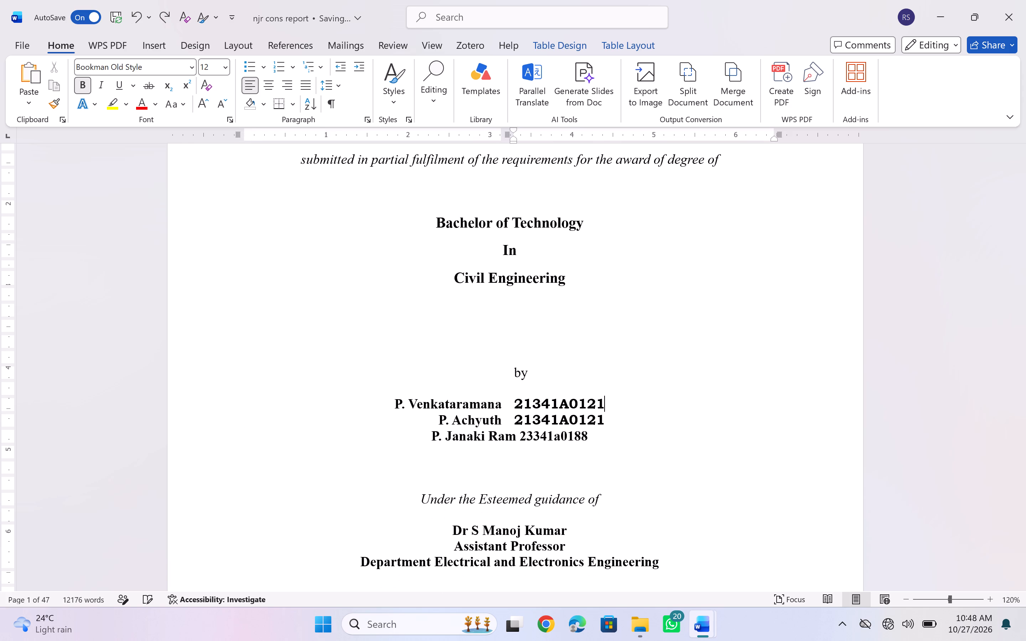
Undo the earlier entry and alignment of the third student's name and roll number below the author list.
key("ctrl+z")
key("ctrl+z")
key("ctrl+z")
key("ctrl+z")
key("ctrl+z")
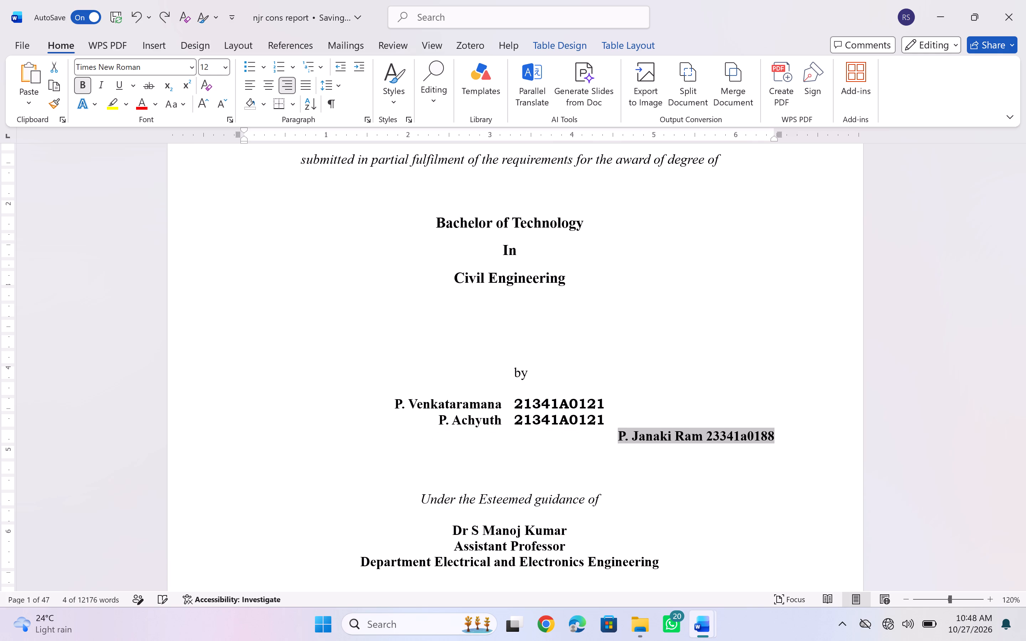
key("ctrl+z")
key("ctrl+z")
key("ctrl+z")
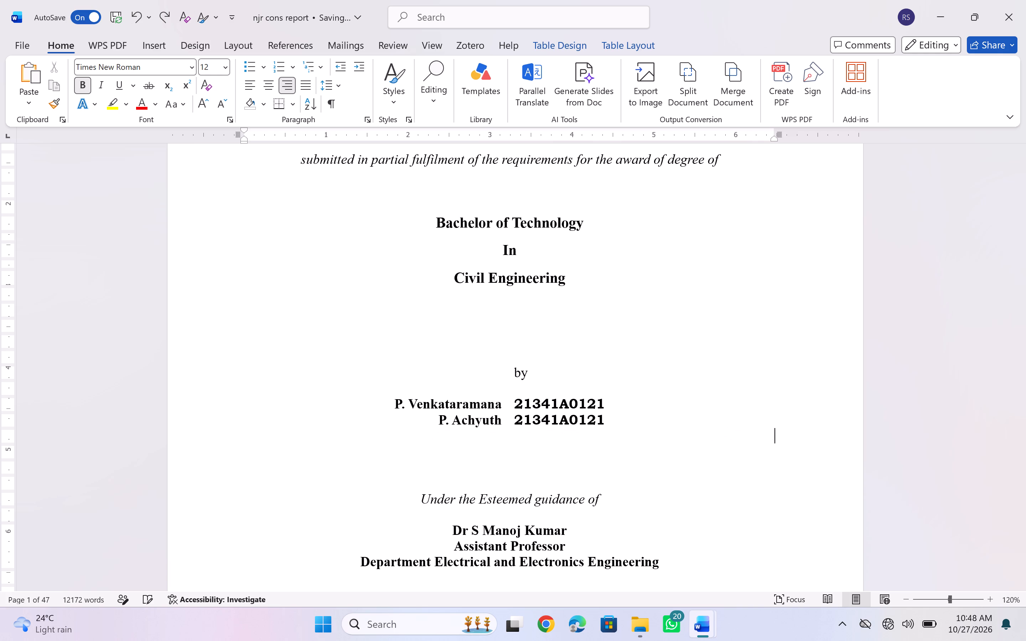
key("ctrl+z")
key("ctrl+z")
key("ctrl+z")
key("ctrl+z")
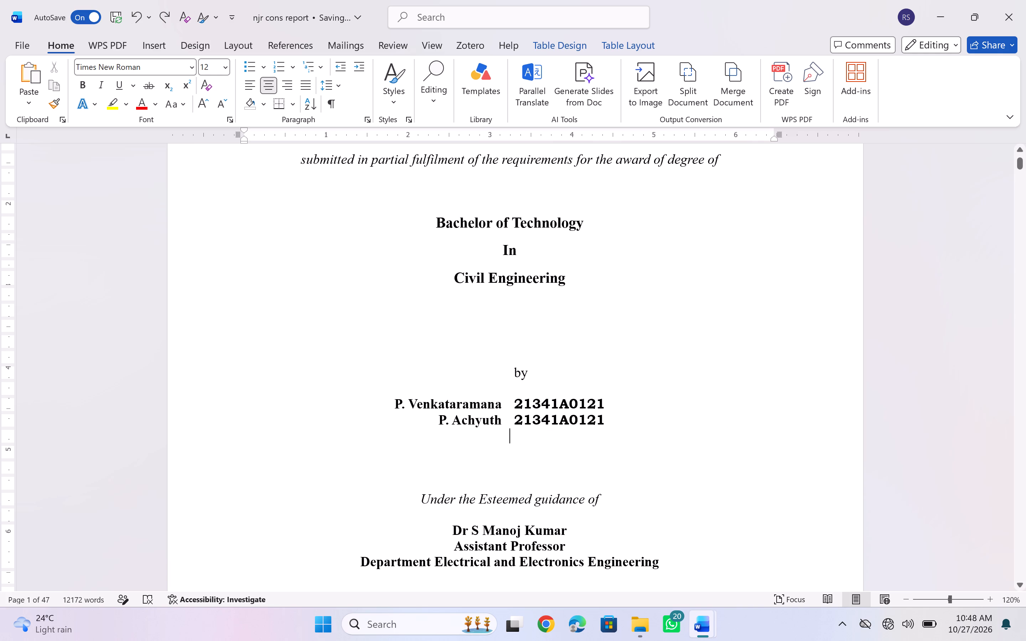
Add the third student's name, as listed in the backup copy, on a new line beneath the second student's name in the author table.
left_click(503, 416)
key("Return")
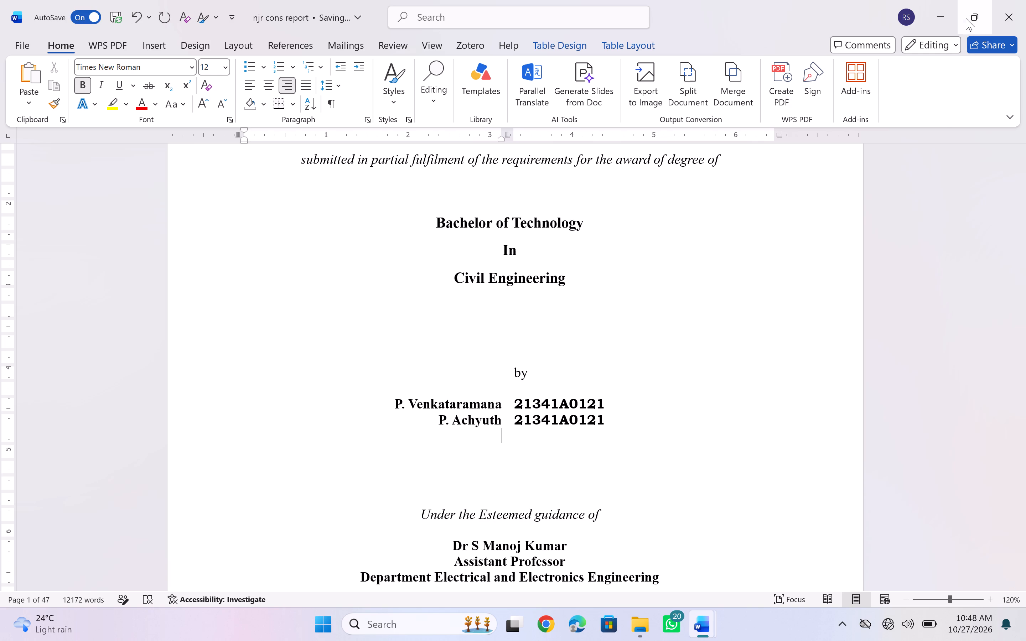
left_click(897, 55)
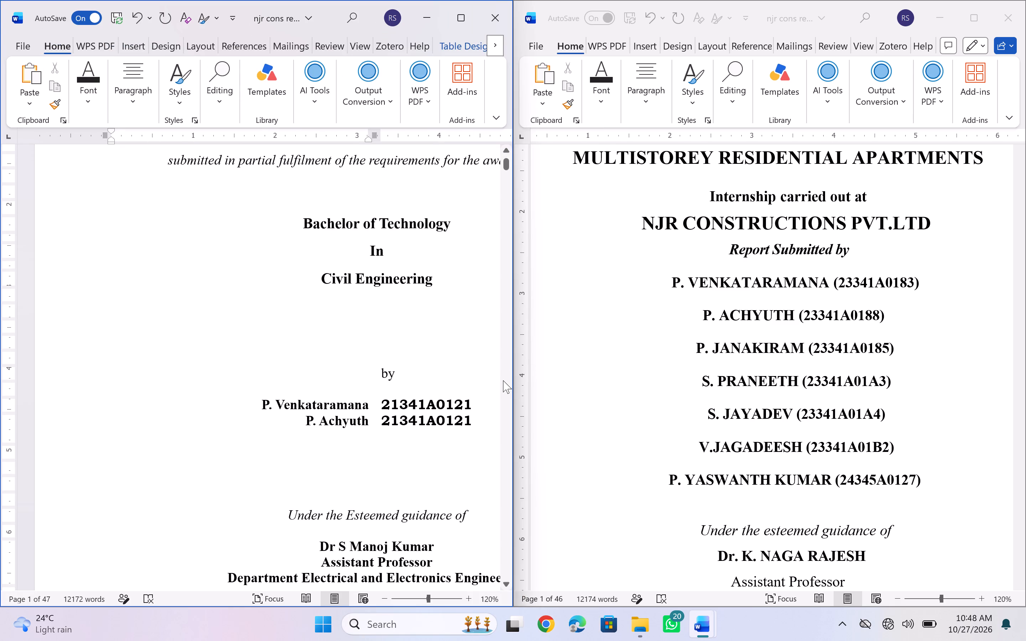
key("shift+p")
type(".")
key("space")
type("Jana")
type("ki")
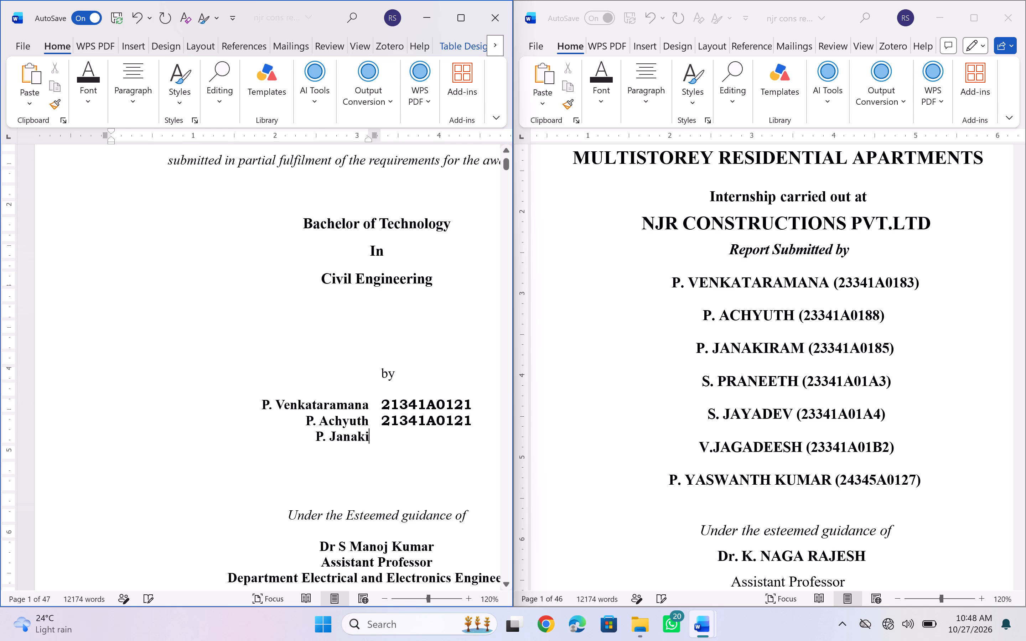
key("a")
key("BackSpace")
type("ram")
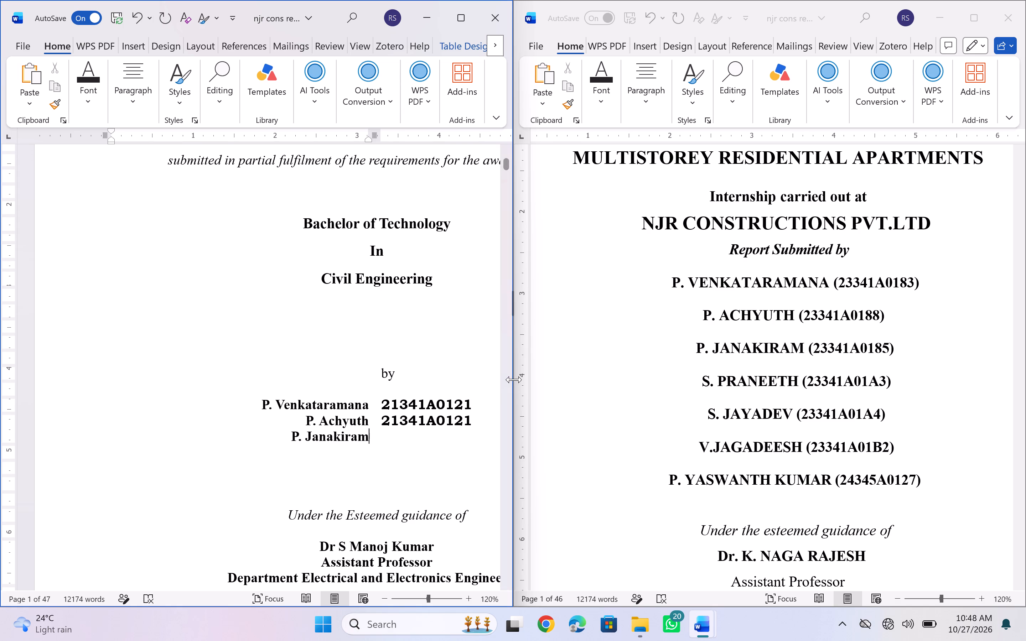
Enter the third student's roll number in bold with a capital A on a new line beneath the second student's roll number.
left_click(383, 421)
key("Return")
key("BackSpace")
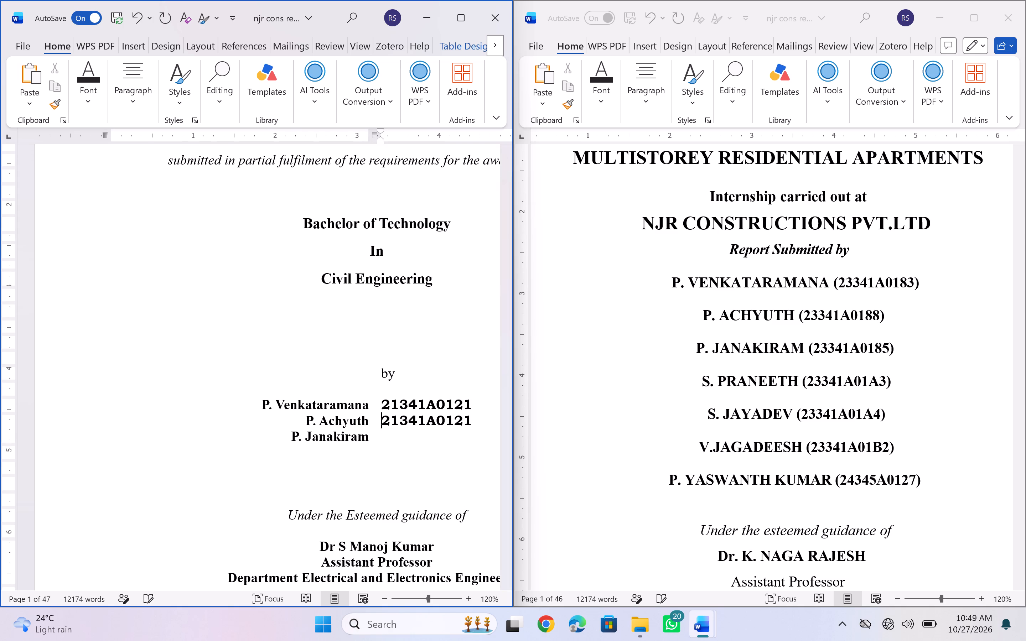
left_click(468, 420)
key("Return")
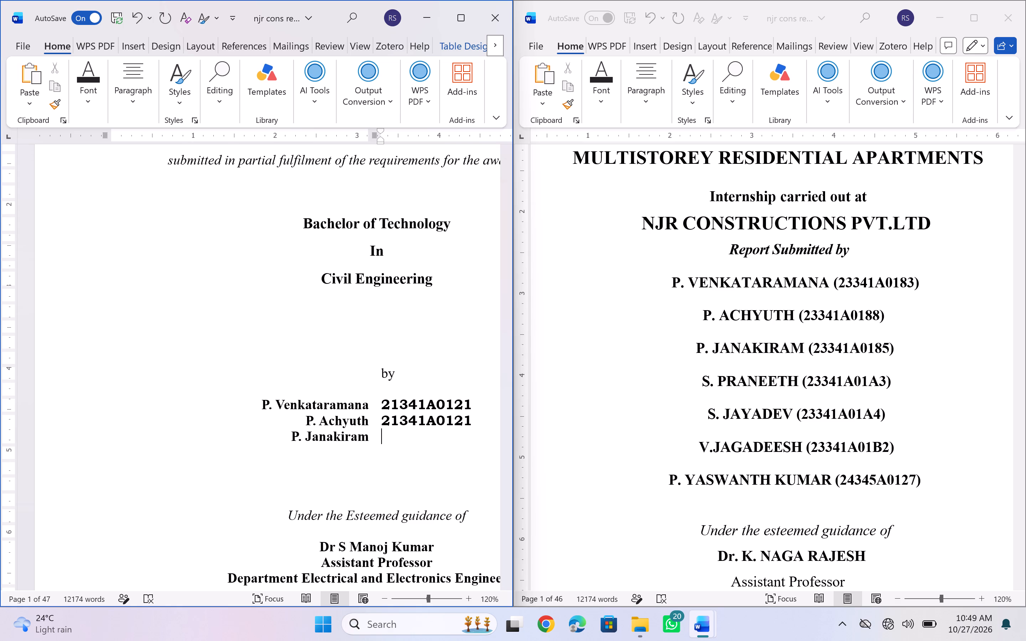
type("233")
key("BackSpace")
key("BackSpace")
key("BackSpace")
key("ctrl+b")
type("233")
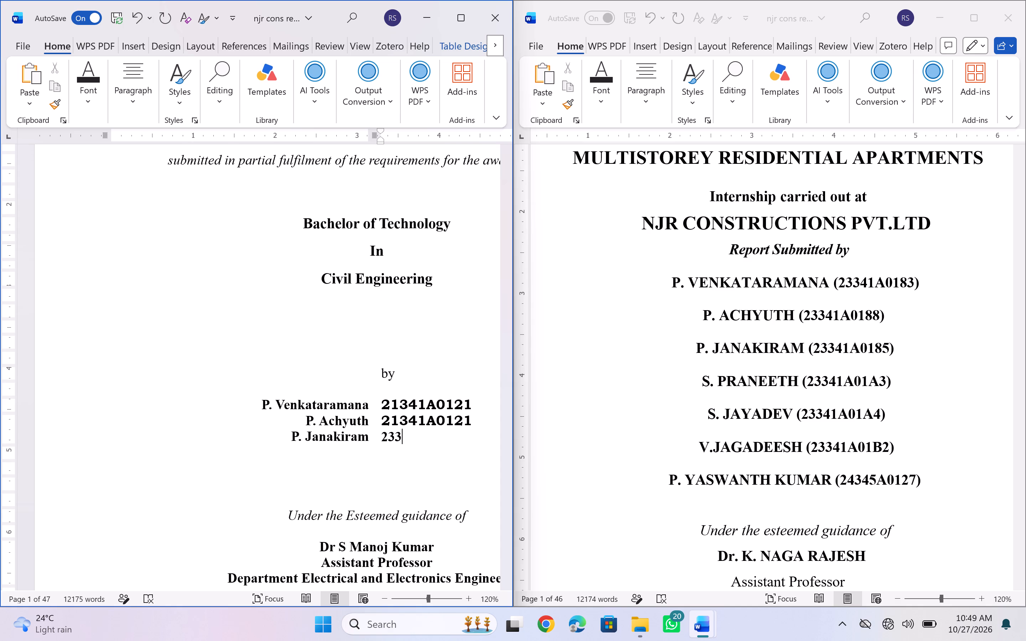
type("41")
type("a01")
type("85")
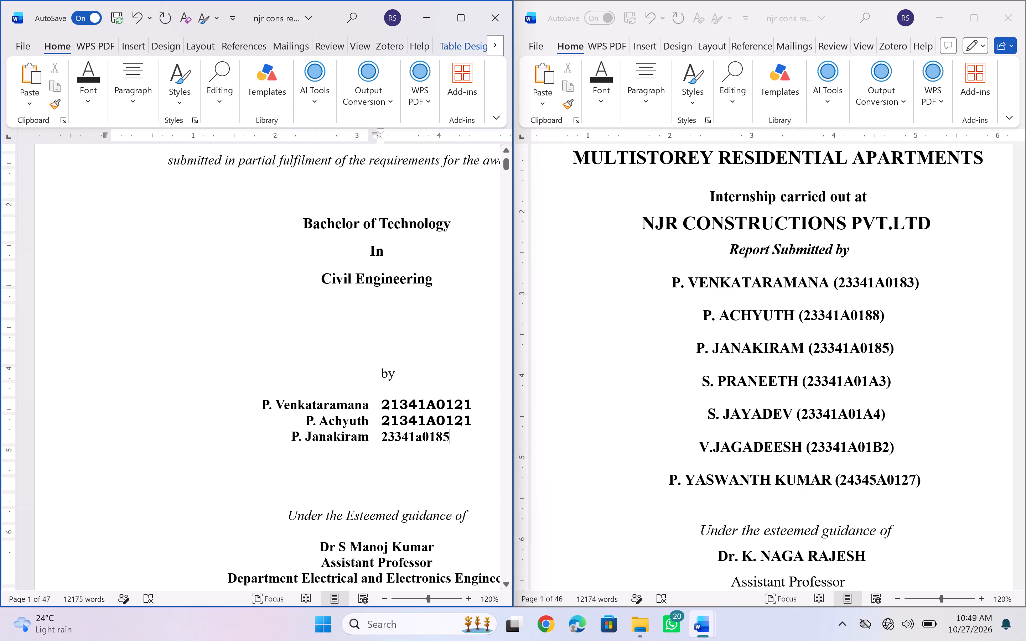
left_click(423, 435)
key("BackSpace")
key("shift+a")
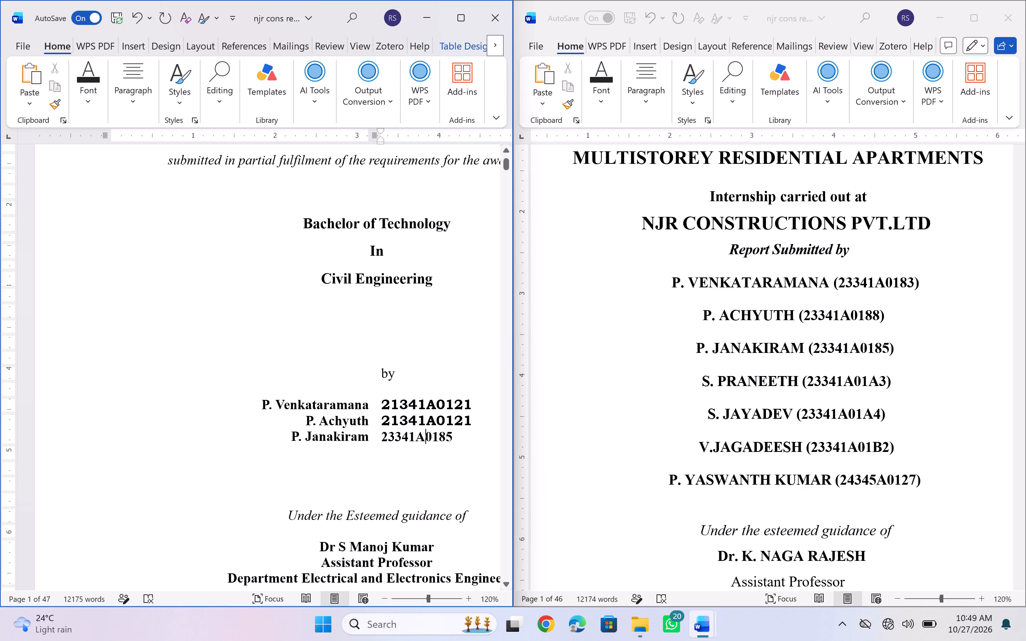
Add the fourth student's name from the backup copy on a new line beneath the third student's name.
left_click(369, 442)
key("Return")
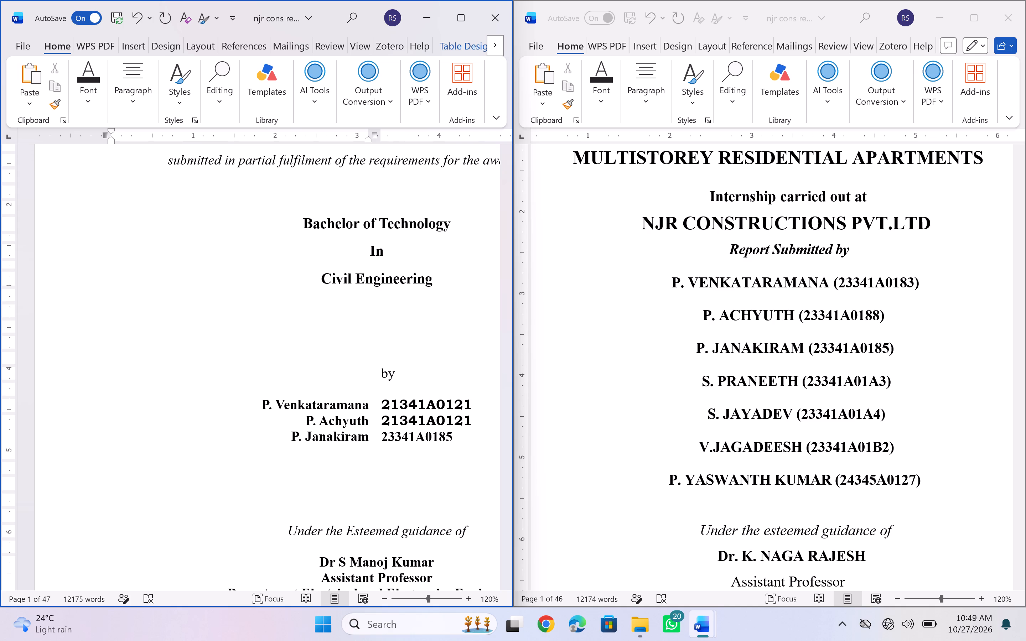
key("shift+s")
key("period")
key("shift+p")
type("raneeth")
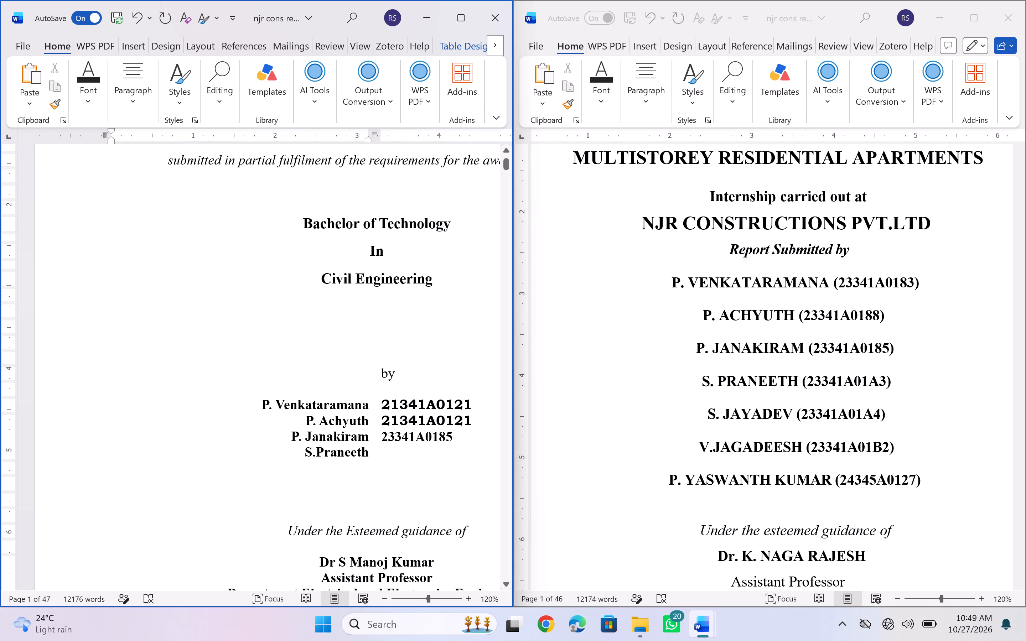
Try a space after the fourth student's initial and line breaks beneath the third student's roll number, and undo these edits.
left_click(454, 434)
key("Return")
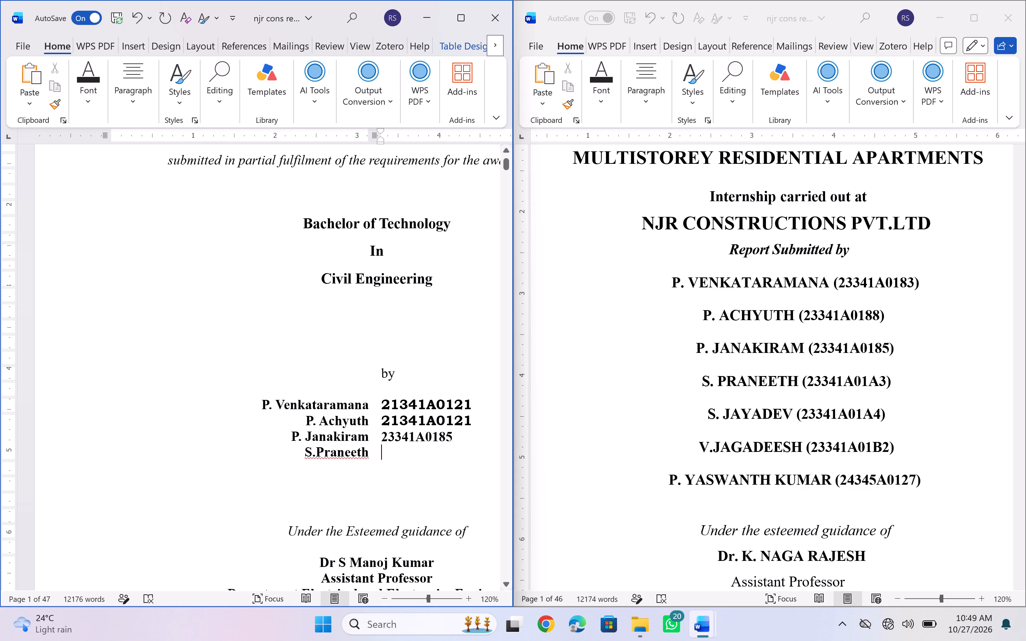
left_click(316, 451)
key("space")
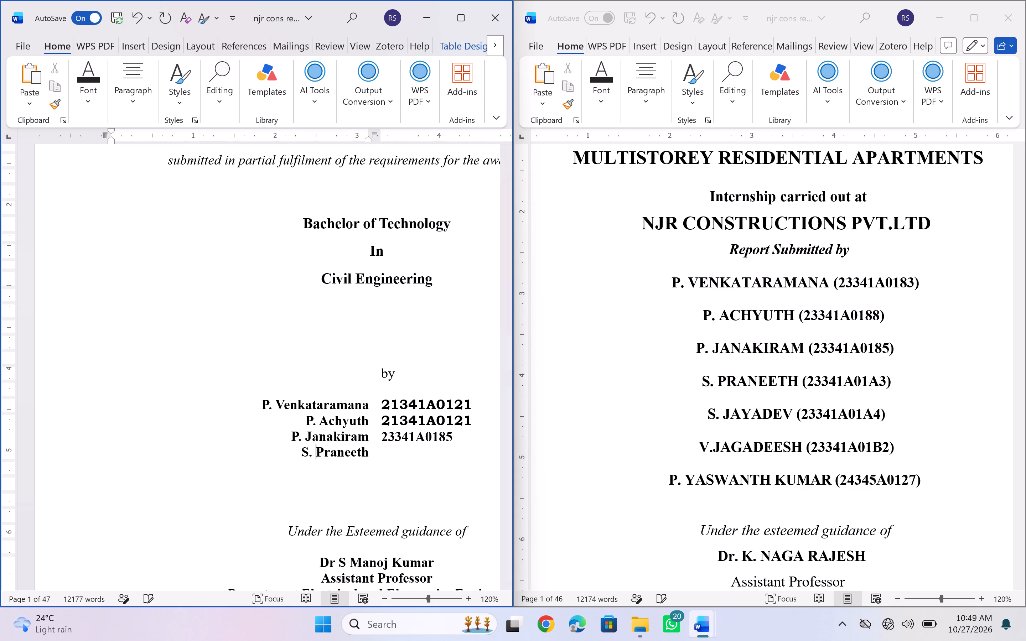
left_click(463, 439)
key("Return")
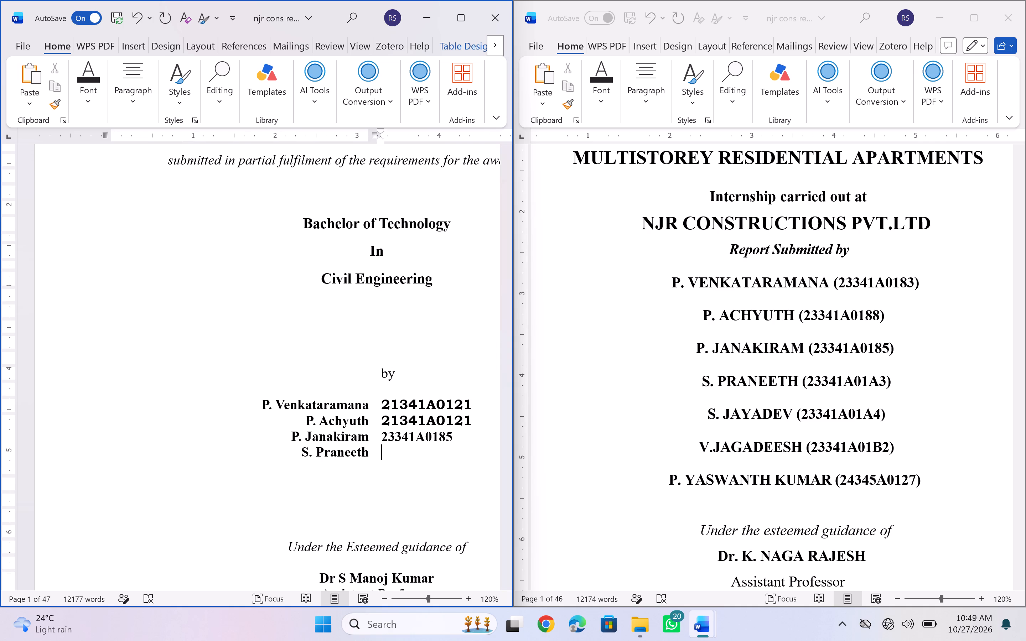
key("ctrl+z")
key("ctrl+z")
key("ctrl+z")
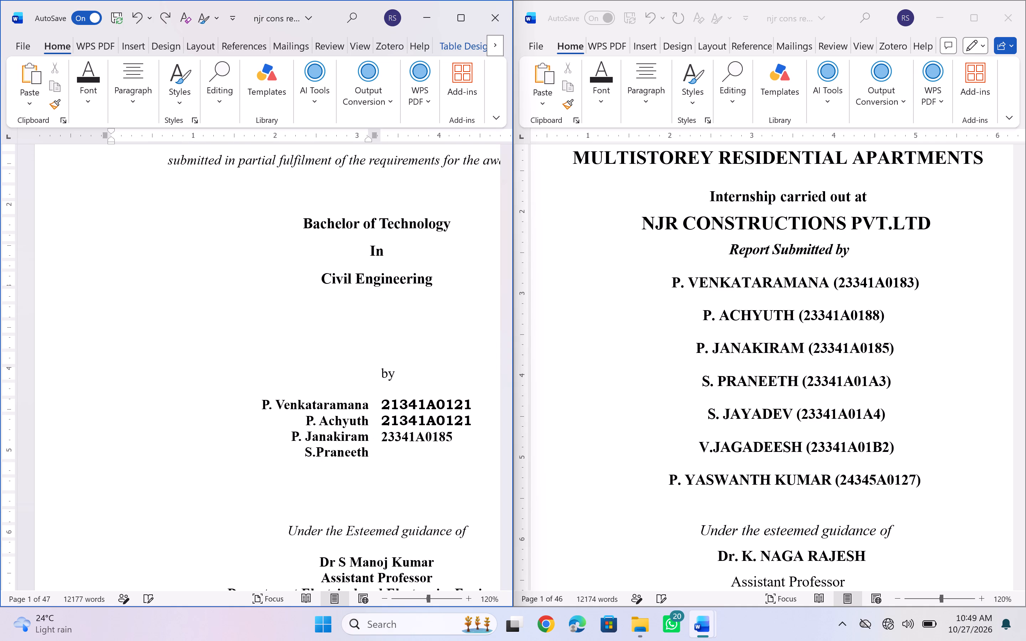
Enter the fourth student's roll number in bold on a new line beneath the third student's roll number.
key("Return")
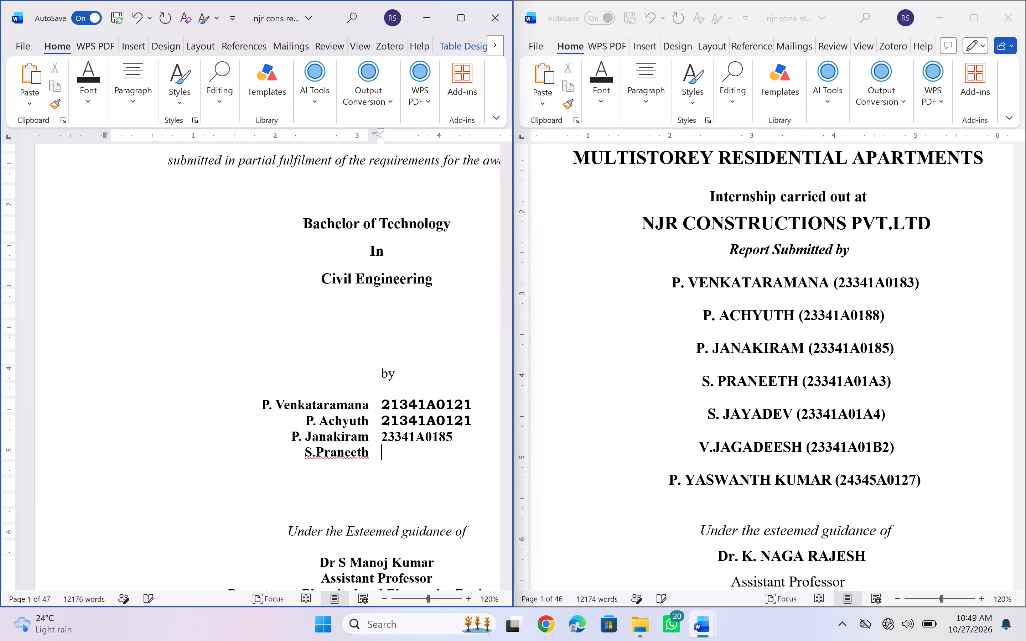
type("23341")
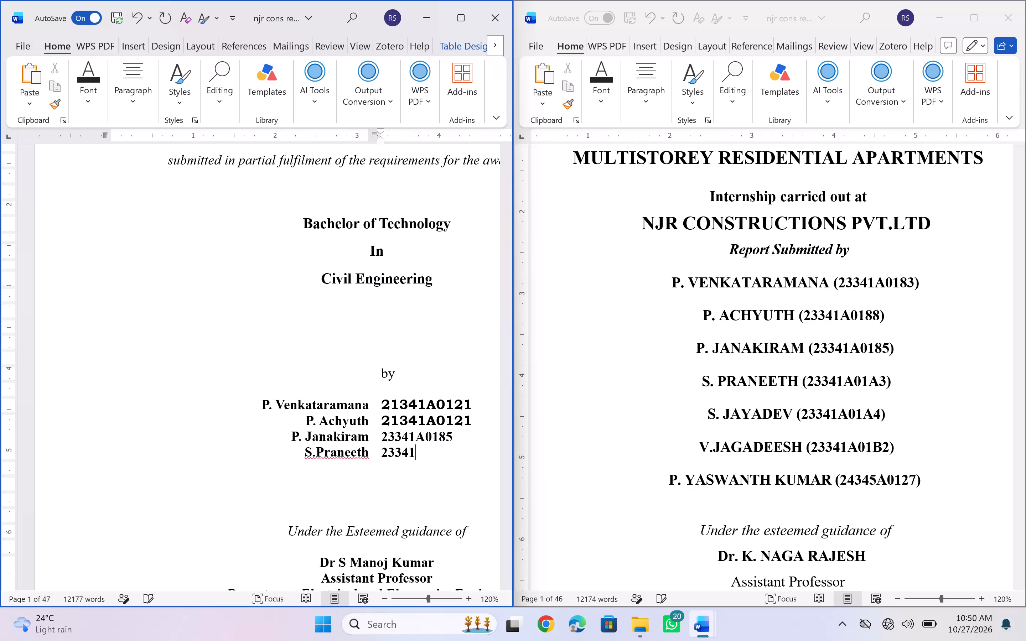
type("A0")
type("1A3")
Insert a space after the fourth student's initial in the list of names.
left_click(317, 453)
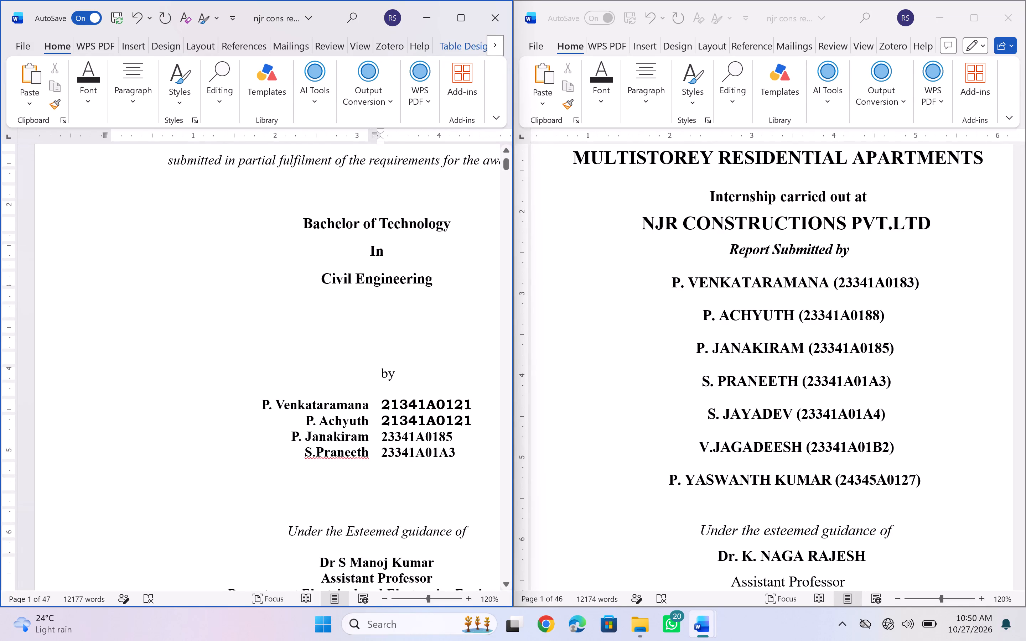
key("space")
Add the fifth student's name from the backup copy on a new line beneath the fourth student's name.
left_click(371, 456)
key("Return")
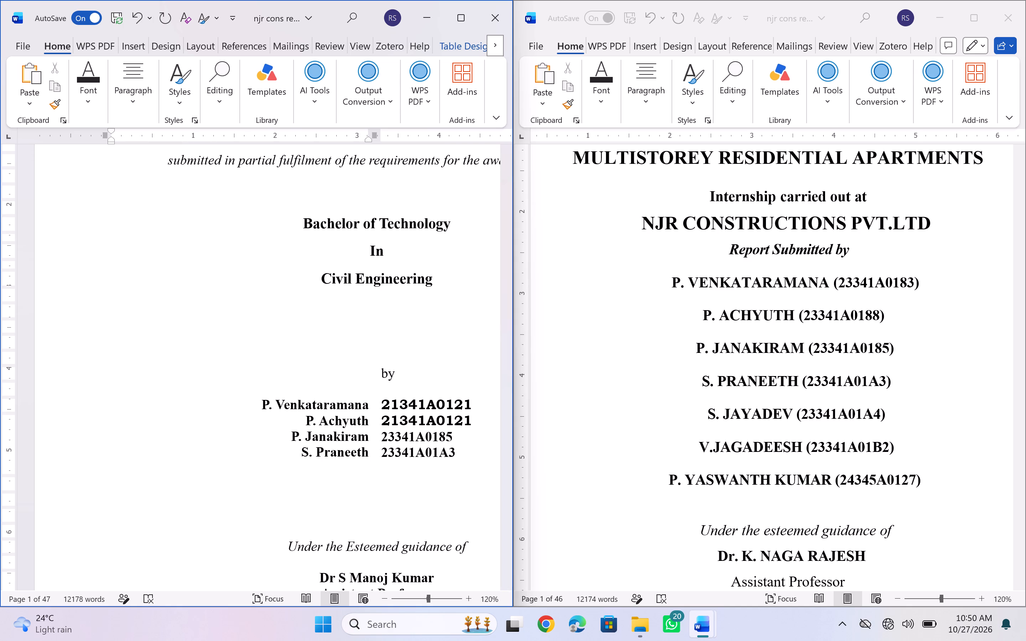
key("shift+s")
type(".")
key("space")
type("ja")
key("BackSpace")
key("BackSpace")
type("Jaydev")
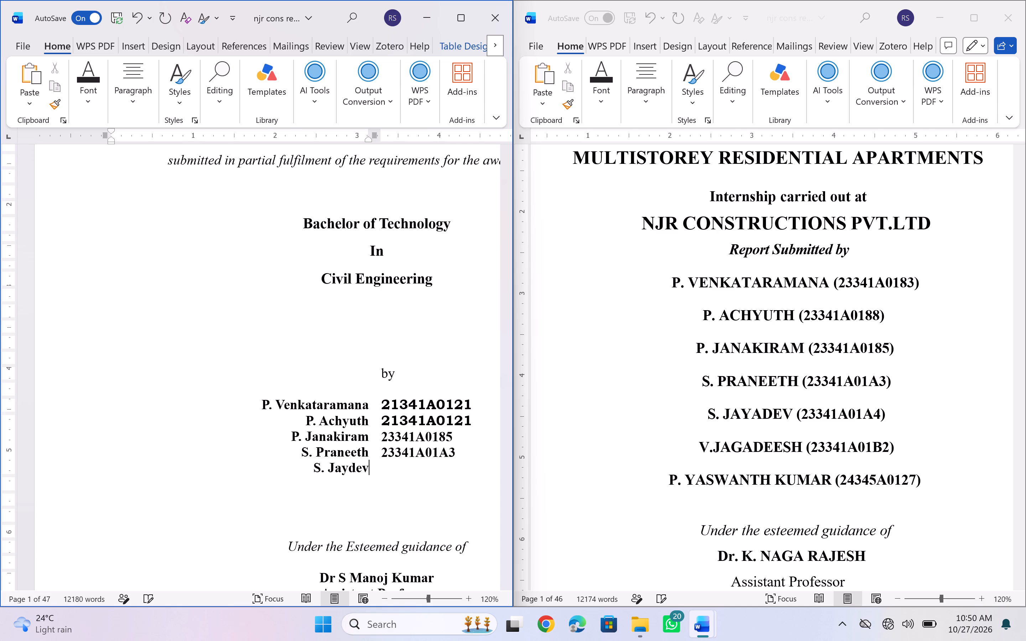
left_click(348, 463)
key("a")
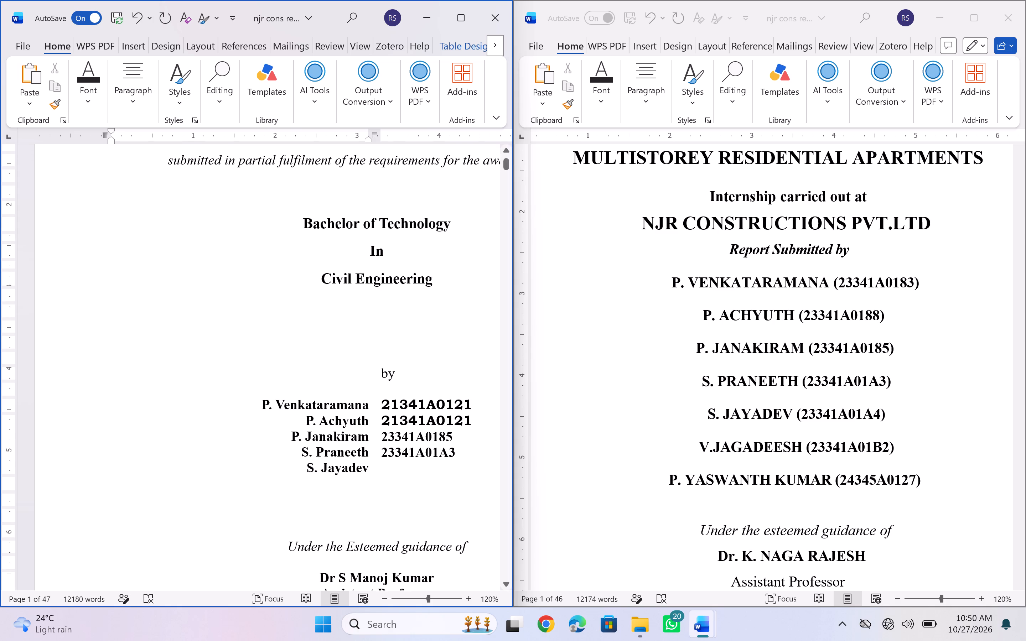
Enter the fifth student's roll number from the backup copy on a new line beneath the fourth student's roll number.
left_click(463, 454)
key("Return")
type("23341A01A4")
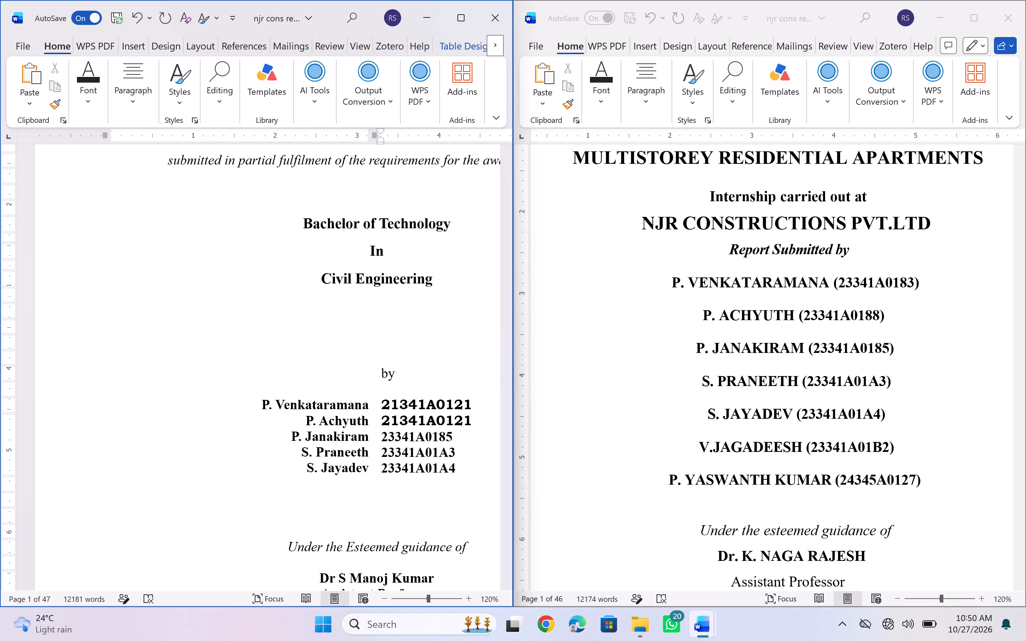
Add the sixth student's name on a new line beneath the fifth student's name, with a space after the initial.
left_click(370, 466)
key("Return")
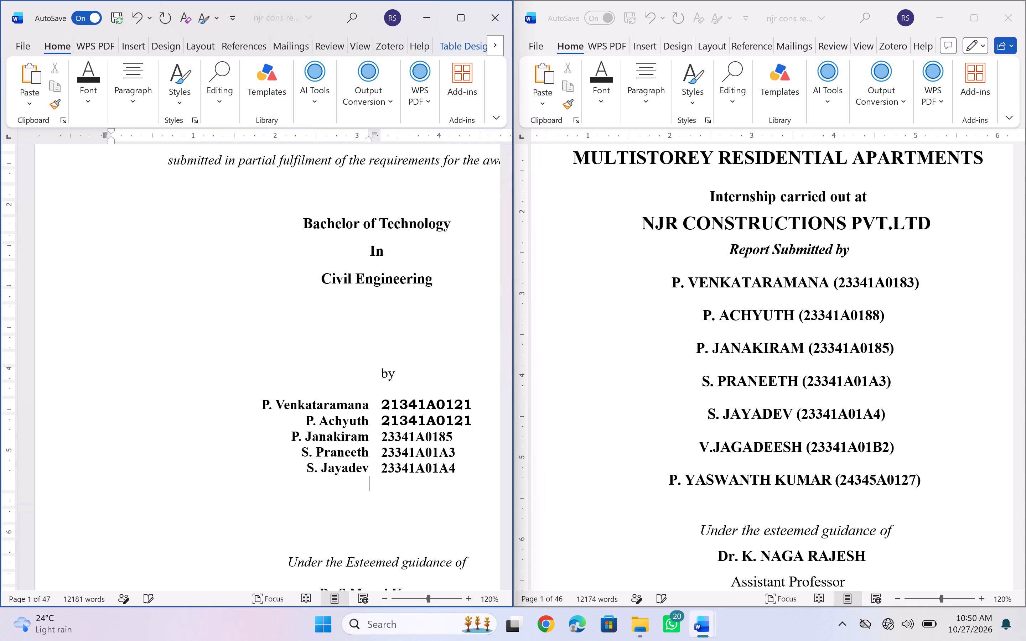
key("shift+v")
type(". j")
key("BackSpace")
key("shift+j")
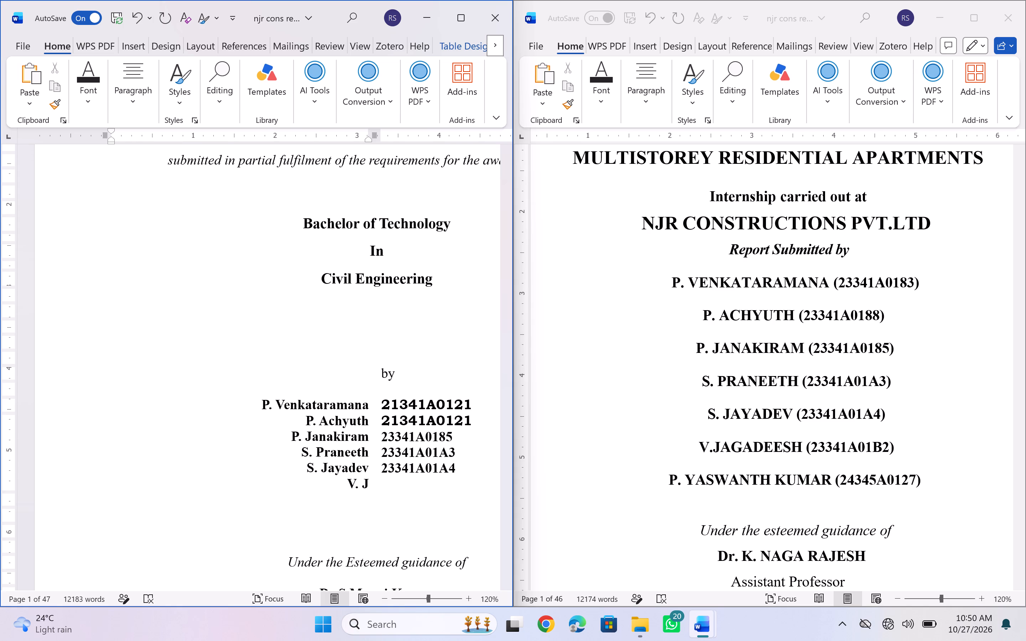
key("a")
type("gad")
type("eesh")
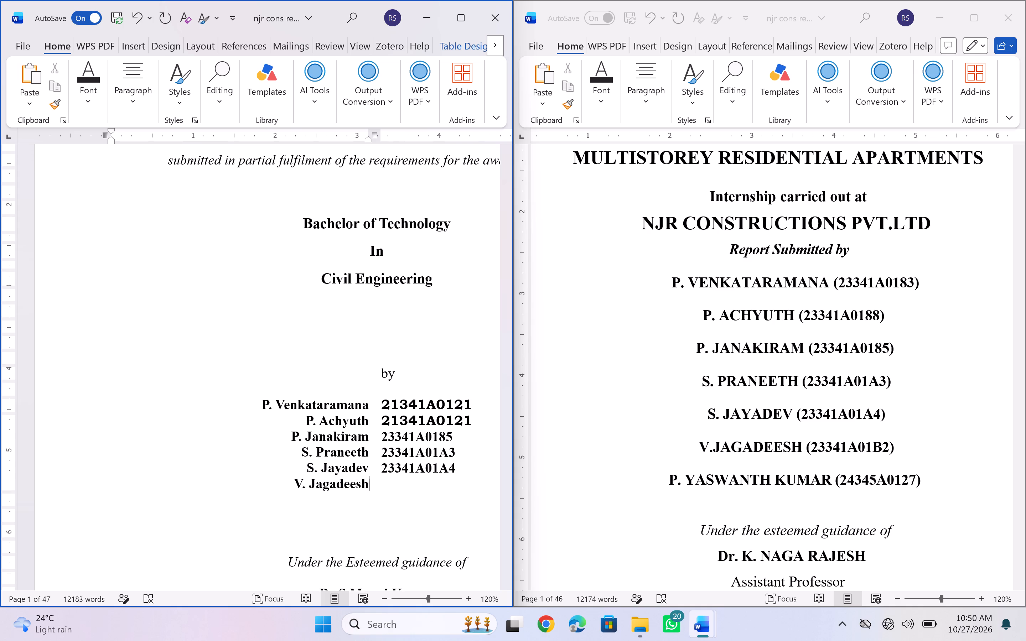
Enter the sixth student's roll number from the backup copy on a new line beneath the fifth student's roll number.
left_click(384, 483)
left_click(457, 469)
key("Return")
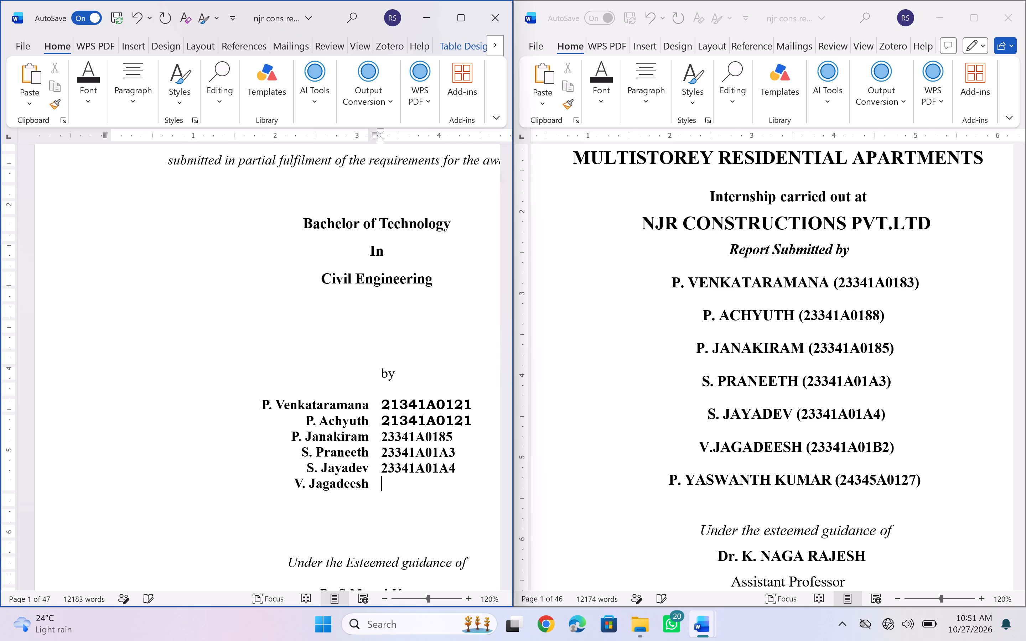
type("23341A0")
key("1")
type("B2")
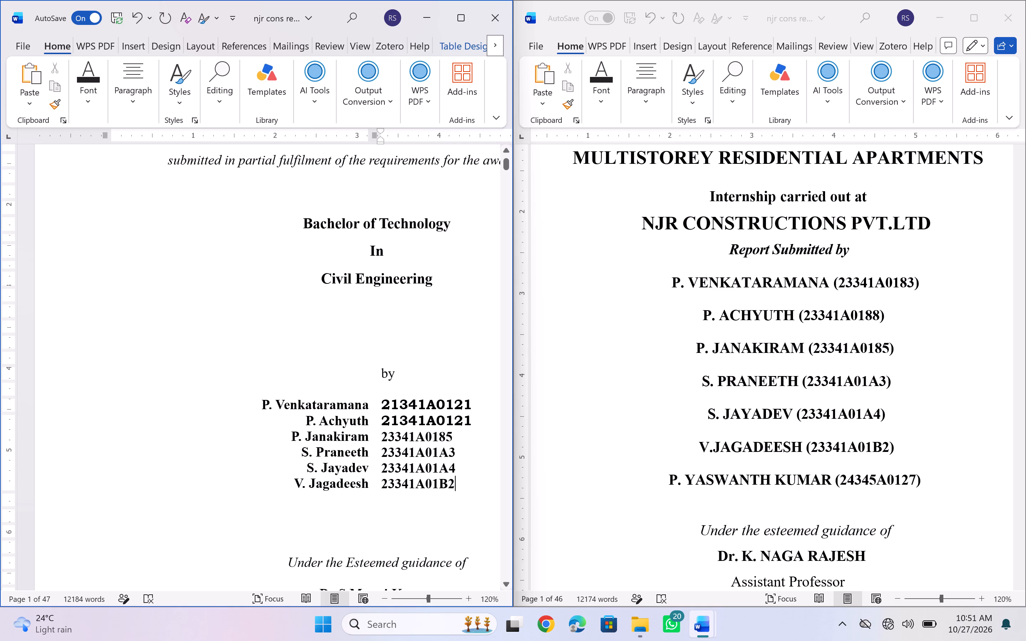
Add the seventh student's name from the backup copy on a new line beneath the sixth student's name.
left_click(369, 481)
key("Return")
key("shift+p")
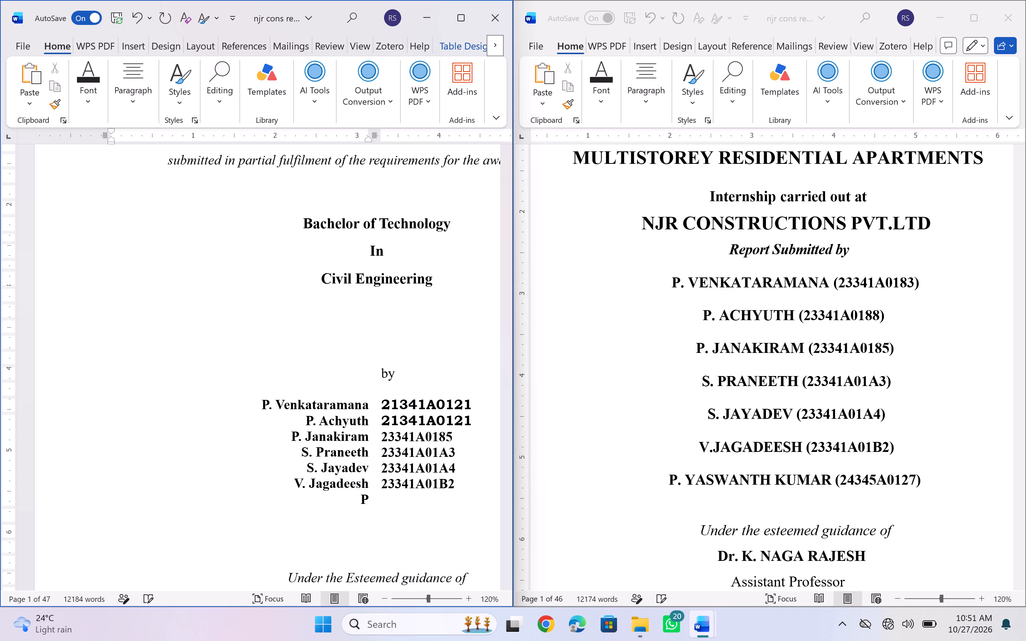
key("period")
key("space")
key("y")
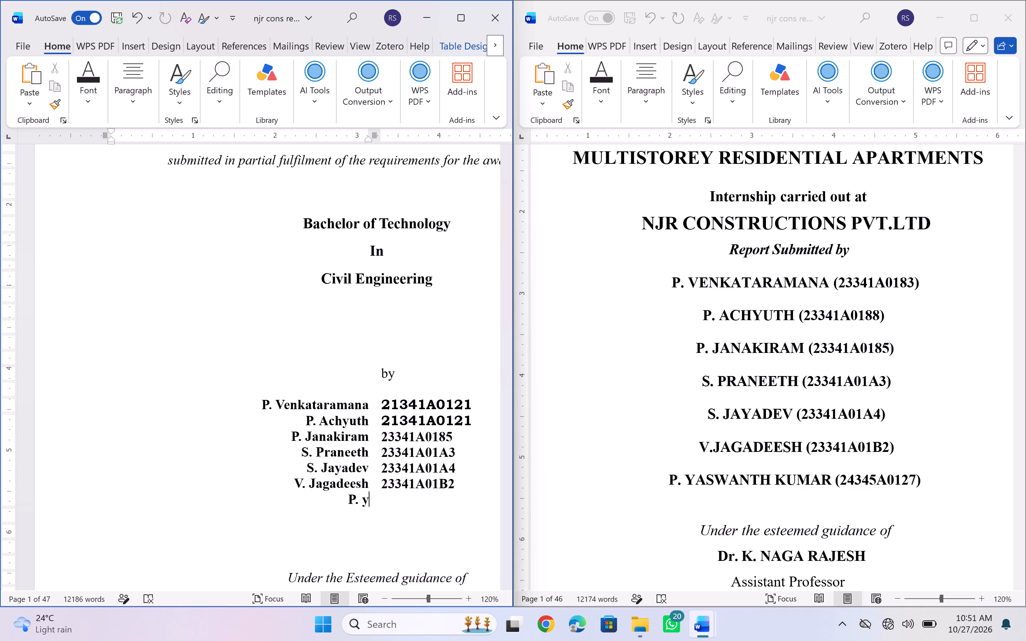
key("BackSpace")
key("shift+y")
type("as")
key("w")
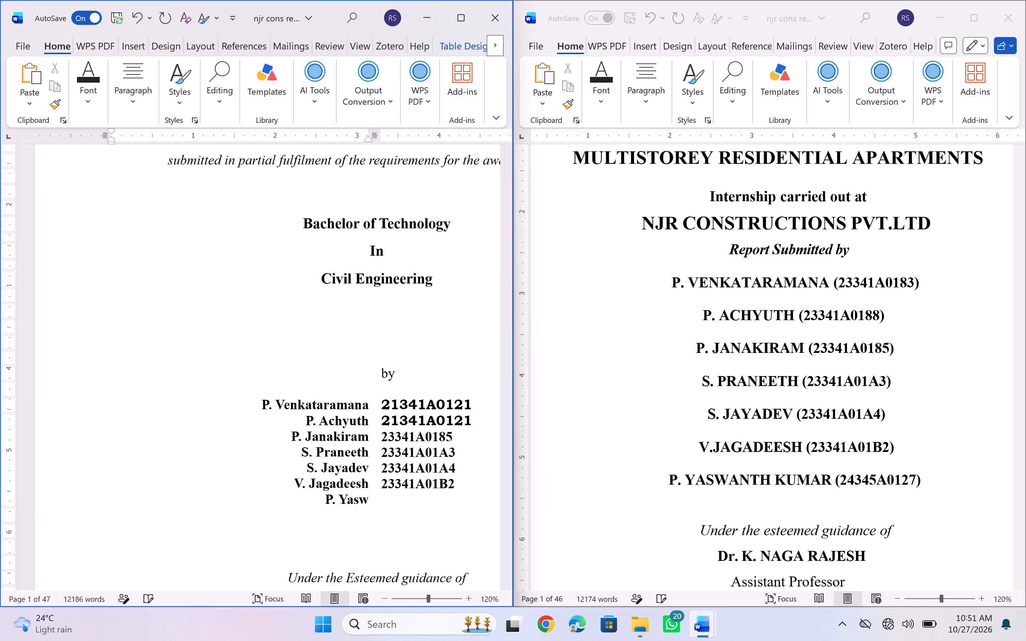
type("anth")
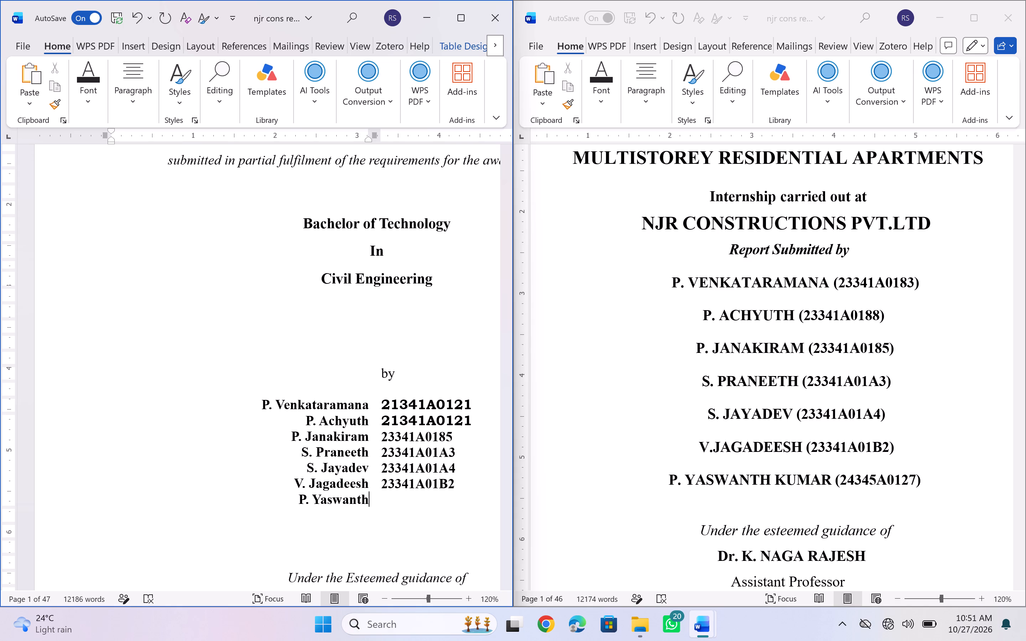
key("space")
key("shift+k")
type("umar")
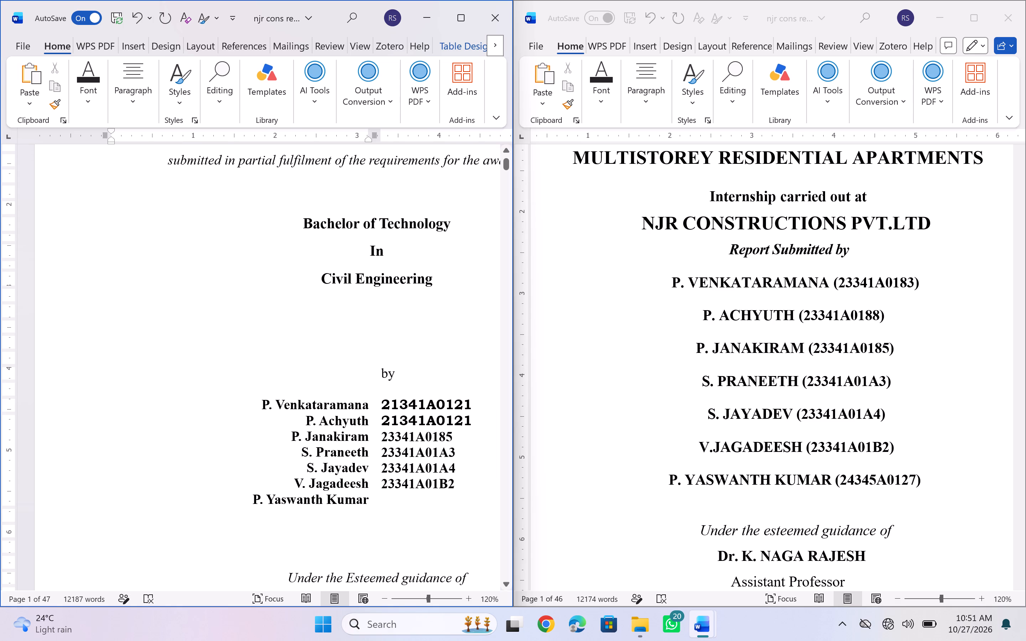
Enter the seventh student's roll number from the backup copy on a new line beneath the sixth student's roll number.
left_click_drag(392, 502, 461, 485)
left_click(461, 485)
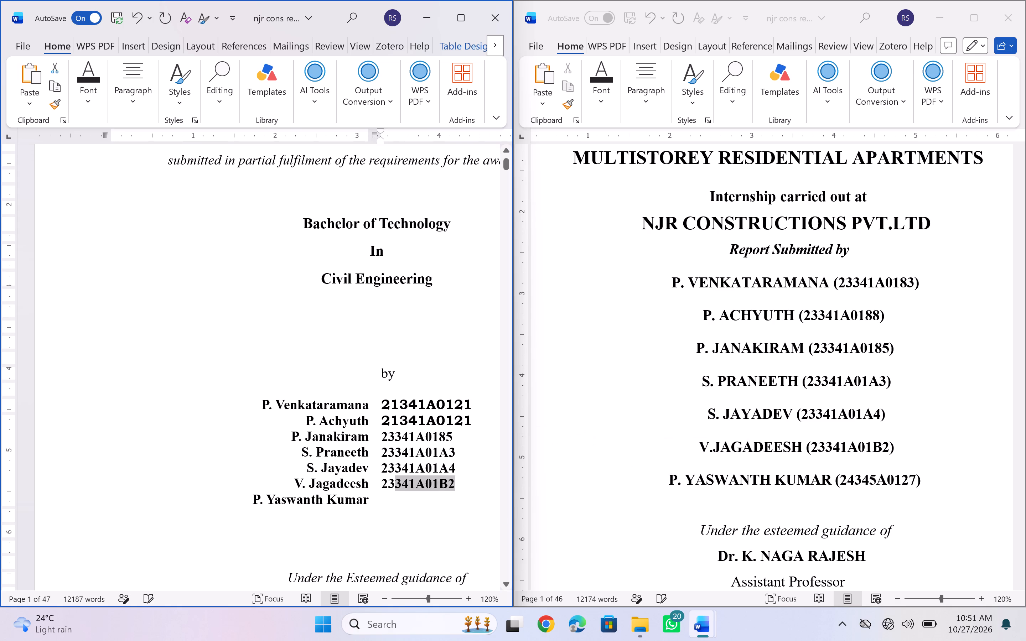
key("Return")
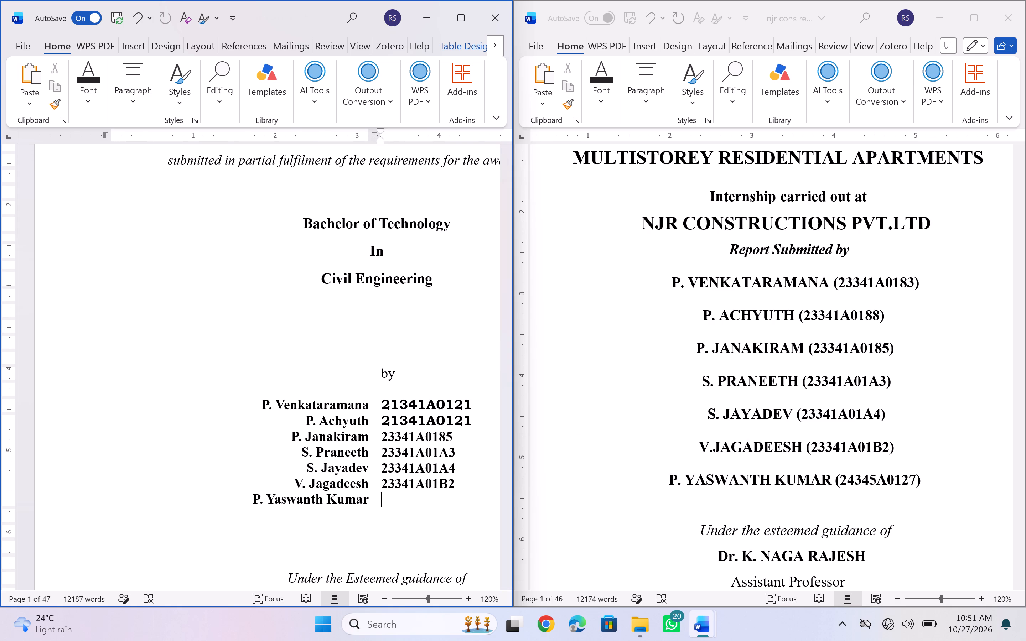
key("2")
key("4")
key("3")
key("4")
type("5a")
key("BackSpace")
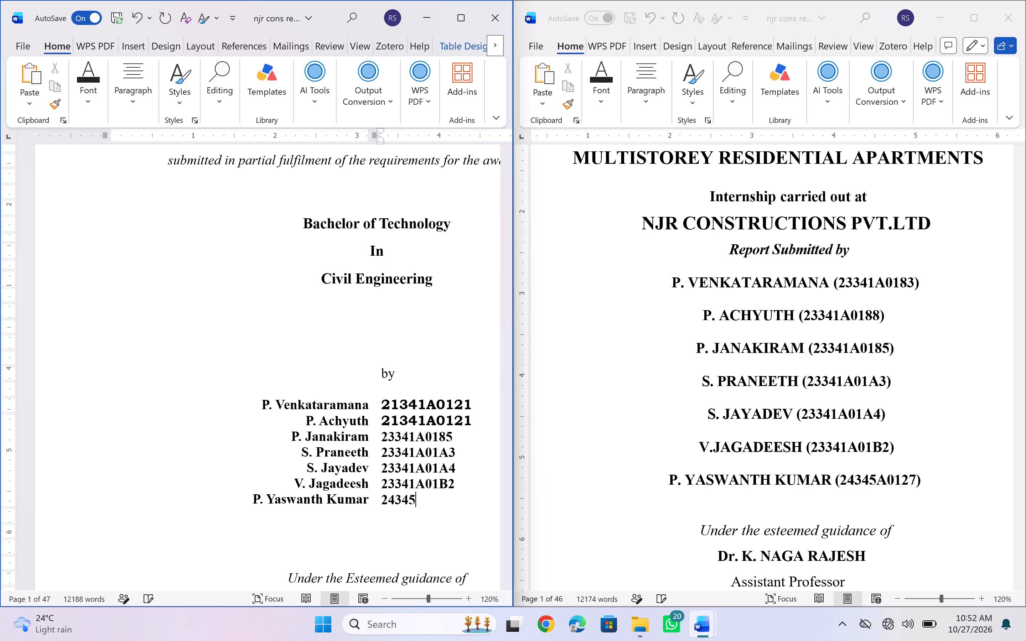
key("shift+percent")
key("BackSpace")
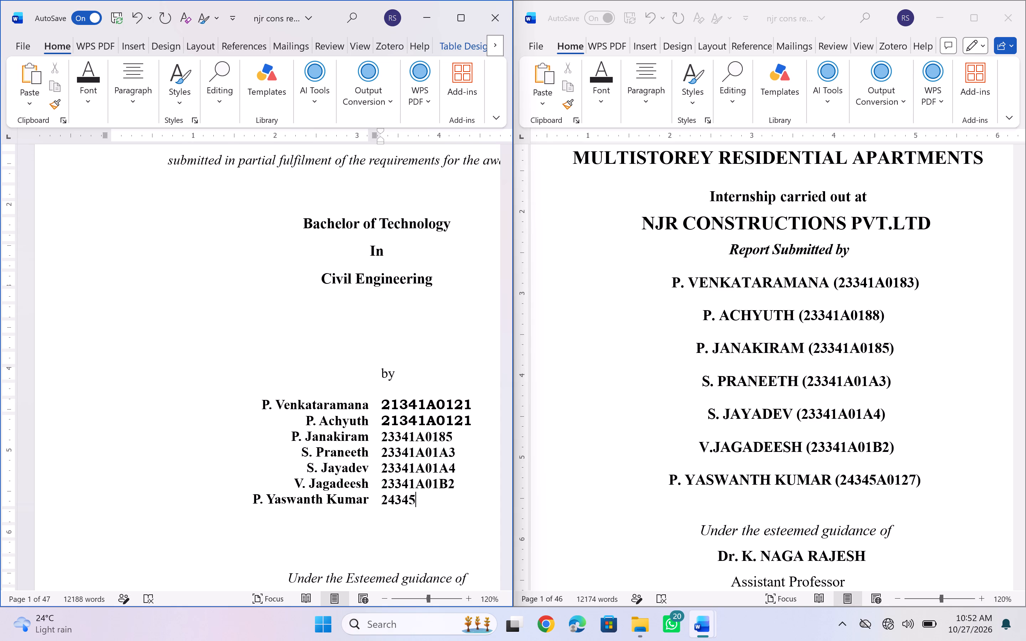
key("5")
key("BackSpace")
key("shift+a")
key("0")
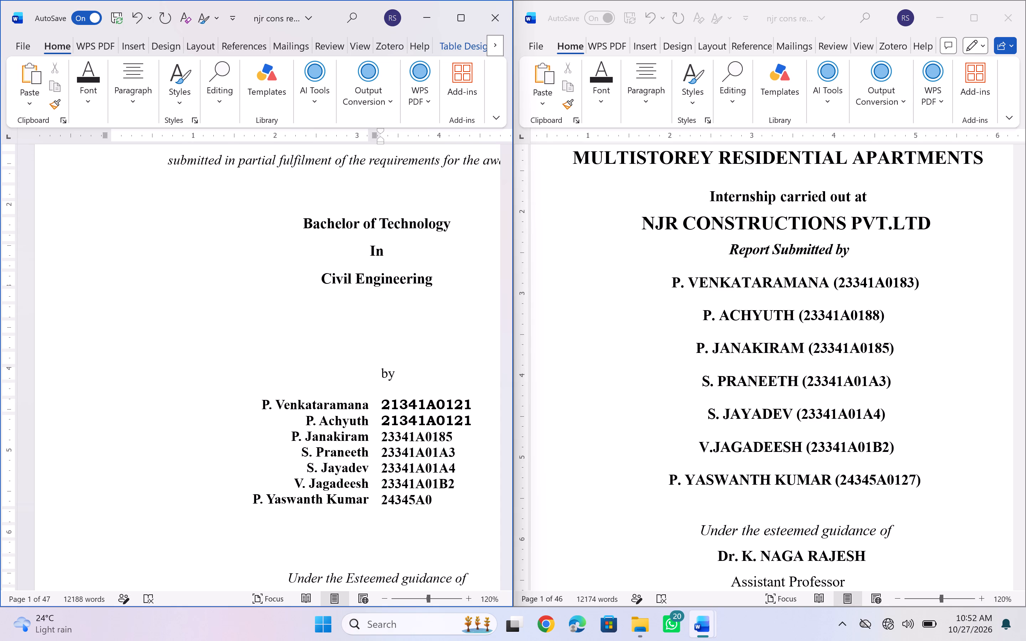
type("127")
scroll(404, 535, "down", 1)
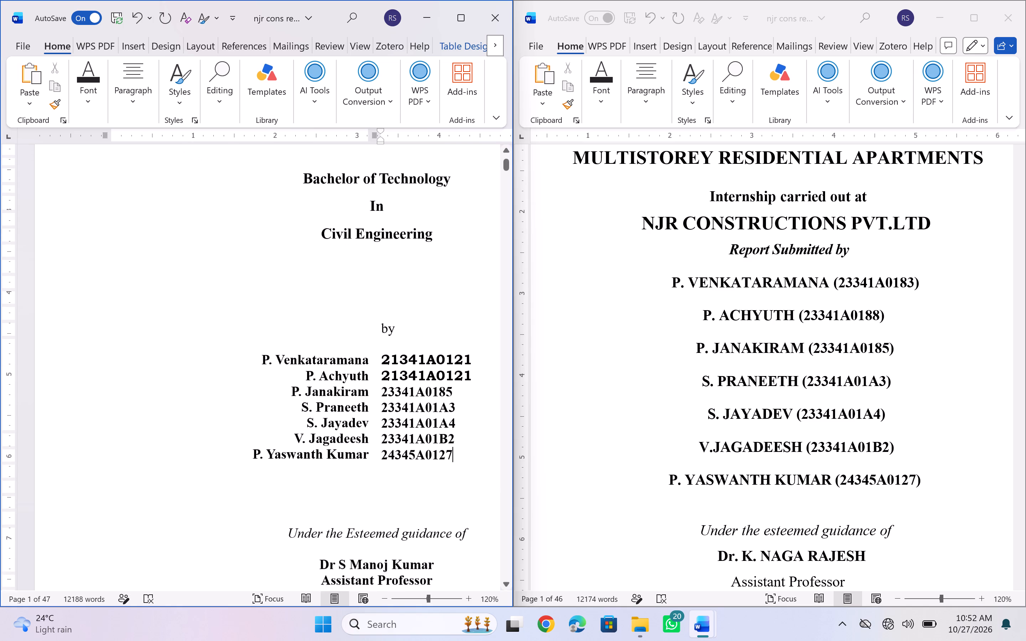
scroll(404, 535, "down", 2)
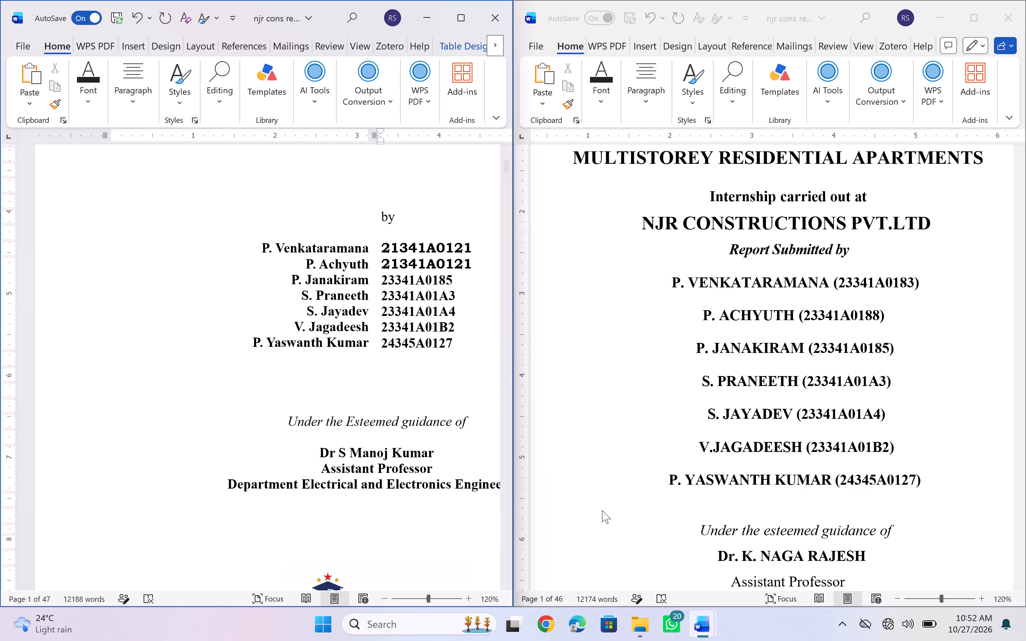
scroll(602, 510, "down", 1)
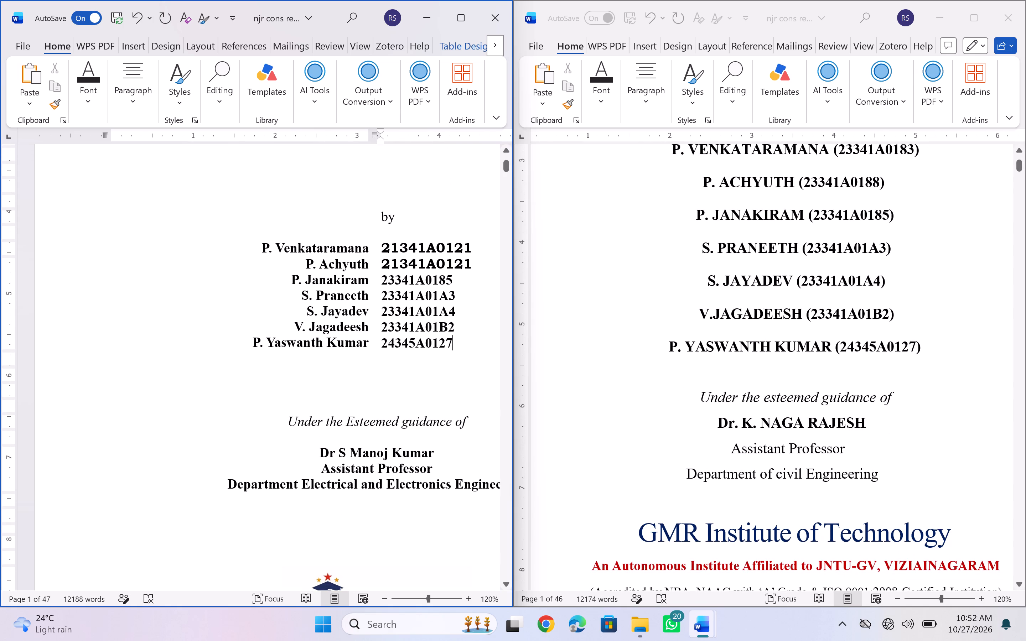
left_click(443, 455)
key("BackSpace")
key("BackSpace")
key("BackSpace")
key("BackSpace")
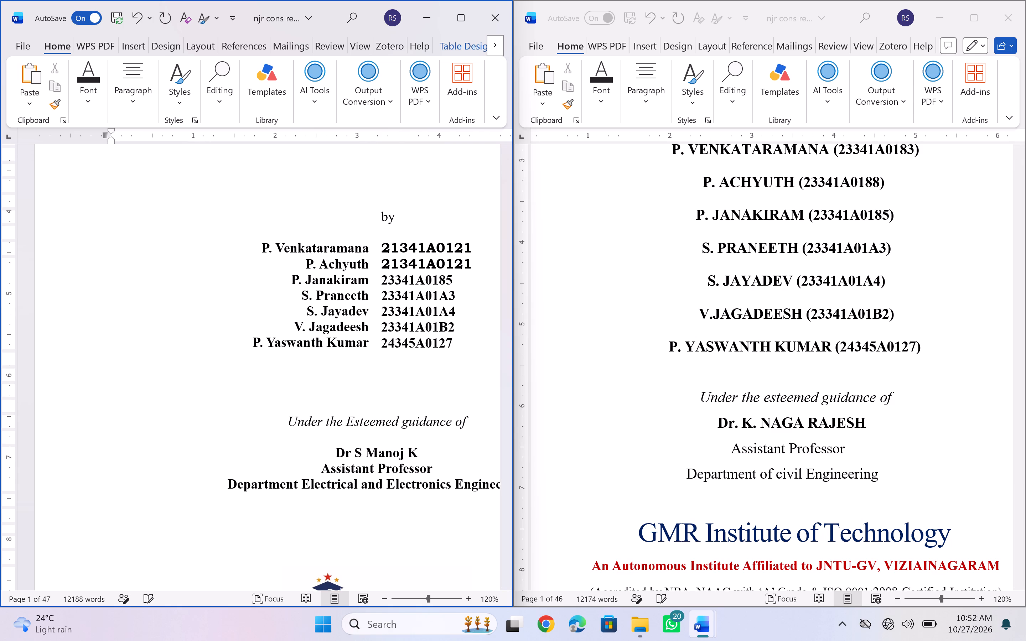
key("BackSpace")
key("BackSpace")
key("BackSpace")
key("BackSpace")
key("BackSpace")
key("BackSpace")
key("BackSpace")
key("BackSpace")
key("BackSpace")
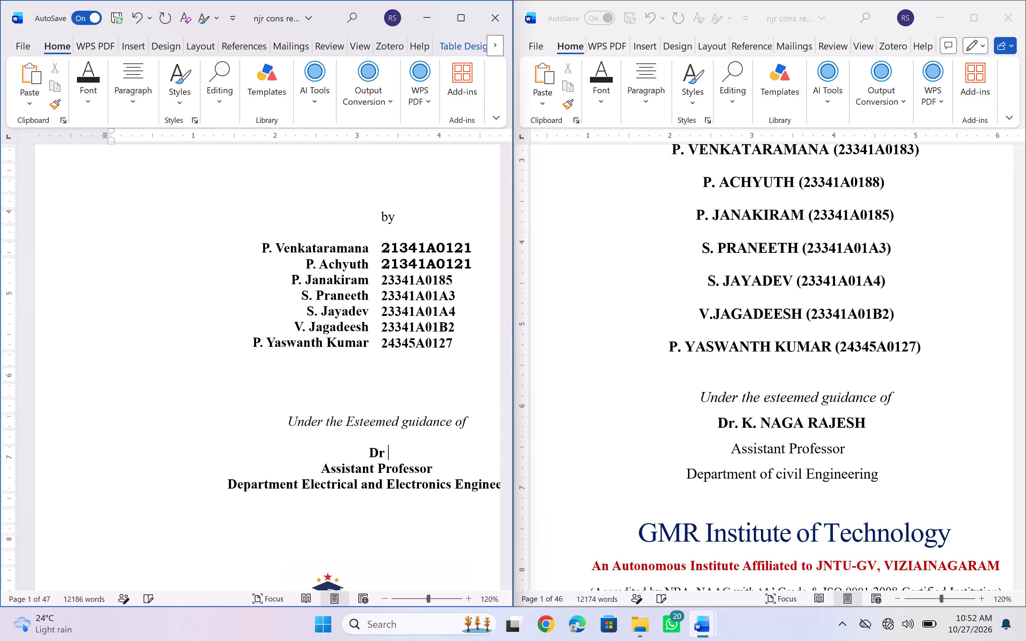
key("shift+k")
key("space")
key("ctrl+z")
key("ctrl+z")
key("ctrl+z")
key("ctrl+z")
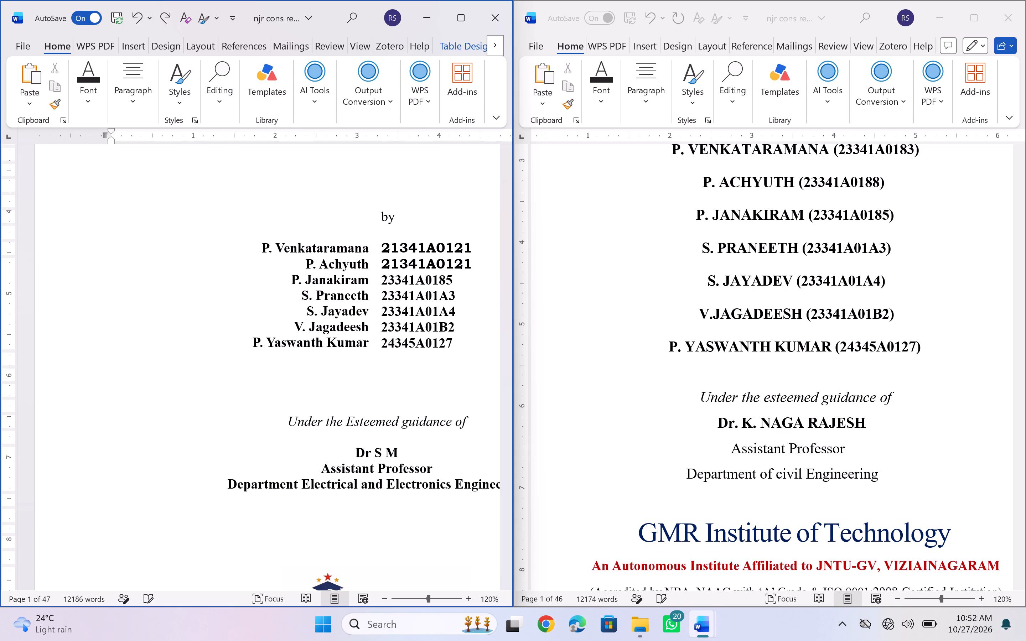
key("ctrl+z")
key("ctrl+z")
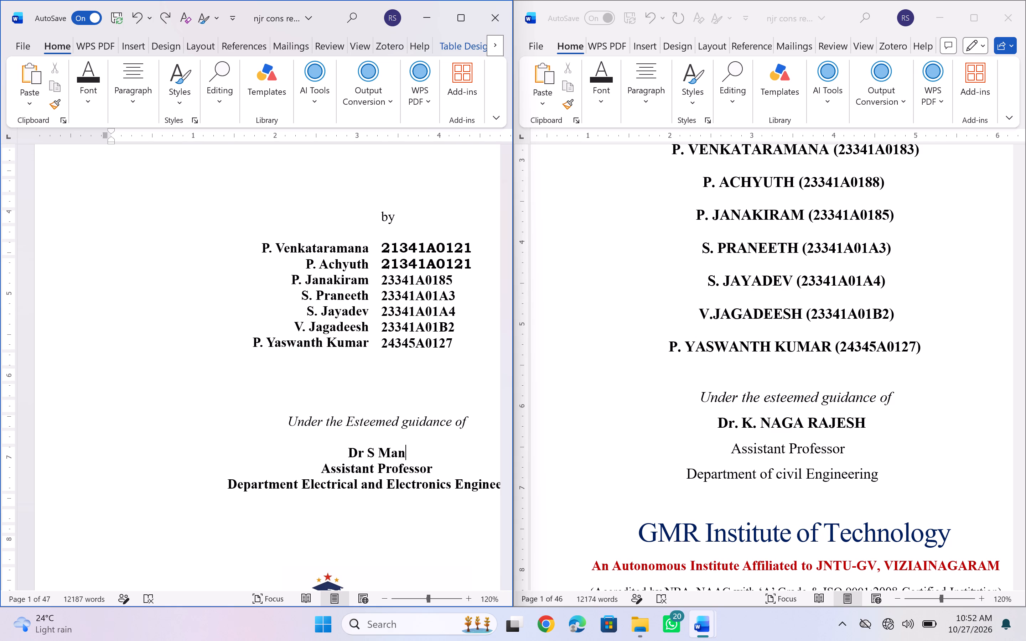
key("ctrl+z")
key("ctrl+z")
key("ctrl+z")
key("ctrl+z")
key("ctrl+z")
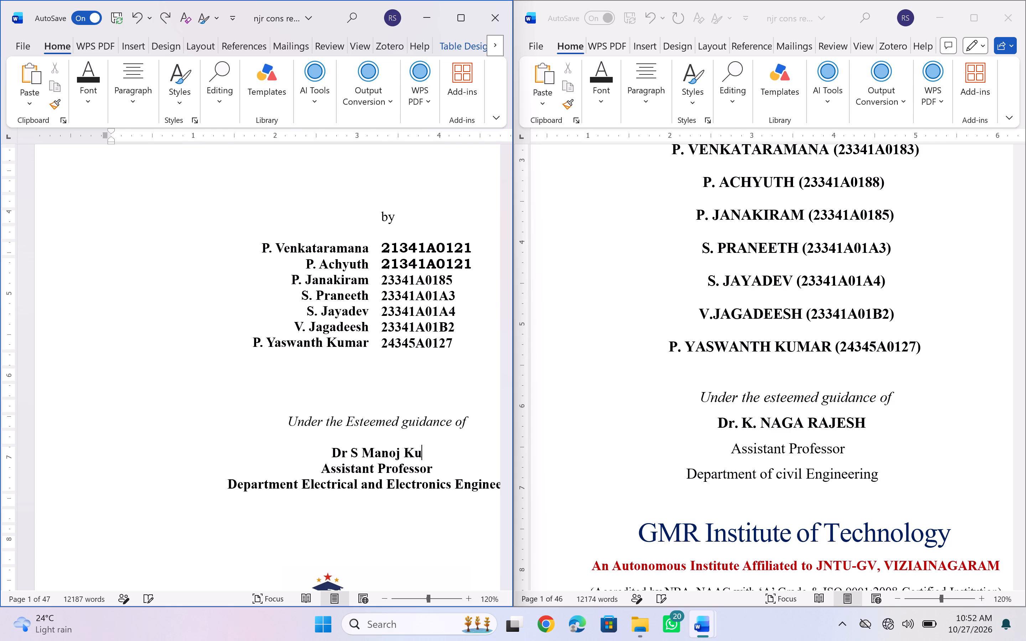
Replace the guide's initial and name after "Dr" with those of the guide in the backup copy, omitting the full stops.
left_click(357, 454)
key("BackSpace")
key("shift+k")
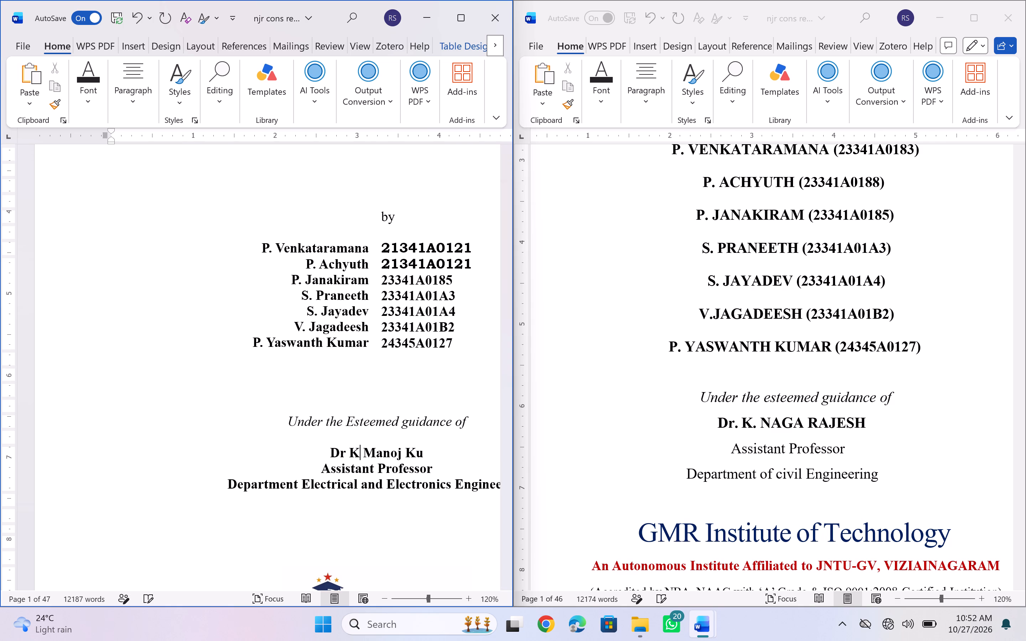
left_click(422, 453)
key("BackSpace")
key("BackSpace")
key("BackSpace")
key("BackSpace")
key("BackSpace")
key("BackSpace")
key("BackSpace")
key("BackSpace")
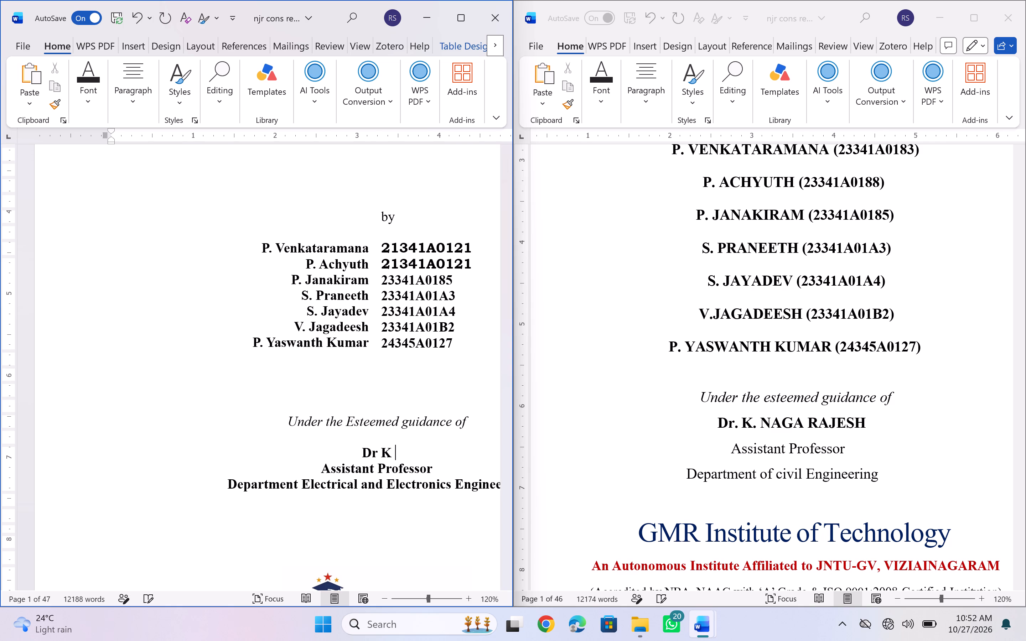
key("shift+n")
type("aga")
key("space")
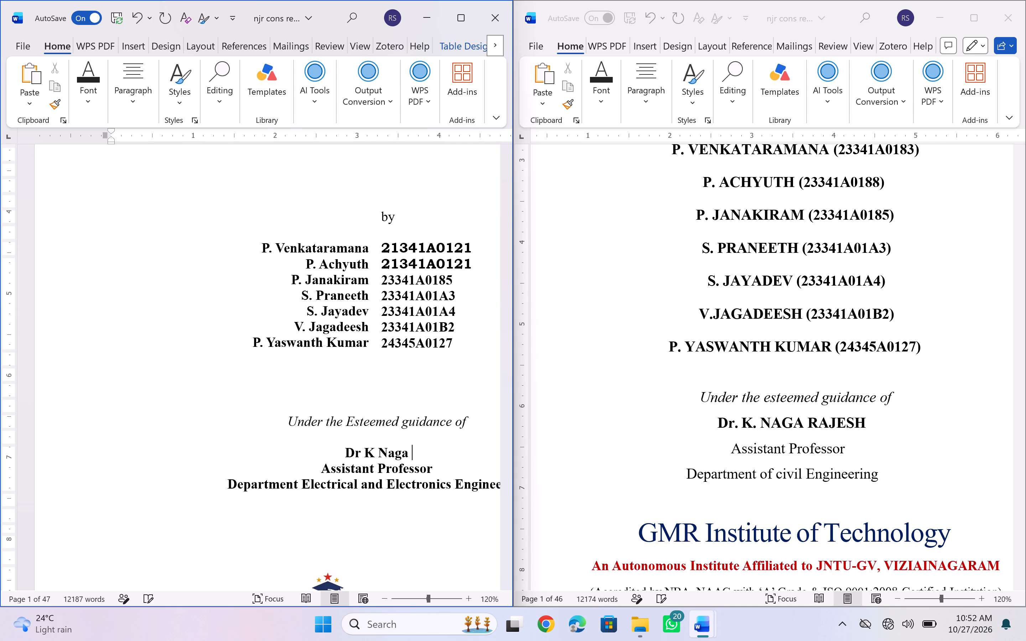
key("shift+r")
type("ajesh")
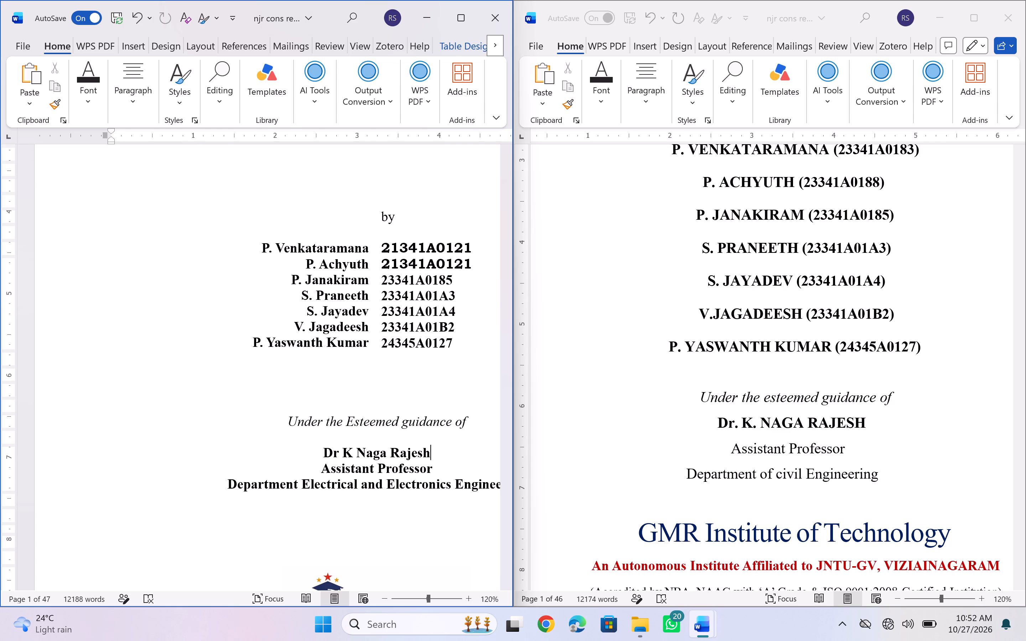
Replace the department line under the guide's title with "Department of Civil Engineering".
scroll(398, 490, "down", 1)
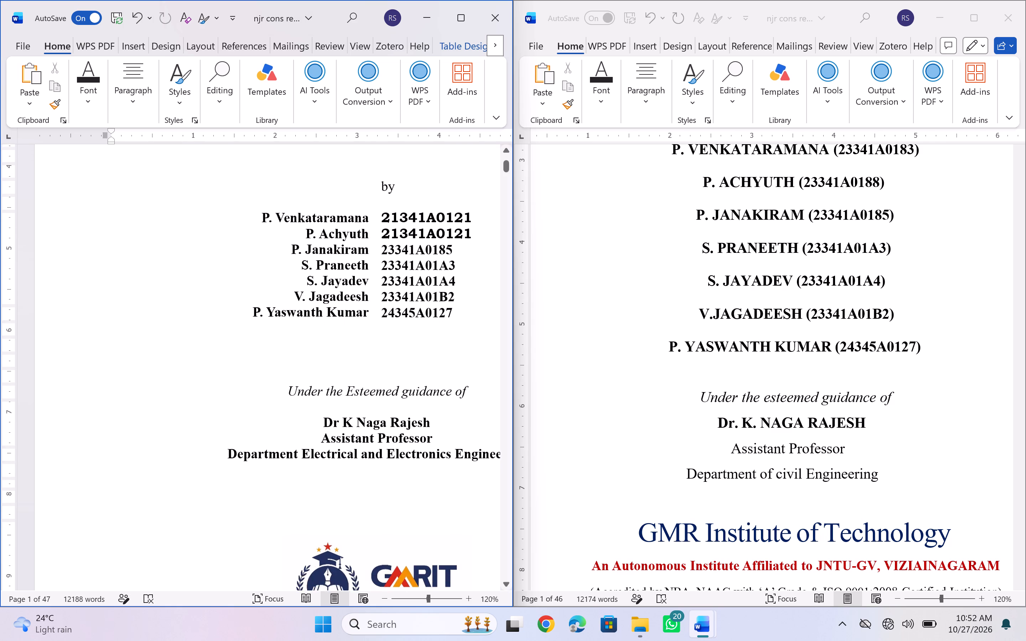
scroll(398, 490, "down", 1)
scroll(446, 479, "left", 1)
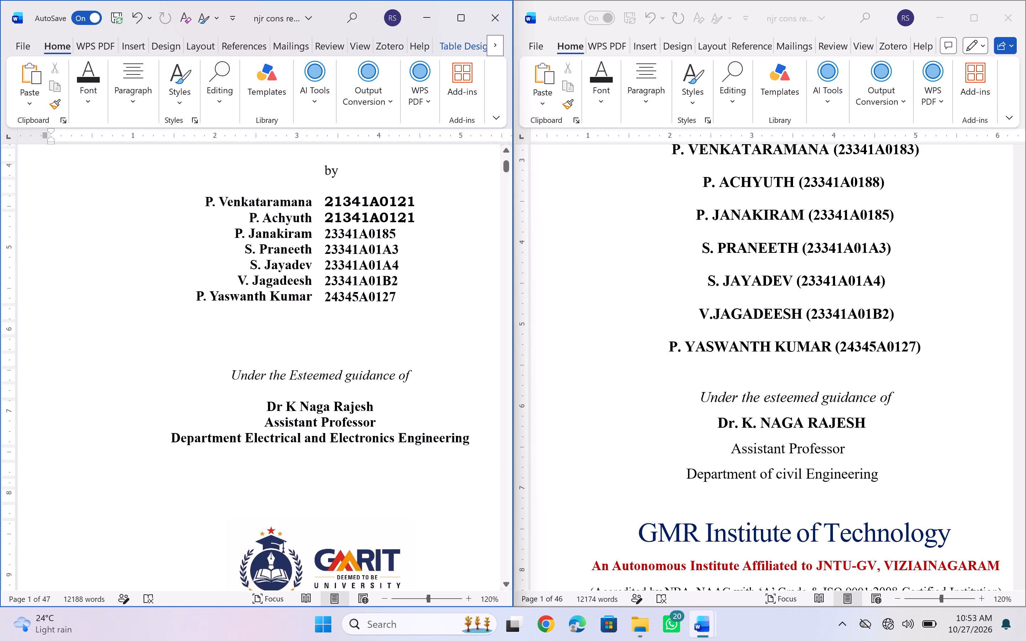
scroll(446, 479, "left", 1)
left_click(463, 441)
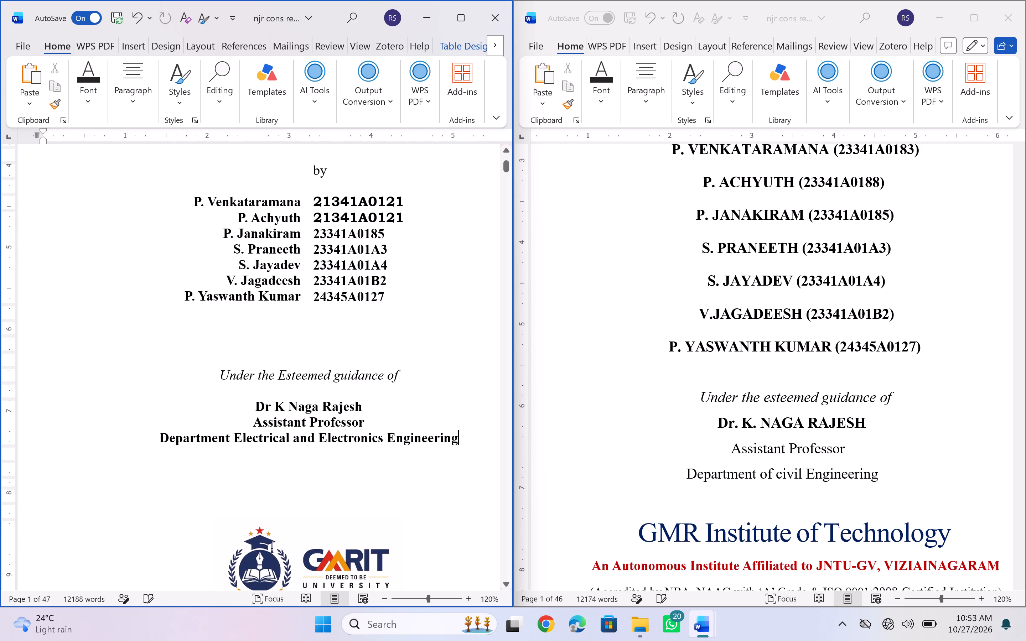
key("BackSpace")
key("BackSpace")
key("BackSpace")
key("BackSpace")
key("BackSpace")
key("BackSpace")
key("BackSpace")
key("BackSpace")
key("BackSpace")
key("BackSpace")
key("BackSpace")
key("BackSpace")
key("BackSpace")
key("BackSpace")
key("BackSpace")
key("BackSpace")
key("BackSpace")
key("BackSpace")
key("BackSpace")
key("BackSpace")
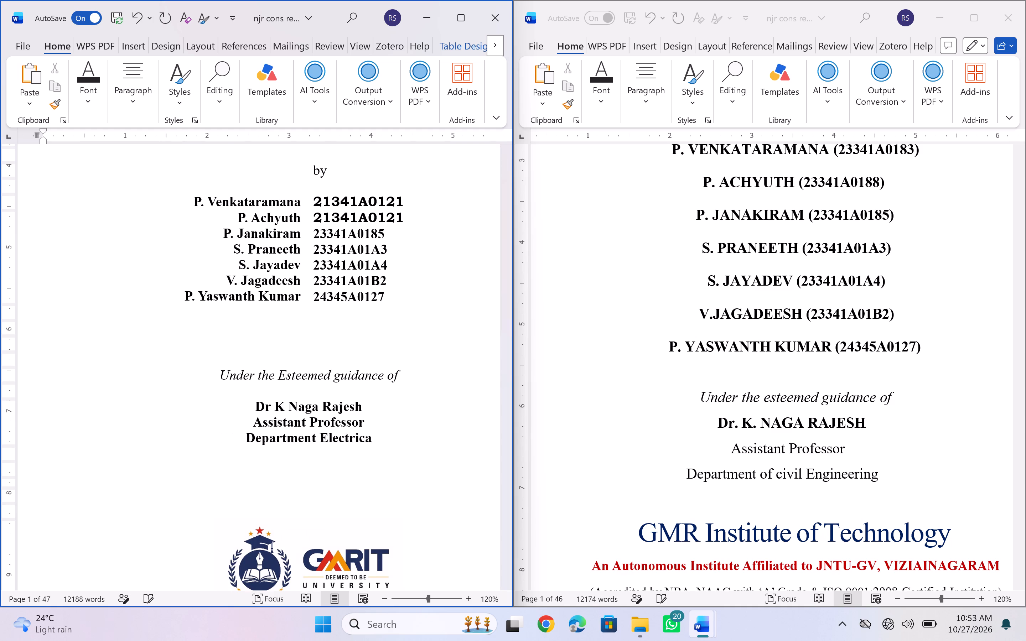
key("BackSpace")
key("BackSpace")
key("BackSpace")
key("BackSpace")
key("BackSpace")
key("BackSpace")
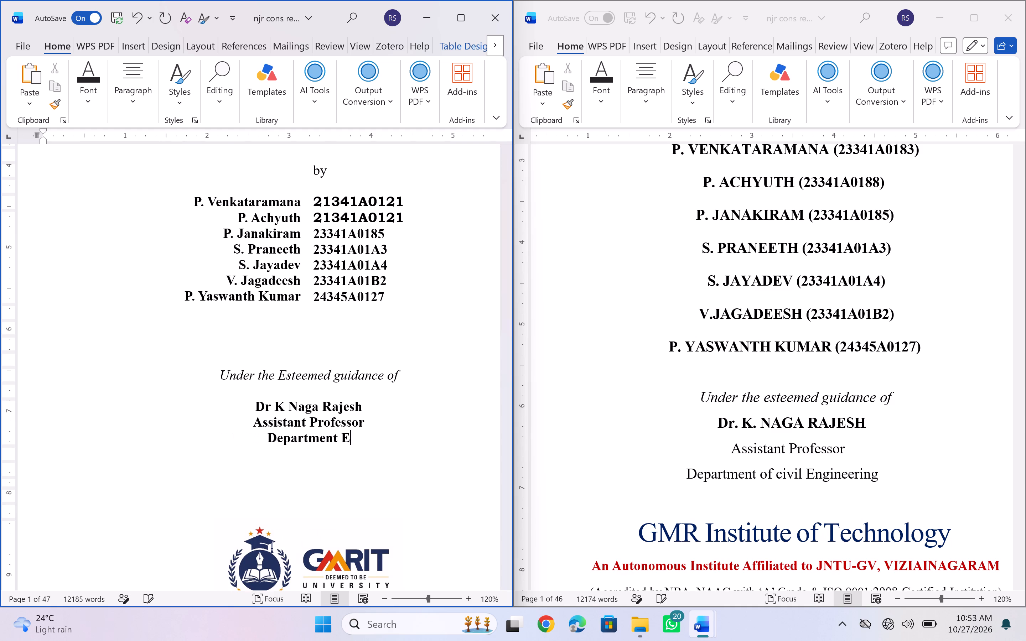
key("BackSpace")
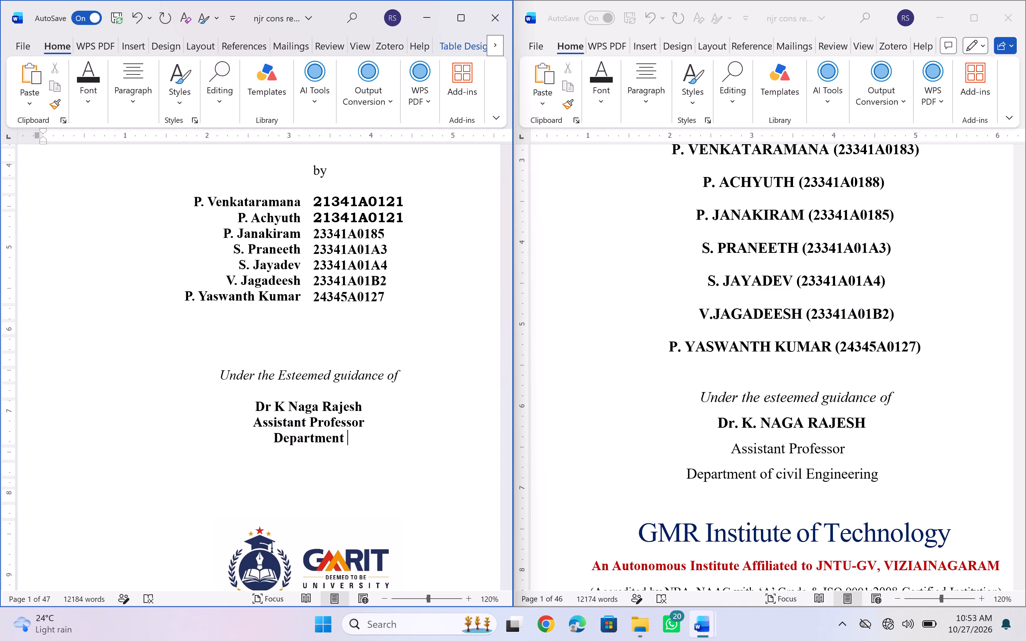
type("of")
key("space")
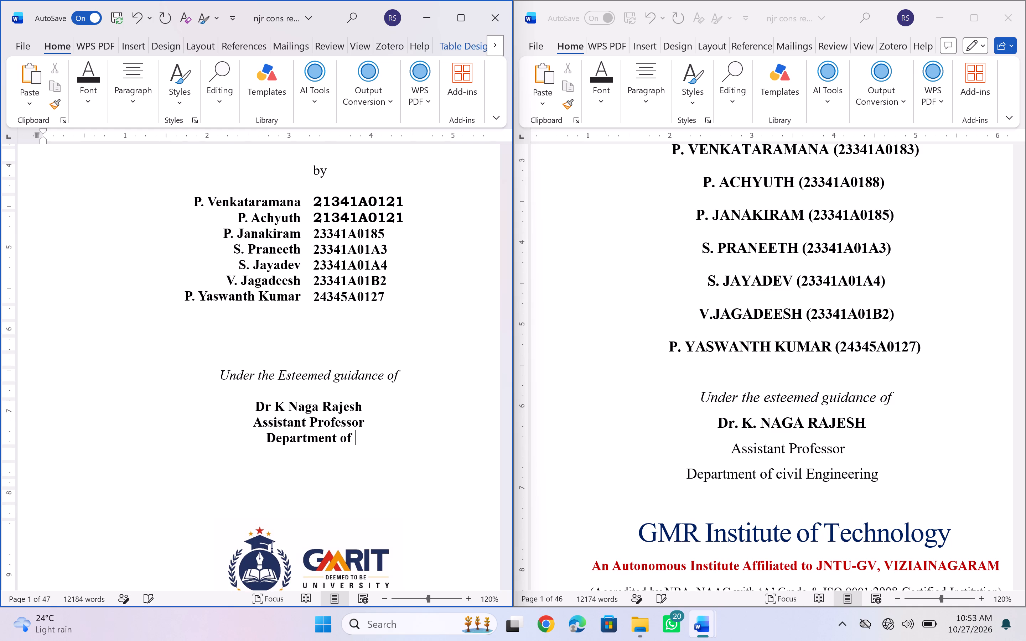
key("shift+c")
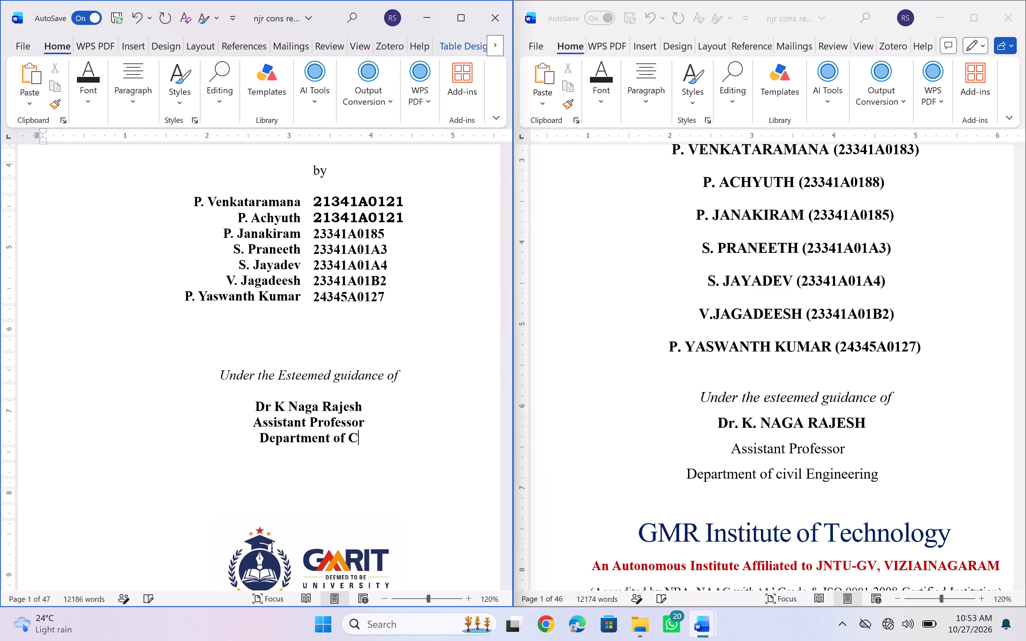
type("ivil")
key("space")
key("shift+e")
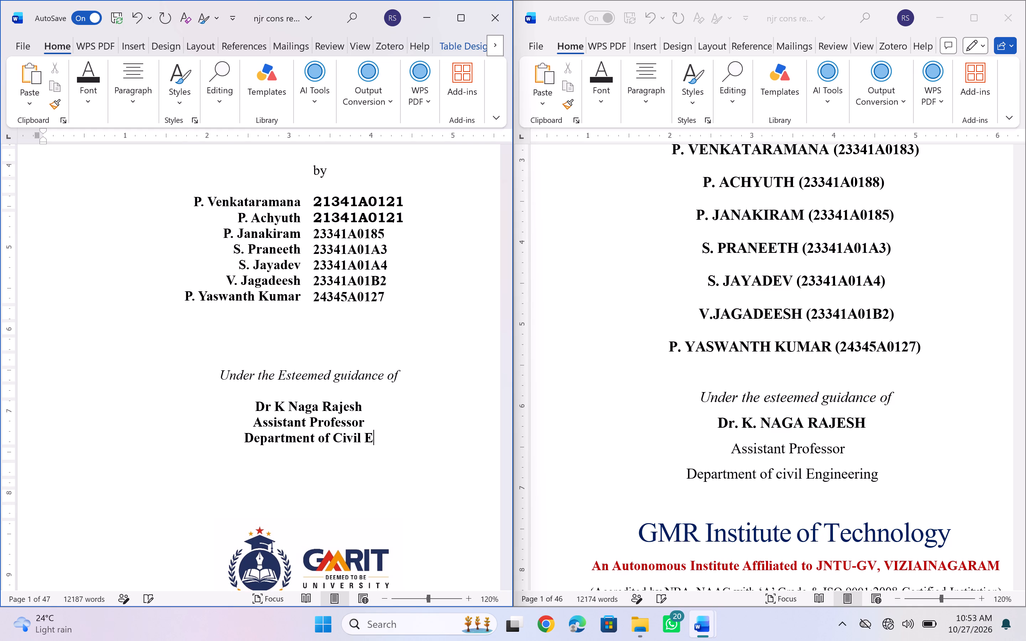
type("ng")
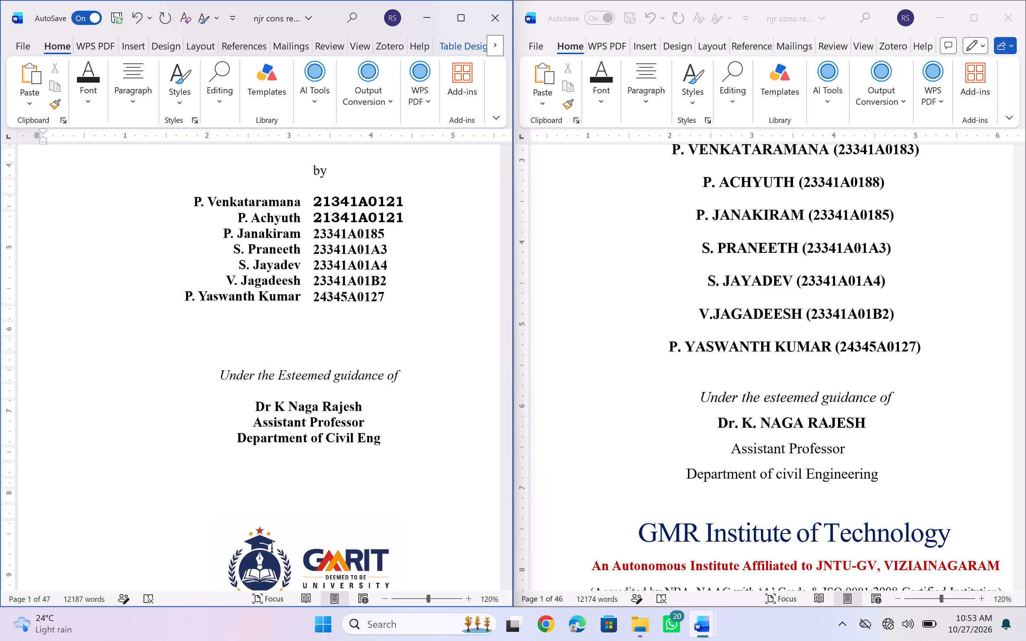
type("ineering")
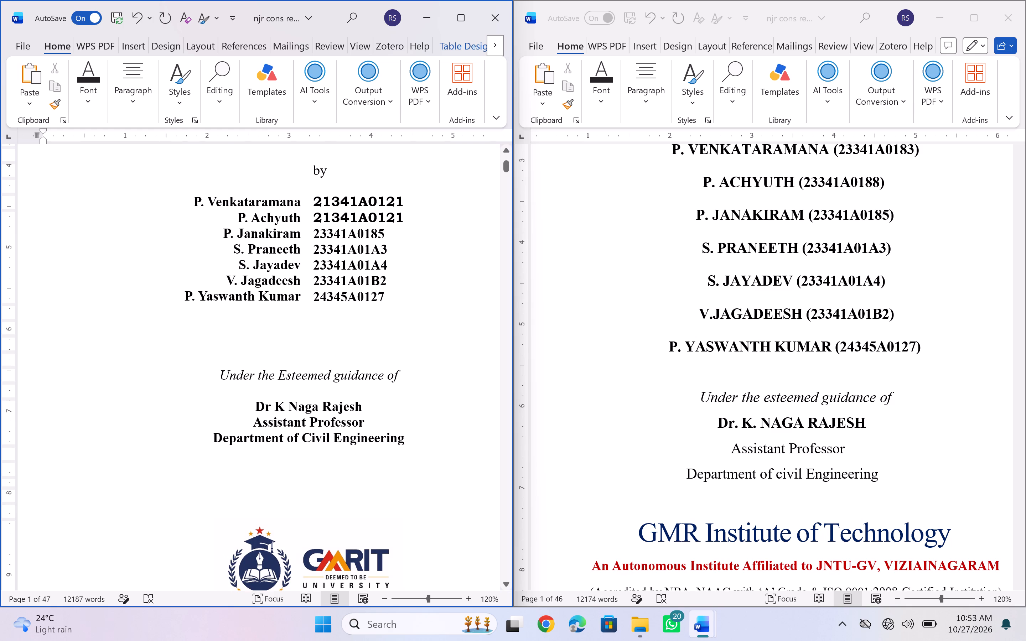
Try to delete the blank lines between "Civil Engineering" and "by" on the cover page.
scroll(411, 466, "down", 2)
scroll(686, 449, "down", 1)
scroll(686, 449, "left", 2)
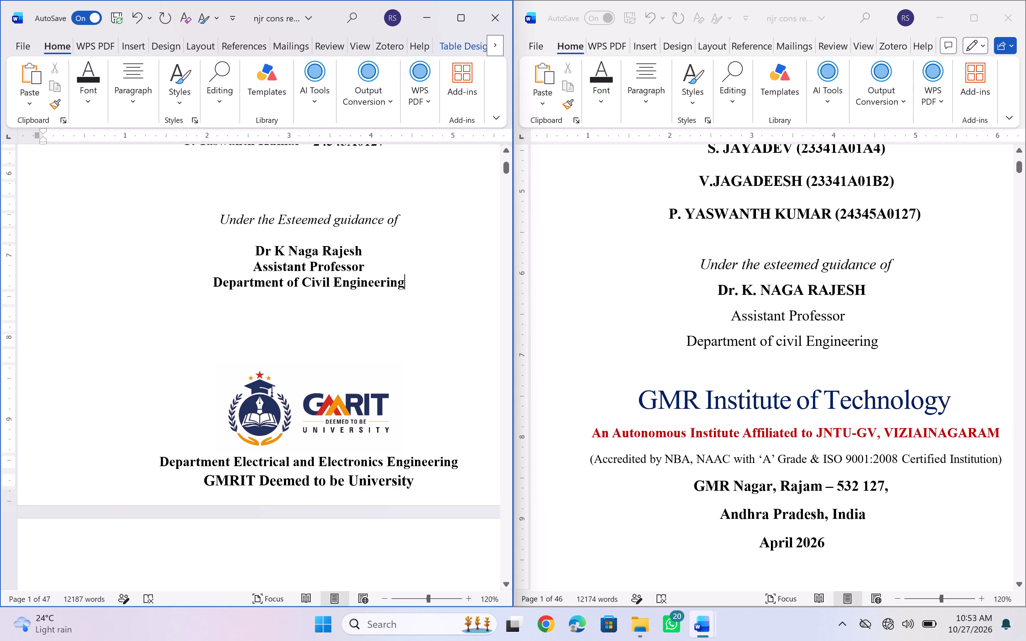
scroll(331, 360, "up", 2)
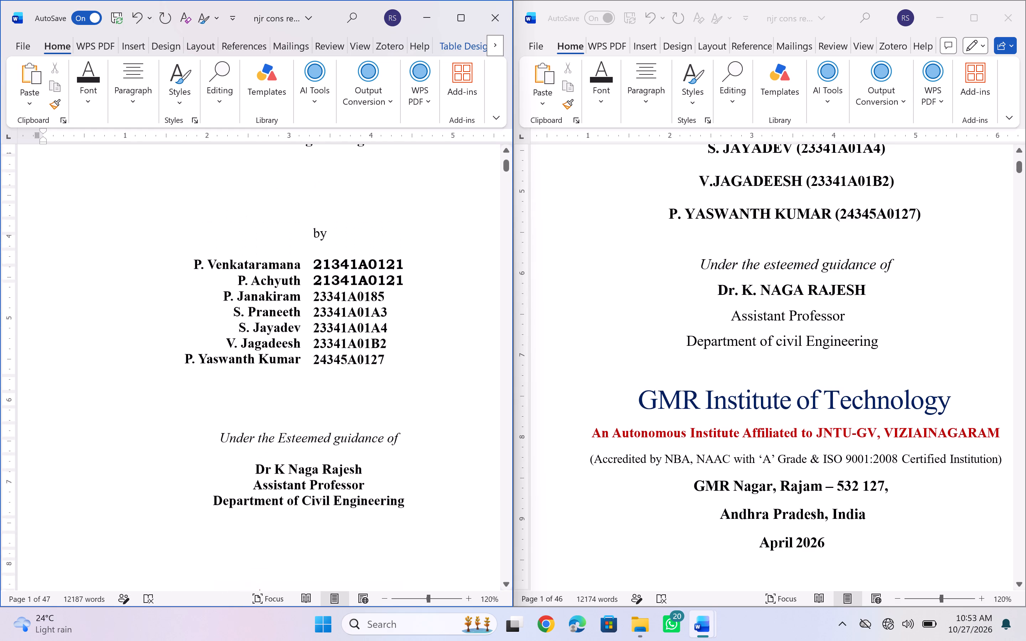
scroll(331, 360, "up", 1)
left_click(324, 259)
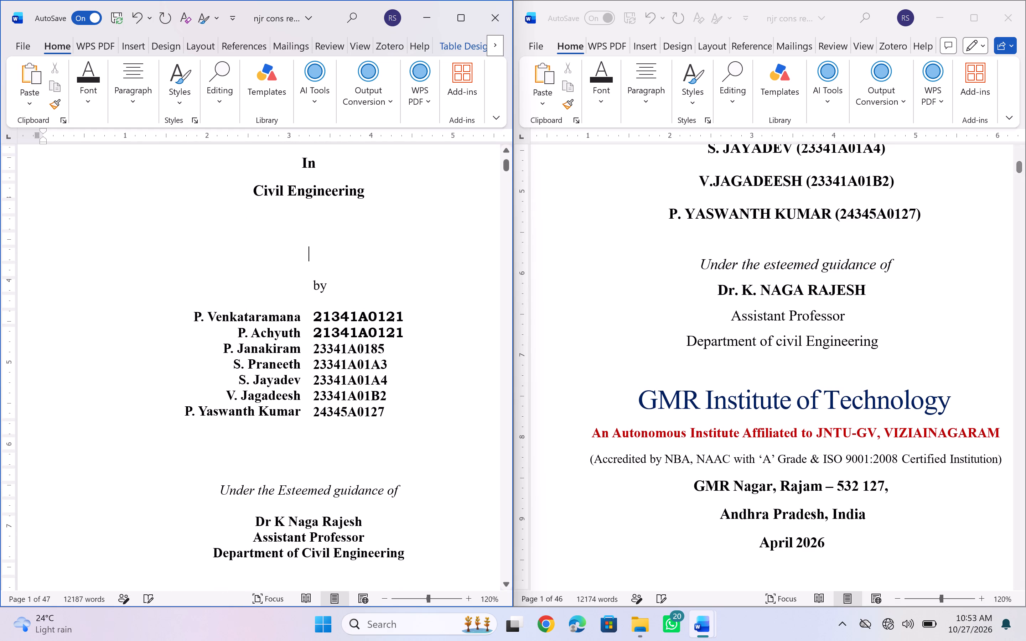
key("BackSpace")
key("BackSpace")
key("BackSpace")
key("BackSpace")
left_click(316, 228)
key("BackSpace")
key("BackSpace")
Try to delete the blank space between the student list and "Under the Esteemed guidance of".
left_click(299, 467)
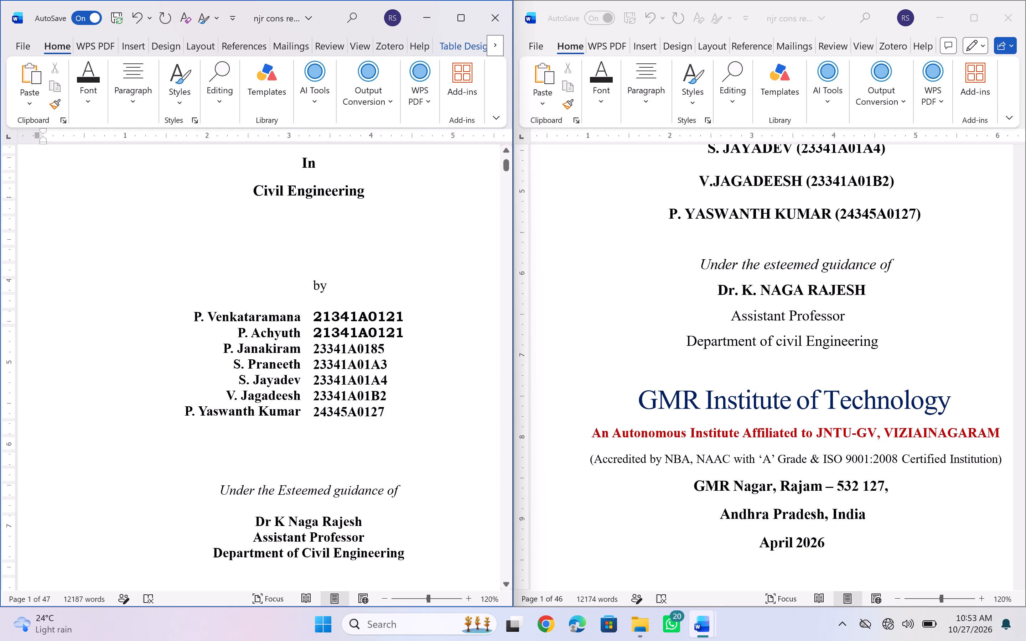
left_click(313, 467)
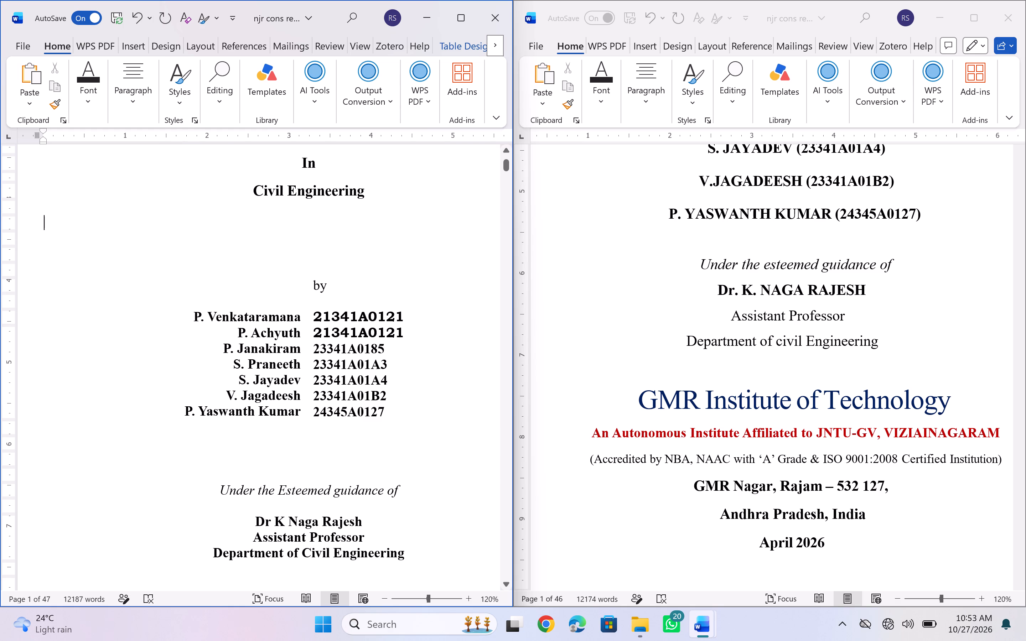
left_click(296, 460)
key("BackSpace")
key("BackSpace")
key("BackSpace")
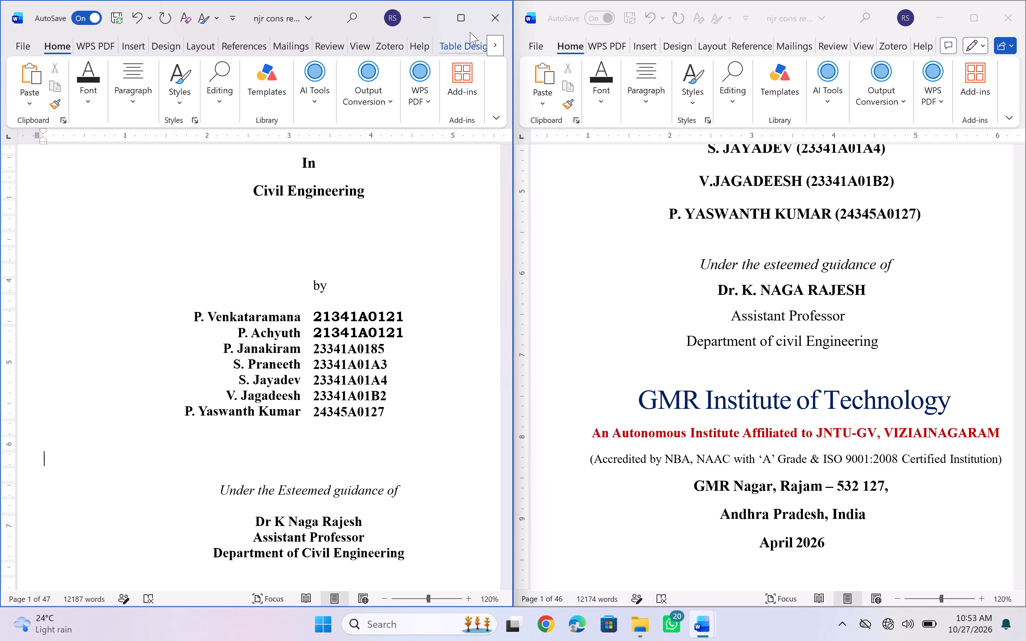
Maximize the njr cons report window.
left_click(465, 20)
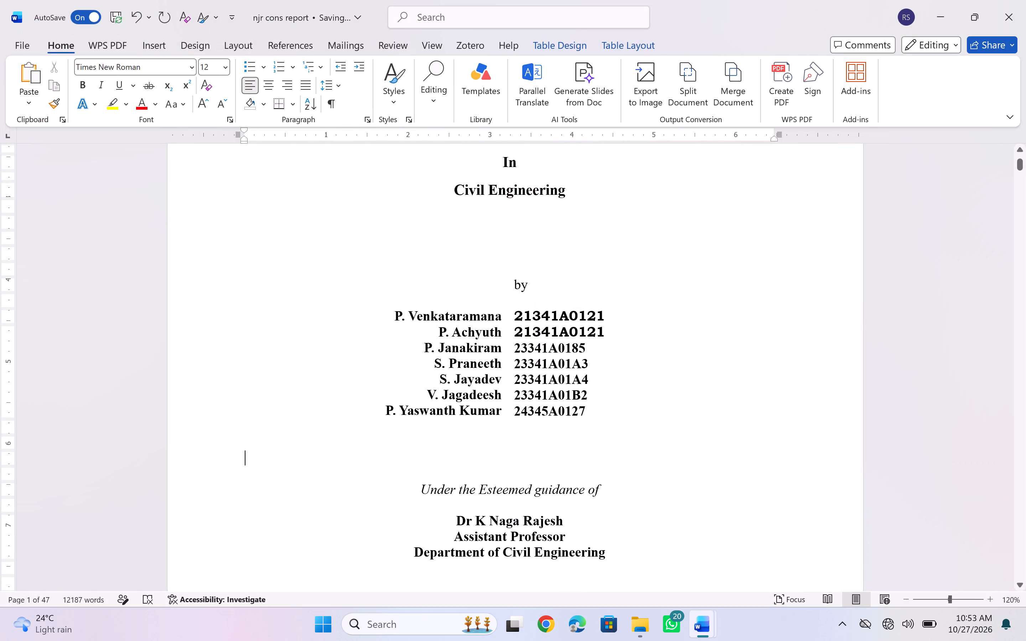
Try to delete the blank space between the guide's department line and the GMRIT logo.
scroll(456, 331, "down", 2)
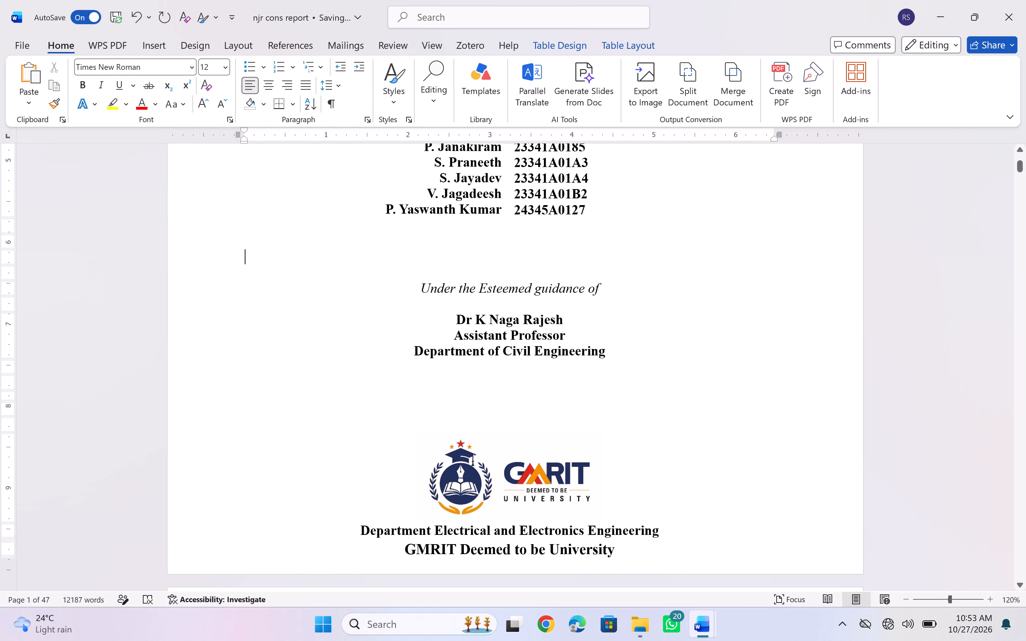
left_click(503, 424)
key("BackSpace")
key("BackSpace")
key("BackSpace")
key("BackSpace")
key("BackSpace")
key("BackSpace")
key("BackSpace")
Examine the cover page's spacing and where its closing institute lines break onto the following page.
scroll(484, 388, "down", 1)
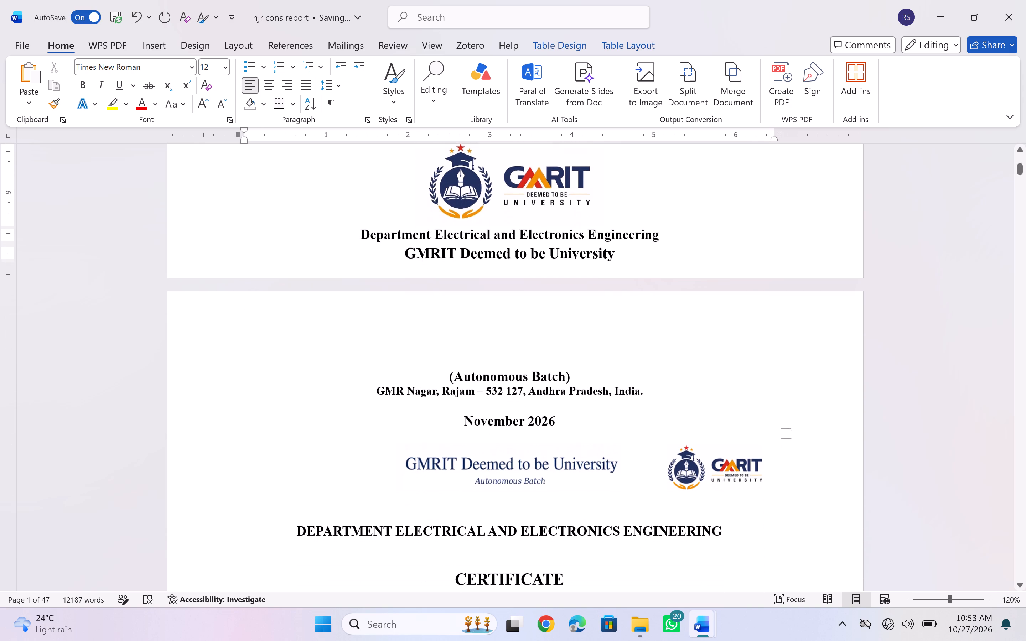
scroll(484, 388, "down", 1)
scroll(484, 388, "up", 1)
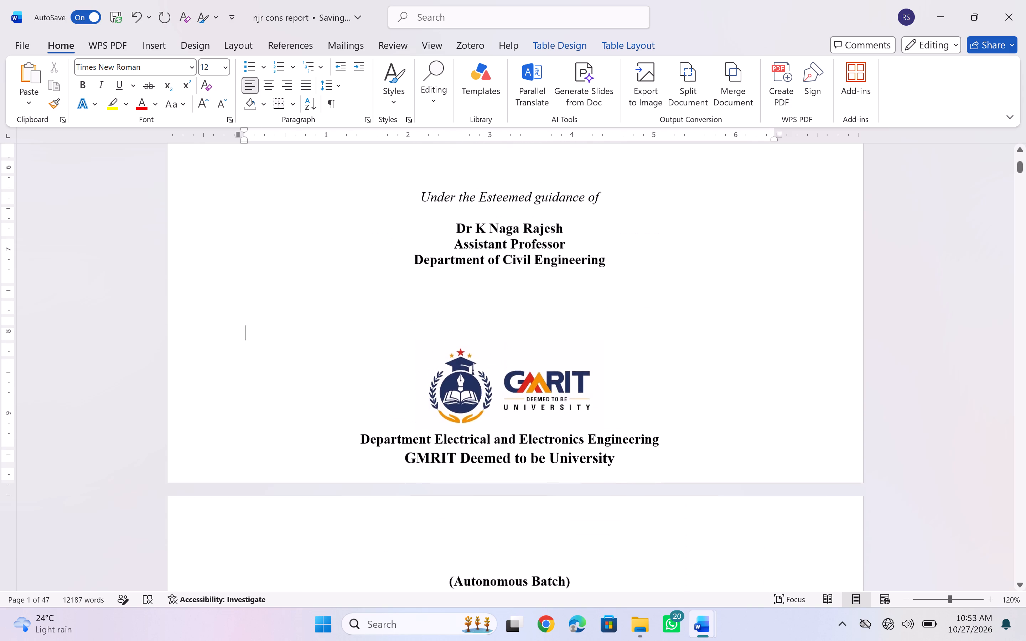
scroll(484, 388, "up", 4)
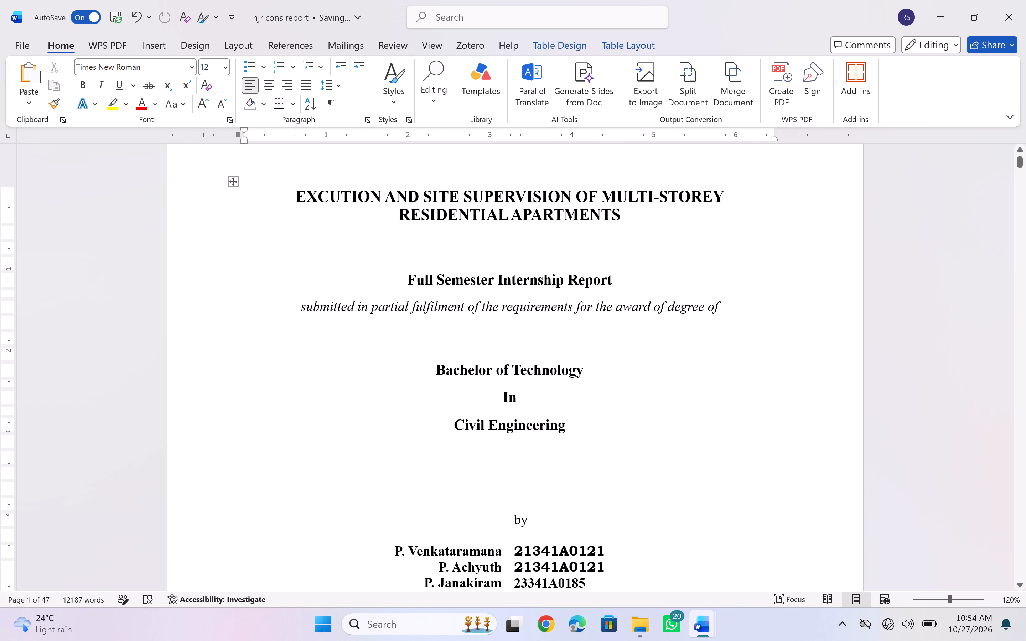
scroll(488, 448, "down", 1)
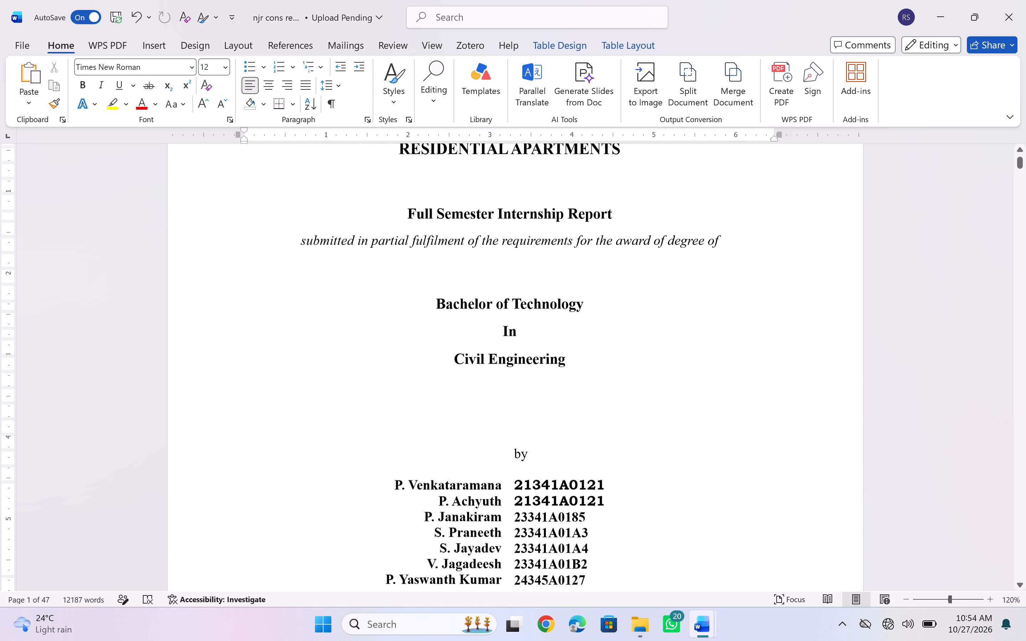
scroll(488, 448, "down", 1)
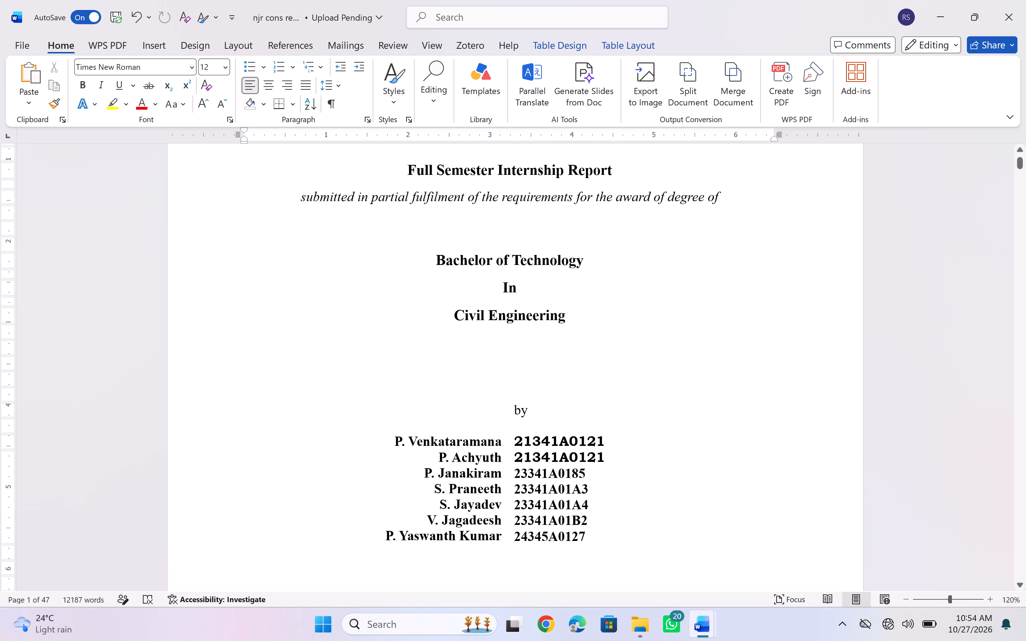
scroll(488, 448, "down", 1)
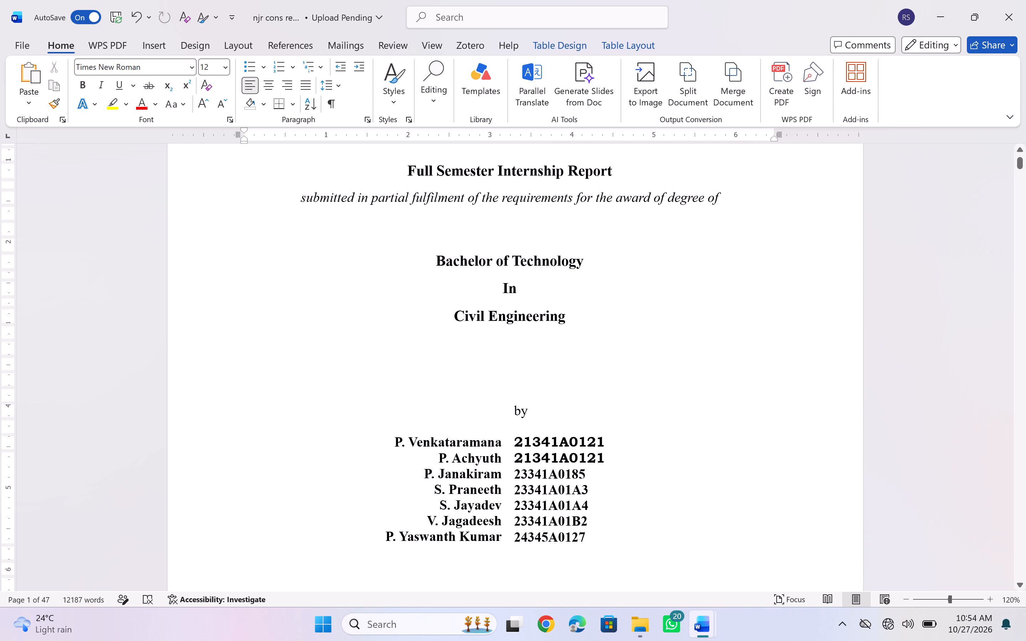
scroll(16, 444, "down", 1)
scroll(217, 479, "down", 2)
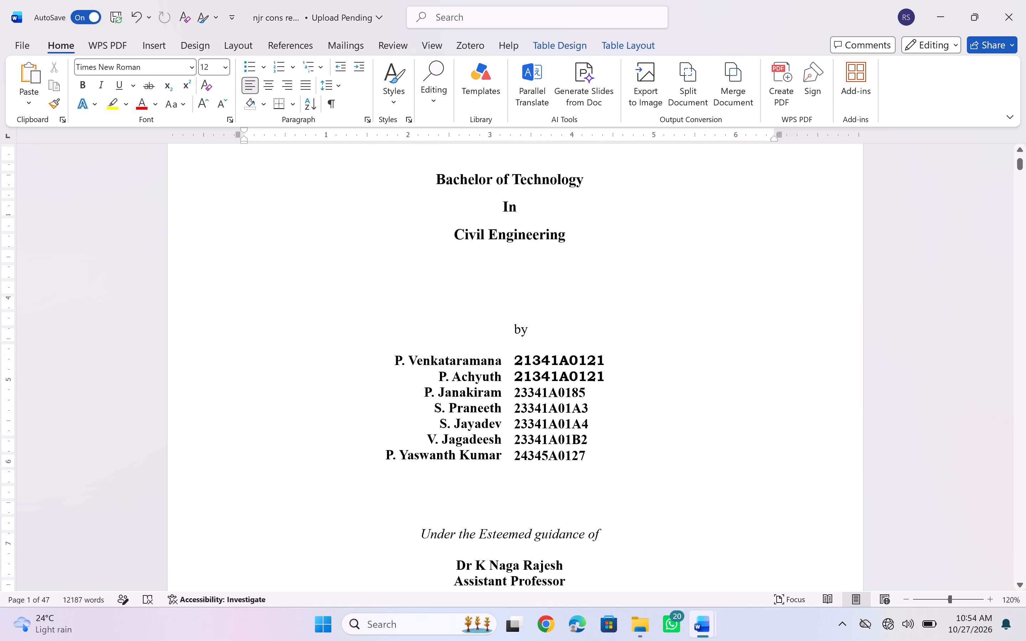
scroll(217, 479, "down", 2)
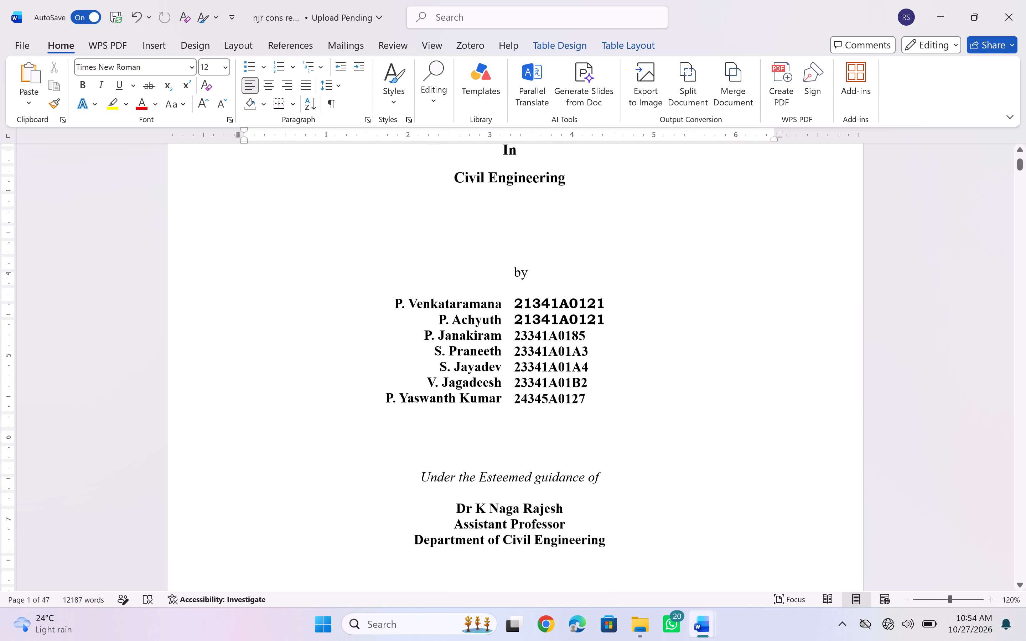
scroll(217, 479, "down", 1)
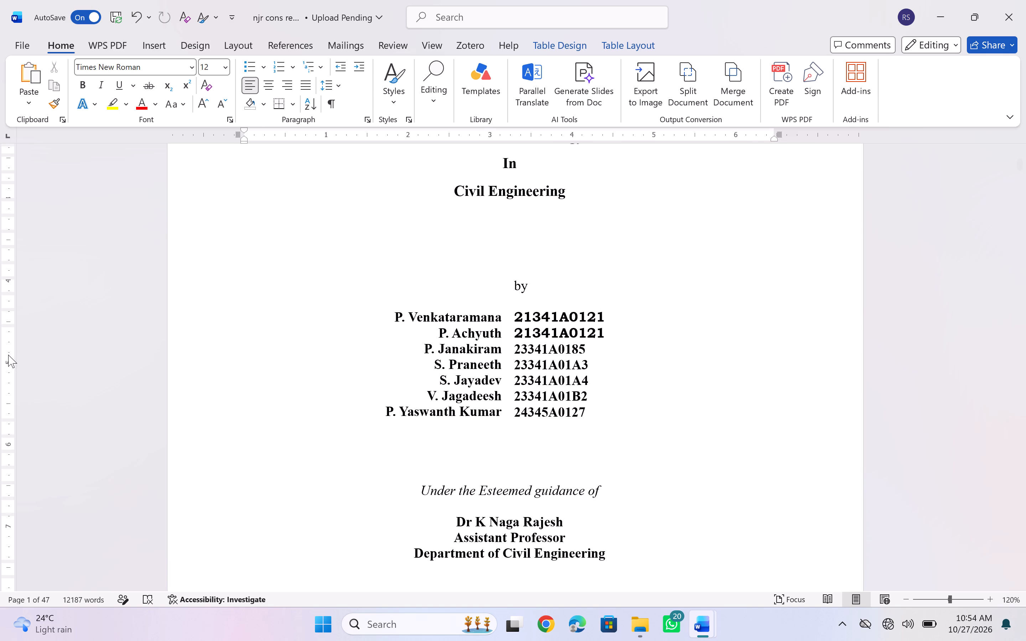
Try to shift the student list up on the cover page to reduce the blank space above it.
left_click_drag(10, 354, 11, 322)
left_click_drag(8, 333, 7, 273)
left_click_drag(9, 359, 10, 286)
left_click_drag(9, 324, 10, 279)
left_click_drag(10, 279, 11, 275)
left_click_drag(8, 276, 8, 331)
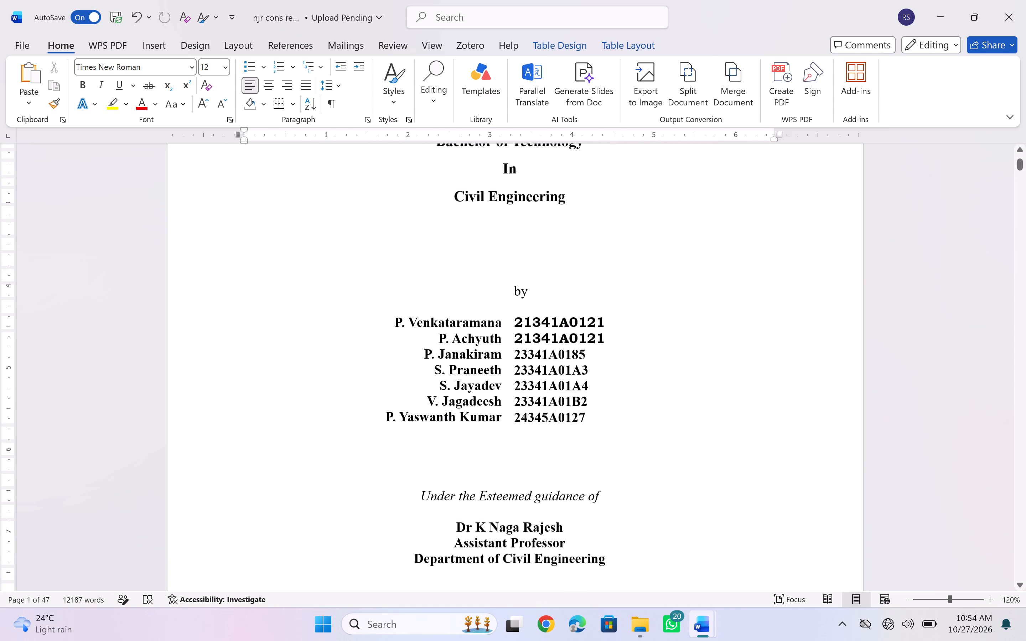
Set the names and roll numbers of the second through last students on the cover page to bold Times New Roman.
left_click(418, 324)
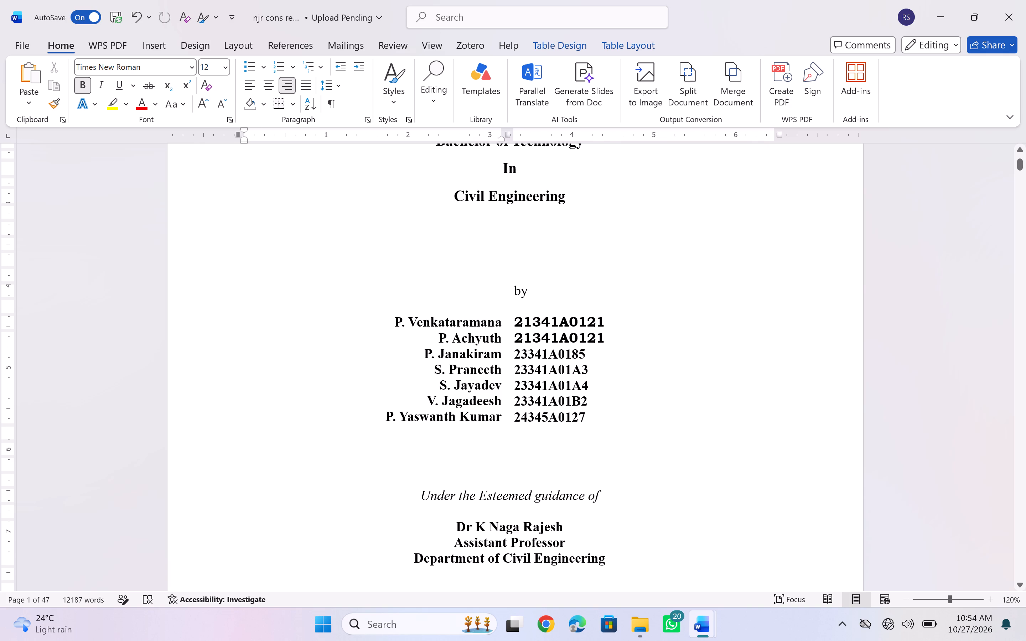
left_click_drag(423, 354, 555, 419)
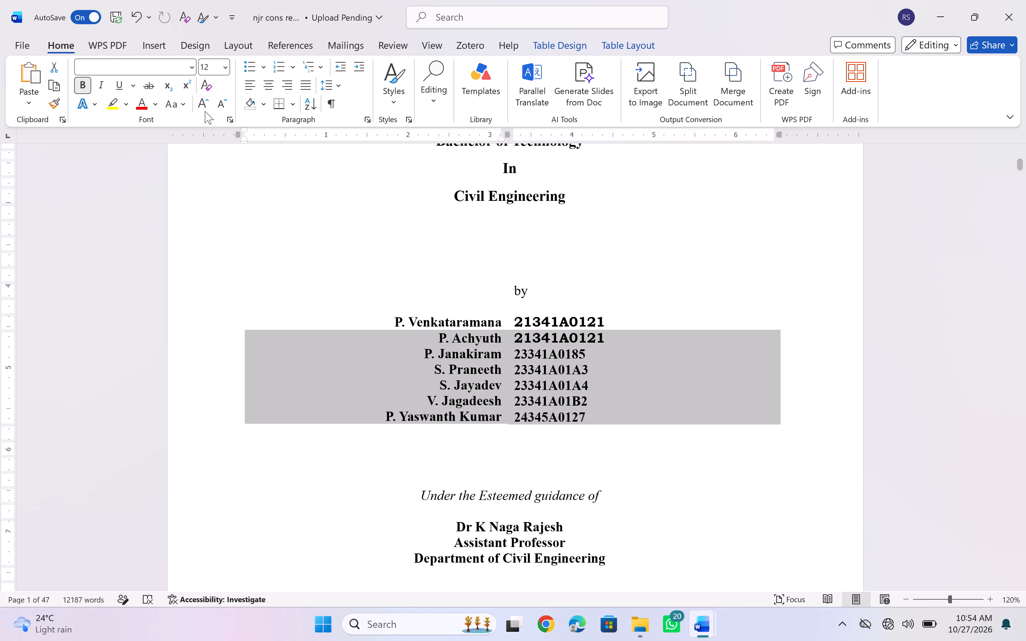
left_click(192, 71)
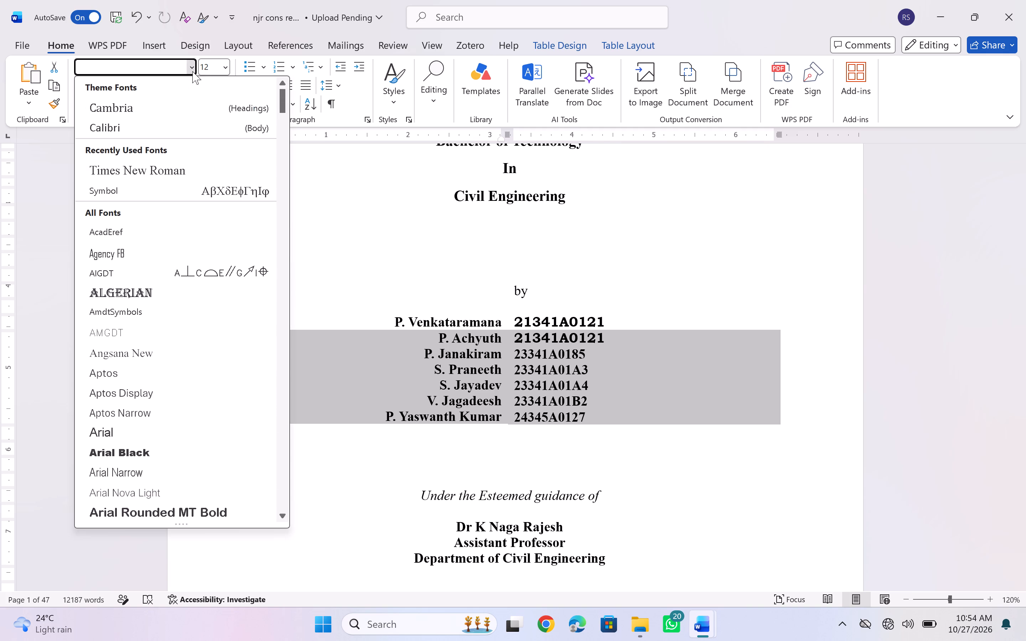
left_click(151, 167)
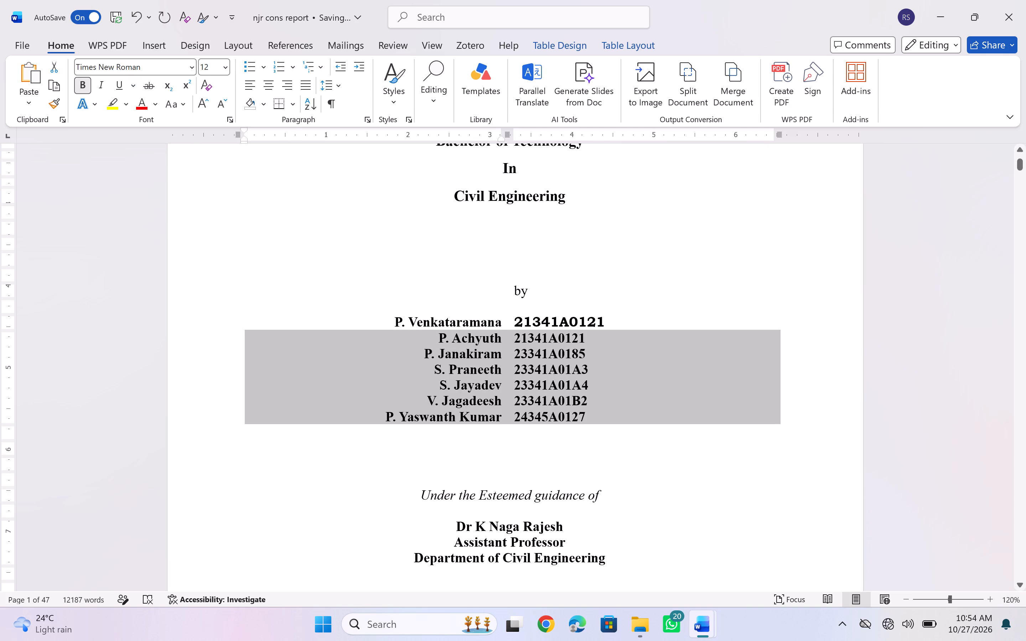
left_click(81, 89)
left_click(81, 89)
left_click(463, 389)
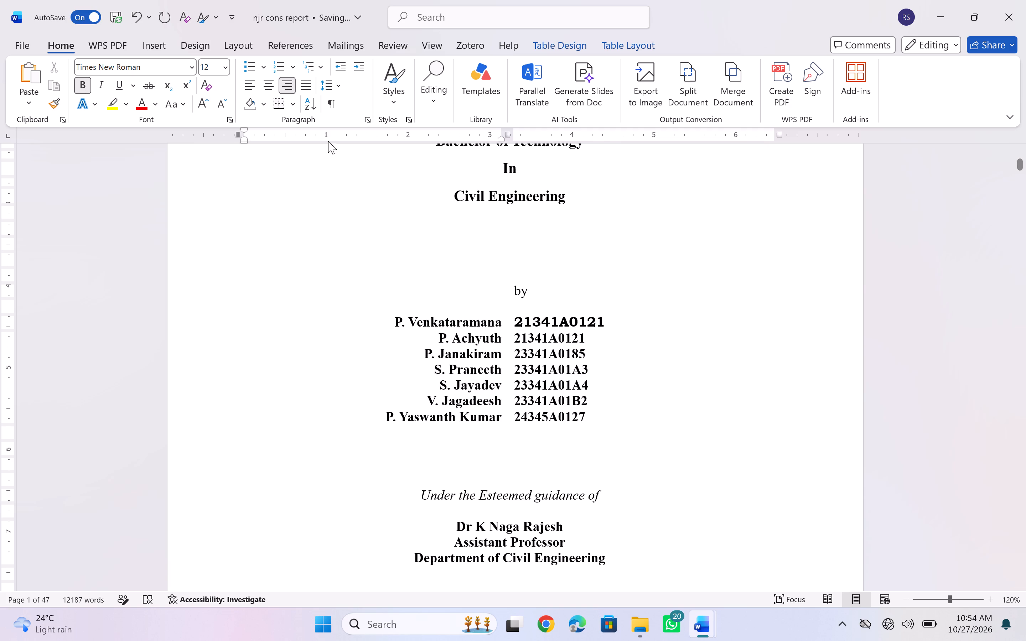
Set the roll numbers of the second through last students to Bookman Old Style, matching the first student's roll number.
left_click(533, 325)
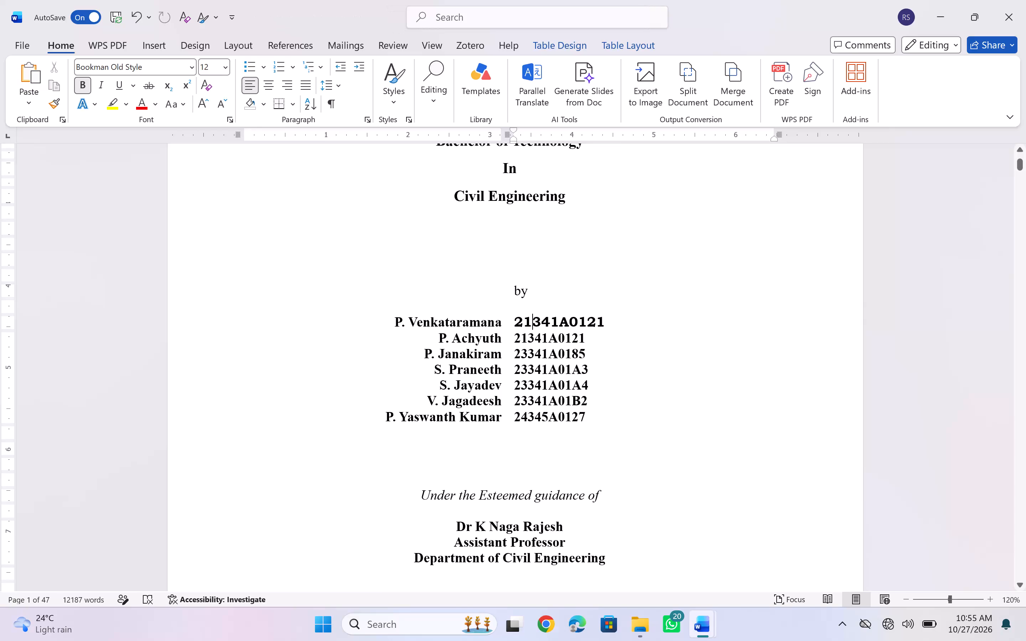
left_click_drag(513, 337, 526, 380)
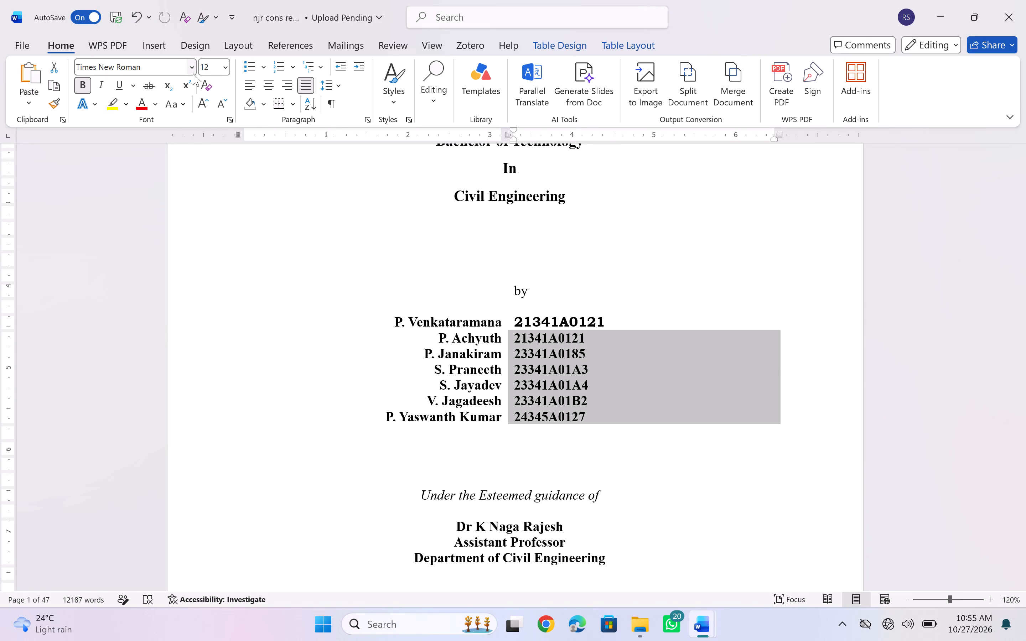
left_click(193, 73)
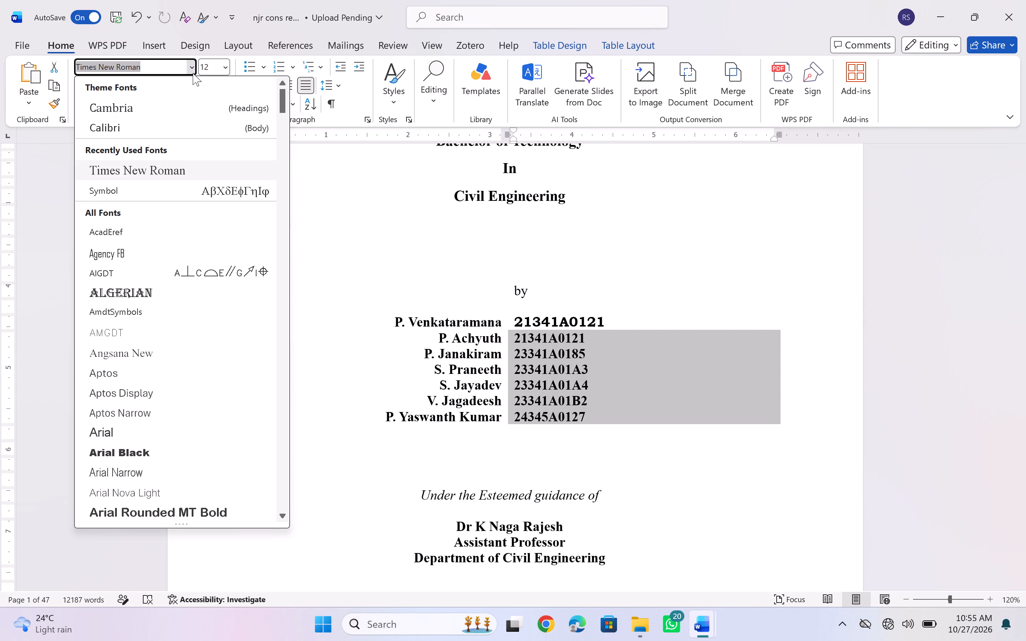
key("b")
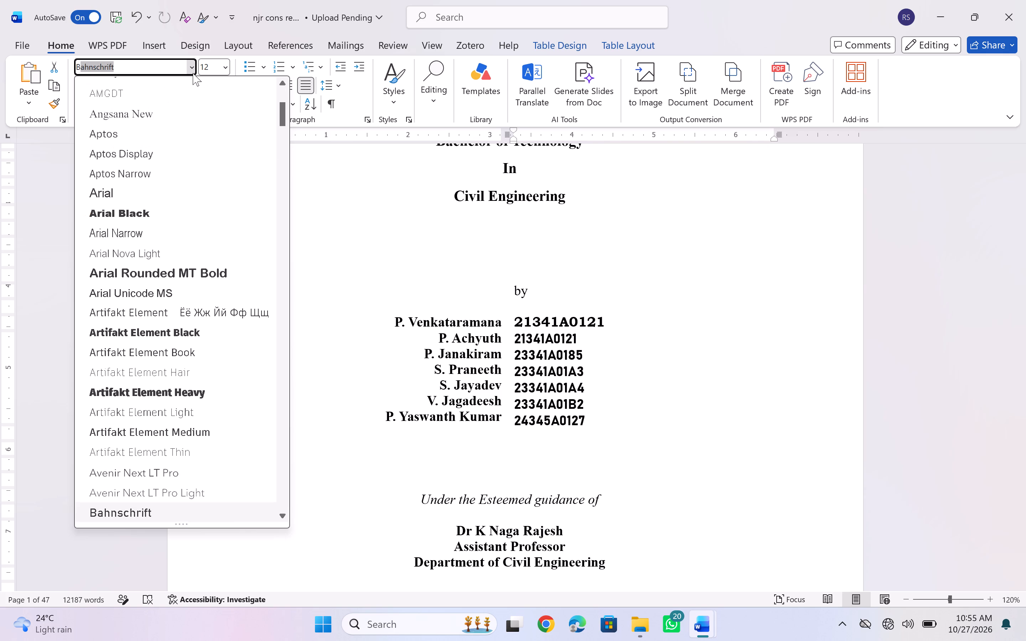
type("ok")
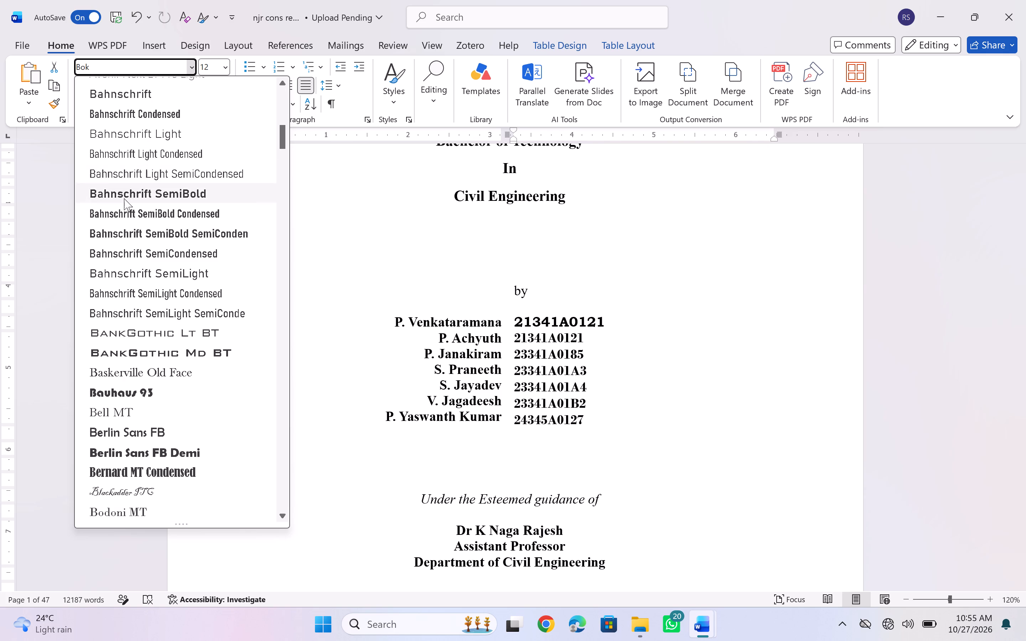
scroll(123, 202, "up", 1)
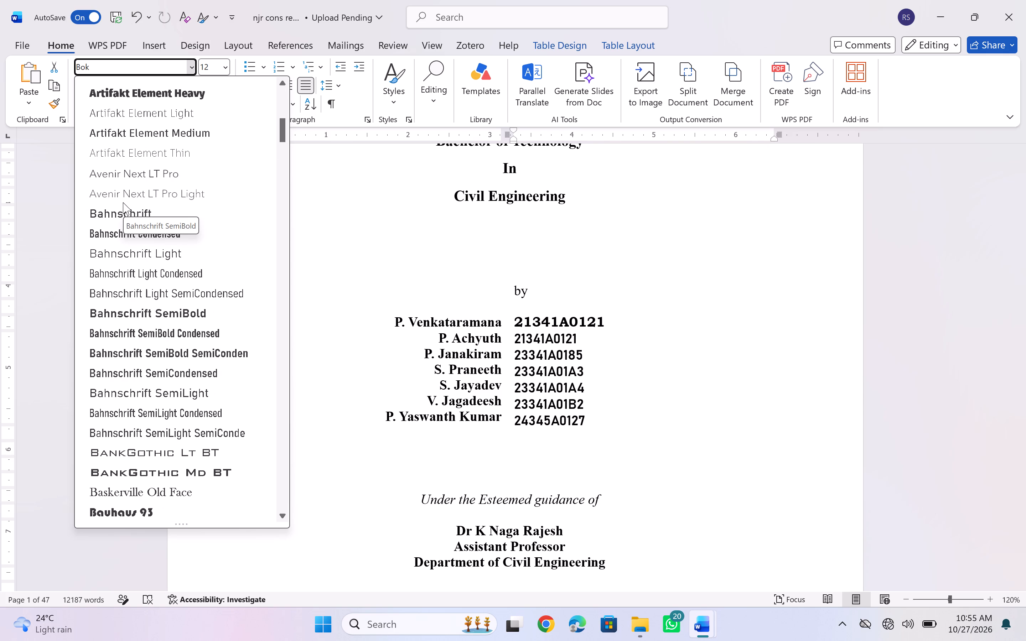
scroll(123, 202, "up", 1)
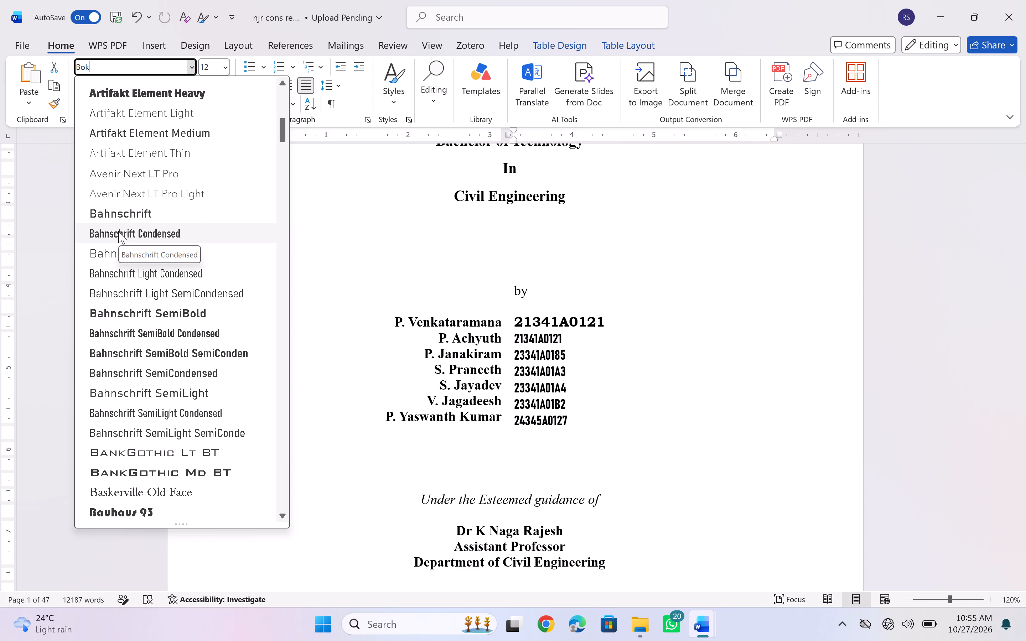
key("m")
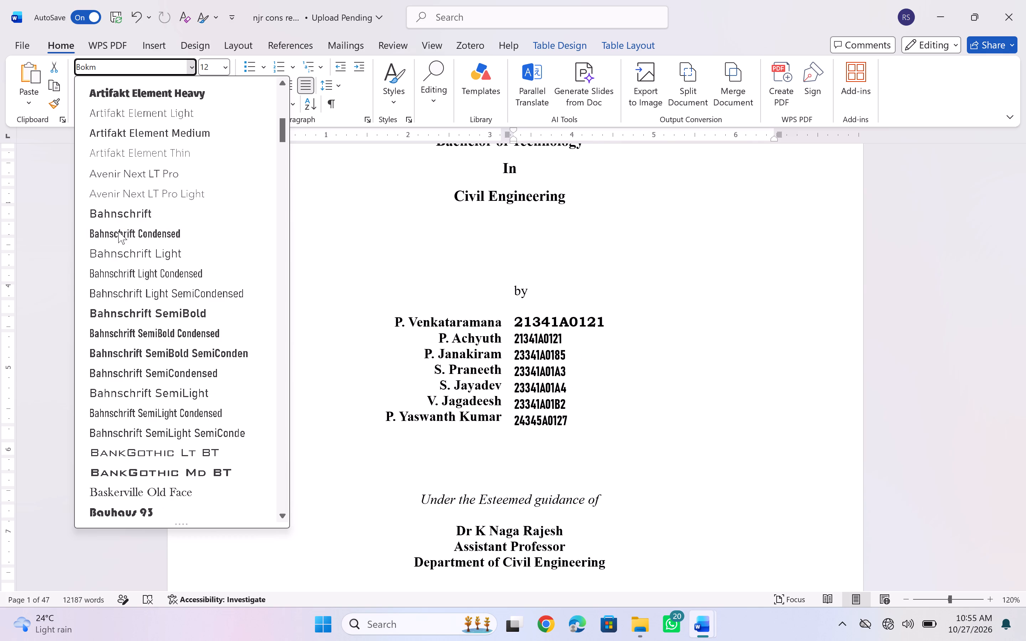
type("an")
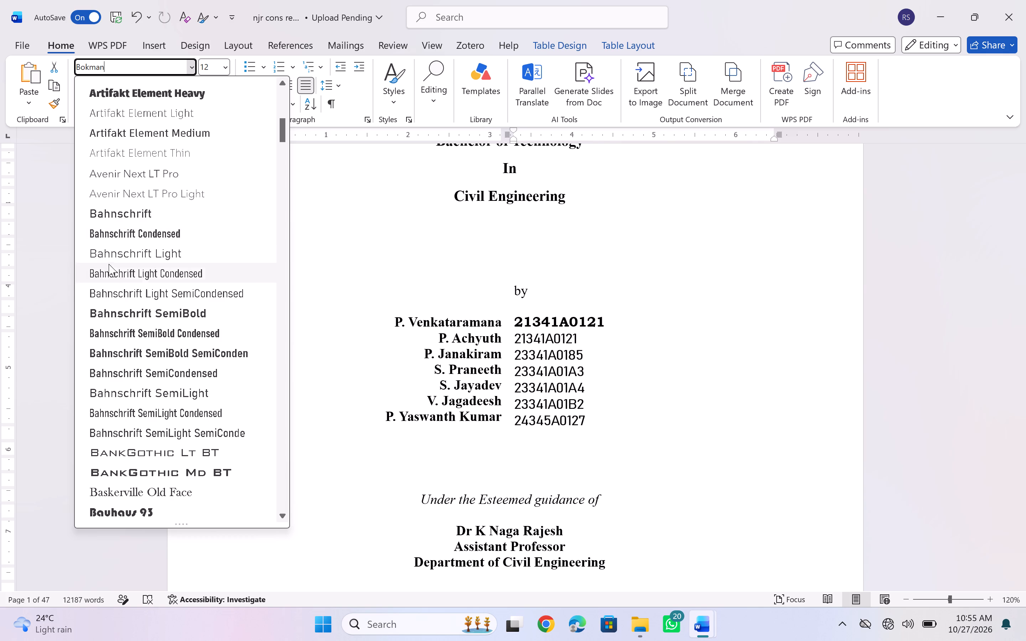
scroll(110, 364, "down", 1)
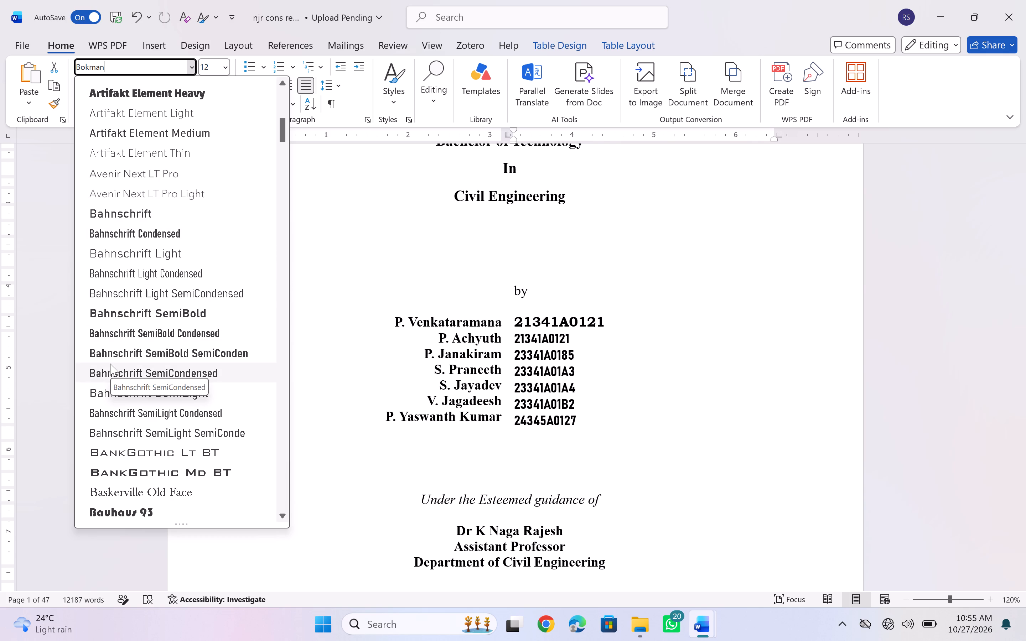
scroll(110, 364, "down", 1)
scroll(114, 437, "down", 1)
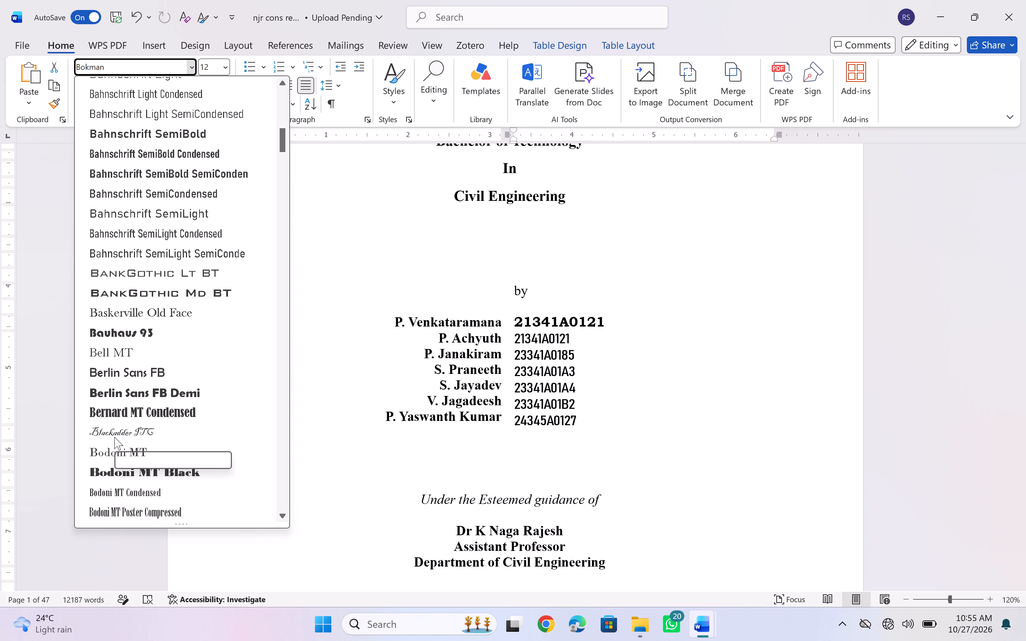
scroll(114, 437, "down", 3)
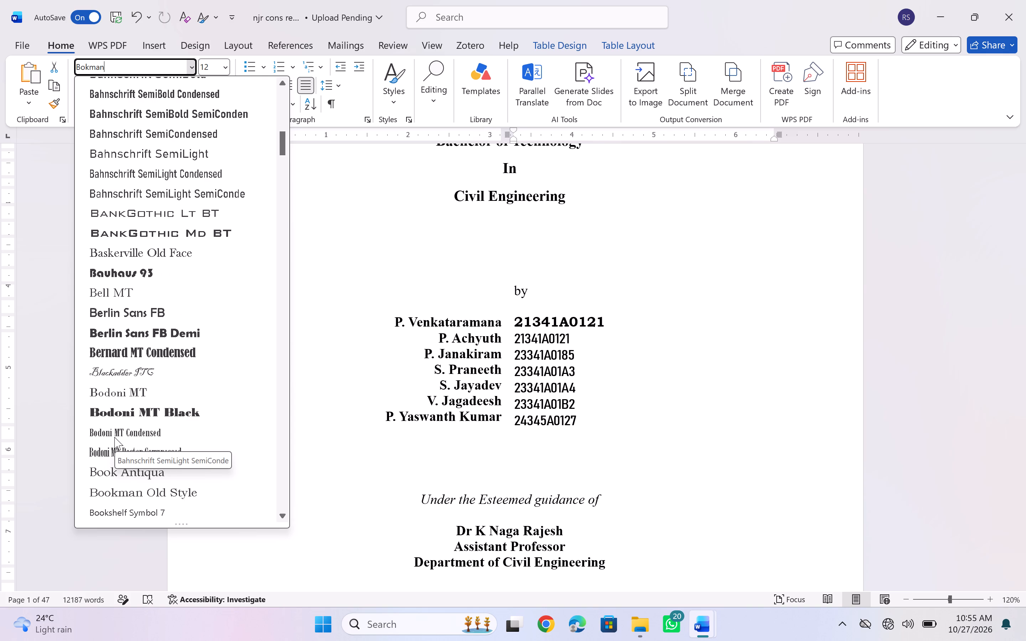
scroll(114, 437, "down", 2)
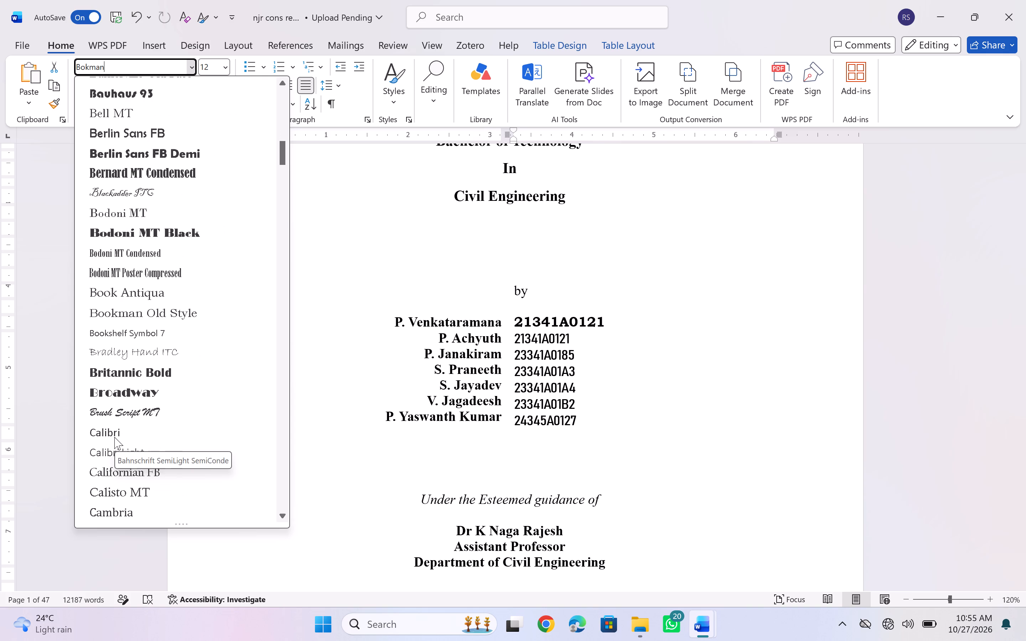
scroll(114, 437, "down", 1)
left_click(135, 315)
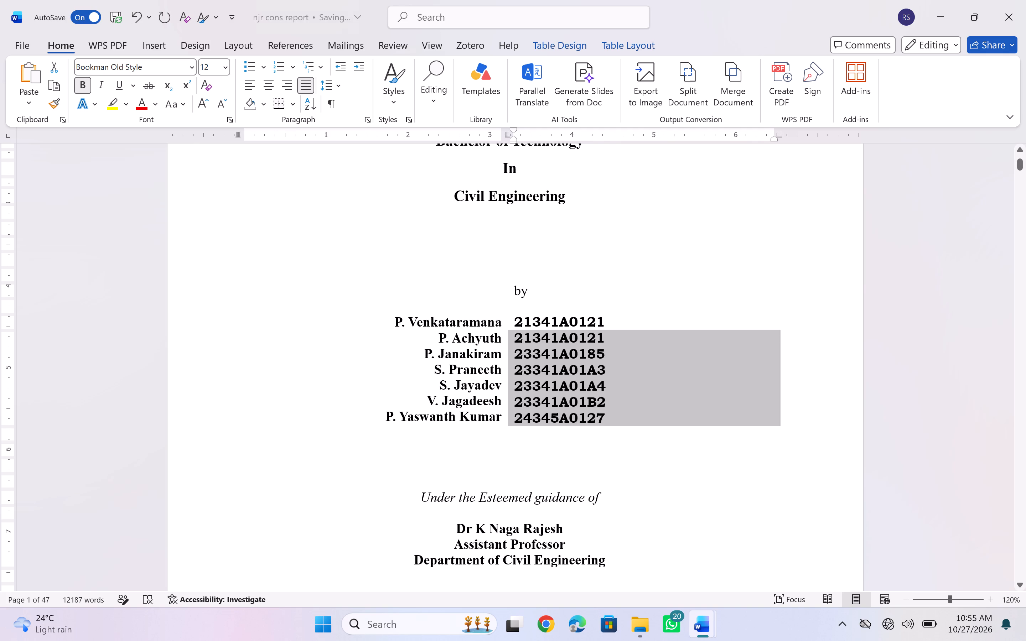
left_click(598, 375)
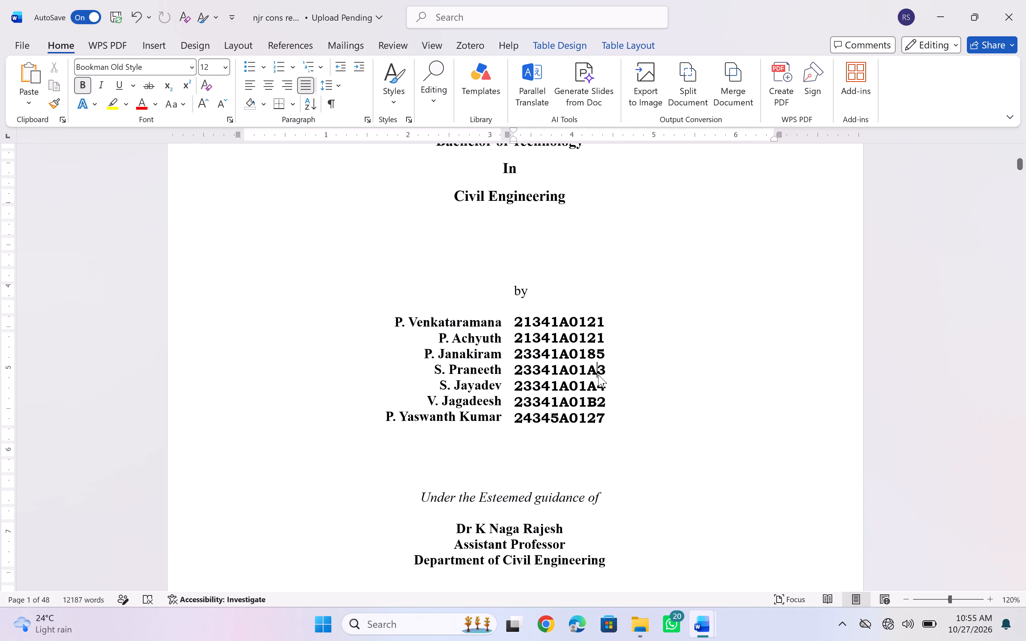
Move the GMRIT logo up towards the guide's department line, keeping it centred on the cover page.
scroll(598, 375, "down", 1)
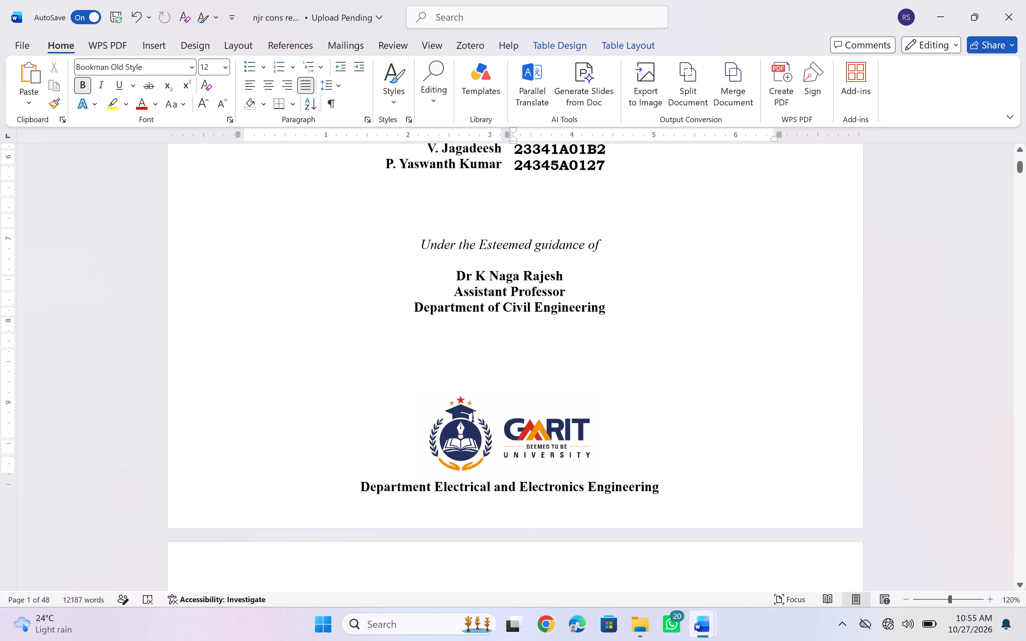
scroll(598, 375, "down", 1)
left_click_drag(514, 387, 514, 367)
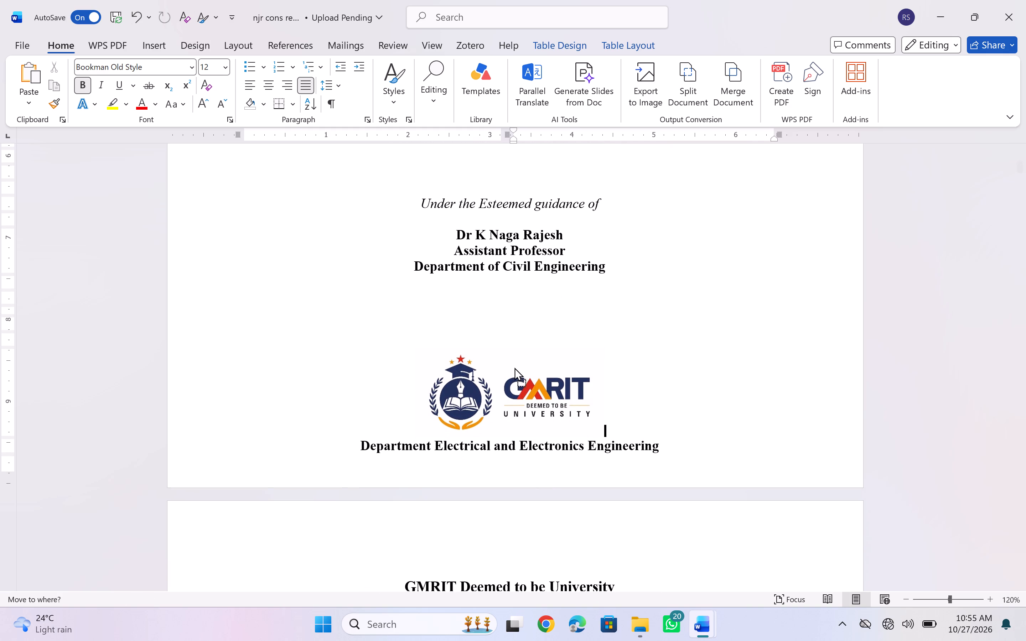
left_click_drag(514, 367, 513, 342)
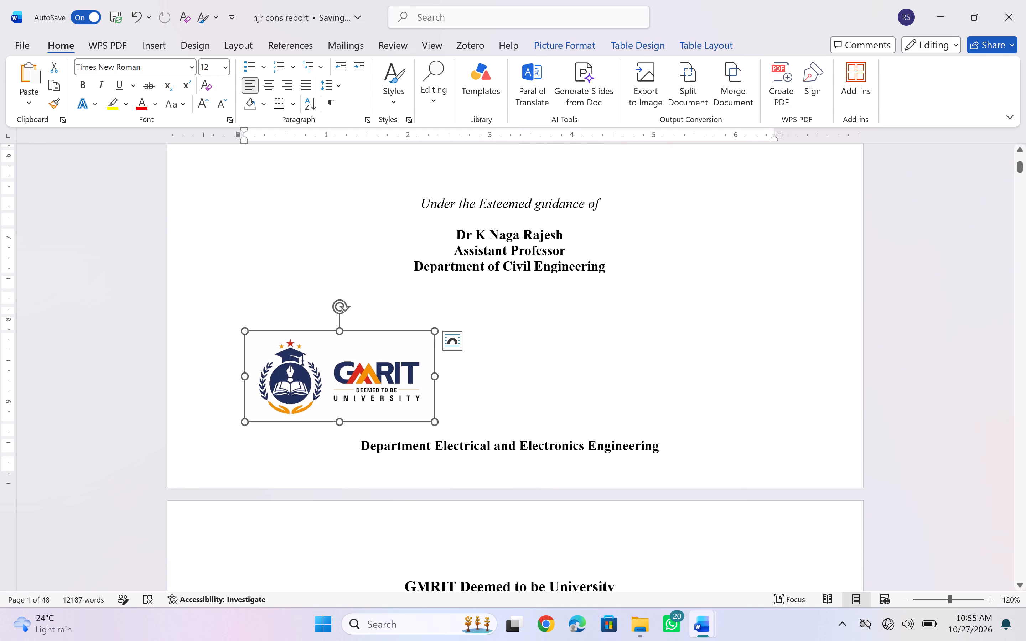
left_click_drag(320, 362, 460, 319)
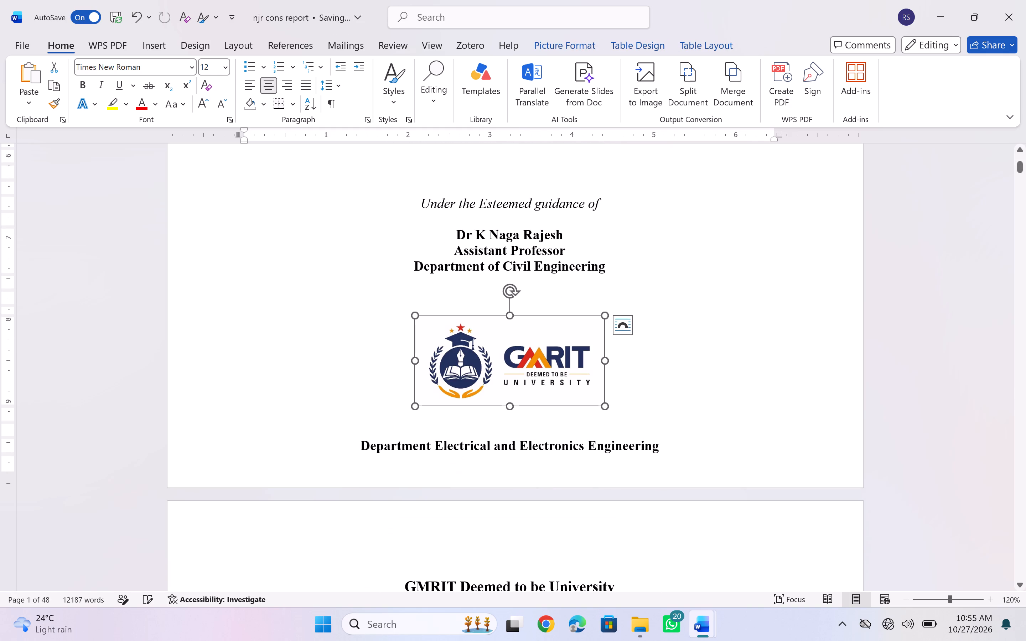
left_click_drag(492, 356, 501, 330)
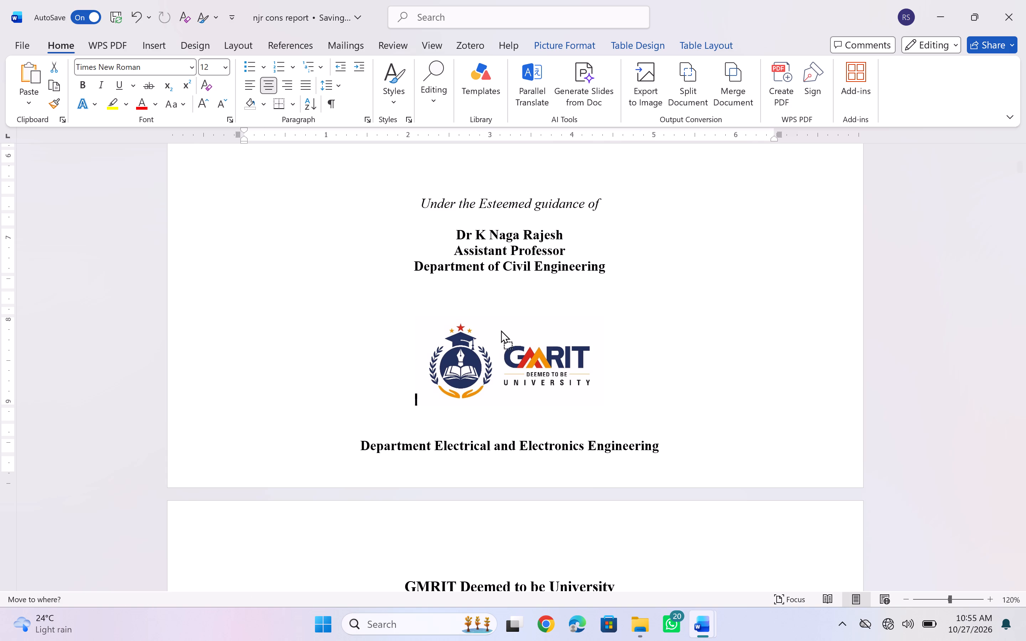
left_click_drag(501, 330, 505, 319)
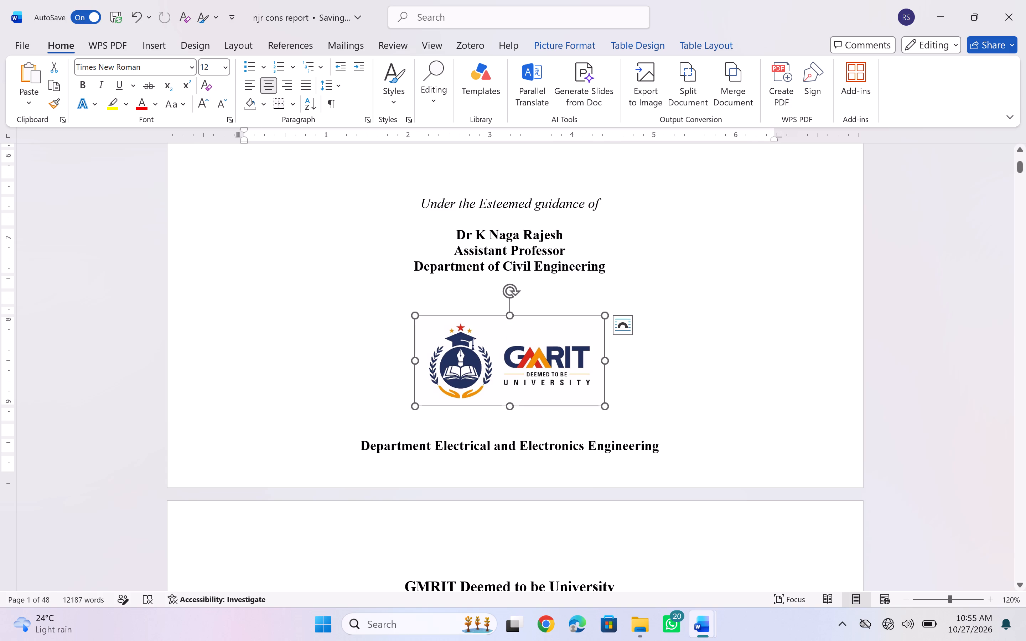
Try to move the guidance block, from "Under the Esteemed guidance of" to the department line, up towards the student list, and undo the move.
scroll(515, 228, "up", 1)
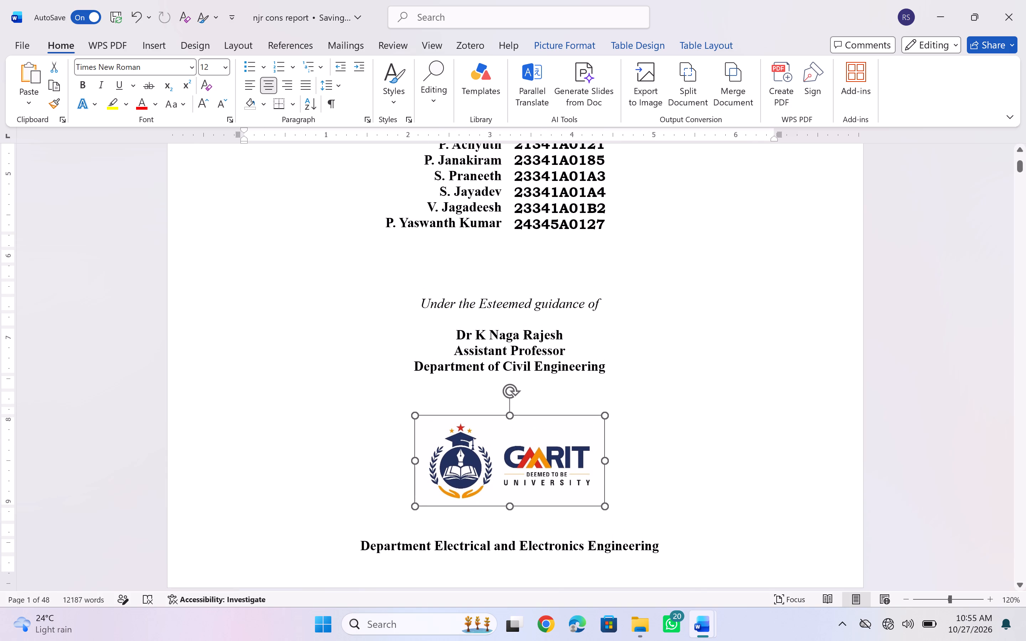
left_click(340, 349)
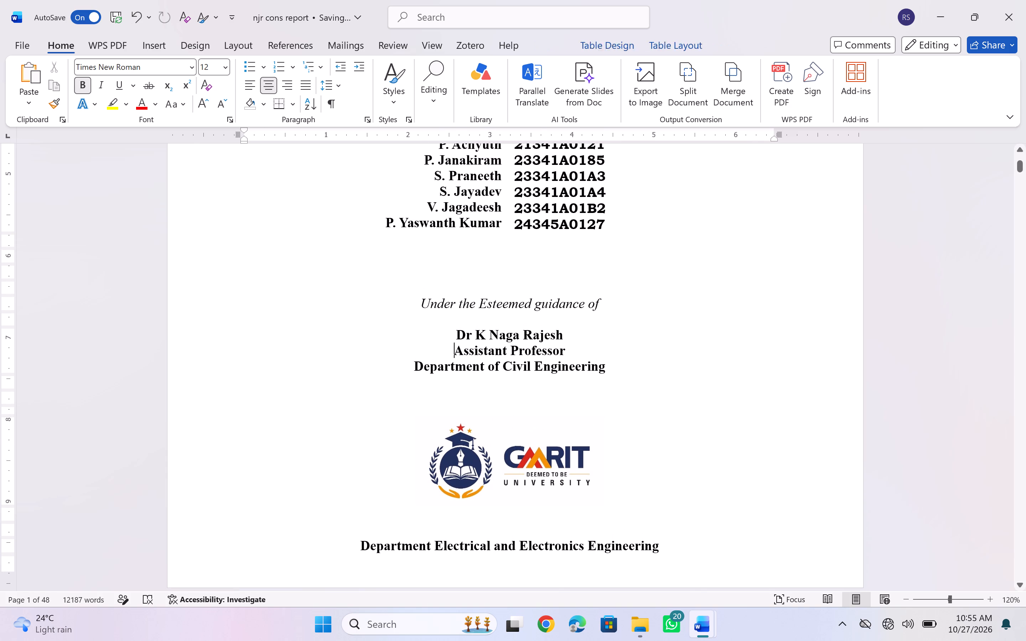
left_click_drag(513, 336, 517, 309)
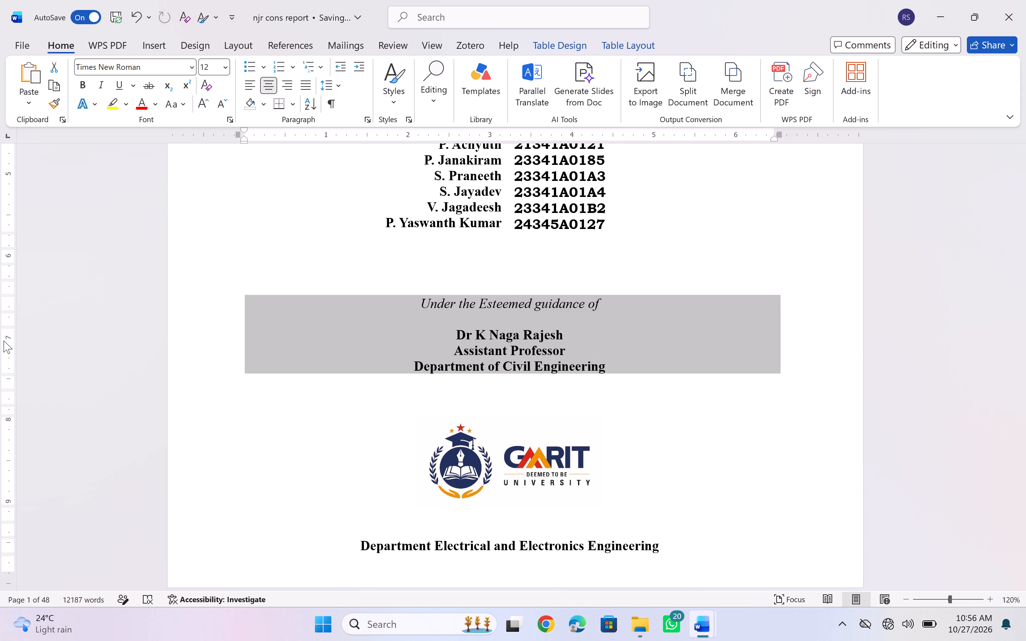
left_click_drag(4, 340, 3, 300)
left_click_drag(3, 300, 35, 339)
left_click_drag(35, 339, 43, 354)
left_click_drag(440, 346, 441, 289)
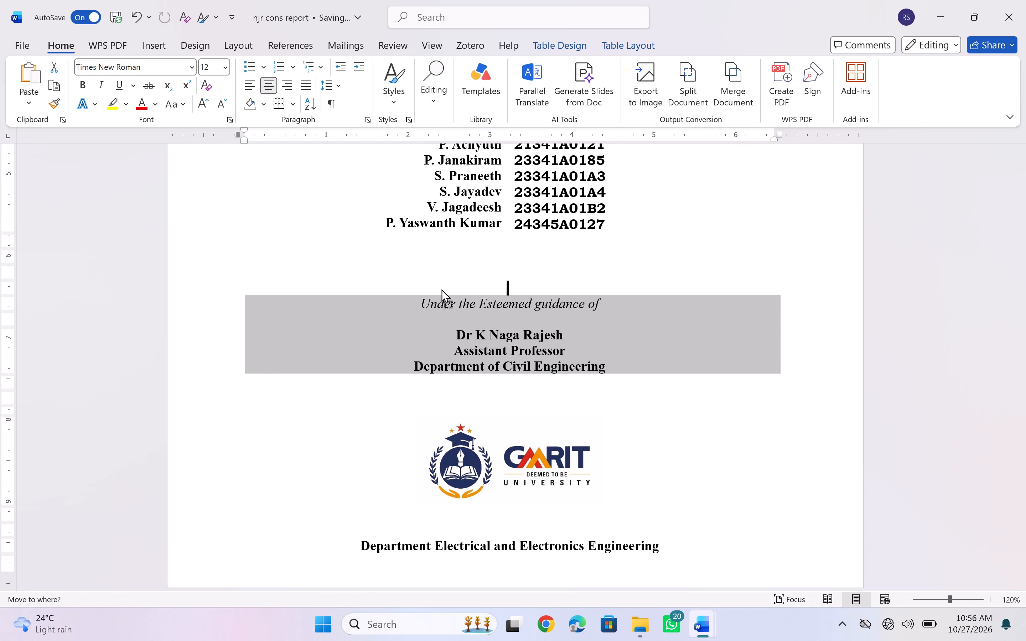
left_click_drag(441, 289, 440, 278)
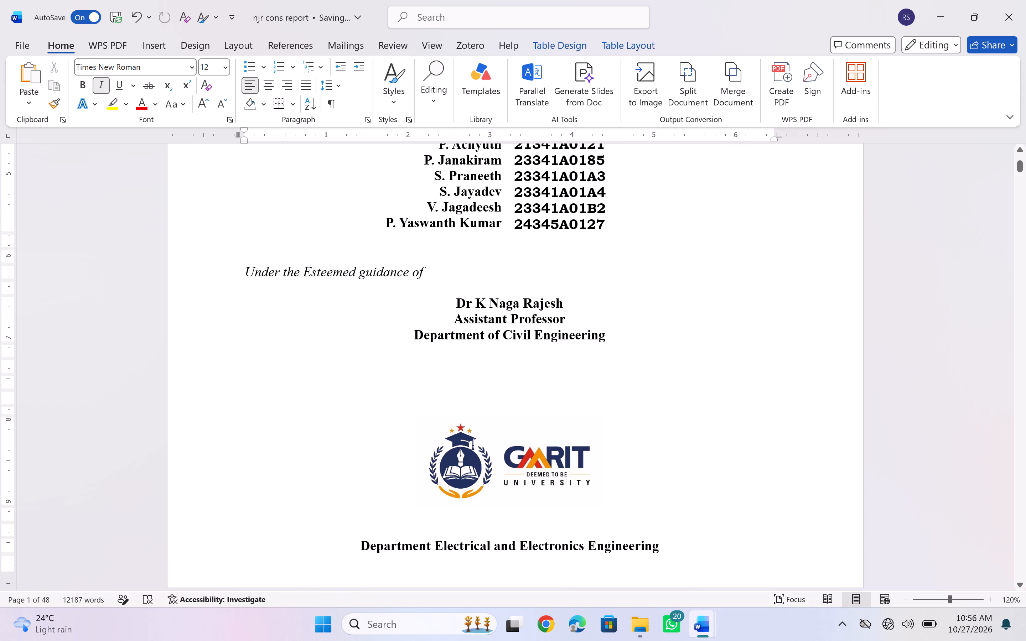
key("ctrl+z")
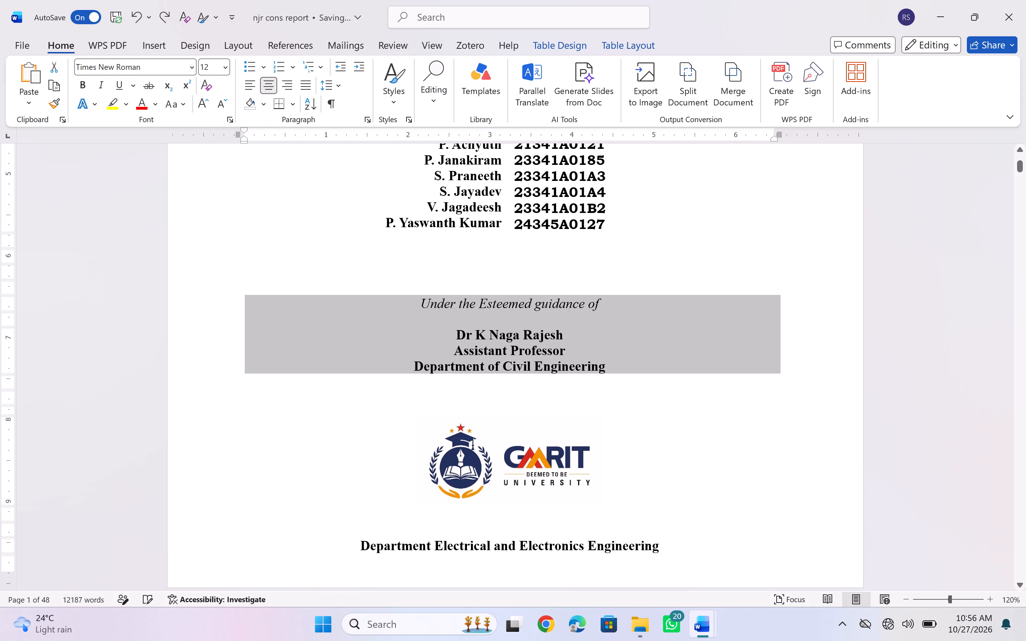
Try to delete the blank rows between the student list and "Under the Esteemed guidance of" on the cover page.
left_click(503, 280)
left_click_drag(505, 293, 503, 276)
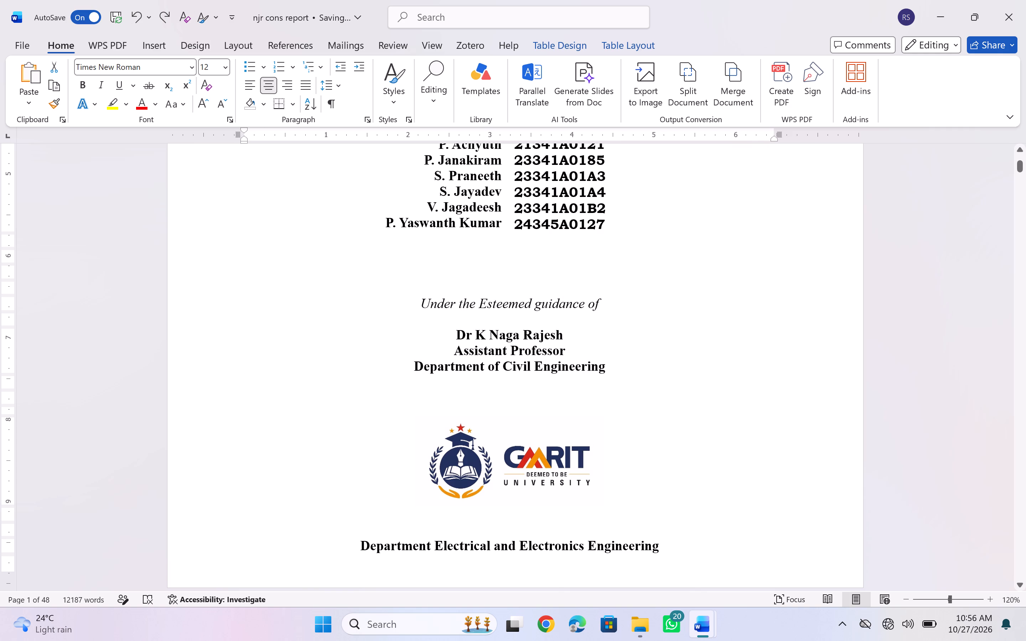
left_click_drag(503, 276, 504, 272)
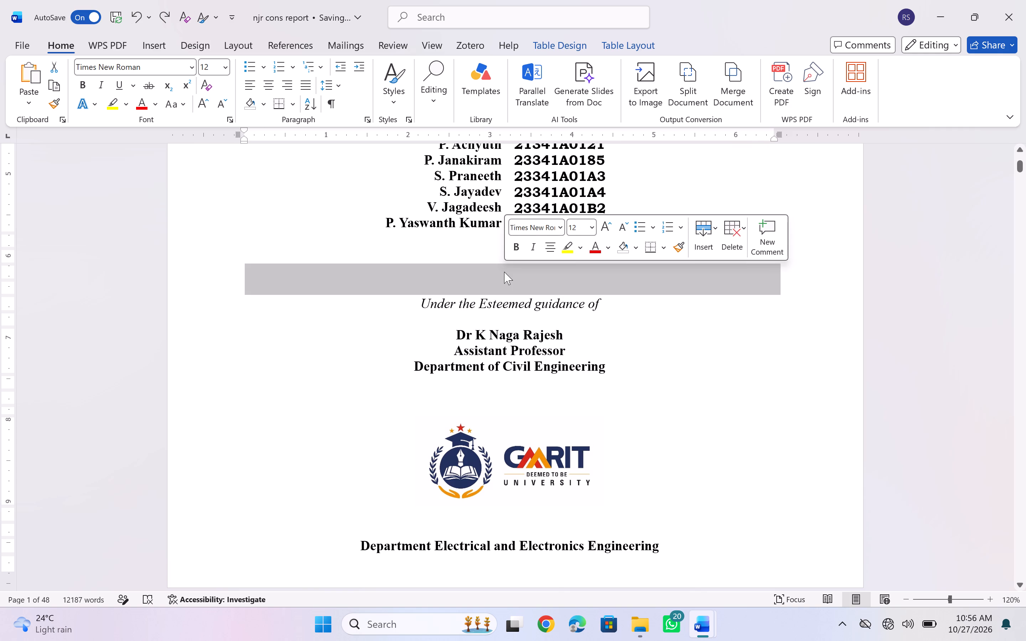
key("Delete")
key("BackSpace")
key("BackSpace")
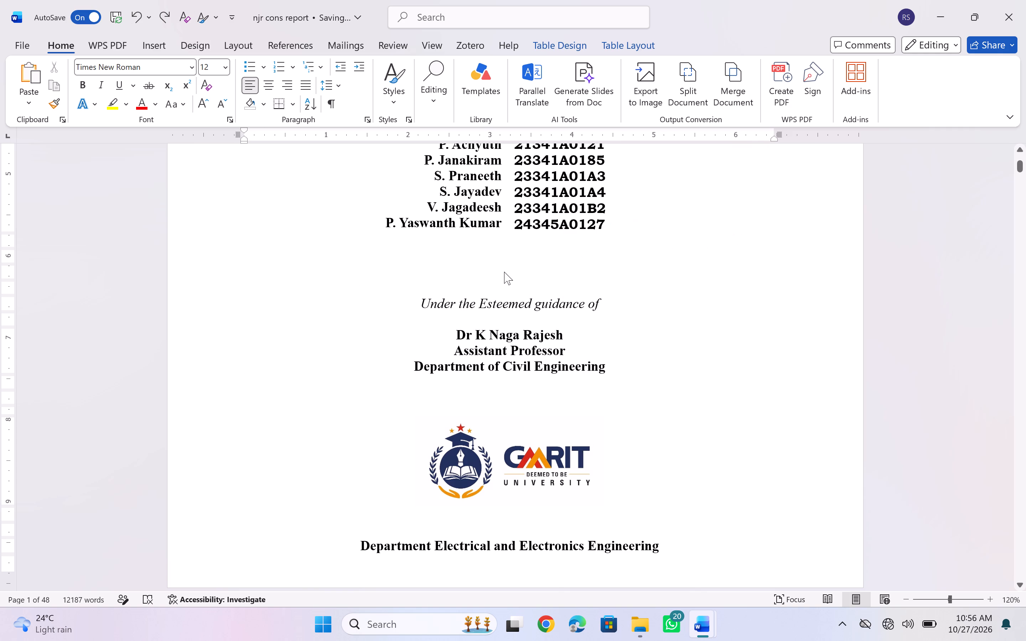
Delete the blank table cell directly above "by" on the cover page, shifting the cells left.
scroll(507, 452, "up", 1)
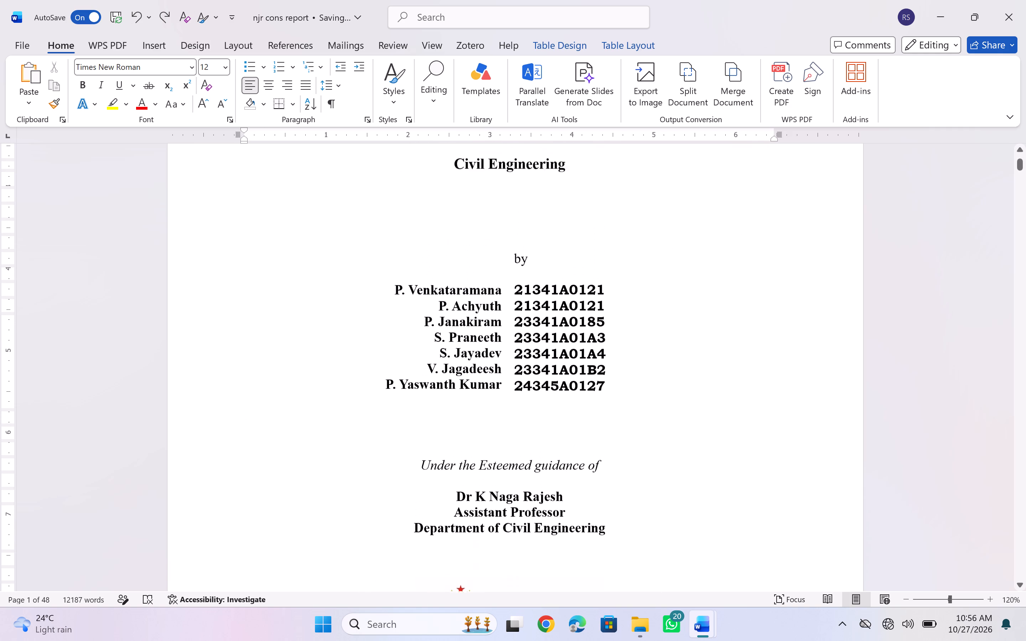
scroll(507, 452, "up", 2)
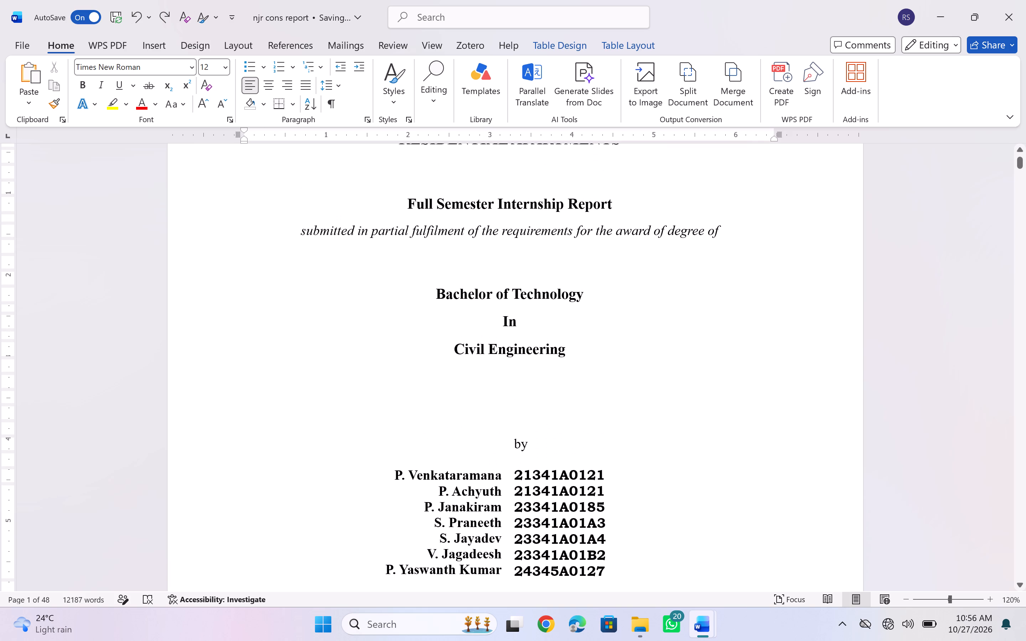
scroll(508, 428, "up", 1)
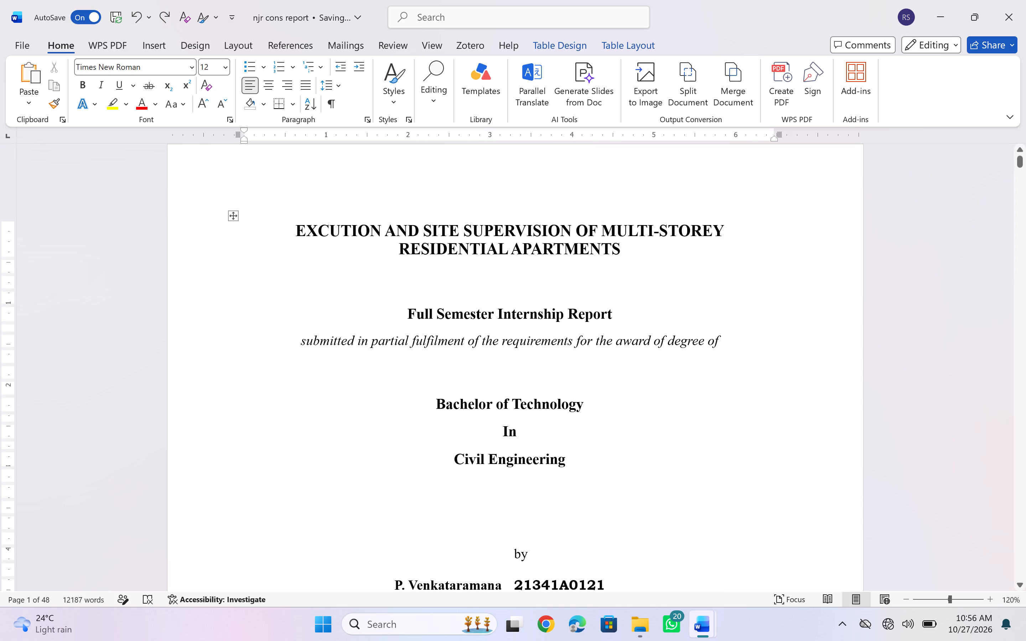
scroll(508, 428, "up", 1)
scroll(508, 428, "down", 1)
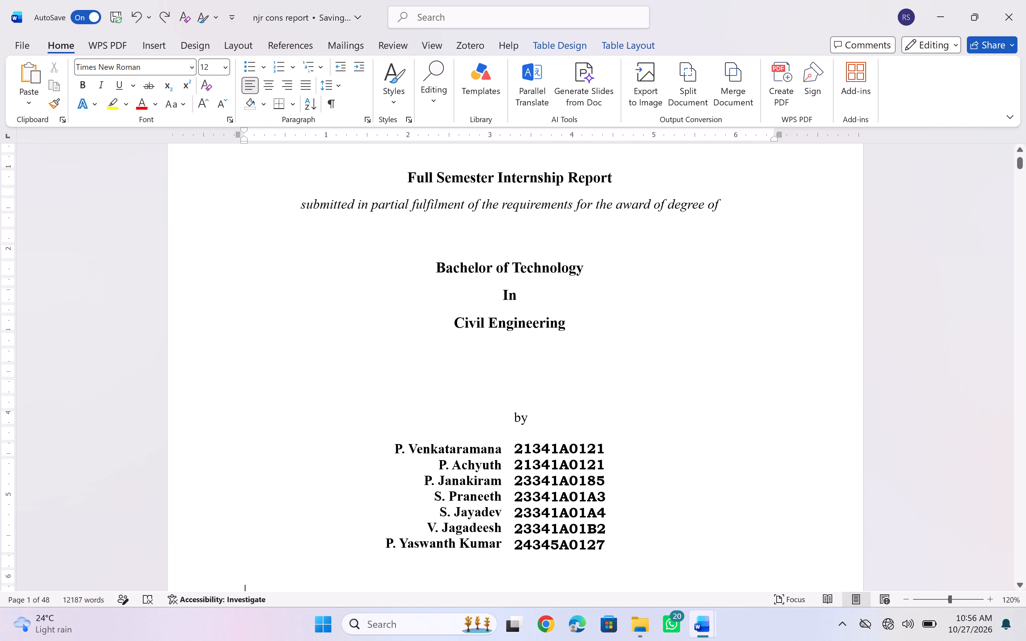
left_click(504, 465)
triple_click(504, 465)
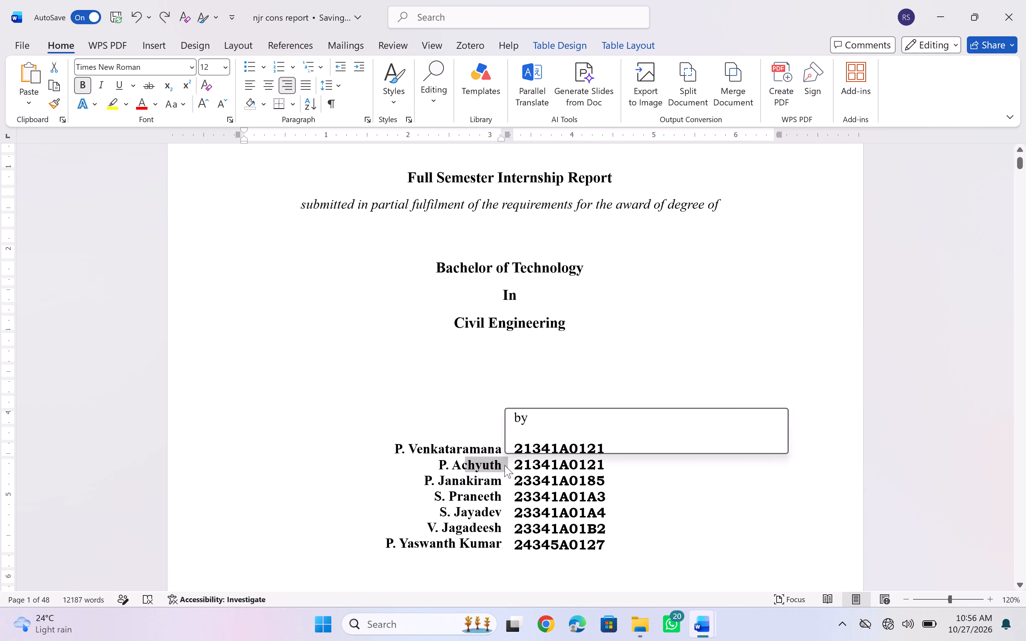
left_click(504, 465)
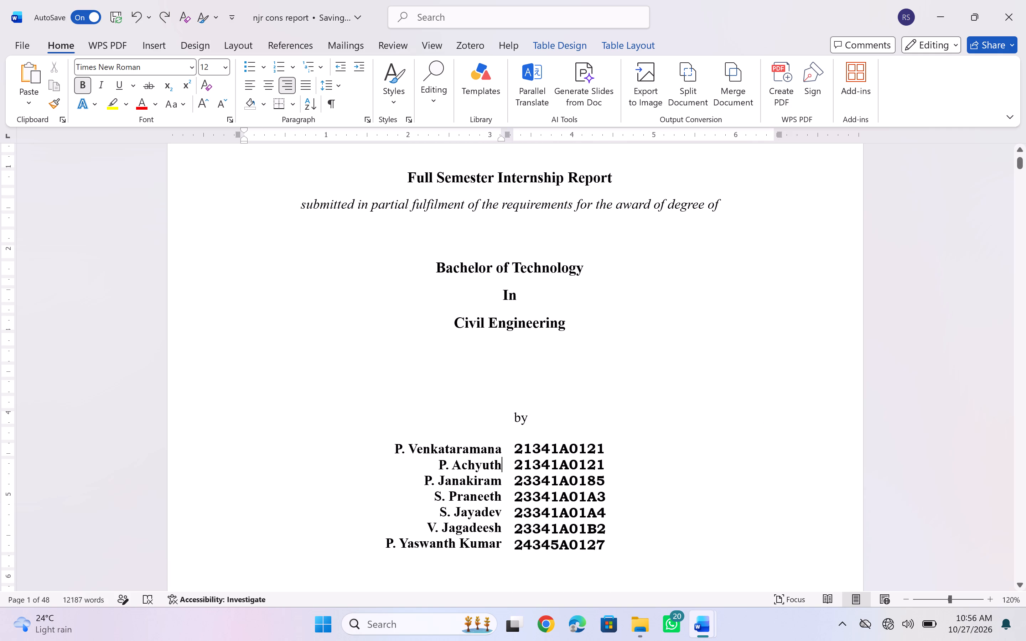
left_click(525, 381)
left_click(513, 398)
left_click(513, 398)
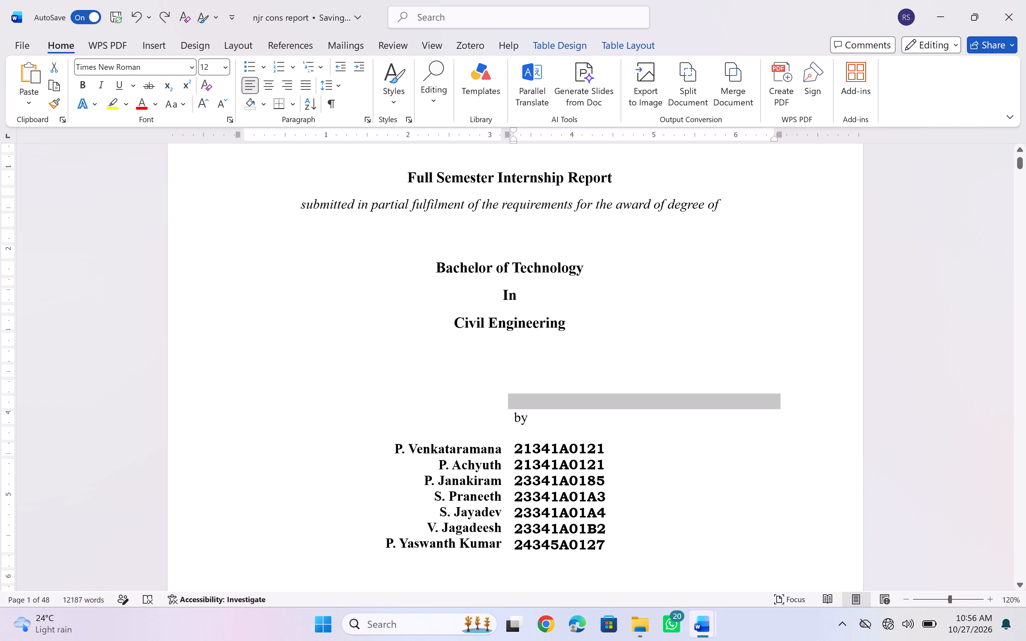
key("BackSpace")
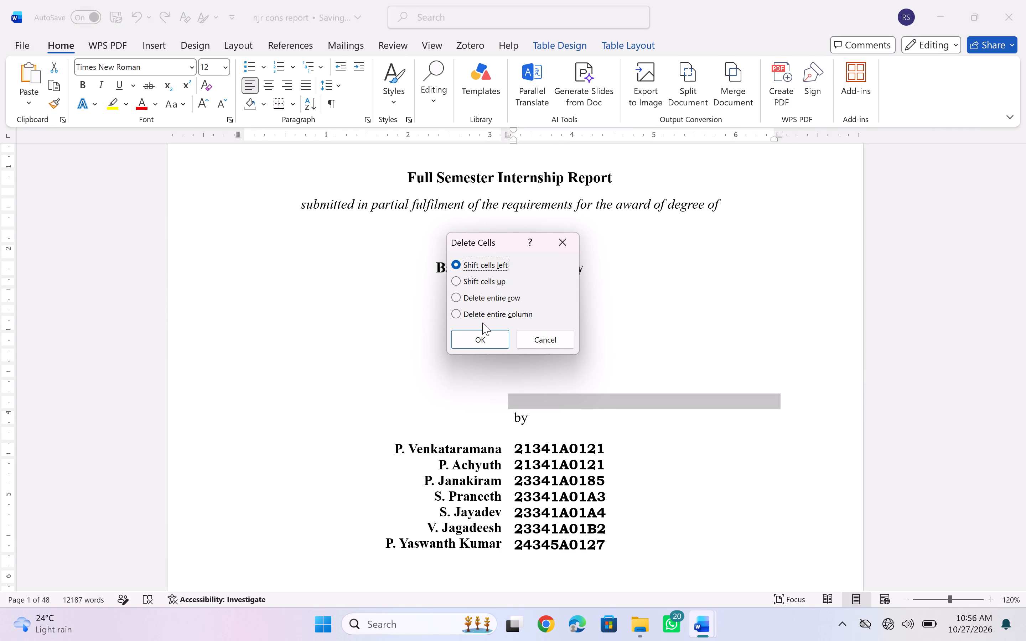
left_click(479, 338)
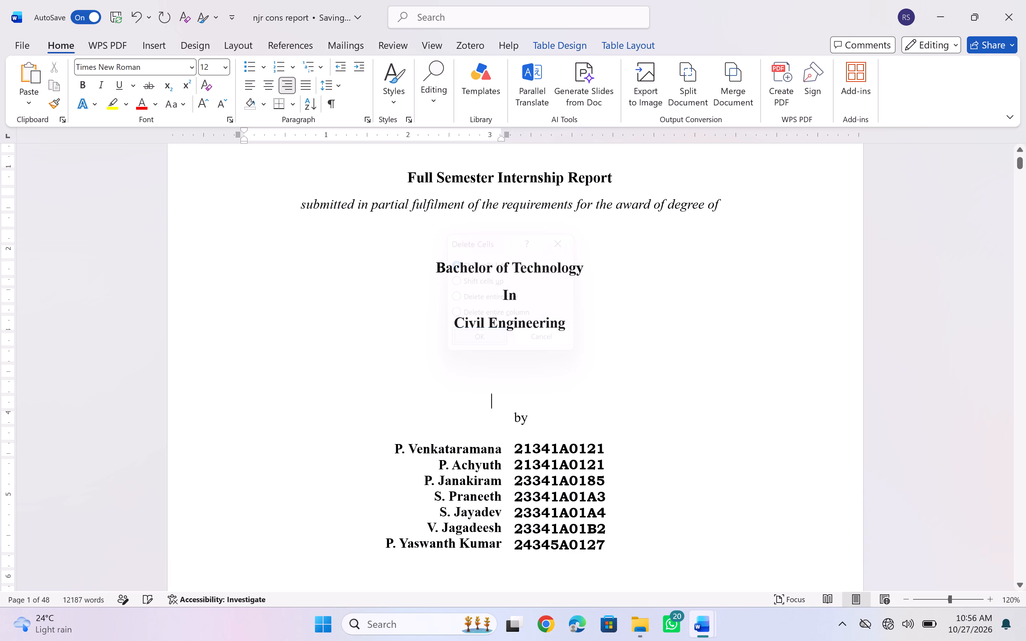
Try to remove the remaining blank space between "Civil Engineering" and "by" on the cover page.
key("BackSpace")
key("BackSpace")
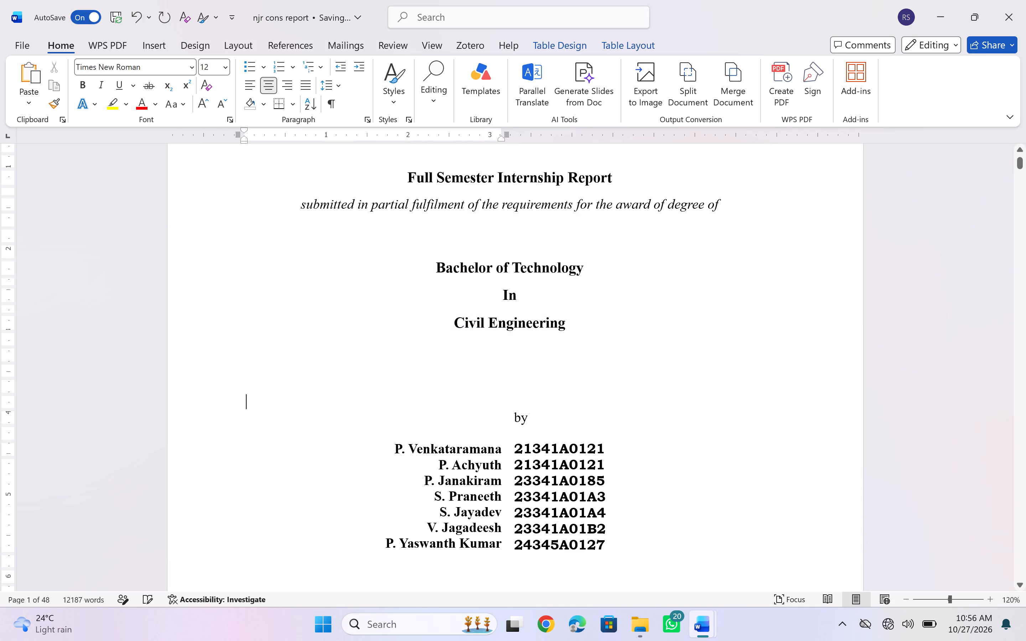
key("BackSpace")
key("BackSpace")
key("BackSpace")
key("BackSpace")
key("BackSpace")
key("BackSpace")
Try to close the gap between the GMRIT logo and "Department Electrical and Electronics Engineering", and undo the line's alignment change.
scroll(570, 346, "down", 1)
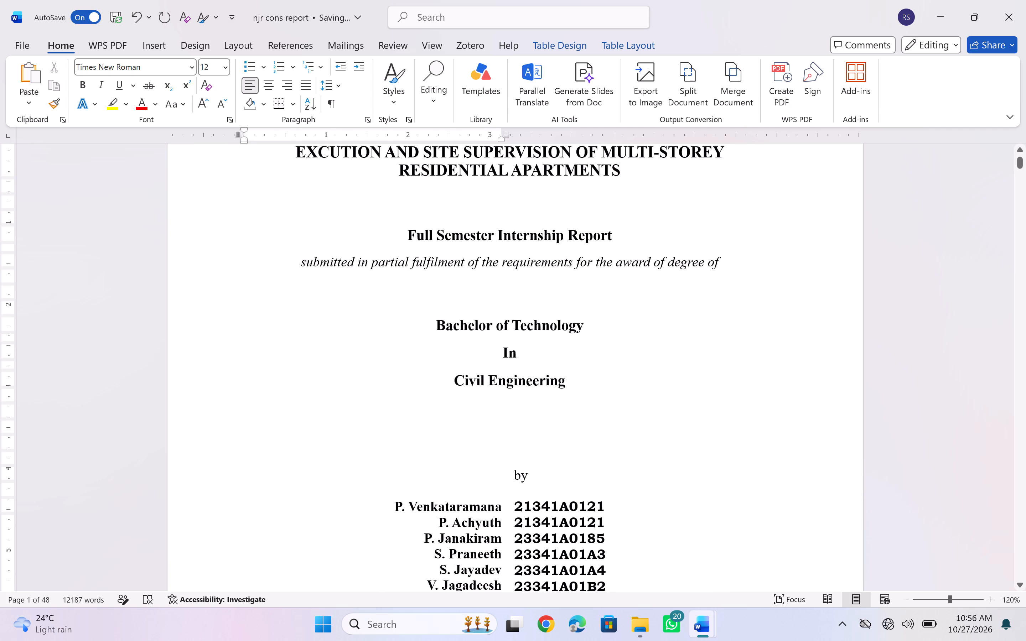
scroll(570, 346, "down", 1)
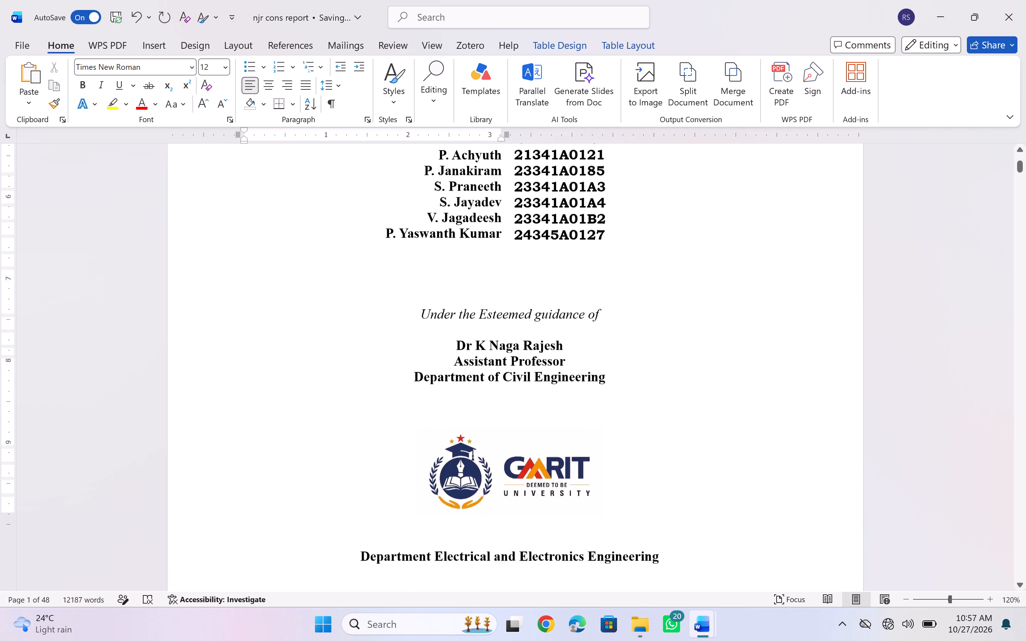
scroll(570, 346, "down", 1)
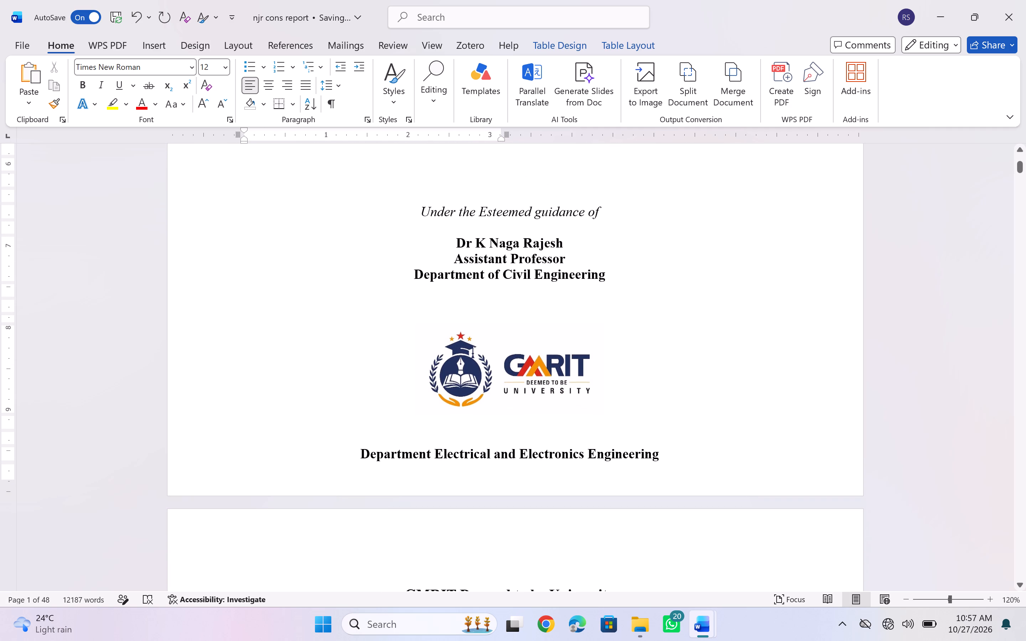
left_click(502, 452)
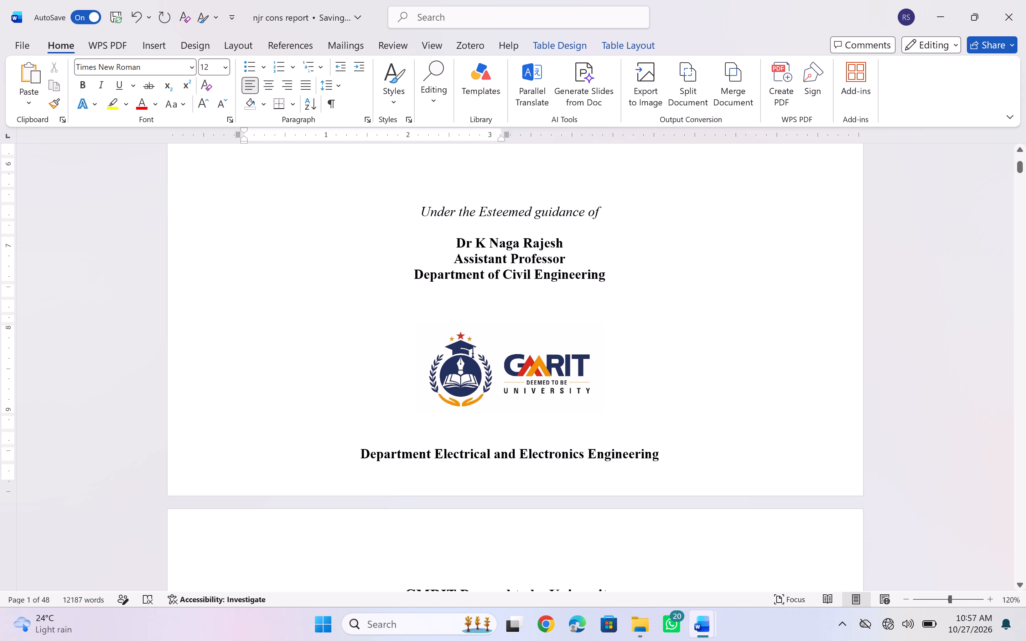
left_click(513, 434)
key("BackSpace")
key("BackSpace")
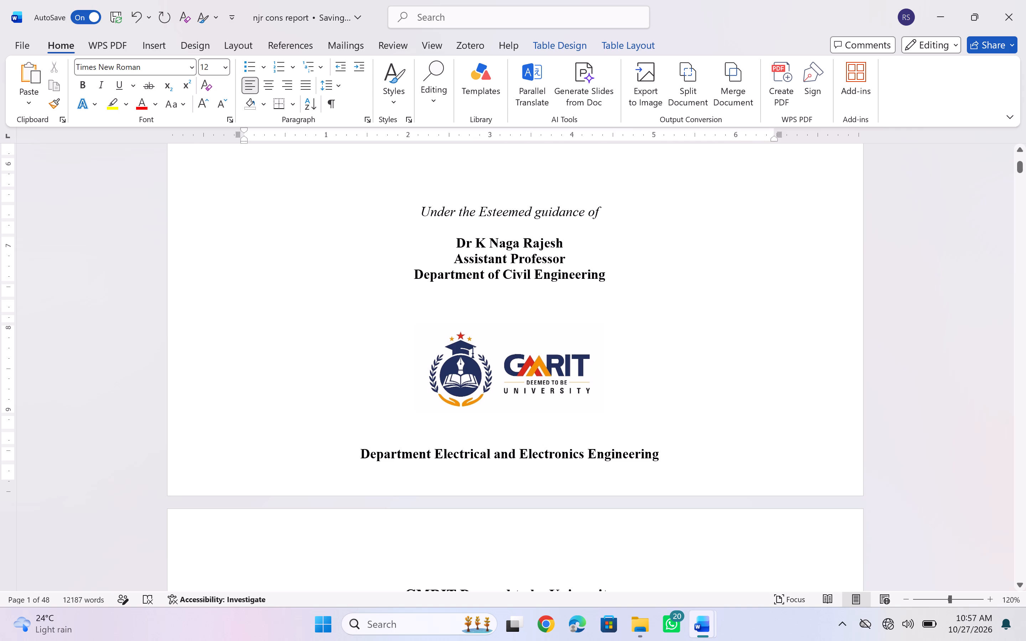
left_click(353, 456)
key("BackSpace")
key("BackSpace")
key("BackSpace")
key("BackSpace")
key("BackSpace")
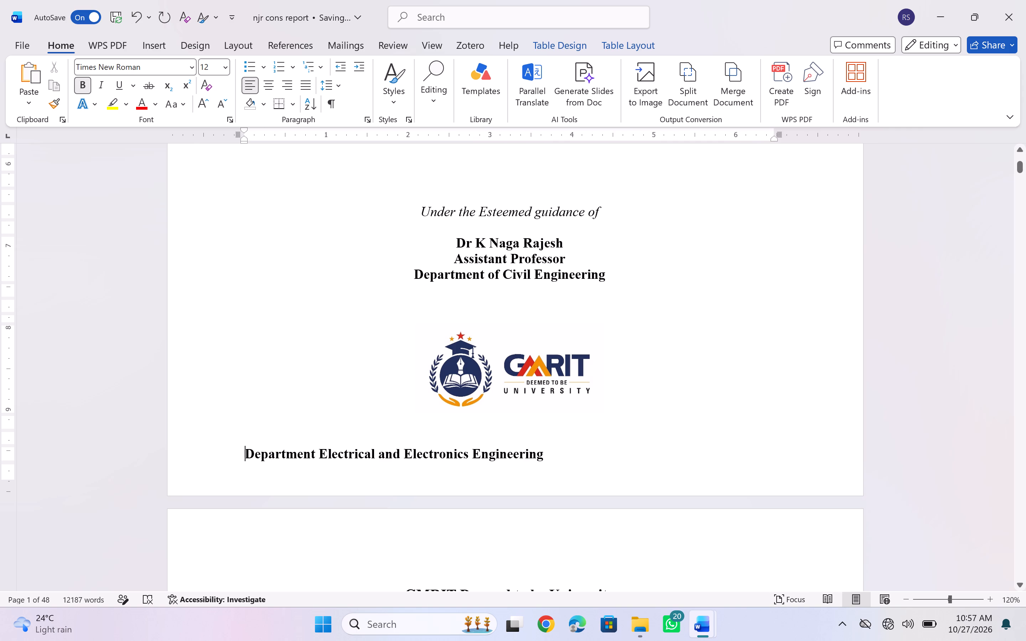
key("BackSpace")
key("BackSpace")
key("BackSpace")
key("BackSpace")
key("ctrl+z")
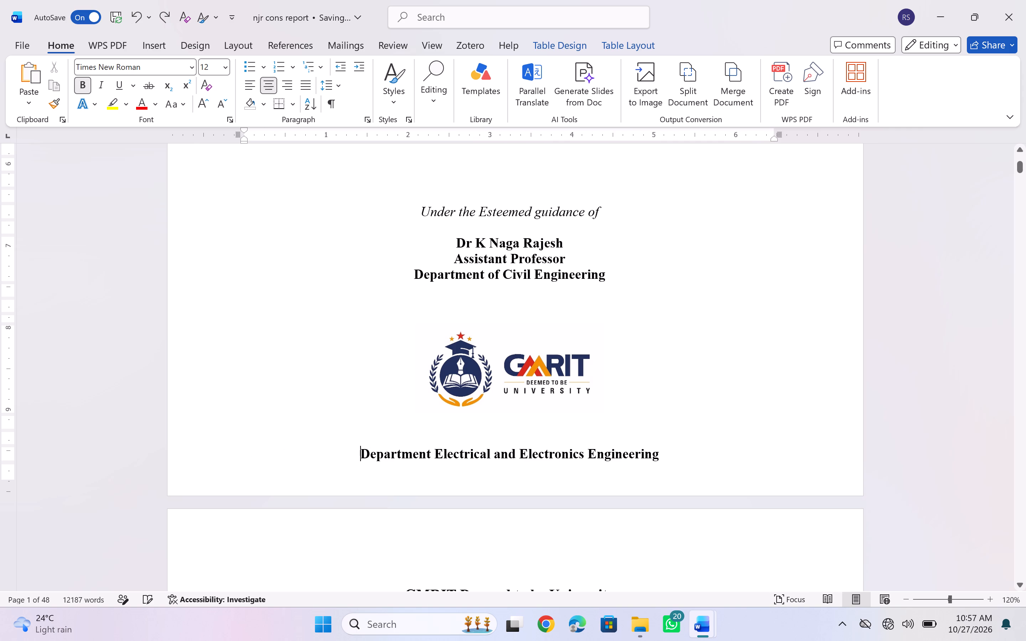
Examine the layout of the front pages from the bottom of the cover through the CERTIFICATE and CERTIFICATES pages.
scroll(388, 477, "down", 2)
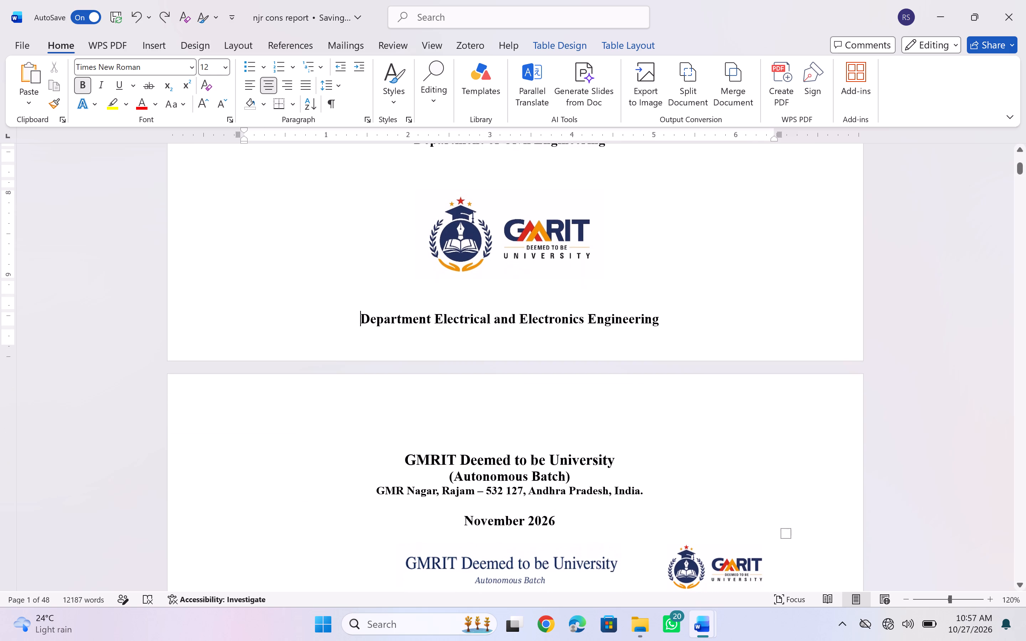
scroll(388, 477, "down", 3)
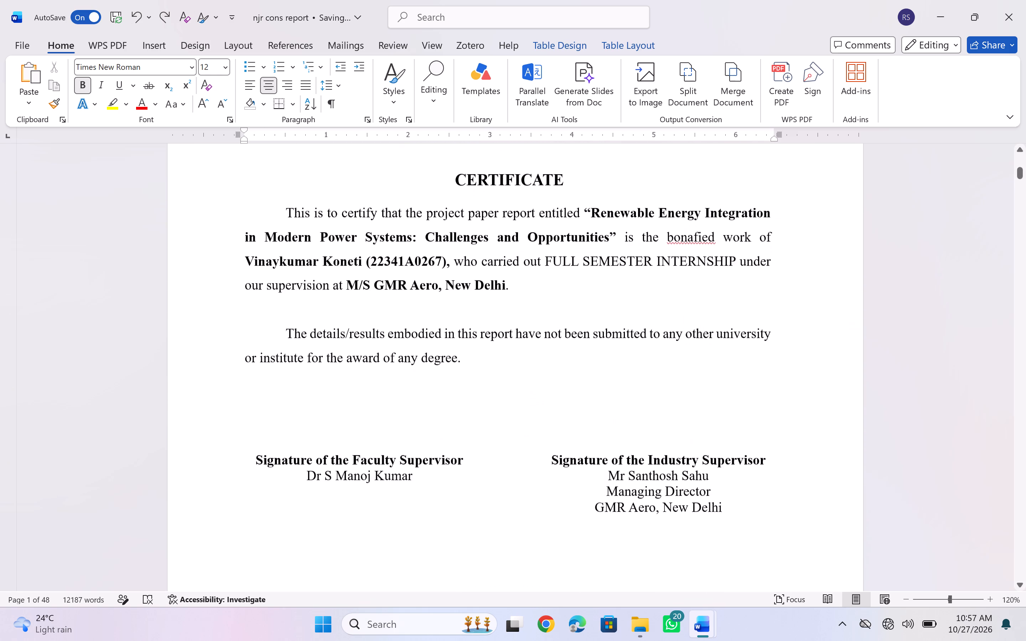
scroll(388, 477, "down", 1)
scroll(388, 477, "up", 4)
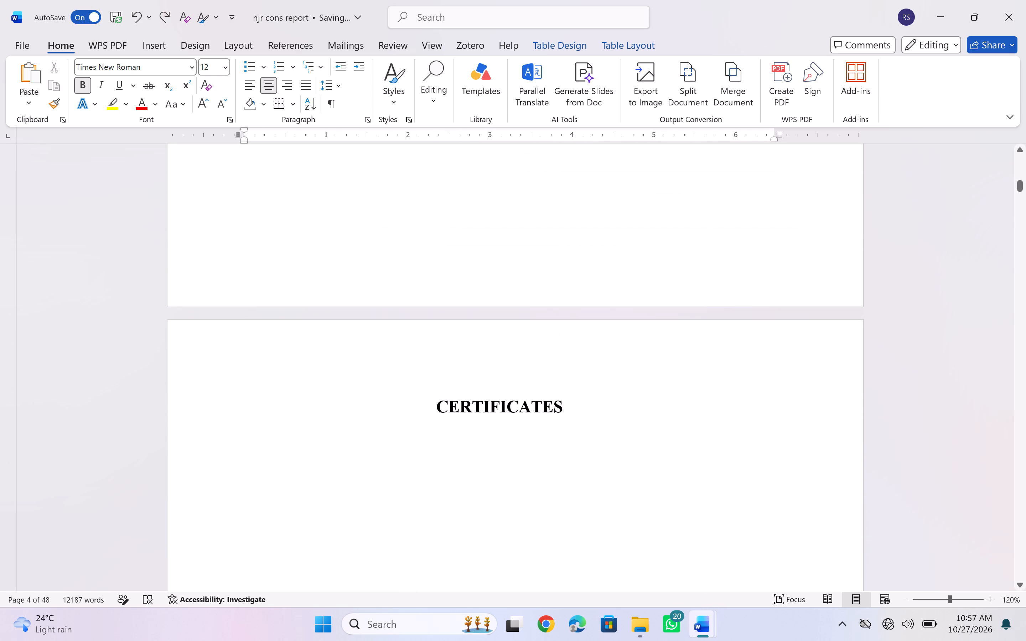
scroll(388, 477, "up", 5)
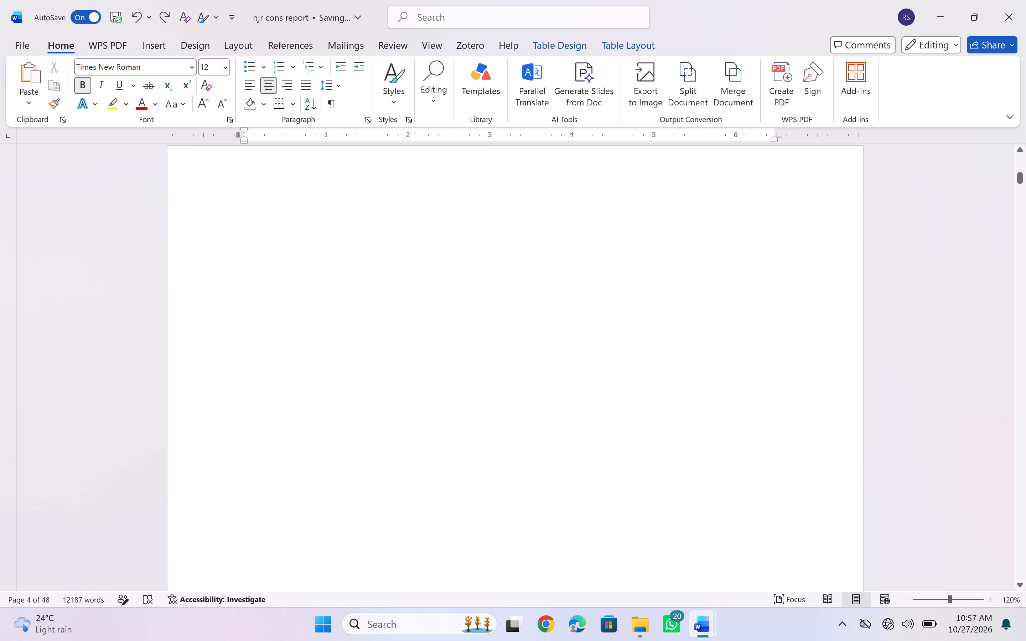
scroll(388, 477, "up", 3)
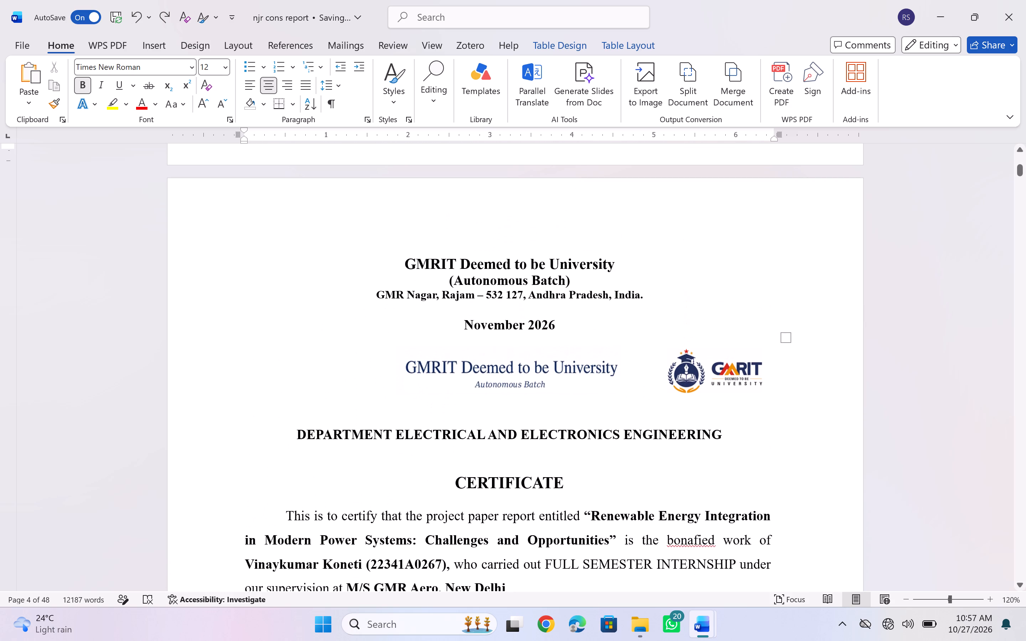
scroll(388, 477, "up", 3)
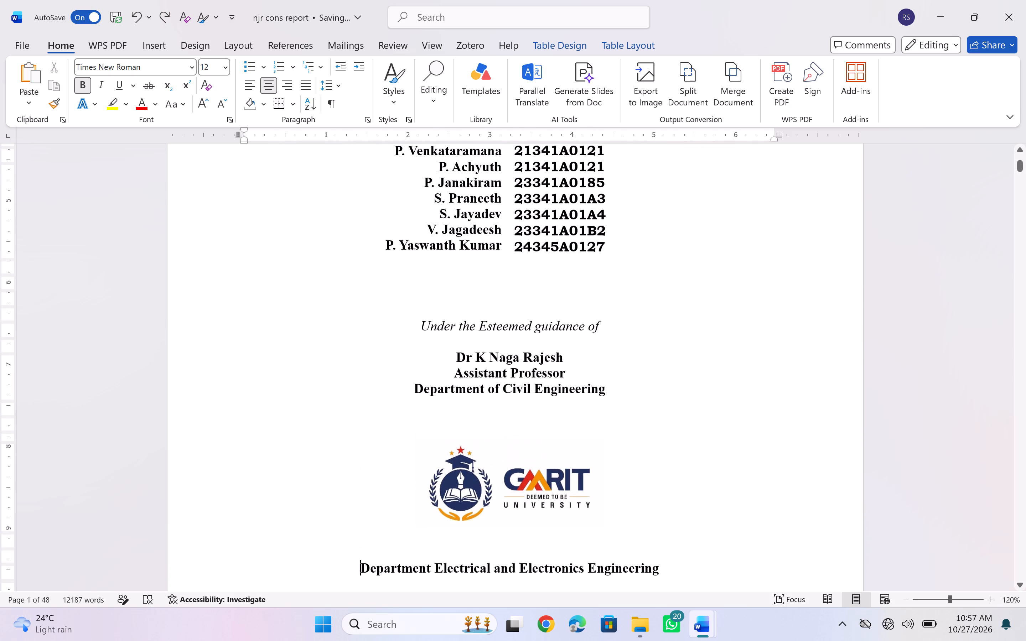
scroll(388, 477, "up", 2)
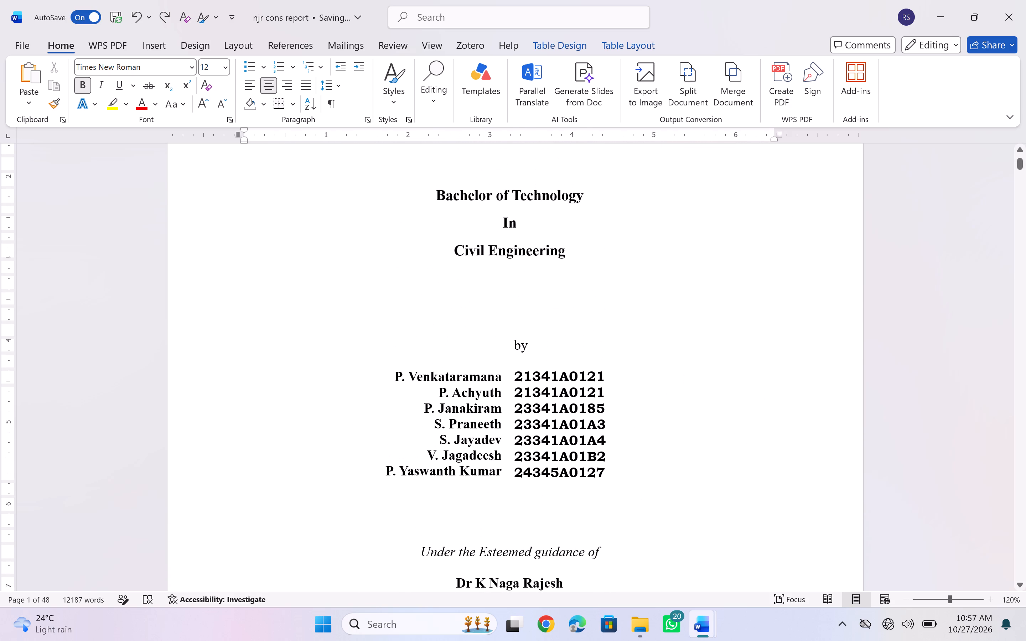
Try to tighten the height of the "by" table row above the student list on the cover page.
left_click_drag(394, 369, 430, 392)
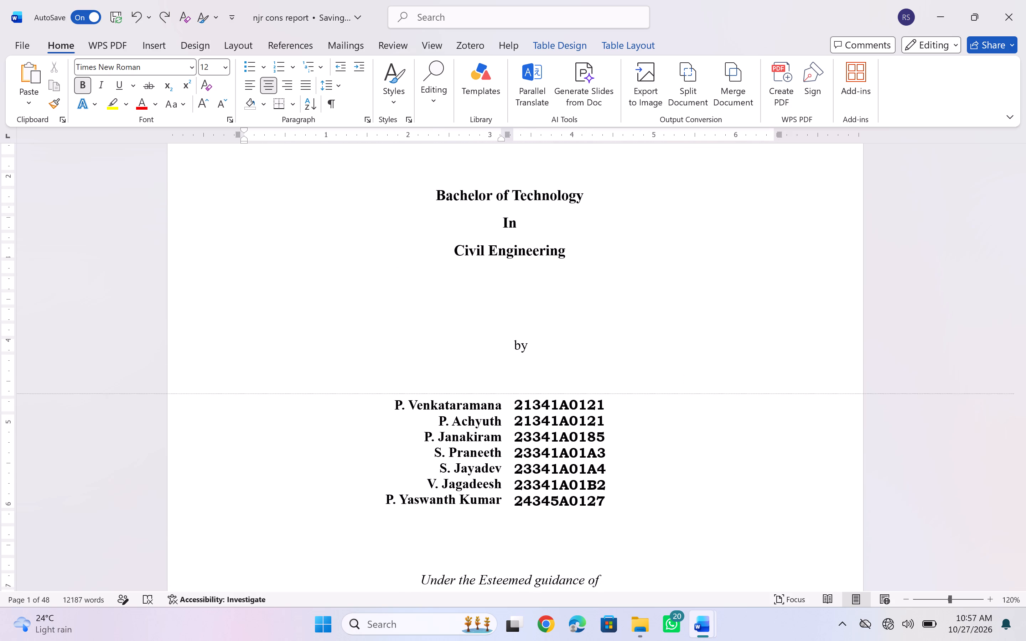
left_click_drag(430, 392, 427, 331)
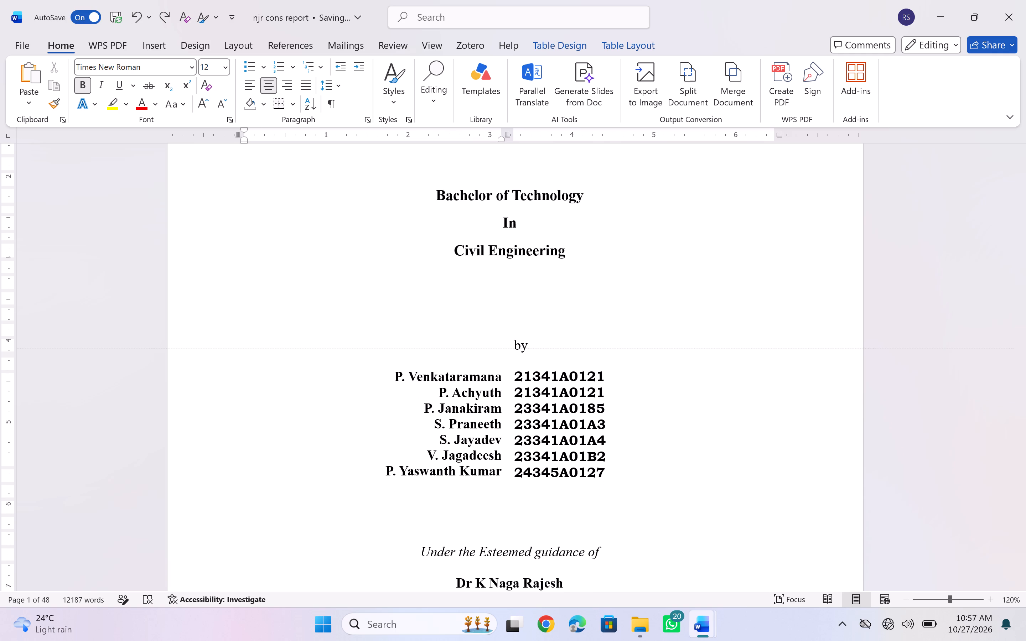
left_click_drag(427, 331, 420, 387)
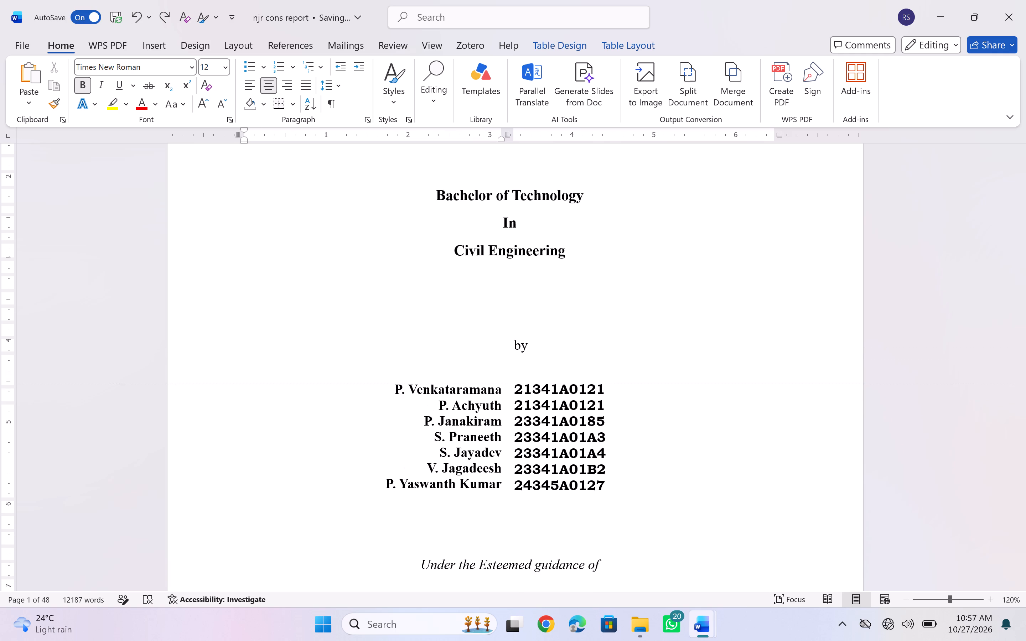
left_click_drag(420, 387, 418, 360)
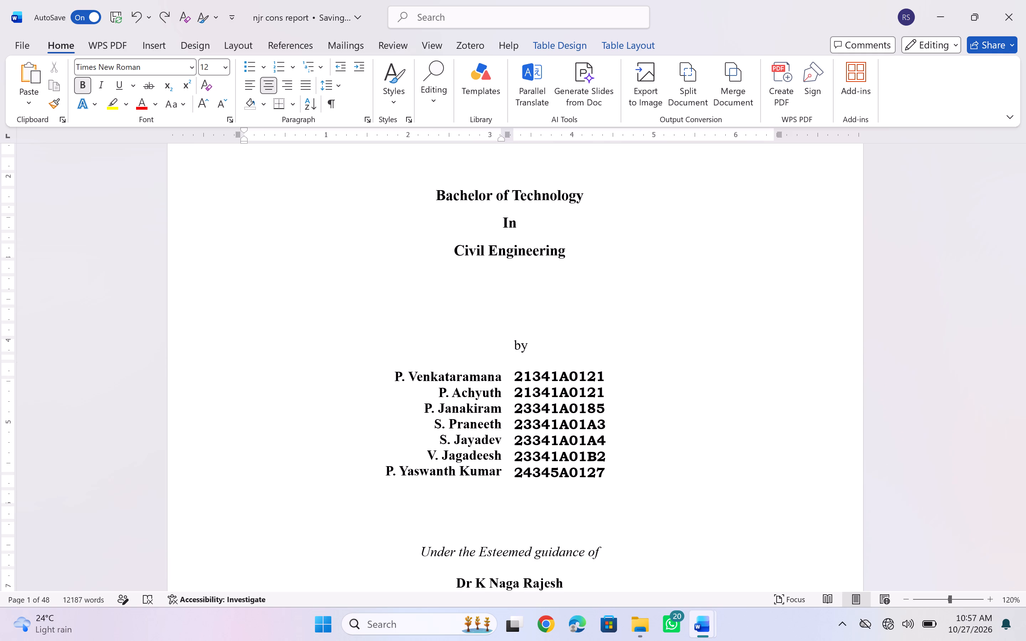
Delete the two blank lines directly above "by" on the cover page.
left_click_drag(499, 337, 499, 283)
left_click_drag(509, 334, 509, 306)
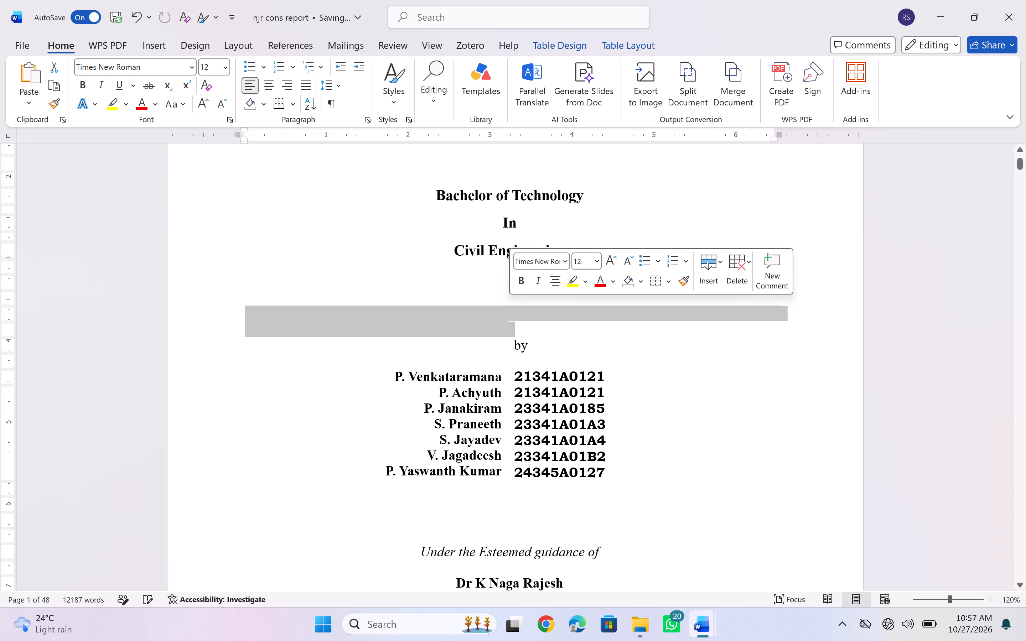
key("BackSpace")
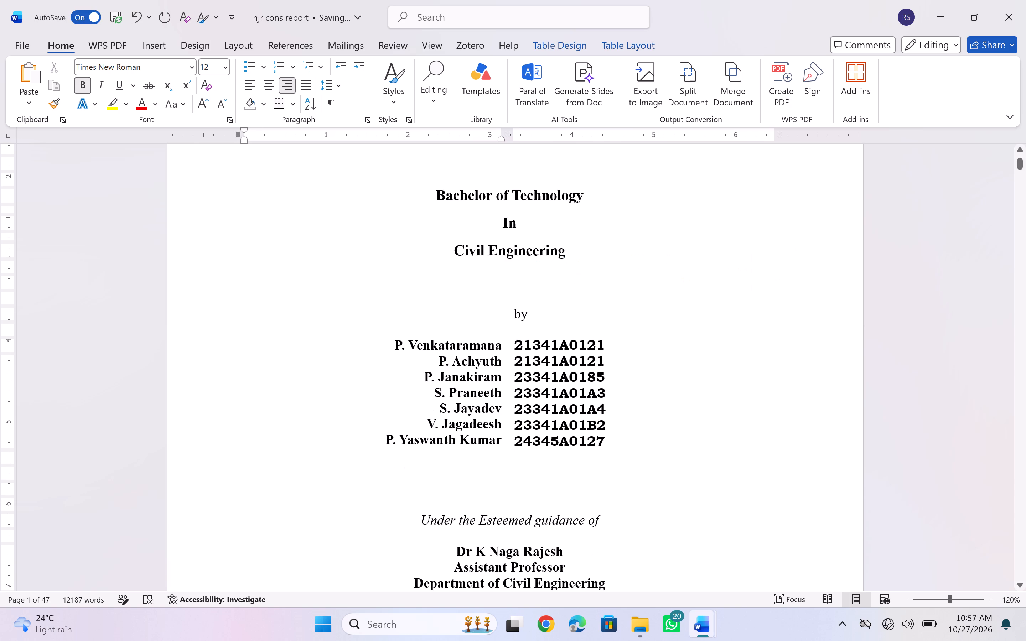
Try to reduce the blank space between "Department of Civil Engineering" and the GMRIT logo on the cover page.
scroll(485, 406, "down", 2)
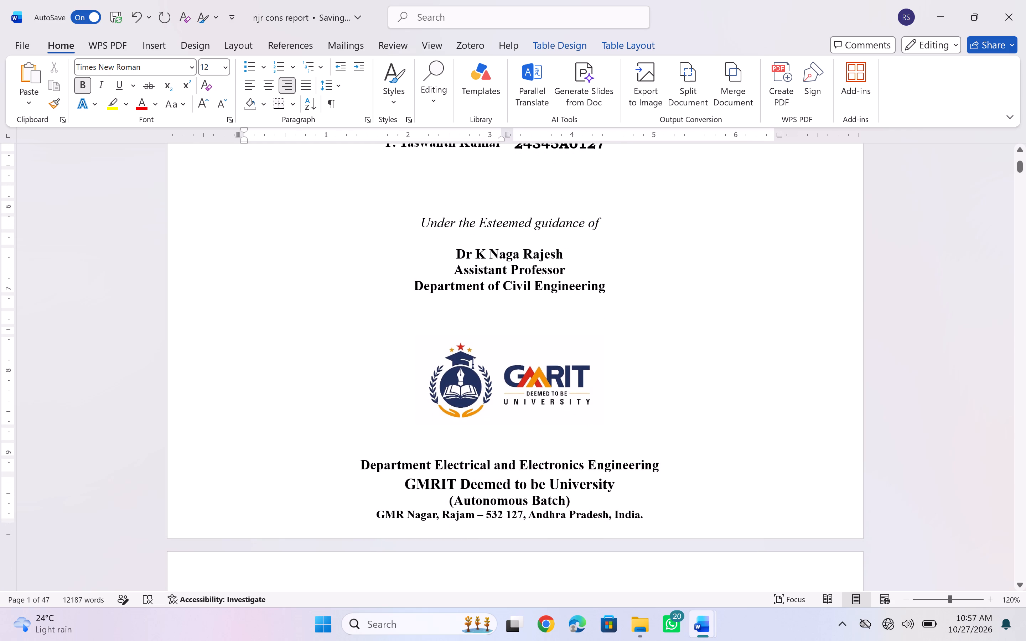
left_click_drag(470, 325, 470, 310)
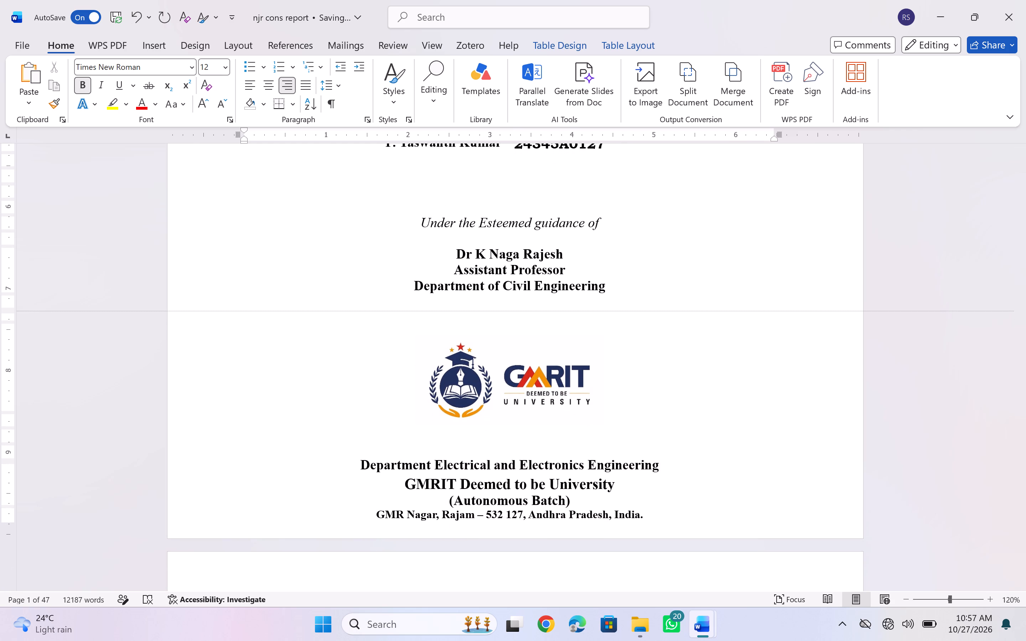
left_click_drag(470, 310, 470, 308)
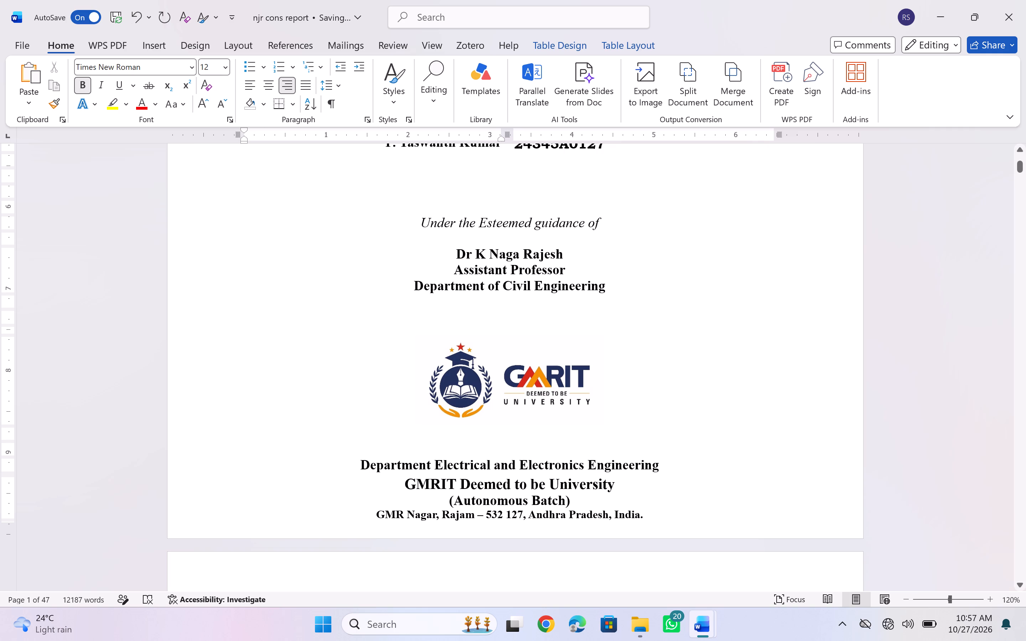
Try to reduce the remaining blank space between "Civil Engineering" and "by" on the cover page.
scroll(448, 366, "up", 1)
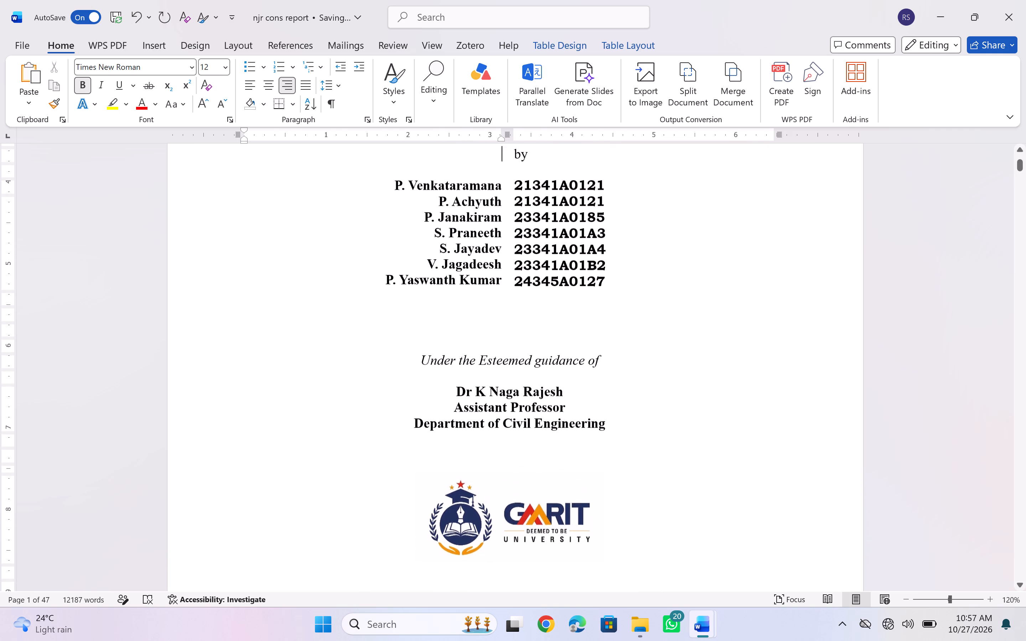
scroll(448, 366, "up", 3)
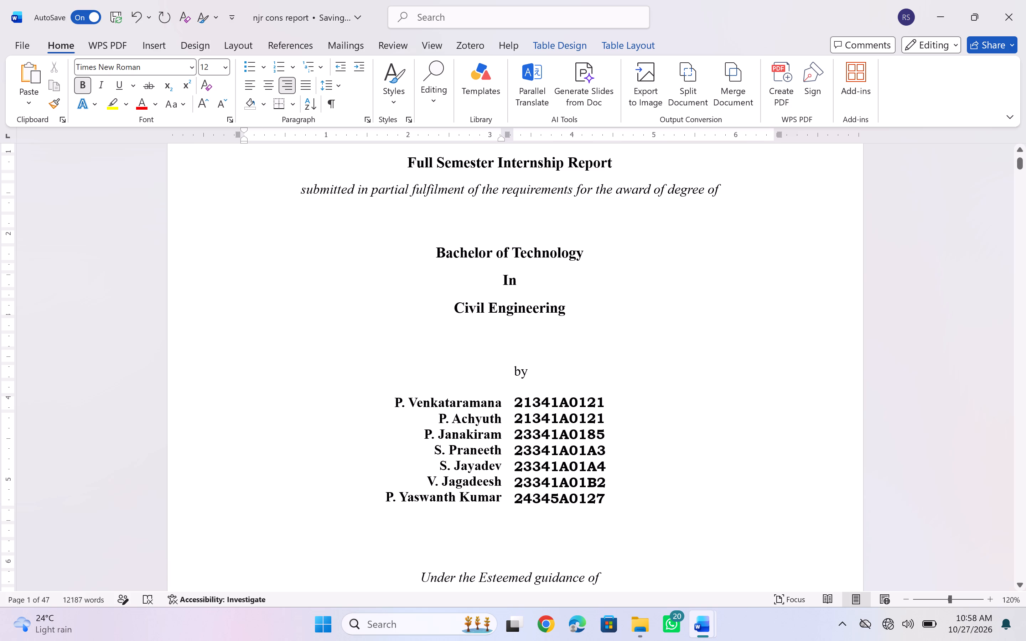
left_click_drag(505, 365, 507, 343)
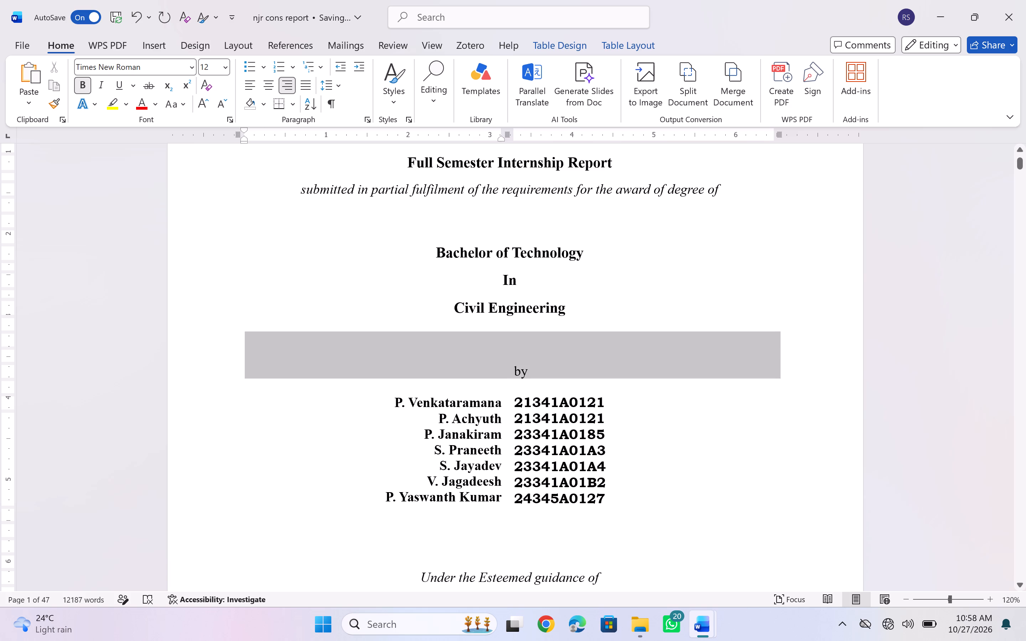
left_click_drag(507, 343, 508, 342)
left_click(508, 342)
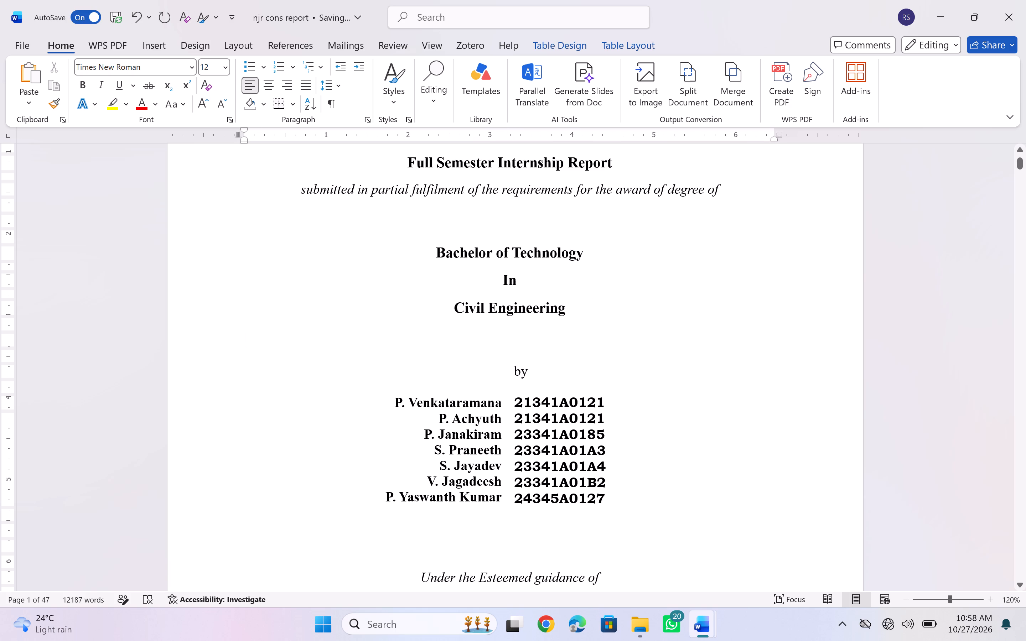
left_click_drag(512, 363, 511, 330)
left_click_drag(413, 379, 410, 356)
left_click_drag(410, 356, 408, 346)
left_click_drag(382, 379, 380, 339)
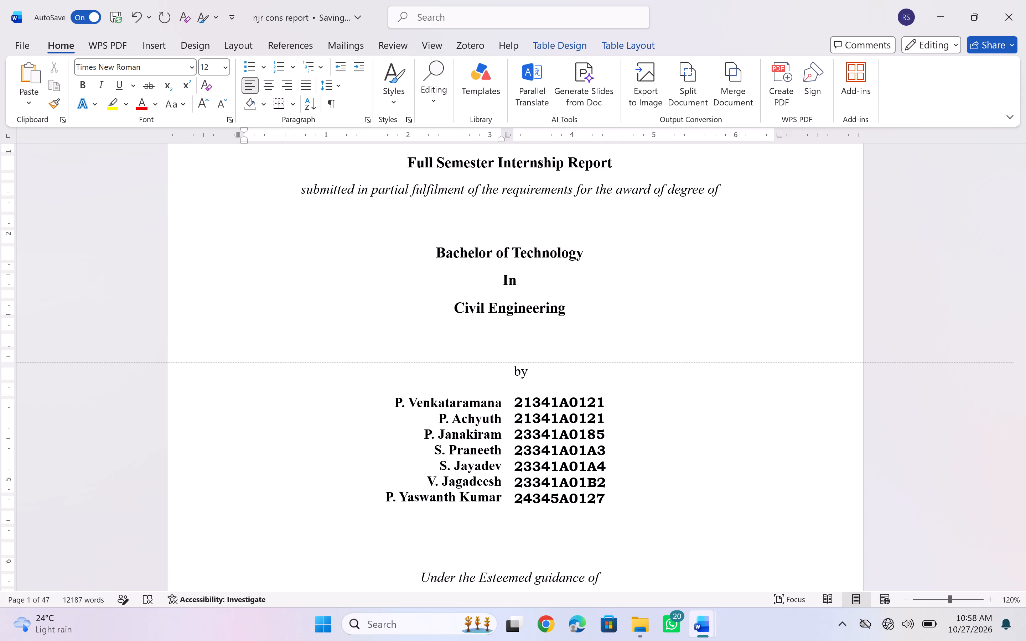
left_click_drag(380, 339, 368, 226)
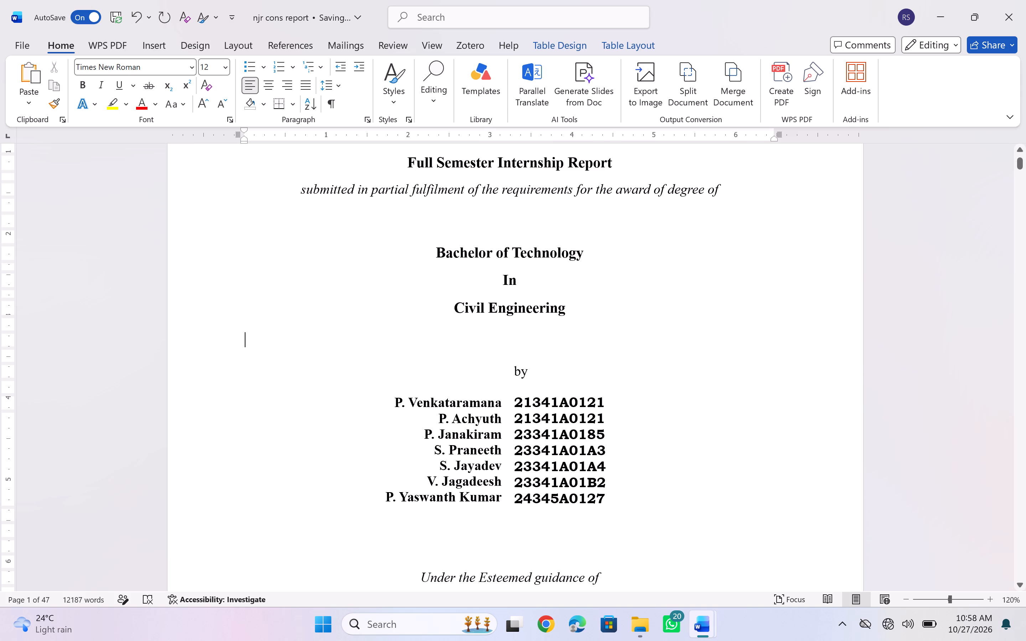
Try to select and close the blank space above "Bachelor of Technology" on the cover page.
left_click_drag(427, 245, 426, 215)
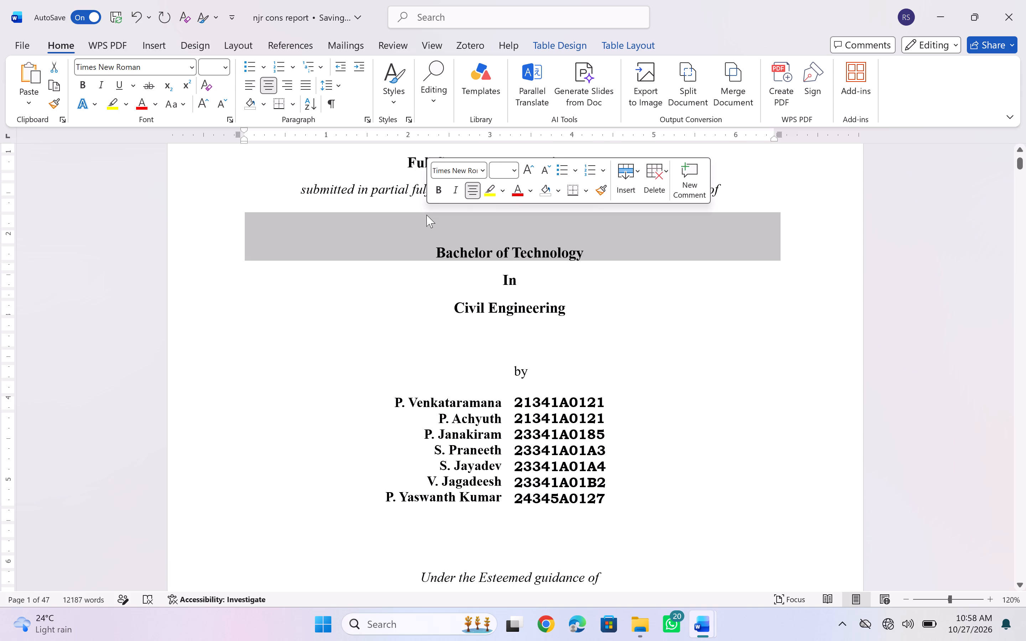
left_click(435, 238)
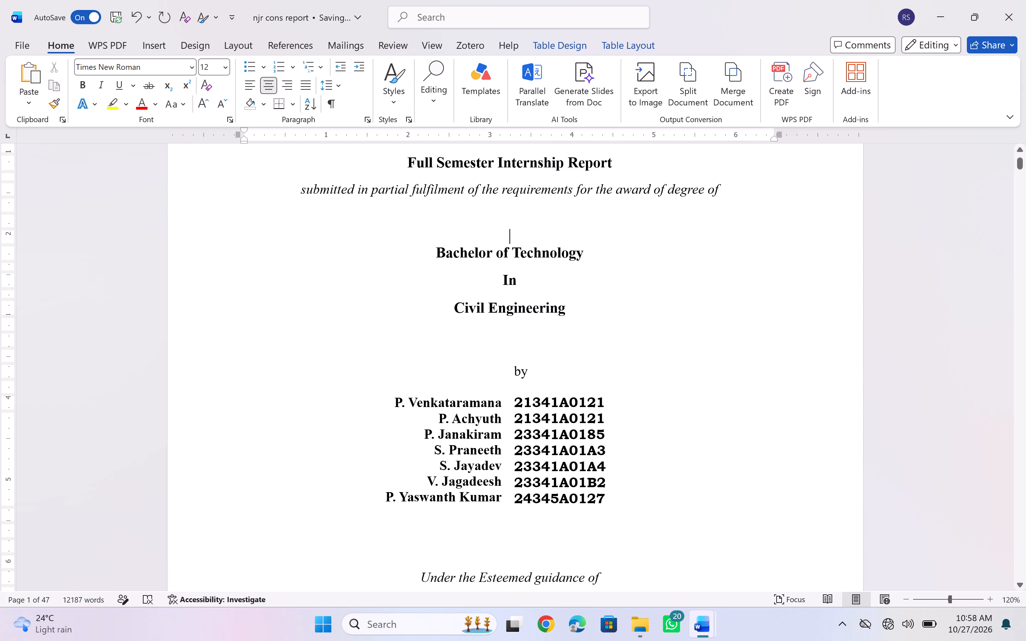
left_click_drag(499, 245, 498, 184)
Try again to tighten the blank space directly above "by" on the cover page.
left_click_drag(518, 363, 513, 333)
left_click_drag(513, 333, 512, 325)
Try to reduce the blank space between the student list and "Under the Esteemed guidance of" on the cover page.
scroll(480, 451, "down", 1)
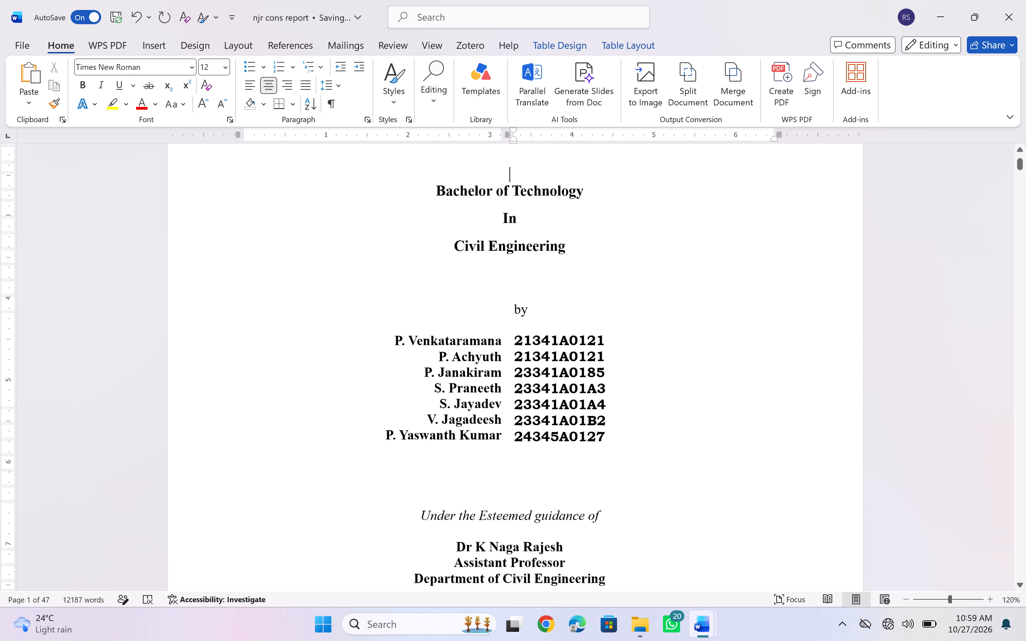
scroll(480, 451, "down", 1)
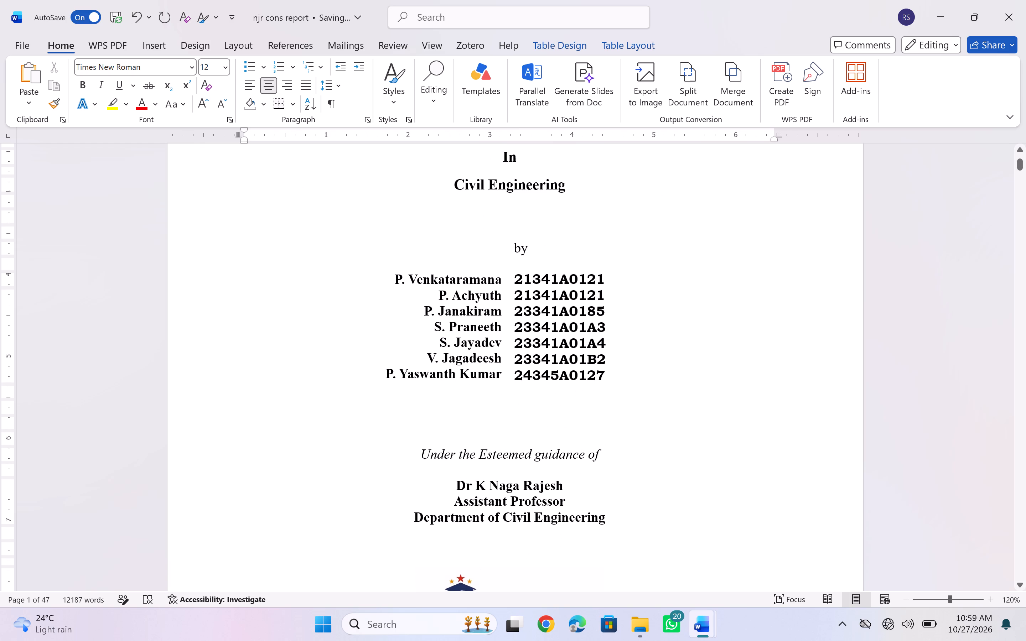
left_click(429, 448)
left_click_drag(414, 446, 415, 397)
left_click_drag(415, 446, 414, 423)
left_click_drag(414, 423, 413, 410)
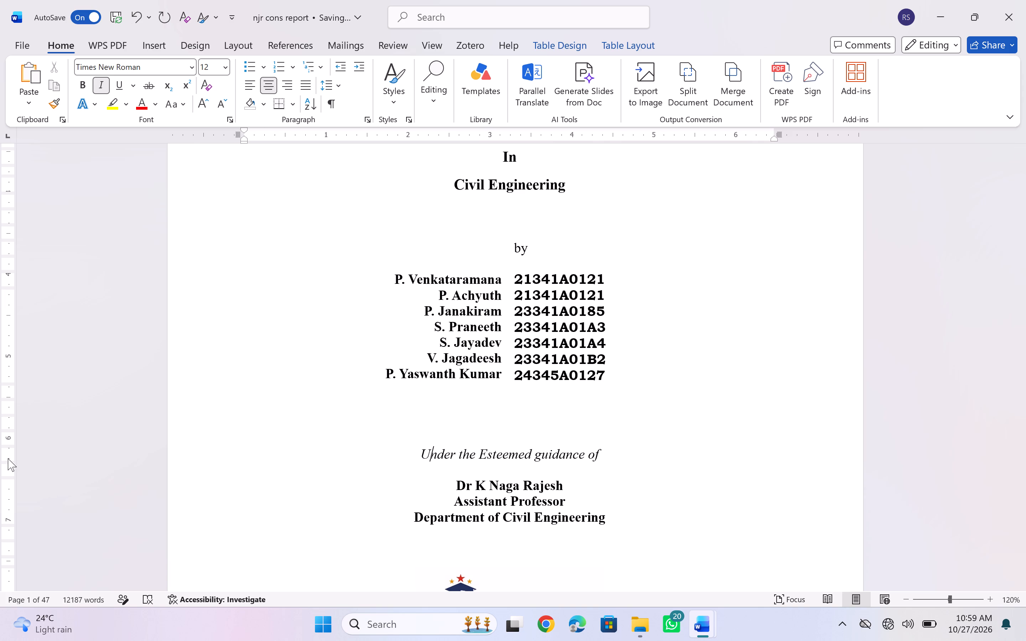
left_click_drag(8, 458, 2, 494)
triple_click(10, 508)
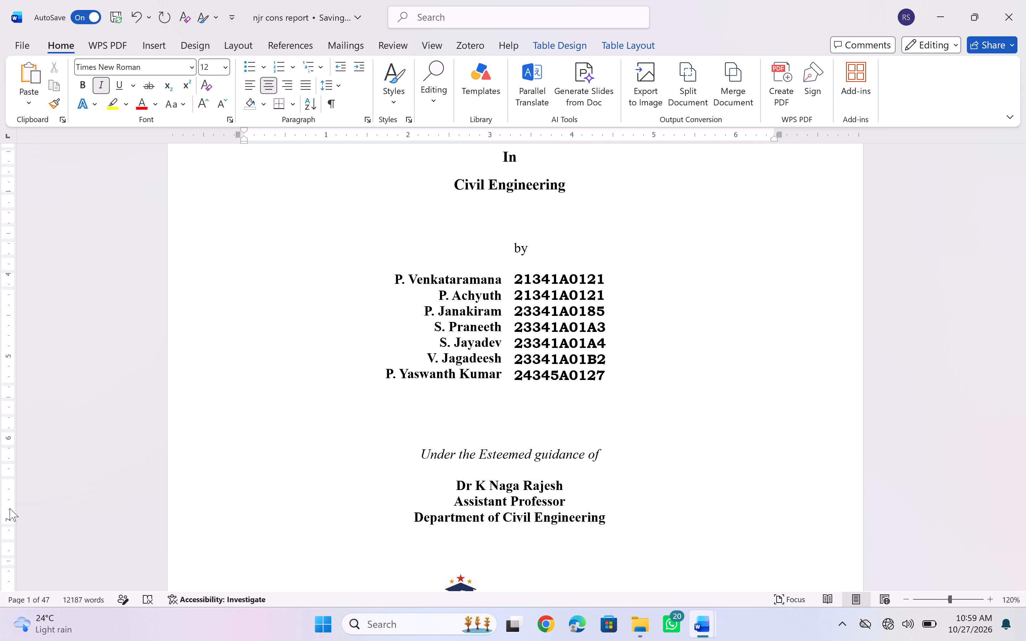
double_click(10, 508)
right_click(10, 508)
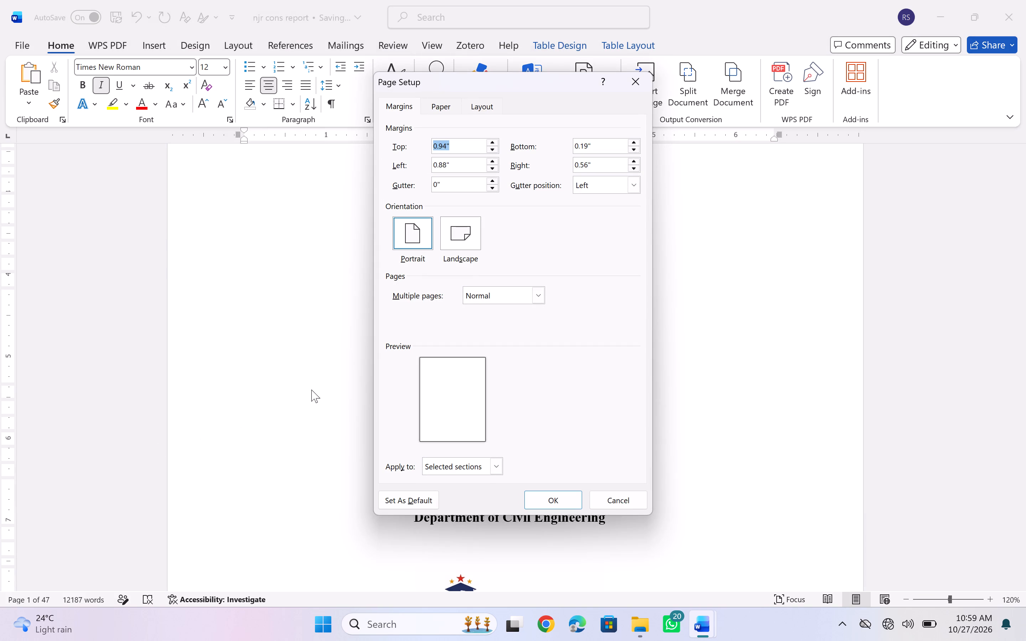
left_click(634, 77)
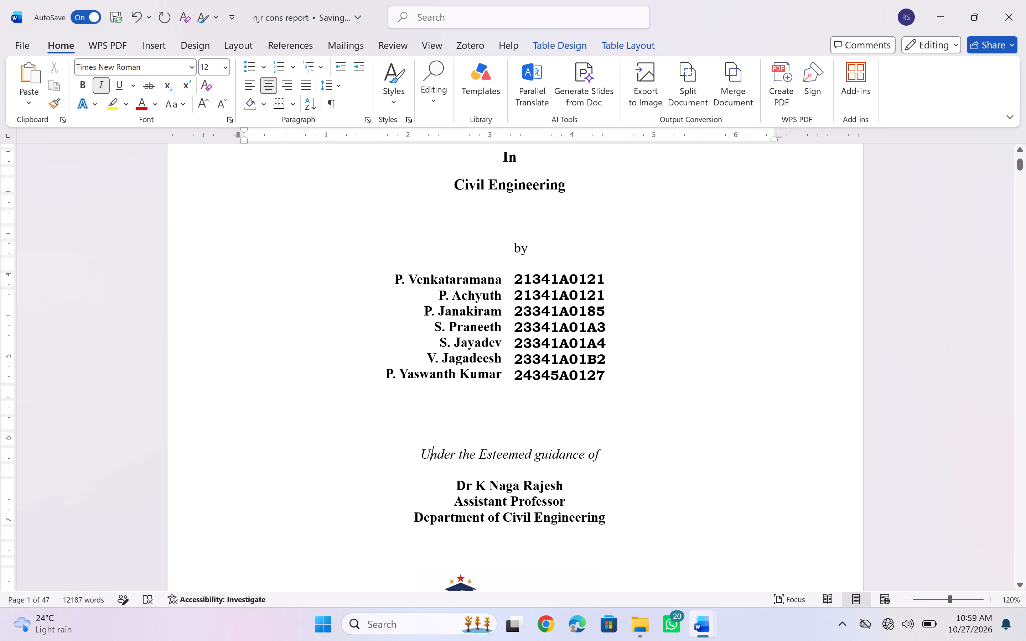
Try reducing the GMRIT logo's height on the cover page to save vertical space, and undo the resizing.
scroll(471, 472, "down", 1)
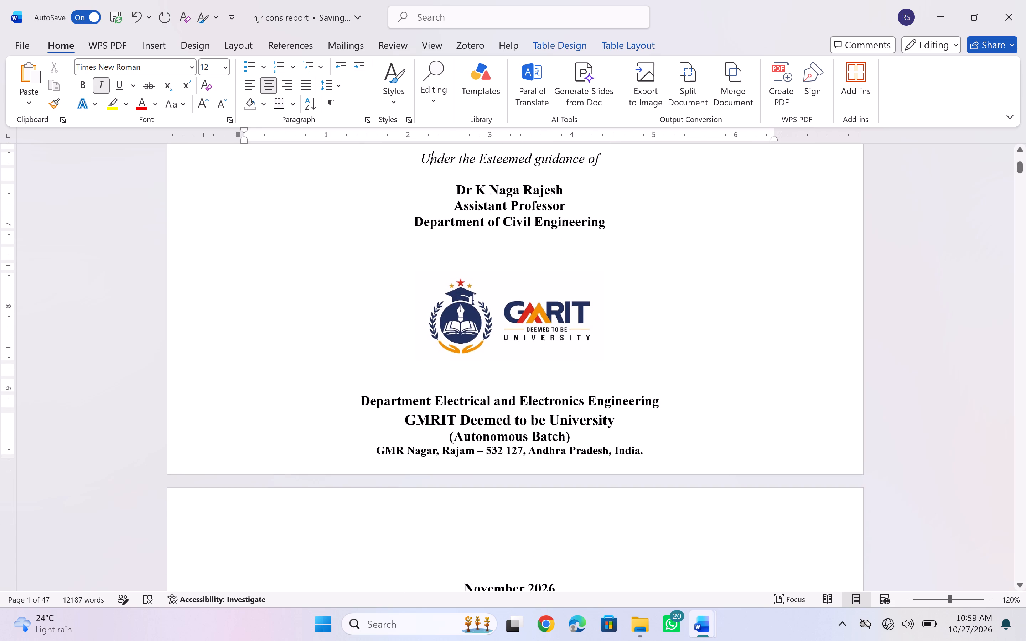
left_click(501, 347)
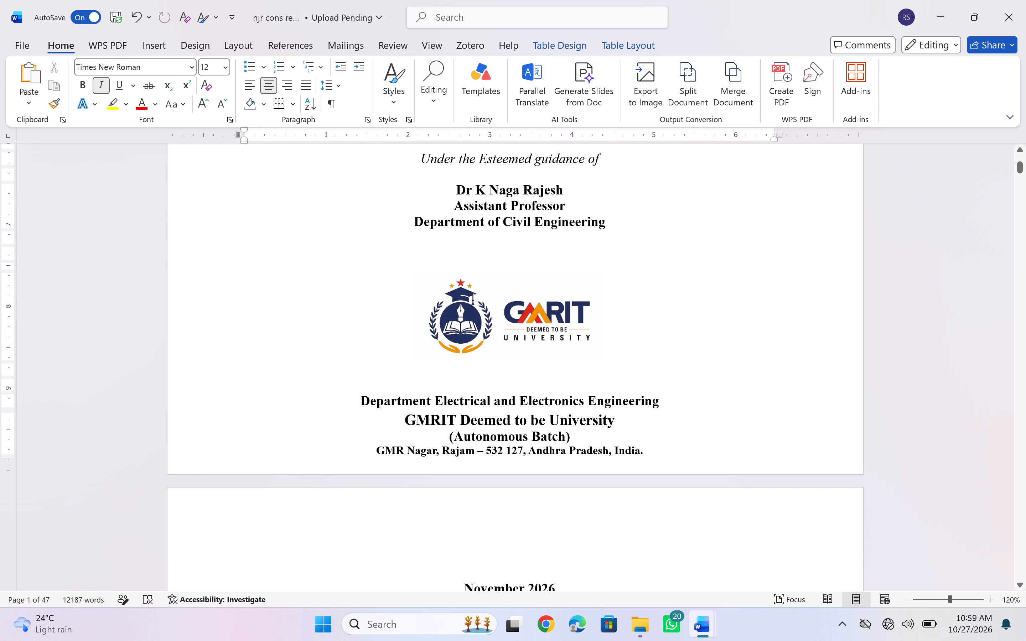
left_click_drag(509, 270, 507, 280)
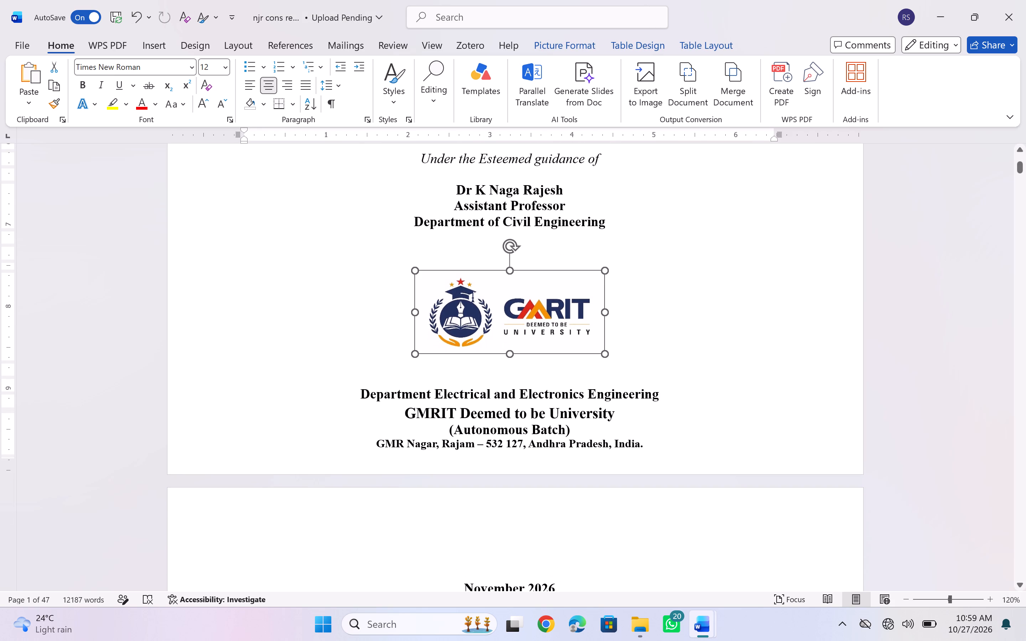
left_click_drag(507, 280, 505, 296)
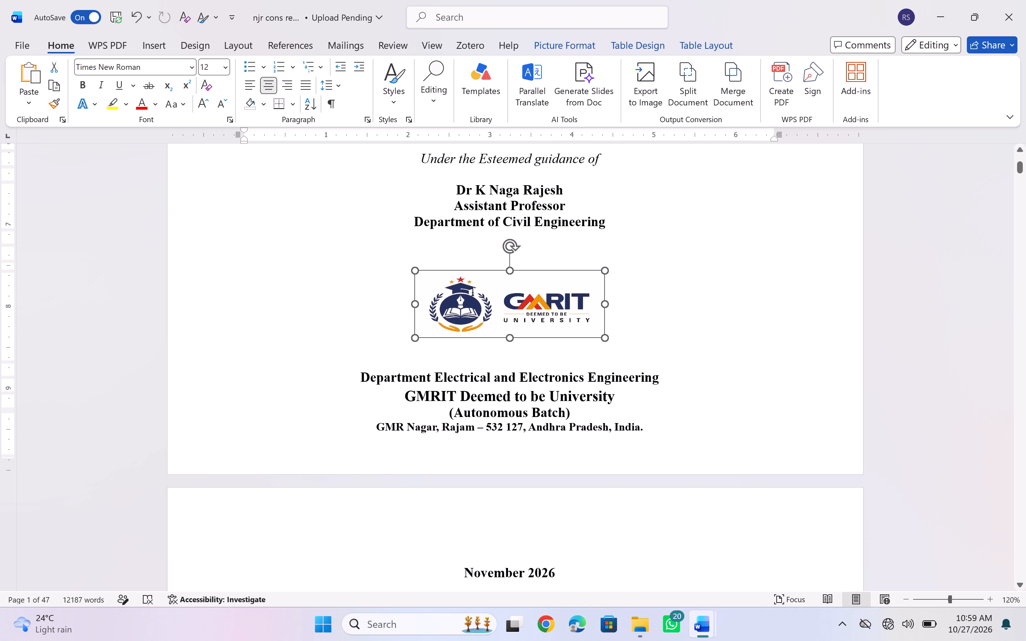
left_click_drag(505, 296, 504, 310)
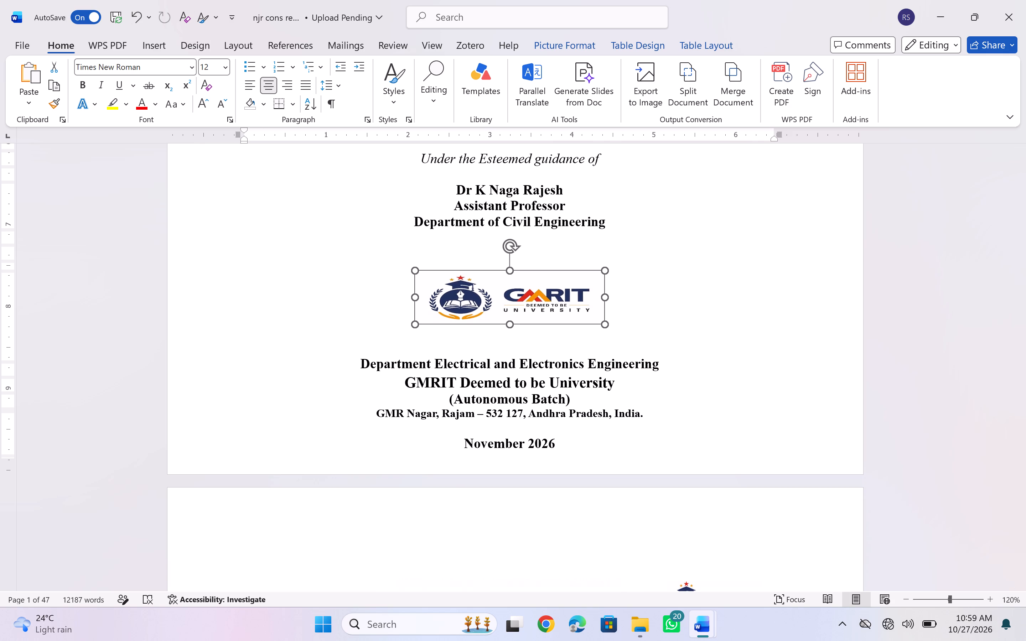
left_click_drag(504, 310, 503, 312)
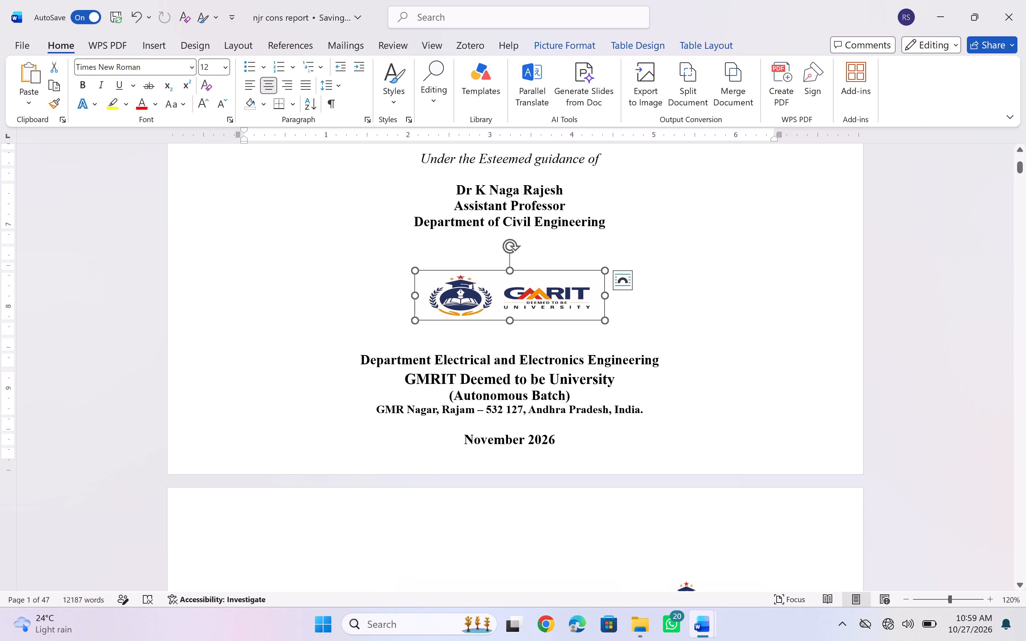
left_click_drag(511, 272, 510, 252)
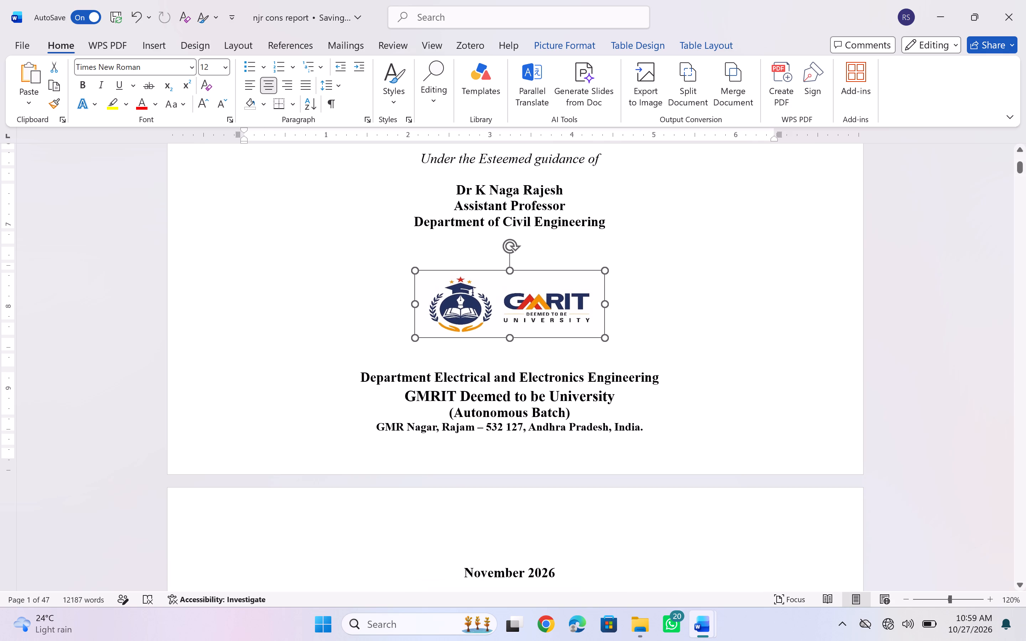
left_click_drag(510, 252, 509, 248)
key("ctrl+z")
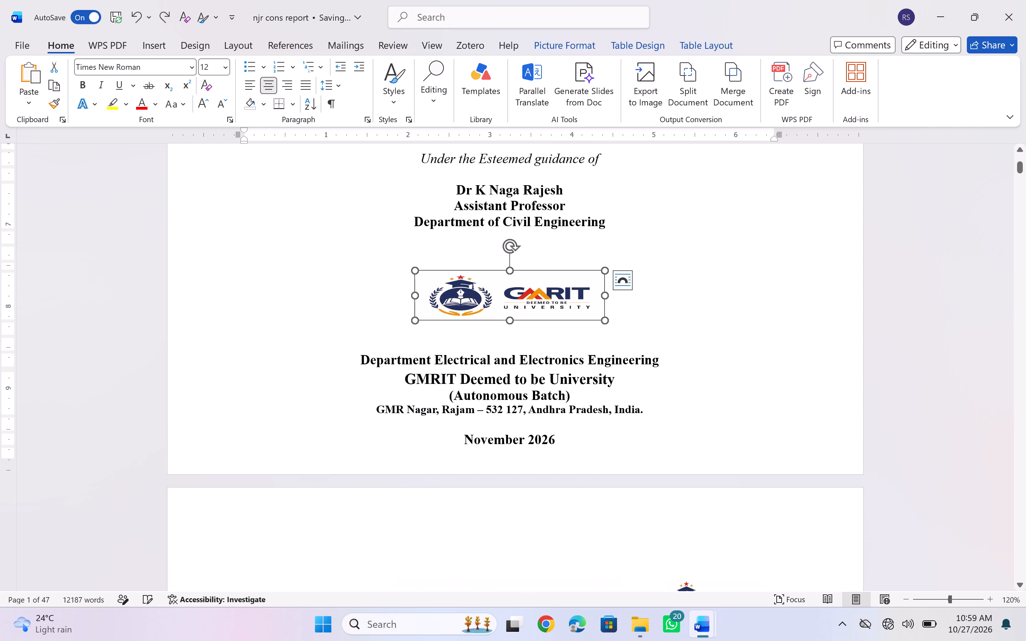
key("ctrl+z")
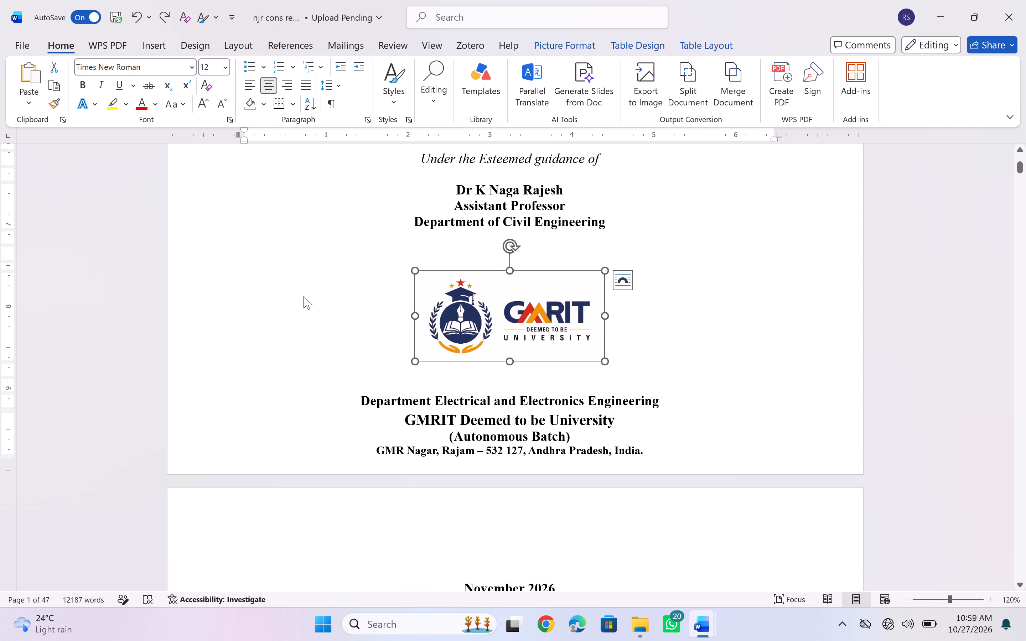
Move the cover page's GMRIT logo up to sit directly beneath "Department of Civil Engineering", keeping its size.
left_click(304, 296)
left_click(477, 328)
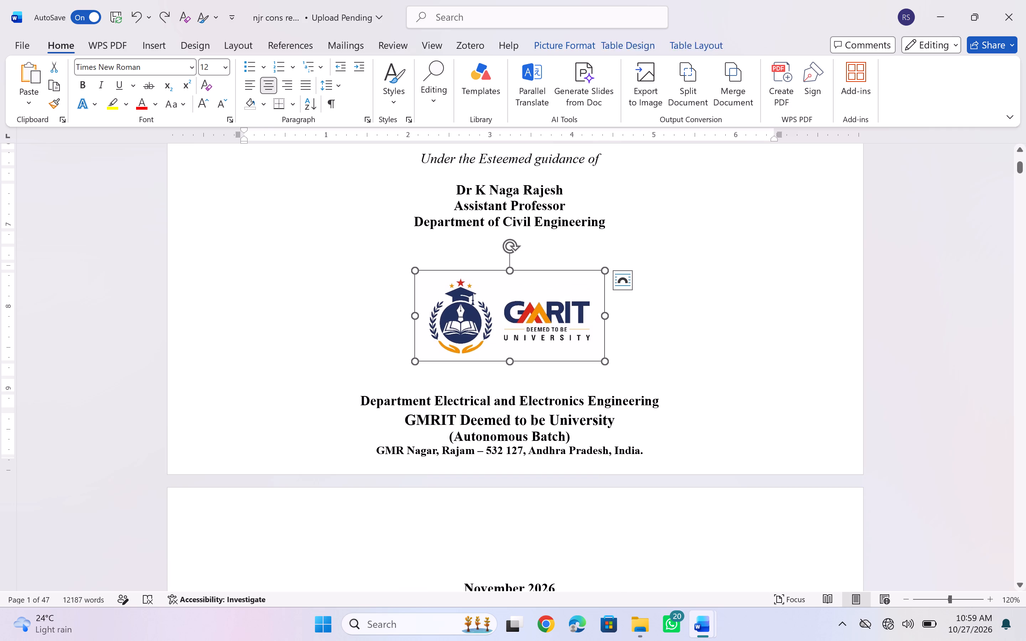
left_click_drag(495, 318, 496, 291)
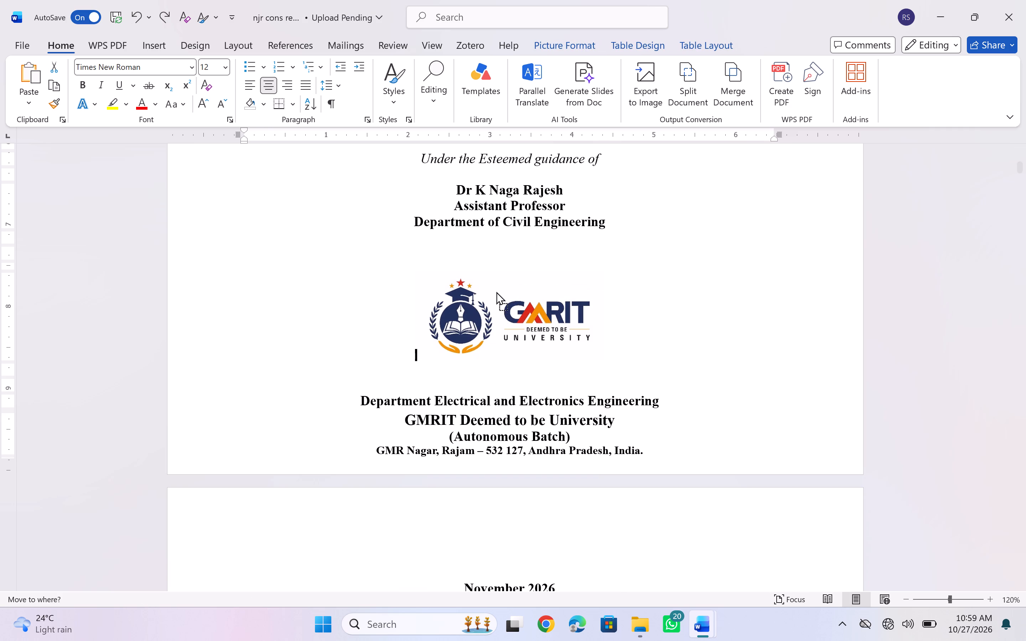
left_click_drag(496, 291, 497, 277)
left_click_drag(497, 277, 497, 273)
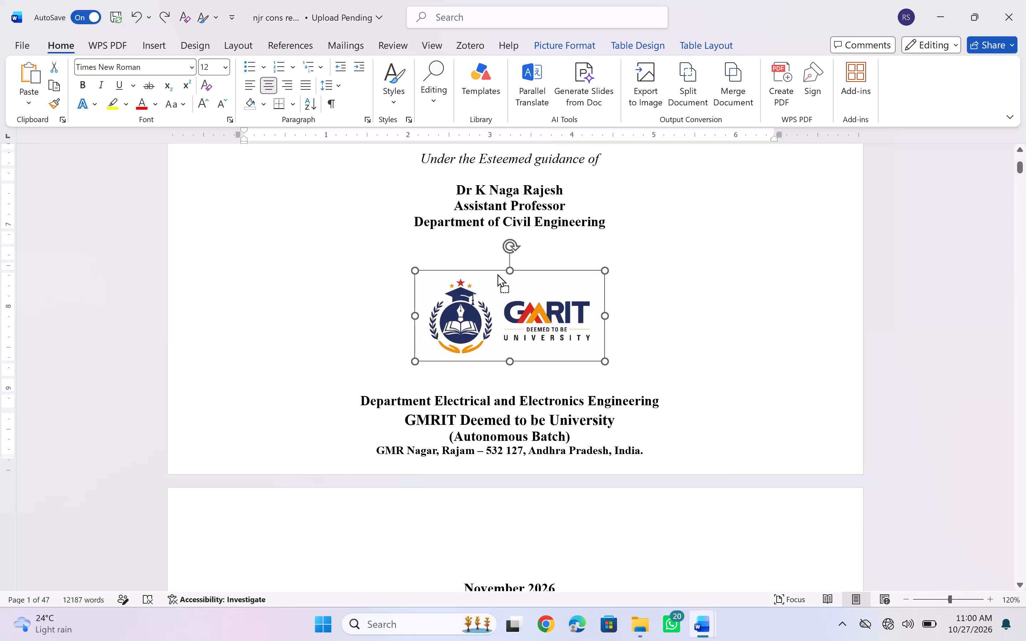
left_click_drag(497, 273, 499, 252)
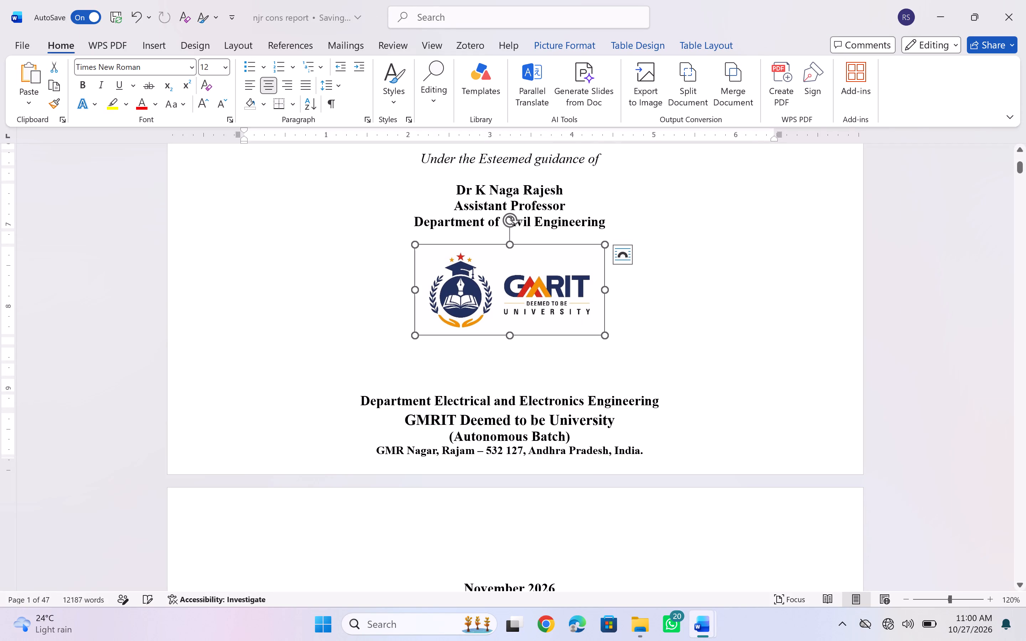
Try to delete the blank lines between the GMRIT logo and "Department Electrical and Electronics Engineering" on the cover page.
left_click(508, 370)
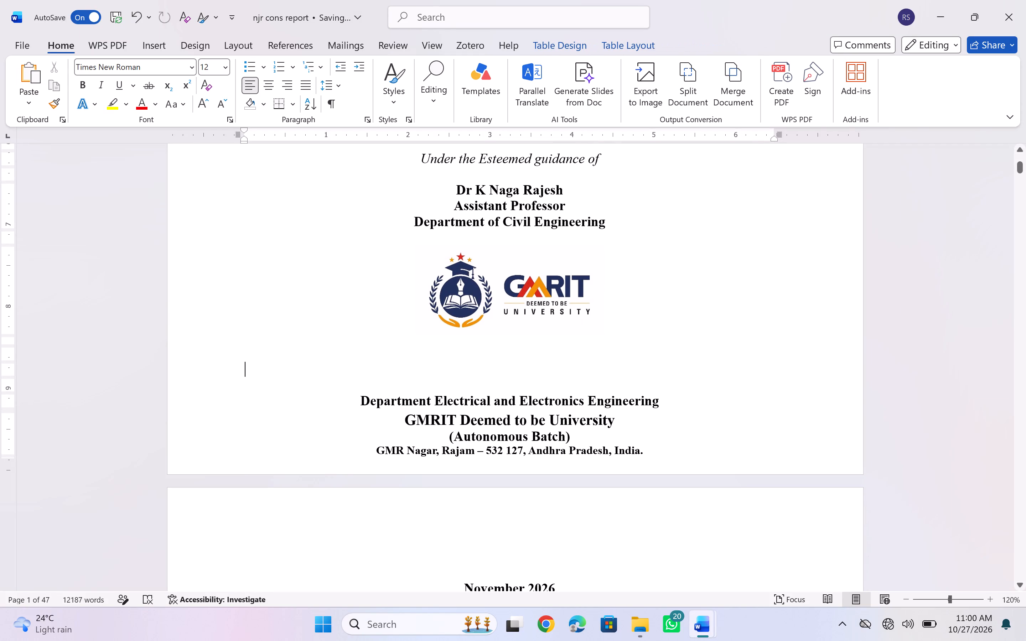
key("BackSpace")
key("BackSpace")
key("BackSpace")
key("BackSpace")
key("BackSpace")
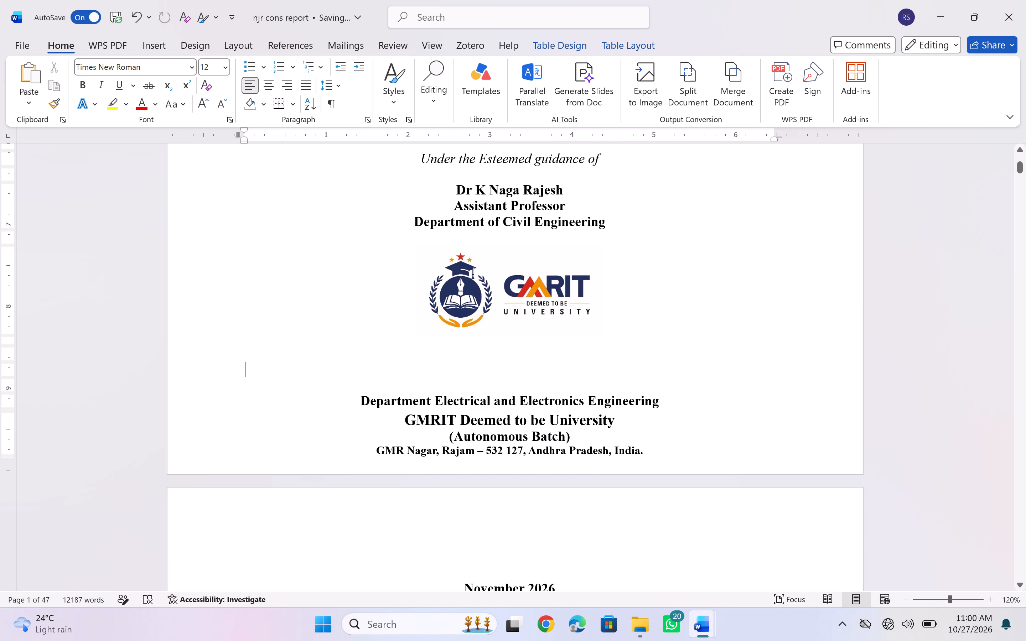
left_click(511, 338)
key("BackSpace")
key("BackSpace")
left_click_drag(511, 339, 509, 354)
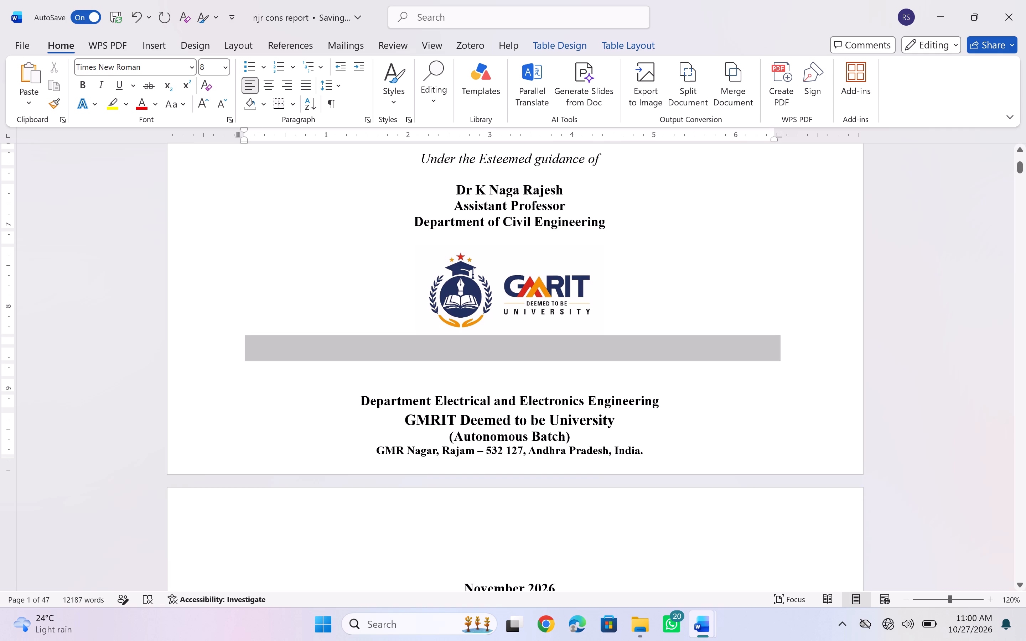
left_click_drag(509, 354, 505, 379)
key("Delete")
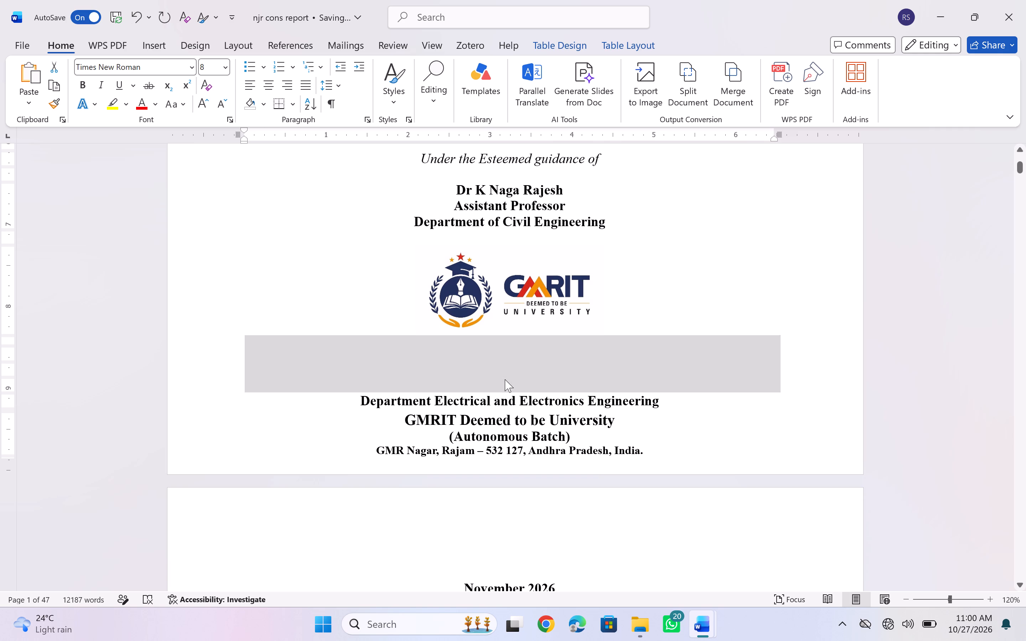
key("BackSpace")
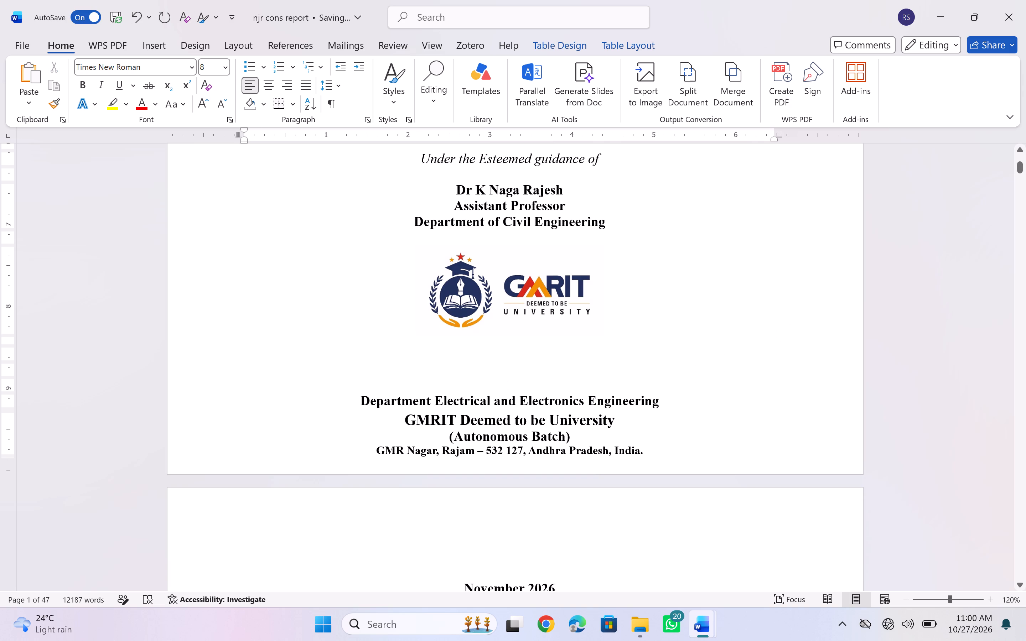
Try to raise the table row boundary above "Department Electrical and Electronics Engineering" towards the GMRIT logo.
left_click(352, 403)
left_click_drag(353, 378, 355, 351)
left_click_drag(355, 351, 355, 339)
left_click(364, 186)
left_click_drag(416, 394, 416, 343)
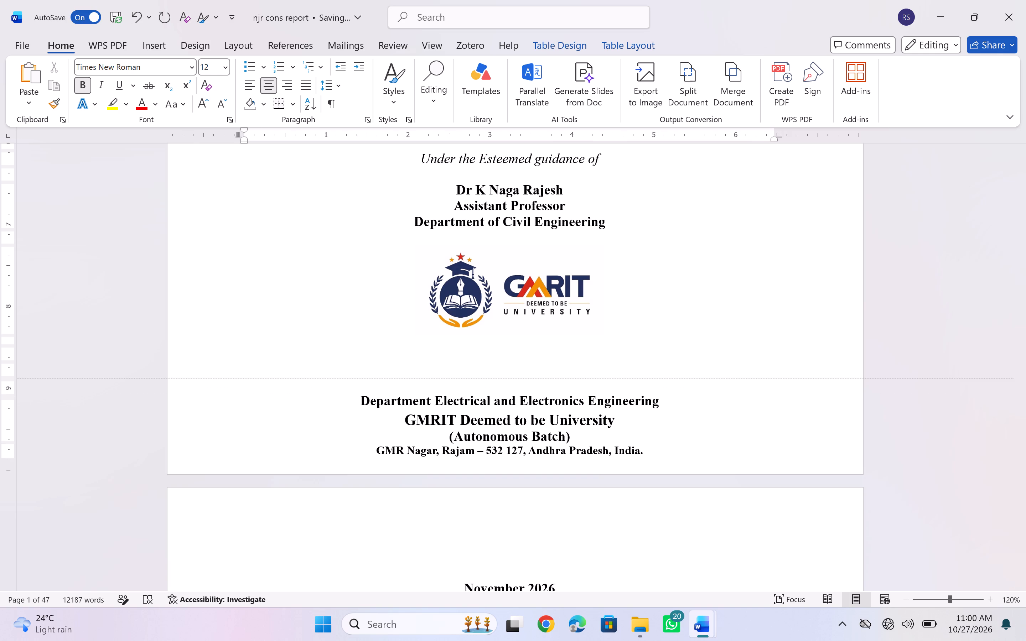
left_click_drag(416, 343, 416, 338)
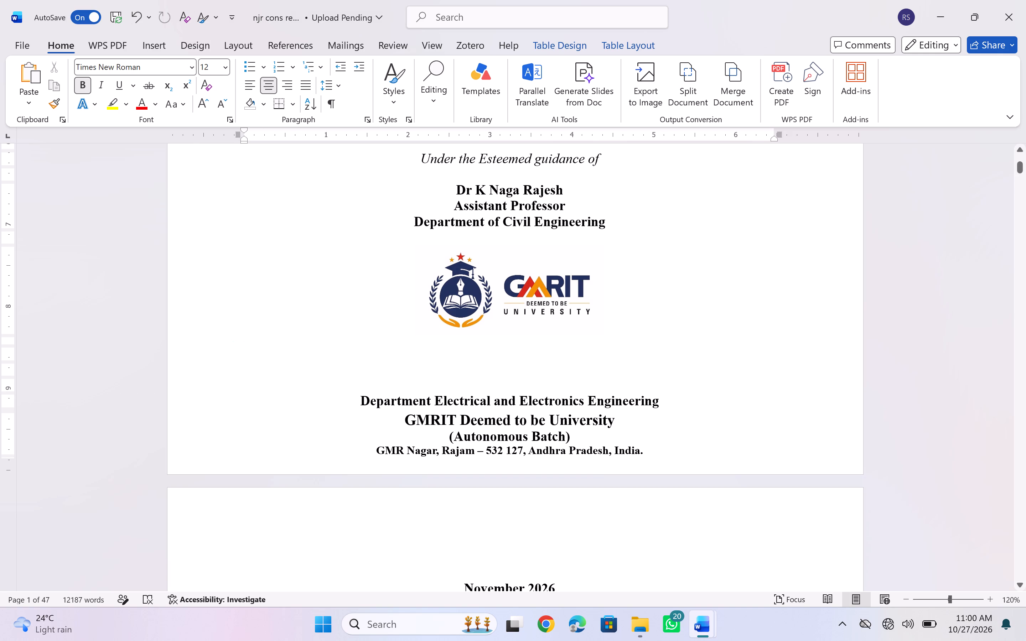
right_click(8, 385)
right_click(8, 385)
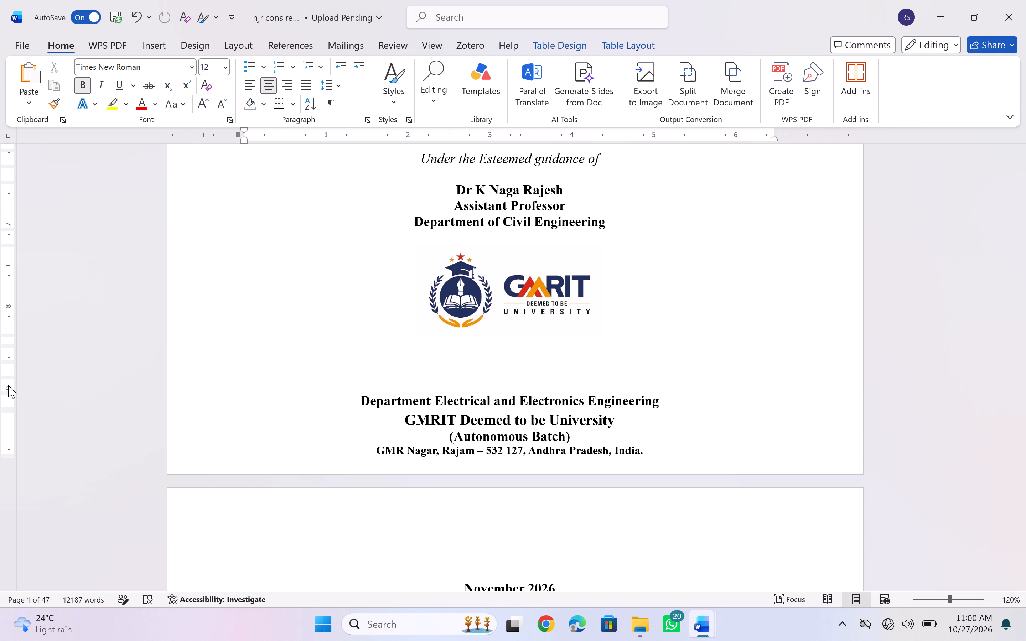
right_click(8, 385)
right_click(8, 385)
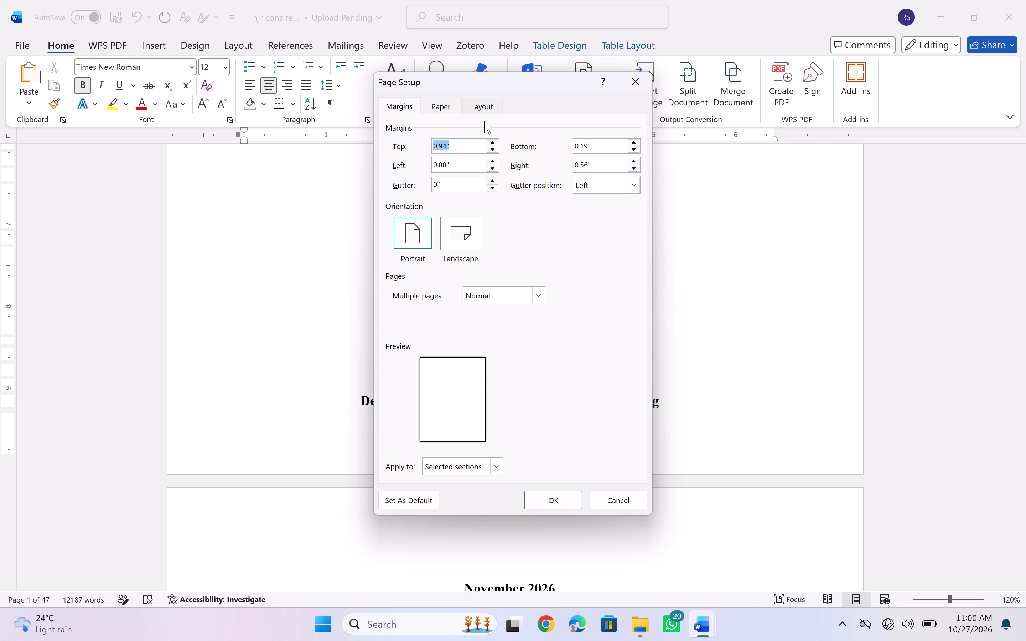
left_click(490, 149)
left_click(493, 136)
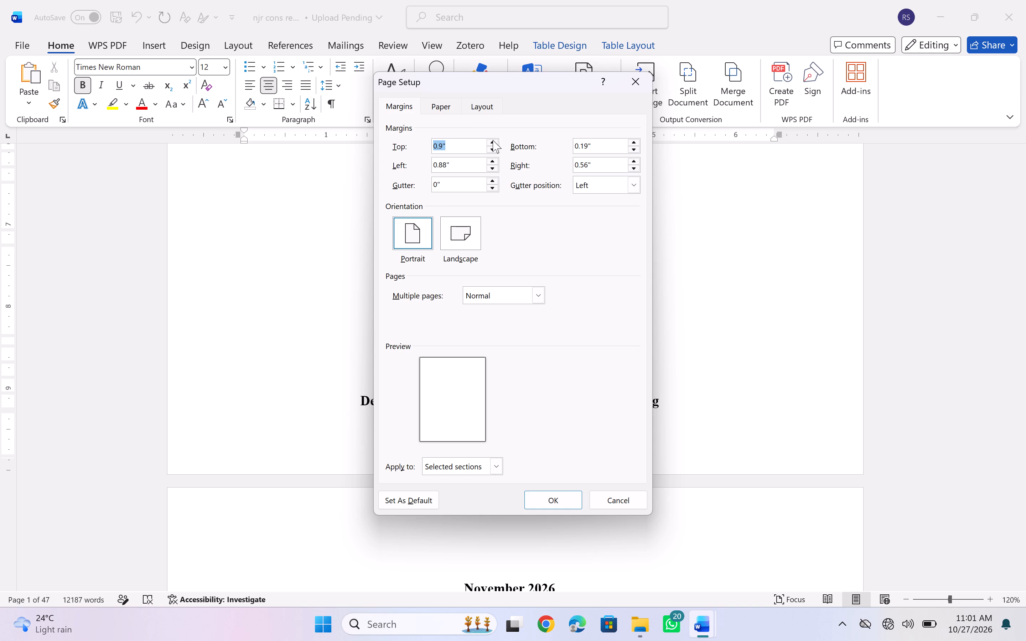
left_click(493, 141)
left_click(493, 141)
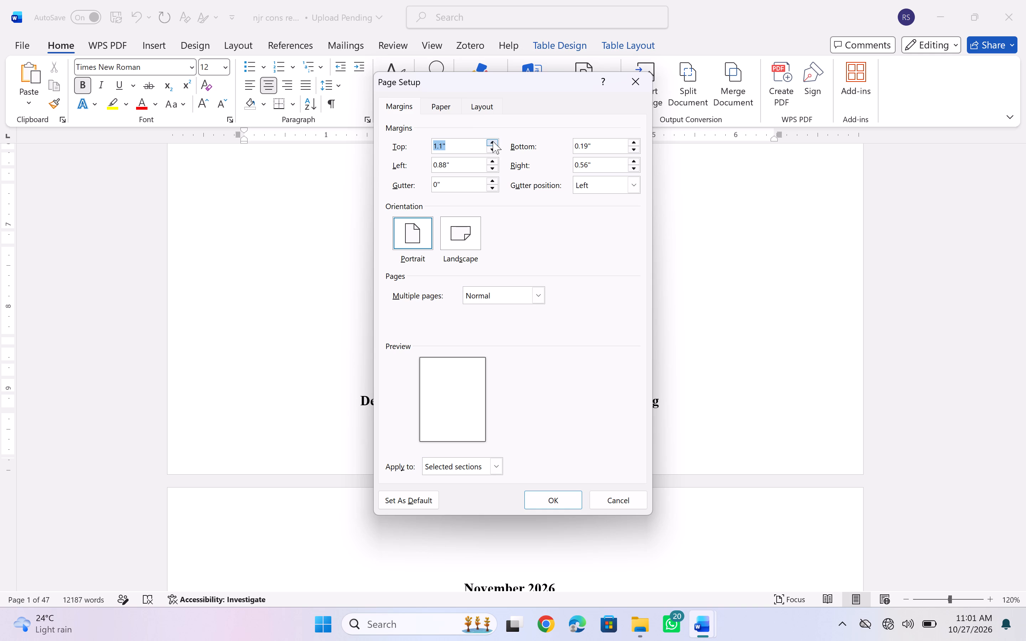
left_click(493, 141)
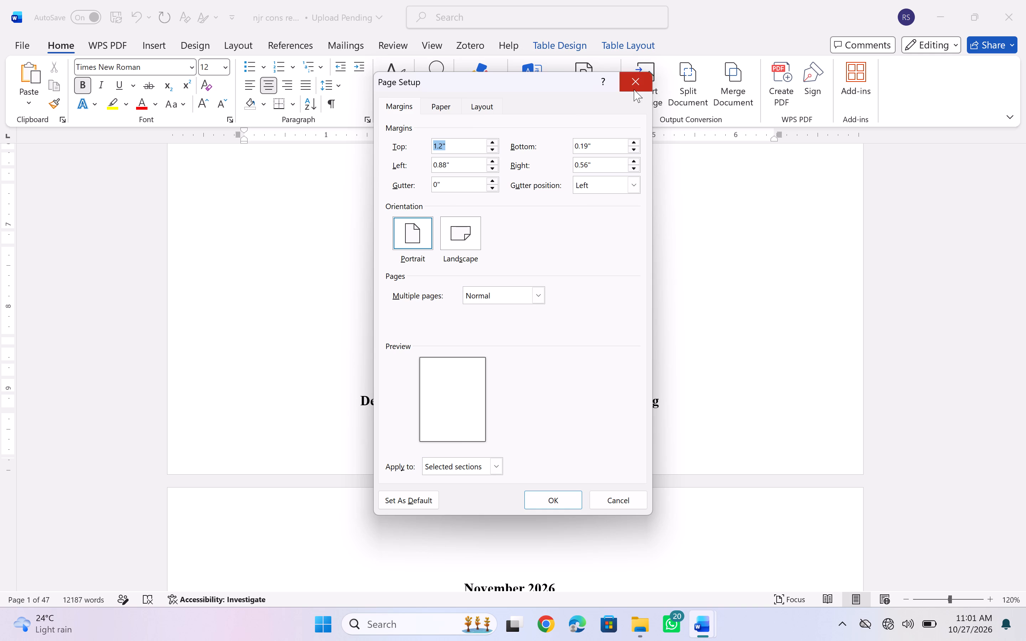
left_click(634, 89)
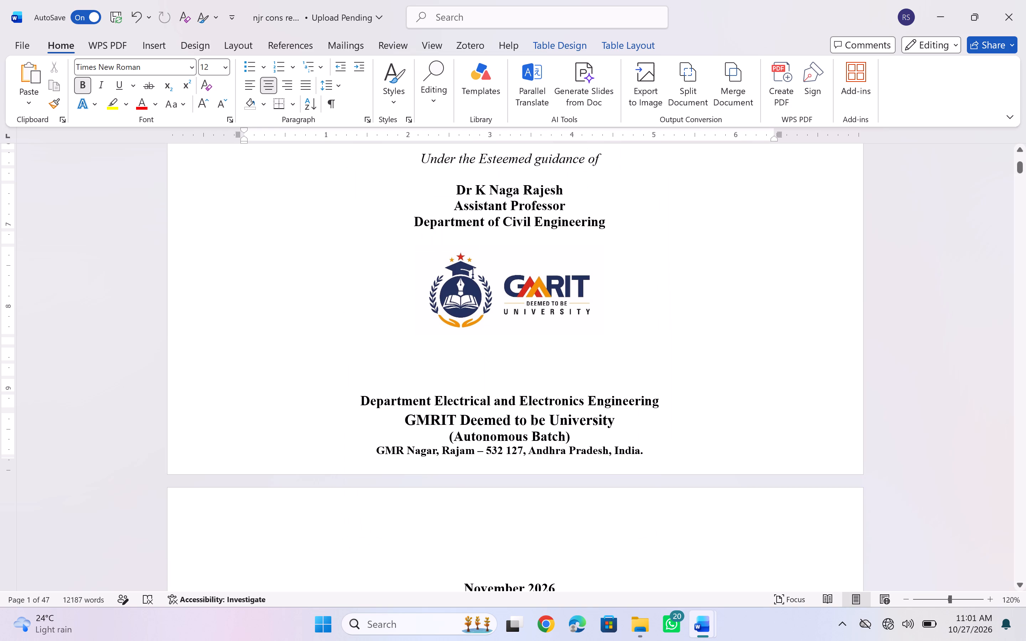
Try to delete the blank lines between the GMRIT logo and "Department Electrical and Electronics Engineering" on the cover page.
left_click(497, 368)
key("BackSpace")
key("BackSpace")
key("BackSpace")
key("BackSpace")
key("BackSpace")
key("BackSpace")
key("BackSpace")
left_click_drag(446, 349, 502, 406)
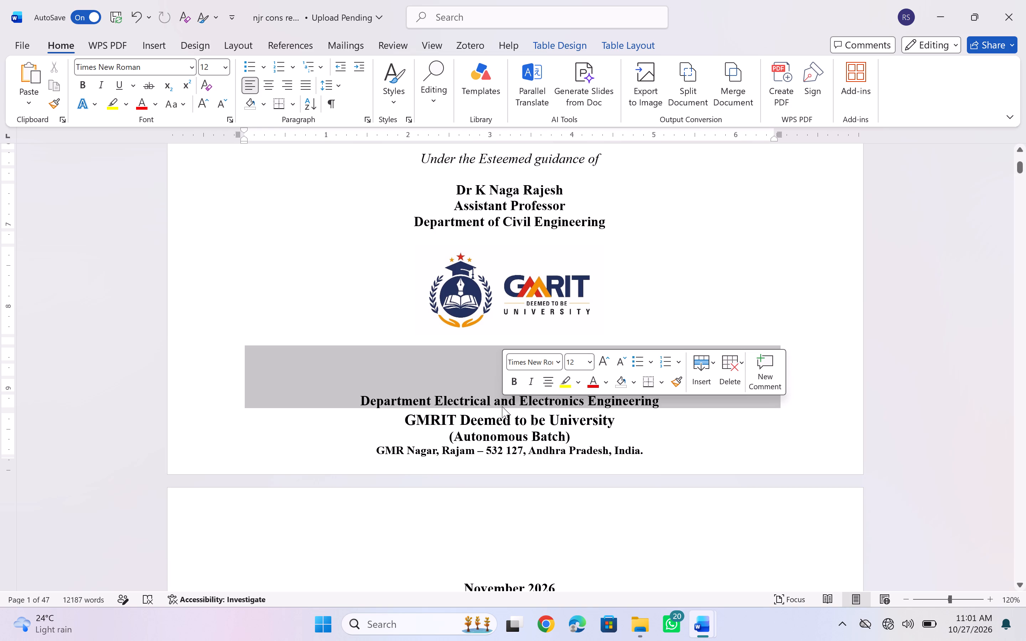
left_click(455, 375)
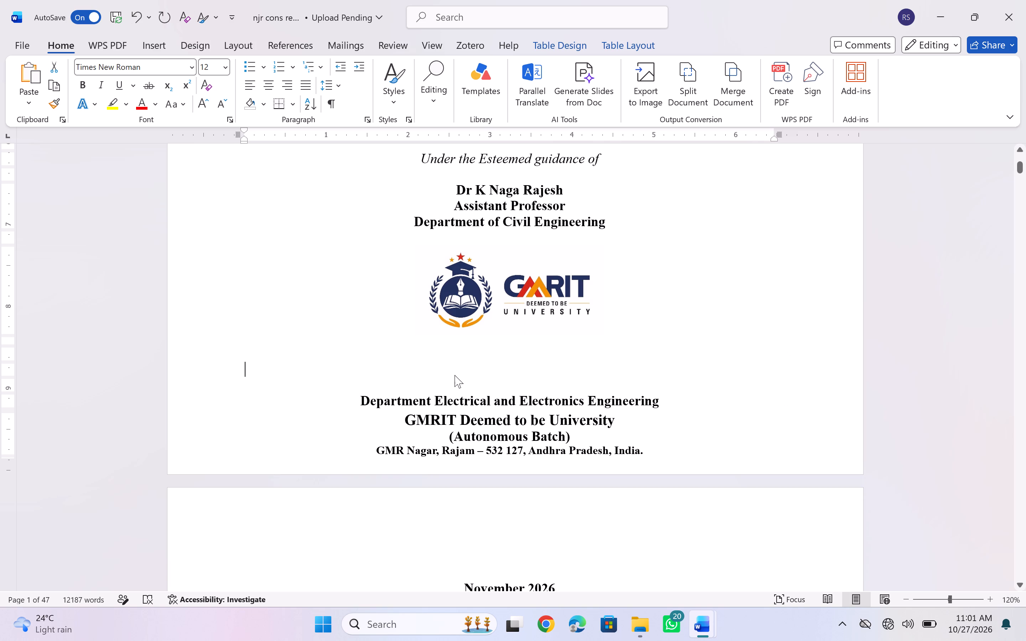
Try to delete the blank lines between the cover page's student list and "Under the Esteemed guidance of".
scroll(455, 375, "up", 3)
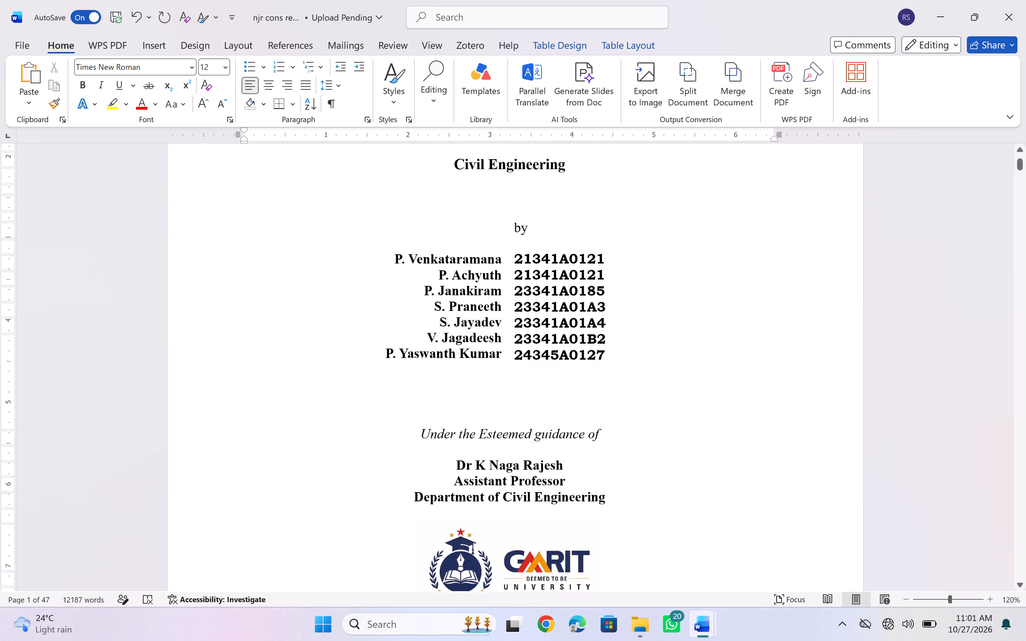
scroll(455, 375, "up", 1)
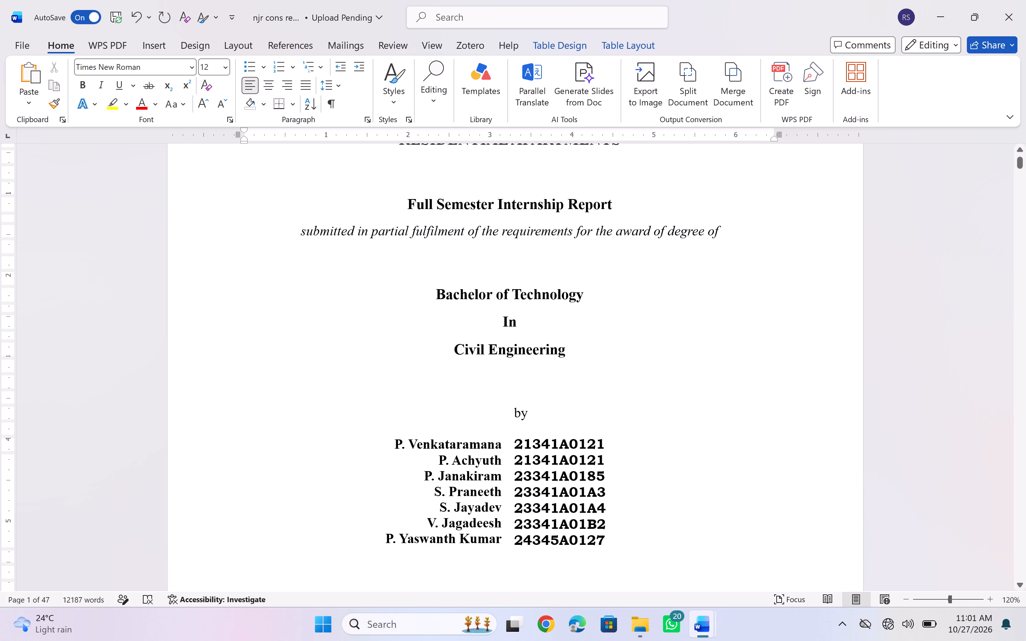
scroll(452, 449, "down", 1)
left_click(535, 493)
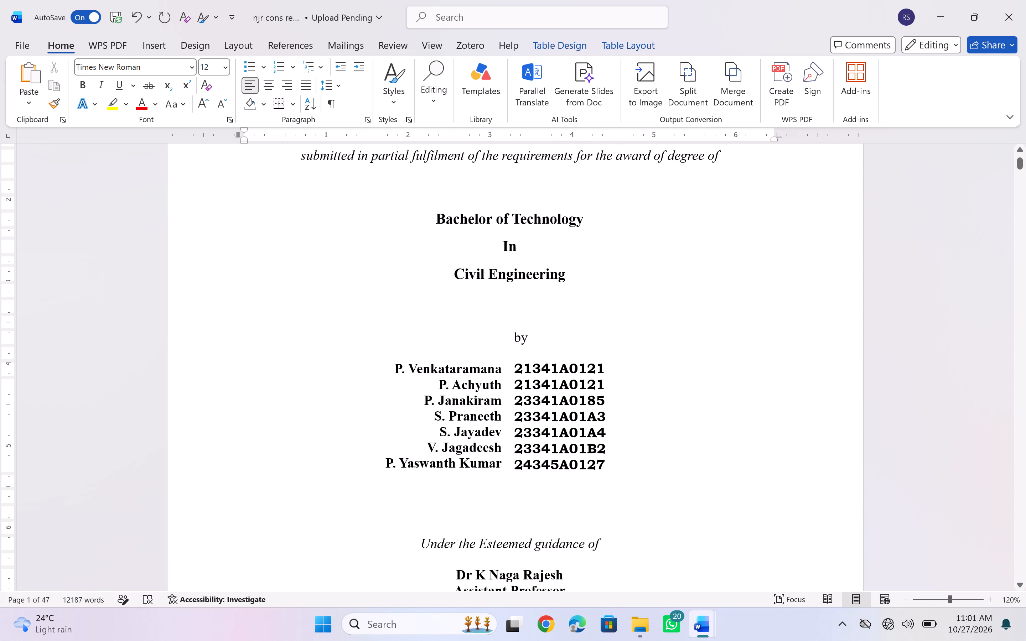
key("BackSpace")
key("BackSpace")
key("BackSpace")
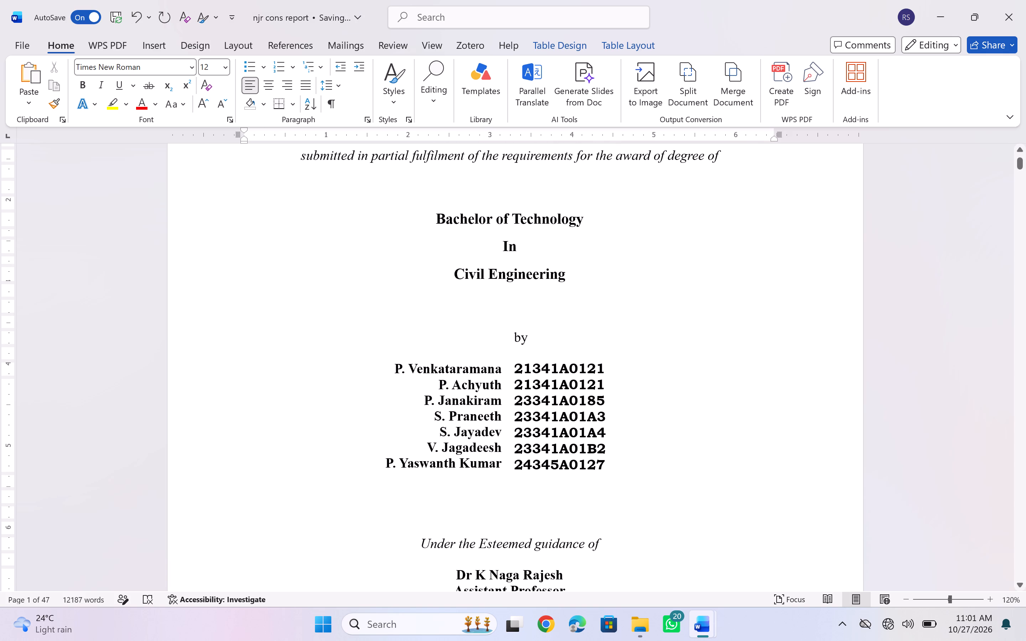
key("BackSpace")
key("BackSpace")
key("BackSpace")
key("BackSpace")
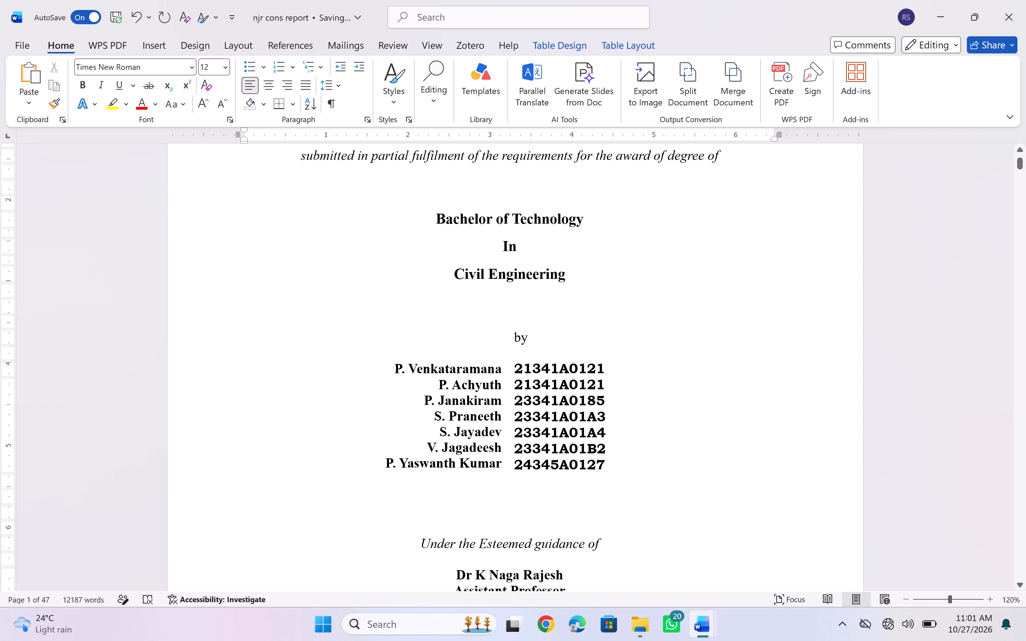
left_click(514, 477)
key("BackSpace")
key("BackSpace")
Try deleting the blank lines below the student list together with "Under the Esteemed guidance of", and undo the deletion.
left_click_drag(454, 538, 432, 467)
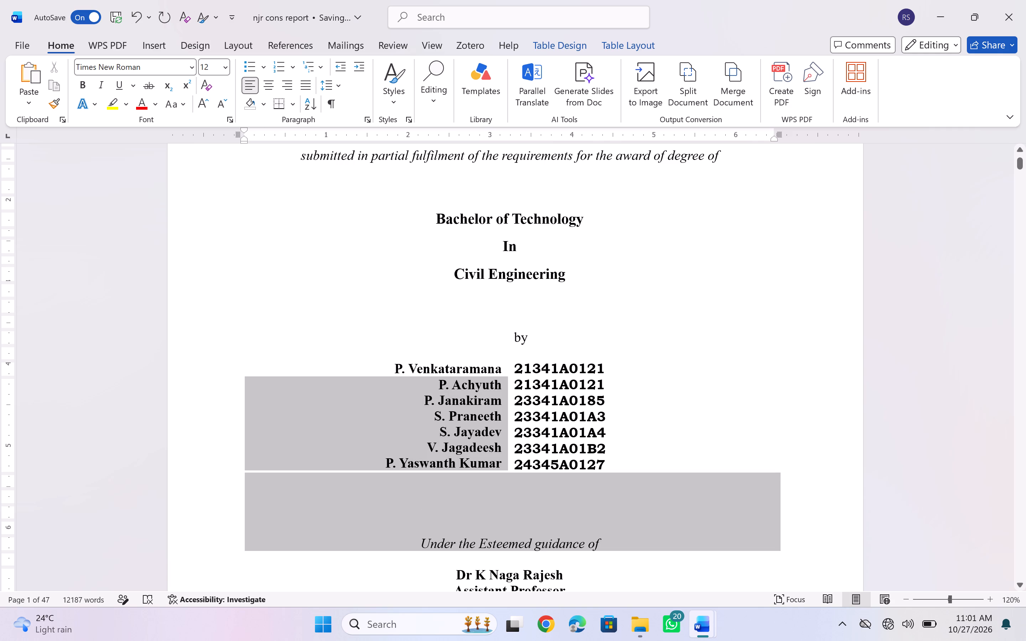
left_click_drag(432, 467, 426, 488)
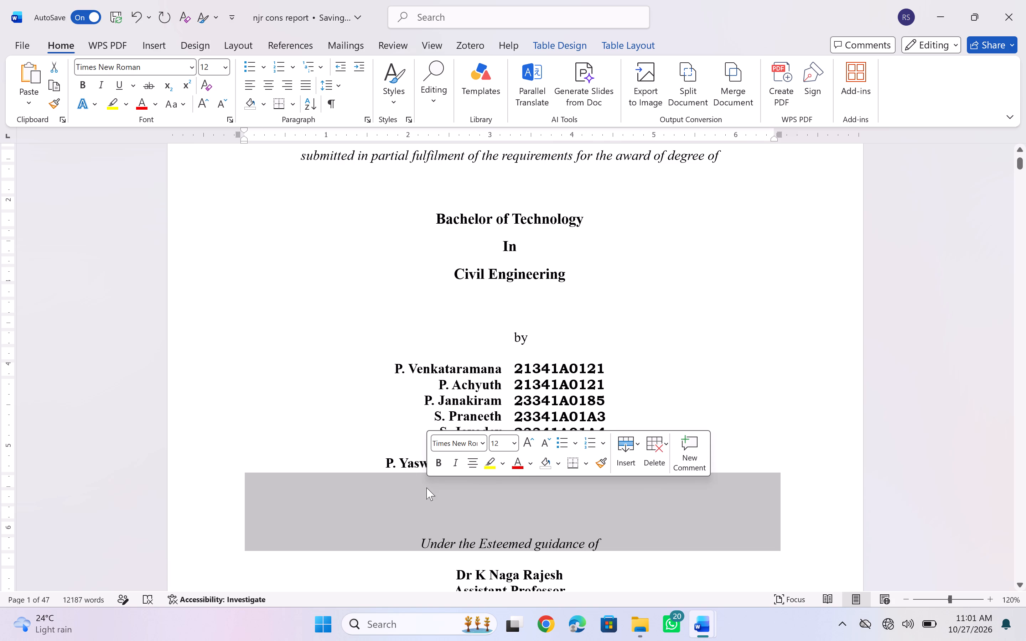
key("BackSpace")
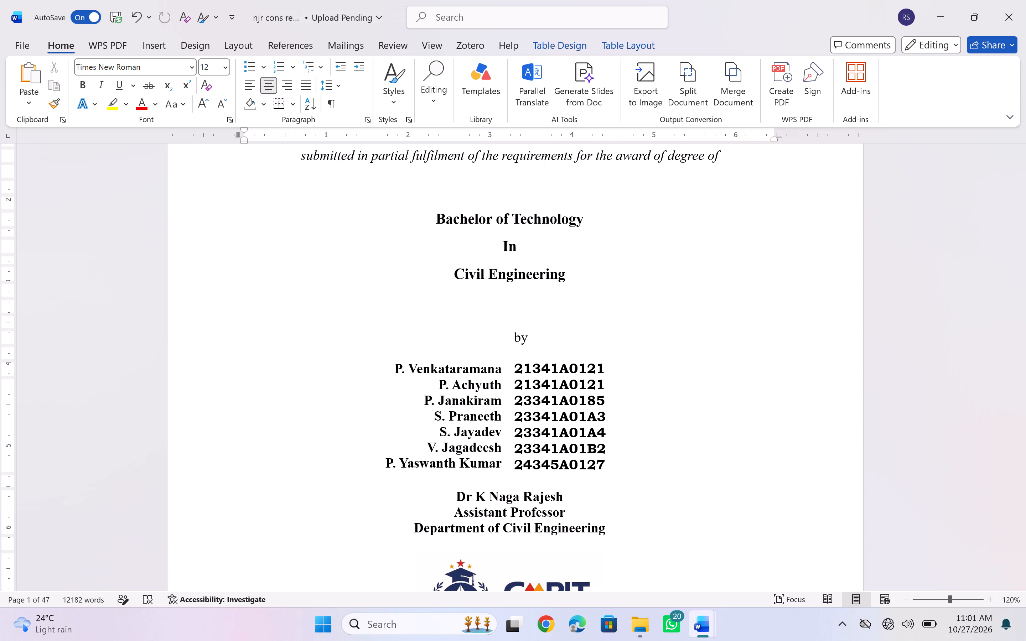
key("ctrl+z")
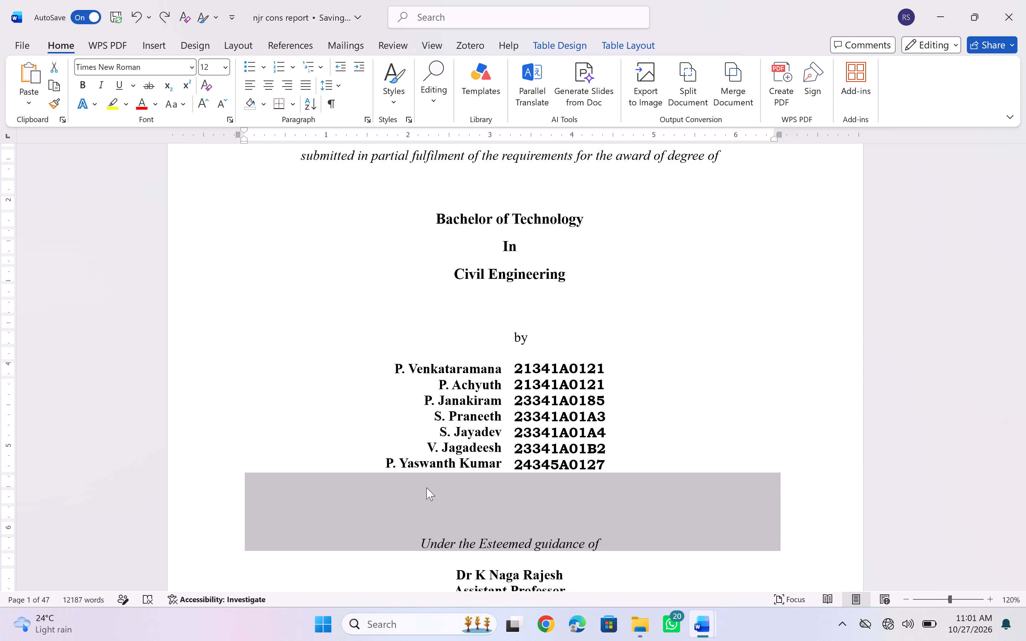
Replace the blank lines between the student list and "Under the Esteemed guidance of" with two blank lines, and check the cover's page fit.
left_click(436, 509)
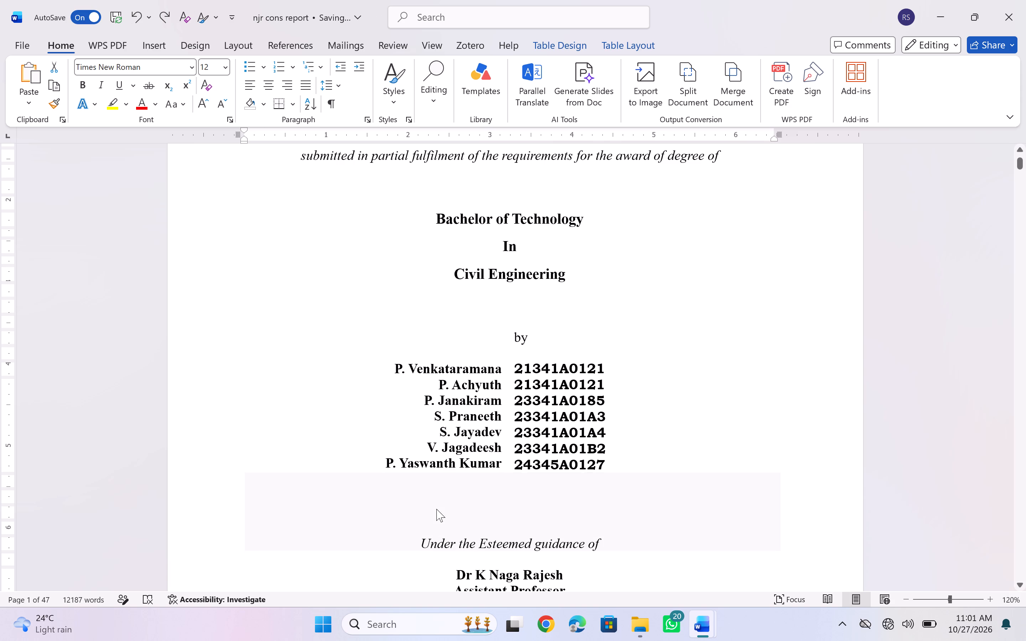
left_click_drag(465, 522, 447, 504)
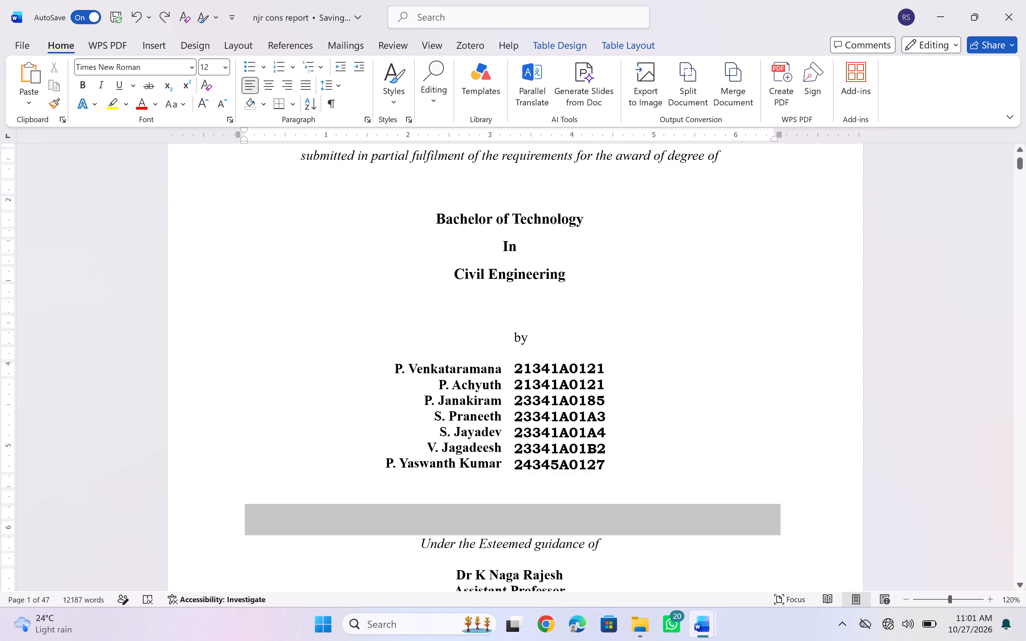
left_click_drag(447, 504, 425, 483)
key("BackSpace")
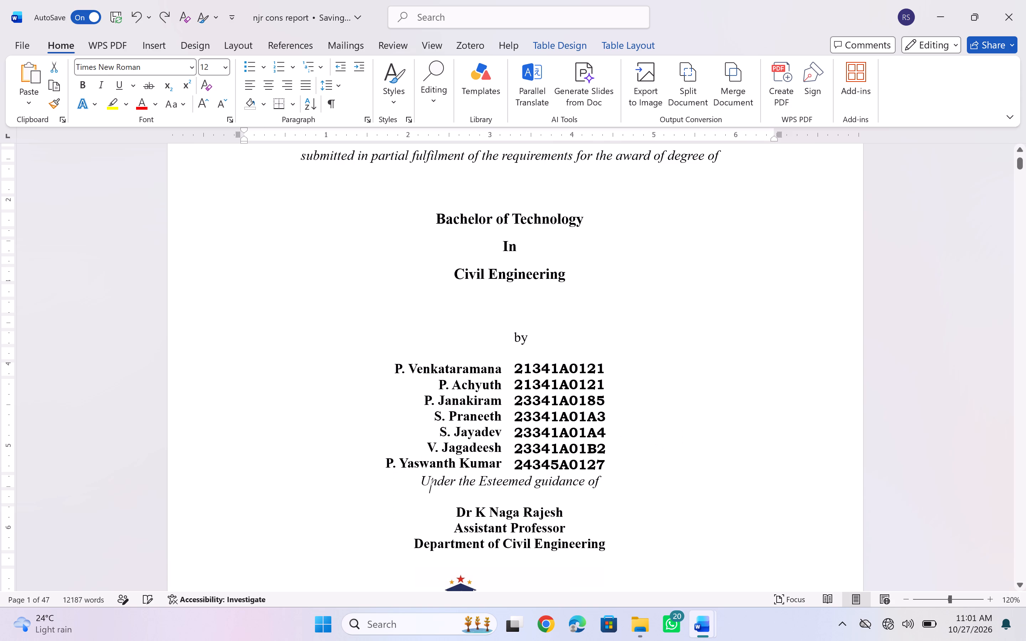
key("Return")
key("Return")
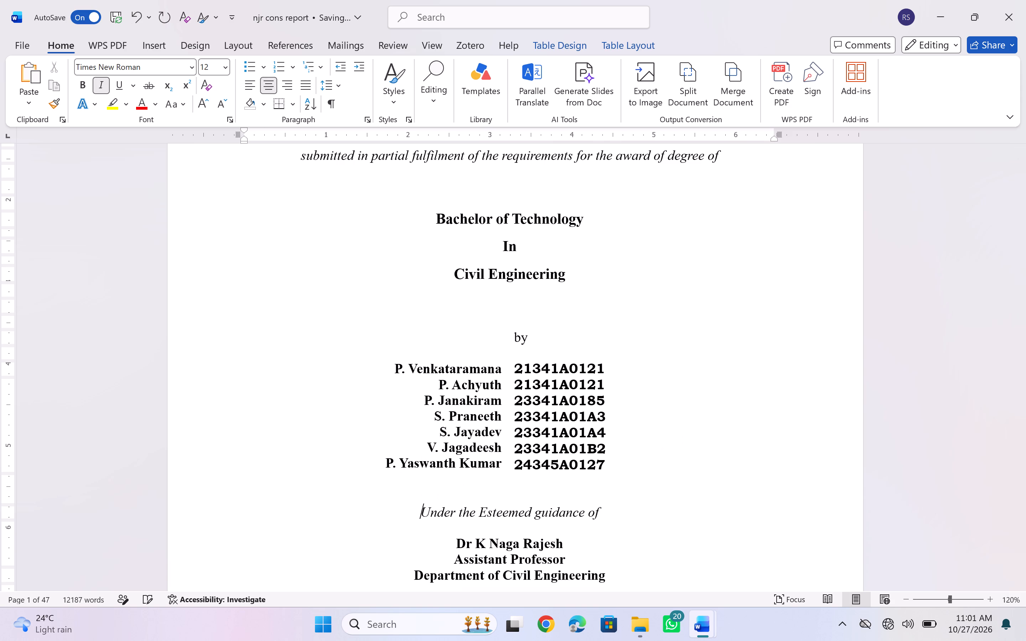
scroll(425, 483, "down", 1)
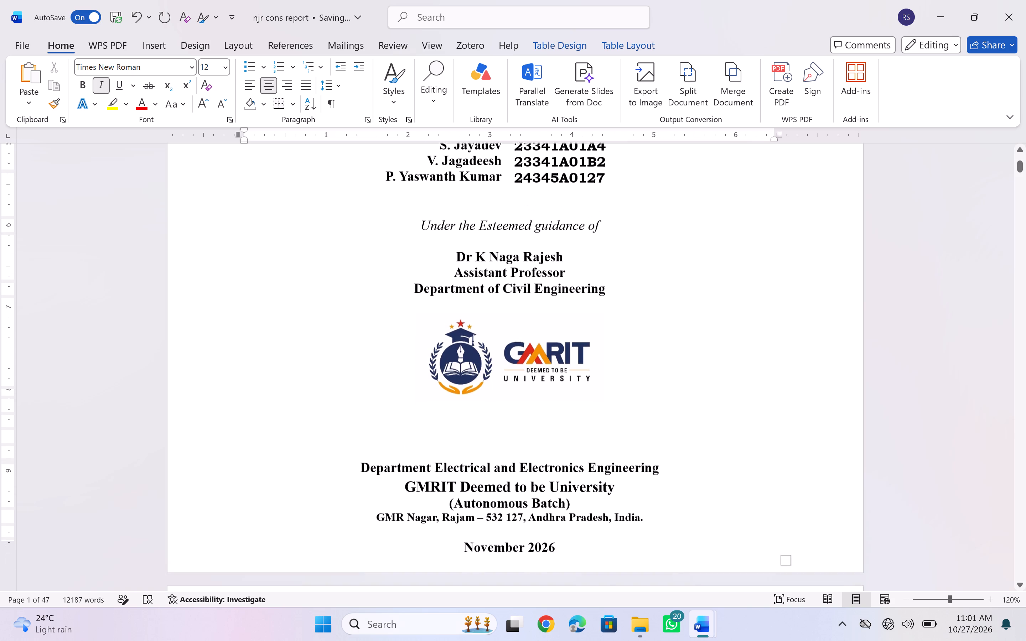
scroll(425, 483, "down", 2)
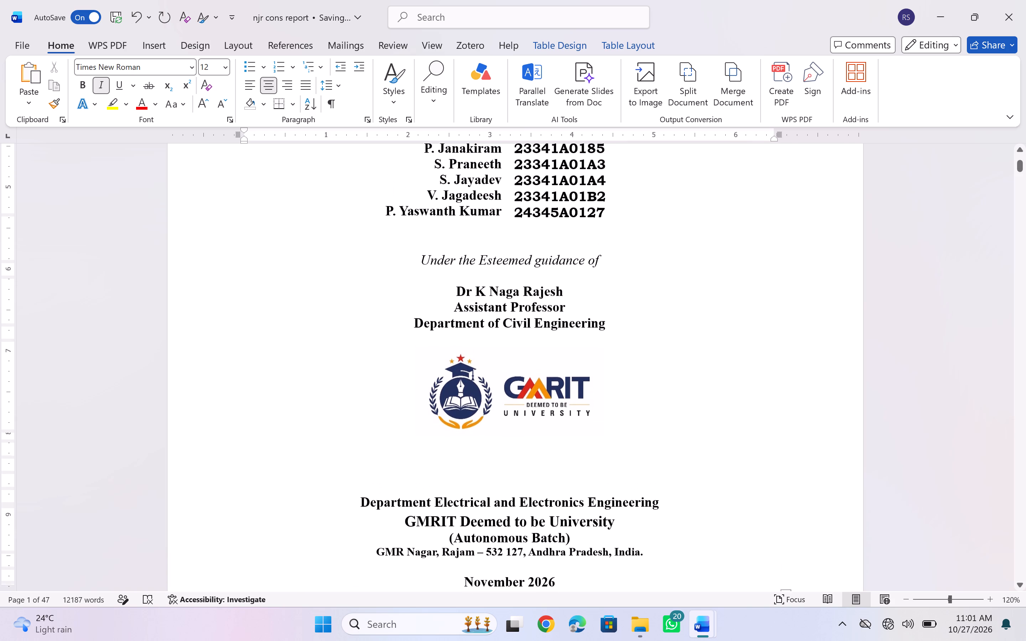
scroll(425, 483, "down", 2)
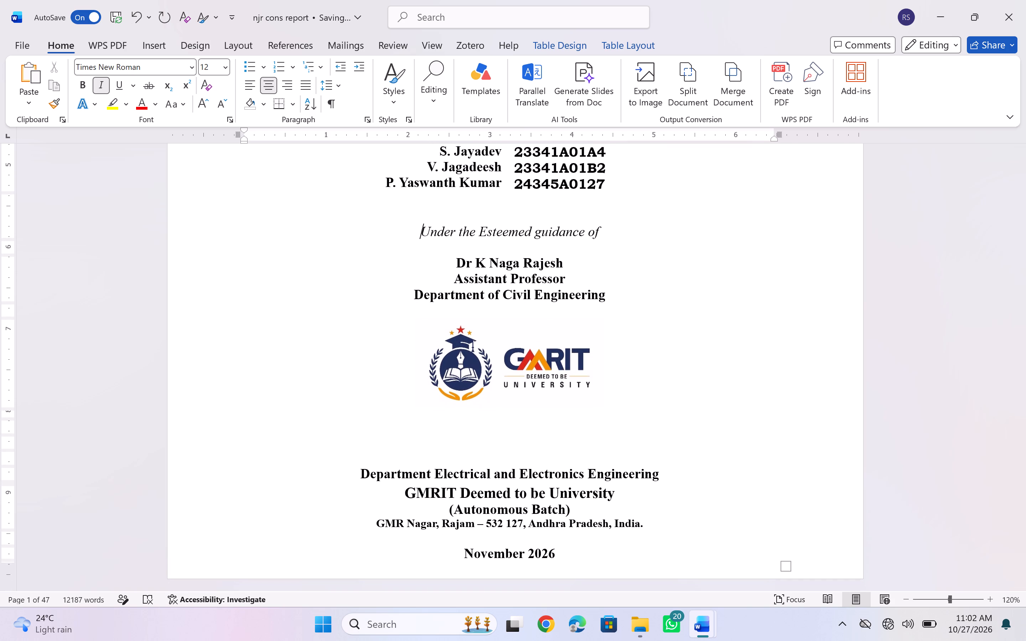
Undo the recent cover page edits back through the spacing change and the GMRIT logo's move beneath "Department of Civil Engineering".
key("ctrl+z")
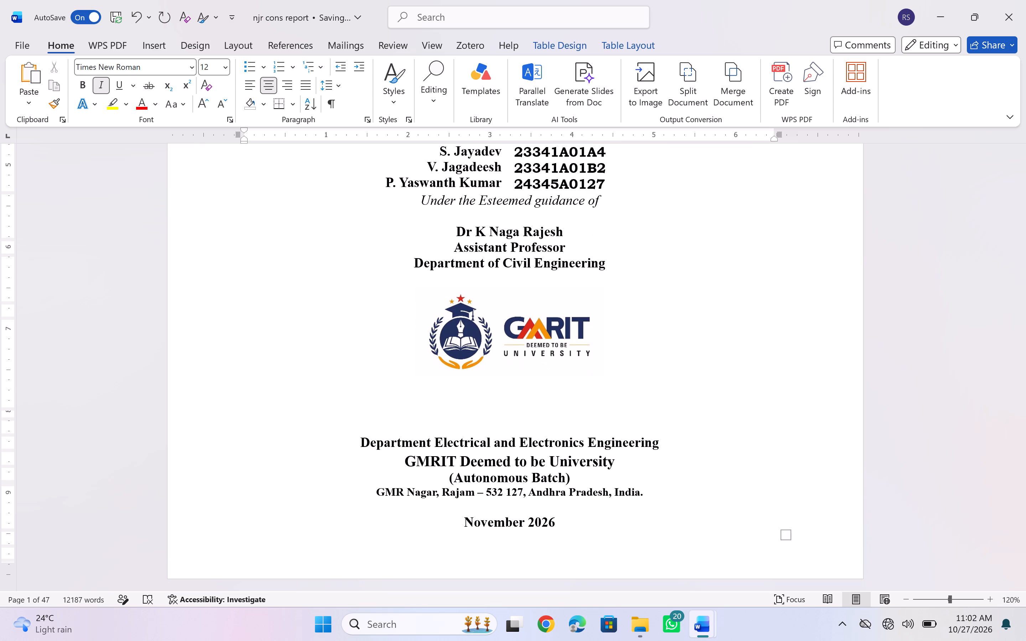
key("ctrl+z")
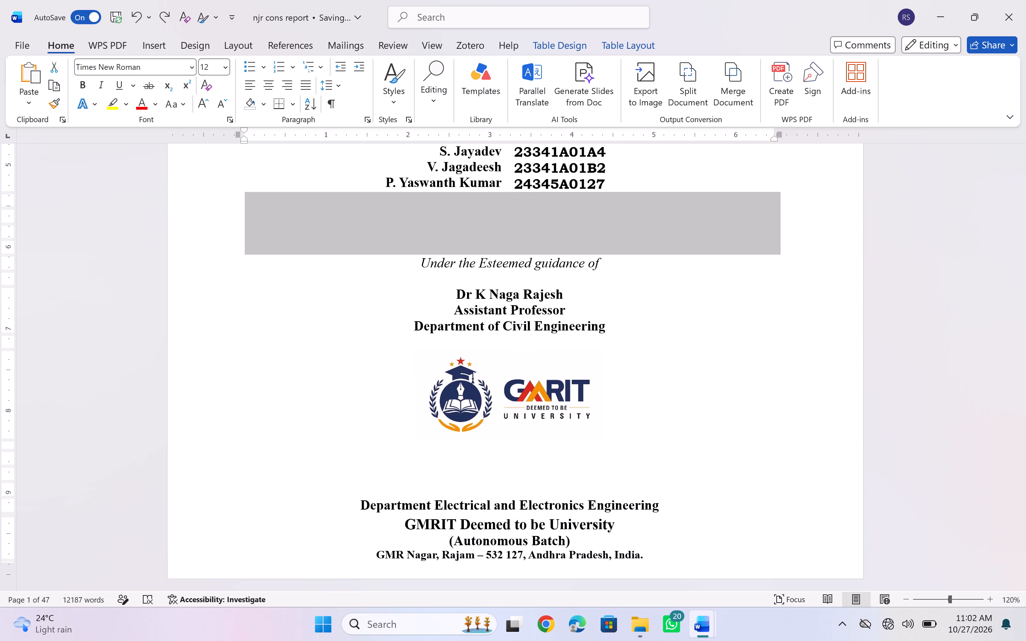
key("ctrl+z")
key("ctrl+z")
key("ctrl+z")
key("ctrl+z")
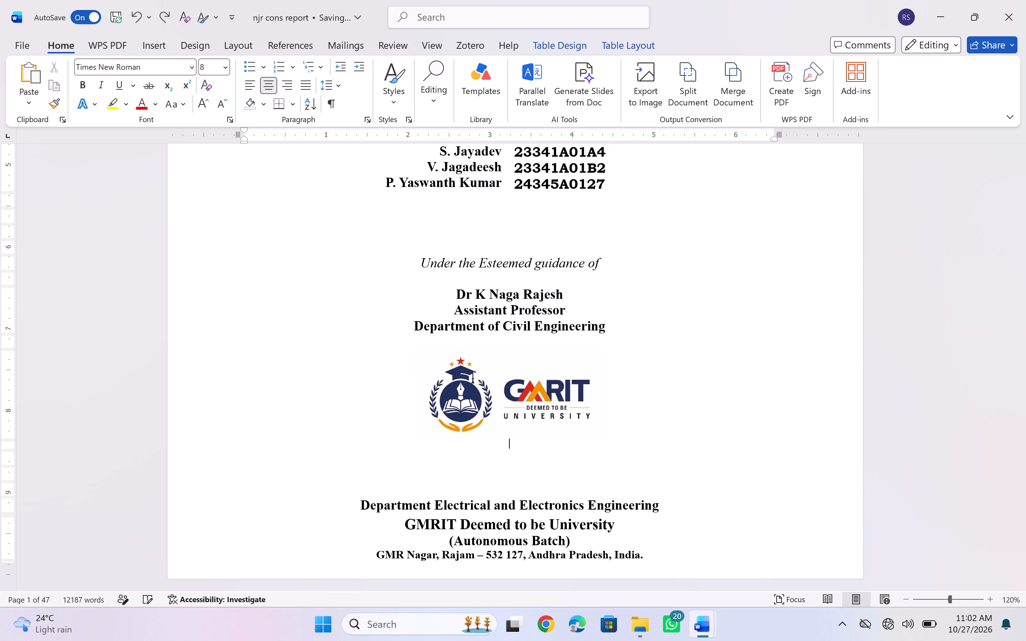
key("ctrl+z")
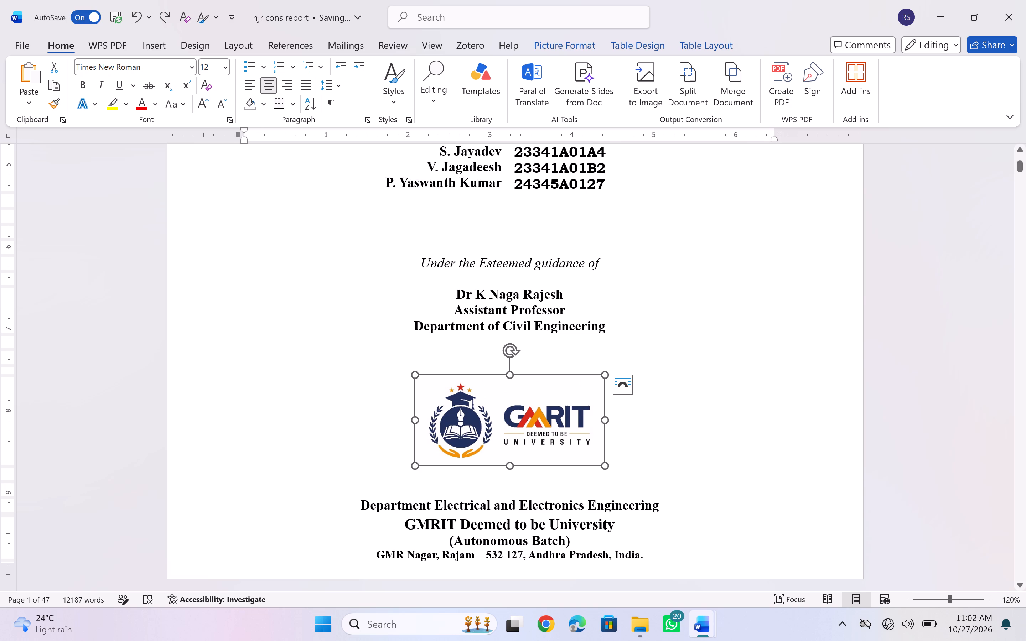
Replace the blank lines between the cover page's student list and "Under the Esteemed guidance of" with two blank lines.
left_click_drag(423, 203, 463, 245)
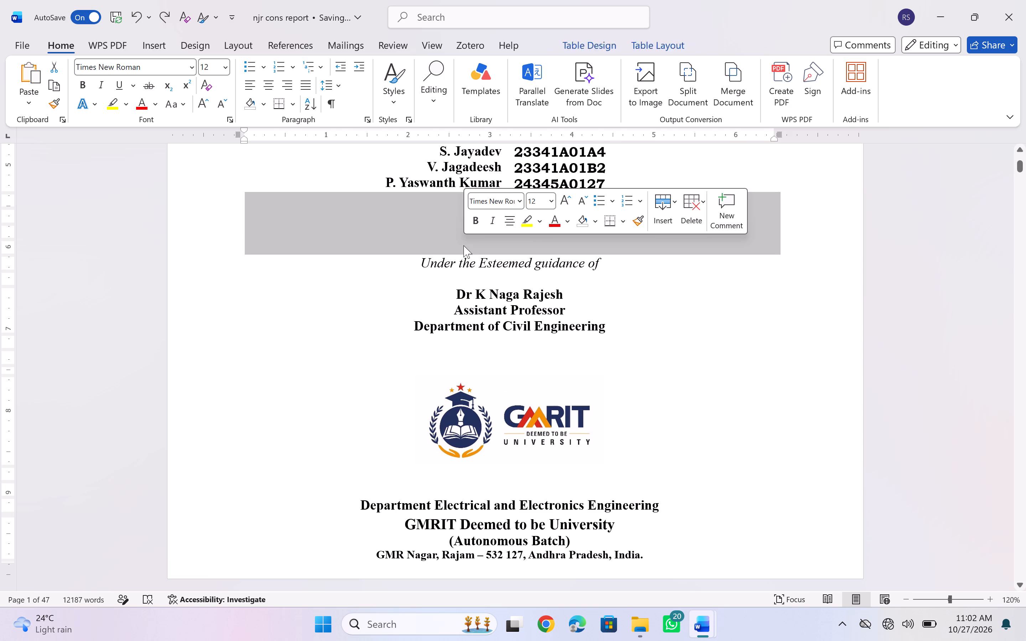
key("BackSpace")
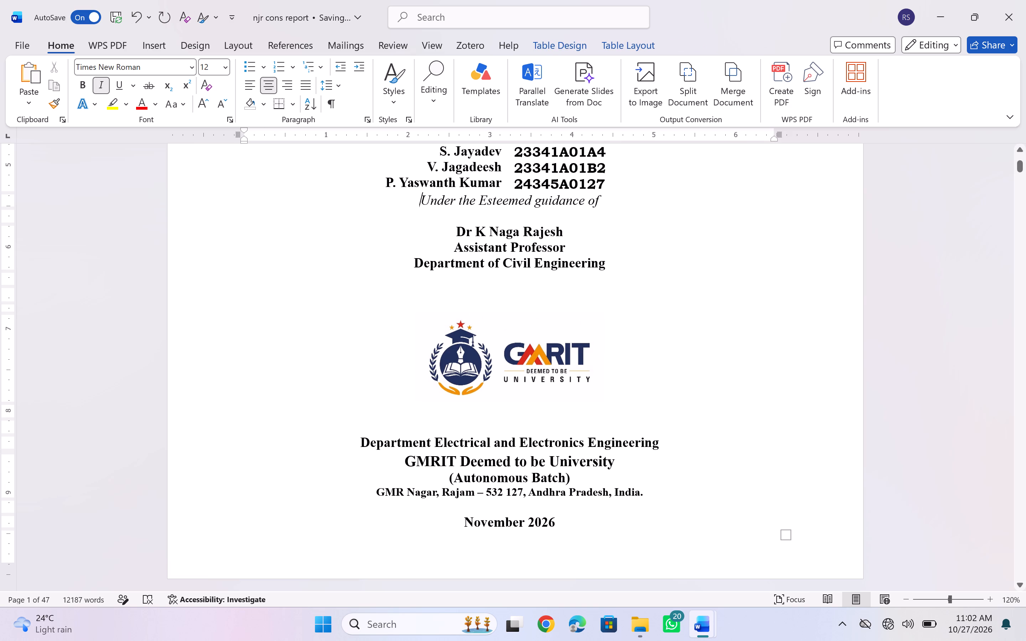
key("Return")
key("Return")
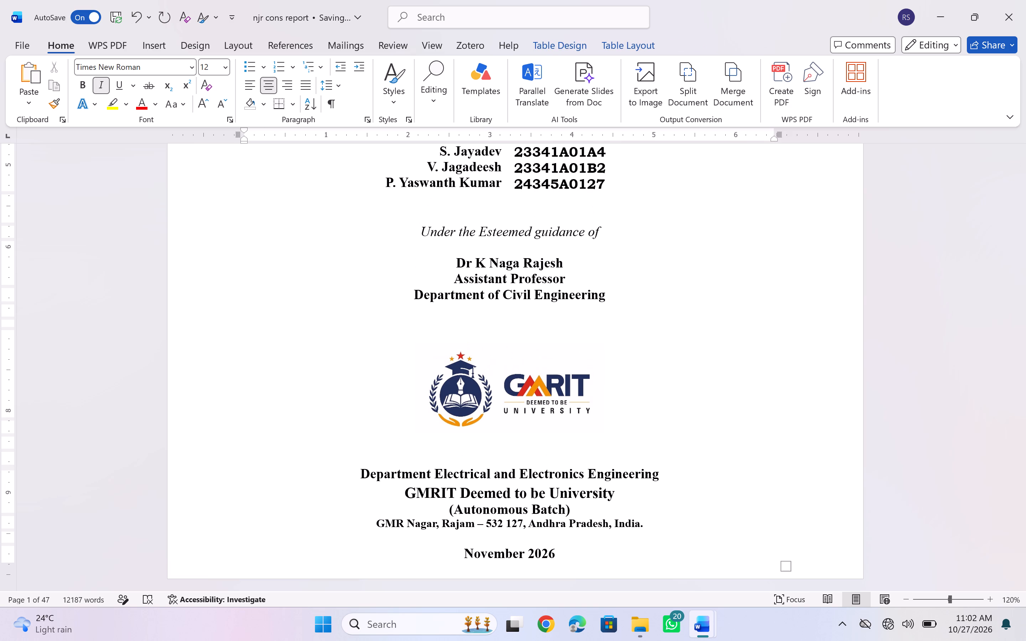
Undo the two-line gap between the student list and "Under the Esteemed guidance of" and insert a single blank line instead.
key("BackSpace")
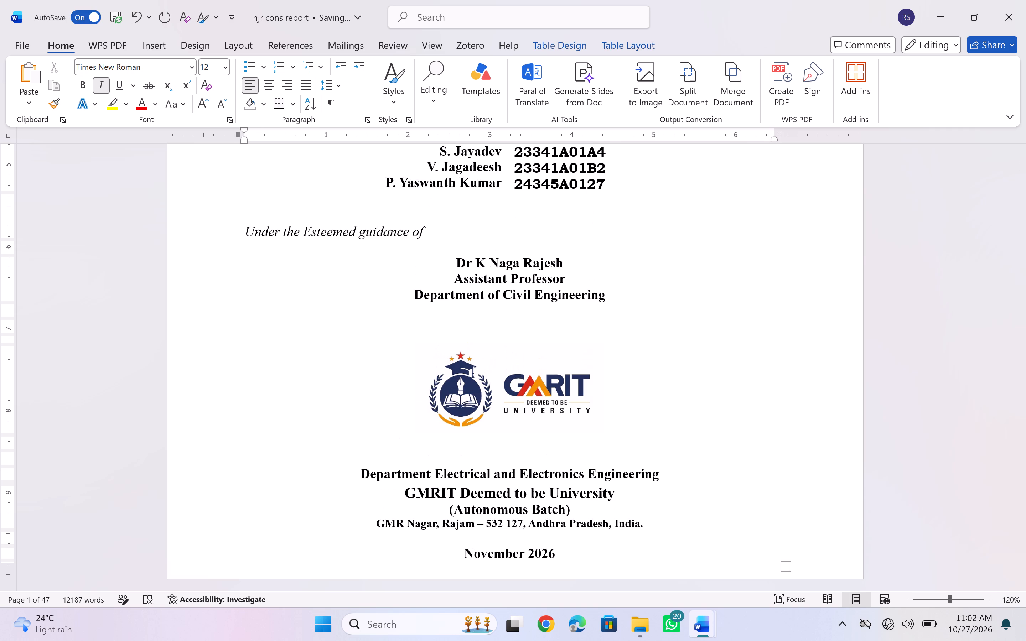
key("ctrl+z")
key("ctrl+z")
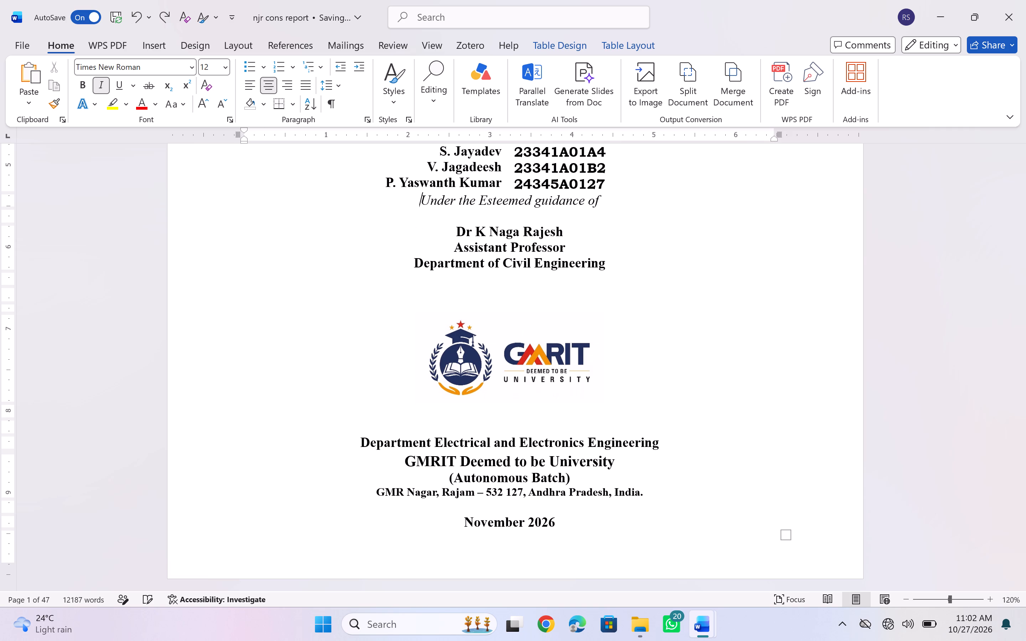
key("Return")
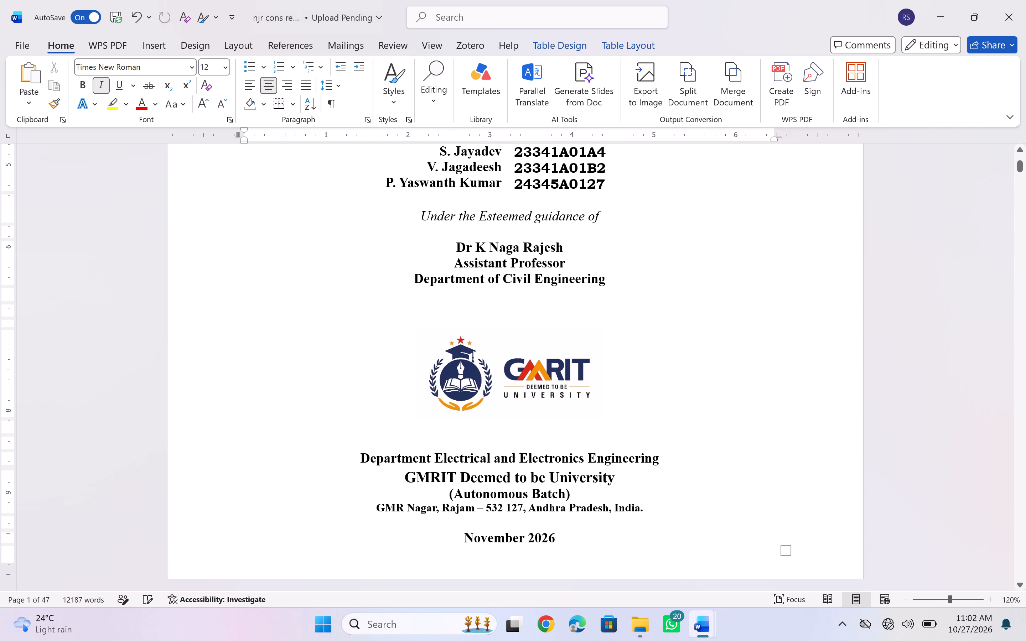
left_click(253, 292)
Reduce the gap between the "submitted in partial fulfilment" line and "Bachelor of Technology" to two blank lines.
scroll(244, 292, "up", 4)
scroll(379, 298, "up", 1)
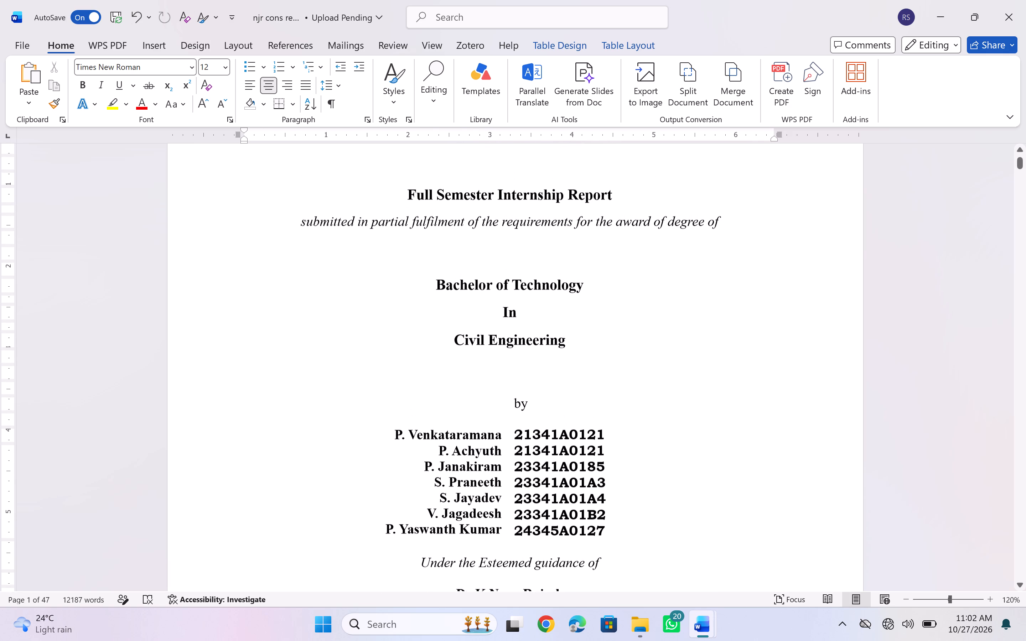
left_click_drag(424, 240, 425, 254)
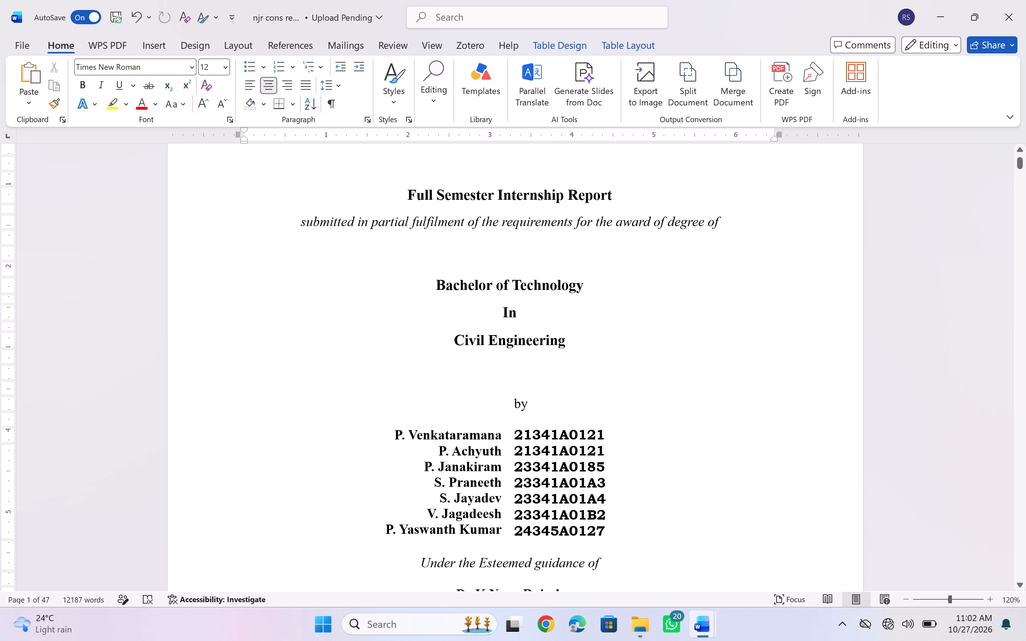
left_click_drag(425, 254, 425, 255)
key("BackSpace")
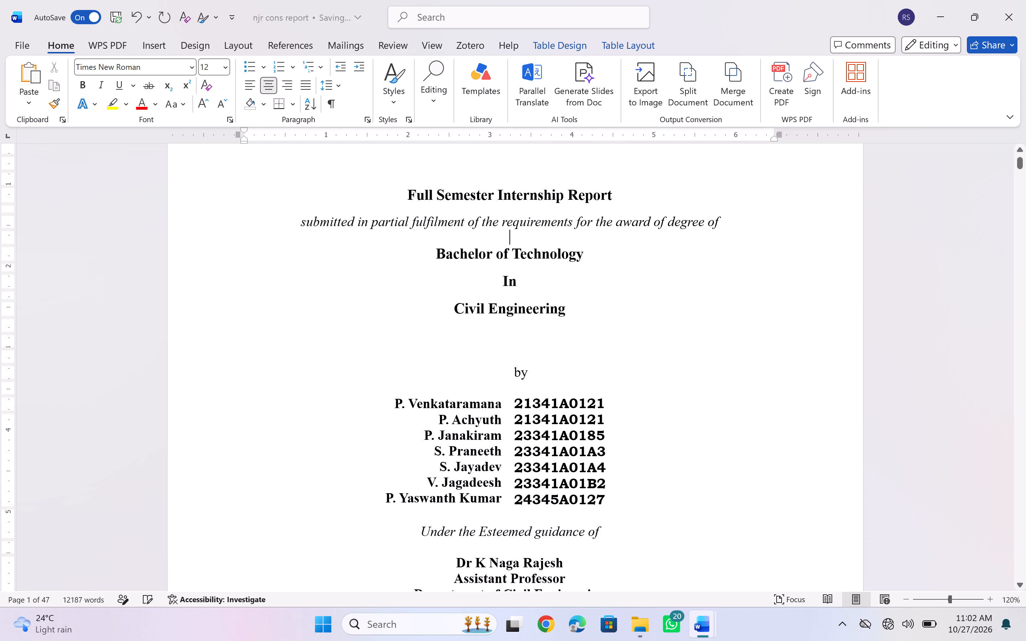
key("Return")
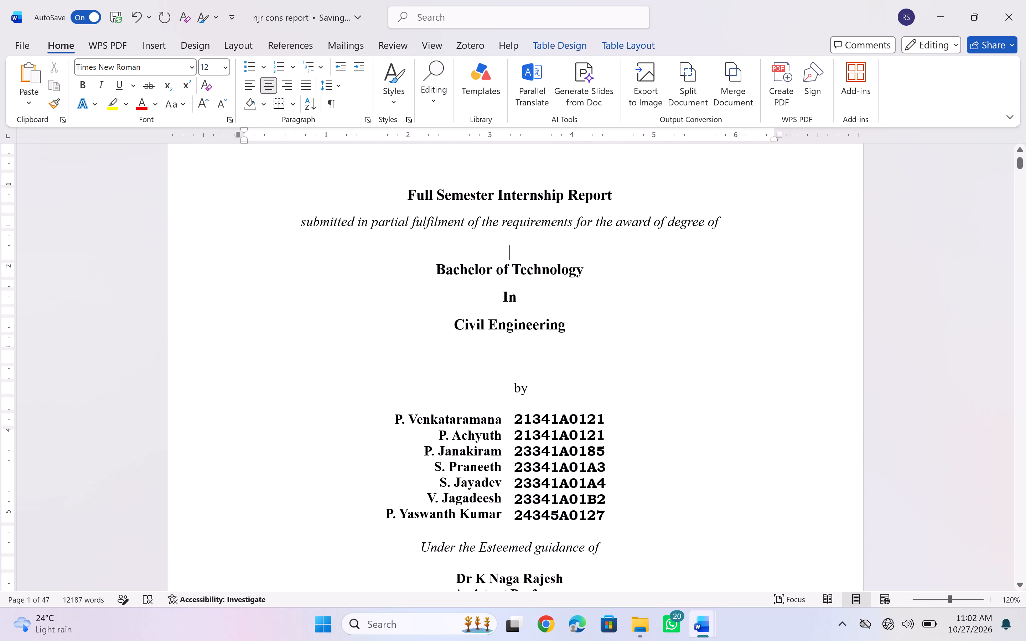
Reduce the gap between "Civil Engineering" and "by" on the cover page to two blank lines.
left_click_drag(444, 347, 444, 351)
key("BackSpace")
key("Return")
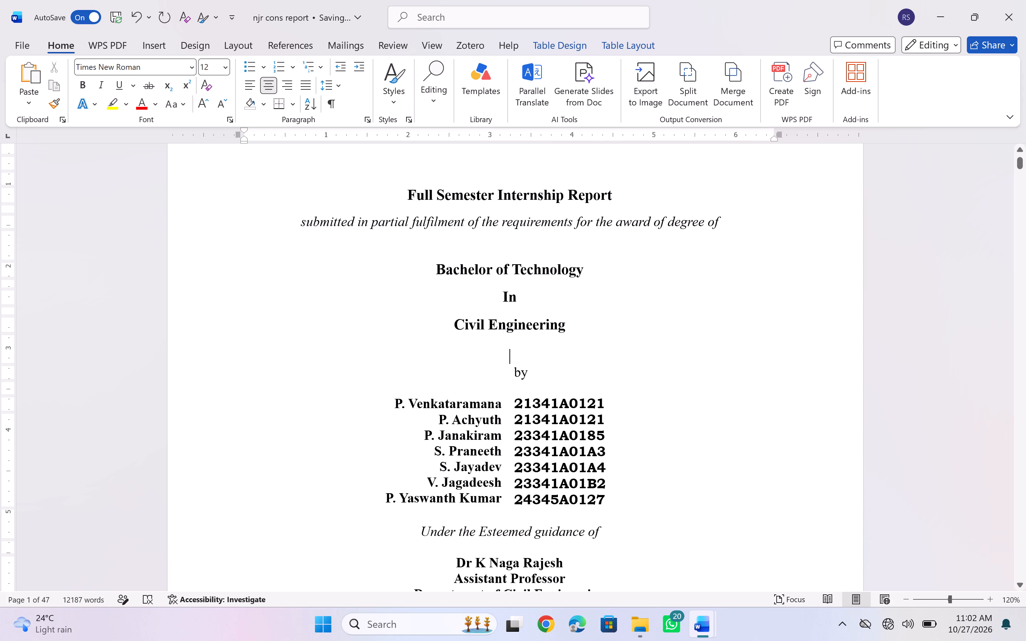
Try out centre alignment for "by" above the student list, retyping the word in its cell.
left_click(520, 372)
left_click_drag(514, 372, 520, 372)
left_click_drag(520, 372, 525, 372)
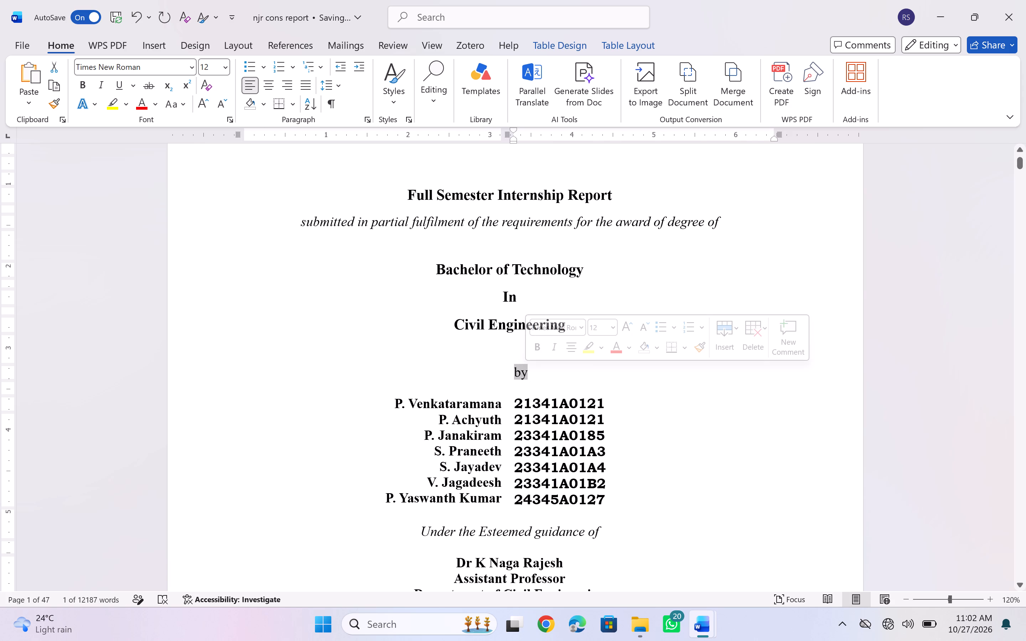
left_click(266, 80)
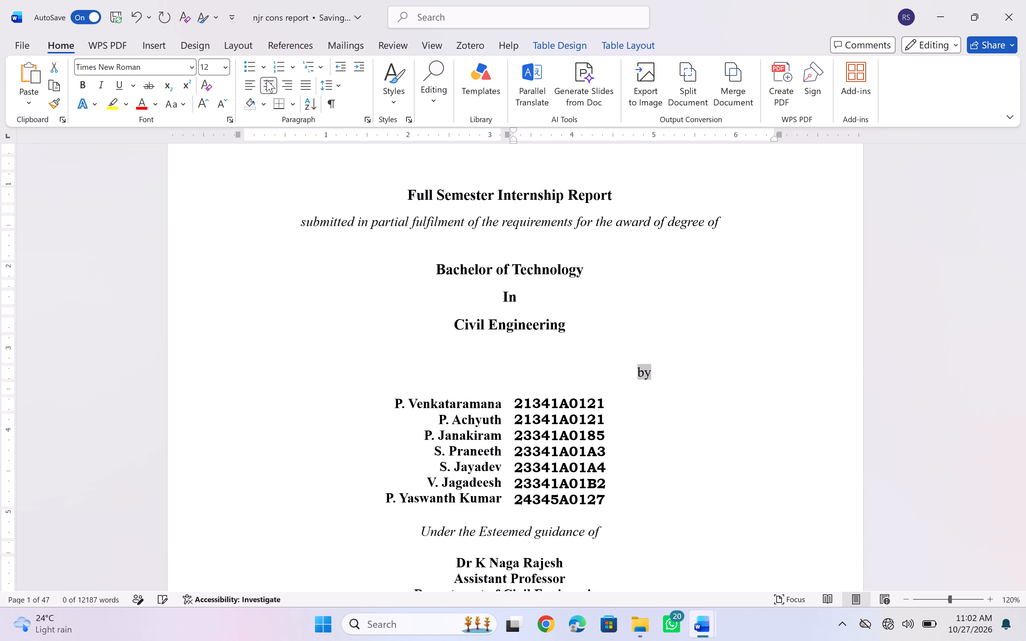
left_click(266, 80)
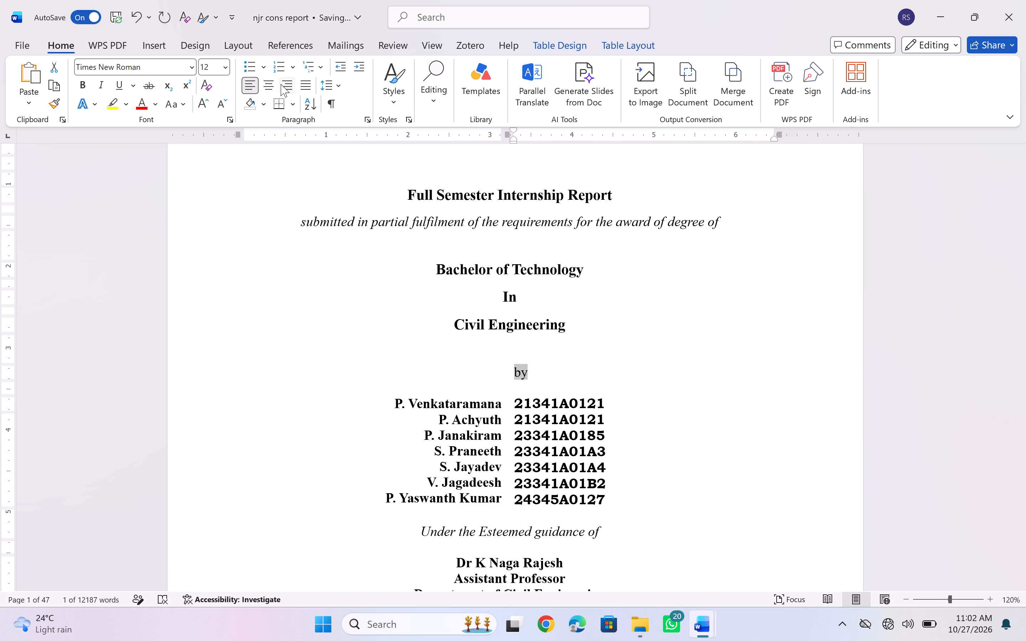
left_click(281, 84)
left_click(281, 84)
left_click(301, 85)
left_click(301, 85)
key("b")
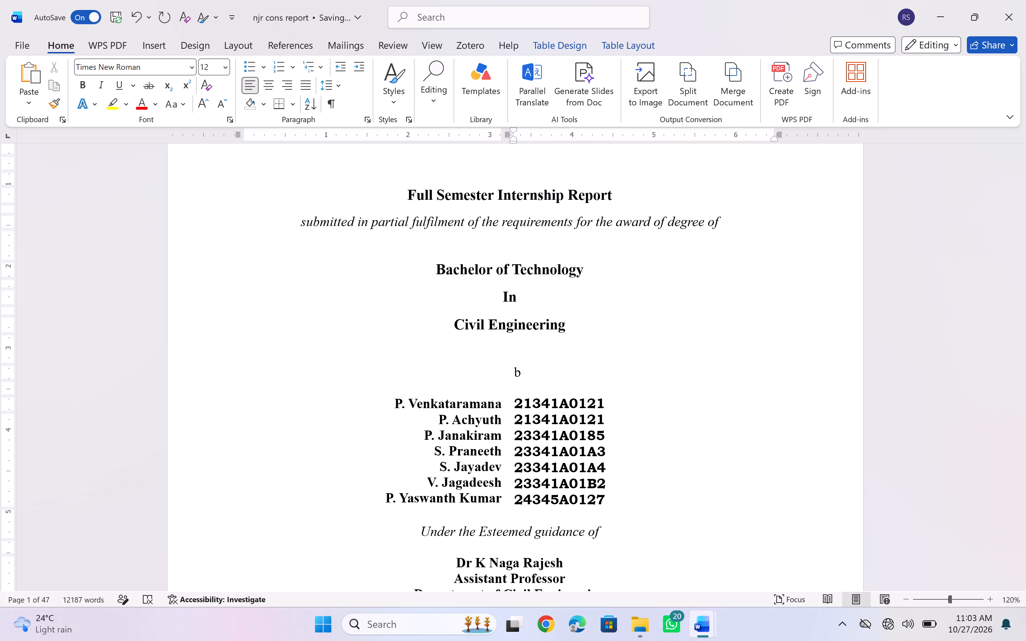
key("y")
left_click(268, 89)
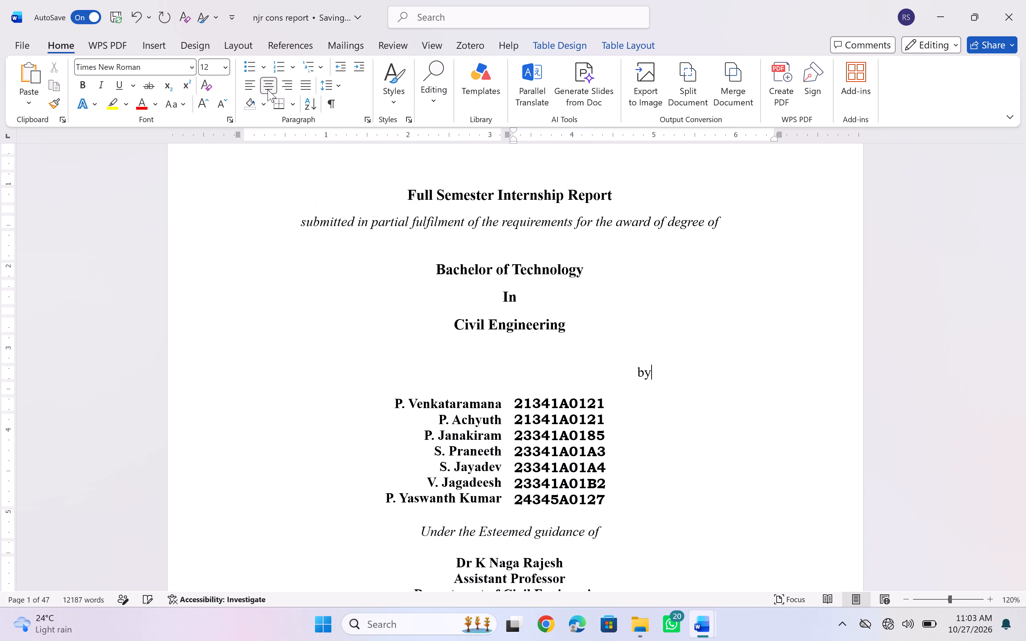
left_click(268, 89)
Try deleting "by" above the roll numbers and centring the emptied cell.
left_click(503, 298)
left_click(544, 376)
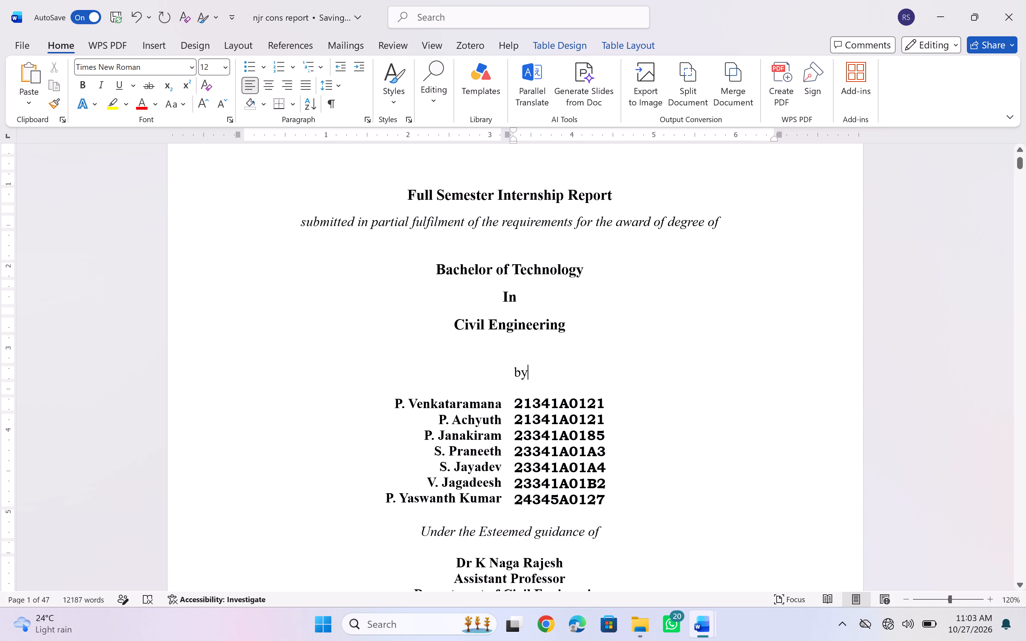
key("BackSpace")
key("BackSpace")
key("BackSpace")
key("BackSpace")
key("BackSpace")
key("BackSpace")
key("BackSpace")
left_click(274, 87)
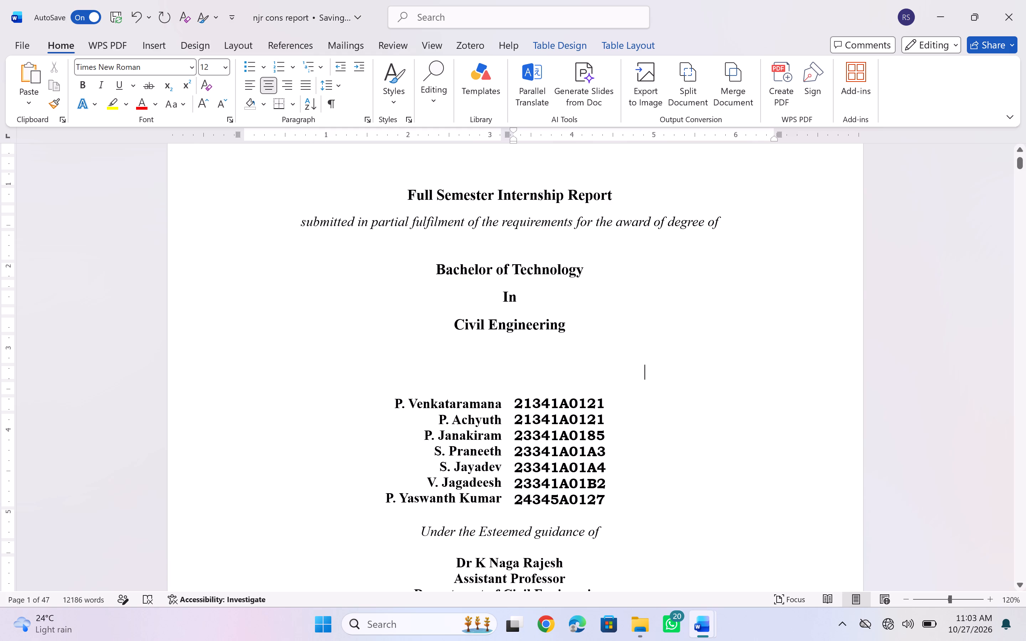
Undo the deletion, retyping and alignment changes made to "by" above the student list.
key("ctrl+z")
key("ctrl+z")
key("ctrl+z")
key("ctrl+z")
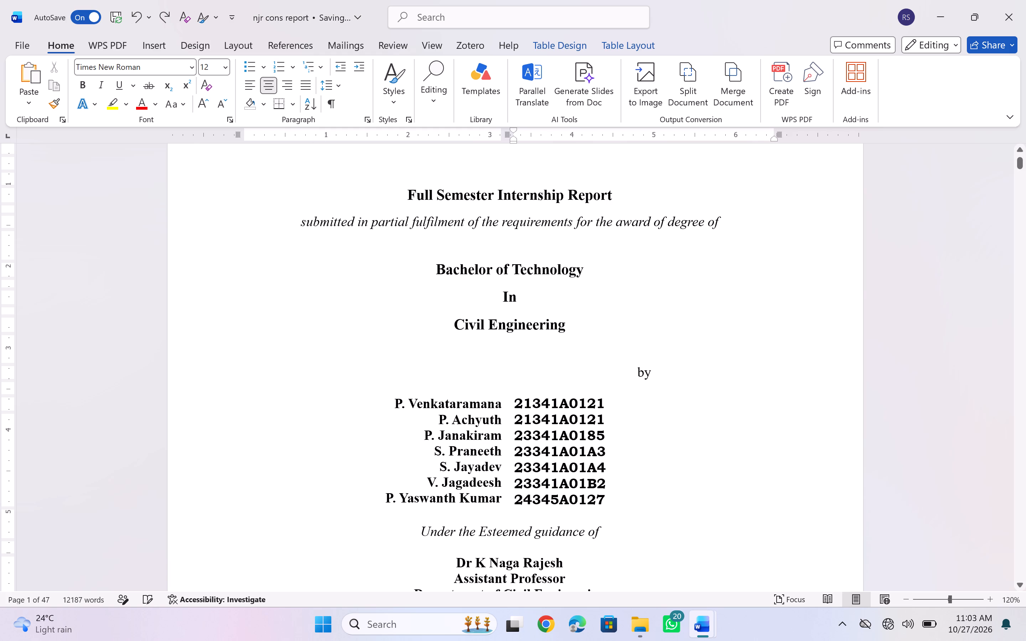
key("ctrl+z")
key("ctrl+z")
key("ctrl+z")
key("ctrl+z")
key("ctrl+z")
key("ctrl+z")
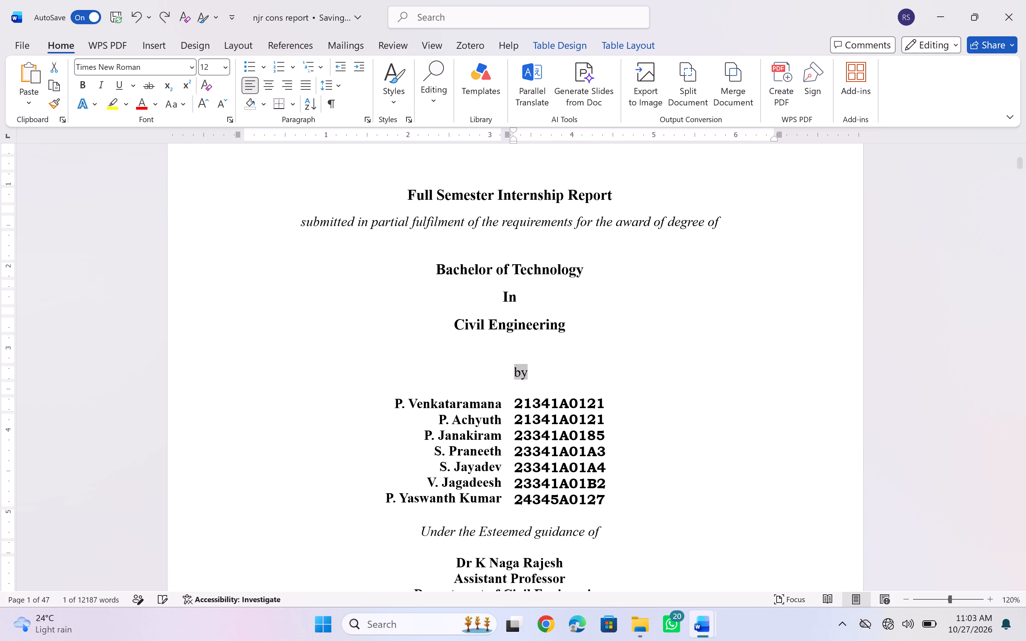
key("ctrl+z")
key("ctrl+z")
Delete "by" from the cell above the roll numbers and enter "by" in the adjacent cell above the student names.
key("Delete")
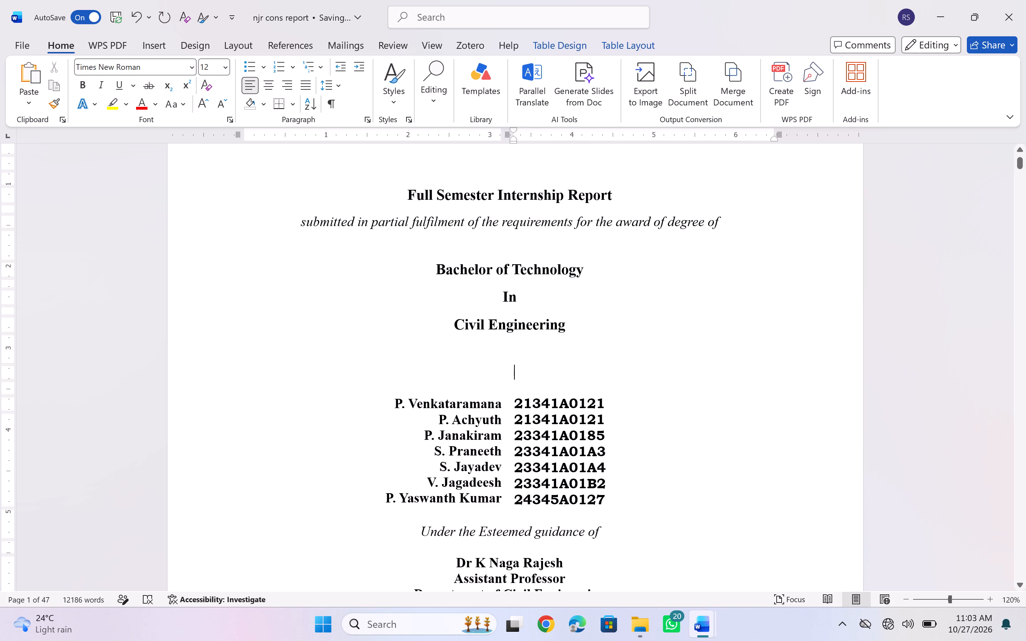
key("Left")
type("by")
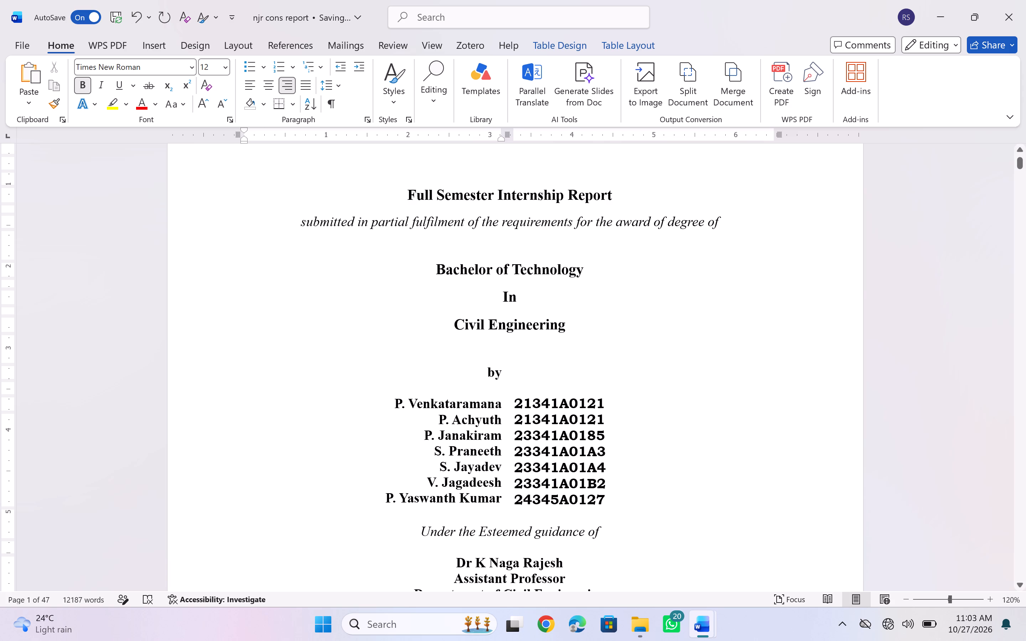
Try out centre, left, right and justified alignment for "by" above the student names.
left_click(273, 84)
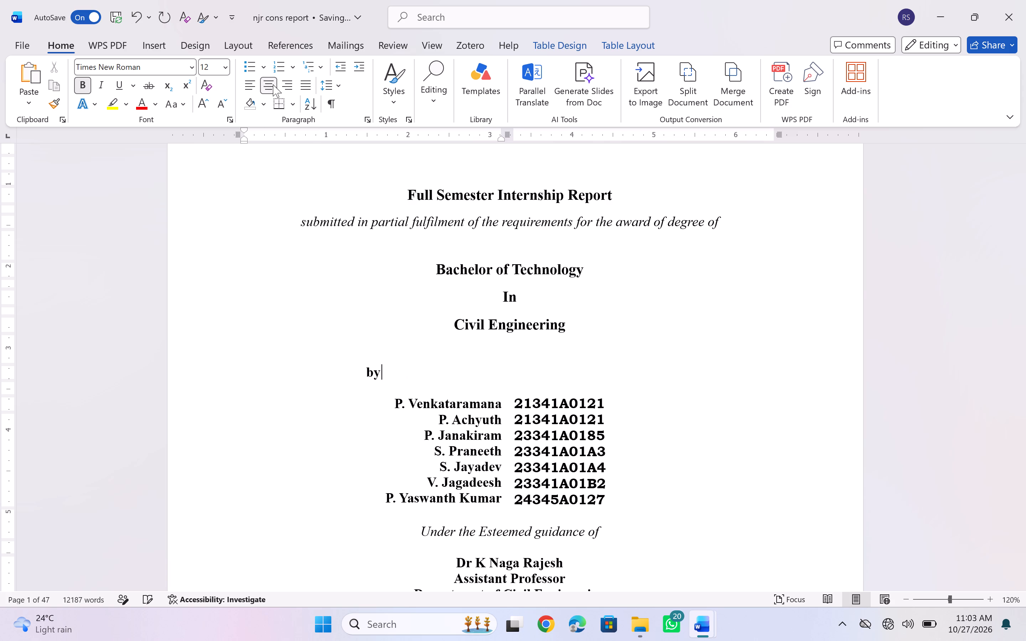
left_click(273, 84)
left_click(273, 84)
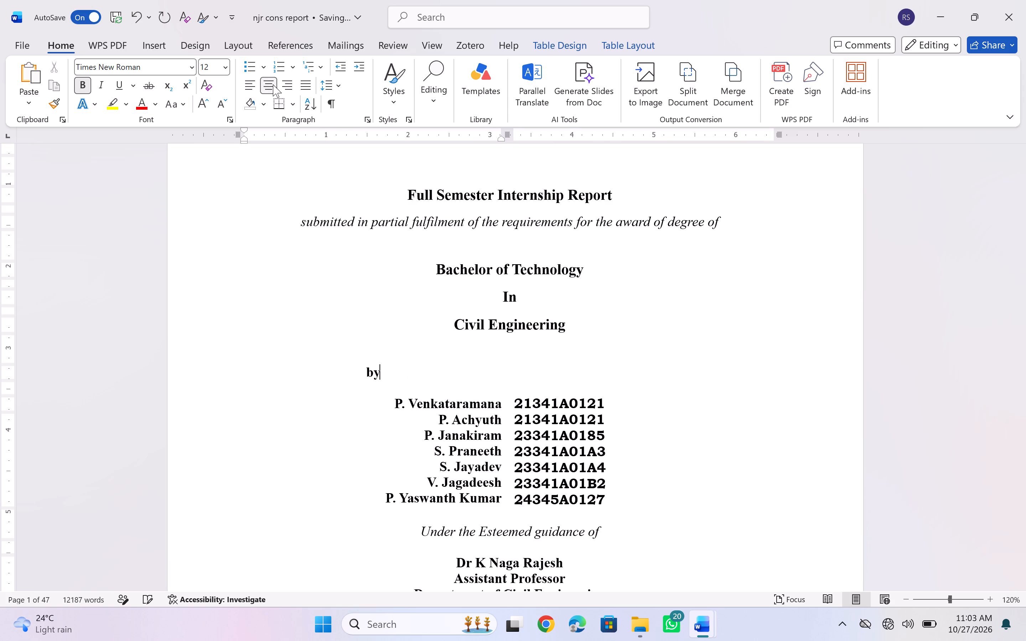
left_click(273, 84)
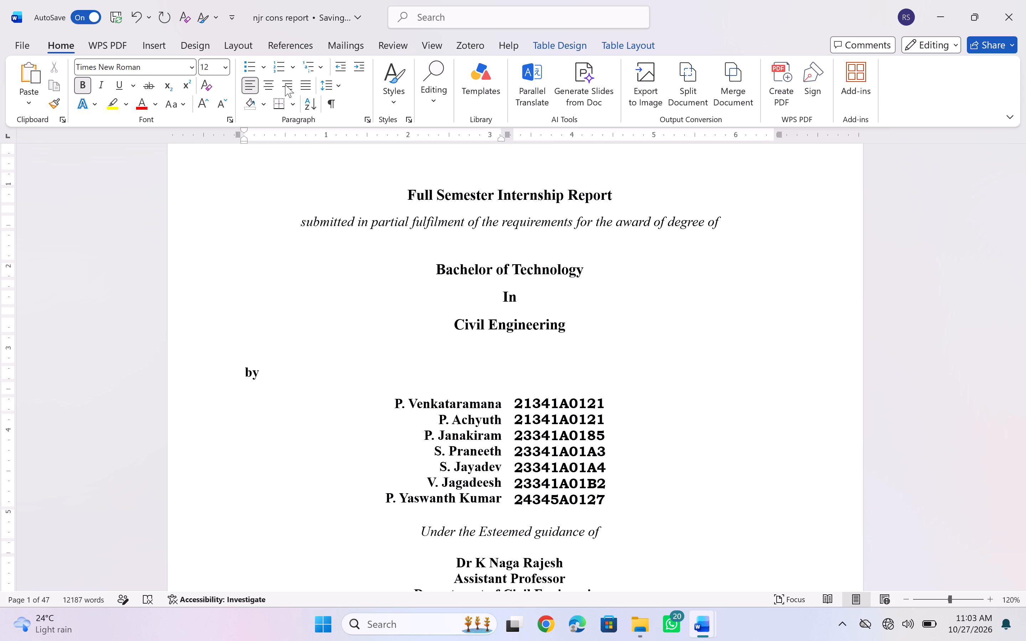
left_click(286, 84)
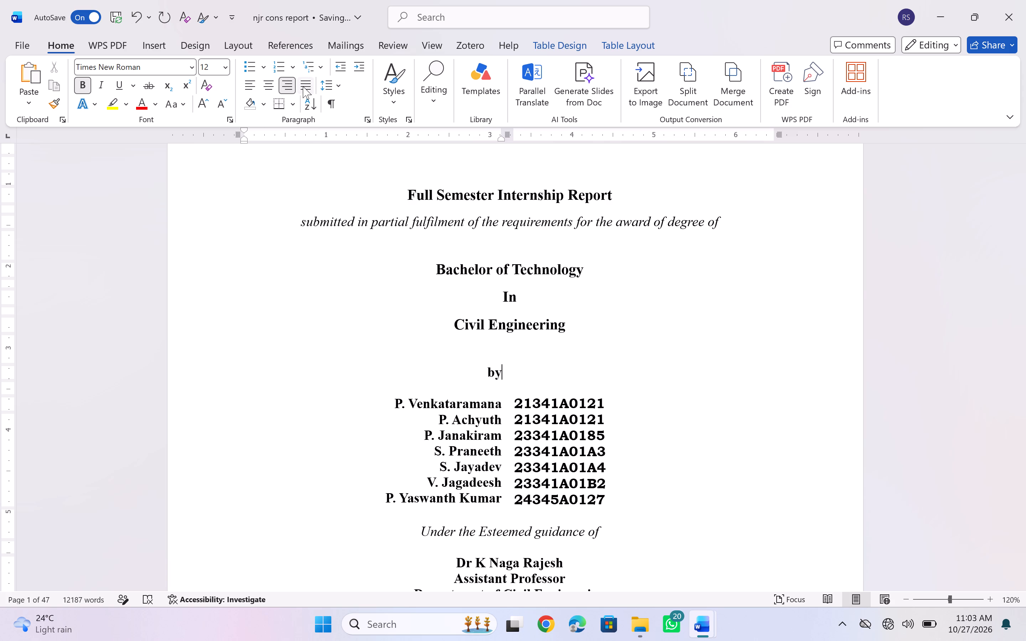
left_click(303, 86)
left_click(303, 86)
Delete "by" and remove the emptied table rows between "Civil Engineering" and the student list.
key("Delete")
key("Delete")
key("Delete")
key("Delete")
key("BackSpace")
key("BackSpace")
key("BackSpace")
key("BackSpace")
key("BackSpace")
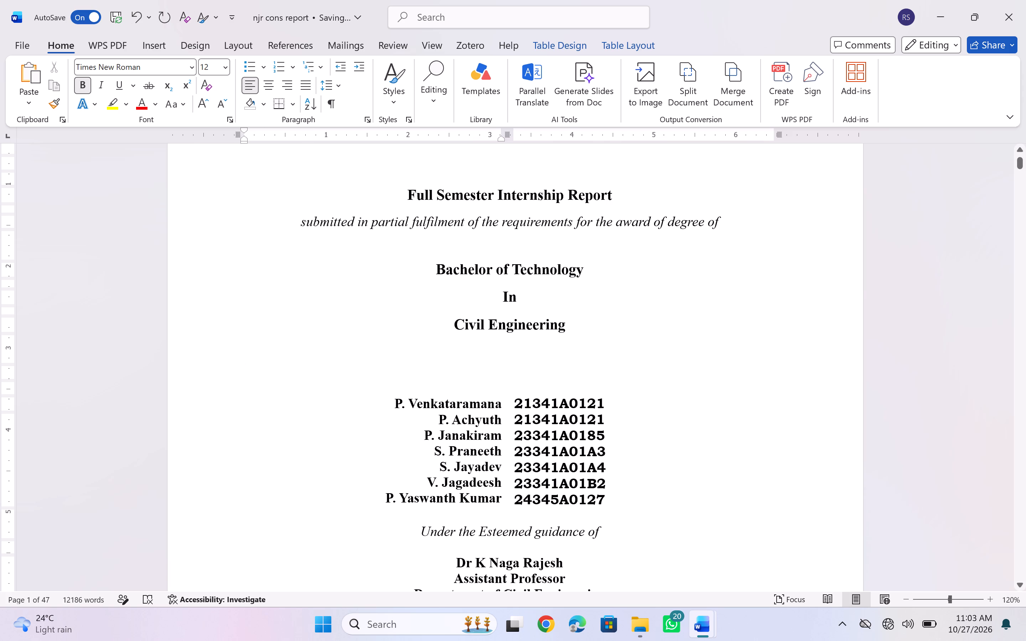
left_click_drag(297, 349, 302, 381)
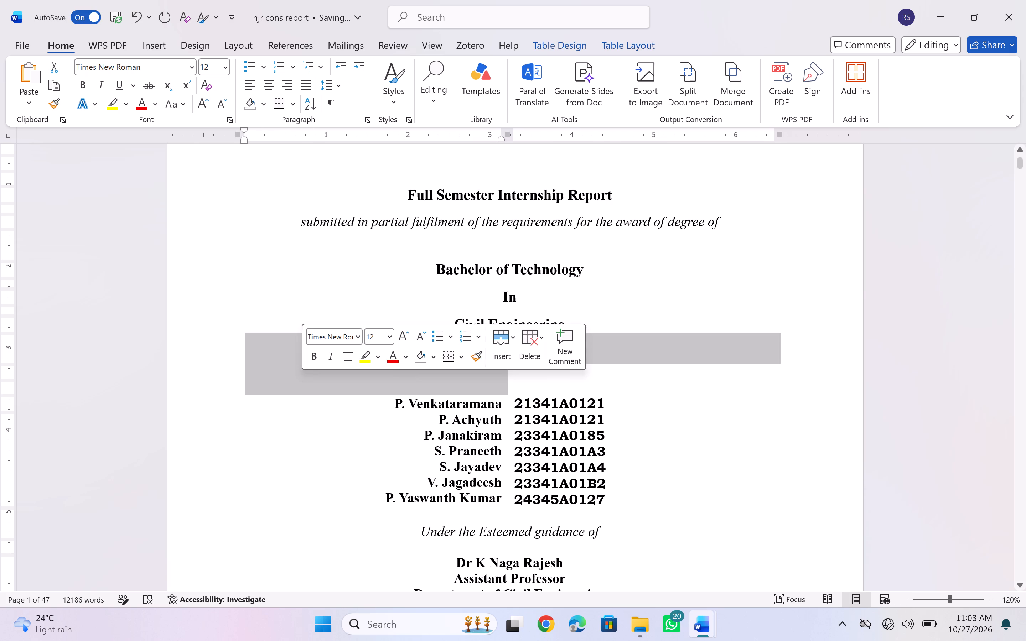
key("BackSpace")
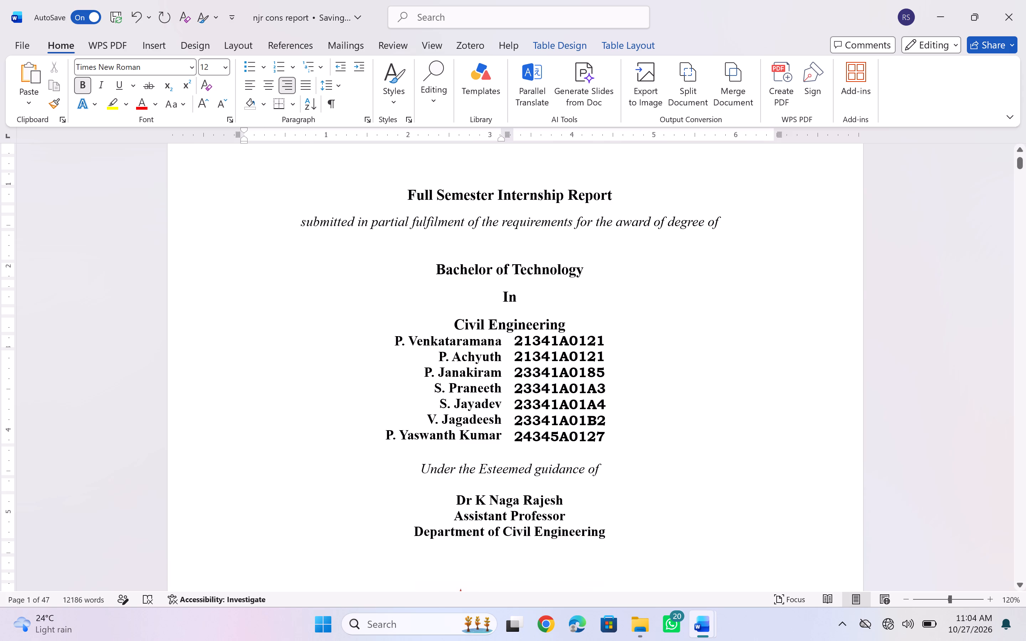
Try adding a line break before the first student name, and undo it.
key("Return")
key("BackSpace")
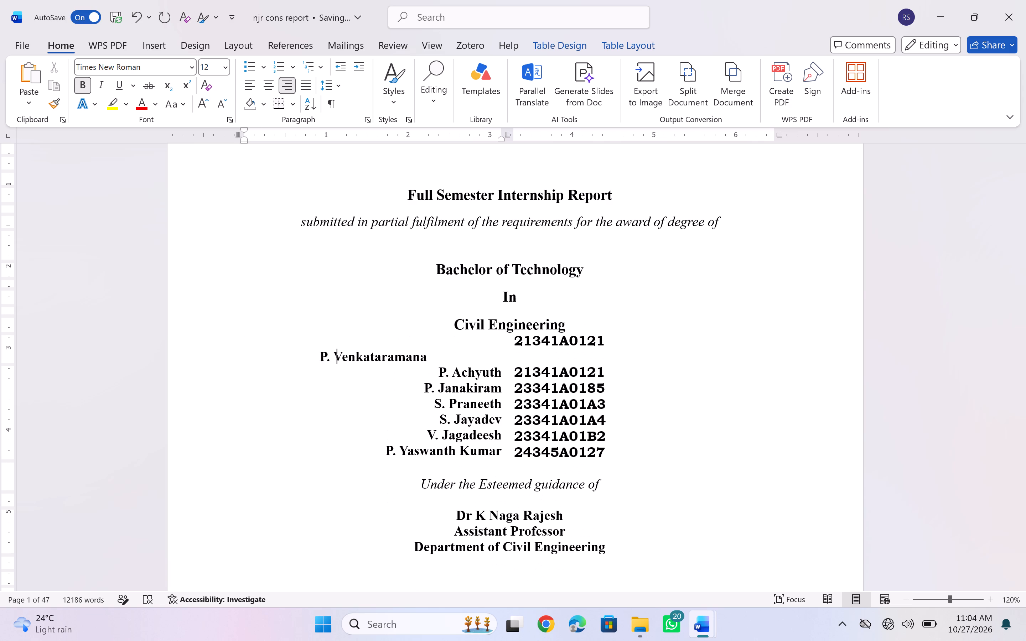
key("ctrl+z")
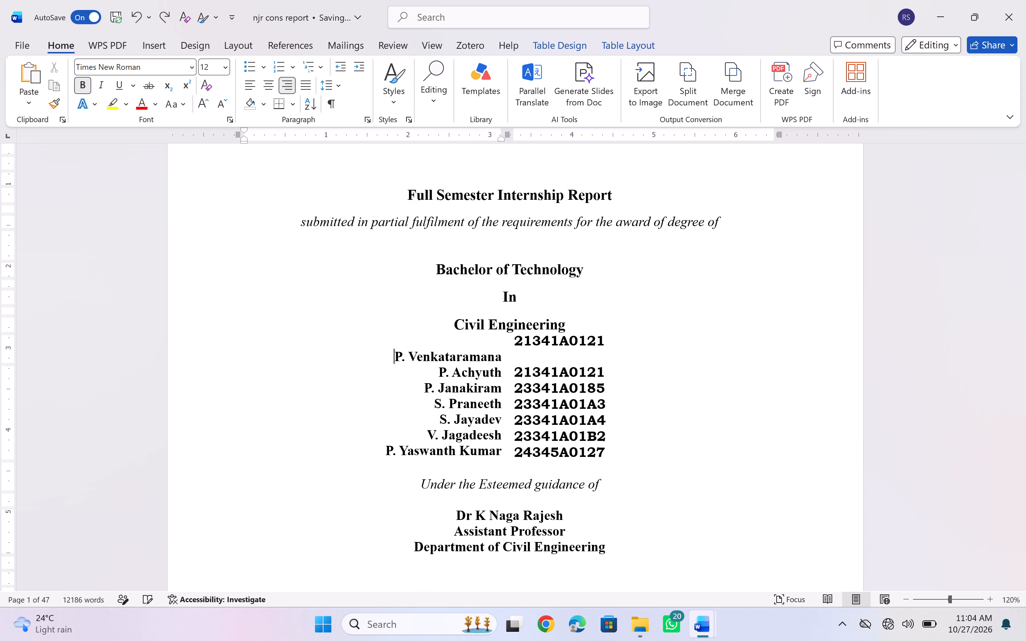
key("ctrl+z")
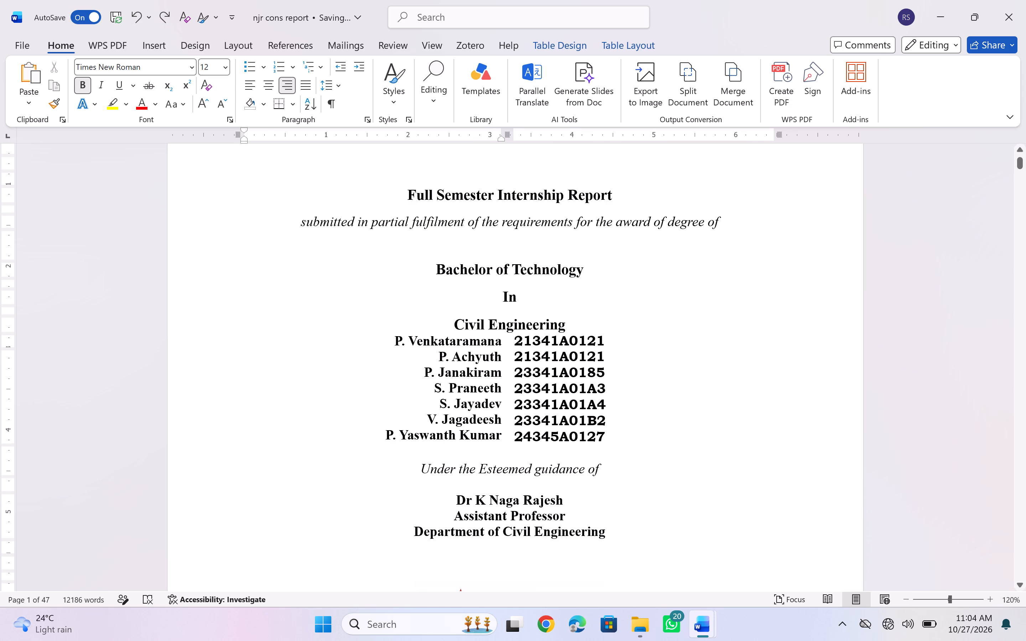
Add lines below "Civil Engineering" and enter "By" there, with a blank line above and below it.
left_click(527, 297)
left_click(576, 328)
key("Return")
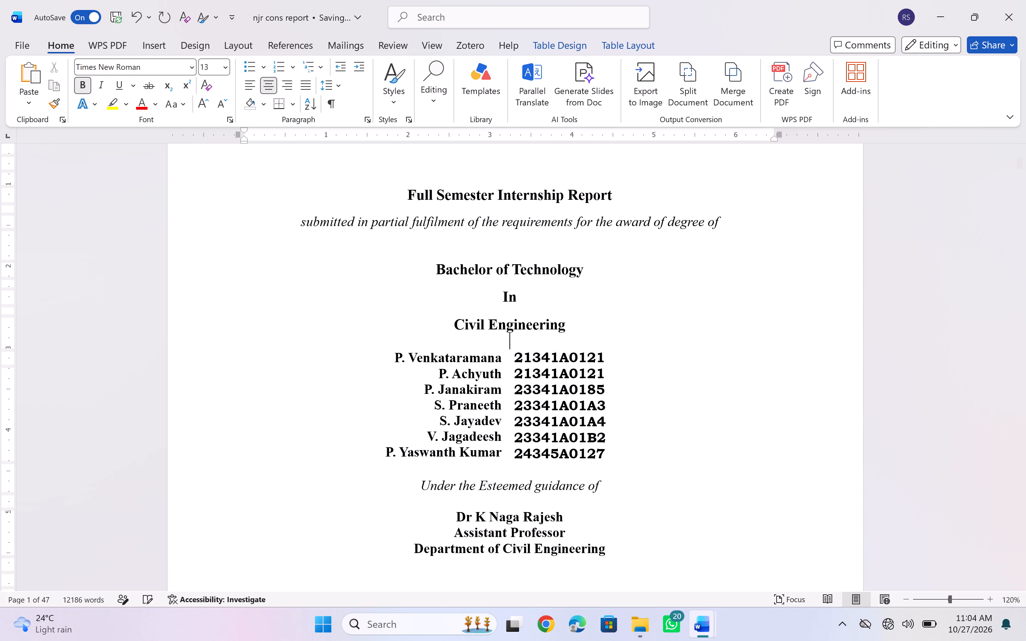
key("Return")
key("Return")
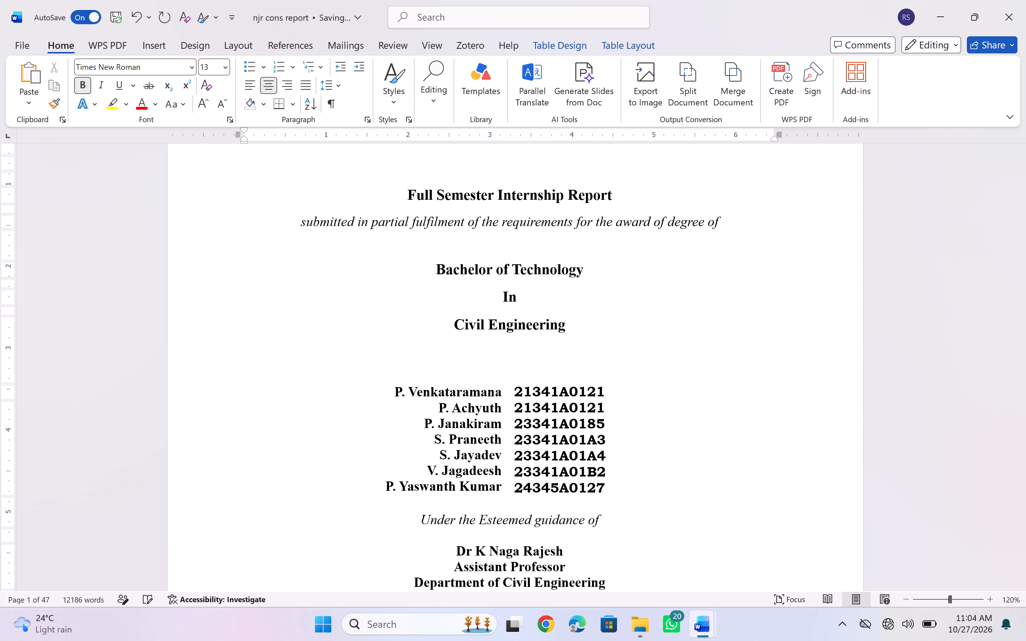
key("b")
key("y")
key("BackSpace")
key("BackSpace")
key("BackSpace")
key("BackSpace")
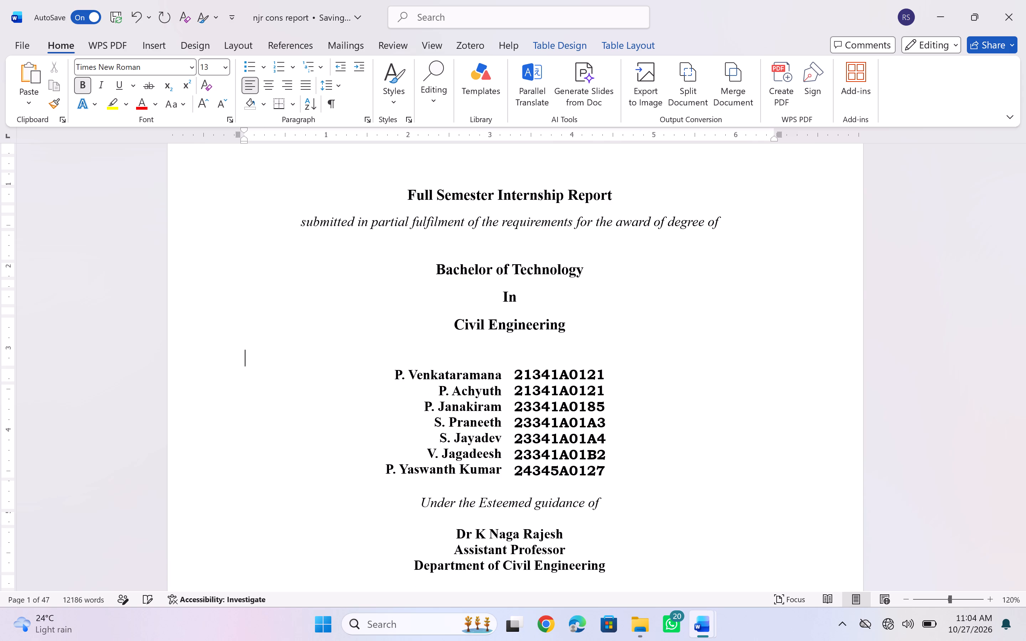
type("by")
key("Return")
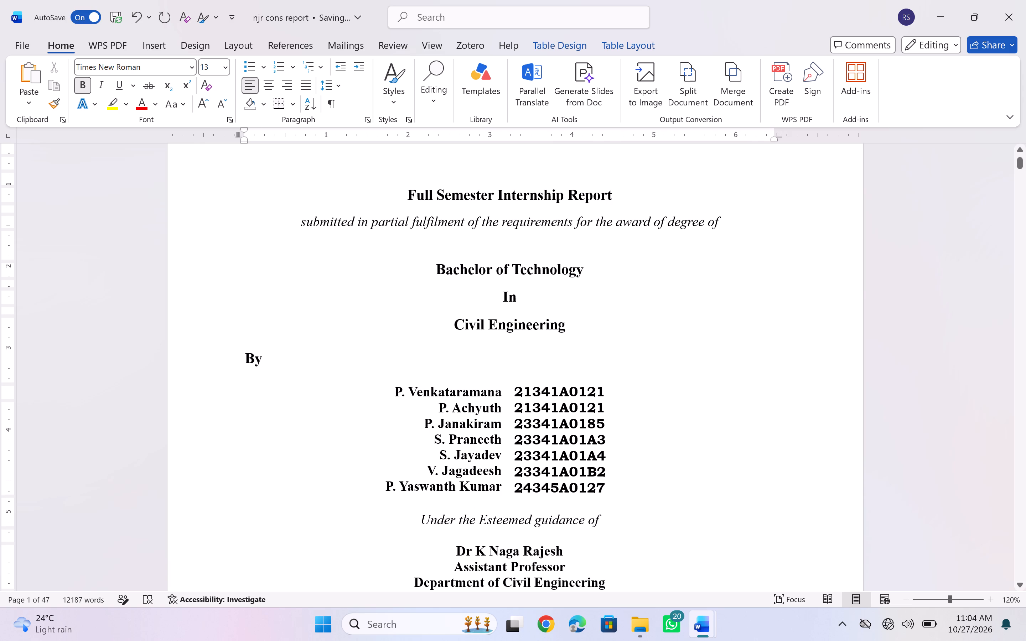
Centre the "By" line above the student list.
left_click_drag(277, 364, 247, 359)
left_click_drag(247, 359, 244, 361)
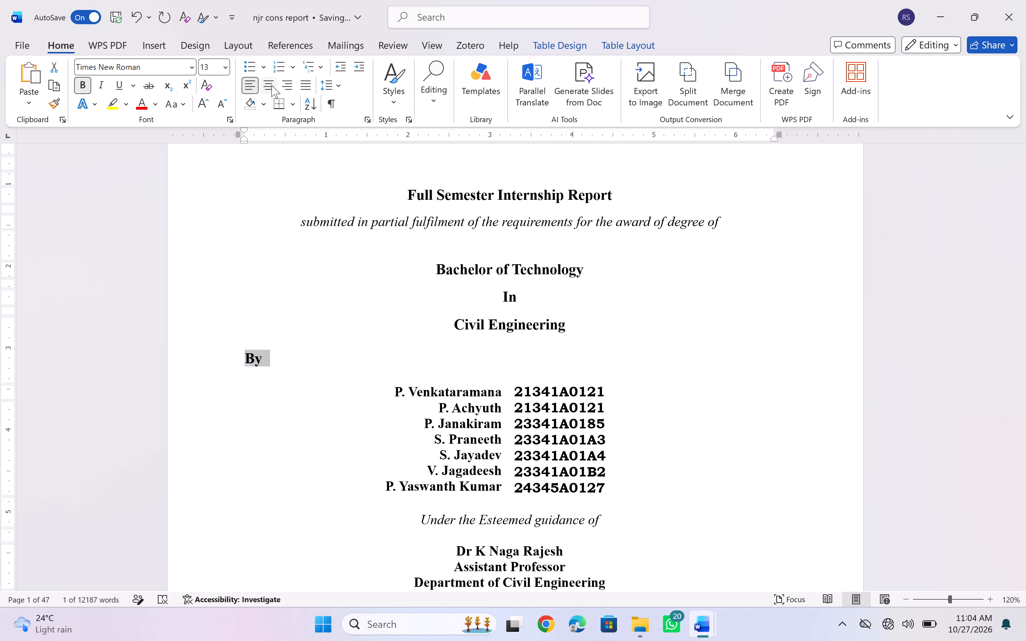
left_click(271, 85)
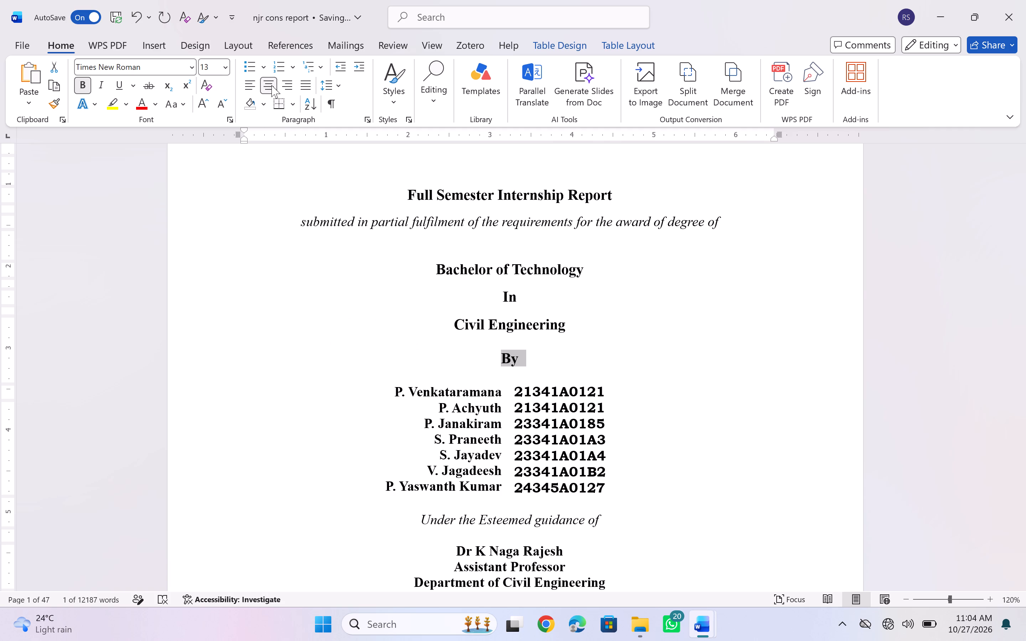
Change "By" above the student list to lowercase "by".
left_click(510, 359)
key("BackSpace")
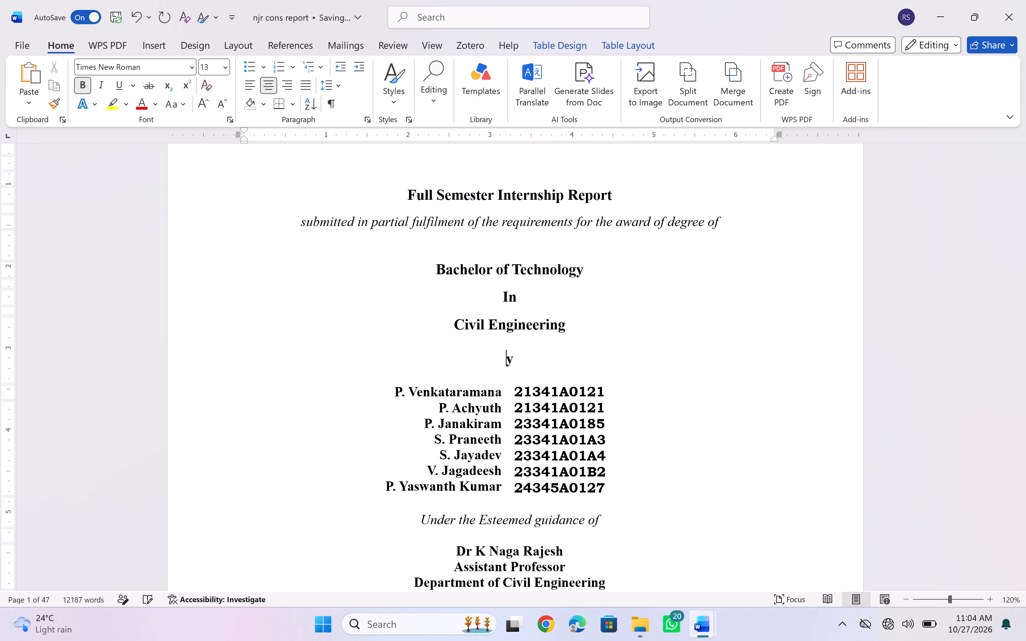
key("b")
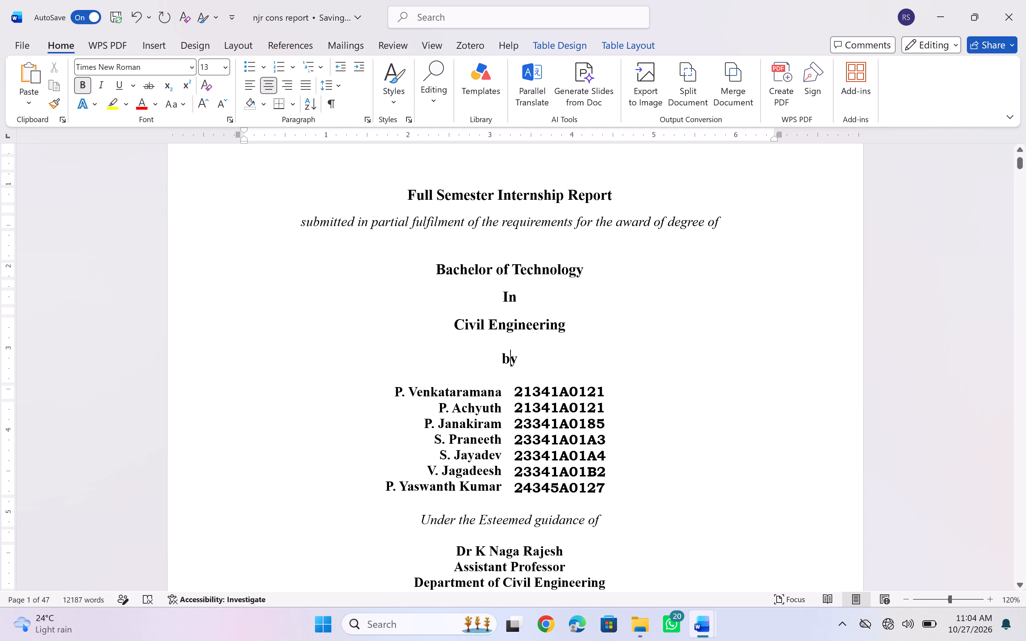
Remove the bold formatting from "by" above the student list.
double_click(516, 361)
double_click(516, 361)
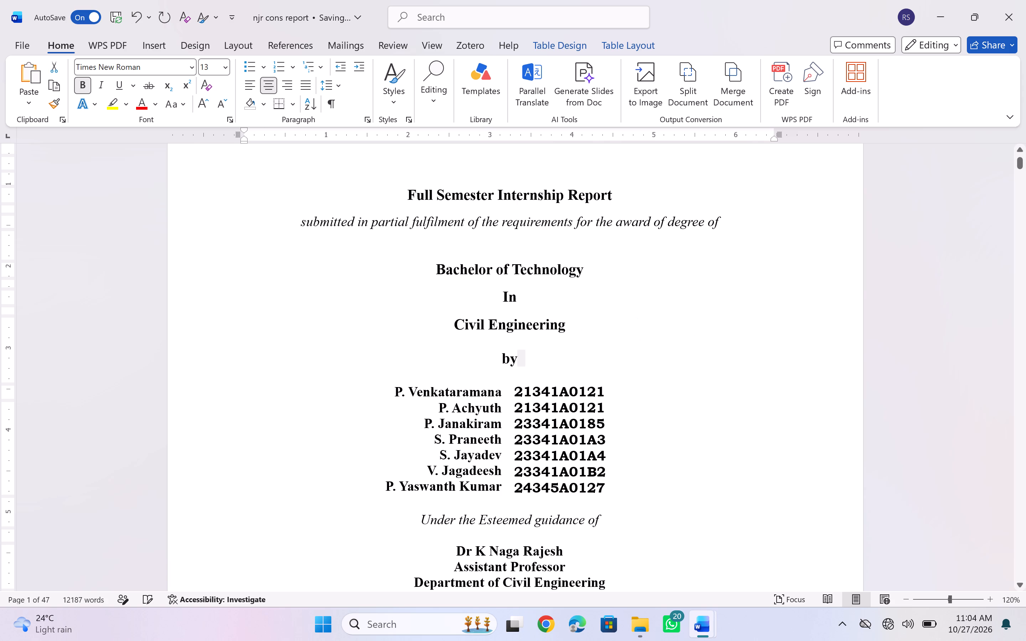
double_click(509, 361)
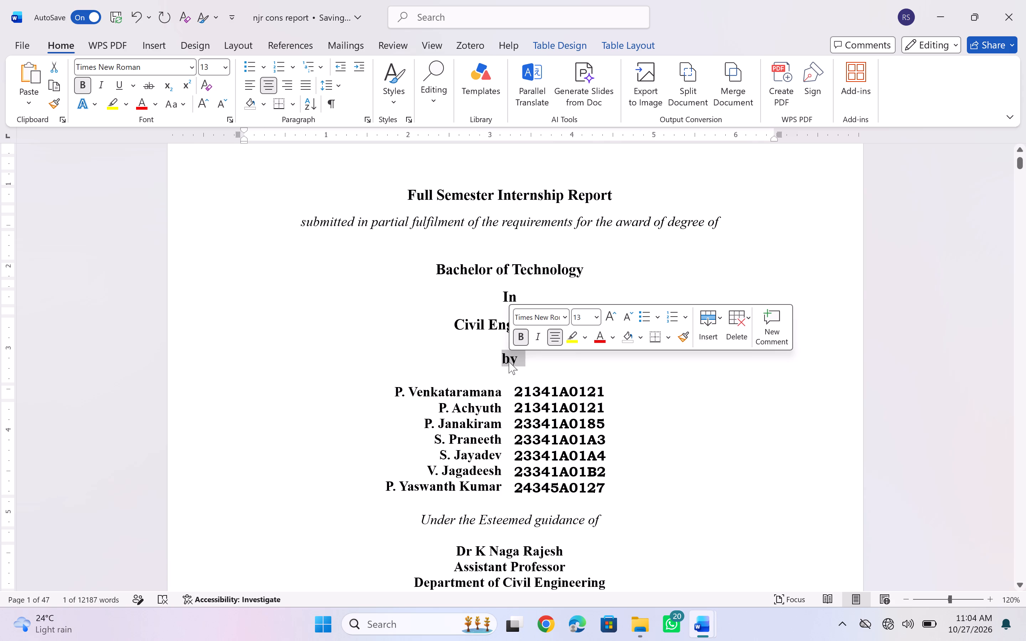
key("ctrl+b")
left_click(509, 361)
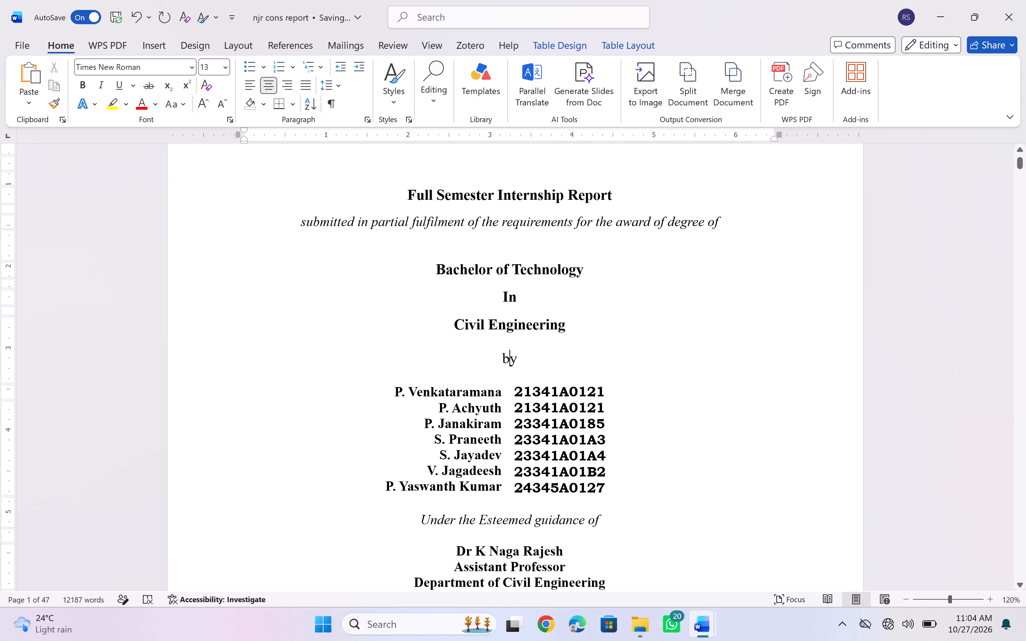
Insert another blank line between "by" and the student list.
left_click(525, 375)
key("Return")
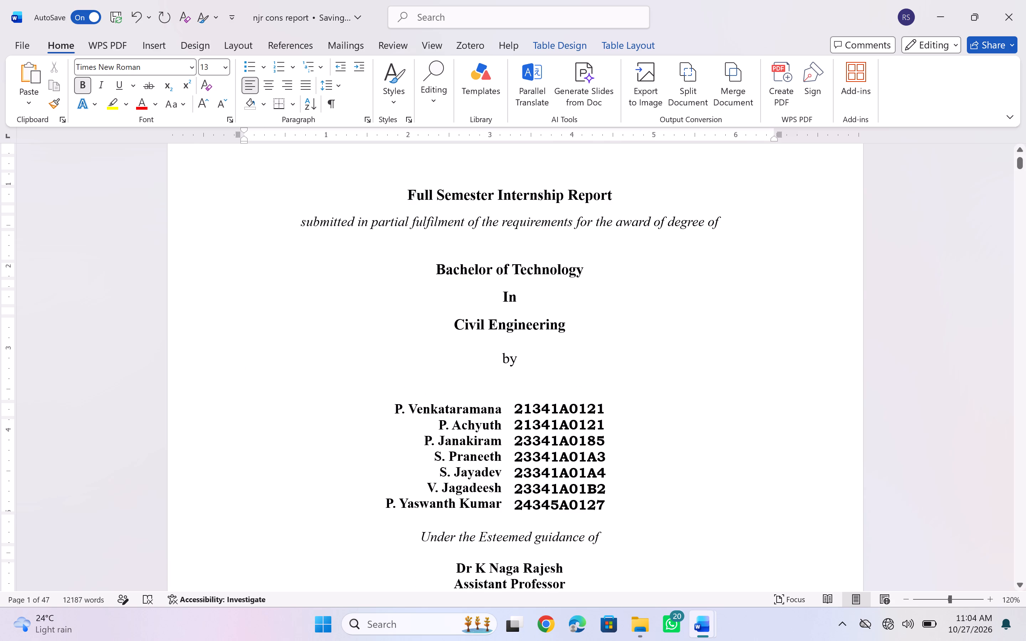
Insert a blank line between the student list and "Under the Esteemed guidance of", and check the cover page's fit.
scroll(517, 390, "up", 1)
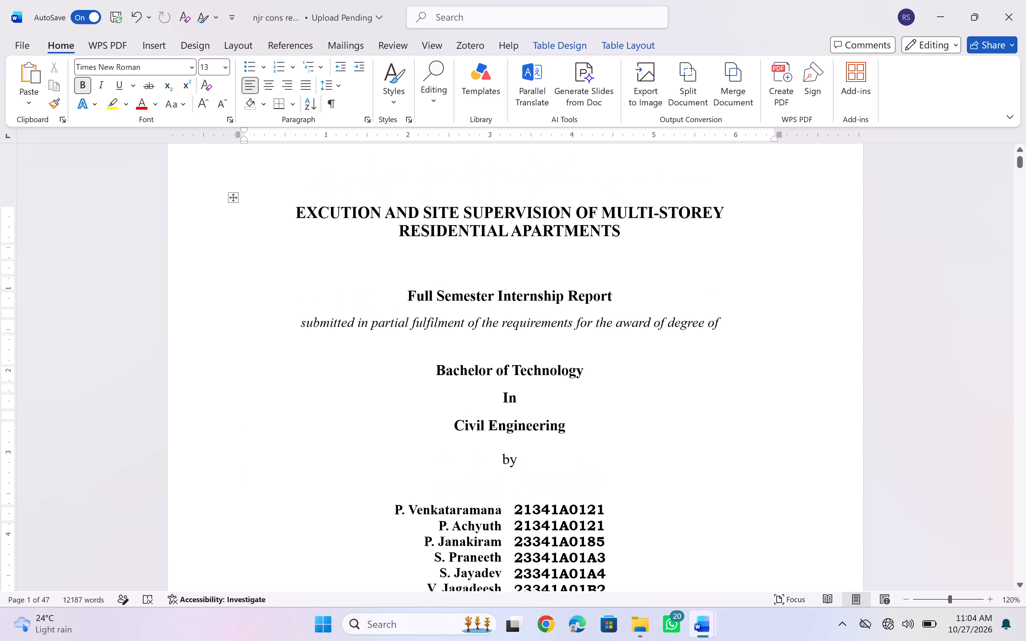
scroll(517, 390, "up", 1)
scroll(517, 390, "down", 2)
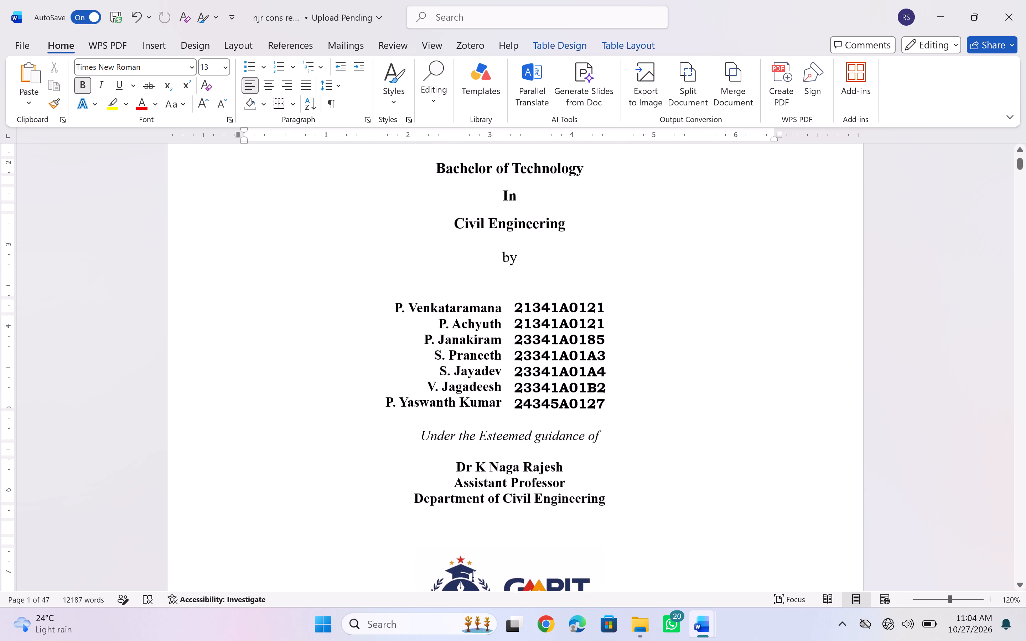
scroll(517, 390, "down", 2)
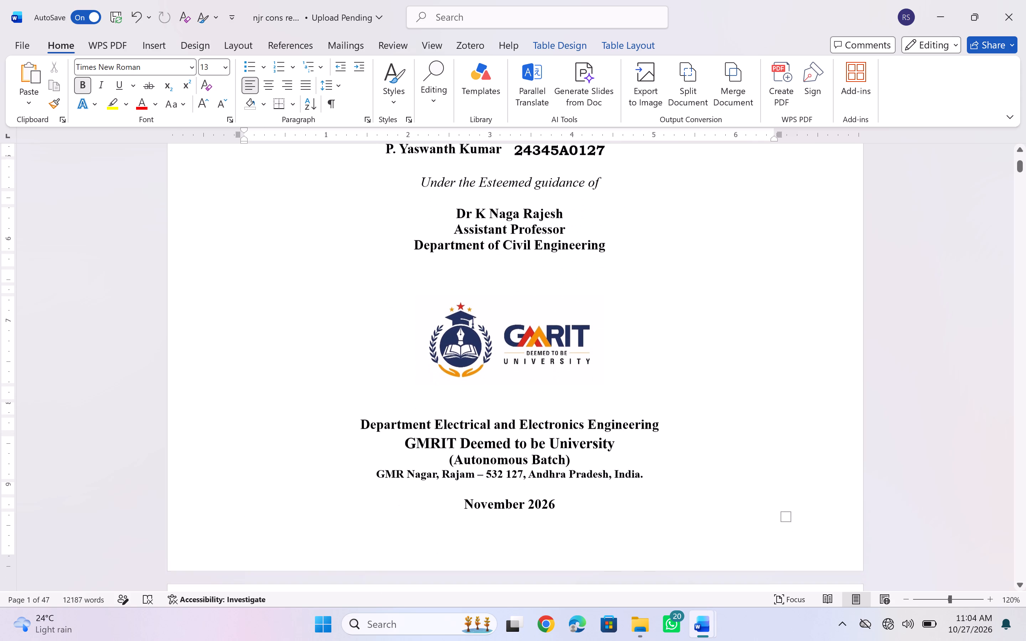
scroll(517, 390, "up", 2)
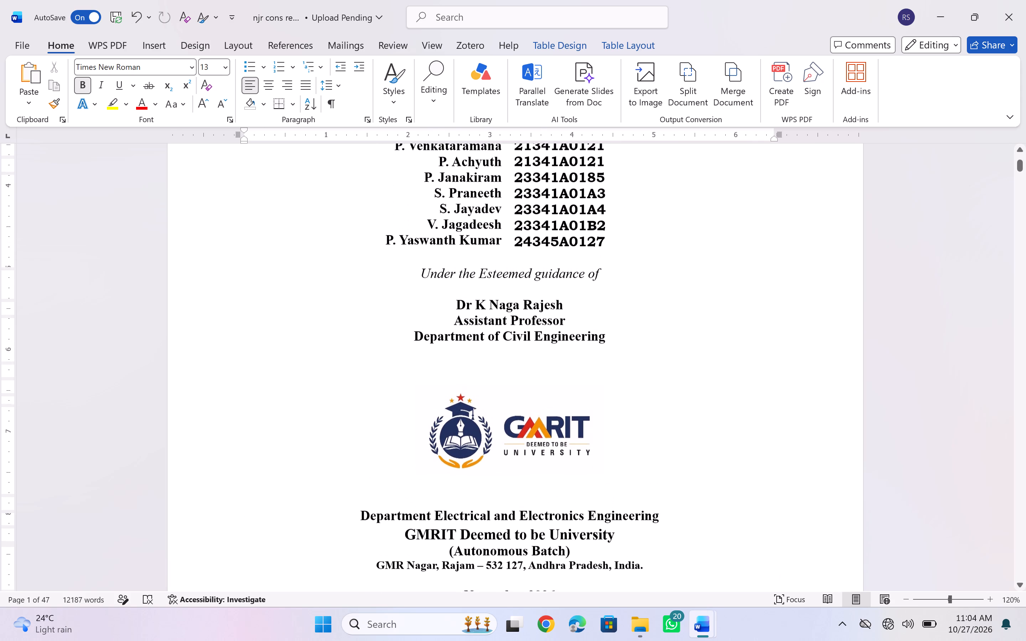
scroll(517, 390, "up", 1)
left_click(425, 314)
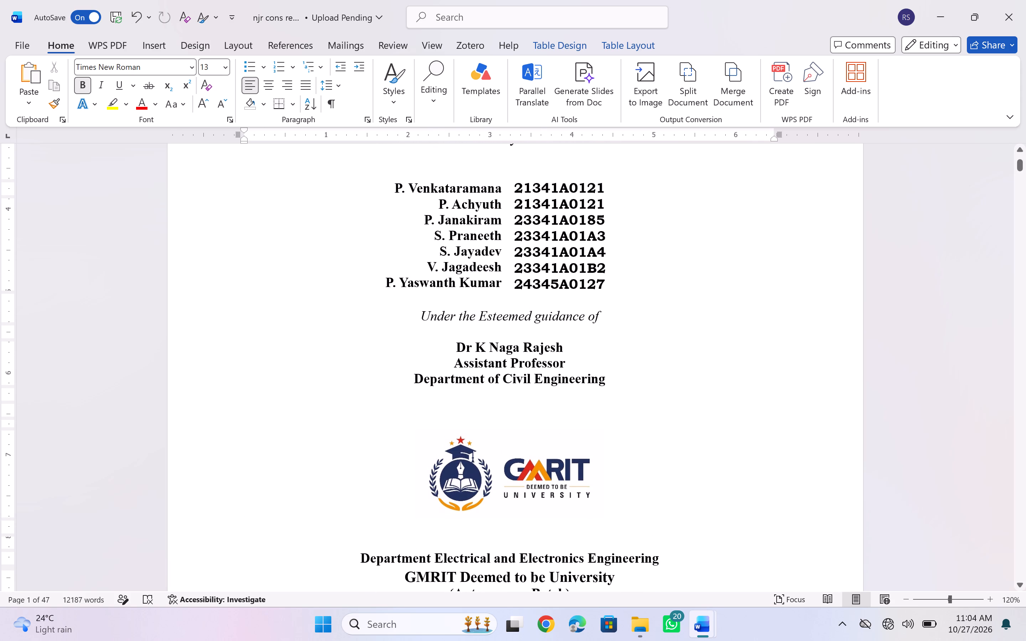
key("Return")
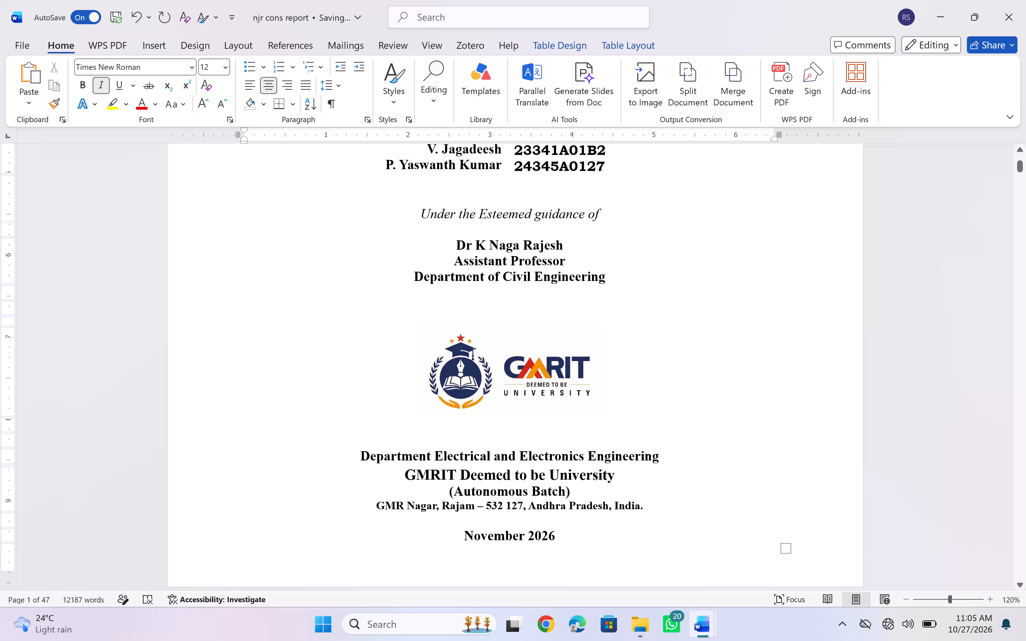
scroll(415, 350, "down", 5, "ctrl")
scroll(415, 350, "up", 1)
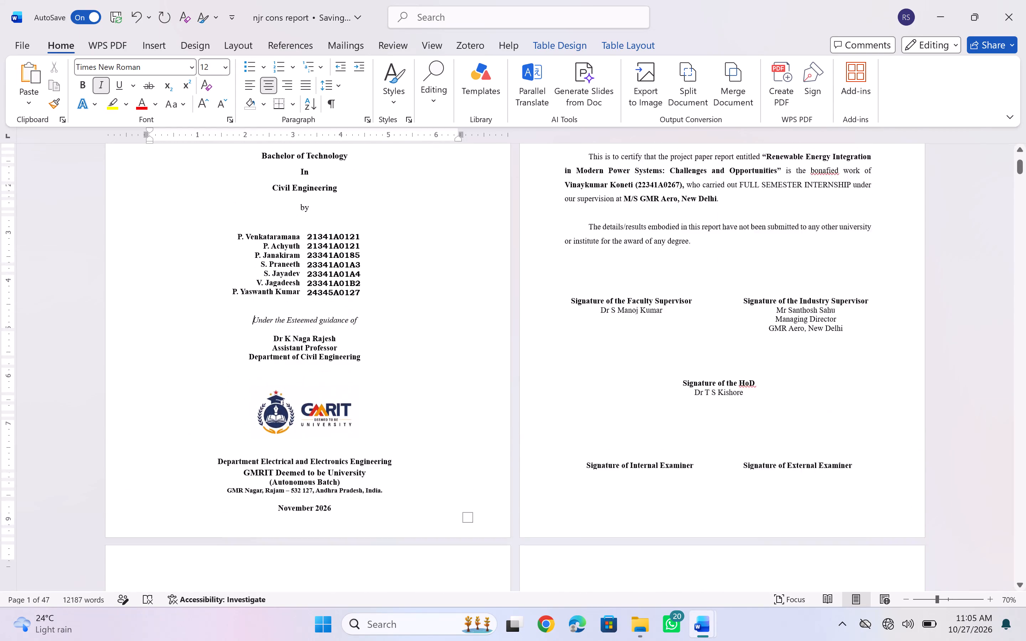
Change the department line above the CERTIFICATE heading to "DEPARTMENT CIVIL ENGINEERING".
scroll(415, 350, "up", 2)
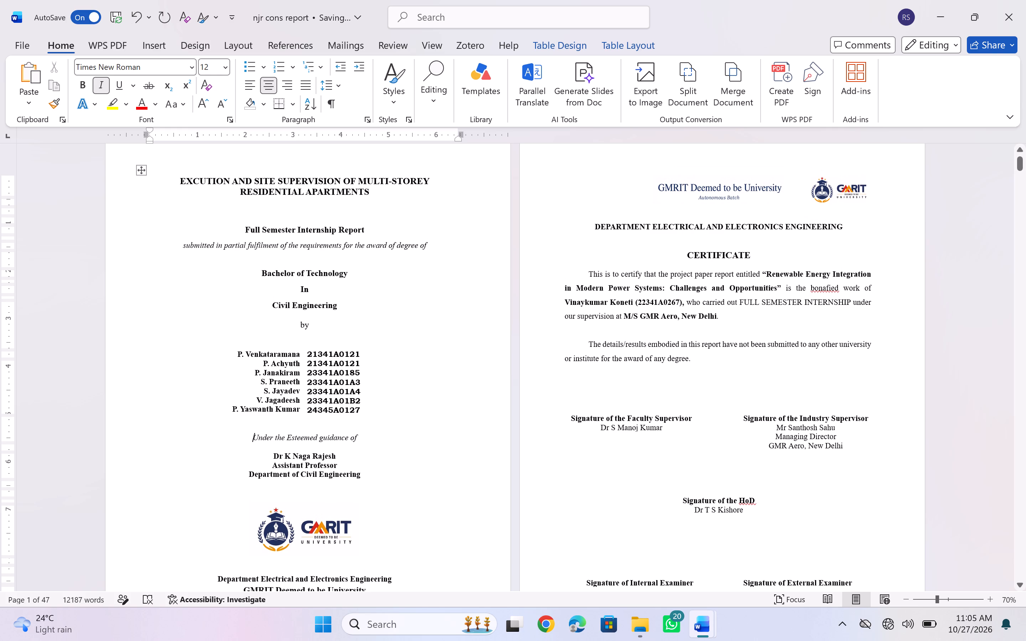
scroll(415, 350, "down", 1)
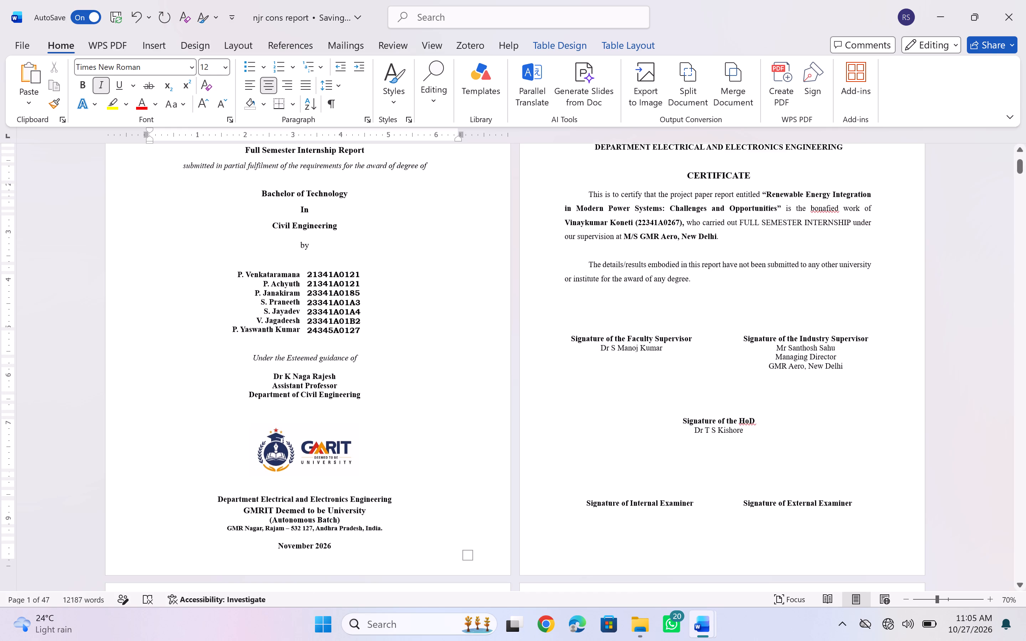
scroll(415, 350, "down", 2)
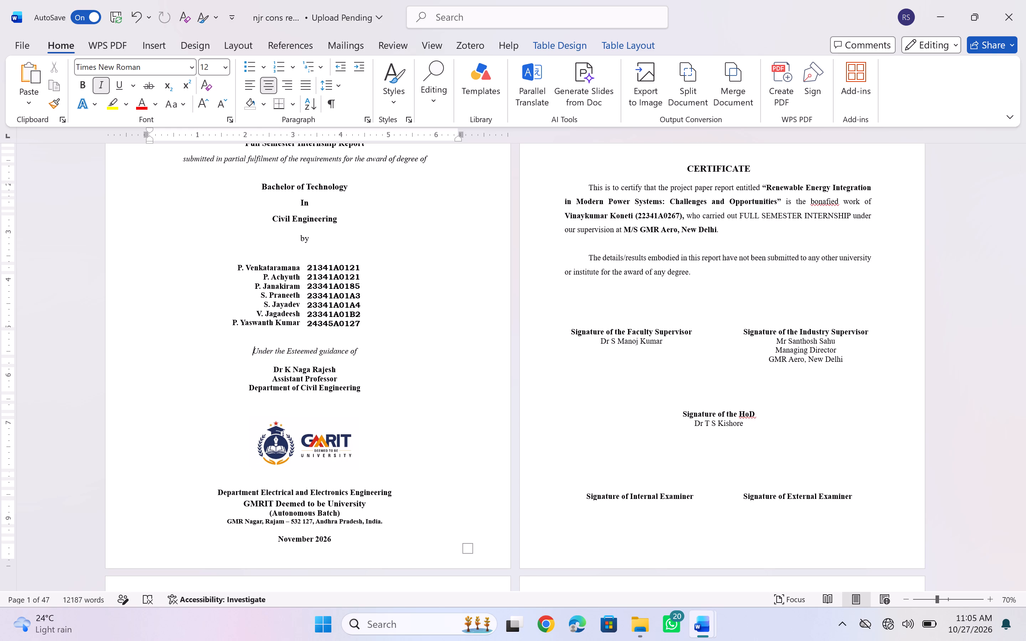
scroll(415, 350, "up", 3)
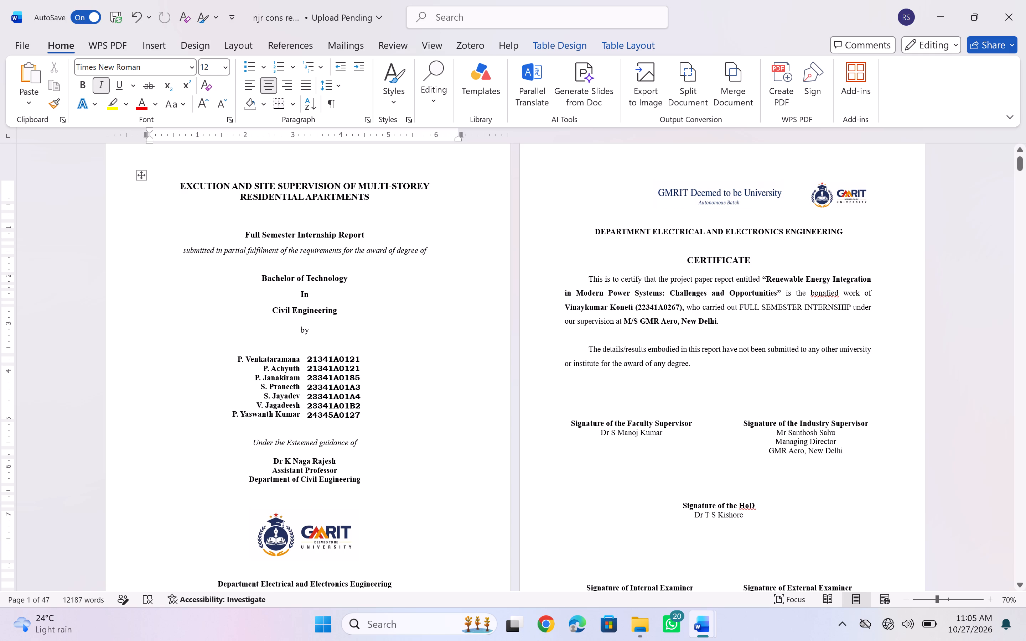
left_click(783, 231)
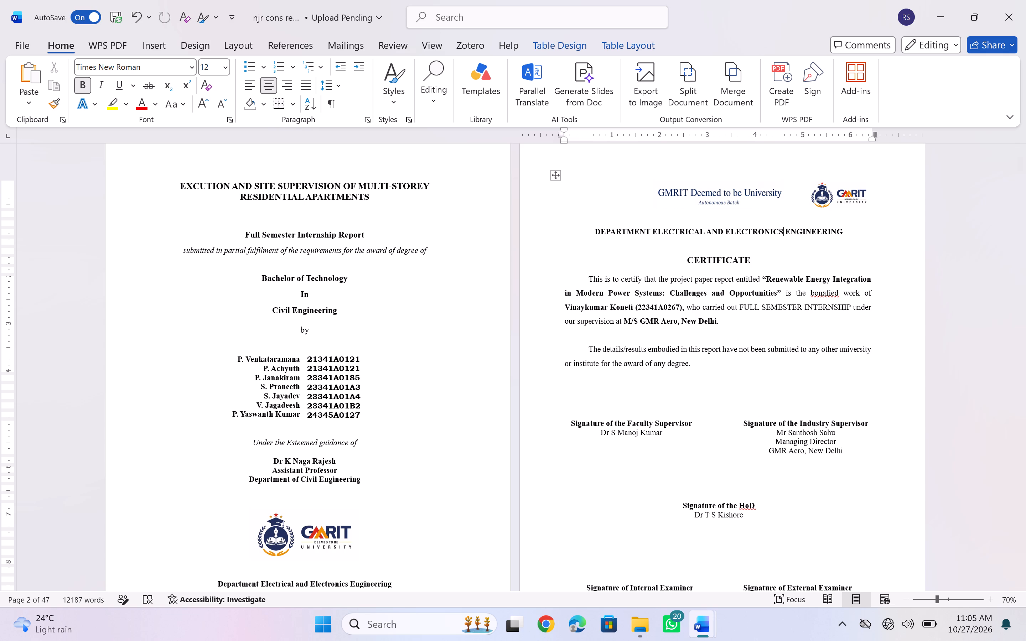
key("BackSpace")
key("BackSpace")
key("BackSpace")
key("BackSpace")
key("BackSpace")
key("BackSpace")
key("BackSpace")
key("BackSpace")
key("BackSpace")
key("BackSpace")
key("BackSpace")
key("BackSpace")
key("BackSpace")
key("BackSpace")
key("BackSpace")
key("BackSpace")
key("BackSpace")
key("BackSpace")
key("BackSpace")
key("BackSpace")
key("BackSpace")
key("BackSpace")
key("BackSpace")
key("BackSpace")
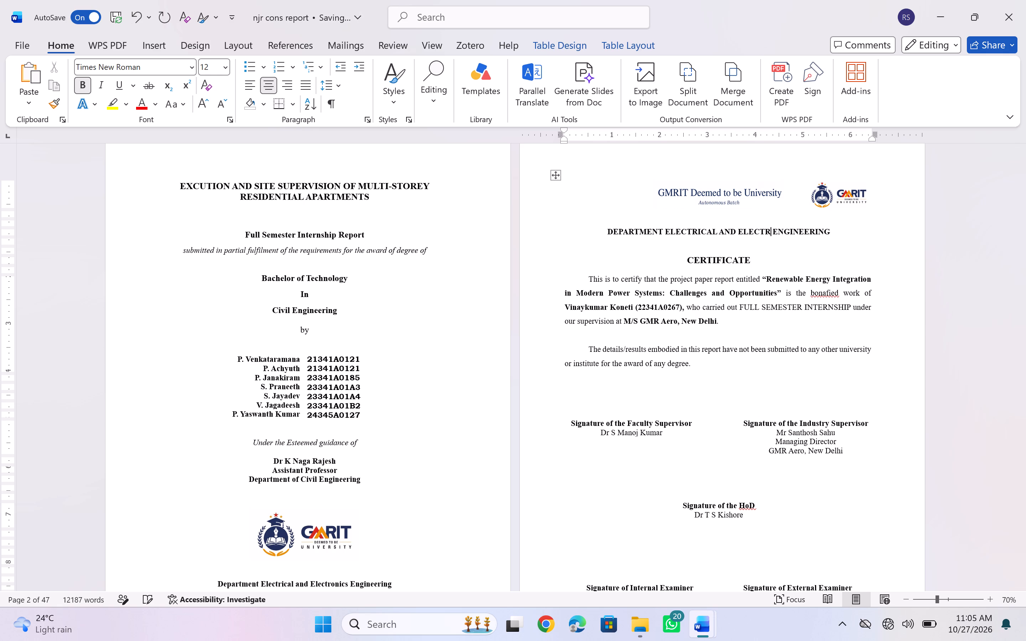
key("BackSpace")
key("BackSpace")
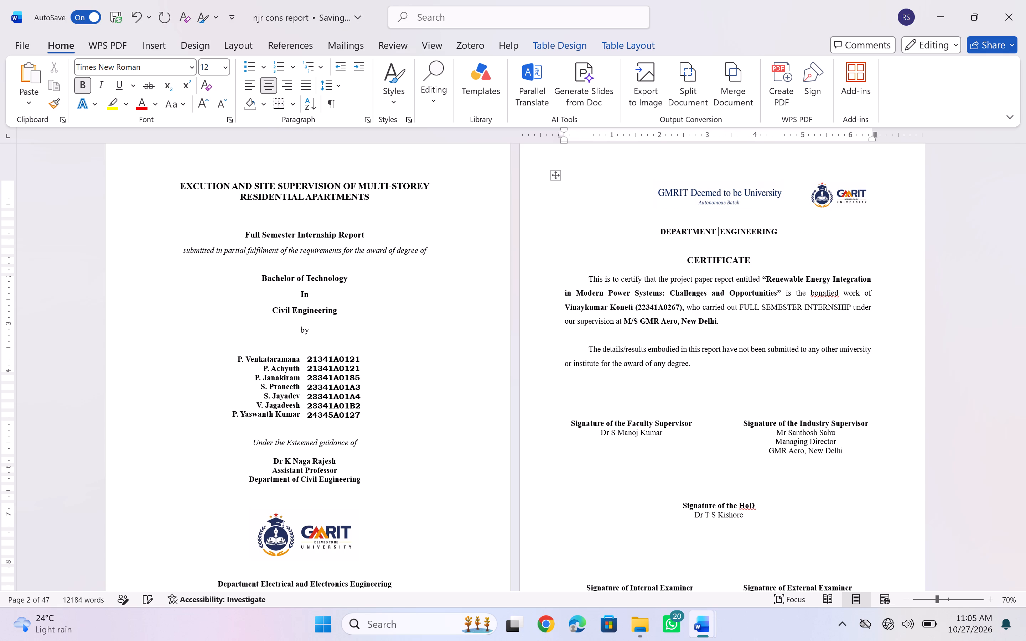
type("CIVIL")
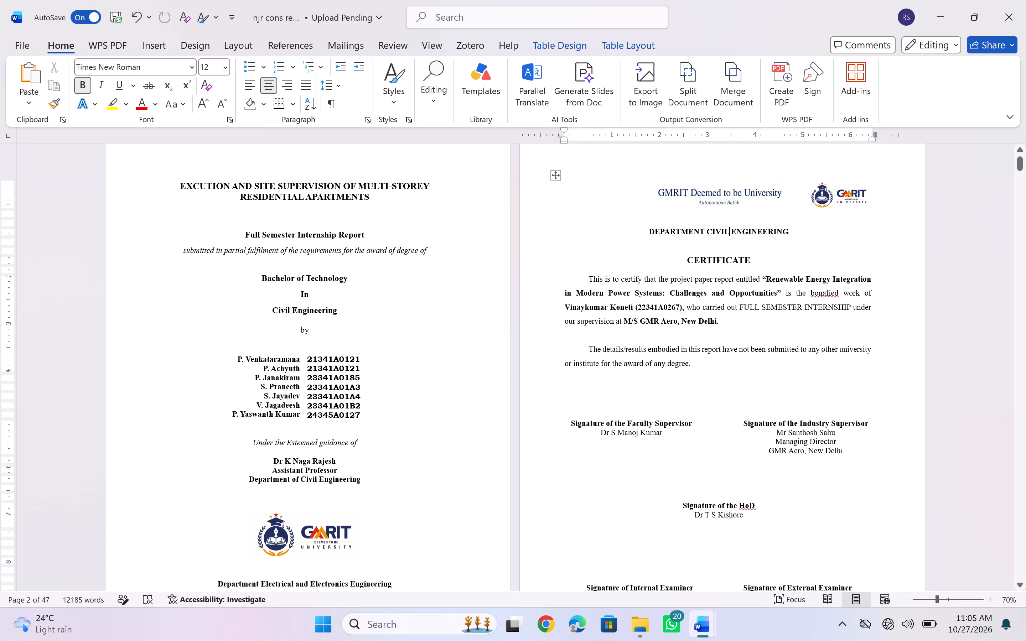
Replace the quoted report title in the certificate paragraph with "EXCUTION AND SITE SUPERVISION OF MULTI-STOREY RESIDENTIAL APARTMENTS".
left_click(777, 291)
key("BackSpace")
key("BackSpace")
key("BackSpace")
key("BackSpace")
key("BackSpace")
key("BackSpace")
key("BackSpace")
key("BackSpace")
key("BackSpace")
key("BackSpace")
key("BackSpace")
key("BackSpace")
key("BackSpace")
key("BackSpace")
key("BackSpace")
key("BackSpace")
key("BackSpace")
key("BackSpace")
key("BackSpace")
key("BackSpace")
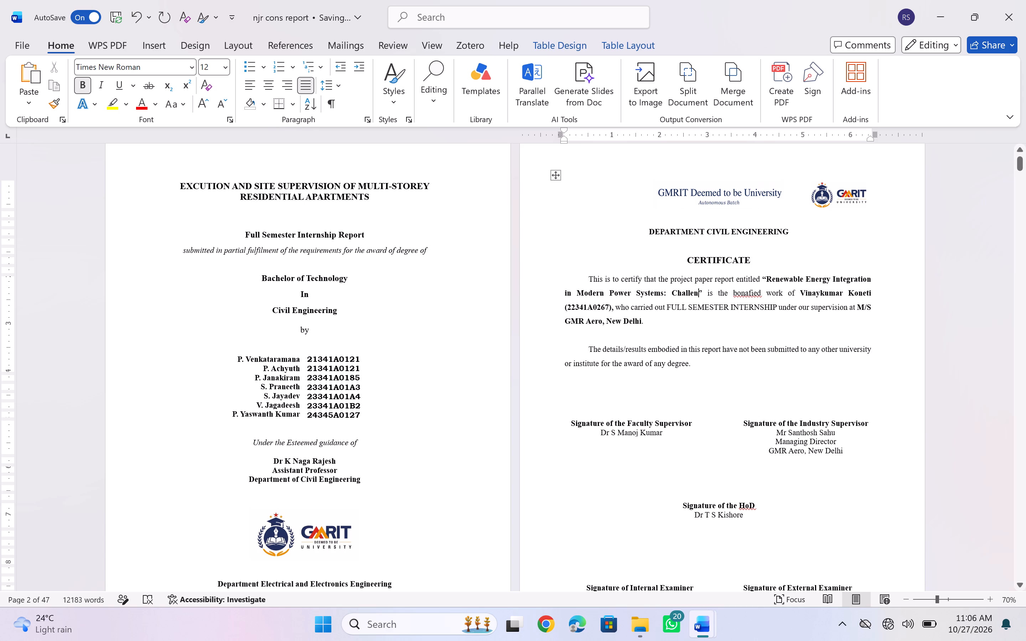
left_click(339, 86)
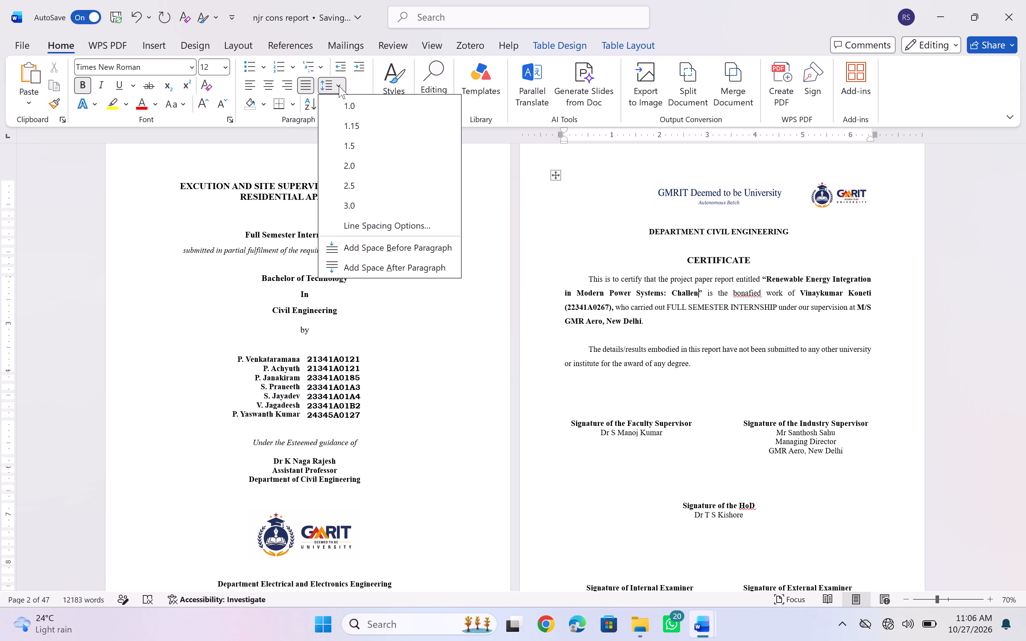
left_click(339, 86)
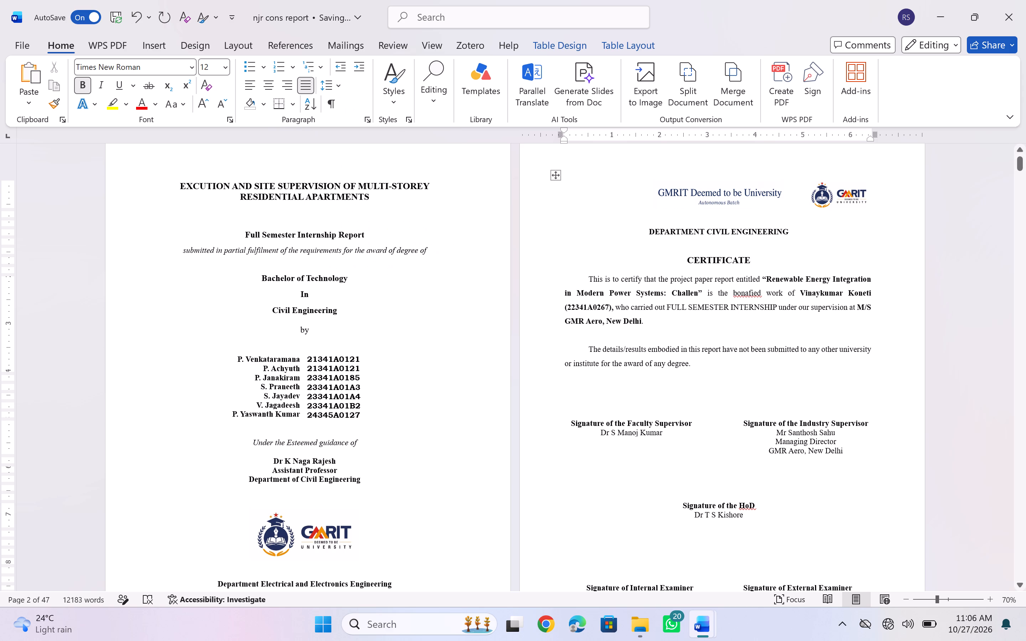
key("BackSpace")
key("BackSpace")
key("BackSpace")
key("BackSpace")
key("BackSpace")
key("BackSpace")
key("BackSpace")
key("BackSpace")
key("BackSpace")
key("BackSpace")
key("BackSpace")
key("BackSpace")
key("BackSpace")
key("BackSpace")
key("BackSpace")
key("BackSpace")
key("BackSpace")
key("BackSpace")
key("BackSpace")
key("BackSpace")
key("BackSpace")
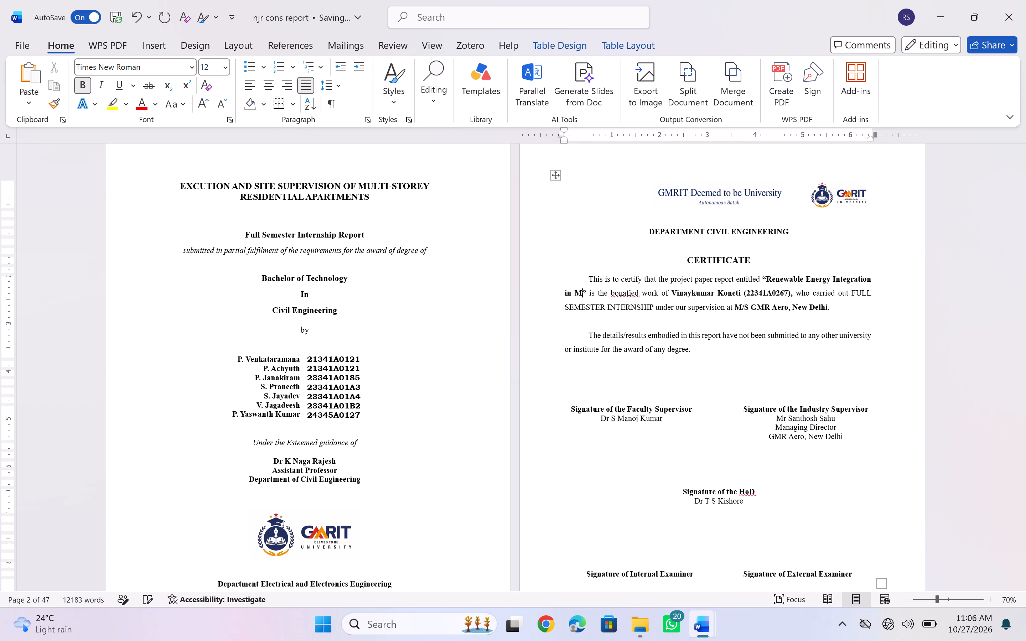
key("BackSpace")
key("BackSpace")
key("BackSpace")
key("BackSpace")
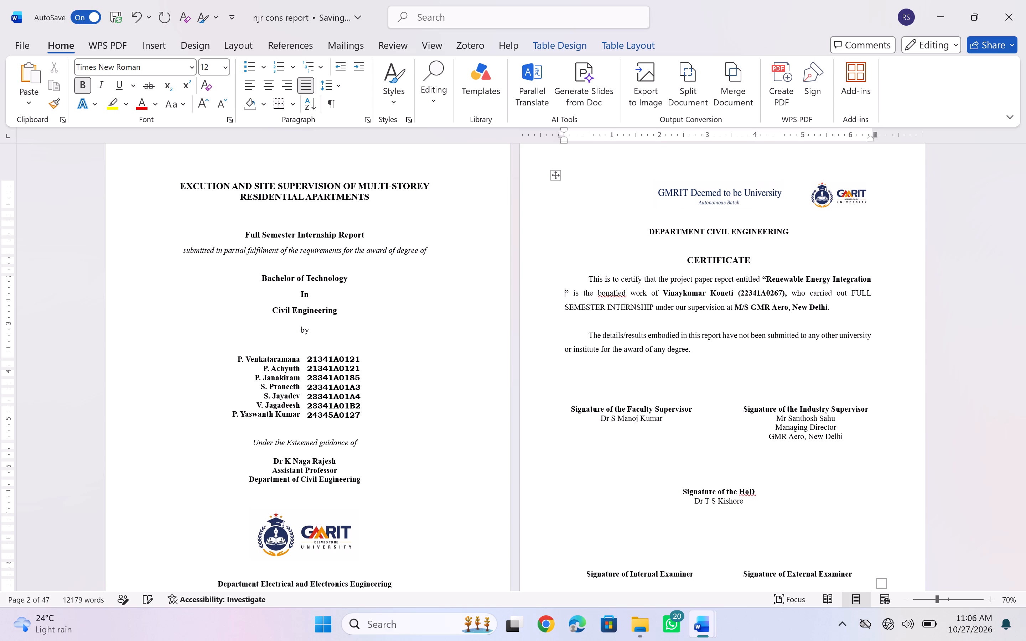
key("BackSpace")
key("BackSpace")
key("BackSpace")
key("BackSpace")
key("BackSpace")
key("BackSpace")
key("BackSpace")
key("BackSpace")
key("BackSpace")
key("BackSpace")
key("BackSpace")
key("BackSpace")
key("BackSpace")
key("BackSpace")
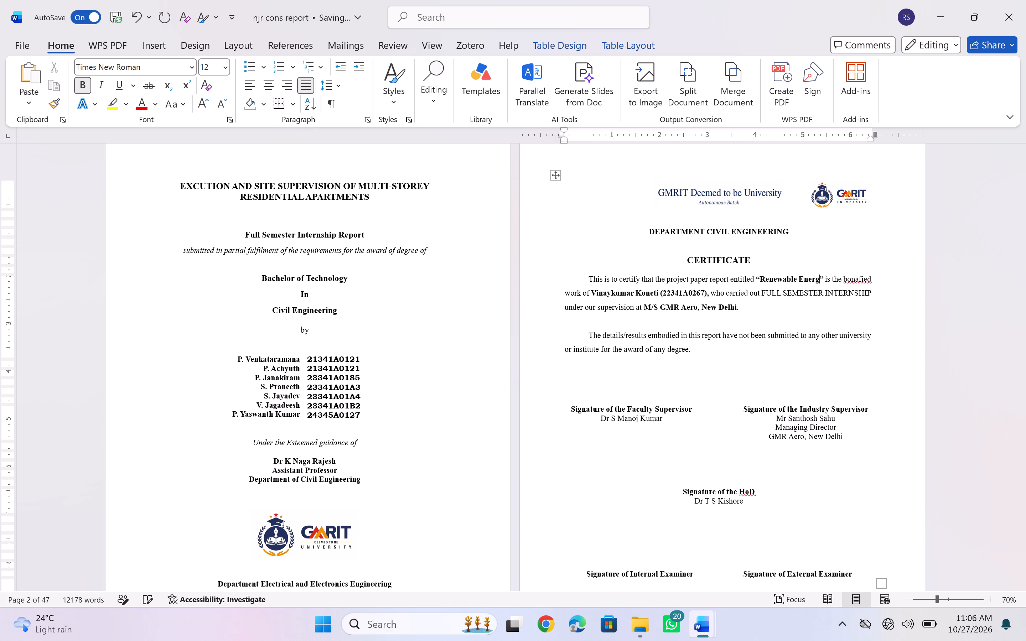
key("BackSpace")
key("BackSpace")
key("BackSpace")
key("BackSpace")
key("BackSpace")
key("BackSpace")
key("BackSpace")
key("BackSpace")
key("BackSpace")
key("BackSpace")
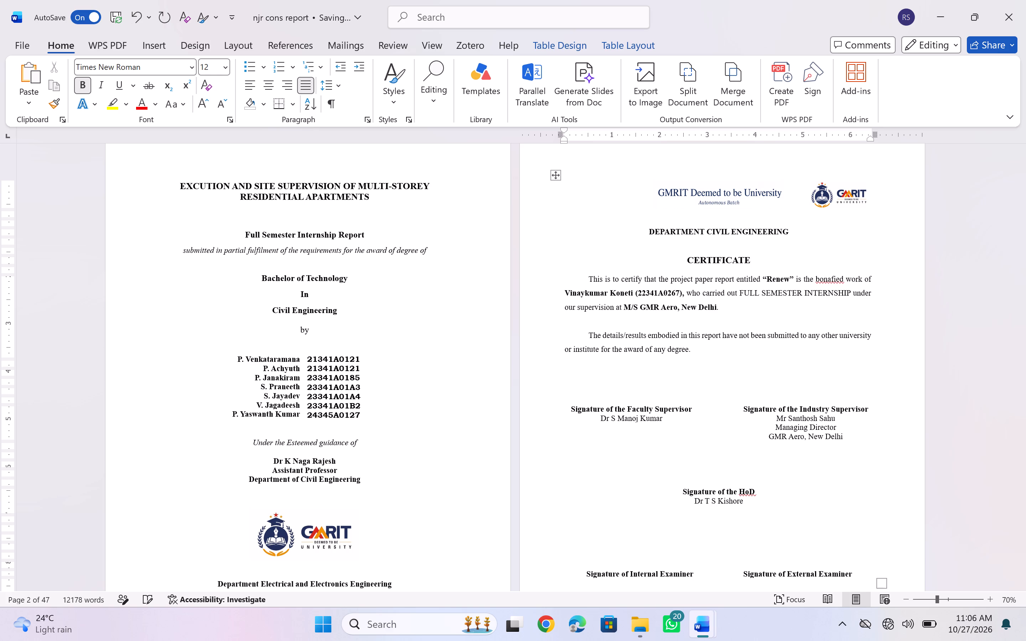
key("BackSpace")
key("BackSpace")
key("BackSpace")
key("BackSpace")
key("BackSpace")
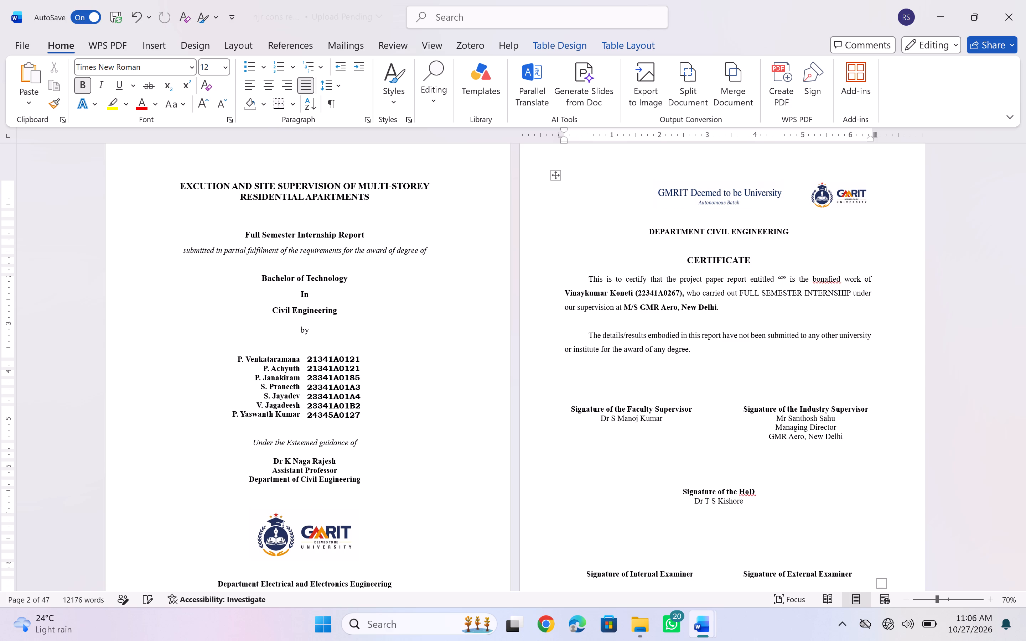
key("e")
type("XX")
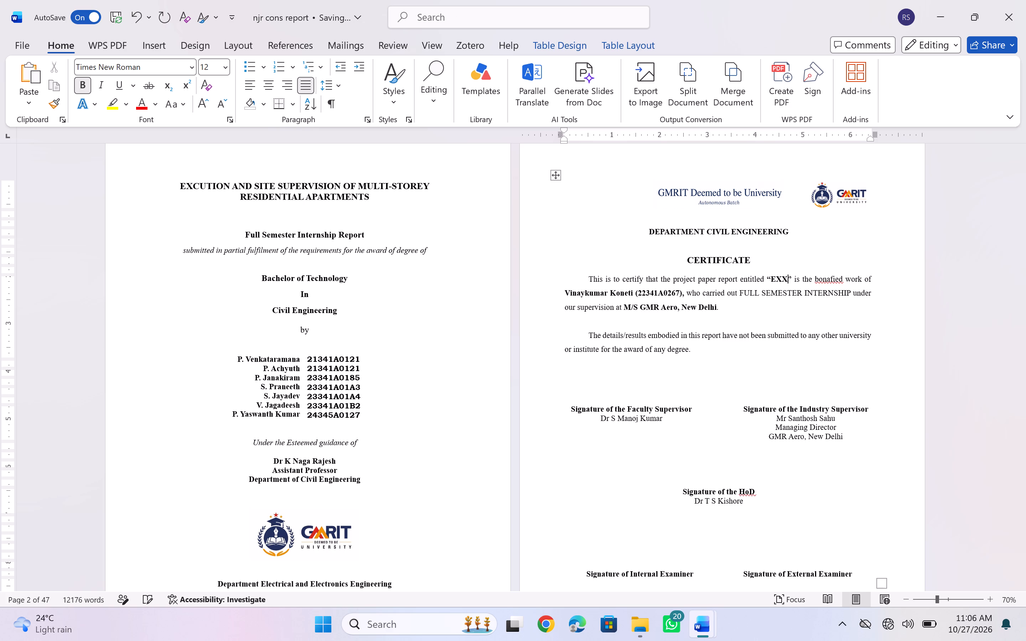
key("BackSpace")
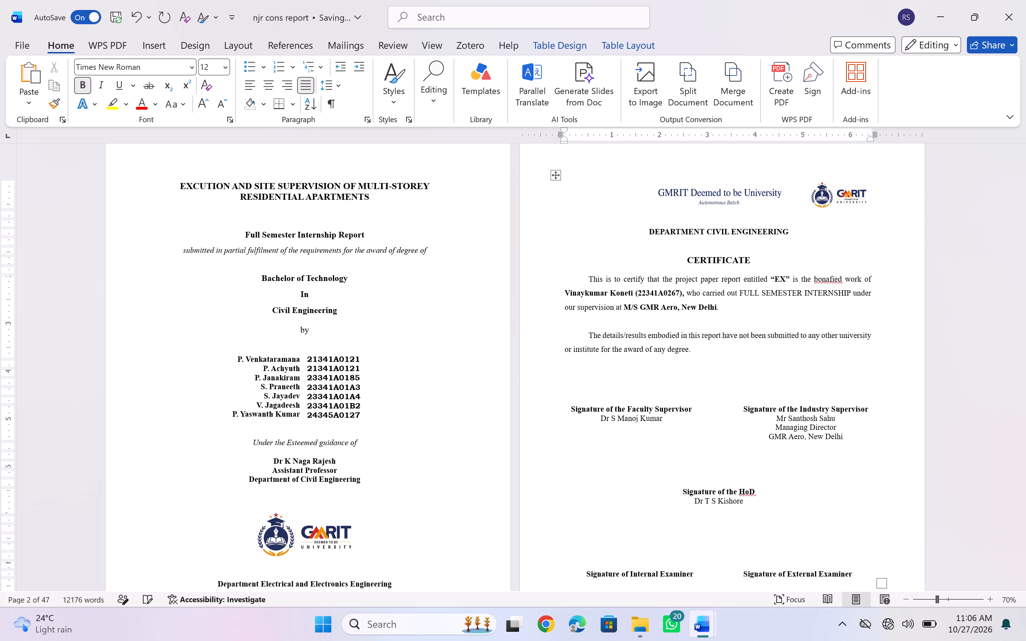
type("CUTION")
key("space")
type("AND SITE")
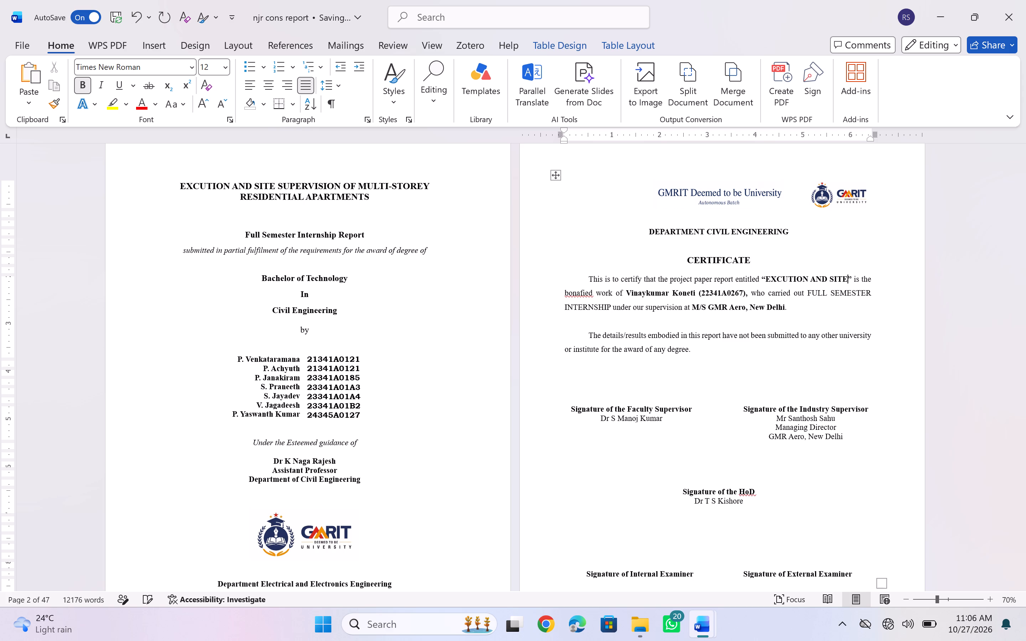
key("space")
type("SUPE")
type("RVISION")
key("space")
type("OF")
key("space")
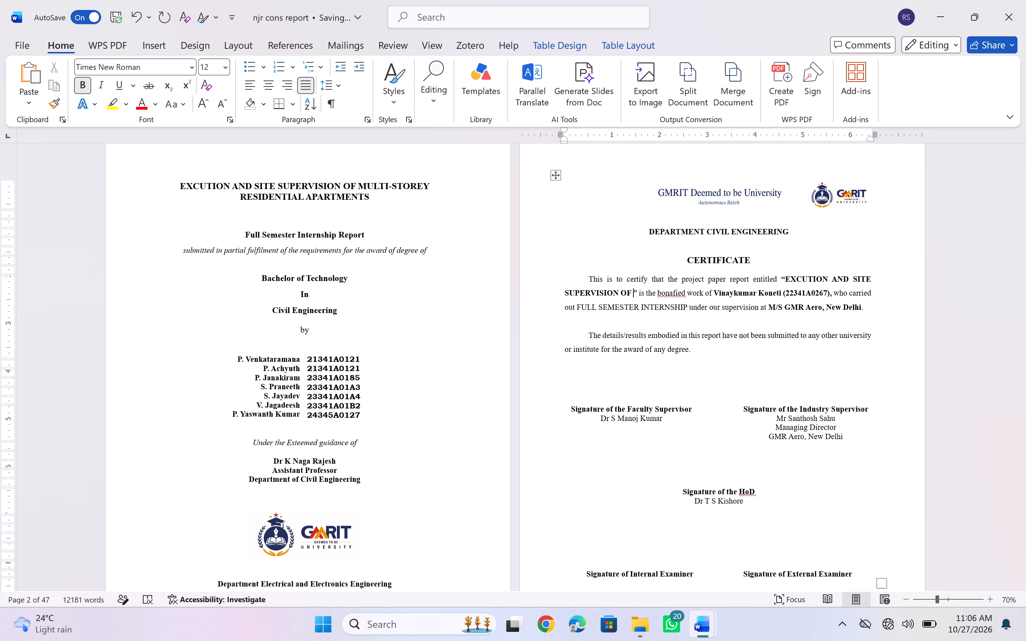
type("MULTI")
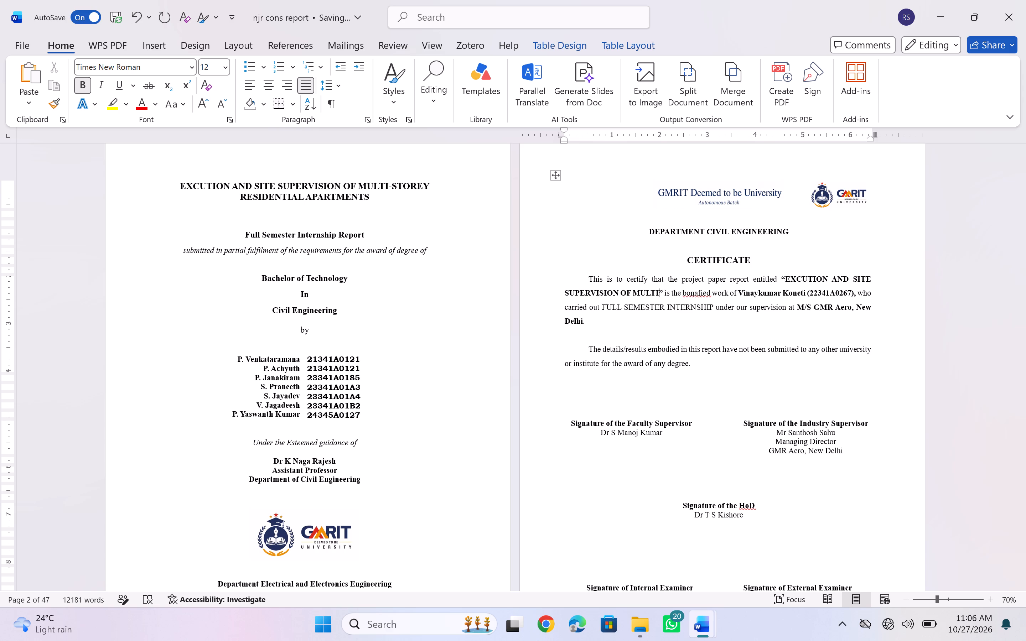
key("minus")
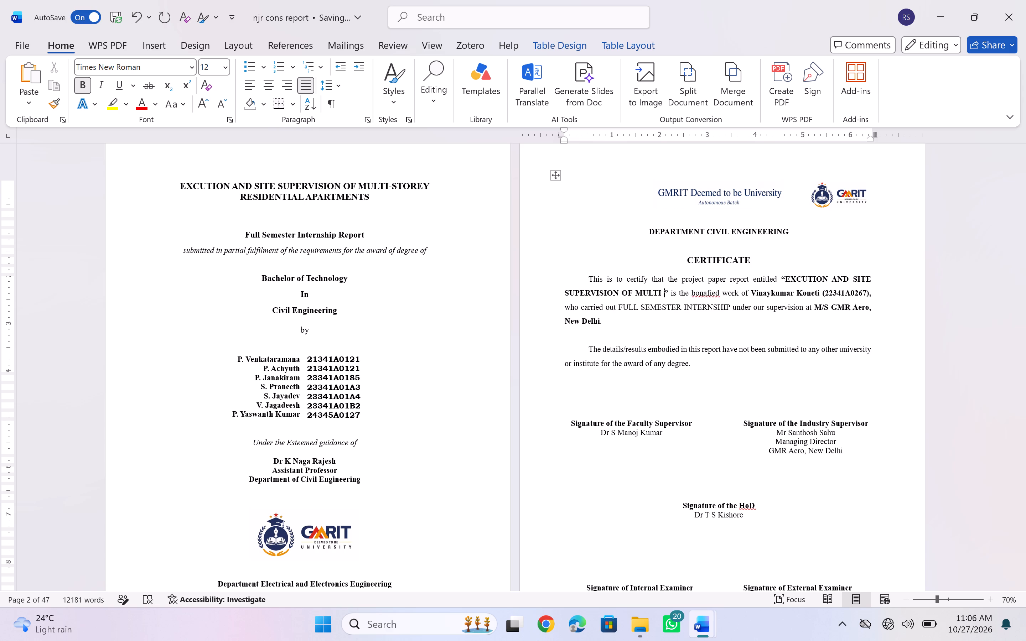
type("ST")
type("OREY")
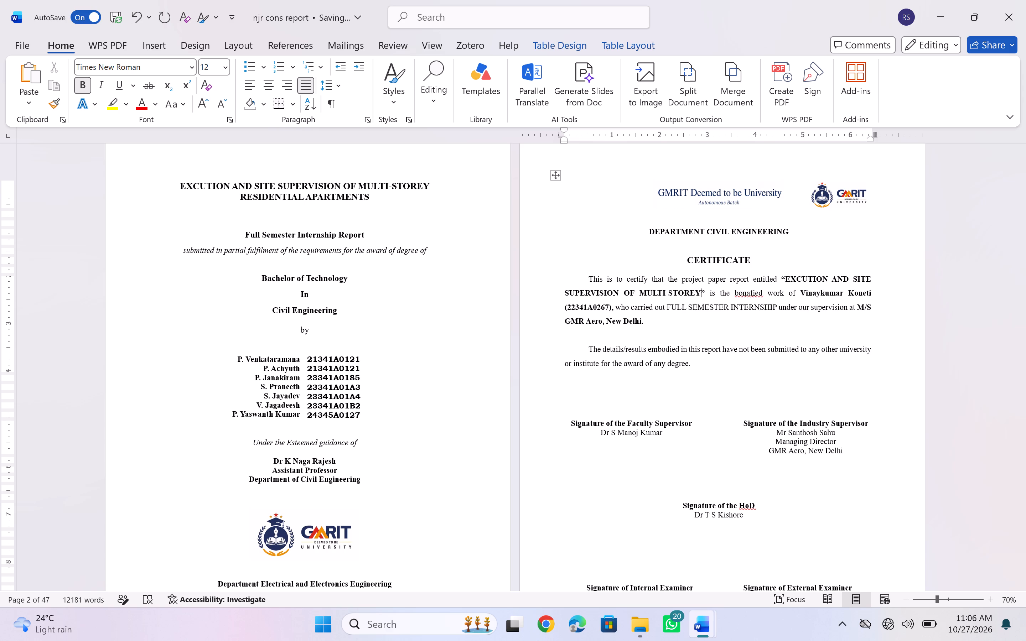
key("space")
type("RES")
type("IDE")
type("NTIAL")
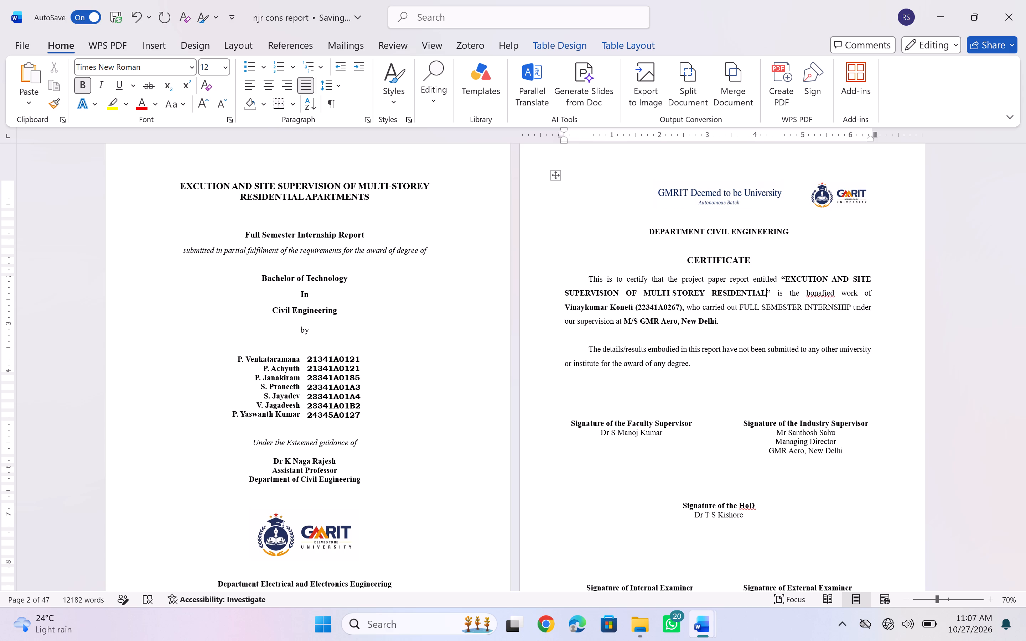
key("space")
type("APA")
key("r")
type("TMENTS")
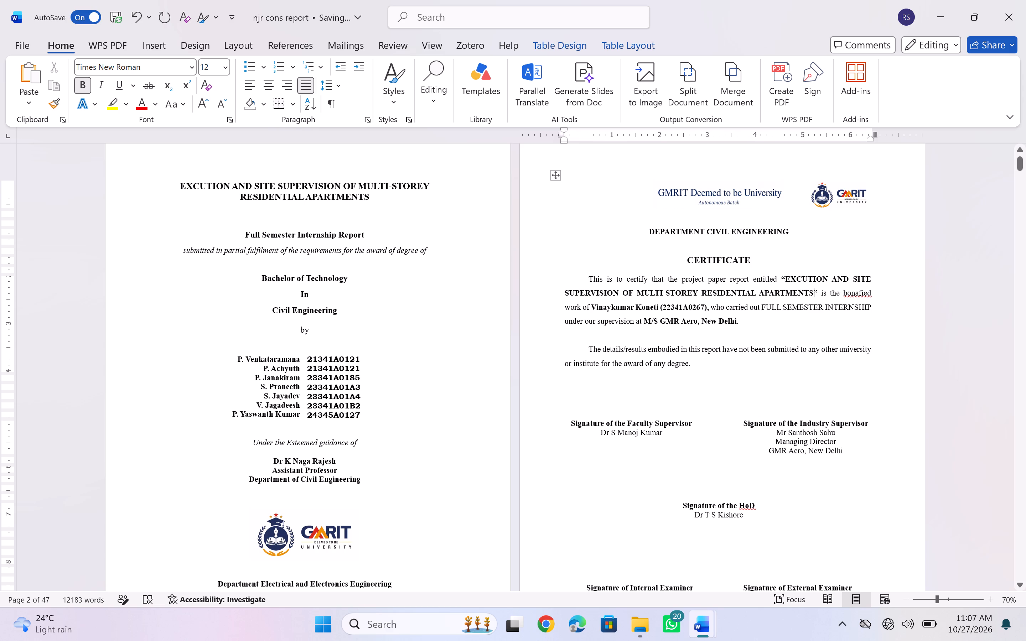
Switch to the FSI template document, examine its cover page layout, and return to the njr cons report.
left_click(658, 306)
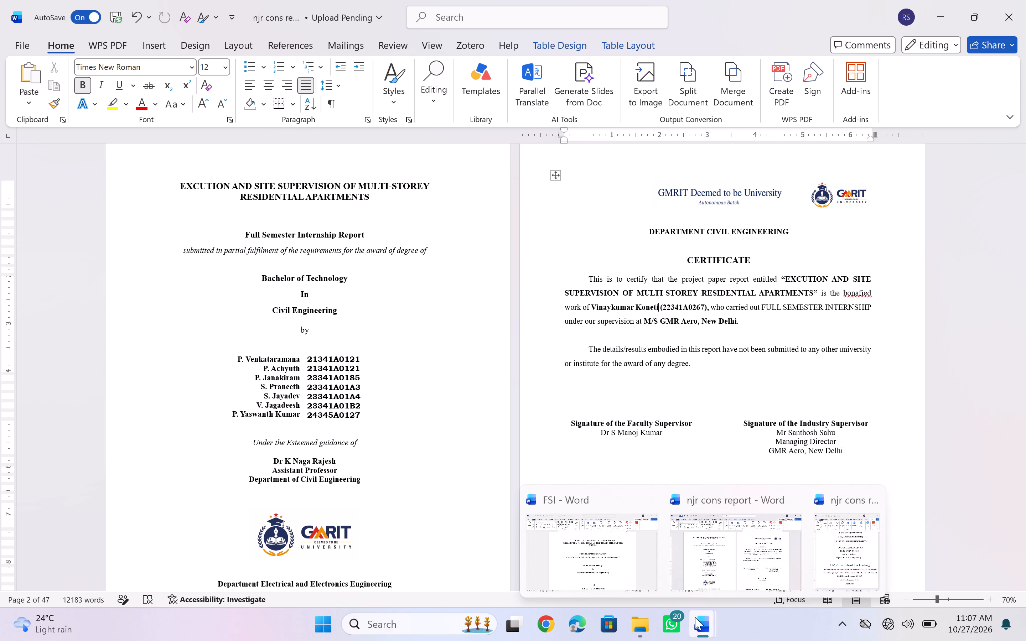
left_click(617, 560)
scroll(568, 540, "down", 1)
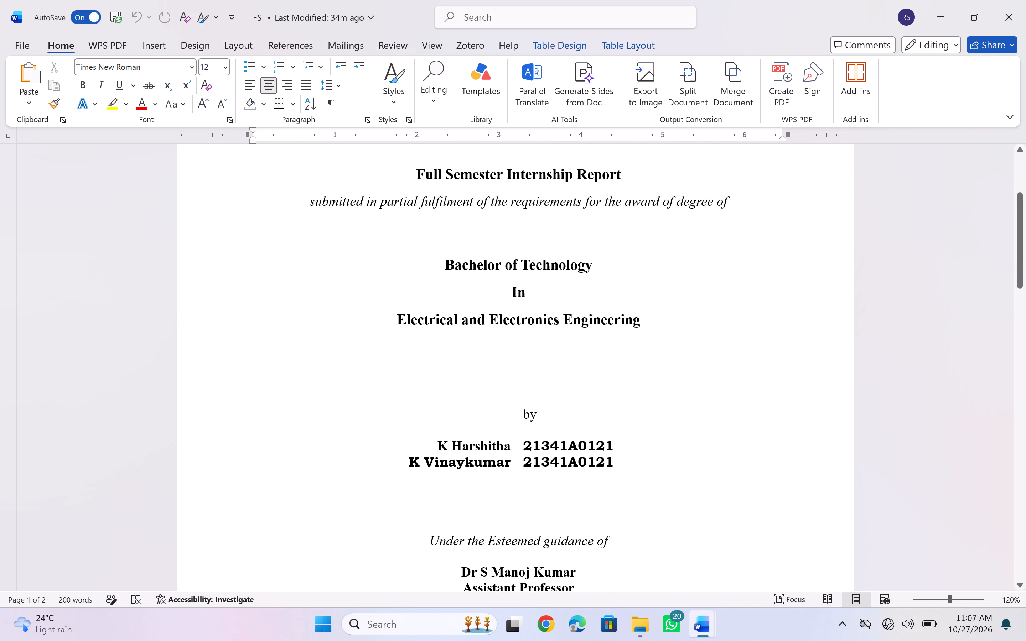
scroll(568, 540, "down", 3)
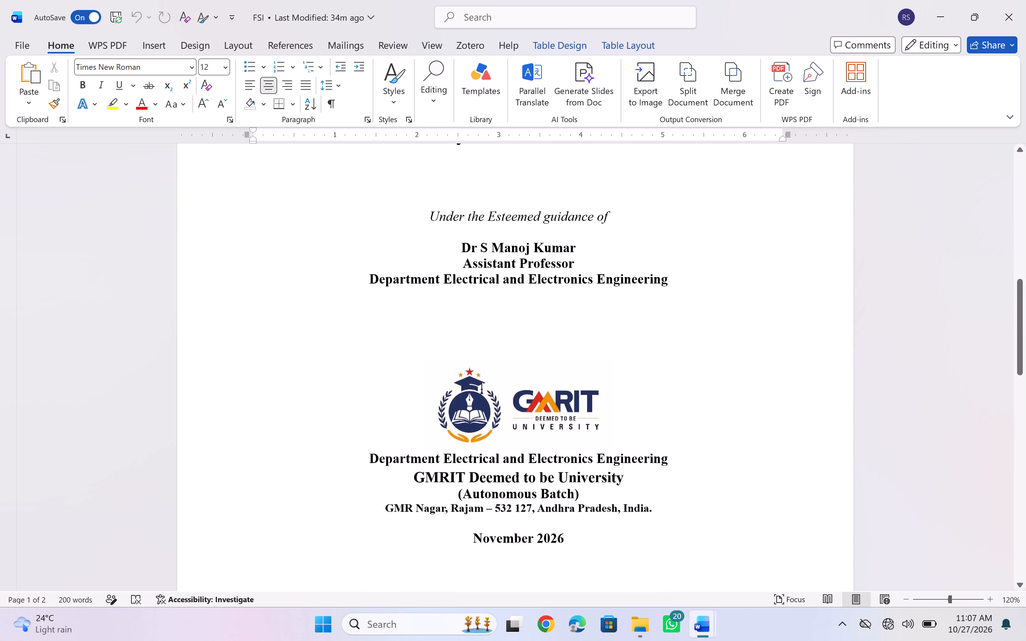
scroll(568, 540, "down", 1)
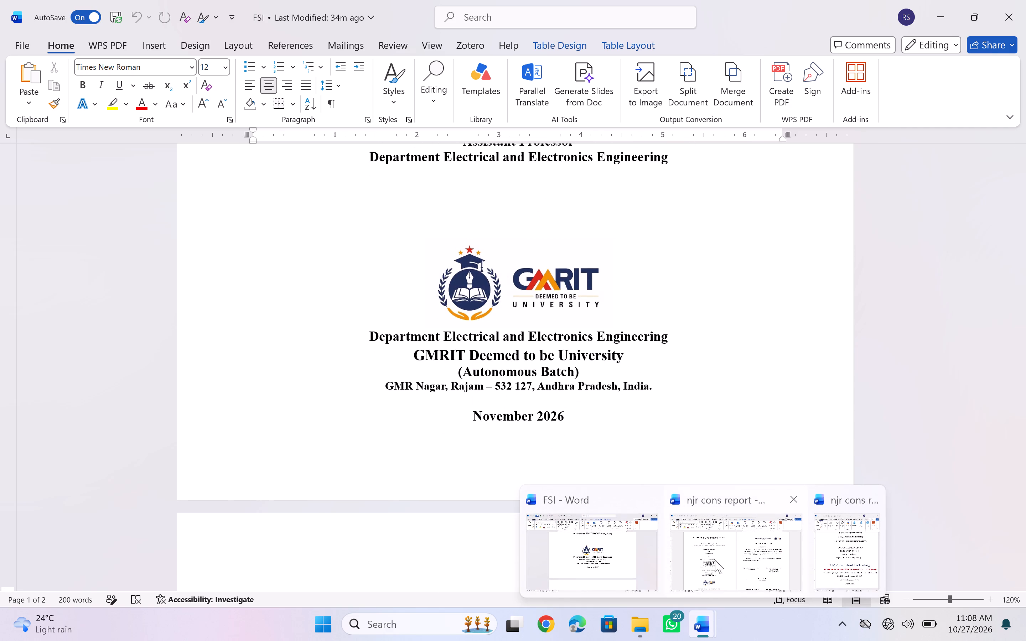
left_click(724, 546)
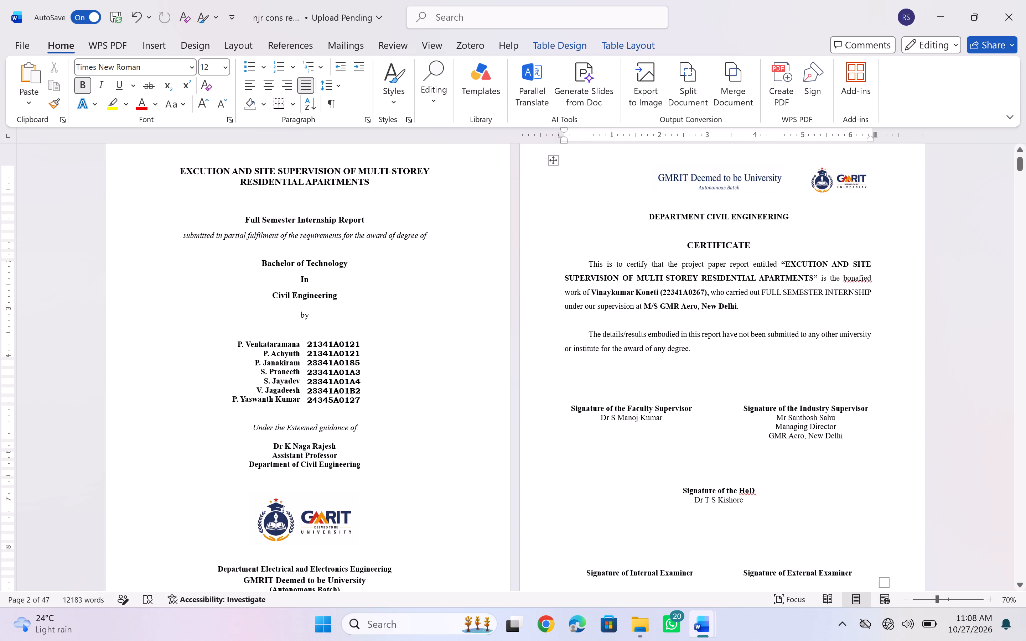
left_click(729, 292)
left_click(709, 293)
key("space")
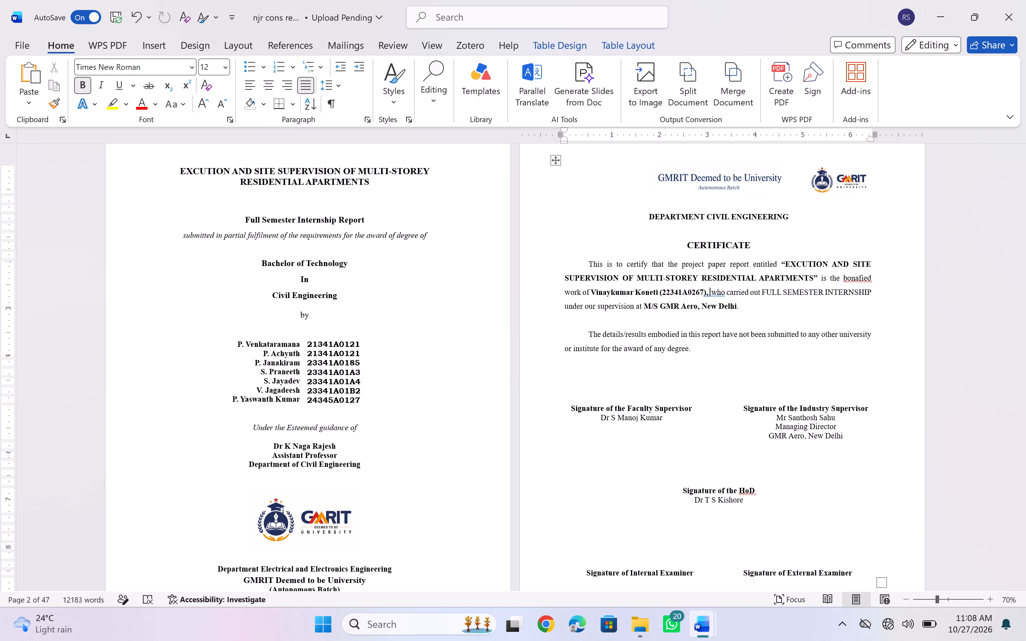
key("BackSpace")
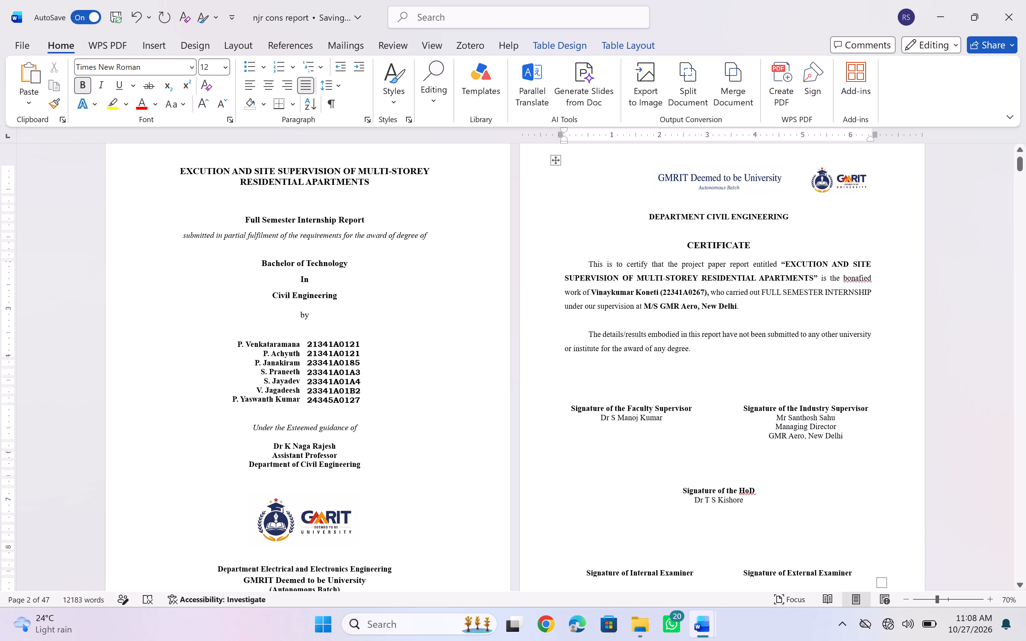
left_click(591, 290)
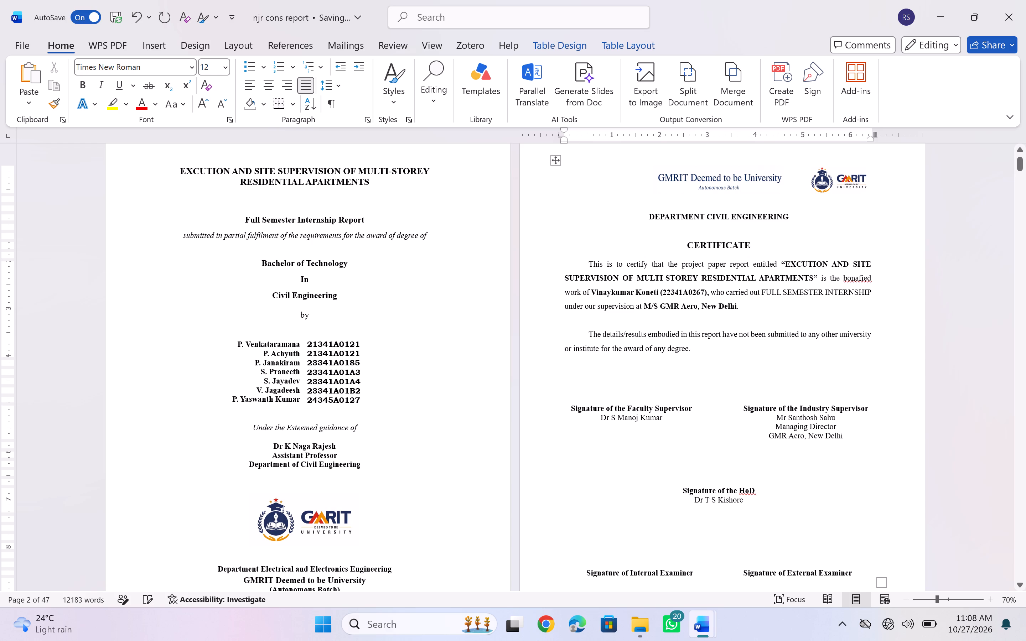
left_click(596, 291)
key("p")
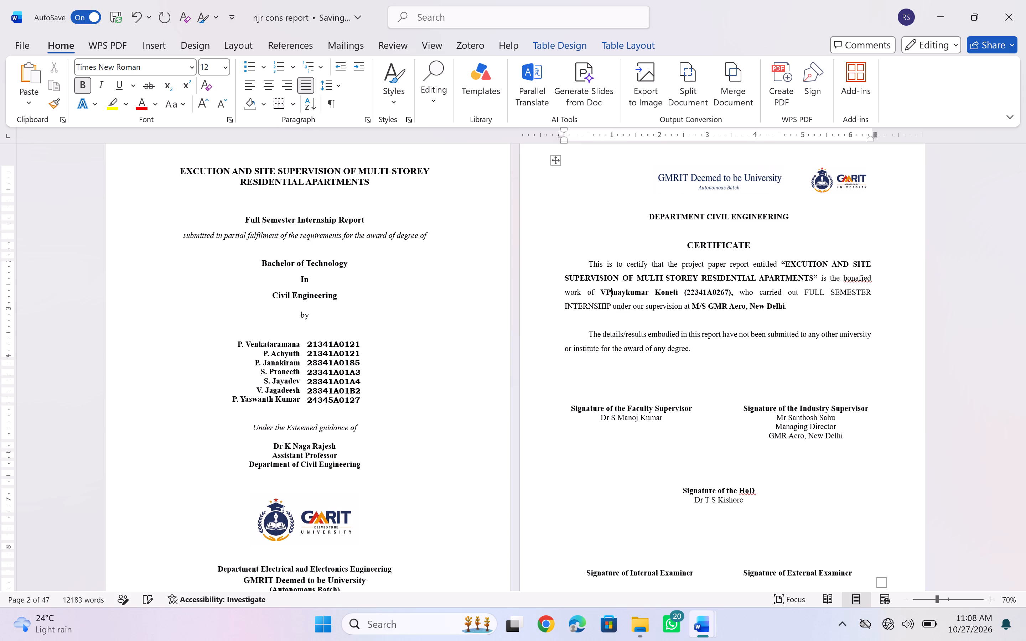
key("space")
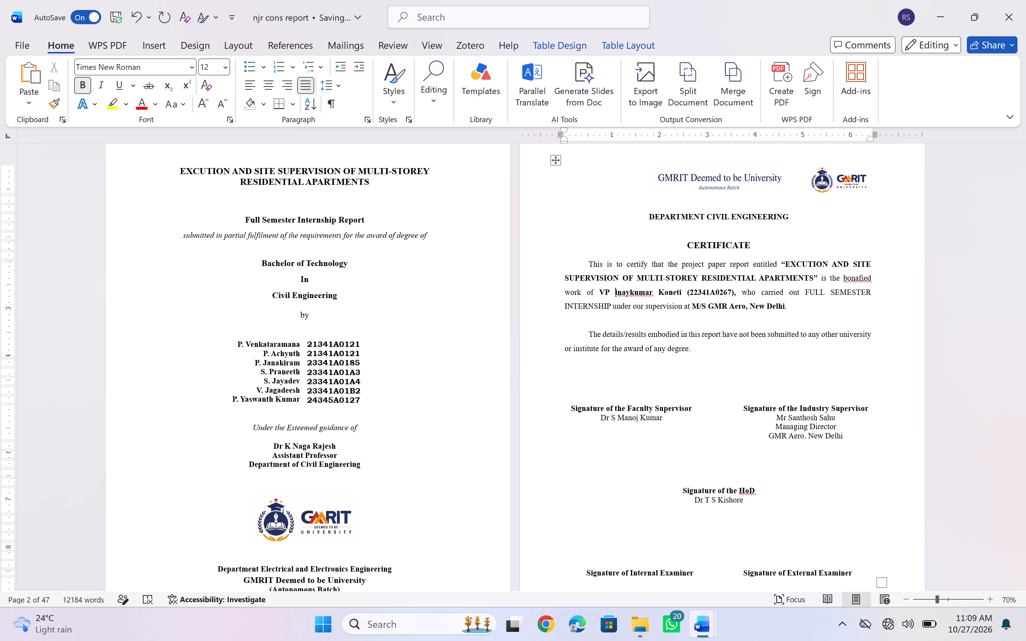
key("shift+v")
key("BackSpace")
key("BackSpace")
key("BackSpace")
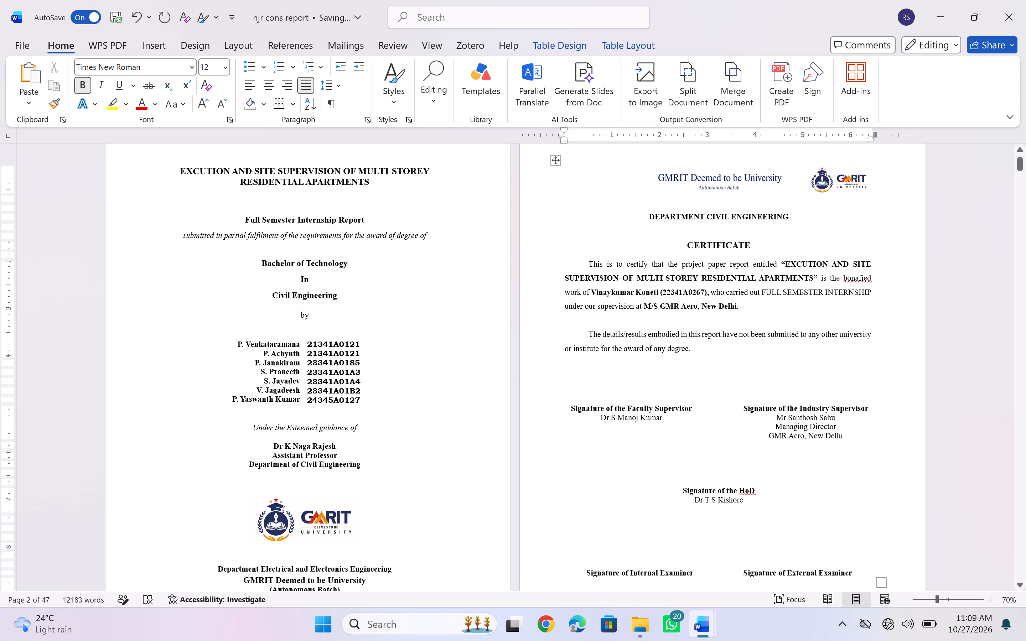
Insert the first listed student's name in bold before the existing student name in the certificate paragraph.
key("Left")
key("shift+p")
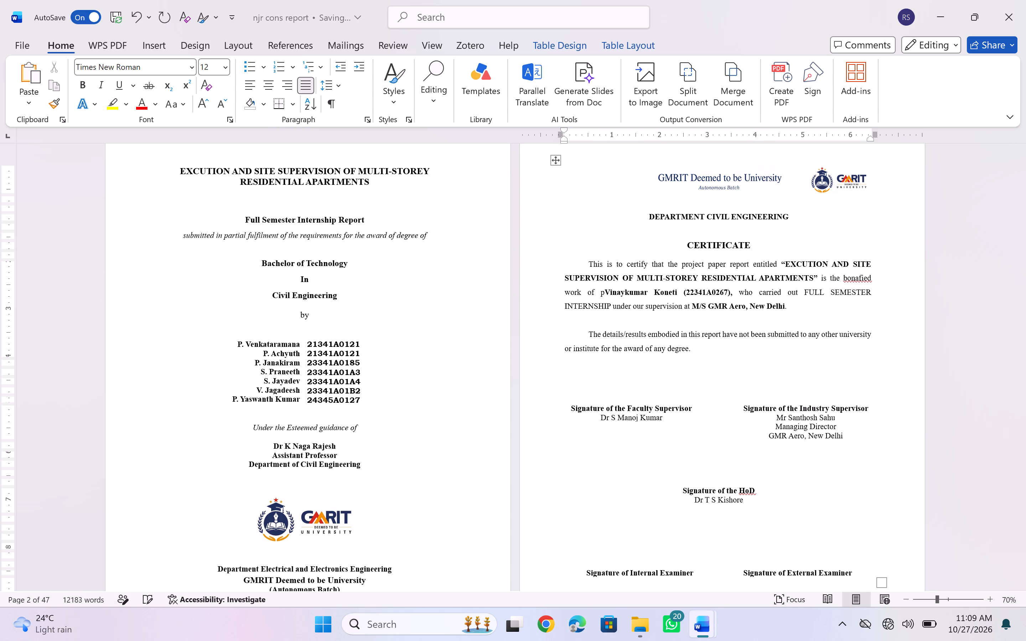
key("BackSpace")
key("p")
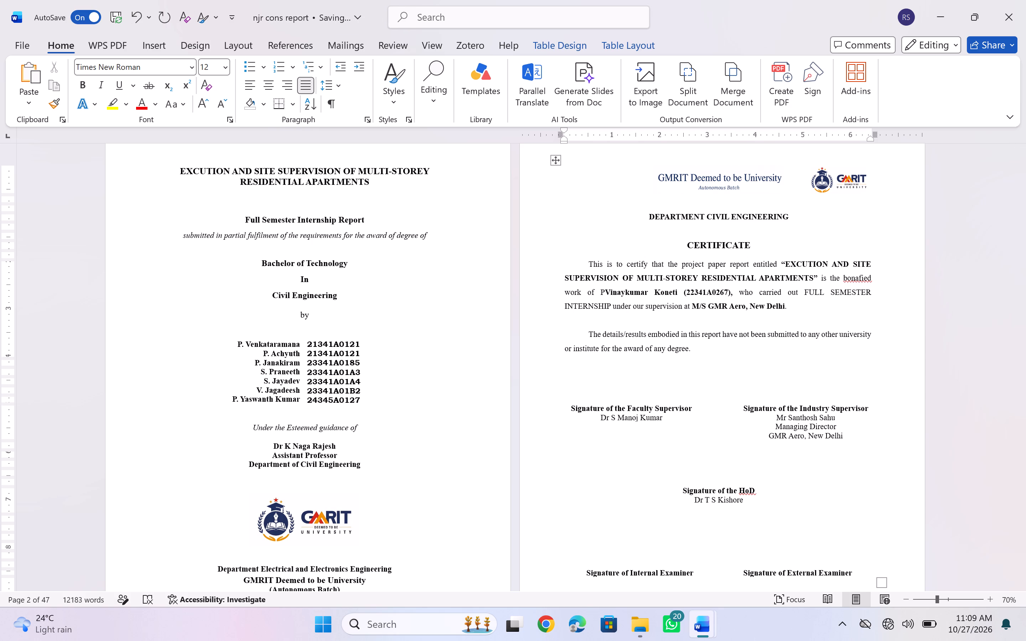
key("BackSpace")
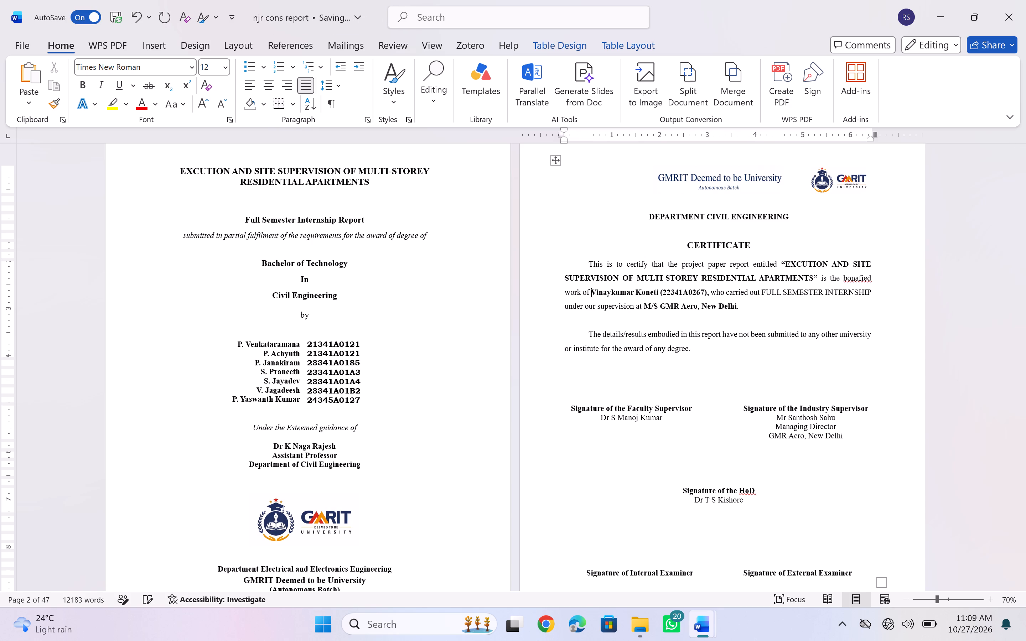
key("ctrl+b")
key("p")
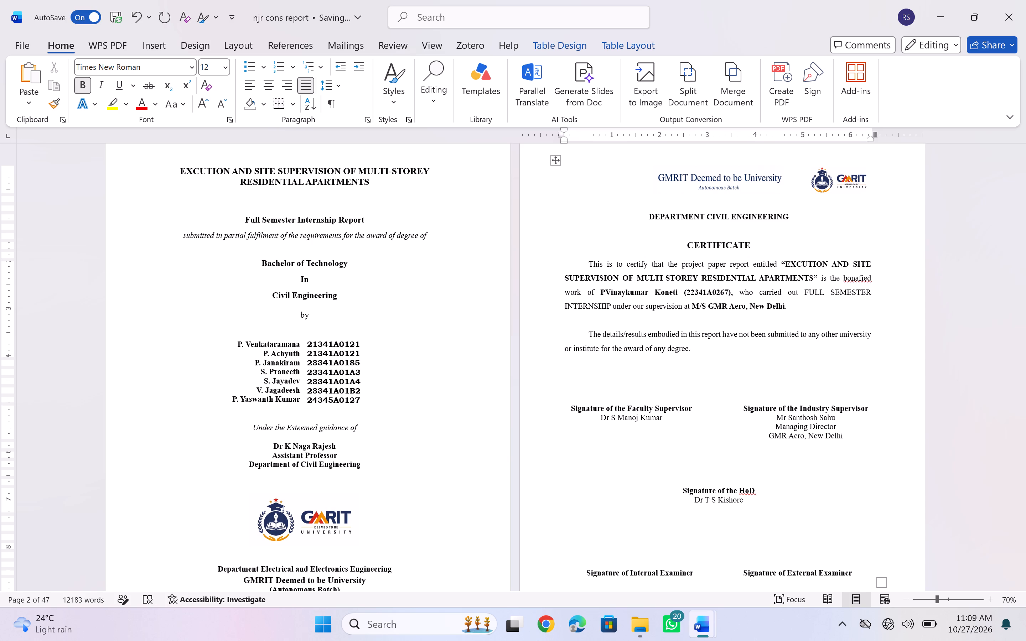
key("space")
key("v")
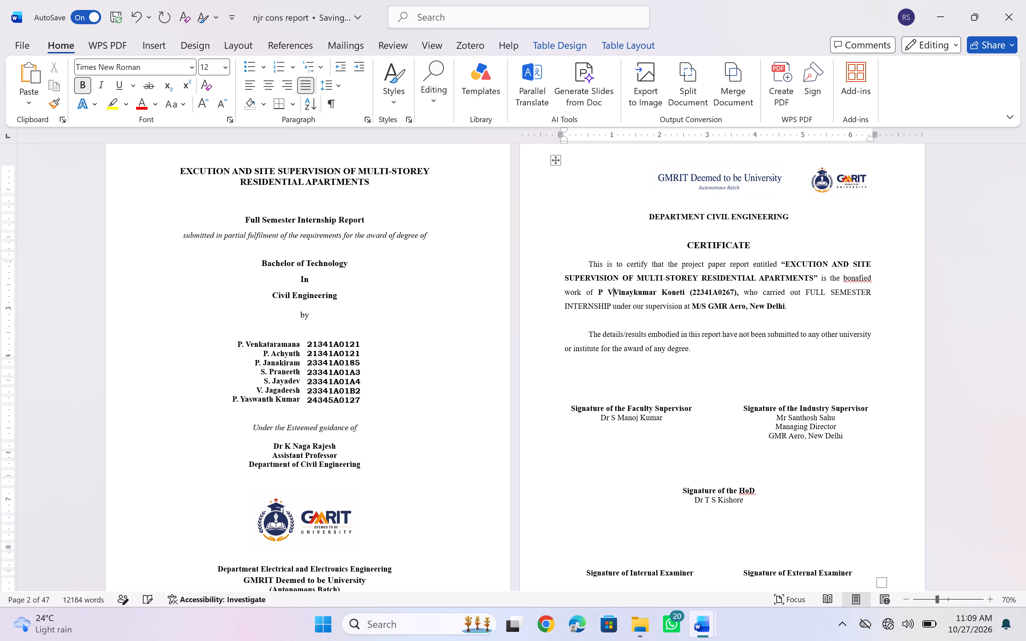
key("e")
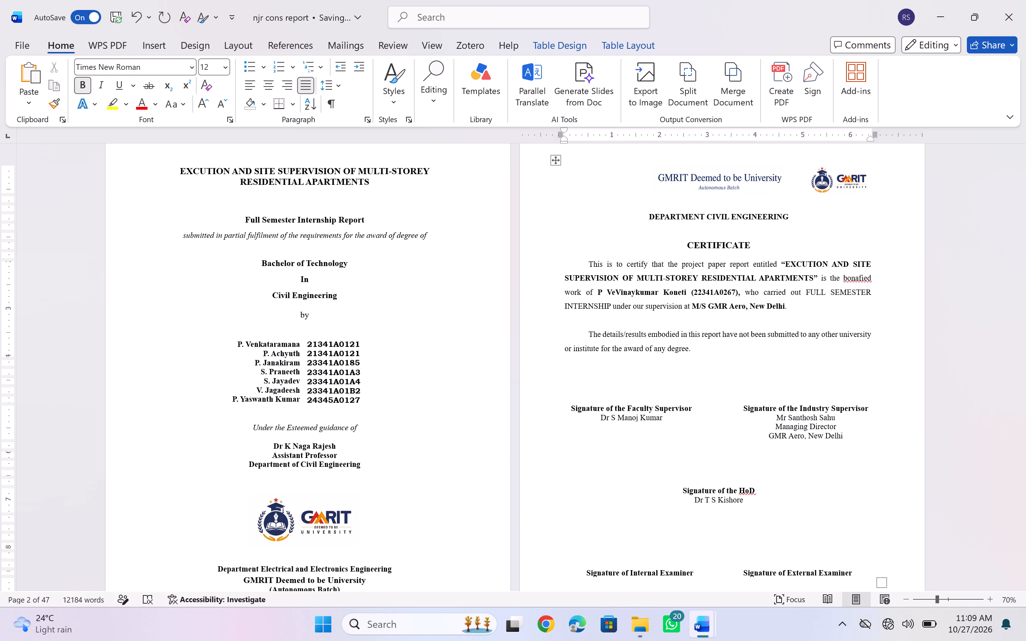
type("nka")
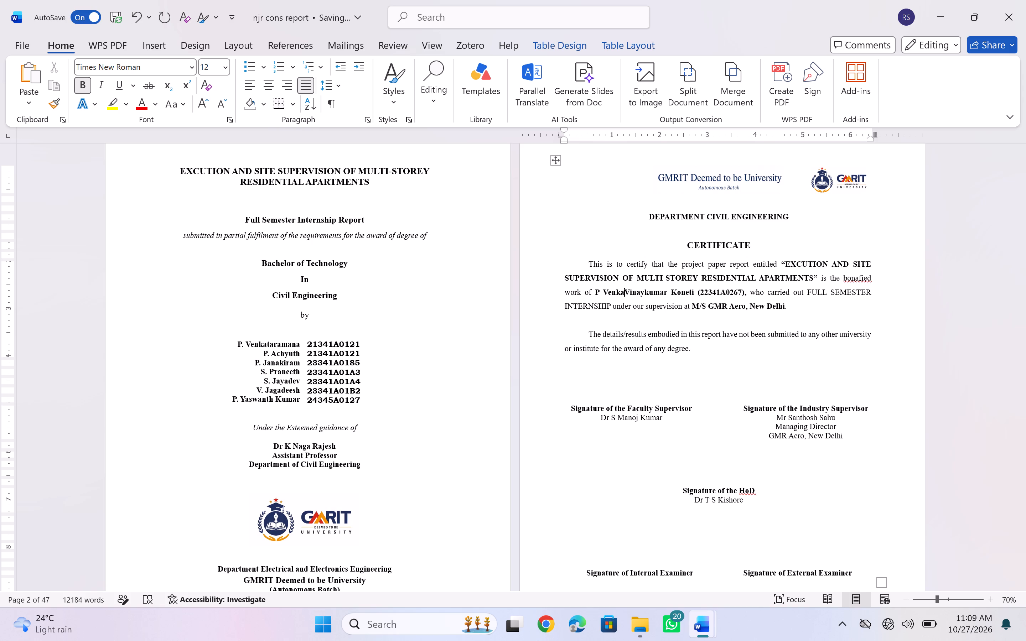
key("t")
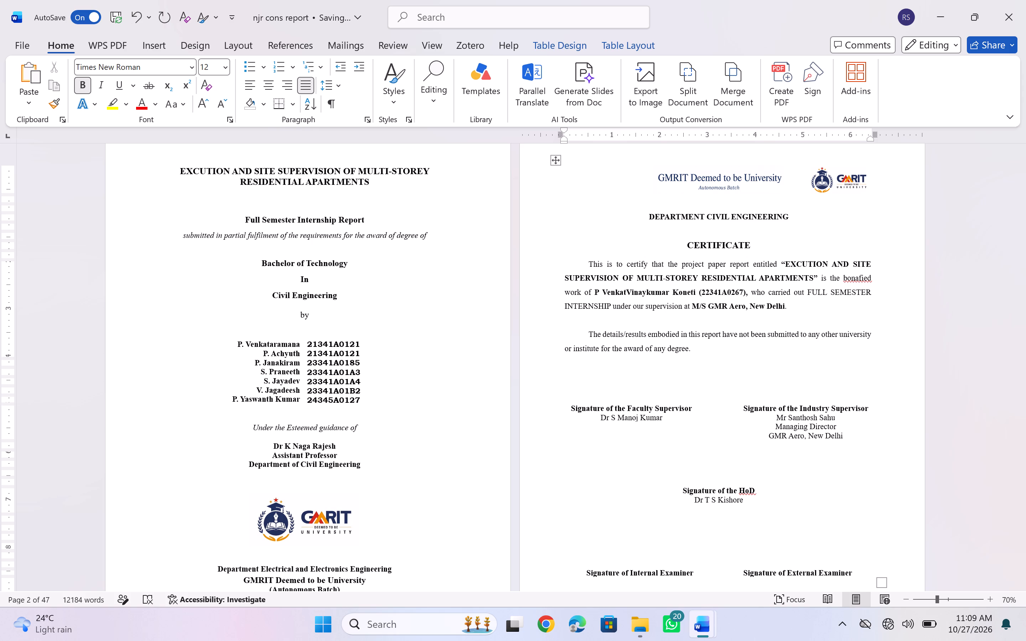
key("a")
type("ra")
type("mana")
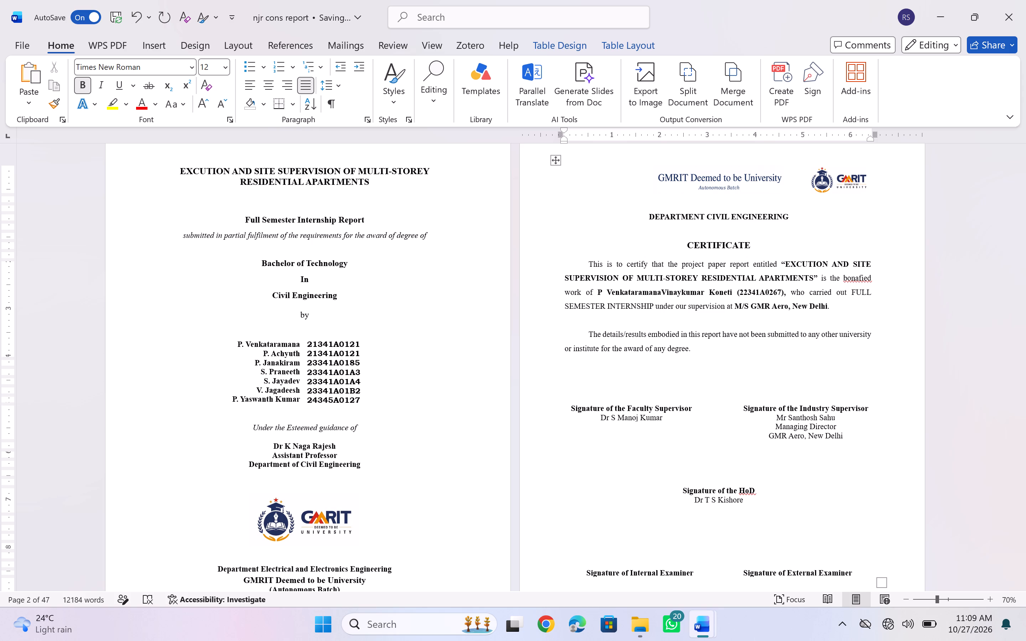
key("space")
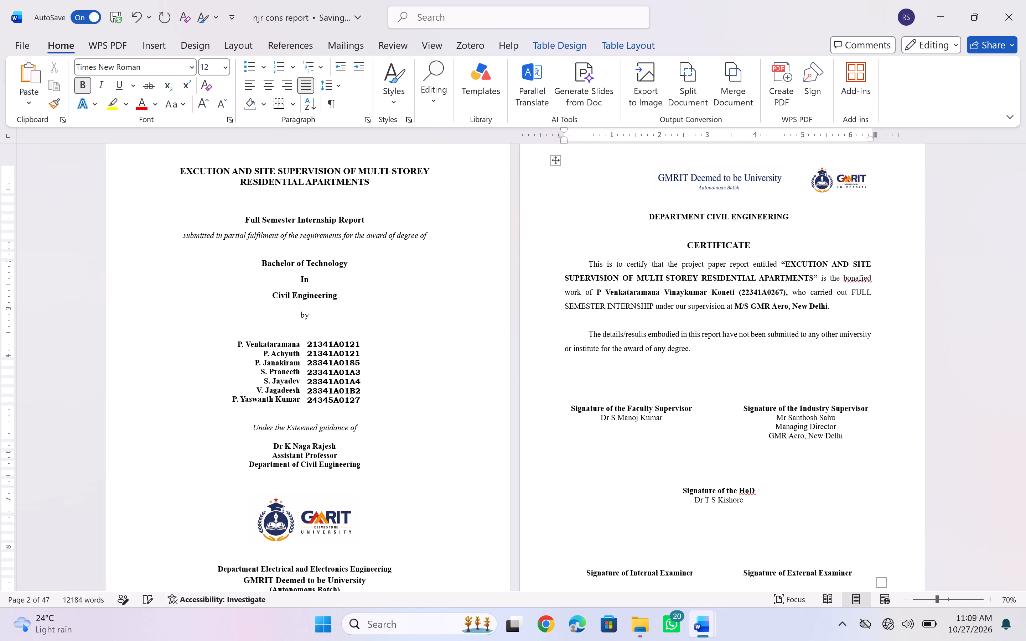
Add a roll number in parentheses after the inserted student name, followed by a comma and a space.
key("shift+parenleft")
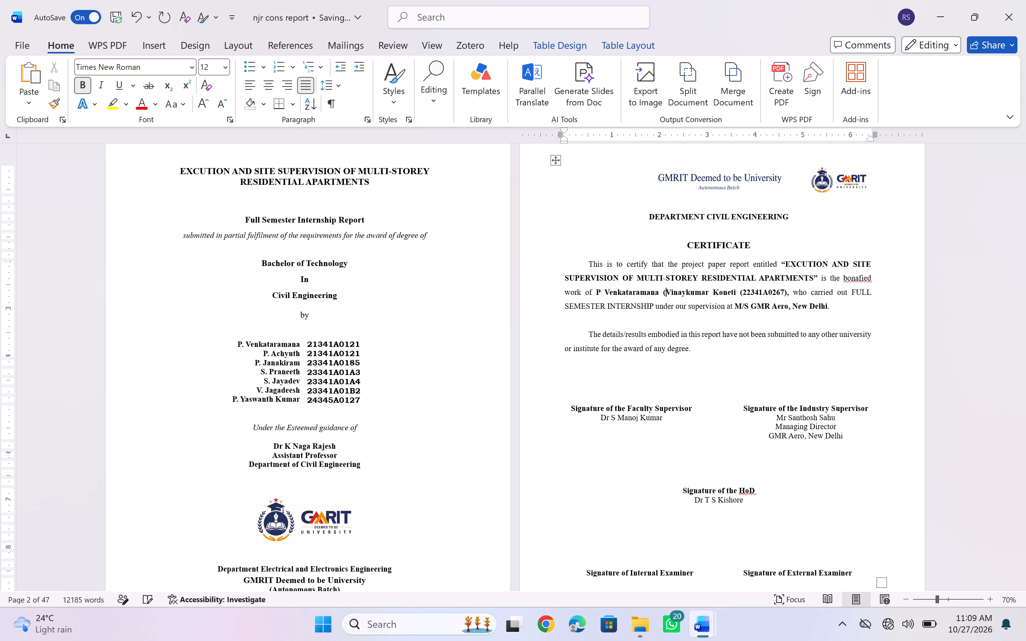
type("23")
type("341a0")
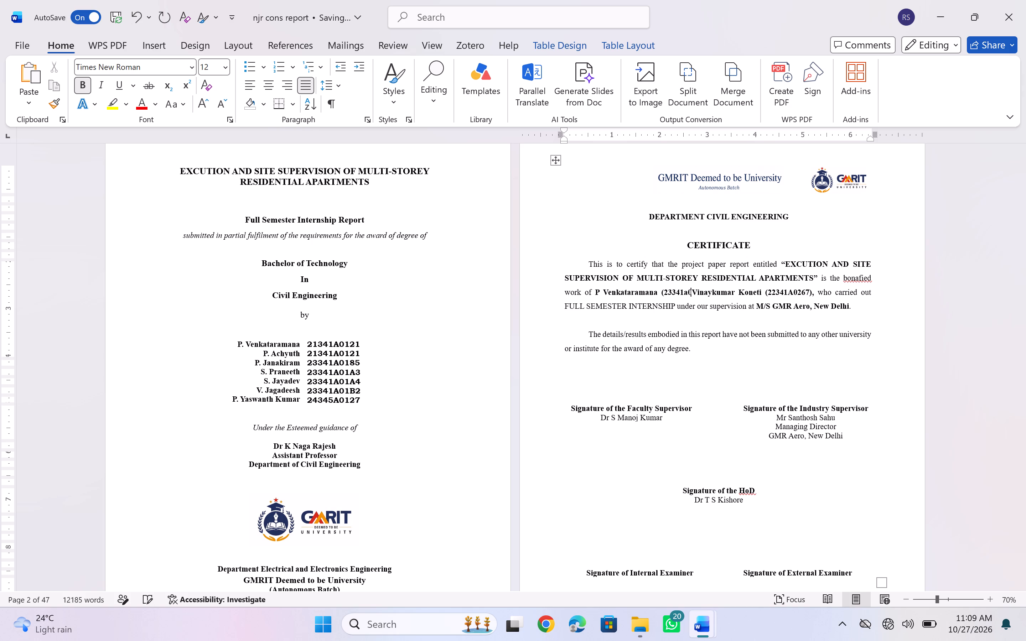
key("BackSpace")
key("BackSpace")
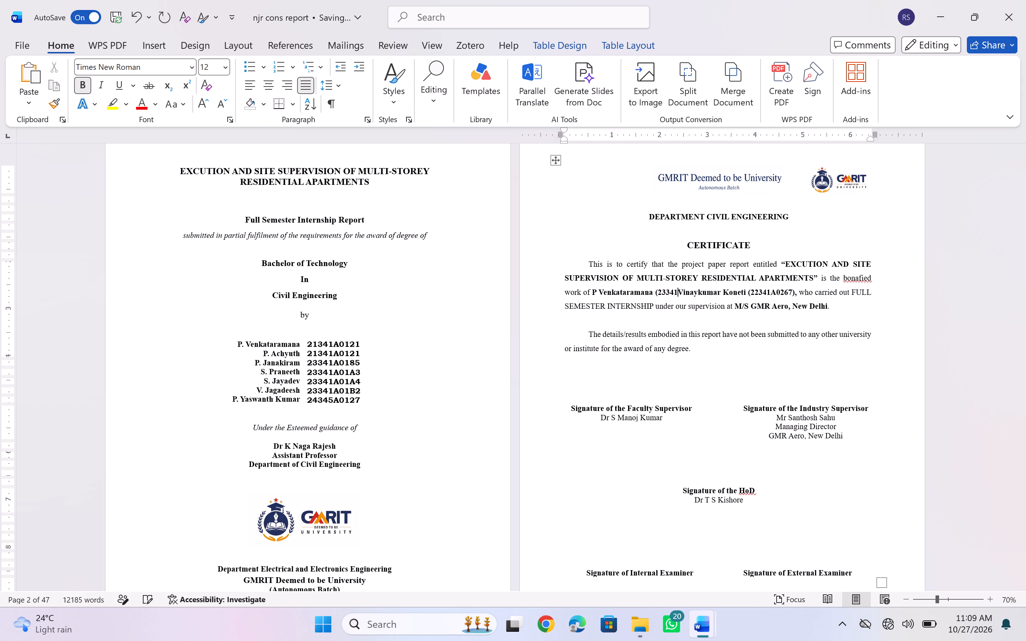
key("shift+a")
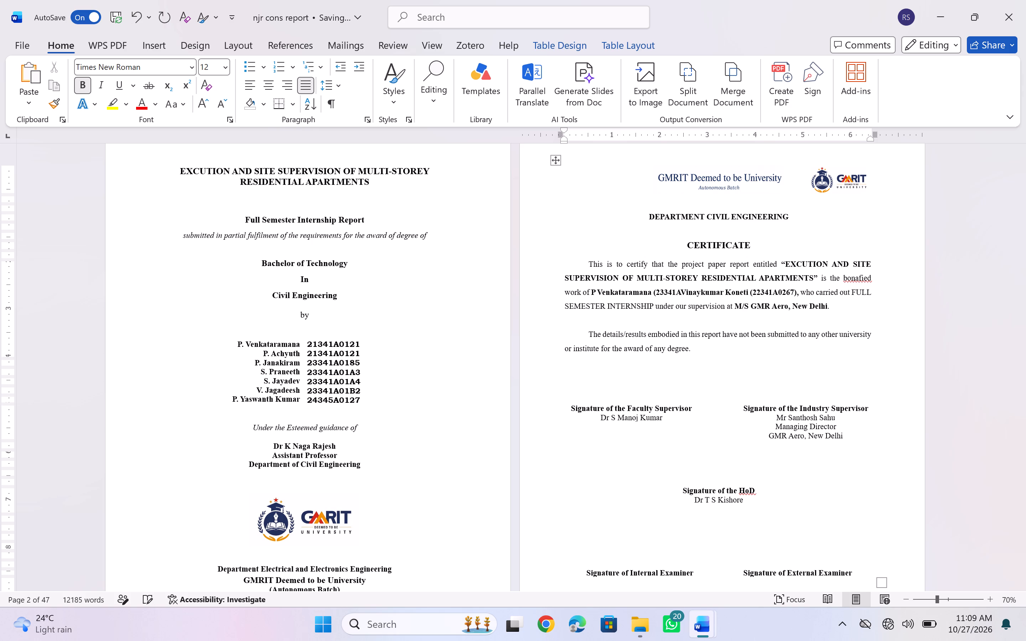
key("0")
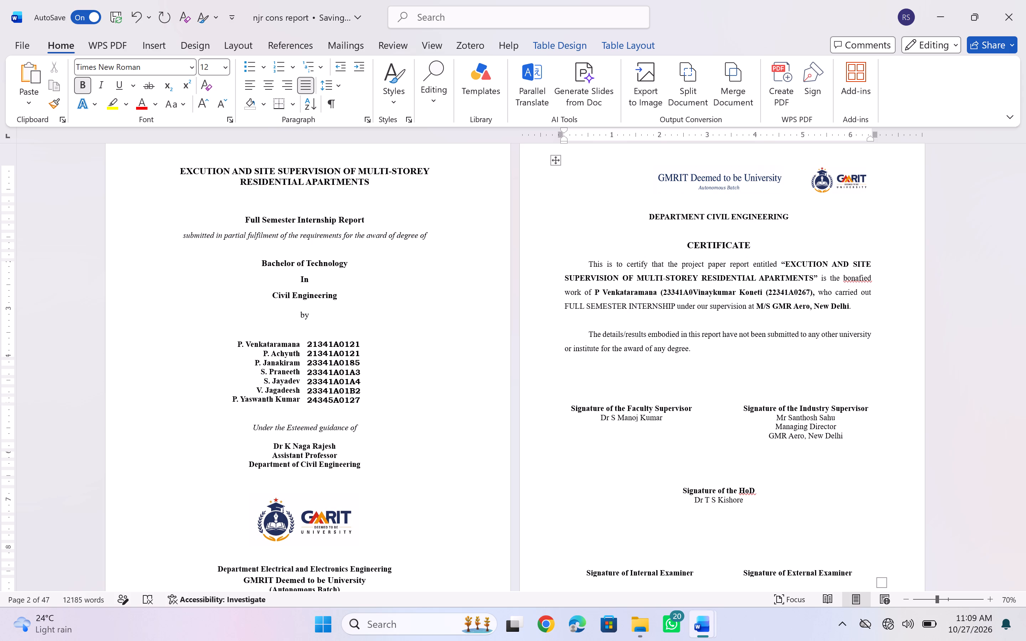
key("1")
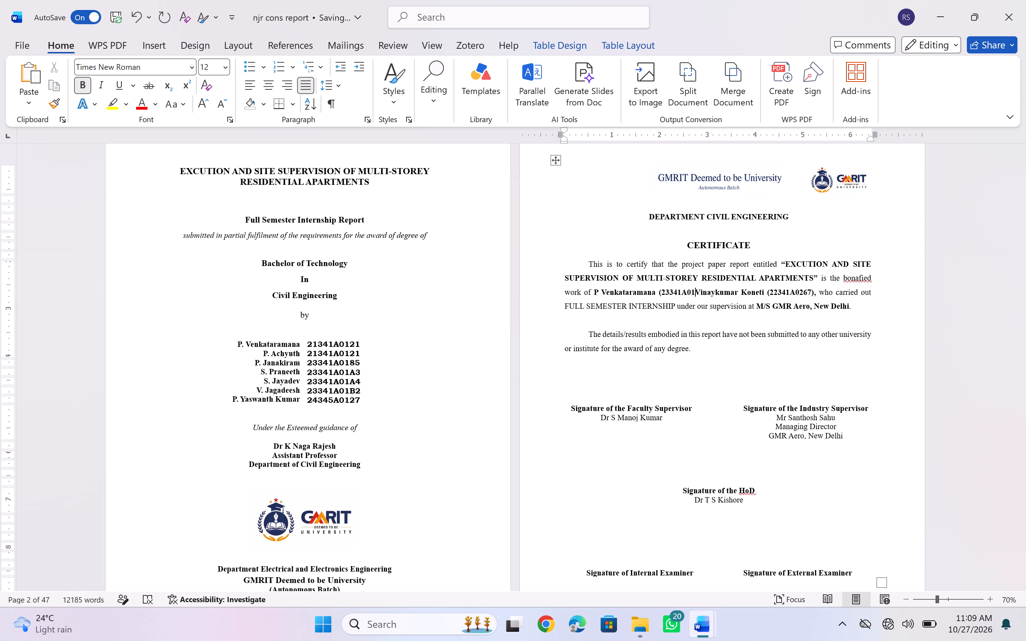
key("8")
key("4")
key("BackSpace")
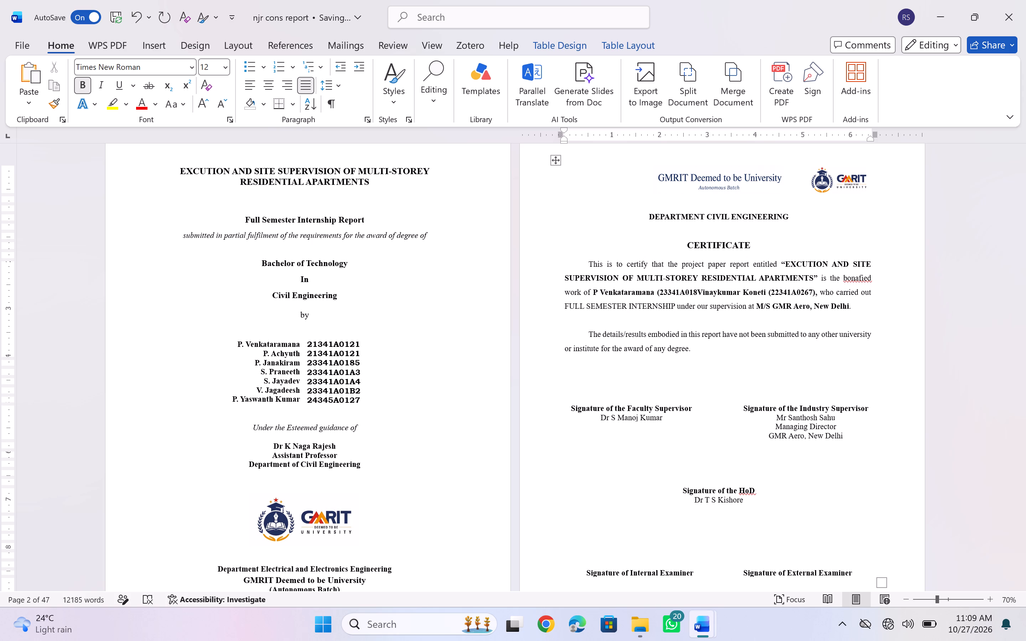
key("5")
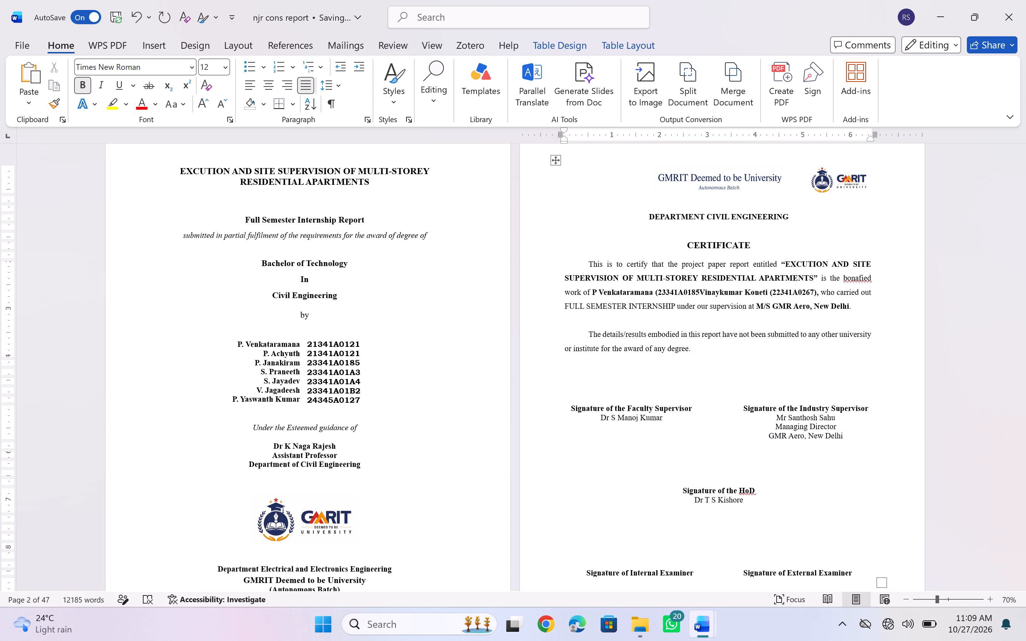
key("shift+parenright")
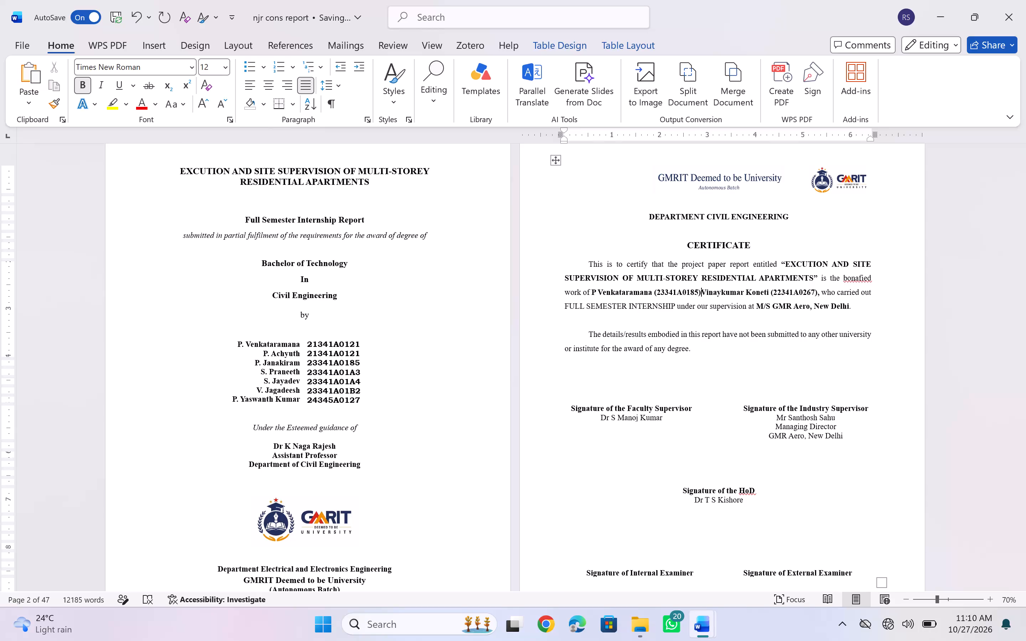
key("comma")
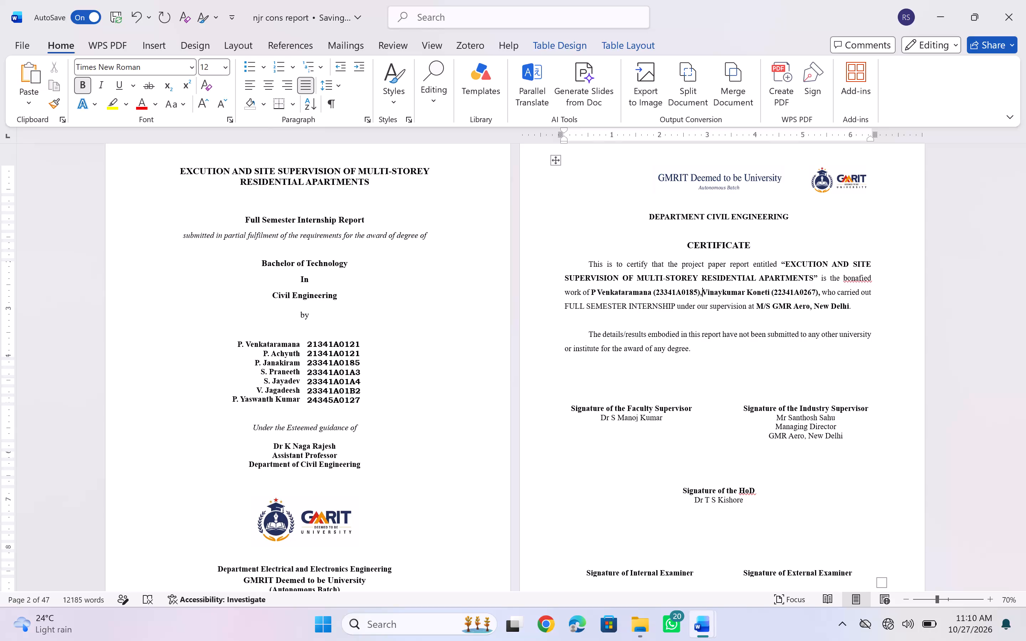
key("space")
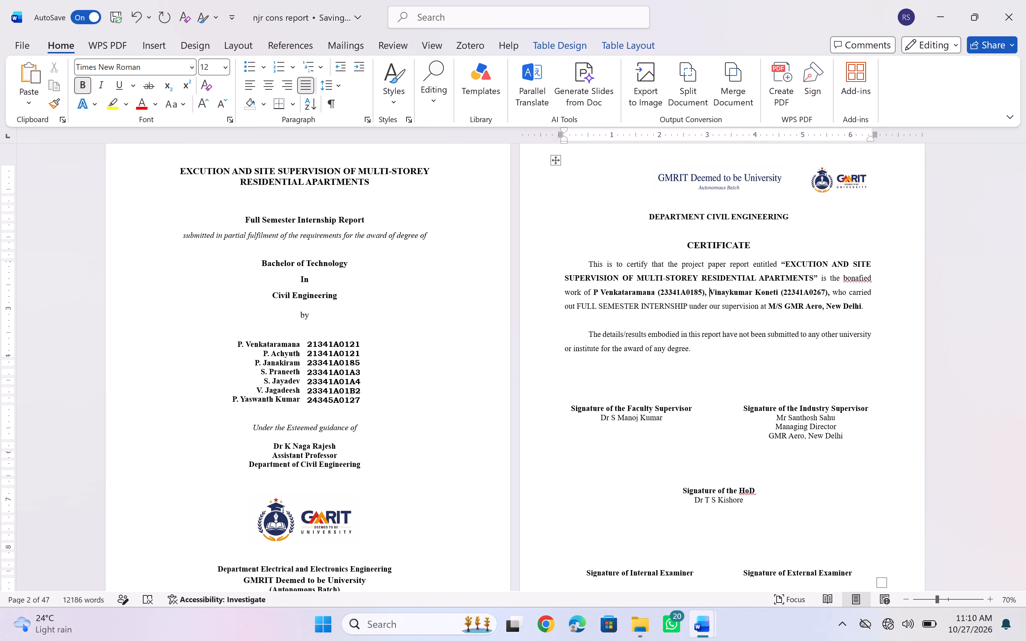
Insert the second listed student's initial and name before the template student's name in the certificate paragraph.
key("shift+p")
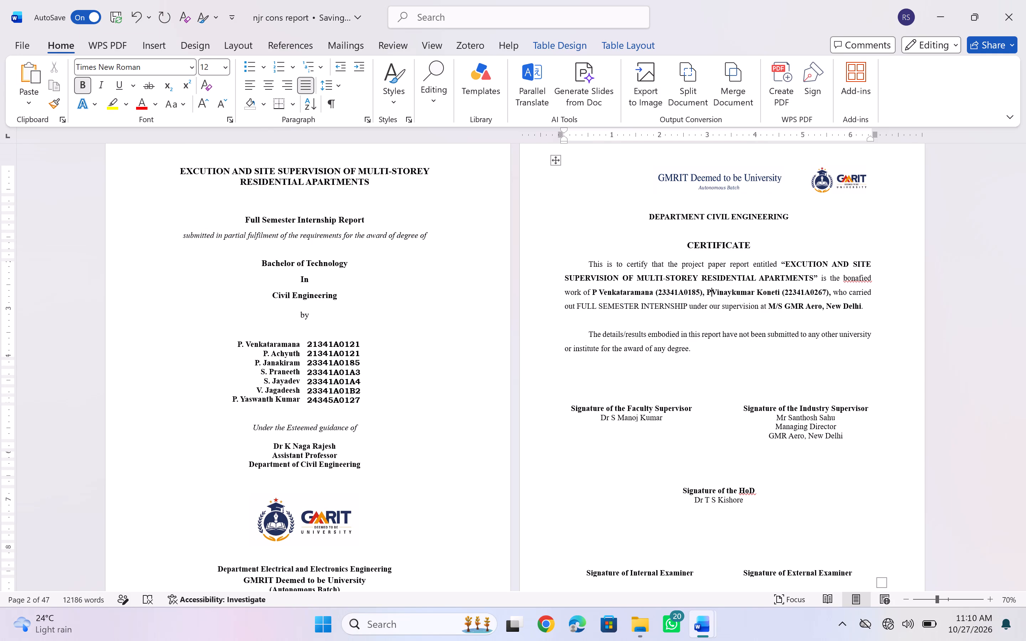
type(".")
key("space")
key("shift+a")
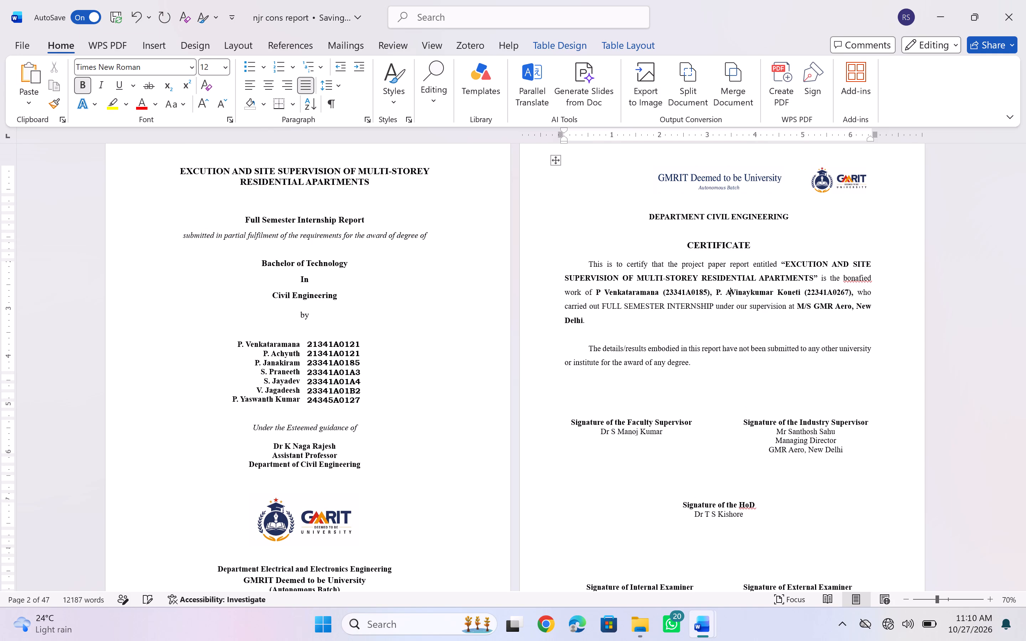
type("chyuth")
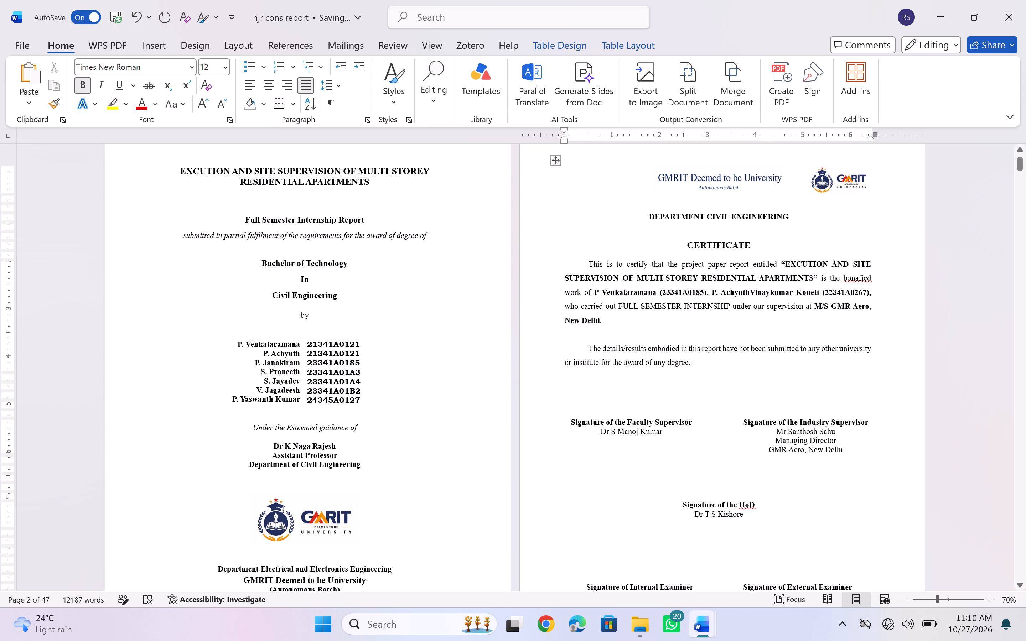
Add a period after the first student's initial in the certificate paragraph.
left_click(597, 293)
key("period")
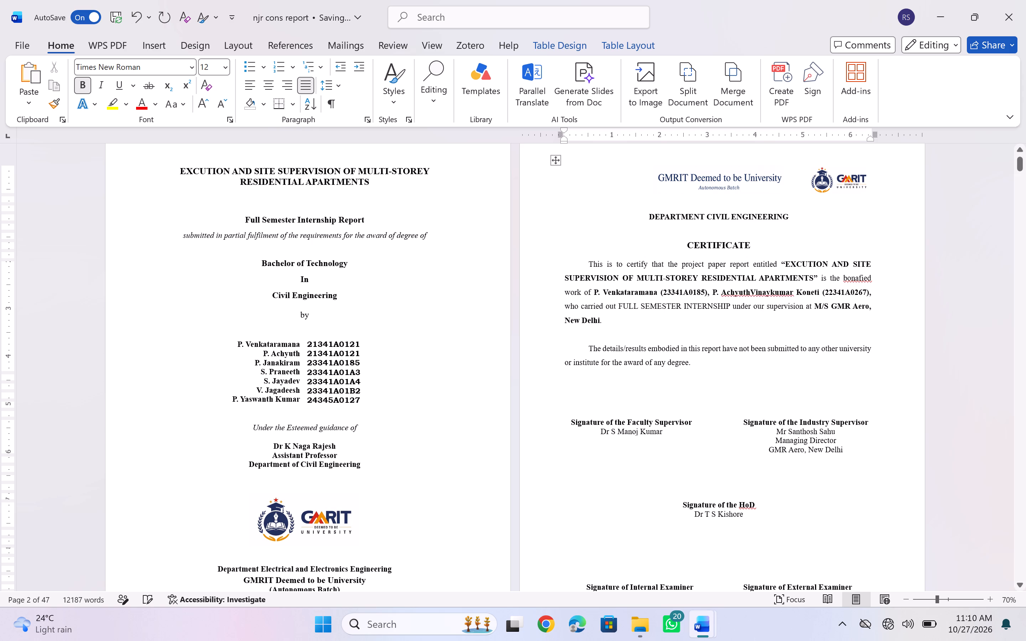
Add a roll number in parentheses after the second student's name, followed by a comma and a space.
left_click(750, 291)
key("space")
key("shift+parenleft")
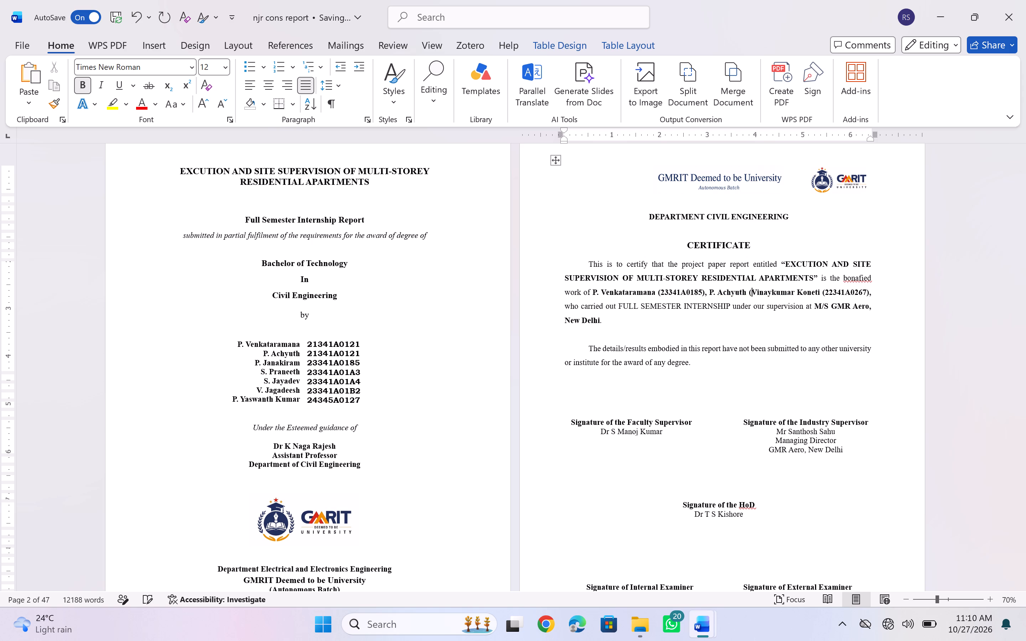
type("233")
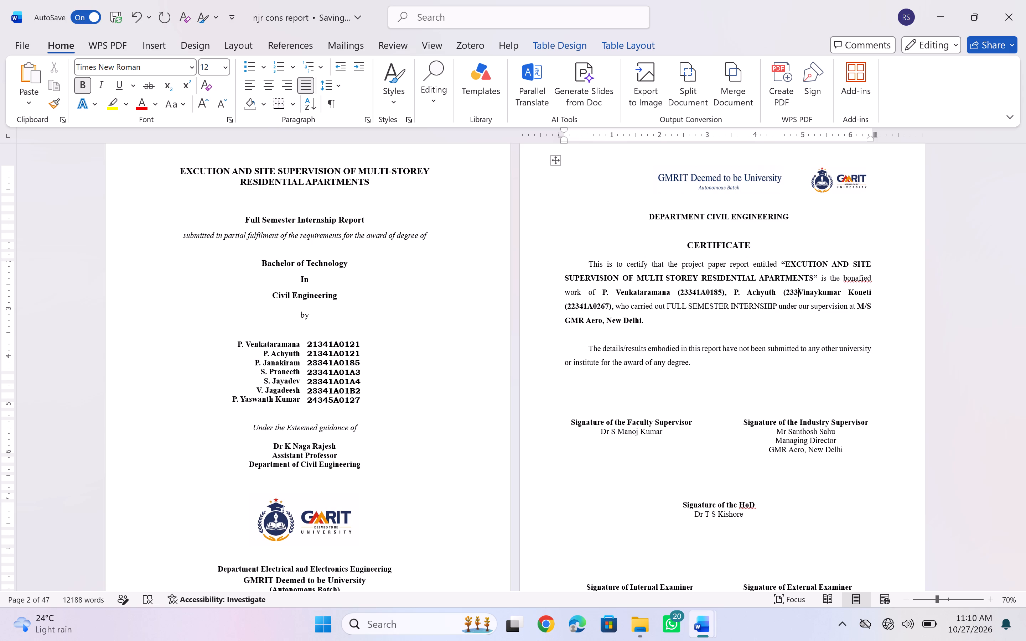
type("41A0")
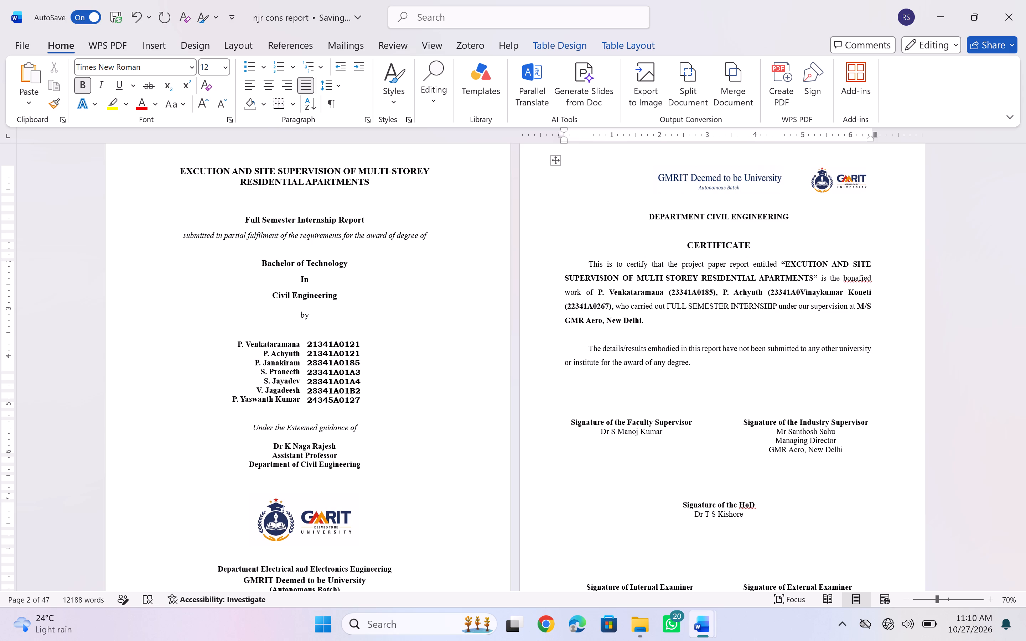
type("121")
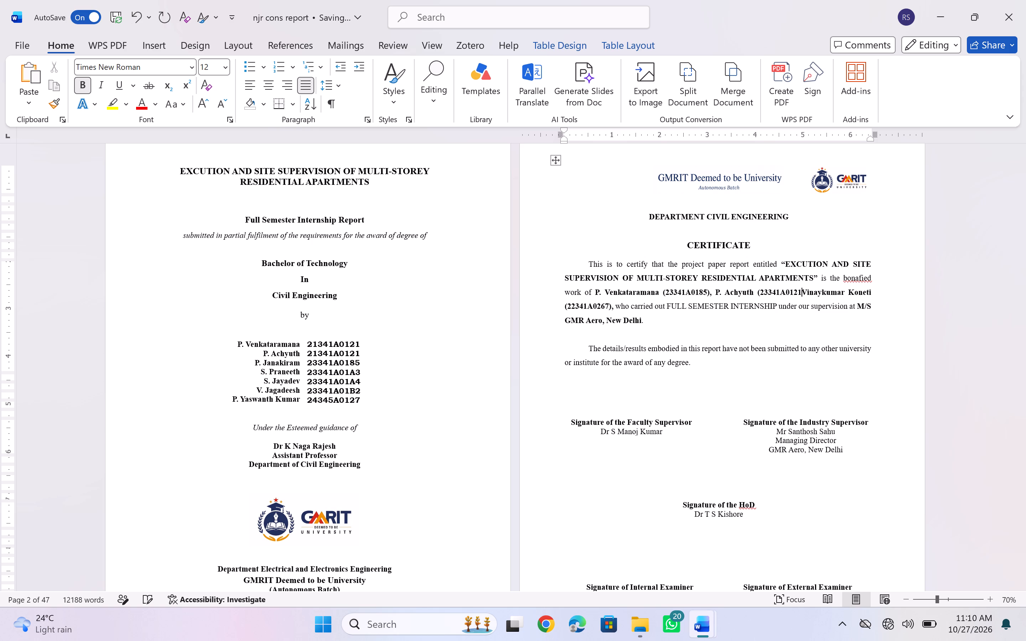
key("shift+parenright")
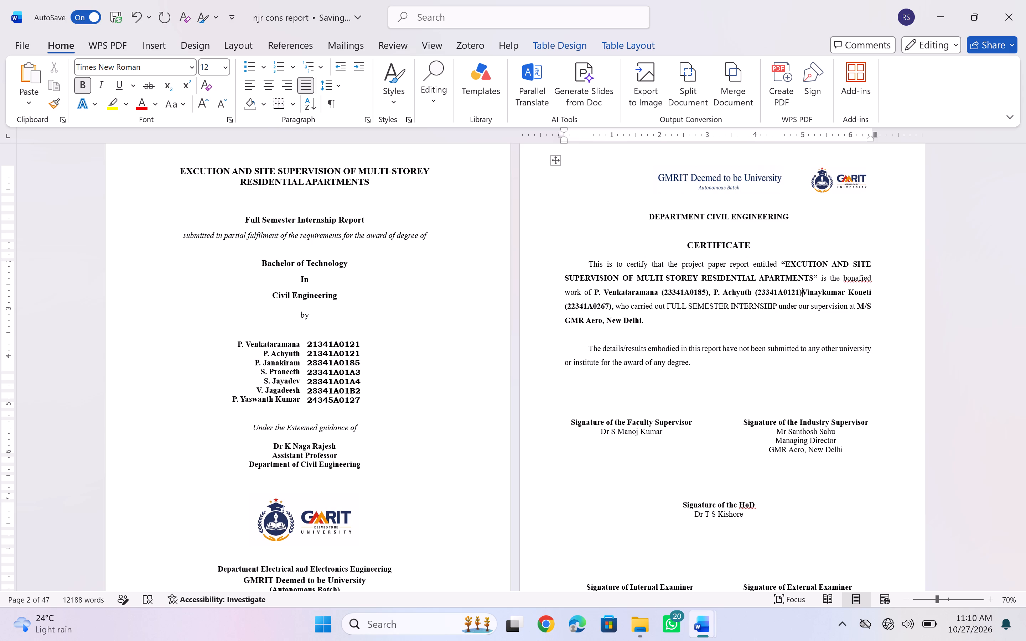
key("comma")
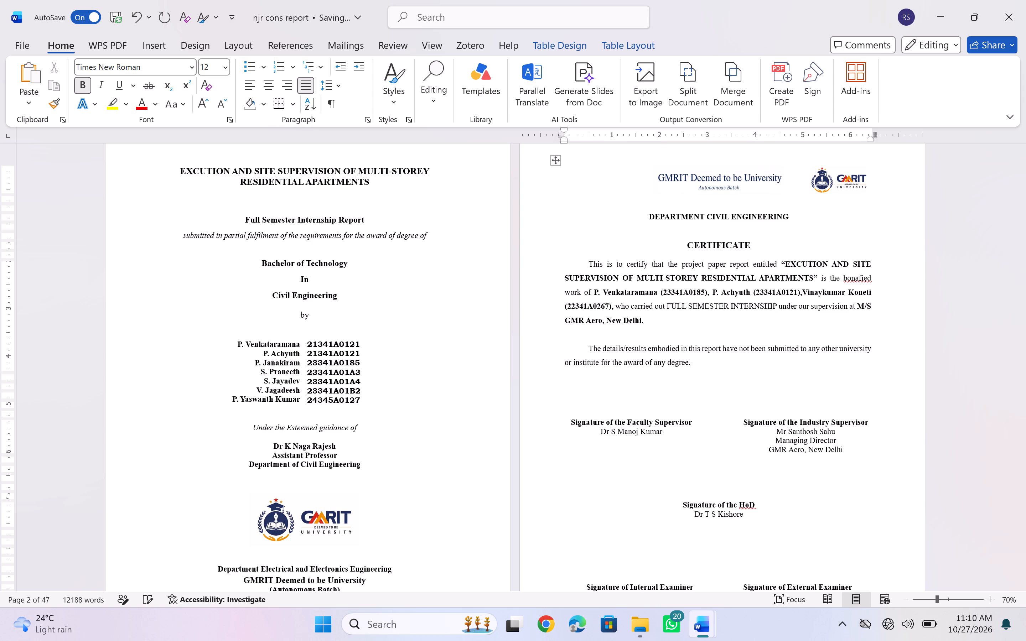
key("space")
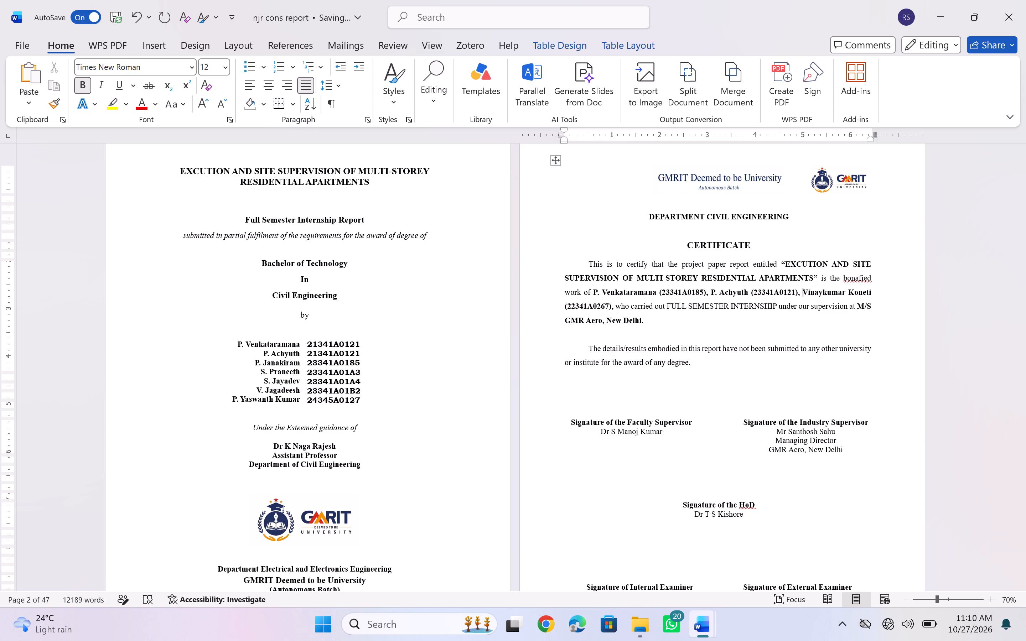
Insert the third listed student's initial and name, as spelled on the cover page, after the second student's entry in the certificate paragraph.
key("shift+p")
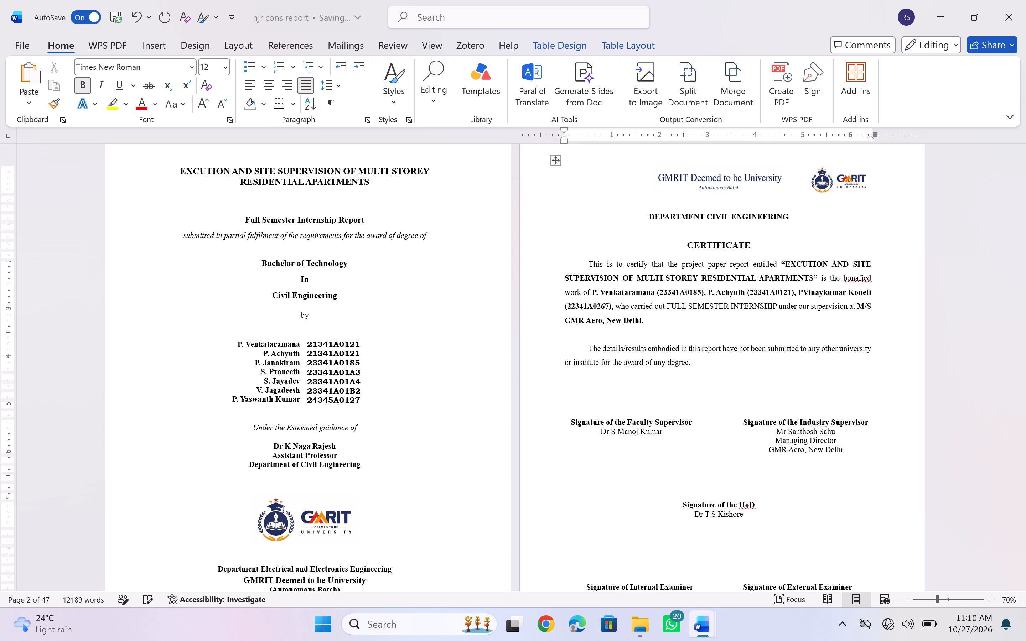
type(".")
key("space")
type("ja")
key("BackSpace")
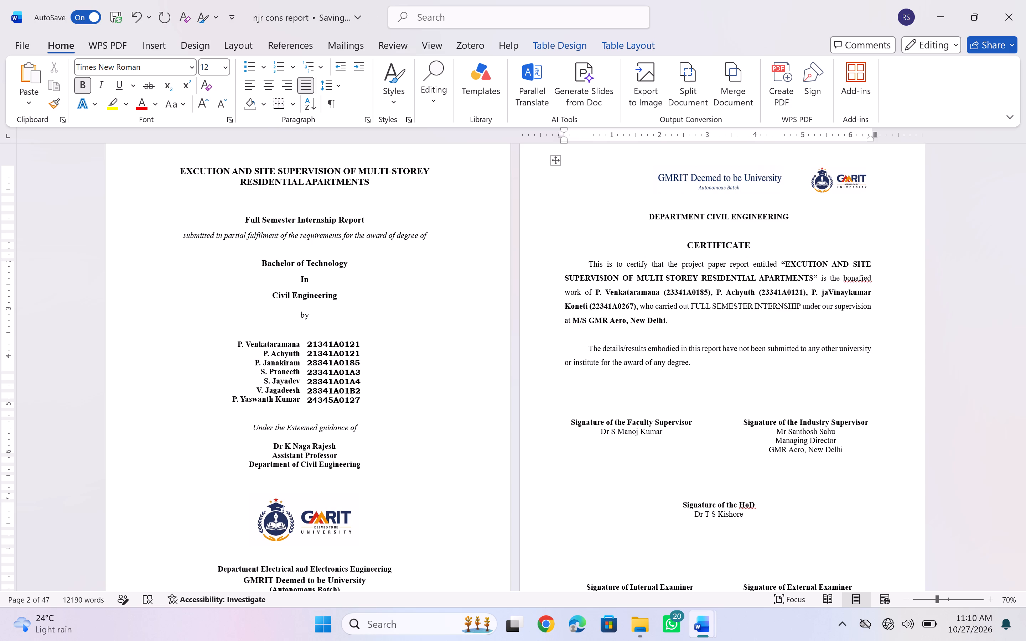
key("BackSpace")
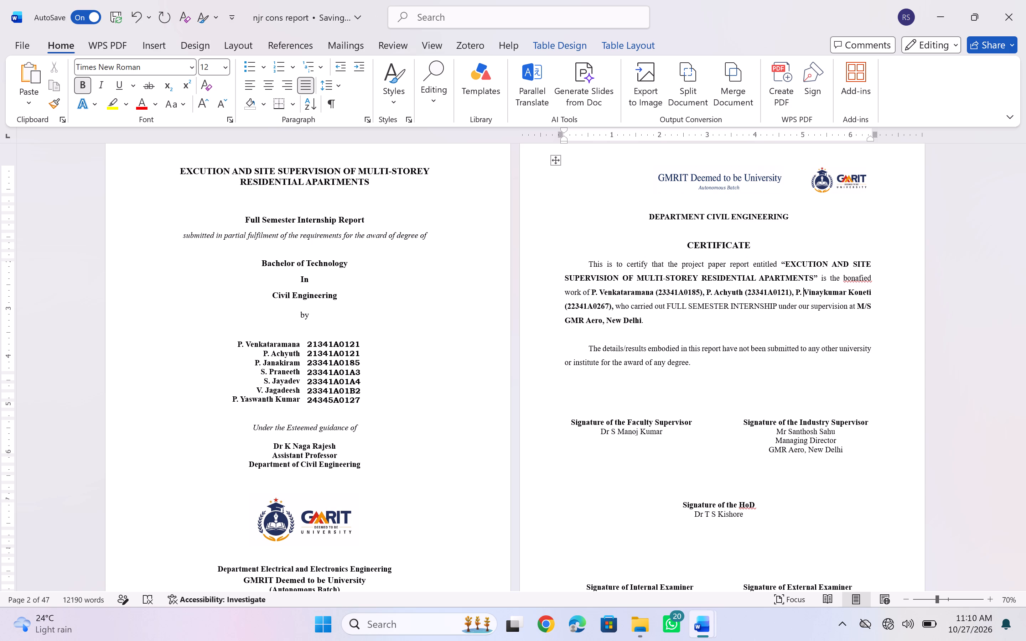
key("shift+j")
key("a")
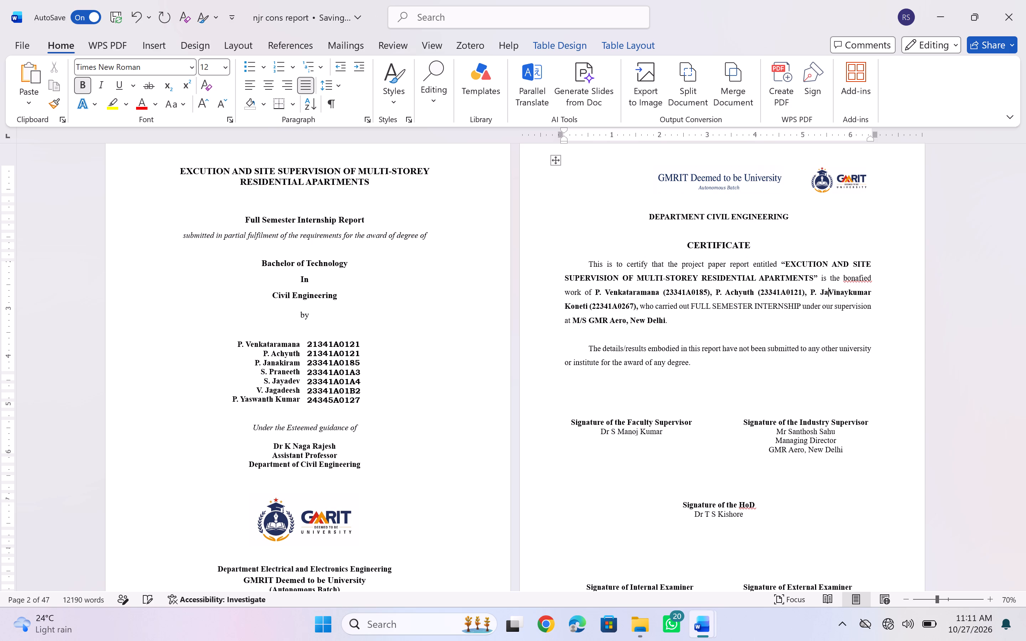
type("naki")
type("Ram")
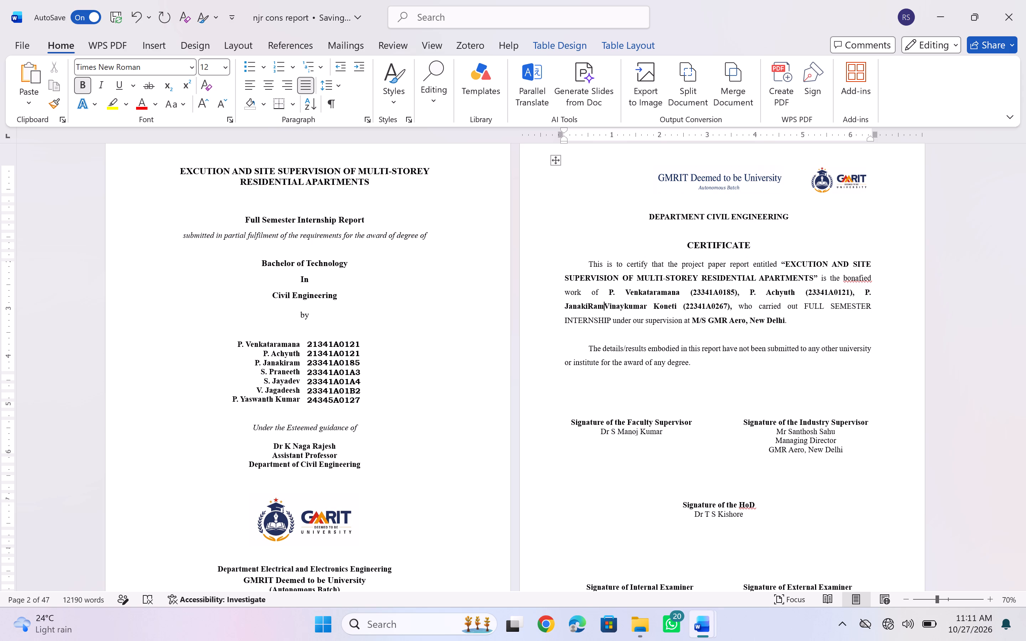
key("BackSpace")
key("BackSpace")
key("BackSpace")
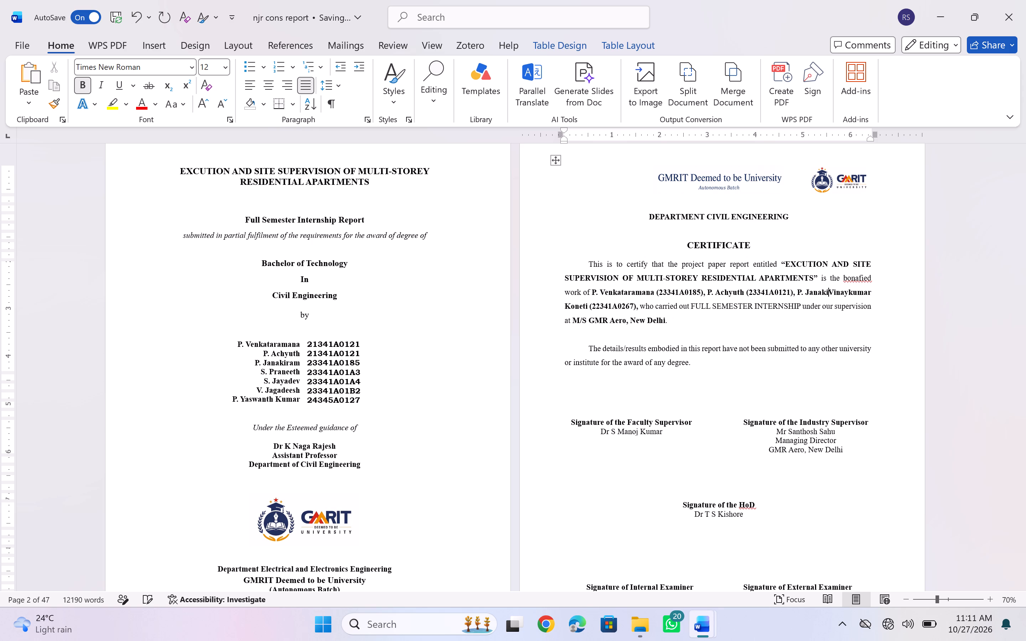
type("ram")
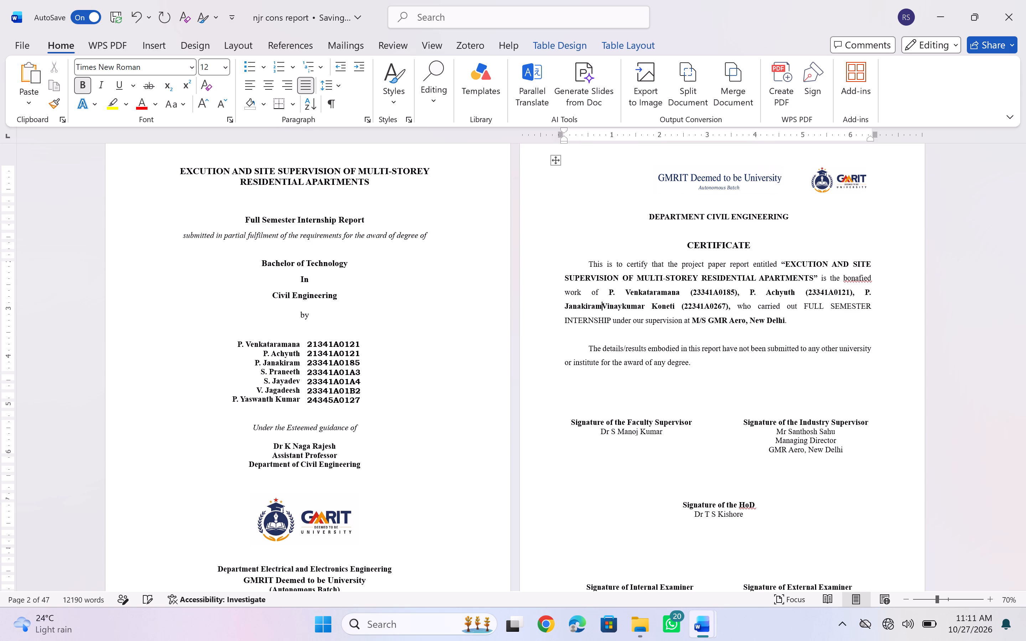
Add the third student's roll number from the cover page in parentheses after the name, followed by a comma and a space.
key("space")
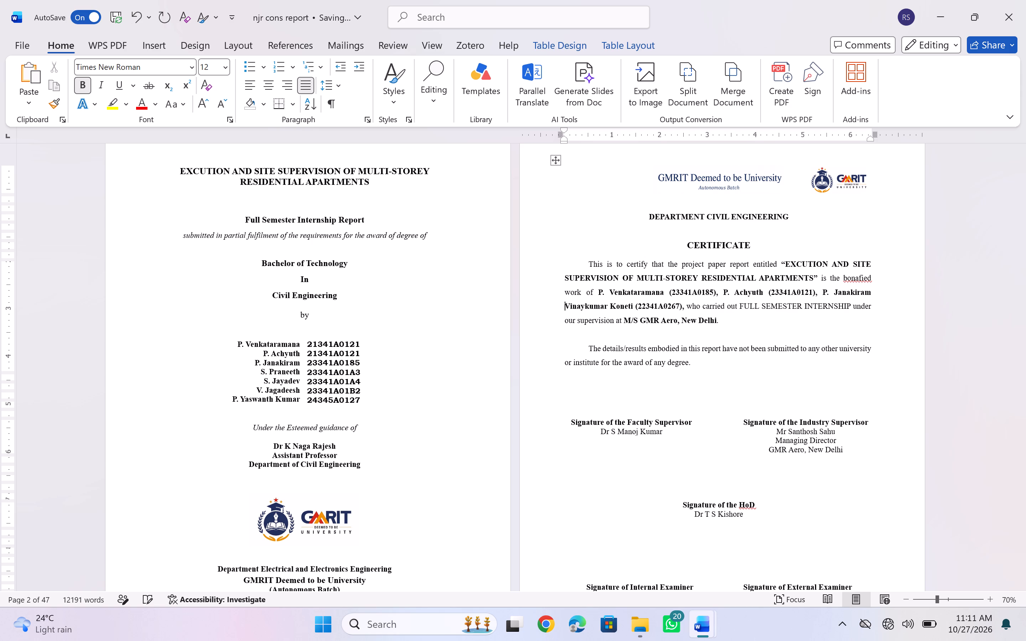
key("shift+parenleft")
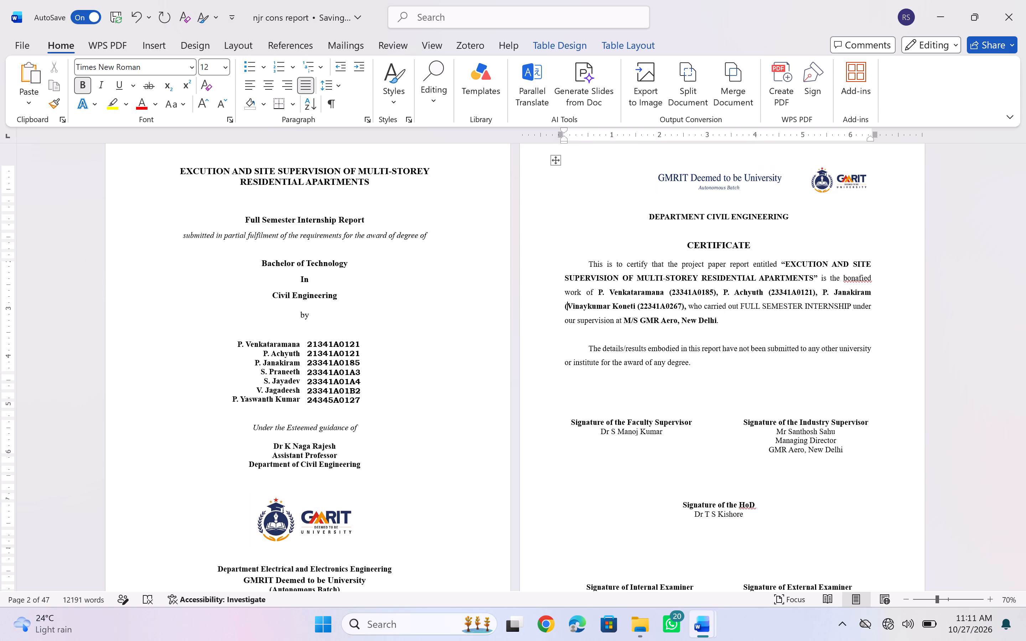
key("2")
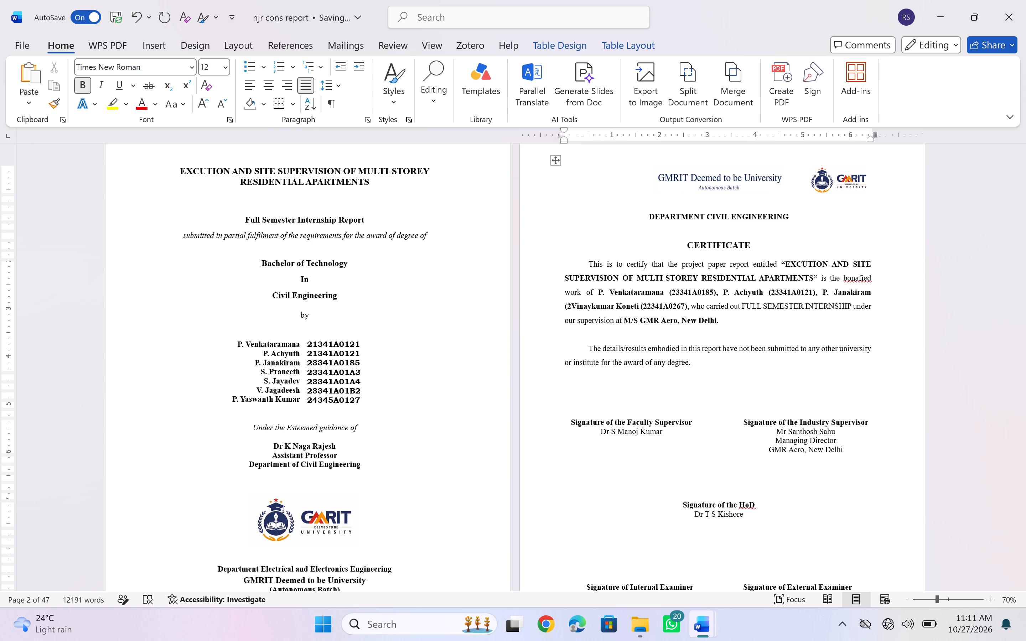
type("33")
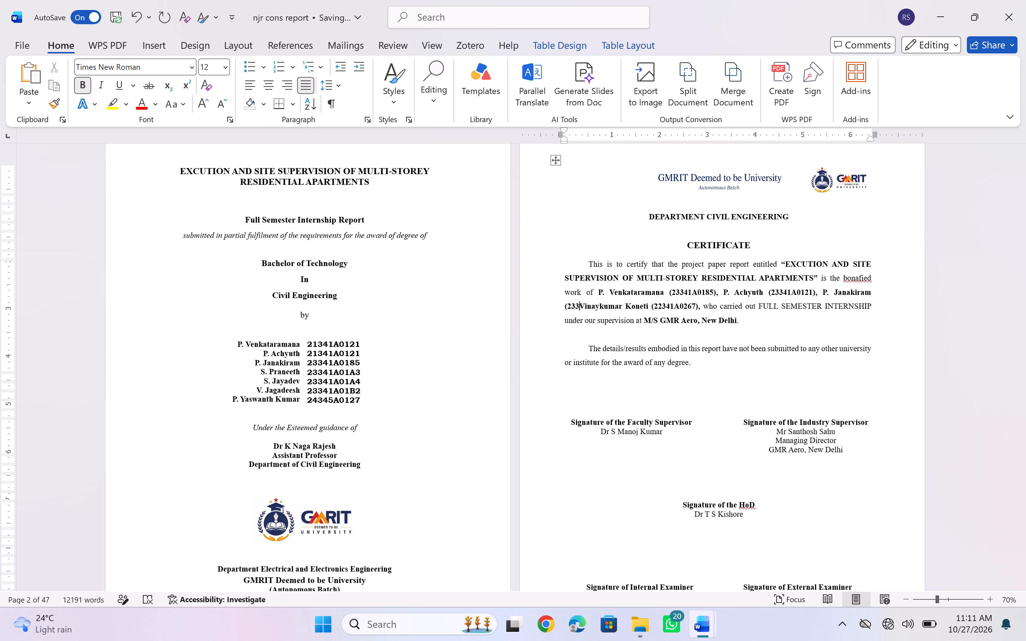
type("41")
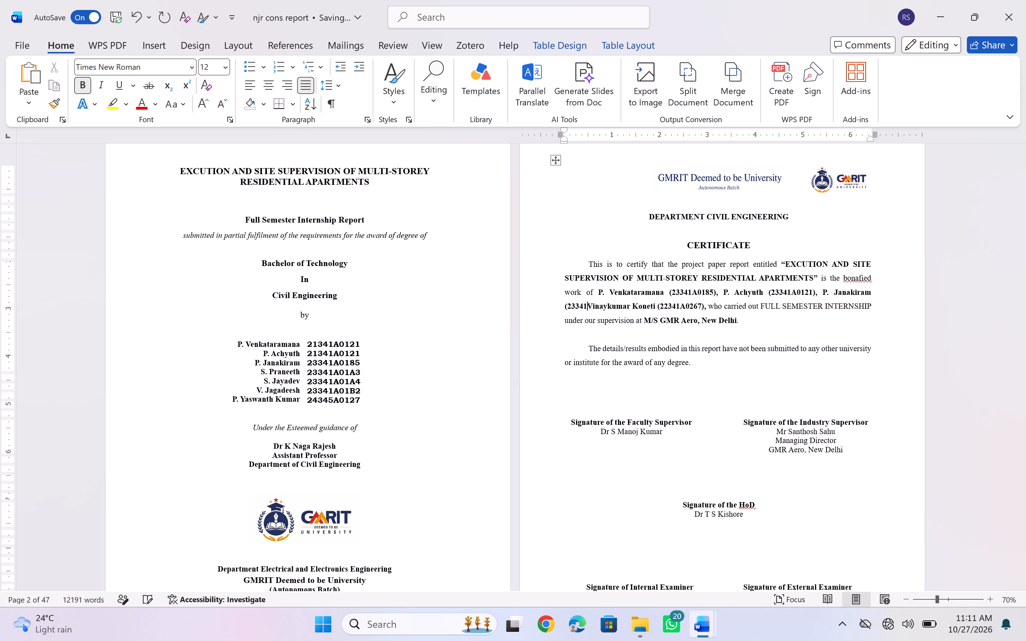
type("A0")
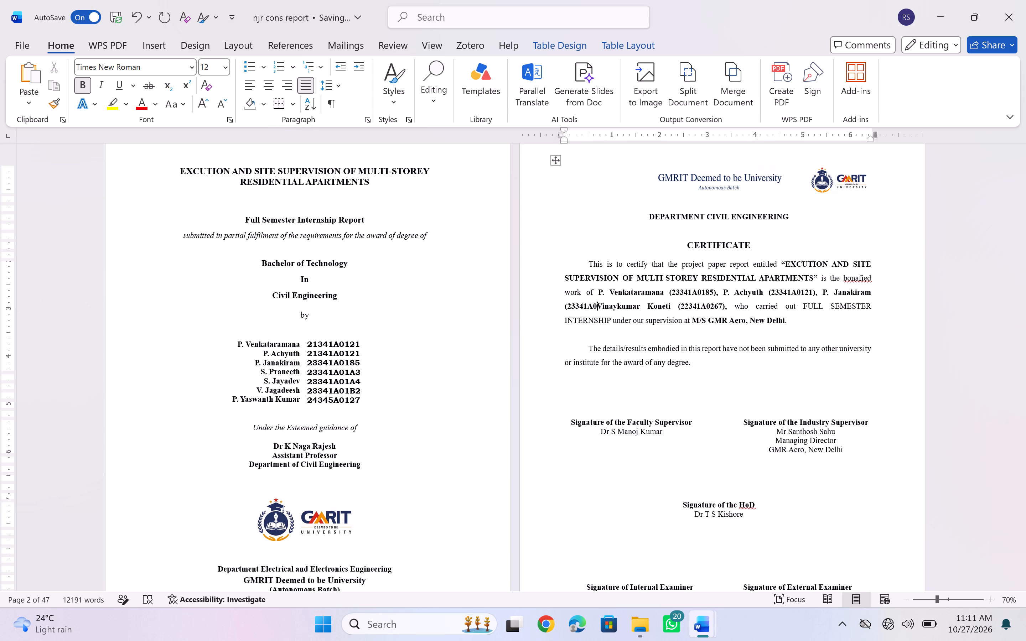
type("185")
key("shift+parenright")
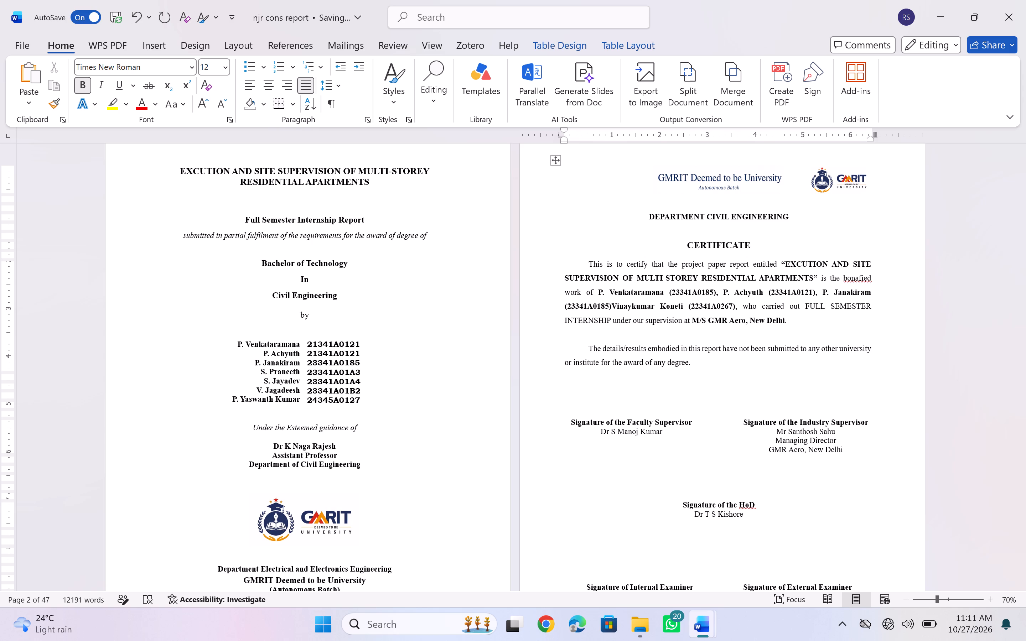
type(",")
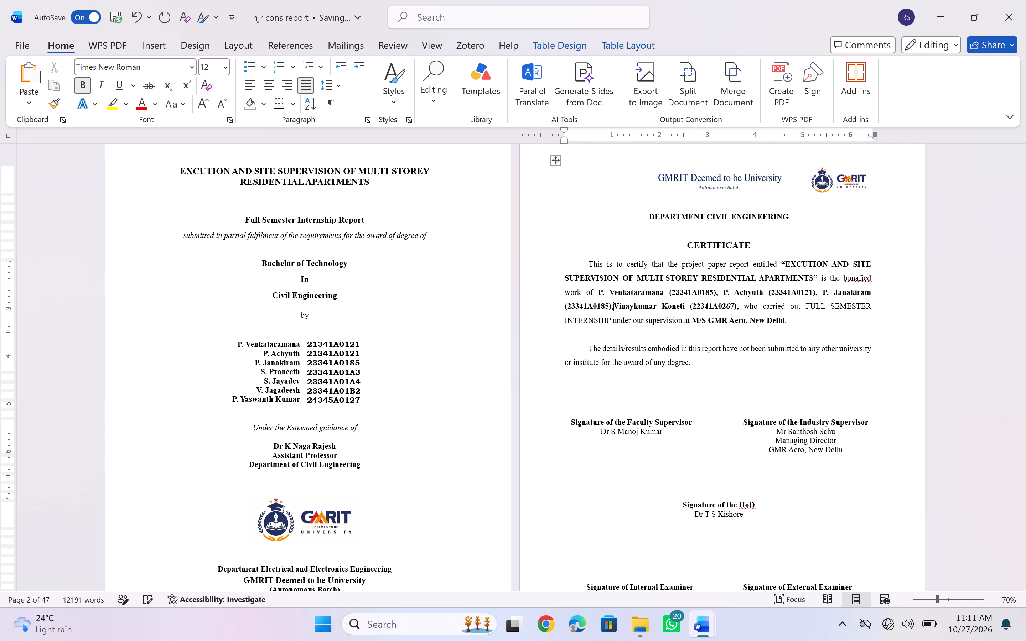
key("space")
Insert the fourth listed student's name with the roll number in parentheses, followed by a comma and a space, in the certificate paragraph.
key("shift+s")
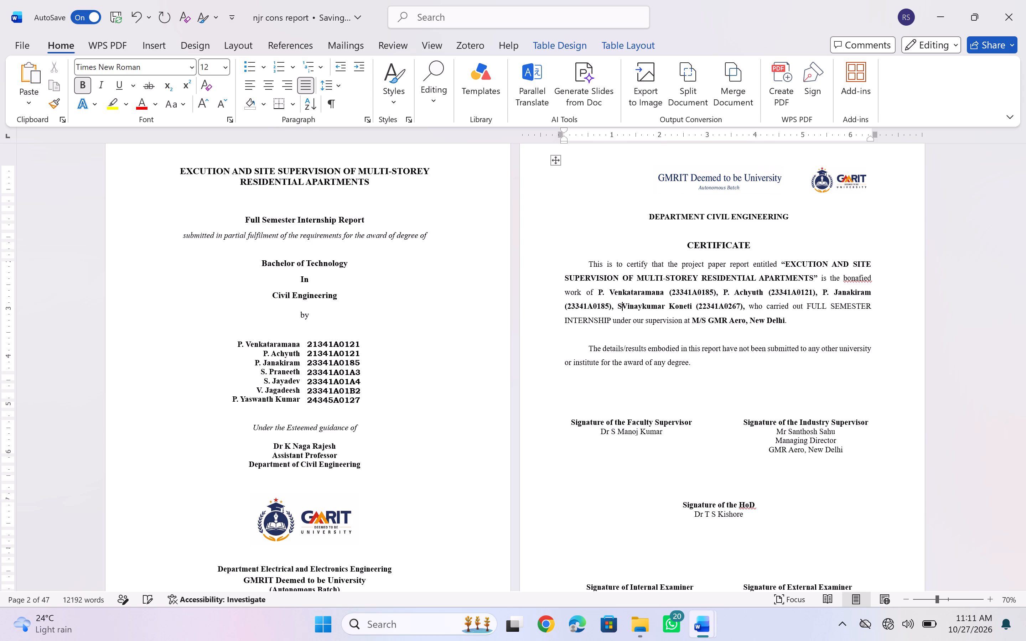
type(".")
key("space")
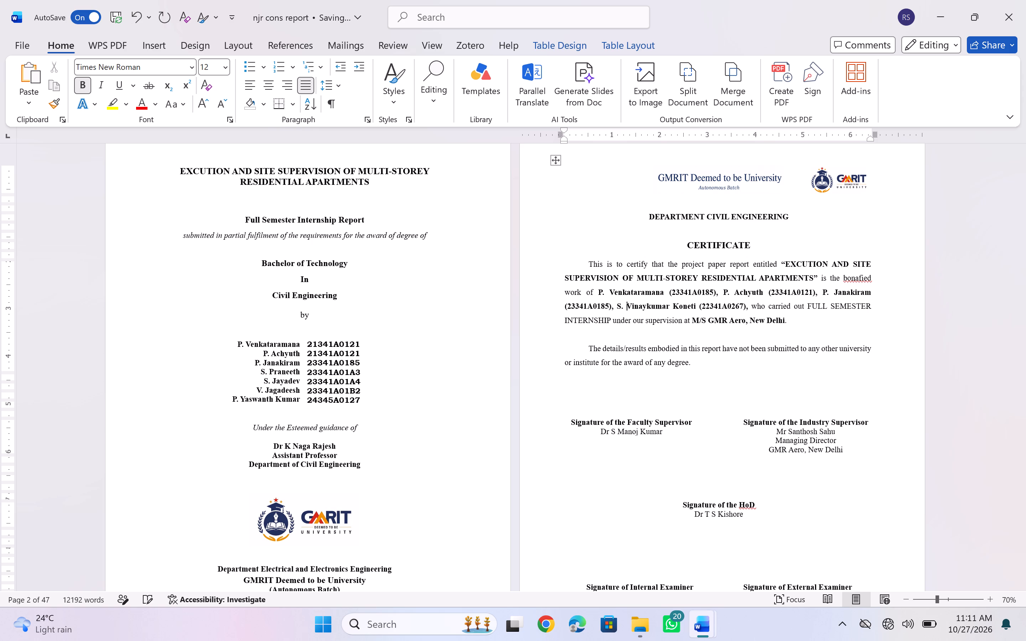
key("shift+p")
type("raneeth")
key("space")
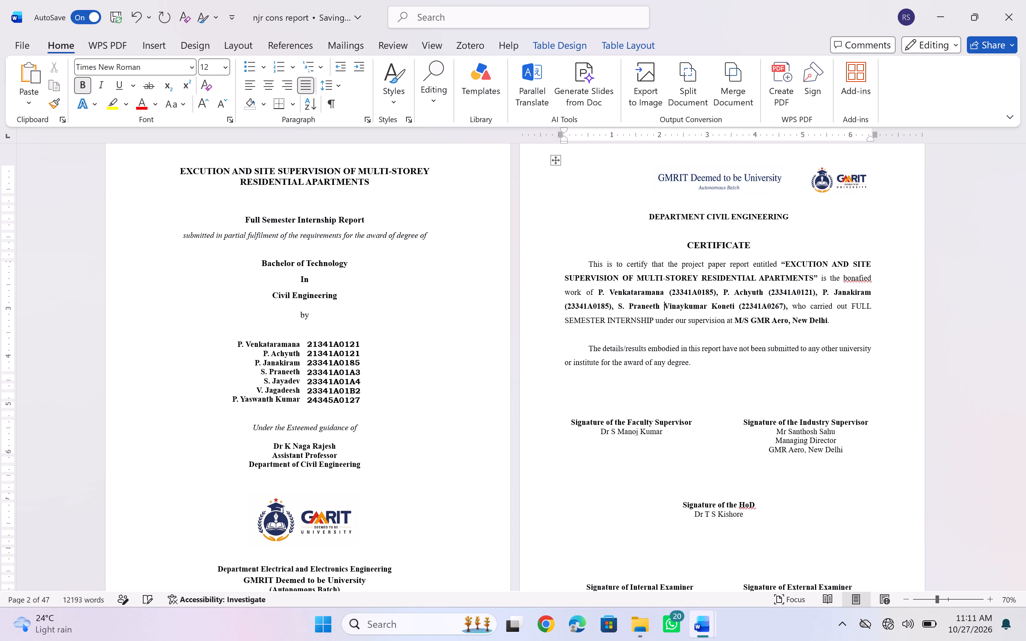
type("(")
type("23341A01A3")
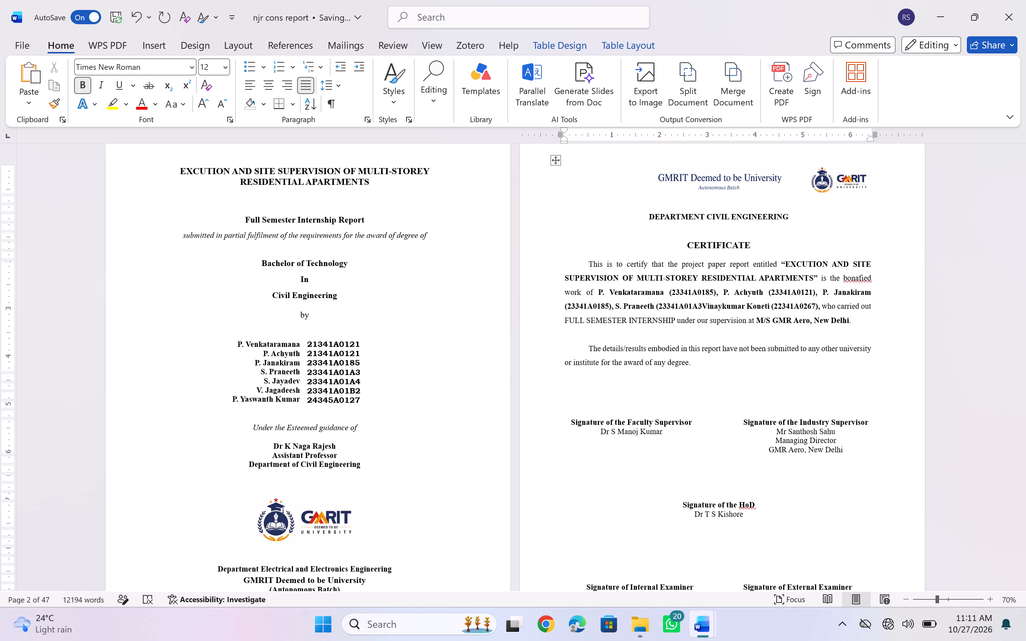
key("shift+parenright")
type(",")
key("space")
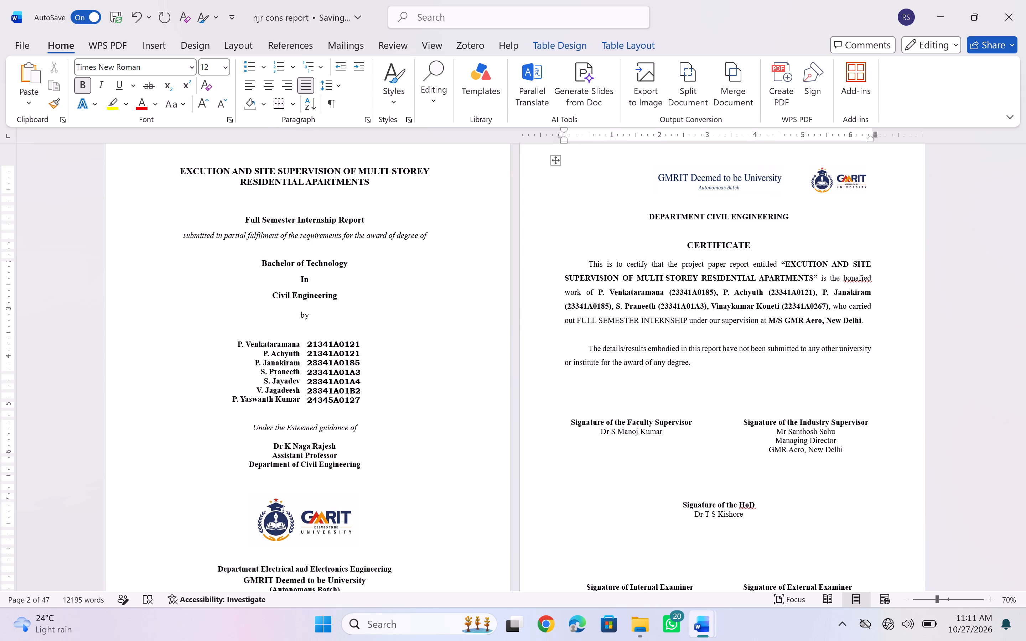
Insert the fifth listed student's initial and name, as spelled on the cover page, after the fourth student's entry in the certificate paragraph.
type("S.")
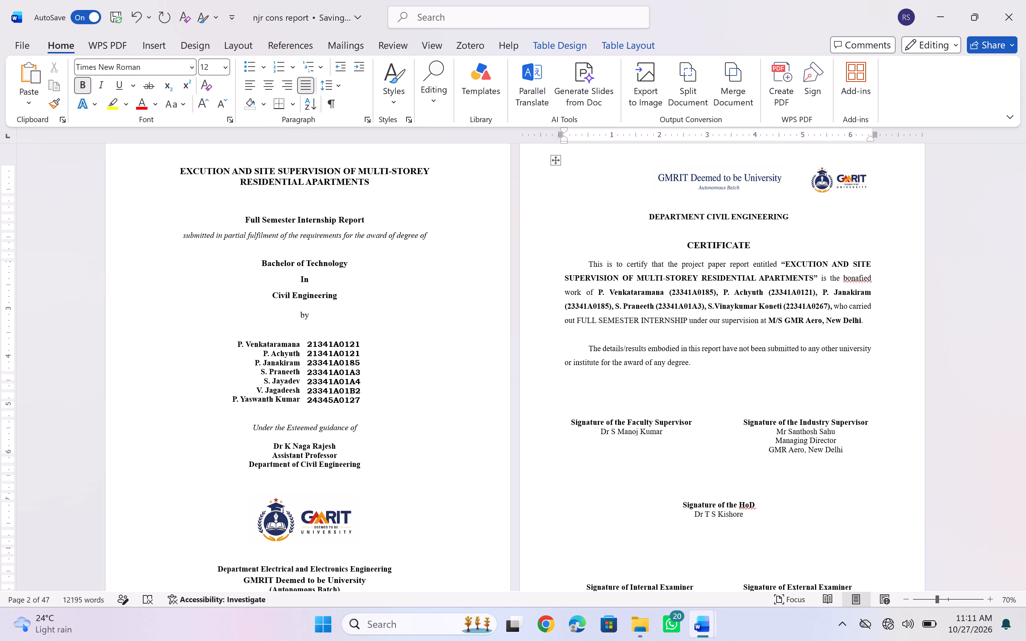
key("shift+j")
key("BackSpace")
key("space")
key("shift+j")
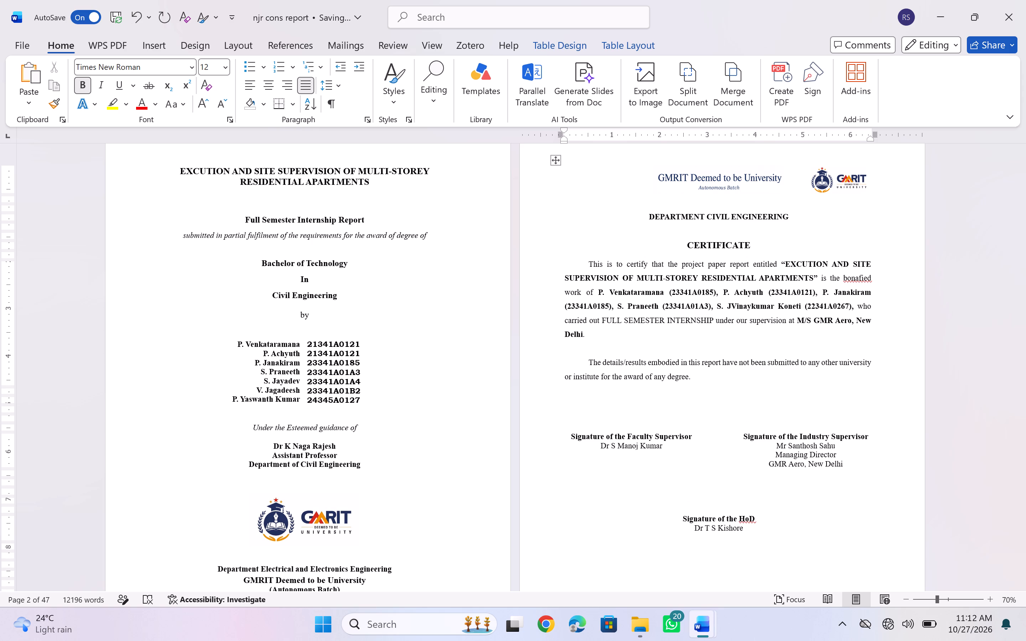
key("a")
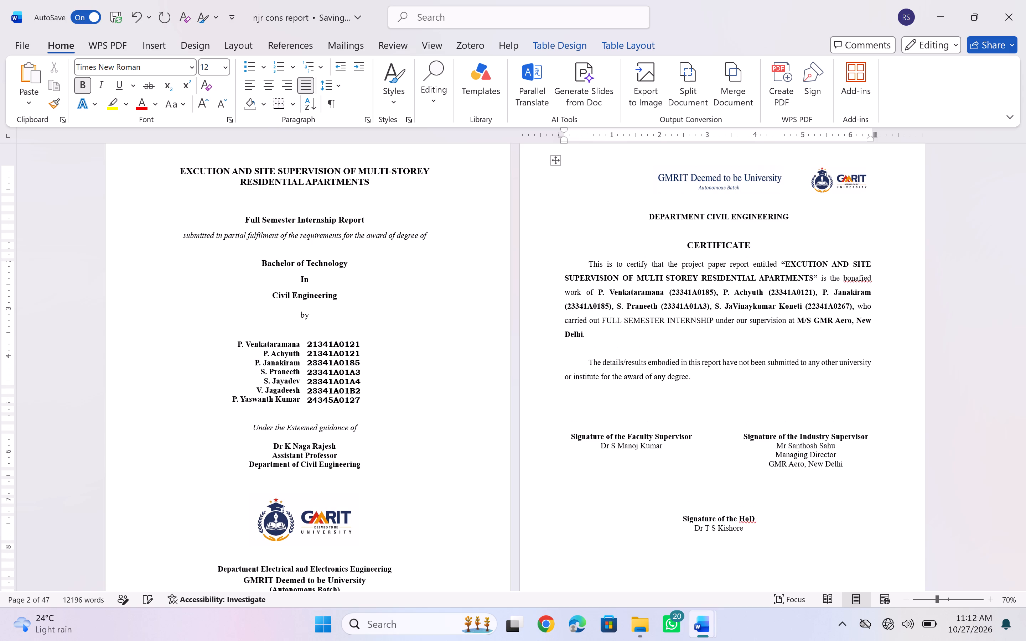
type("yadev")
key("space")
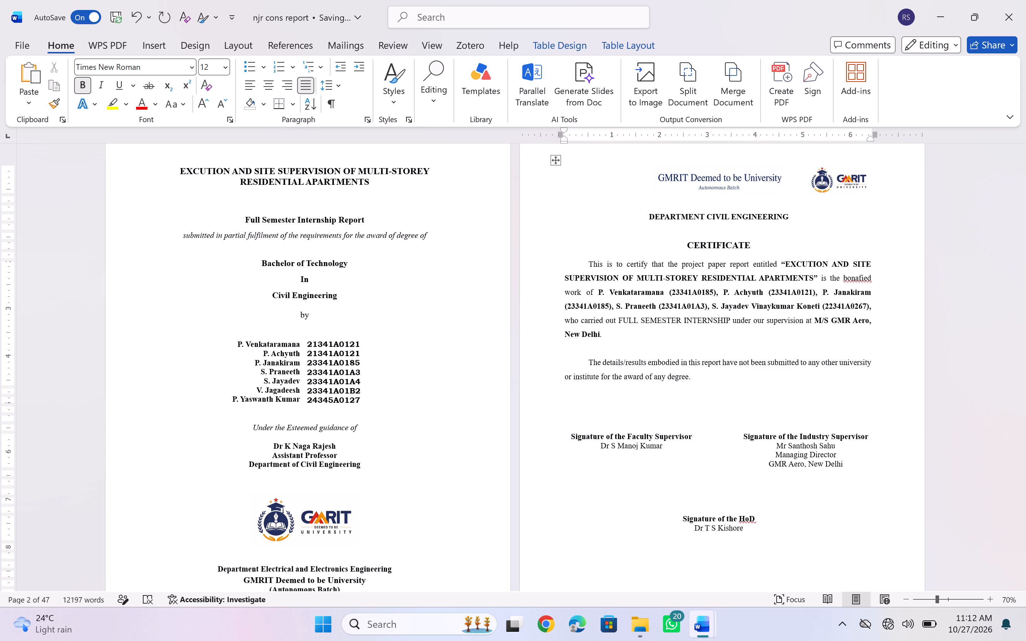
Add the fifth student's roll number from the cover page in parentheses with capital letters, followed by a comma and a space.
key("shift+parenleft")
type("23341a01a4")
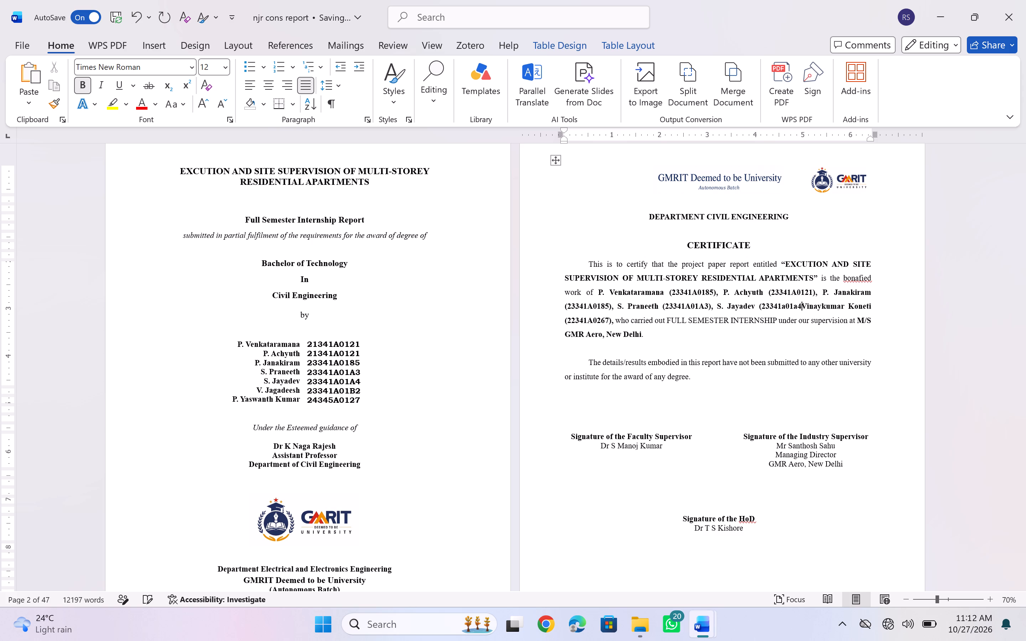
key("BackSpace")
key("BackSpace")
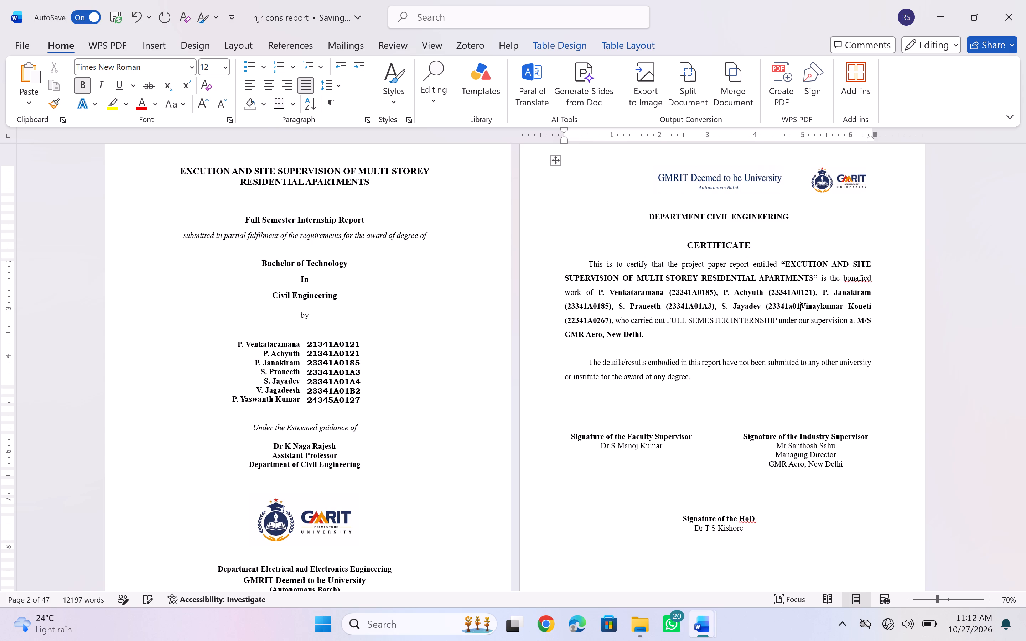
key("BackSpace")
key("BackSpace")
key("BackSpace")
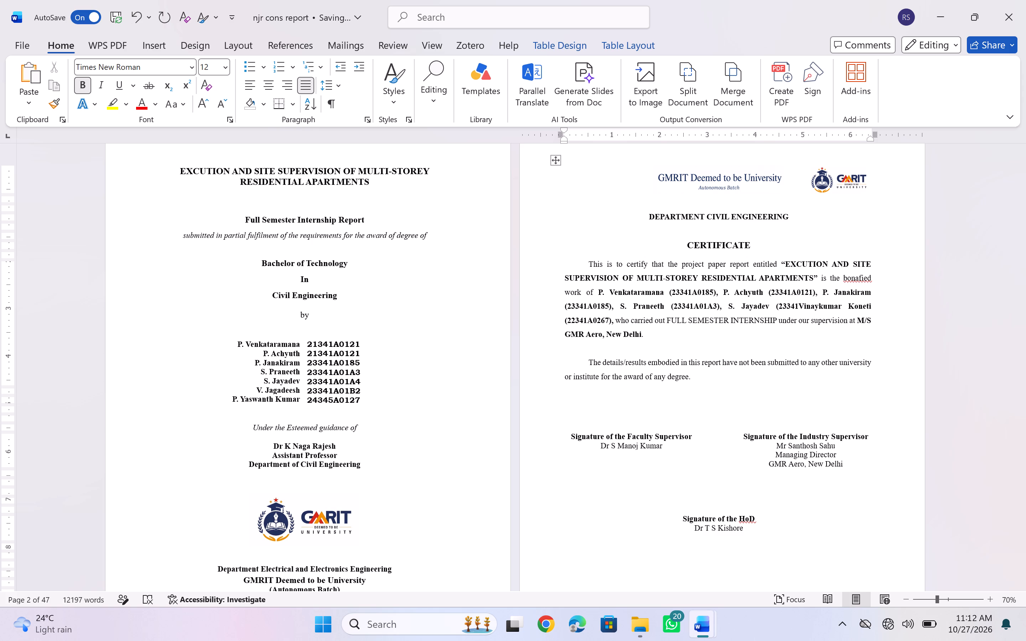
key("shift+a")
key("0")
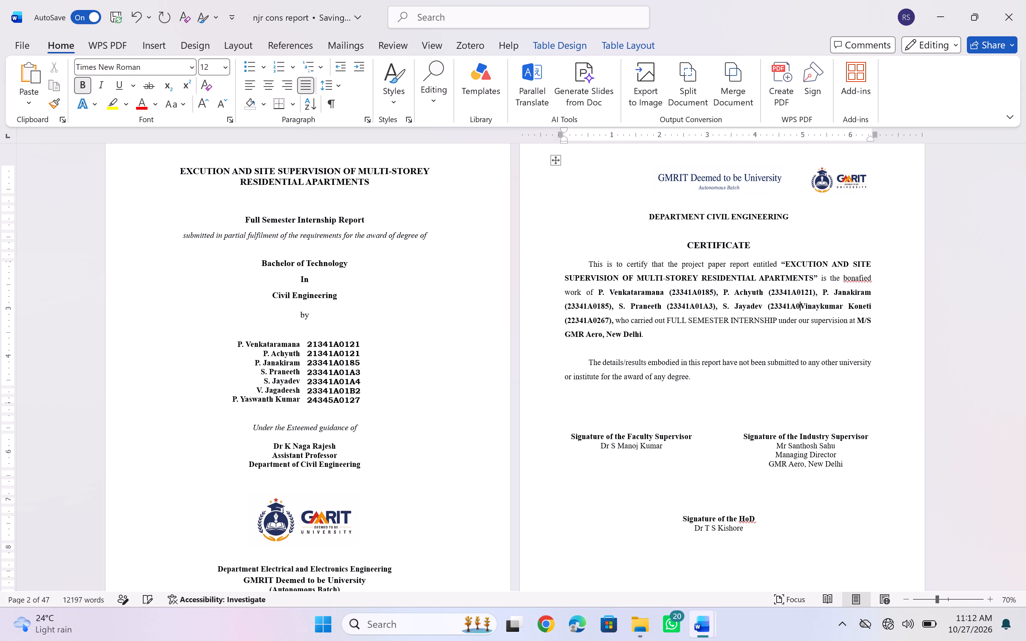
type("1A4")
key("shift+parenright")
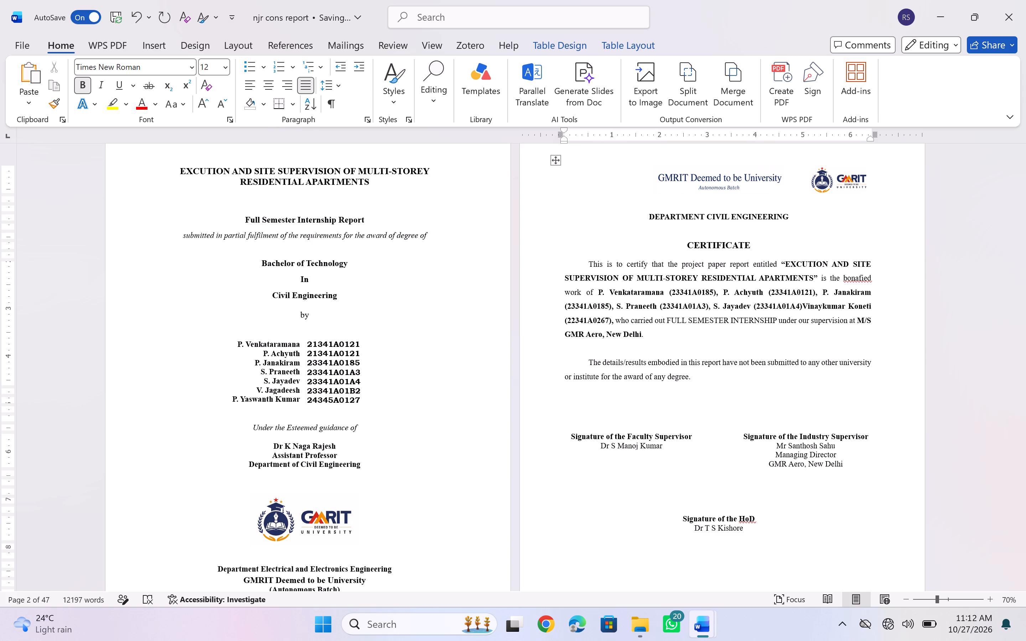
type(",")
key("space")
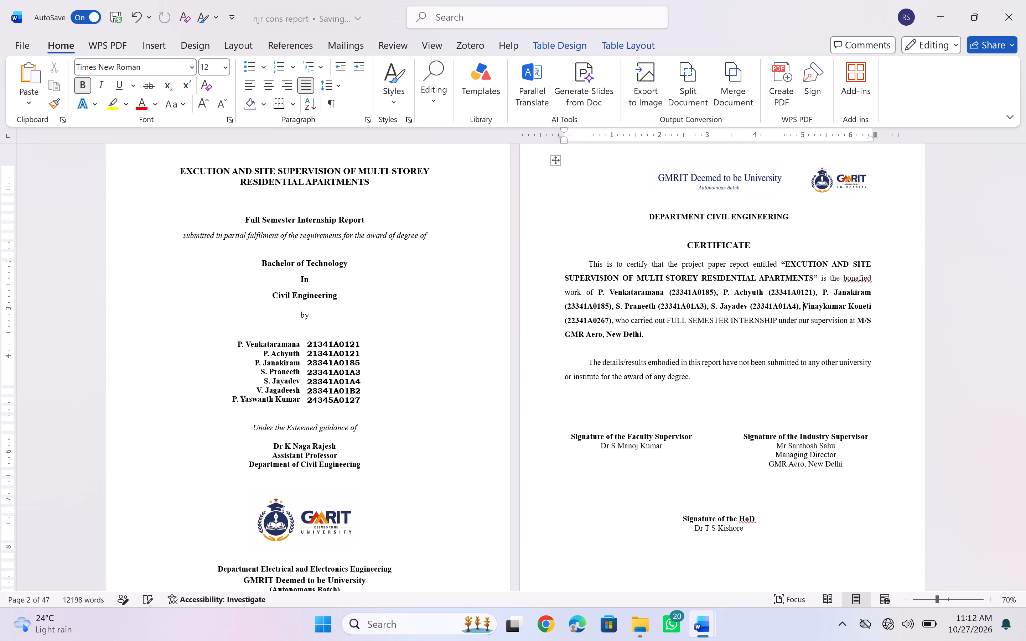
Insert the sixth listed student's initial and name, as spelled on the cover page, after the fifth student's entry in the certificate paragraph.
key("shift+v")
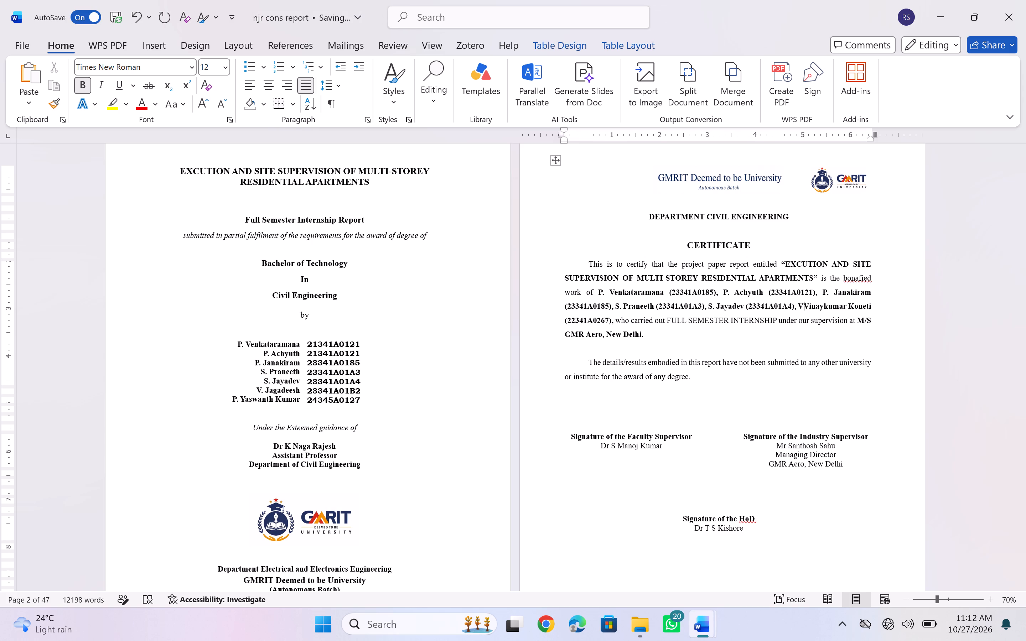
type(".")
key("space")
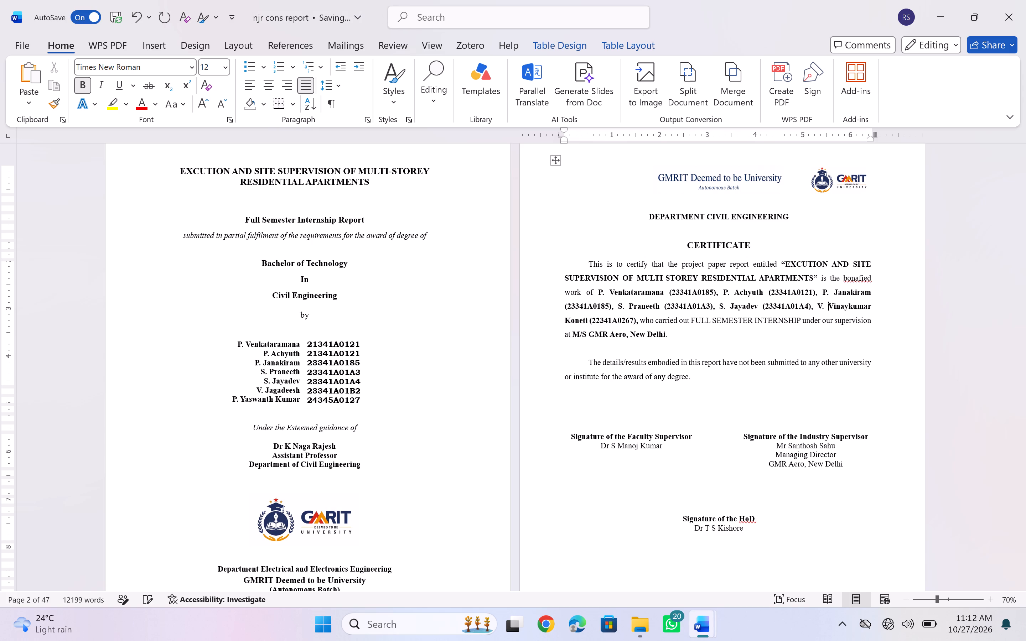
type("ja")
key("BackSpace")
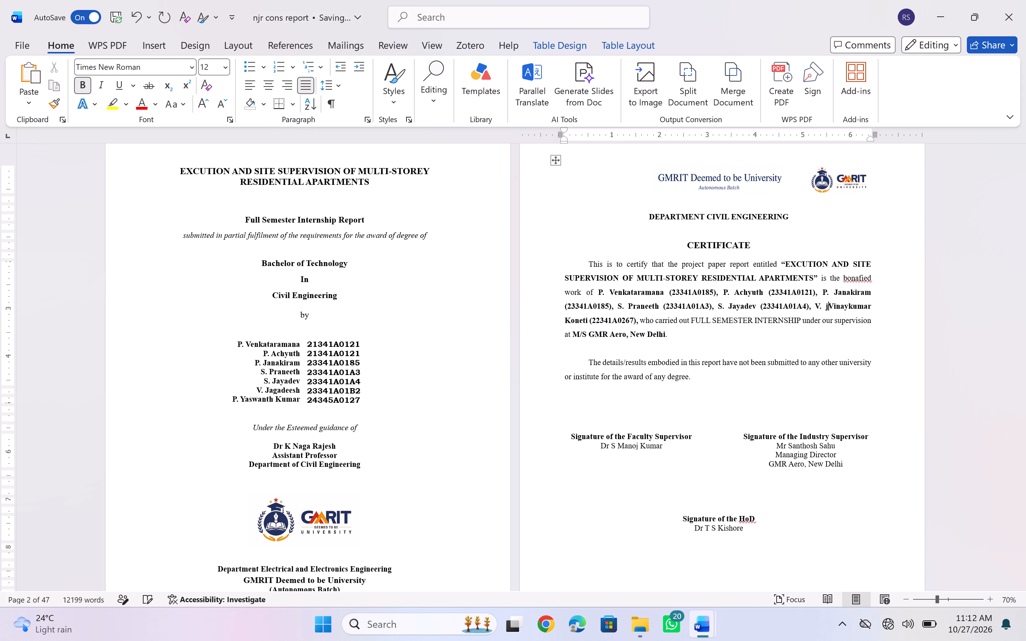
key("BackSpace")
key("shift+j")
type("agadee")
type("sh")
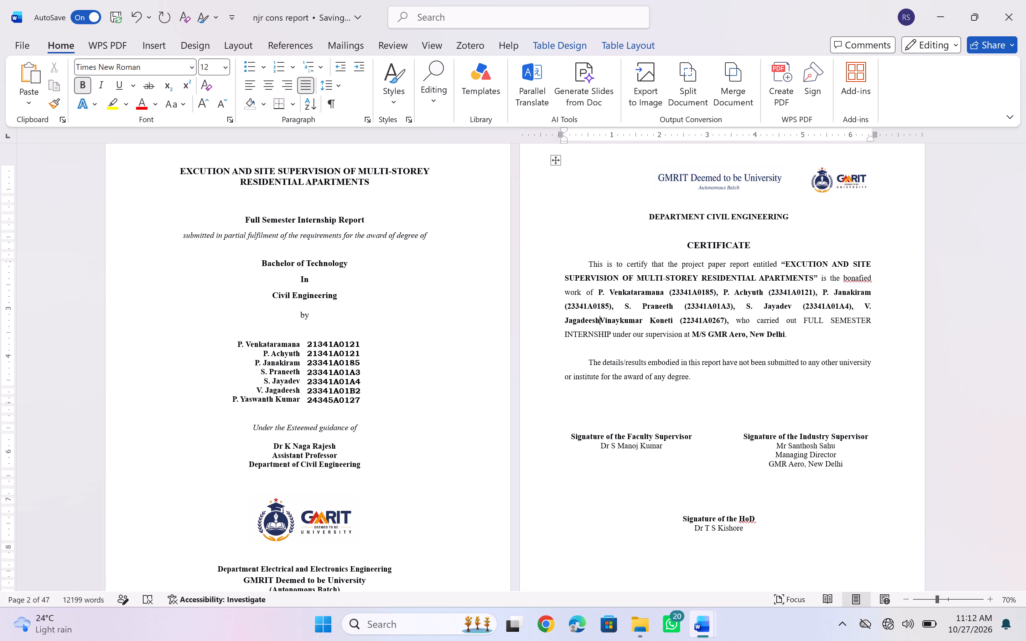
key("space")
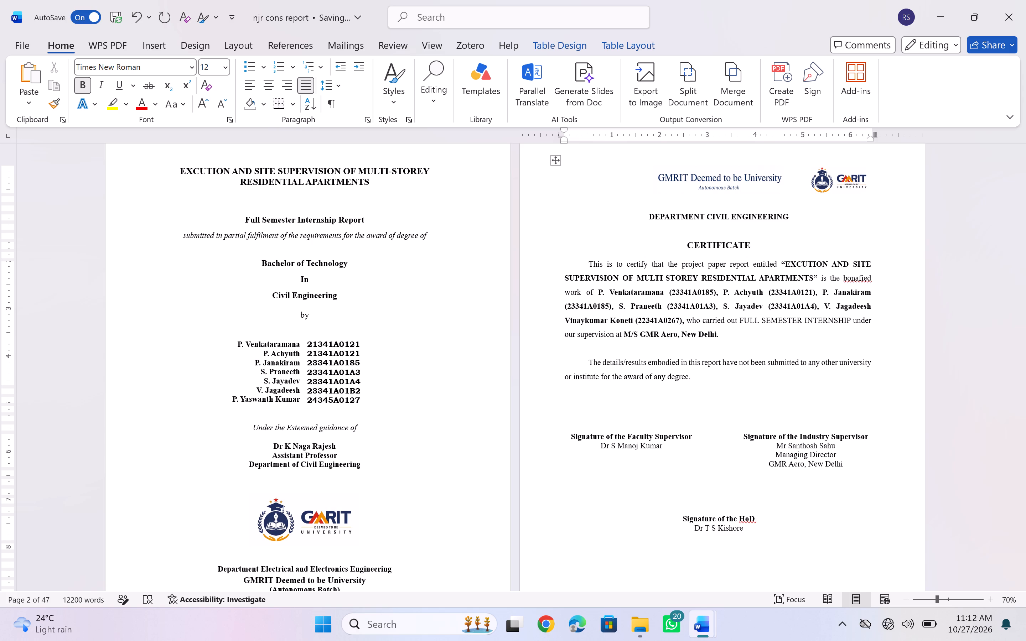
Add the sixth student's roll number from the cover page in parentheses after the name in the certificate paragraph.
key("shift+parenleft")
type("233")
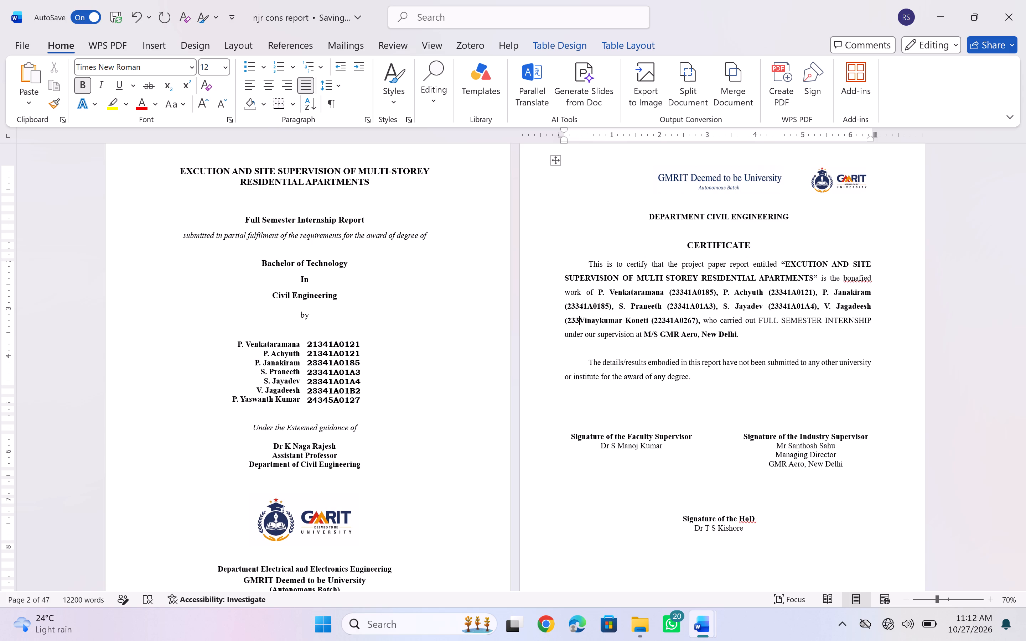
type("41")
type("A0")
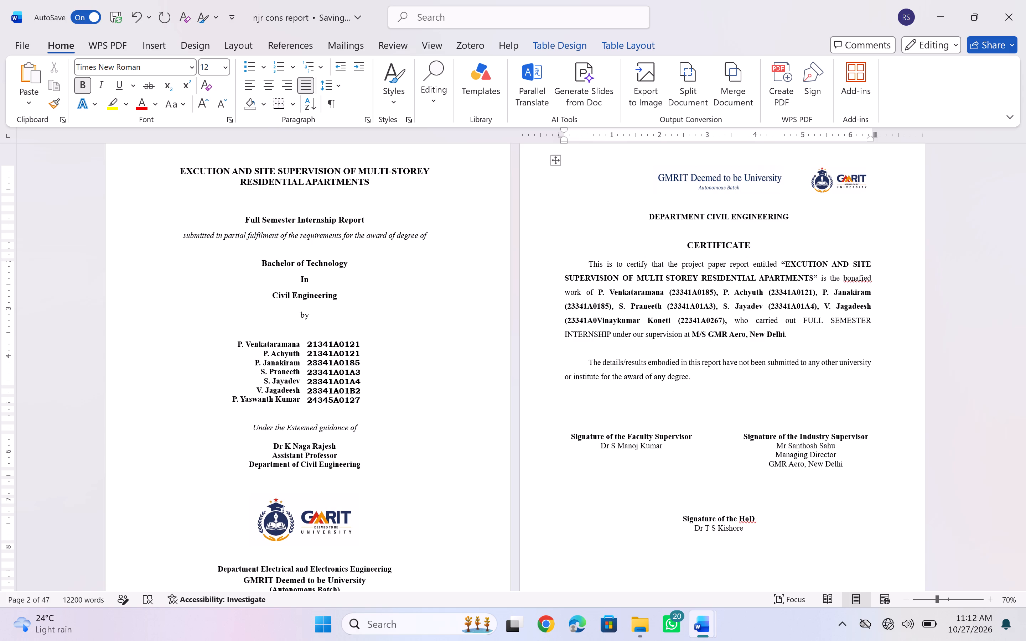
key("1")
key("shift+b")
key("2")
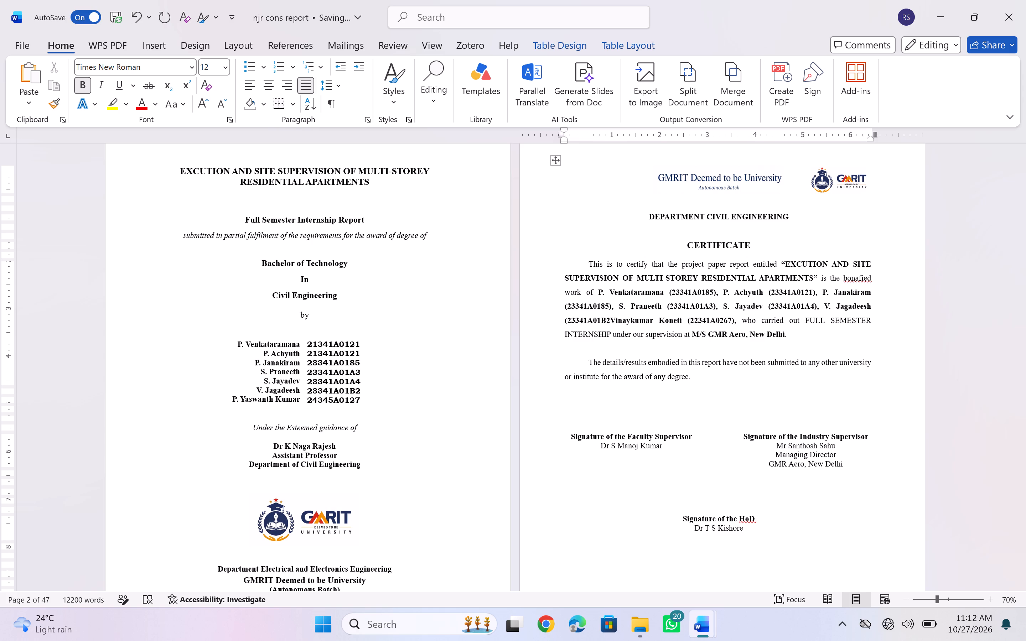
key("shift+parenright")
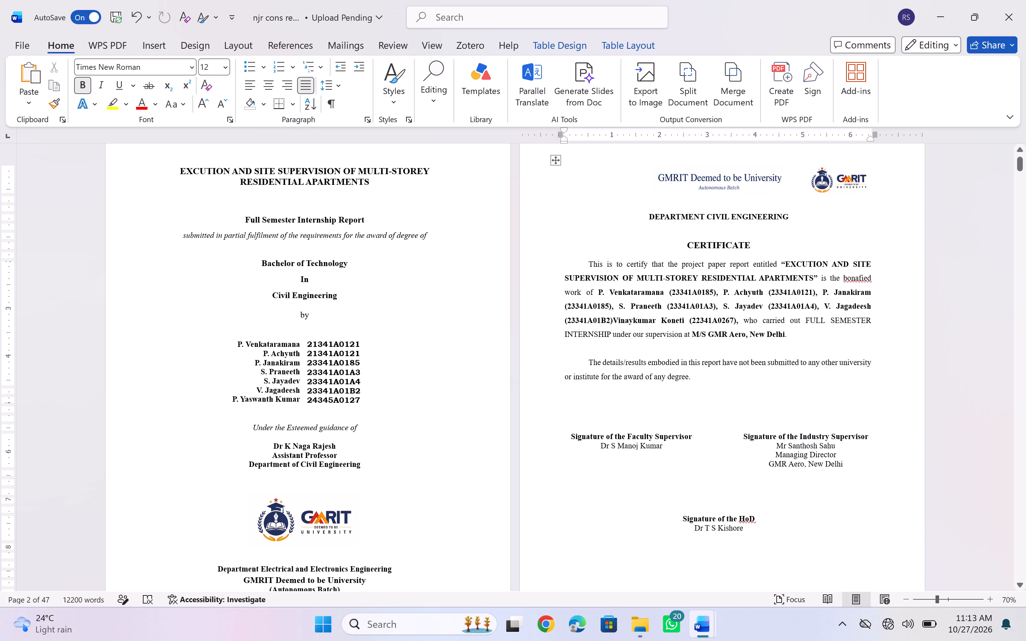
Change the last digit of the sixth student's roll number to 3 in both the certificate paragraph and the cover page list.
left_click(611, 318)
key("BackSpace")
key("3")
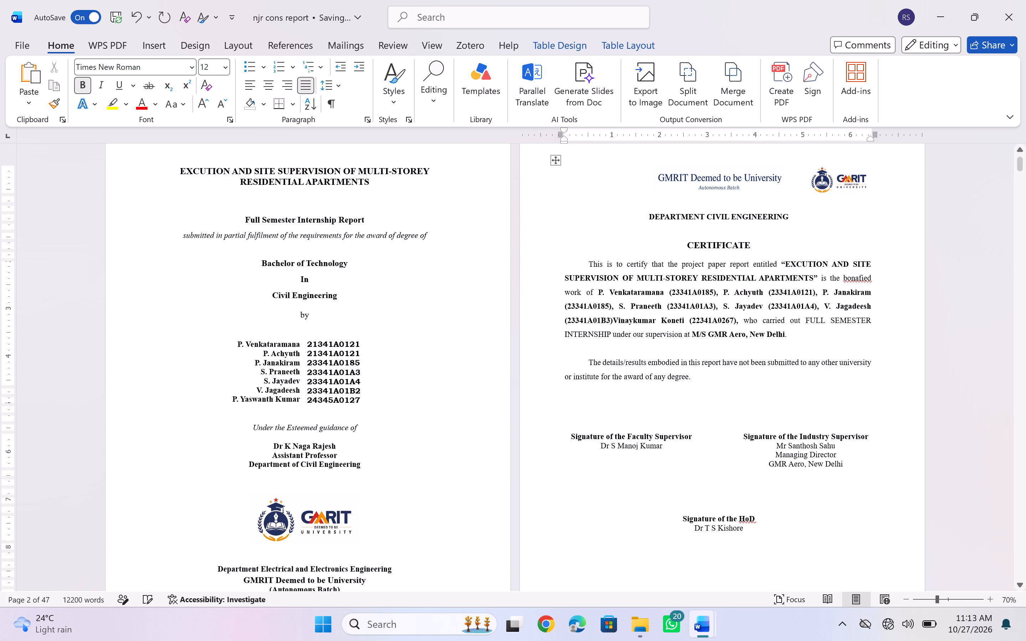
left_click(362, 389)
key("BackSpace")
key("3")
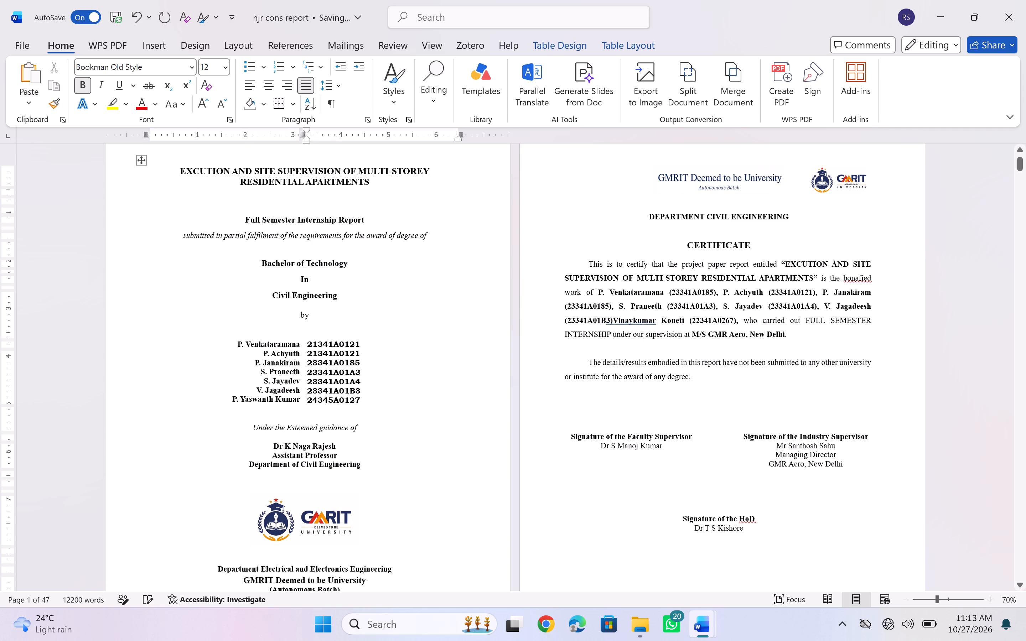
Add a comma and space after the sixth student's entry and insert the seventh listed student's initial and name, last word in lowercase.
left_click(612, 321)
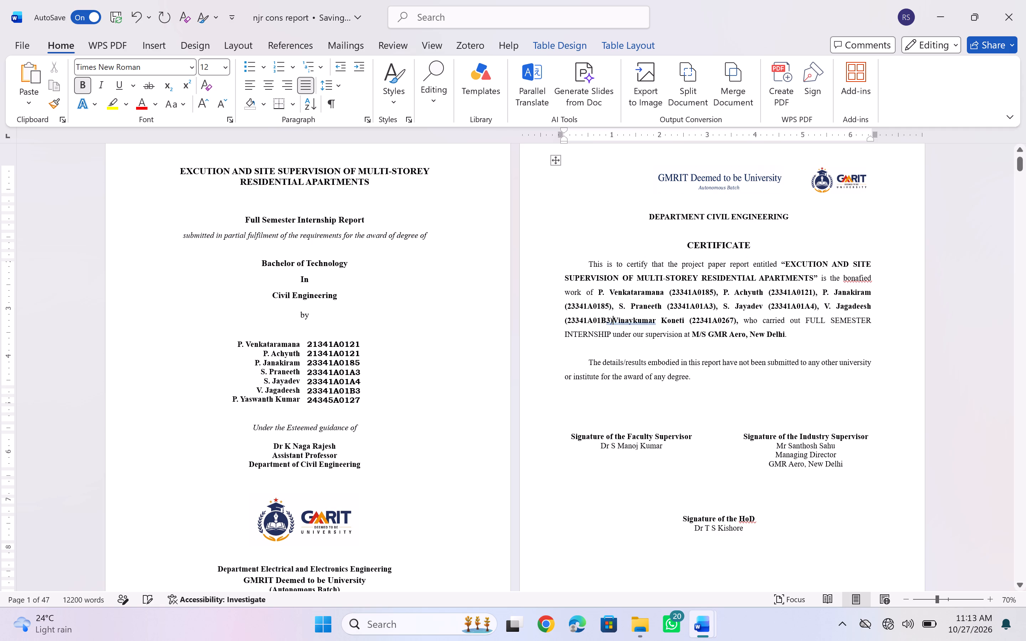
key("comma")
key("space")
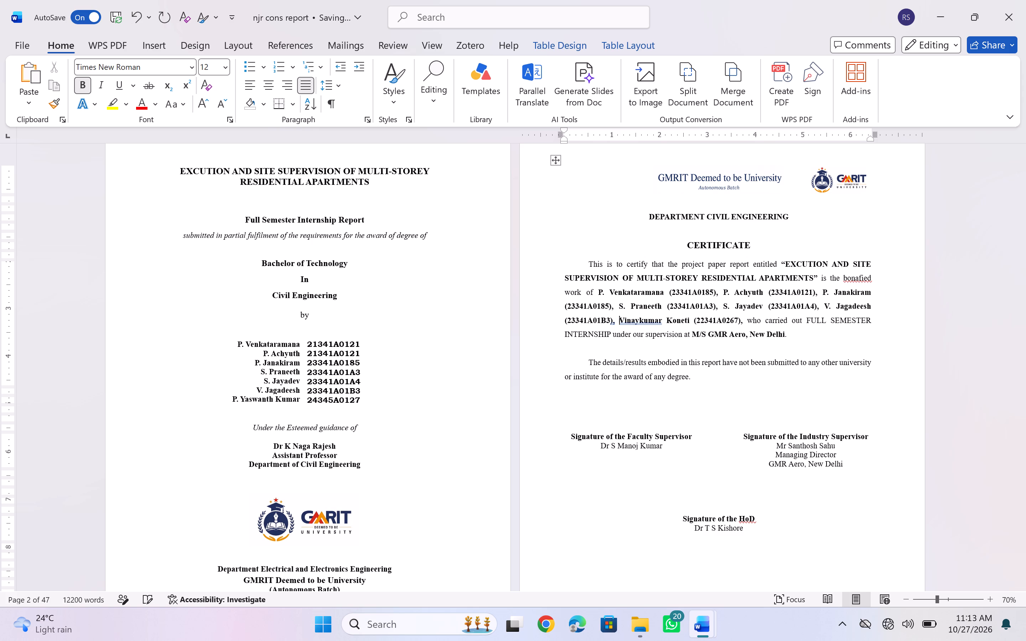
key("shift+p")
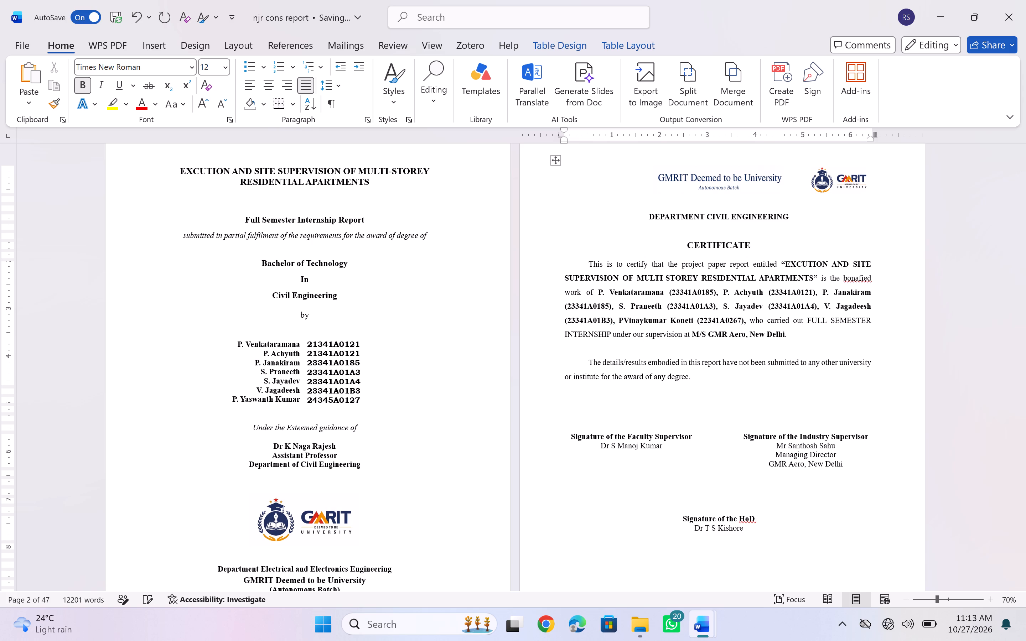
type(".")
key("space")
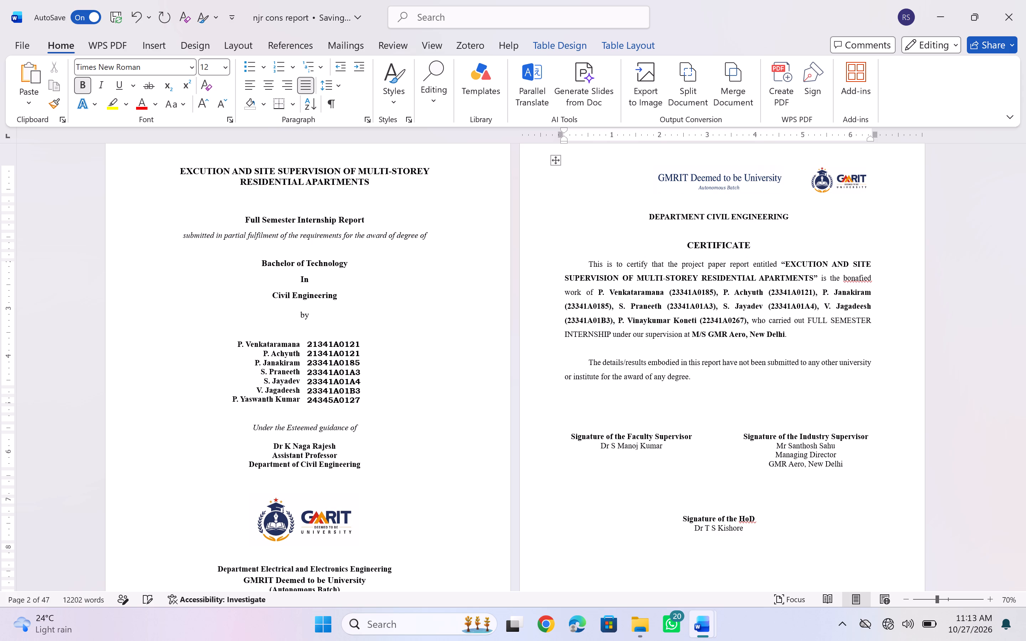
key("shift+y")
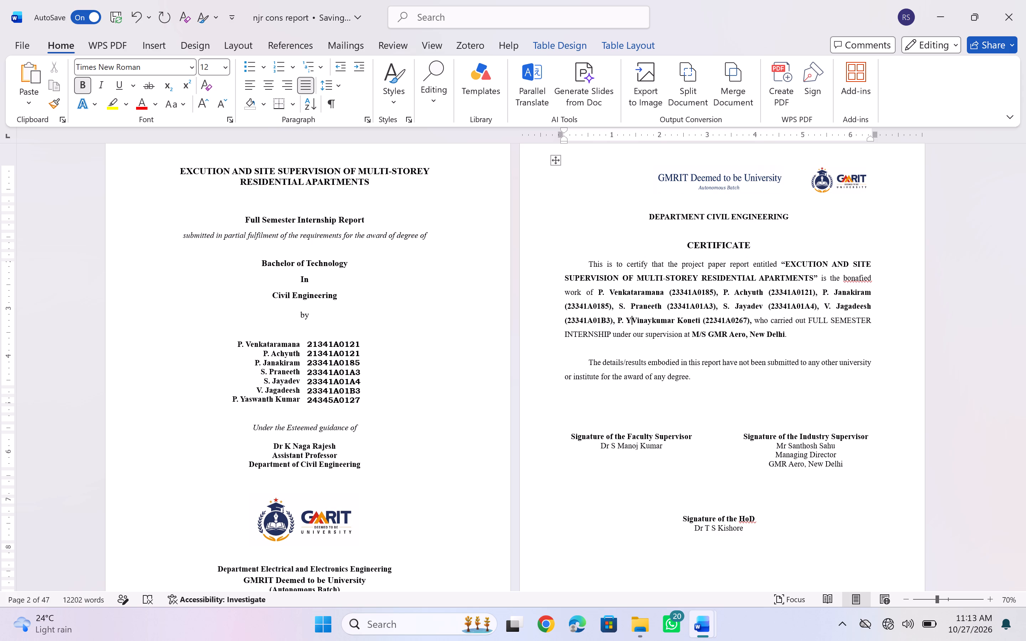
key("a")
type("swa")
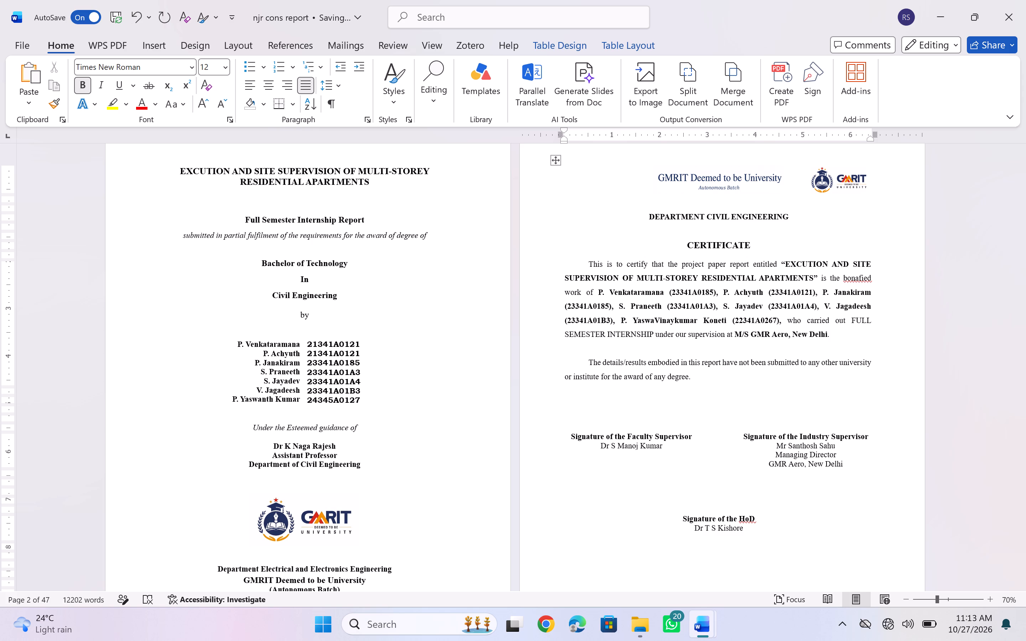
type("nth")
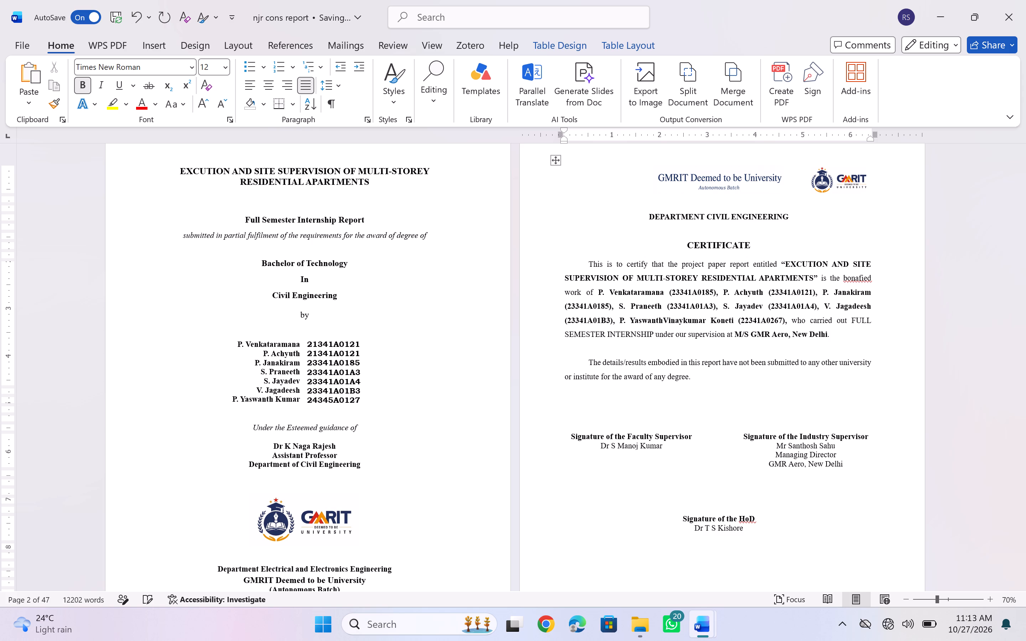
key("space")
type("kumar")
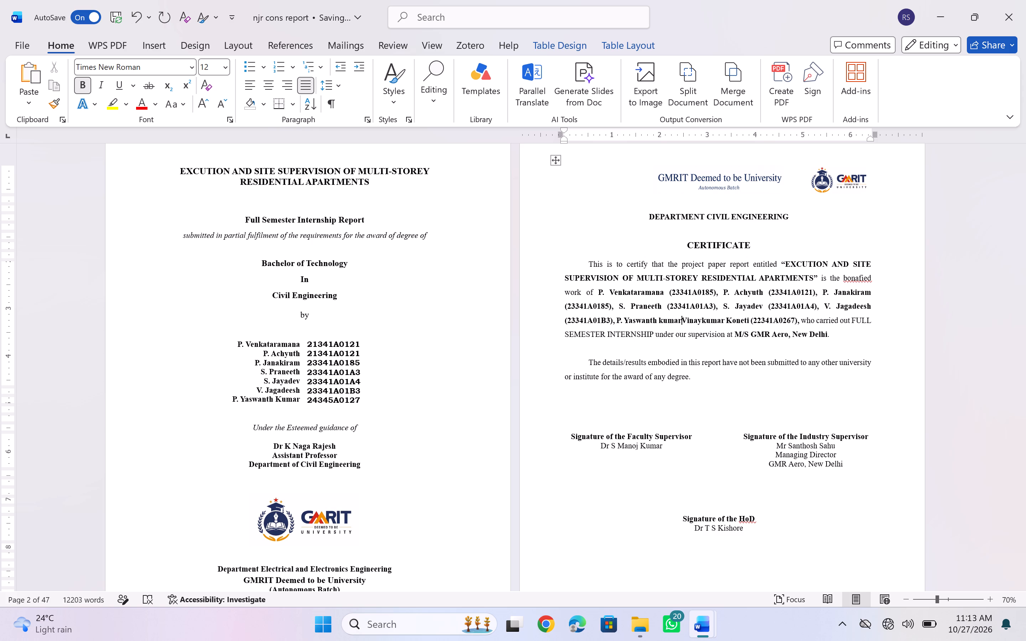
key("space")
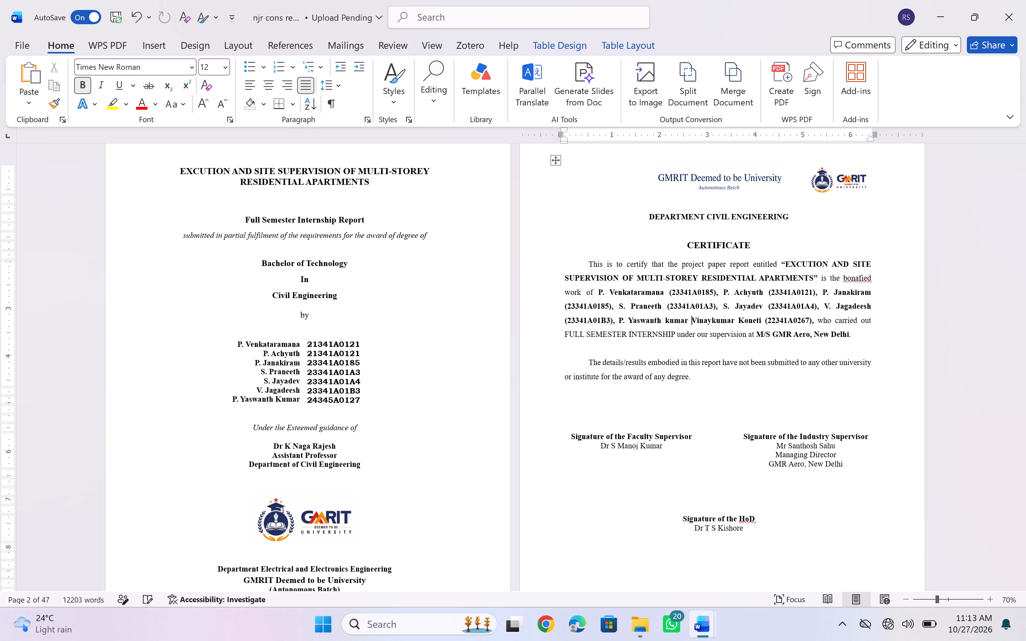
Add the seventh student's roll number from the cover page in parentheses after the name in the certificate paragraph.
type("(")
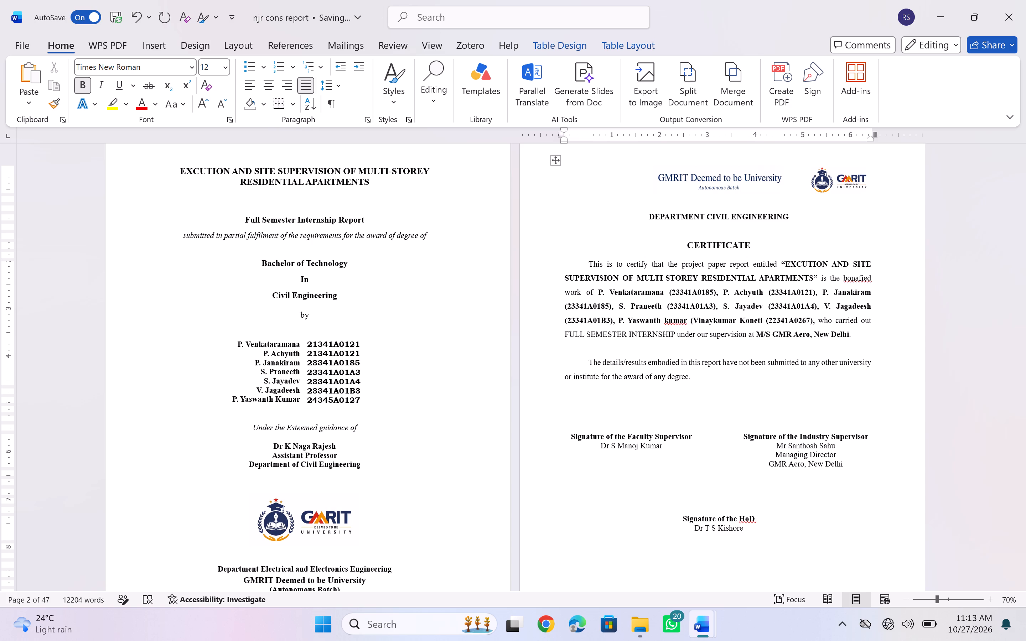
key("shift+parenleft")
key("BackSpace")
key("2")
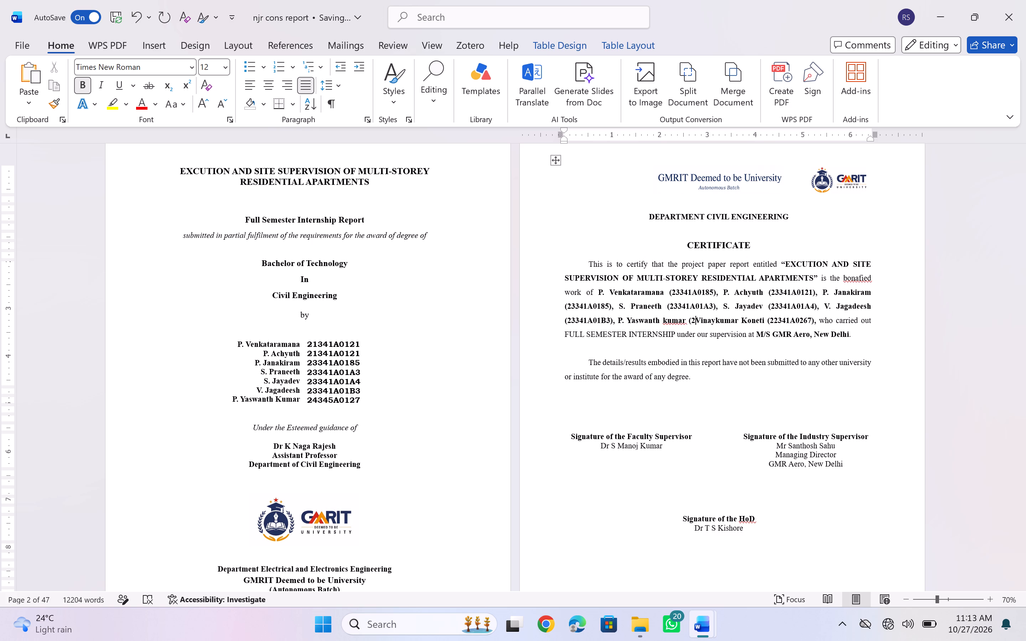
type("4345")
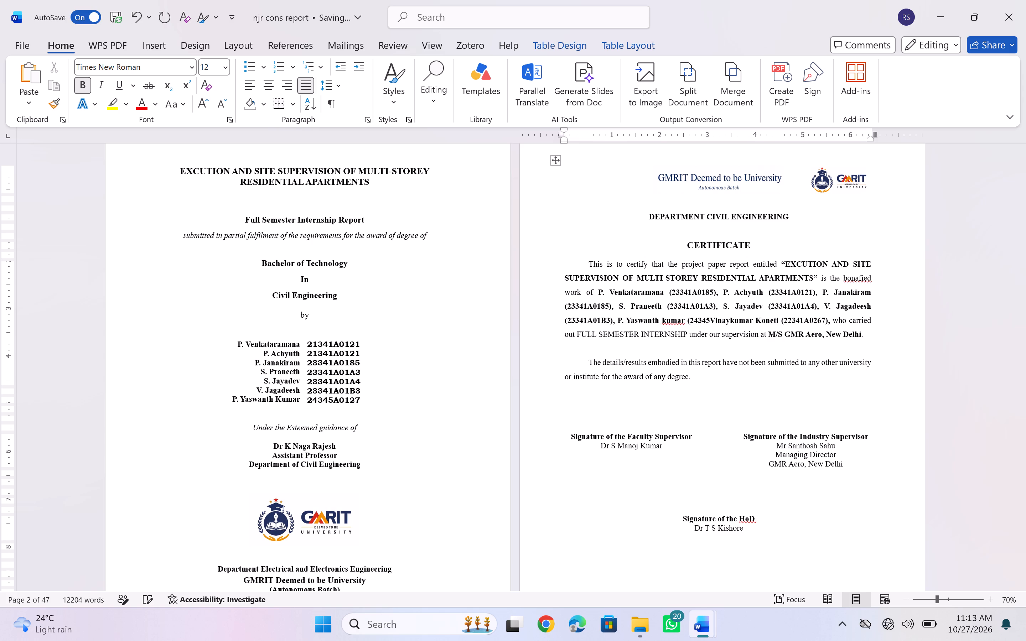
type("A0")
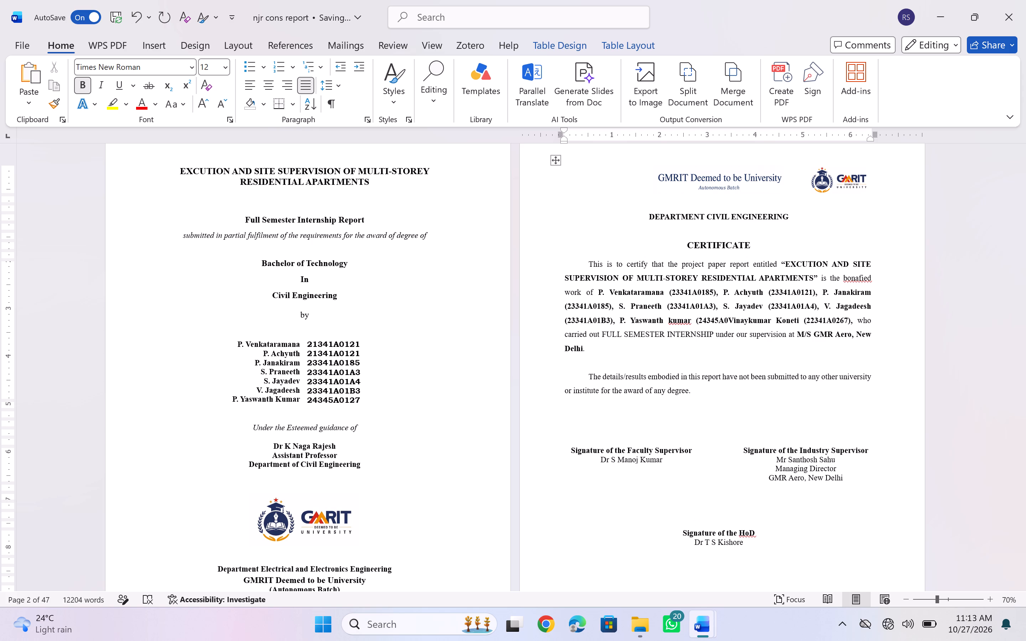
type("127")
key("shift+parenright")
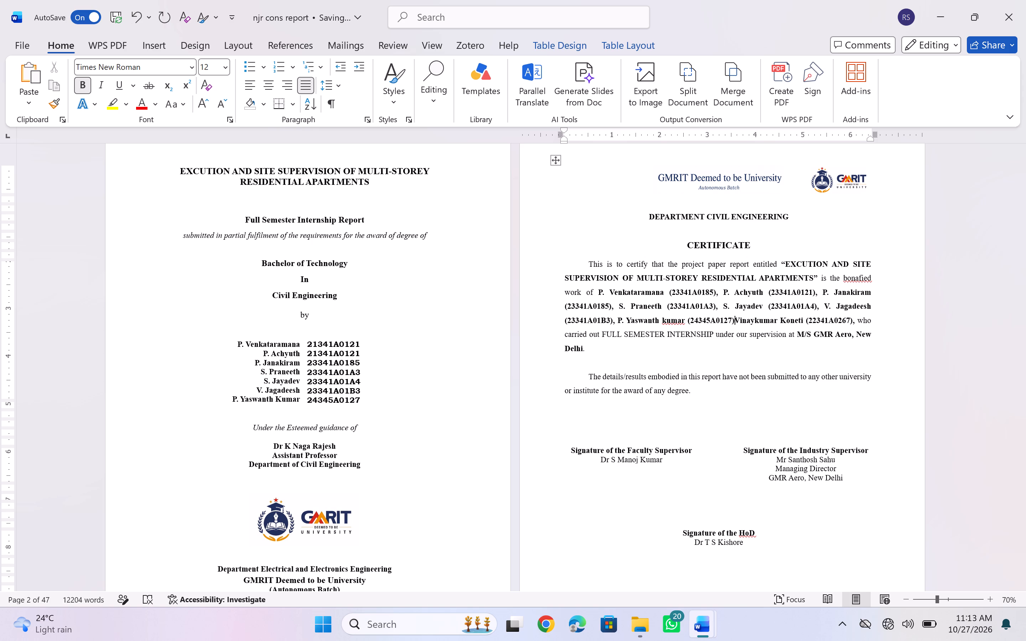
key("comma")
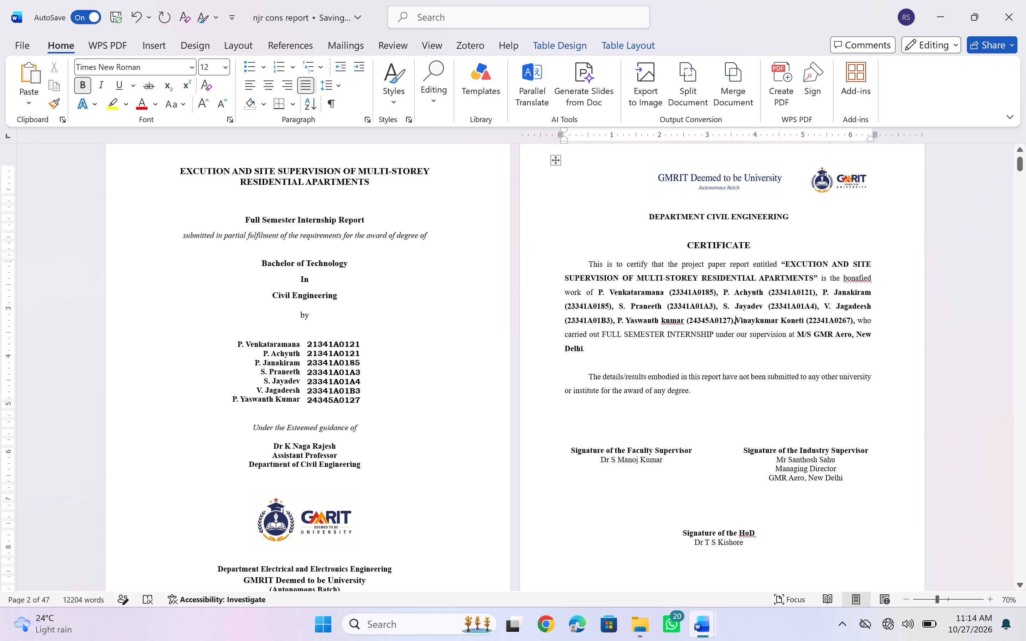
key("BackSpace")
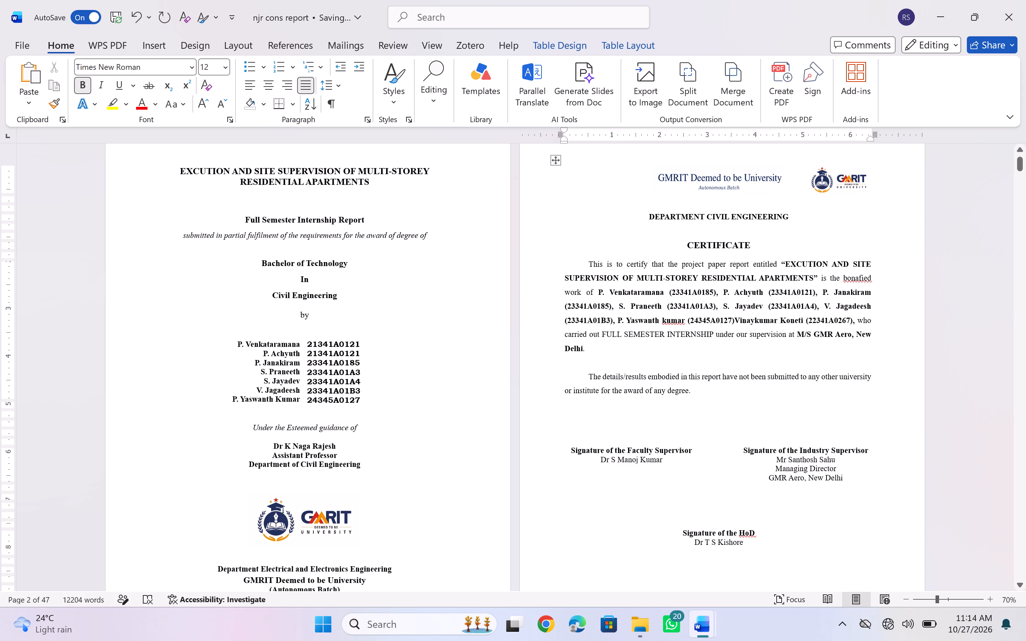
Delete the leftover template student's name and roll number after the seventh student's entry, keeping the comma before "who carried out".
left_click(851, 318)
key("BackSpace")
key("BackSpace")
key("BackSpace")
key("BackSpace")
key("BackSpace")
key("BackSpace")
key("BackSpace")
key("BackSpace")
key("BackSpace")
key("BackSpace")
key("BackSpace")
key("BackSpace")
key("BackSpace")
key("BackSpace")
key("BackSpace")
key("BackSpace")
key("BackSpace")
key("BackSpace")
key("BackSpace")
key("BackSpace")
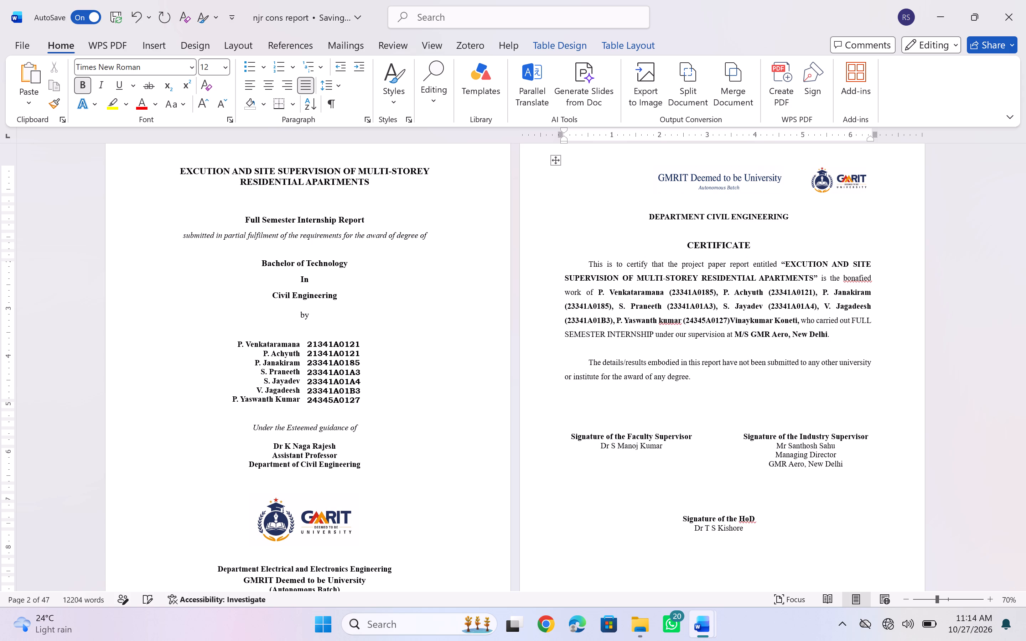
key("BackSpace")
key("BackSpace")
key("BackSpace")
key("BackSpace")
key("BackSpace")
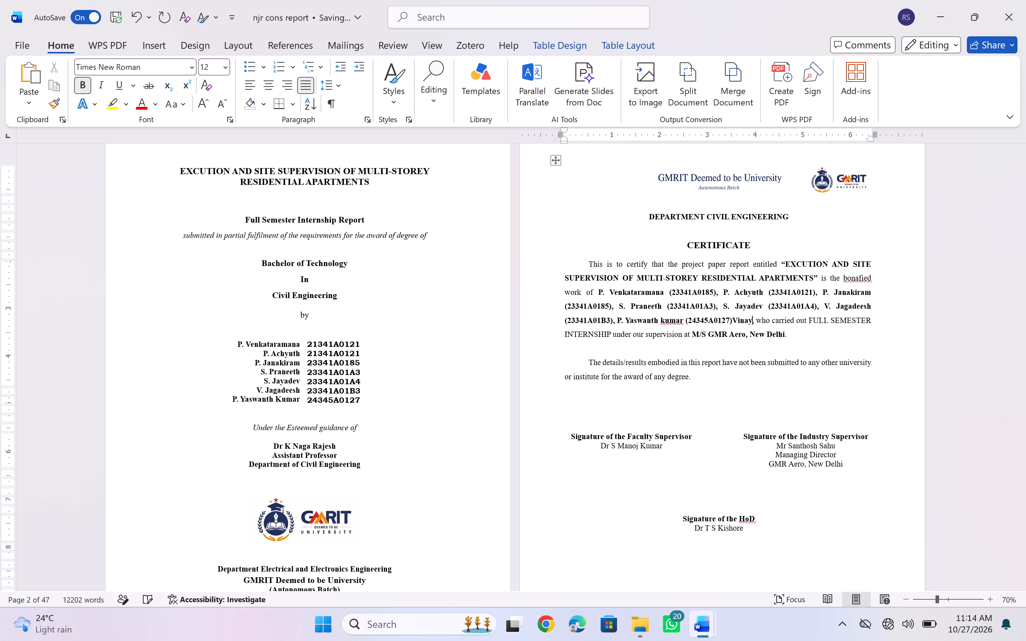
key("BackSpace")
key("BackSpace")
key("BackSpace")
key("BackSpace")
key("BackSpace")
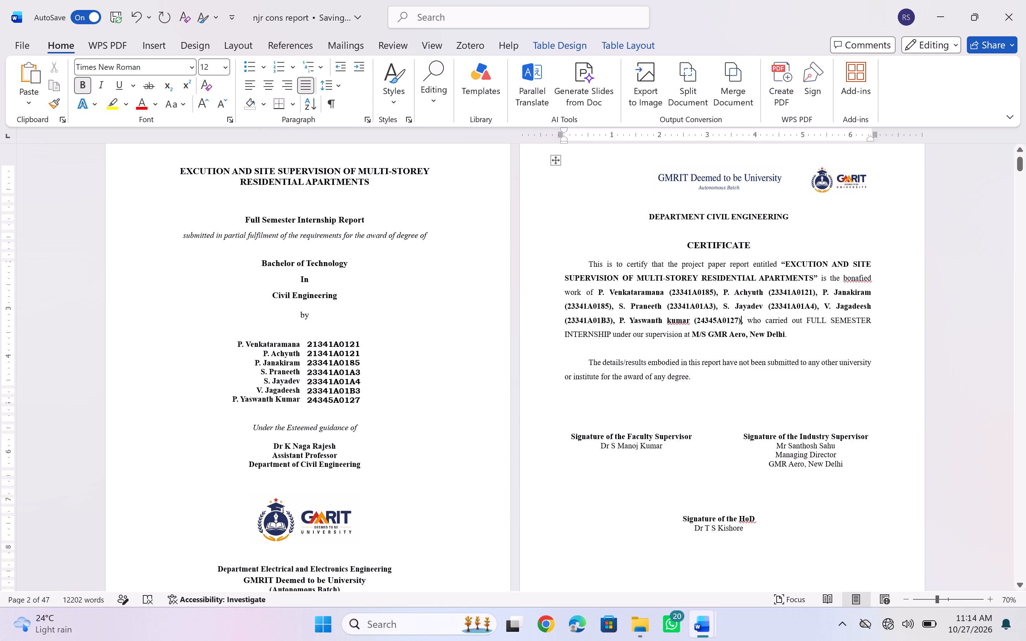
Correct the flagged last word of the seventh student's name in the certificate paragraph to the capitalised spelling suggestion.
scroll(741, 296, "up", 1, "ctrl")
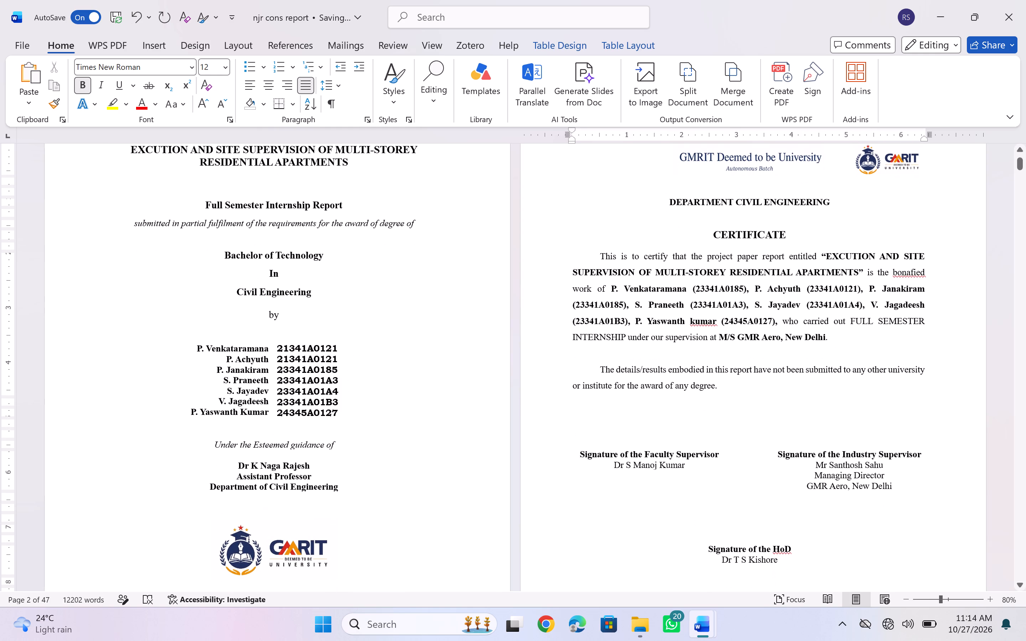
scroll(741, 296, "up", 1, "ctrl")
scroll(741, 296, "down", 1, "ctrl")
scroll(716, 296, "left", 1)
scroll(716, 296, "right", 1)
scroll(716, 296, "left", 1)
scroll(716, 296, "right", 1)
scroll(716, 296, "up", 3, "ctrl")
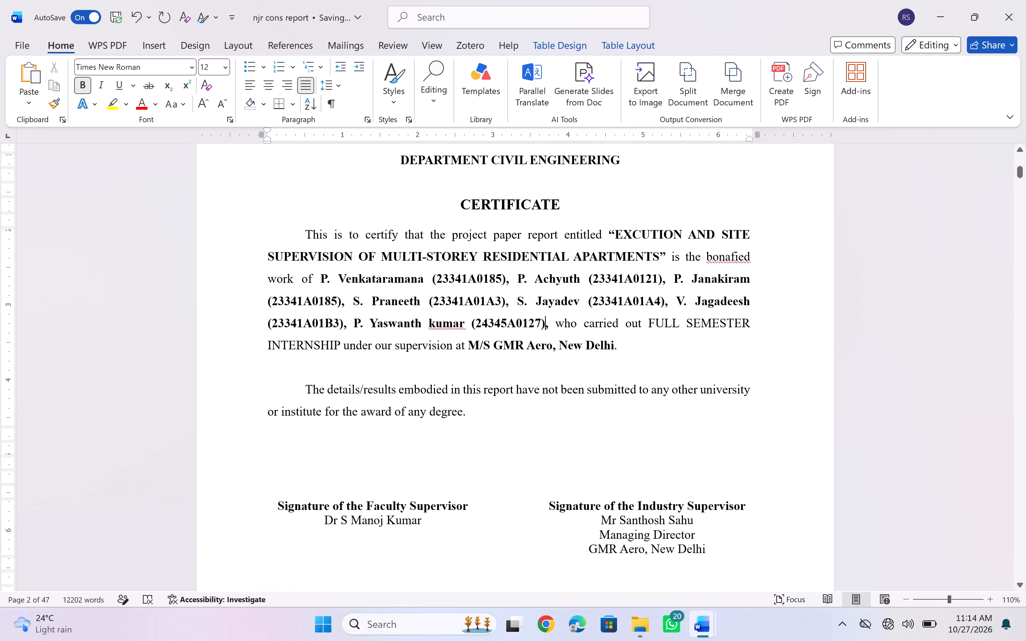
right_click(440, 325)
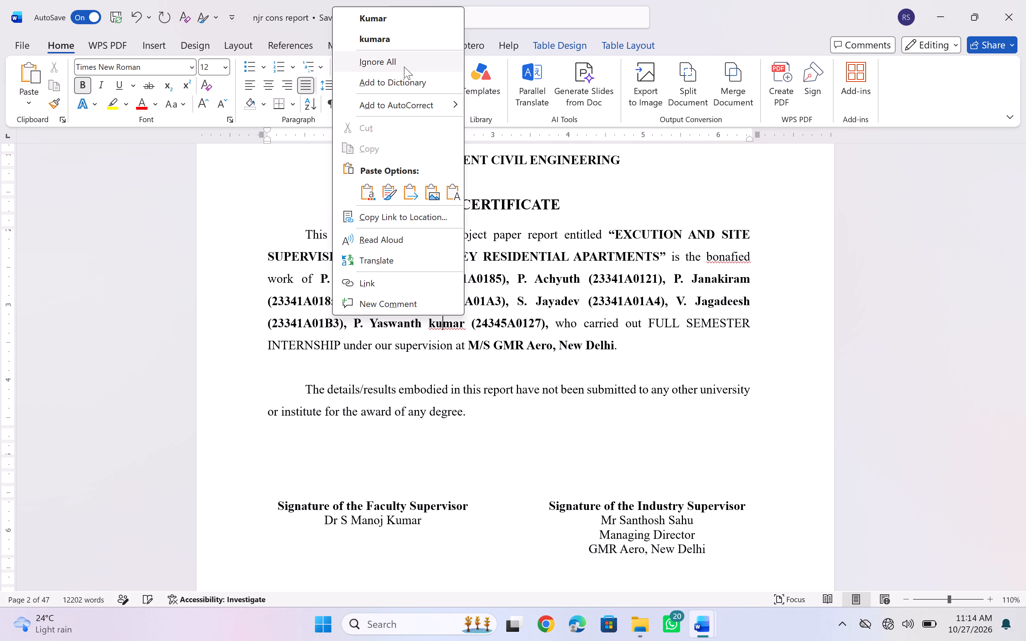
left_click(386, 14)
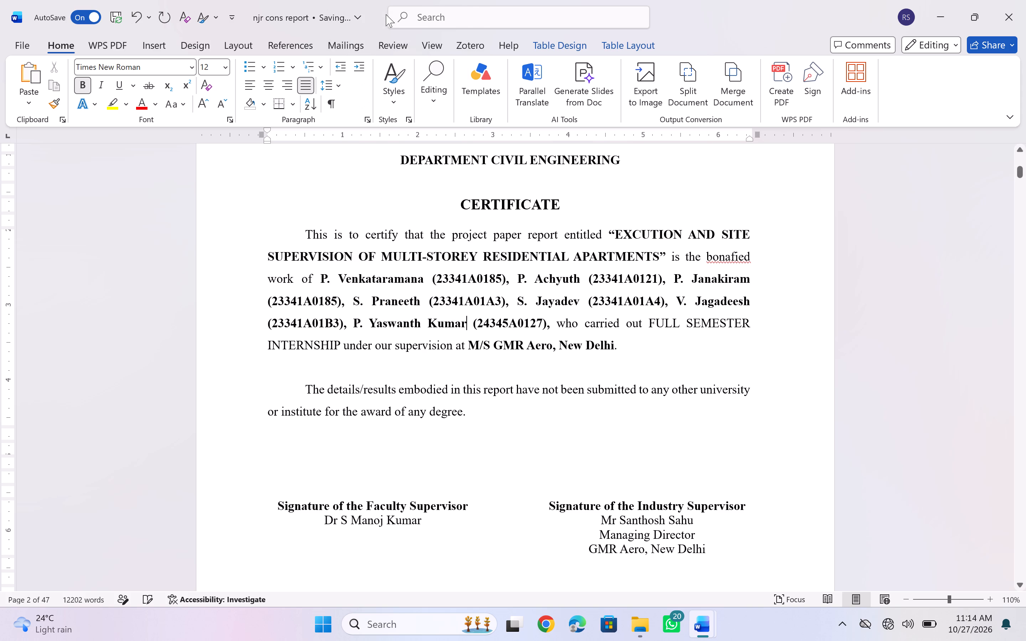
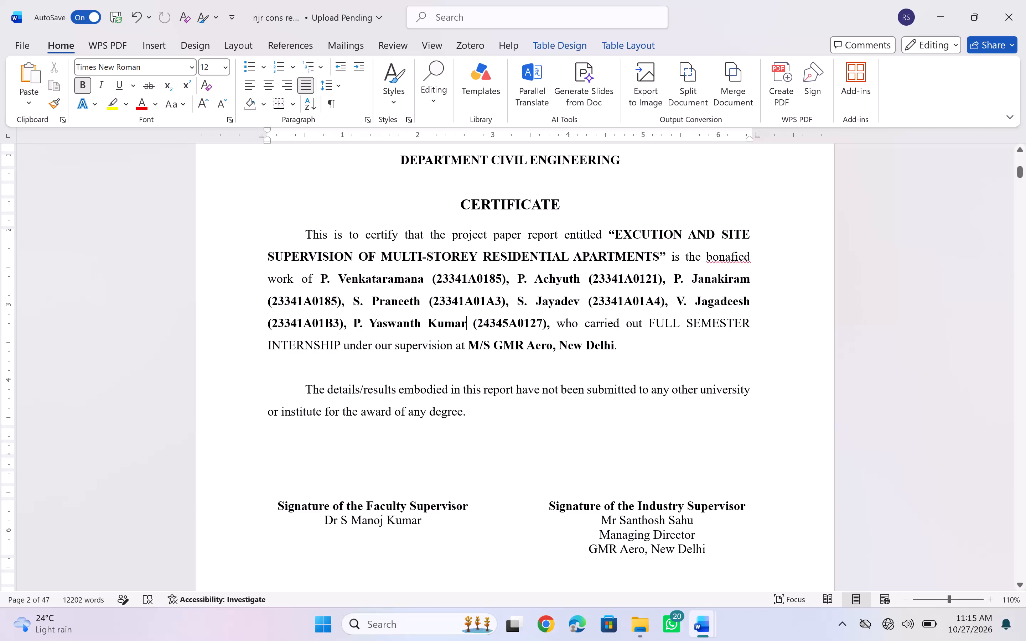
Arrange the original njr cons report beside the edited copy and bring its cover page student list into view.
left_click(707, 626)
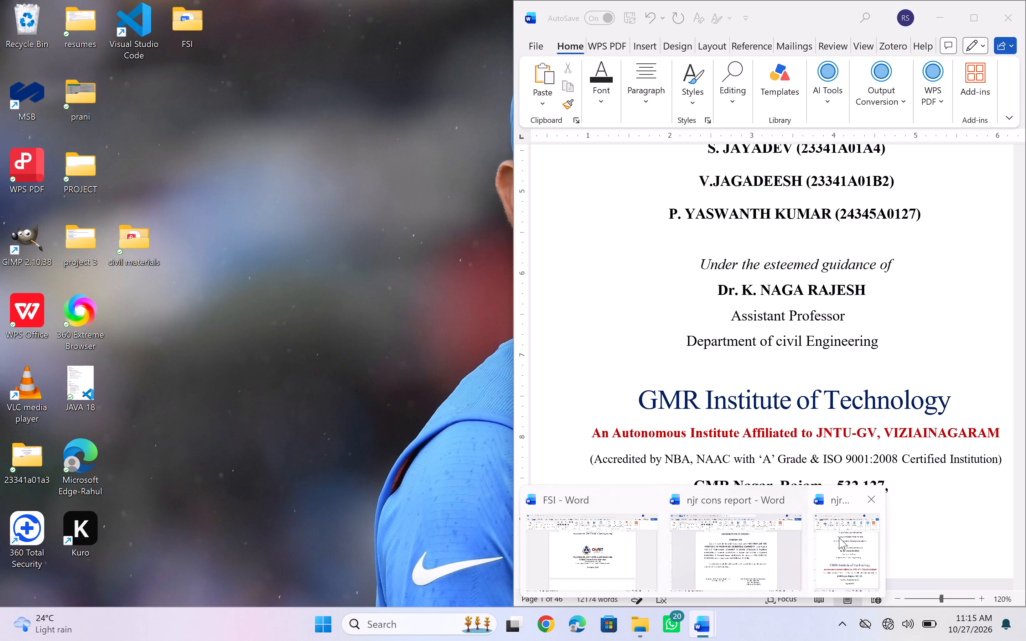
left_click(828, 556)
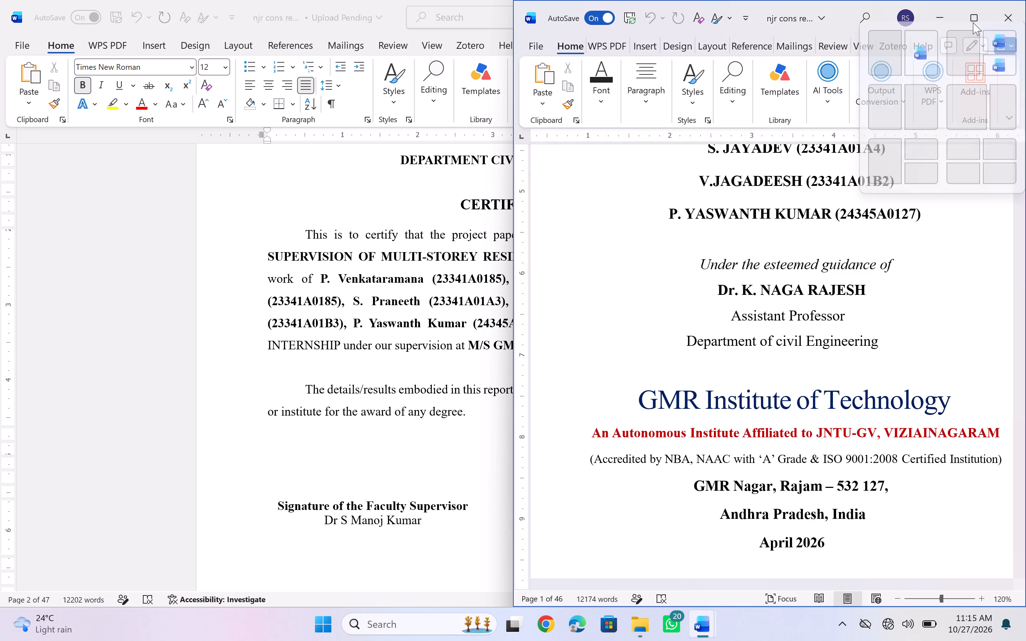
left_click(903, 58)
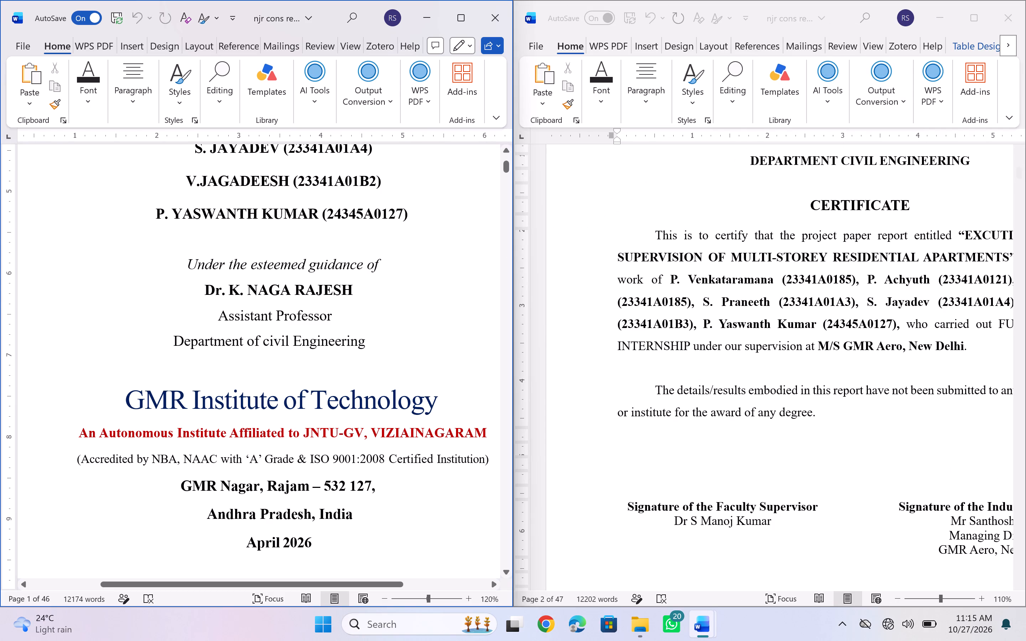
scroll(373, 315, "up", 2)
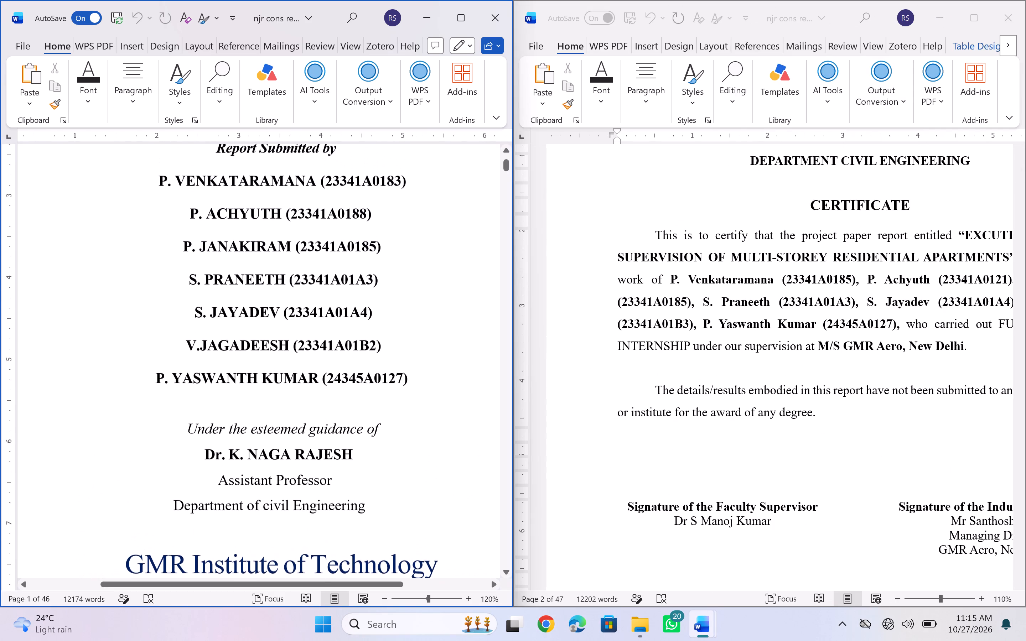
scroll(373, 315, "up", 1)
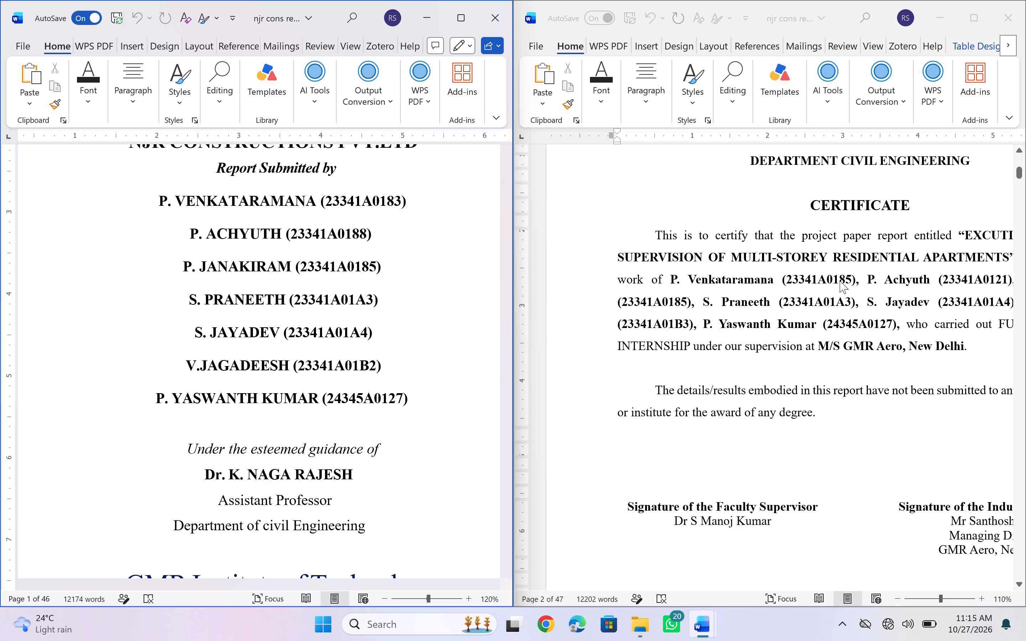
Correct the last digit of the first student's roll number in the certificate paragraph to 3, matching the original cover page.
left_click(850, 279)
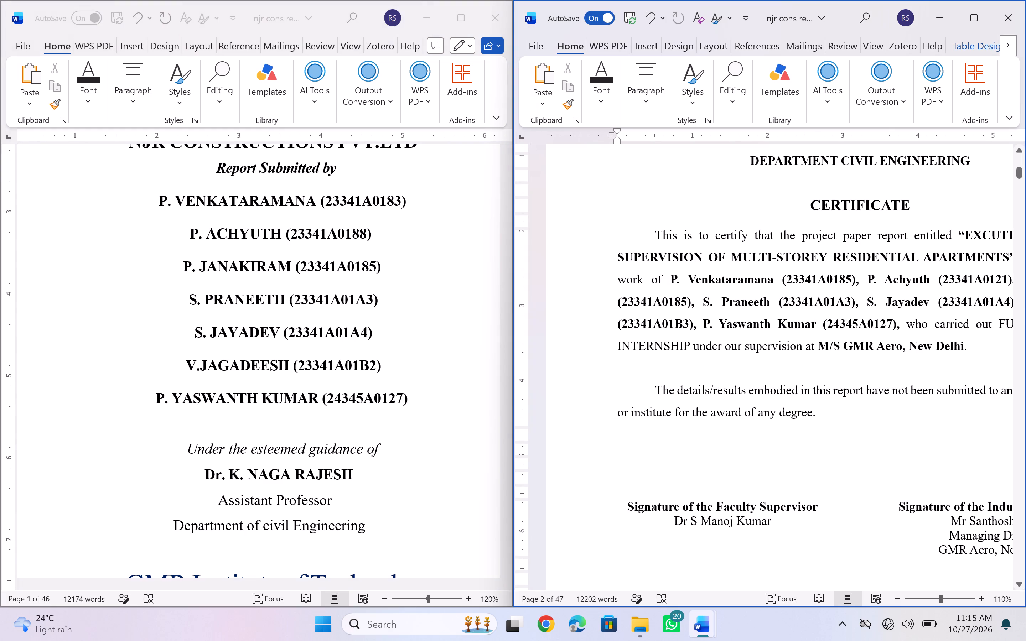
left_click(850, 279)
key("BackSpace")
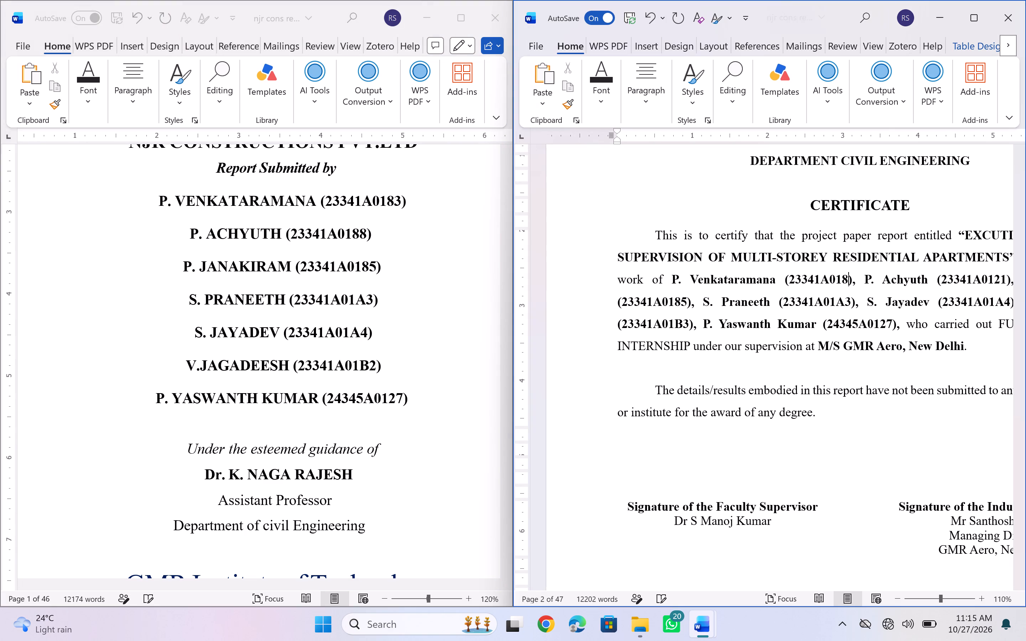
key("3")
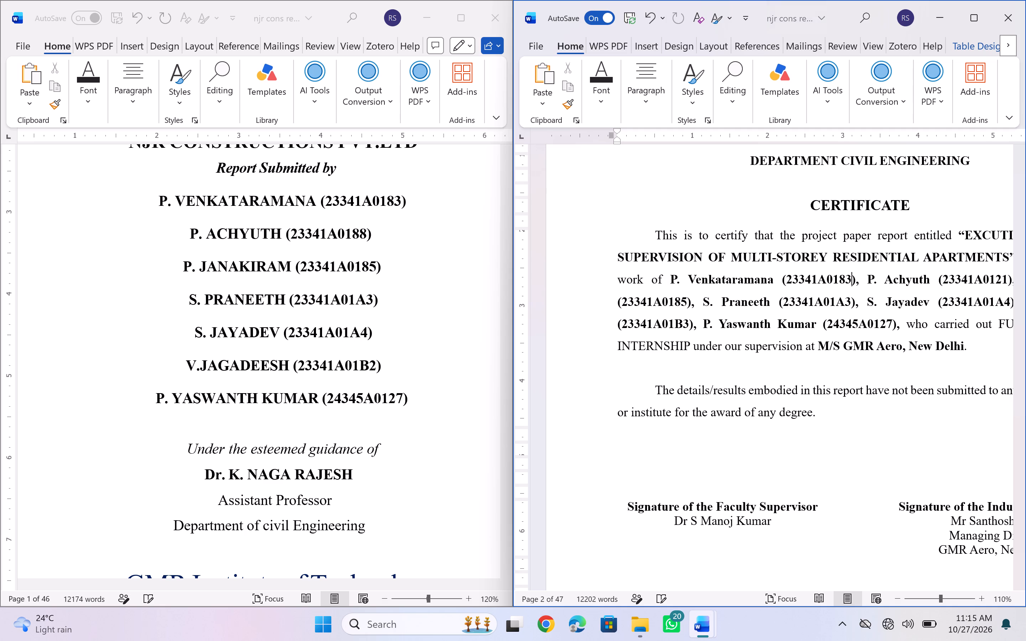
Correct the last two digits of the second student's roll number in the certificate paragraph to 88, matching the original cover page.
scroll(939, 282, "left", 1)
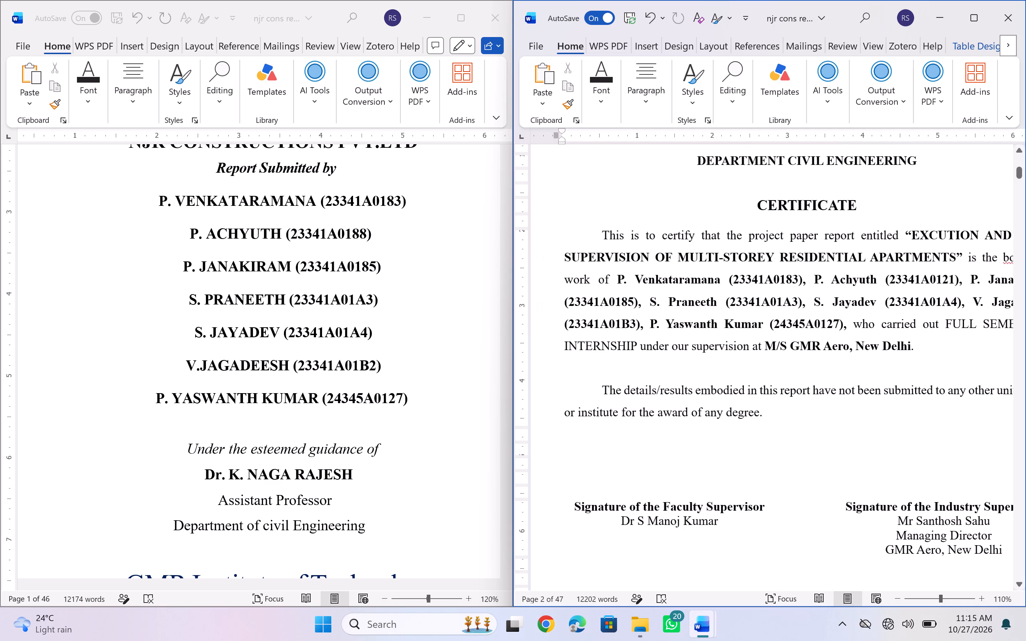
scroll(939, 282, "left", 1)
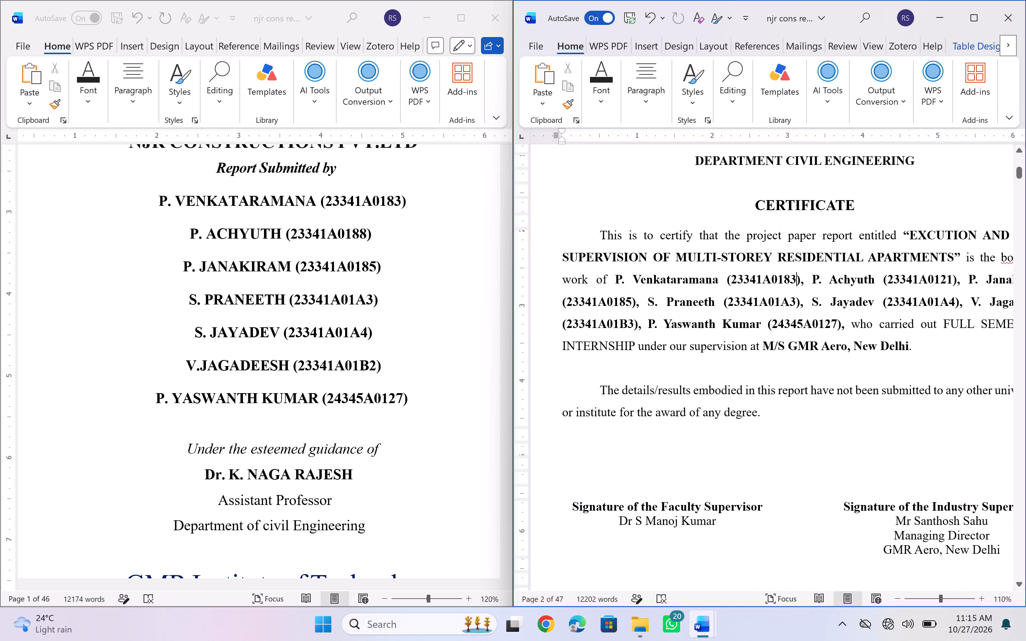
left_click(948, 279)
key("Right")
key("BackSpace")
key("BackSpace")
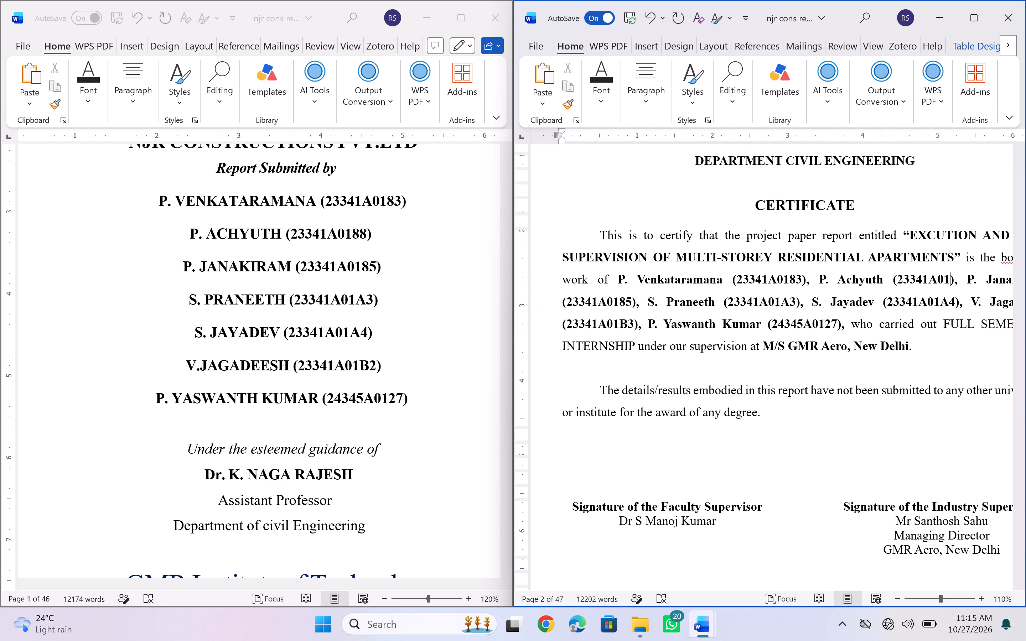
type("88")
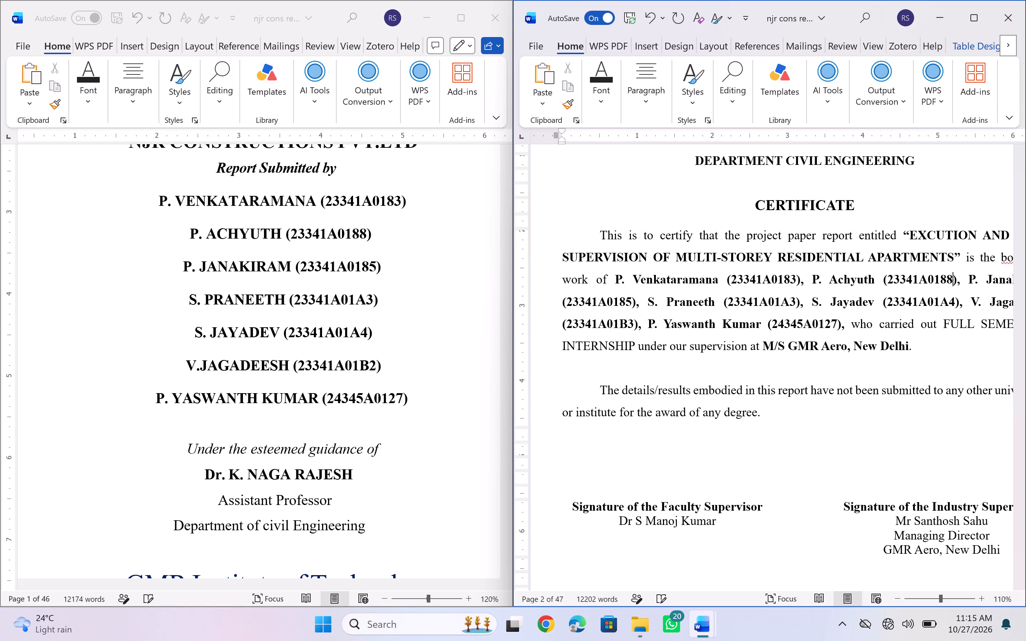
Replace "project paper" with "internship" before "report entitled" in the certificate paragraph, following the original report's bonafide certificate wording.
scroll(956, 309, "left", 1)
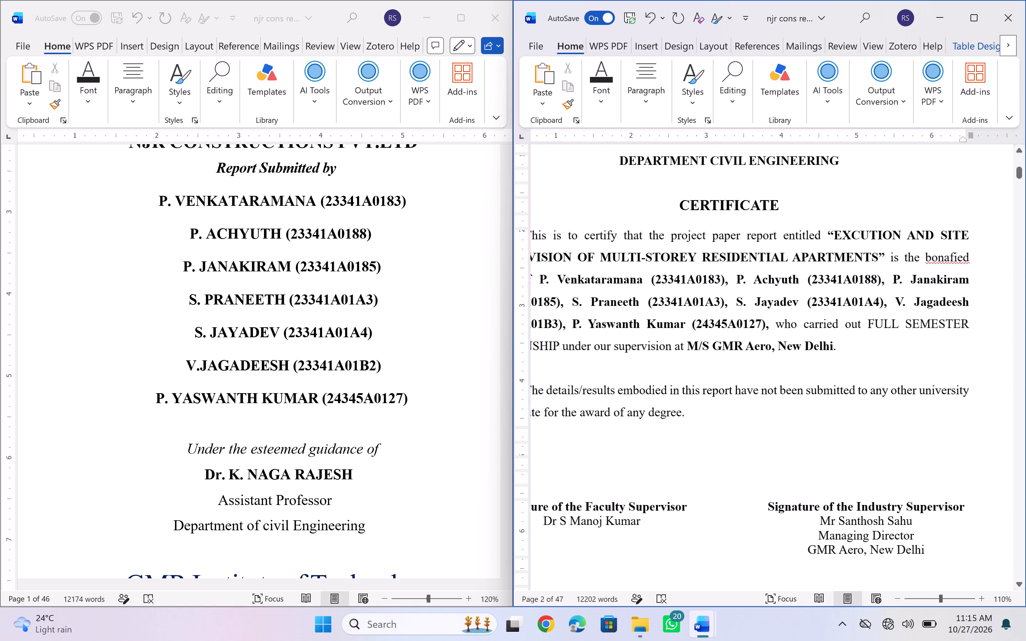
scroll(956, 309, "left", 1)
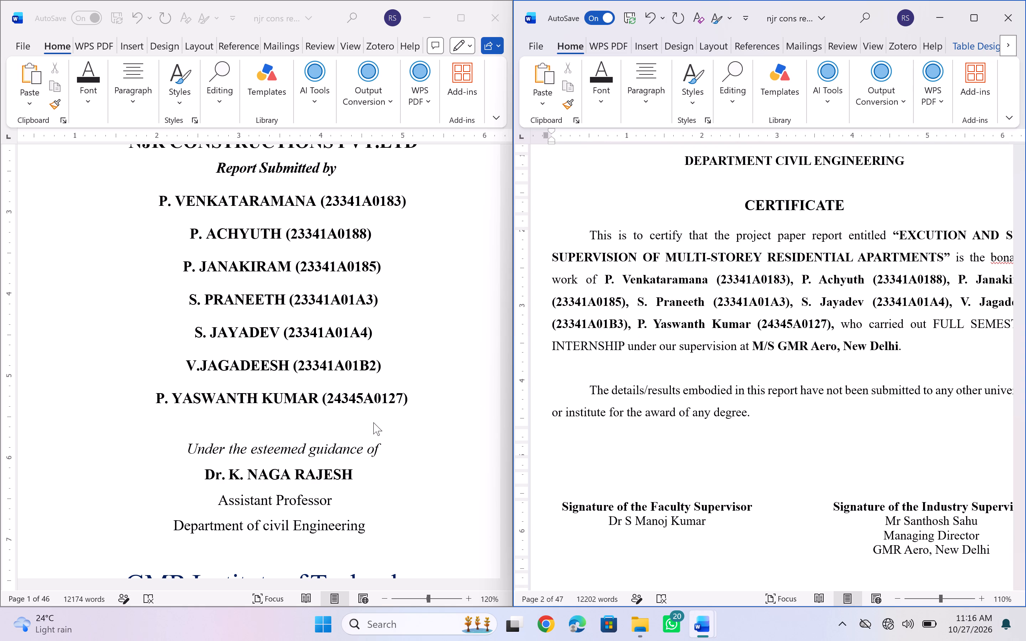
scroll(373, 422, "down", 3)
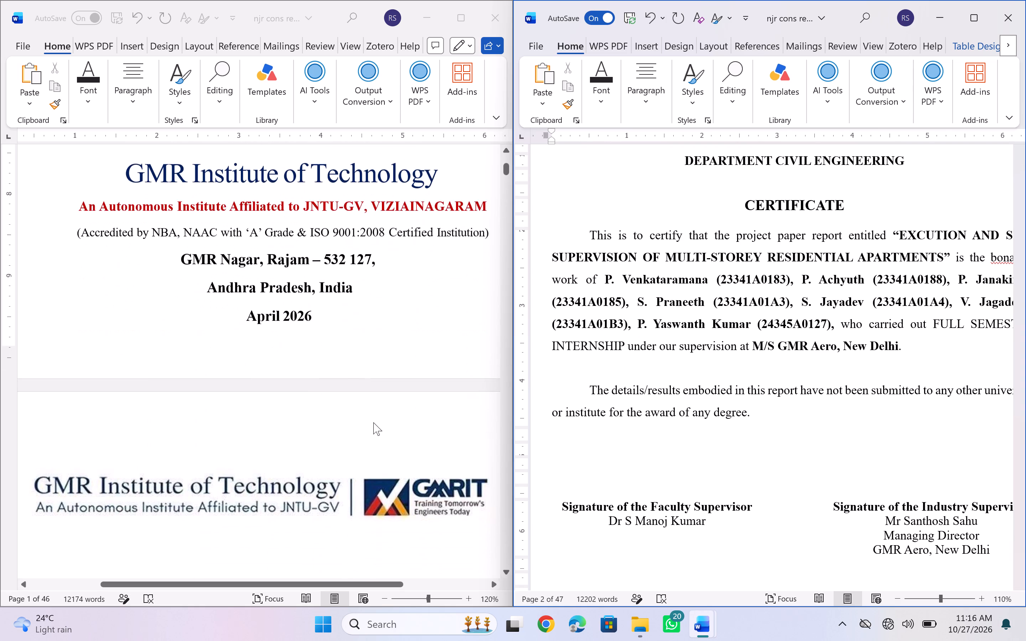
scroll(373, 422, "down", 1)
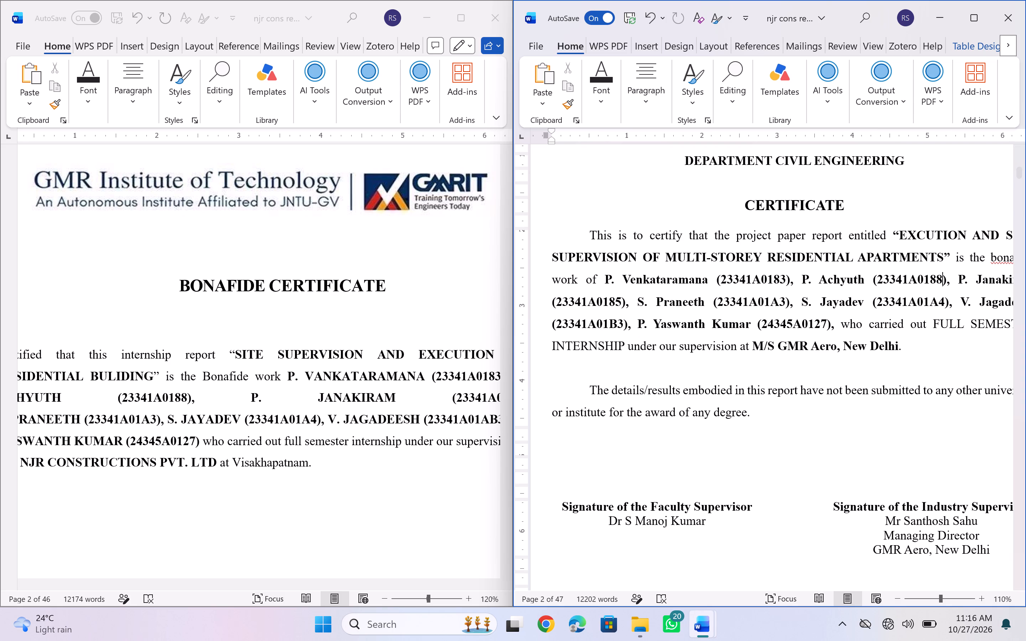
left_click(804, 236)
key("BackSpace")
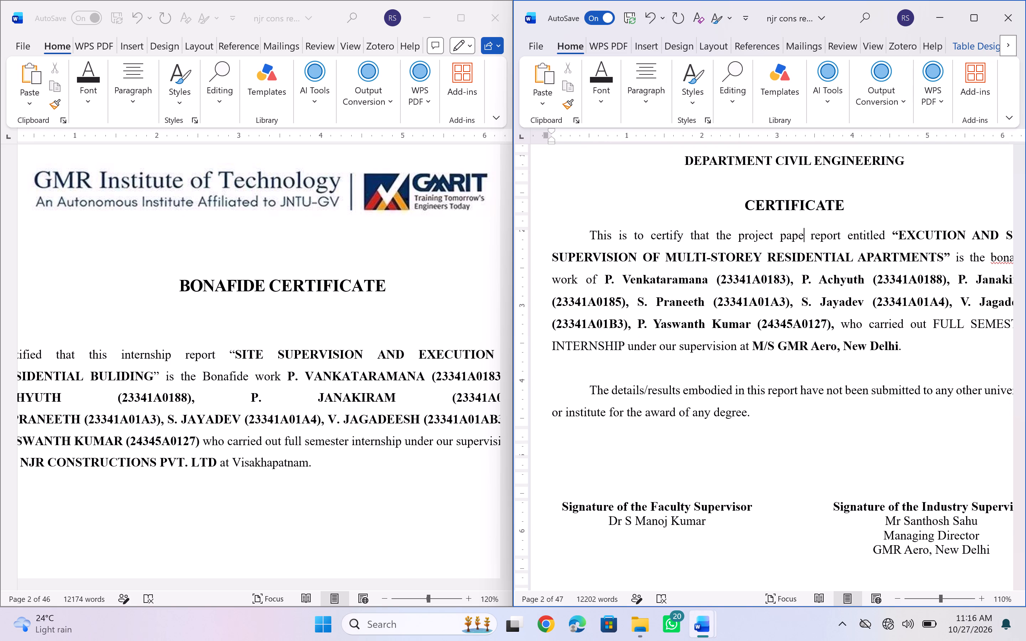
key("BackSpace")
key("BackSpace")
key("BackSpace")
key("BackSpace")
key("BackSpace")
key("BackSpace")
key("BackSpace")
key("BackSpace")
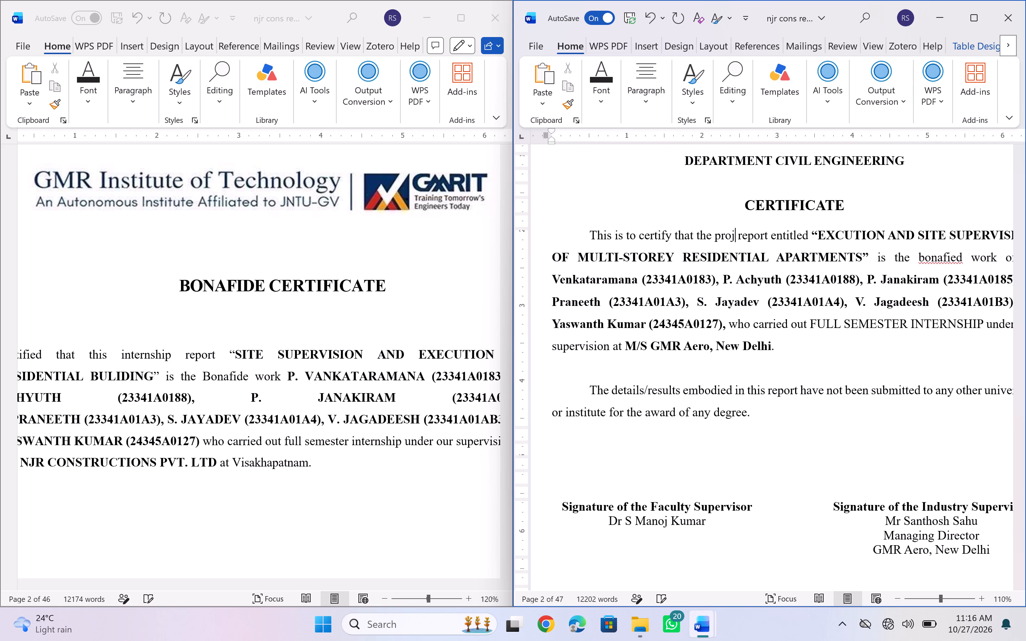
key("BackSpace")
key("BackSpace")
key("BackSpace")
key("BackSpace")
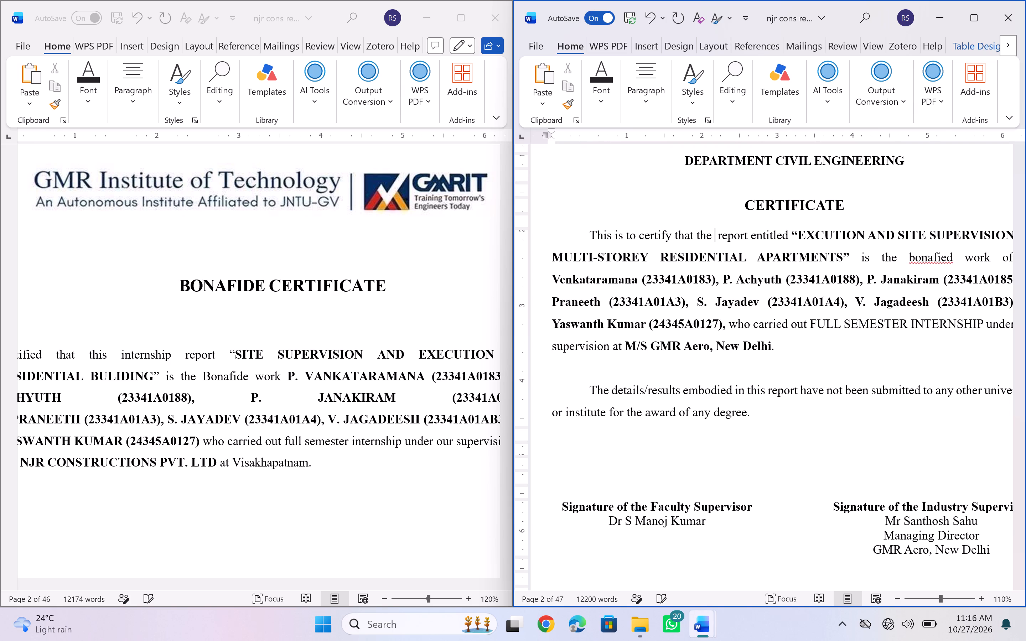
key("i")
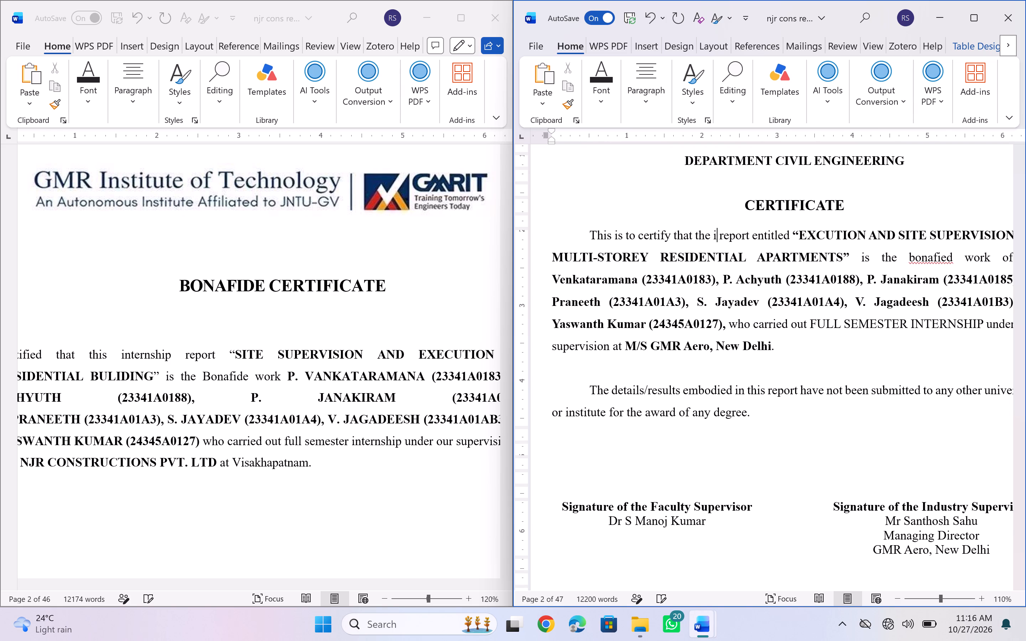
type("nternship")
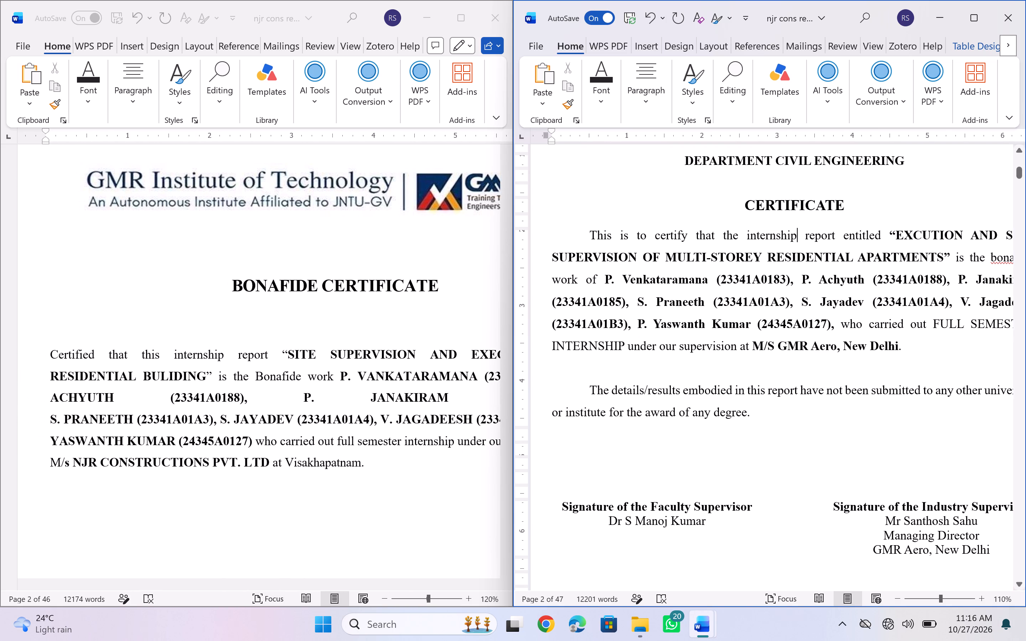
Replace the company name "GMR Aero" after "M/S" in the certificate paragraph with "NJR Constructions Pvt.Ltd".
left_click(835, 348)
key("BackSpace")
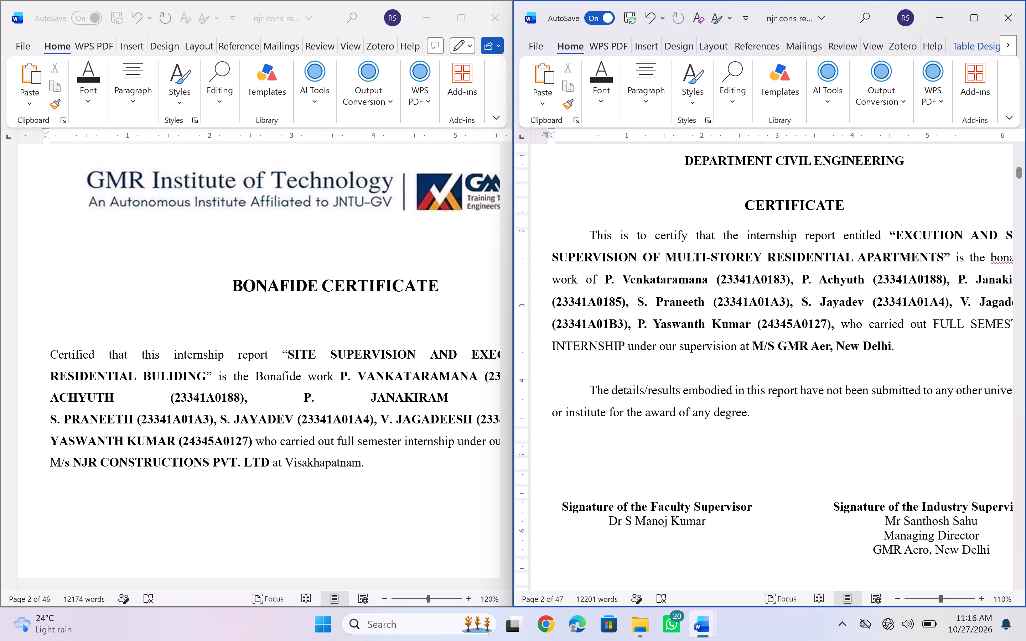
key("BackSpace")
key("BackSpace")
key("BackSpace")
key("BackSpace")
key("BackSpace")
key("BackSpace")
key("BackSpace")
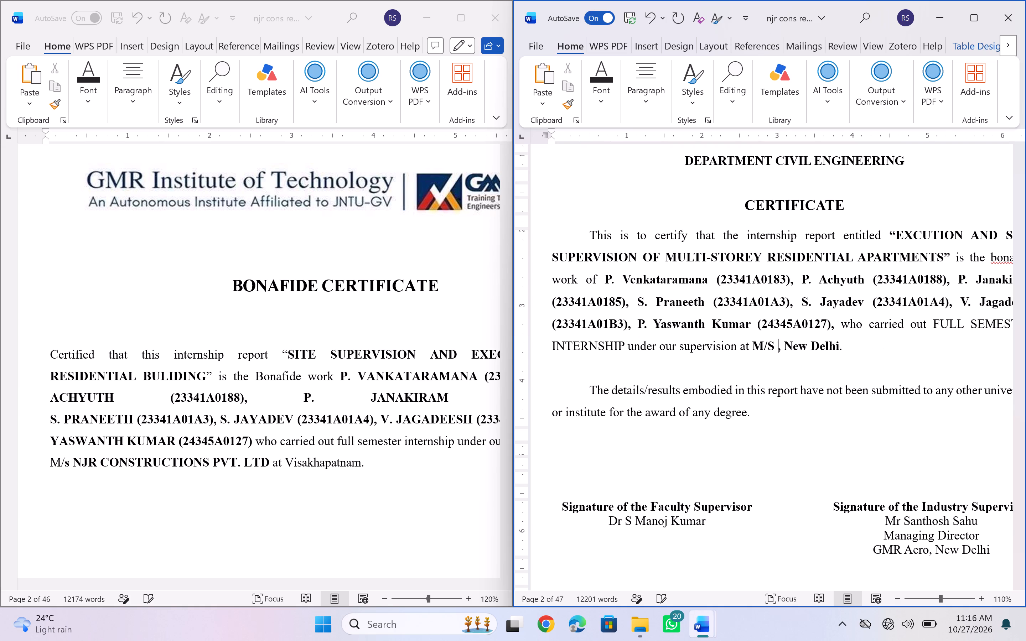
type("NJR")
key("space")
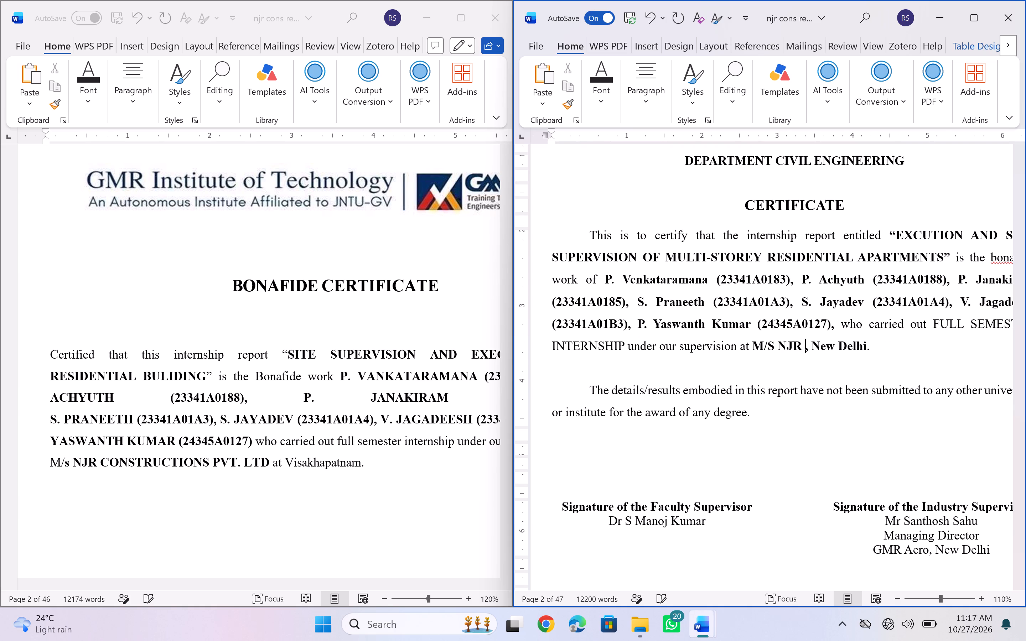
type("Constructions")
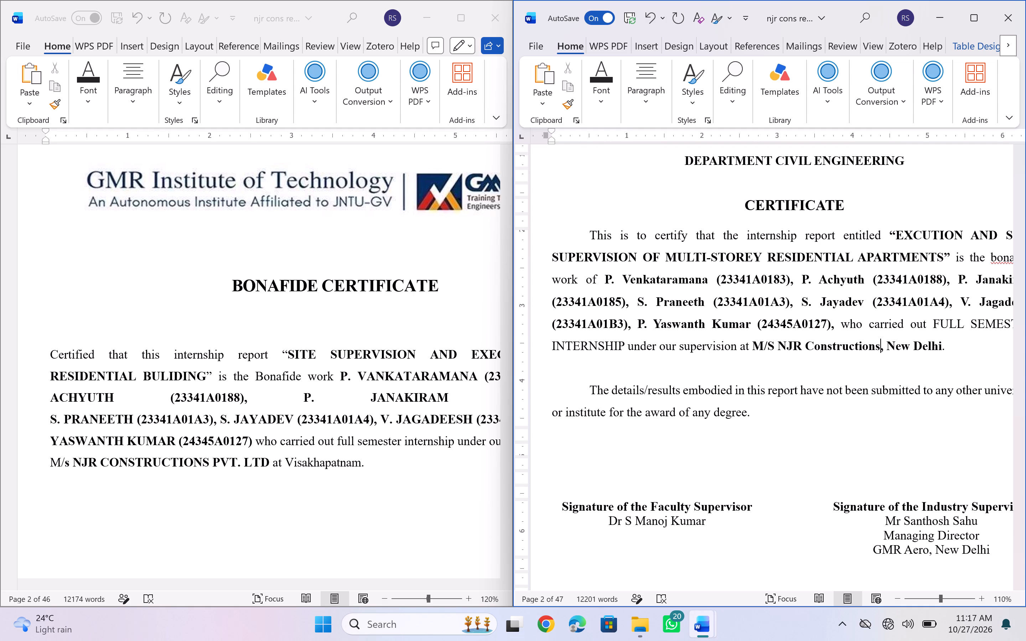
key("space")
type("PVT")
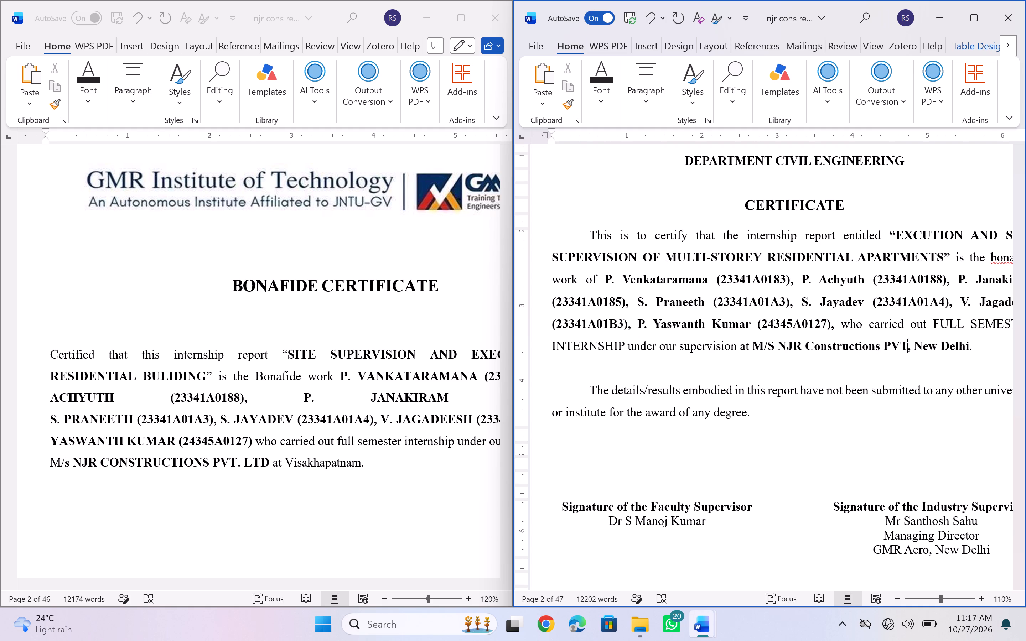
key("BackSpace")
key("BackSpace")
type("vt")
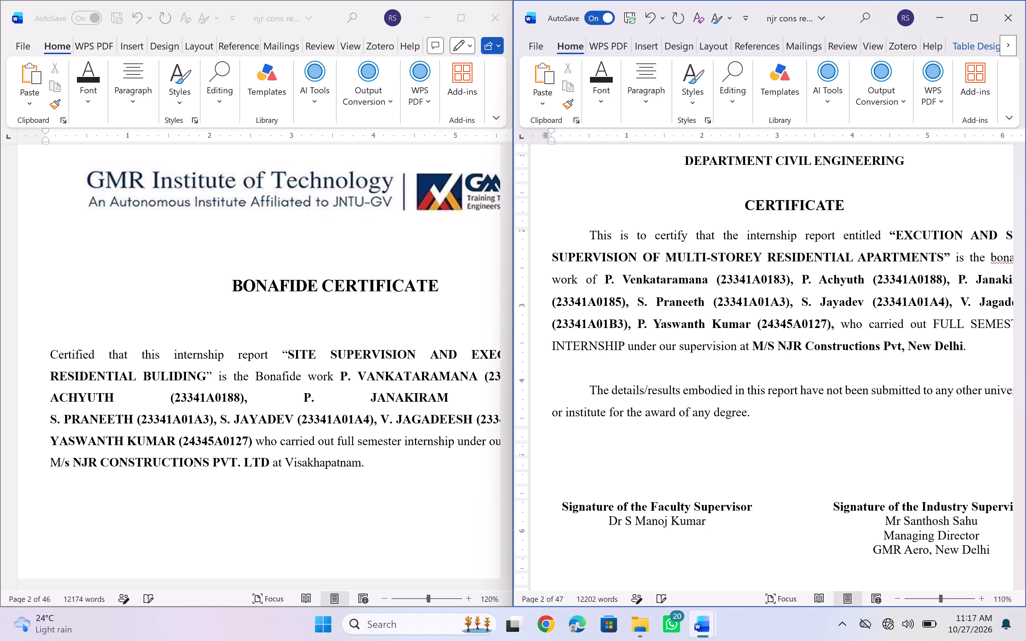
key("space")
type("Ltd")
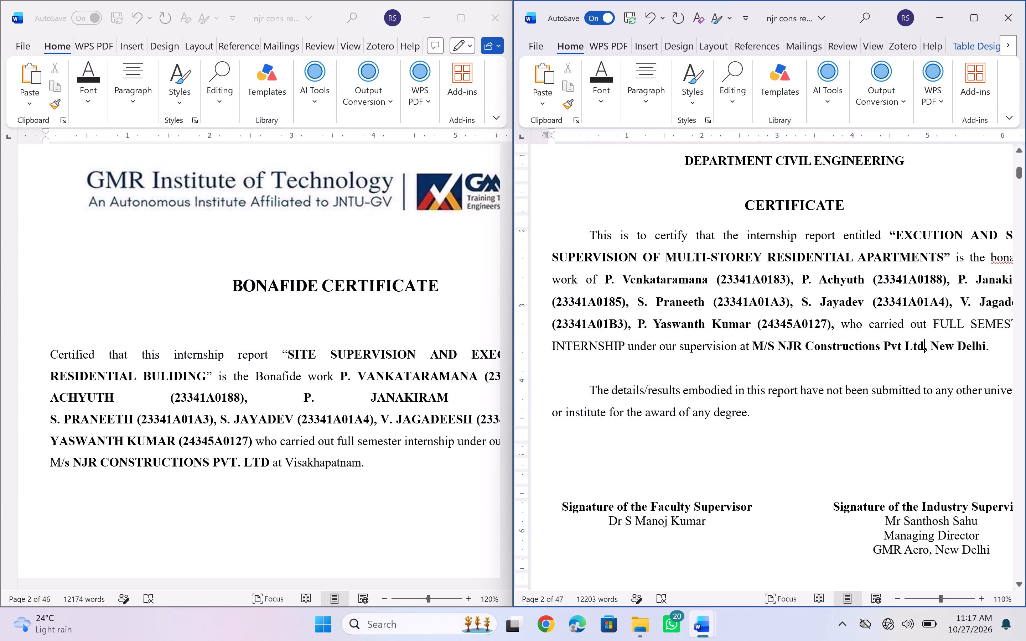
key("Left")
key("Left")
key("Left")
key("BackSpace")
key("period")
Replace the location "New Delhi" after the company name in the certificate paragraph with "Visakhapatnam".
scroll(958, 352, "left", 1)
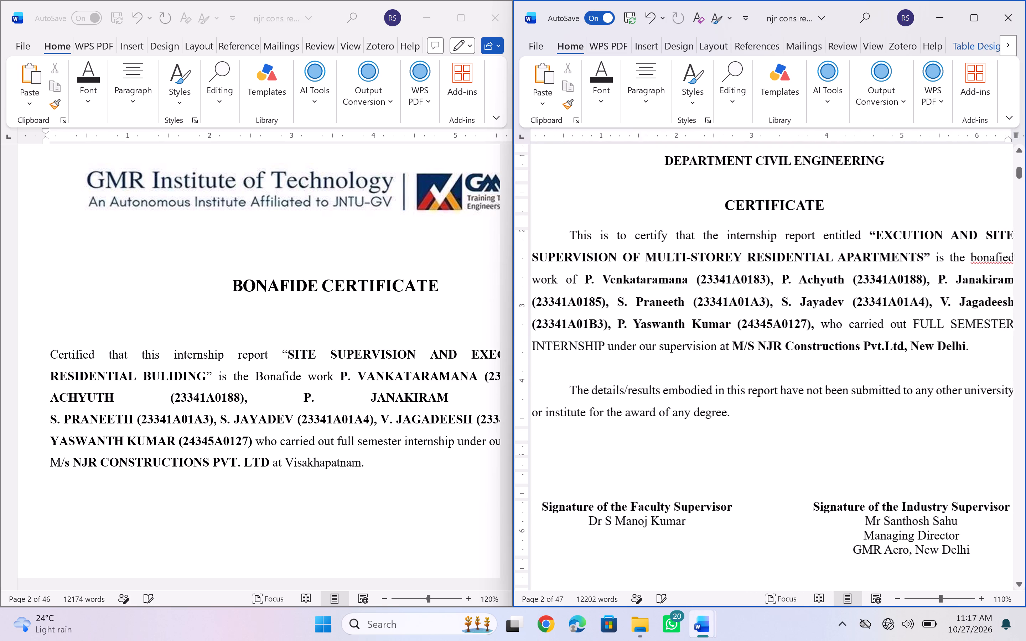
scroll(958, 352, "left", 1)
left_click(958, 348)
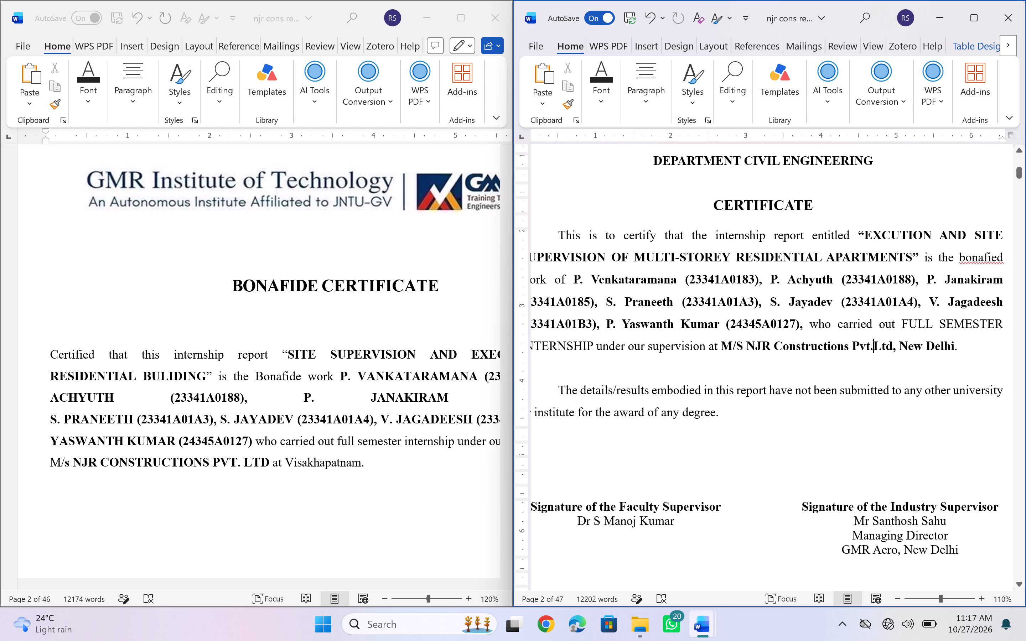
key("BackSpace")
key("BackSpace")
key("BackSpace")
key("BackSpace")
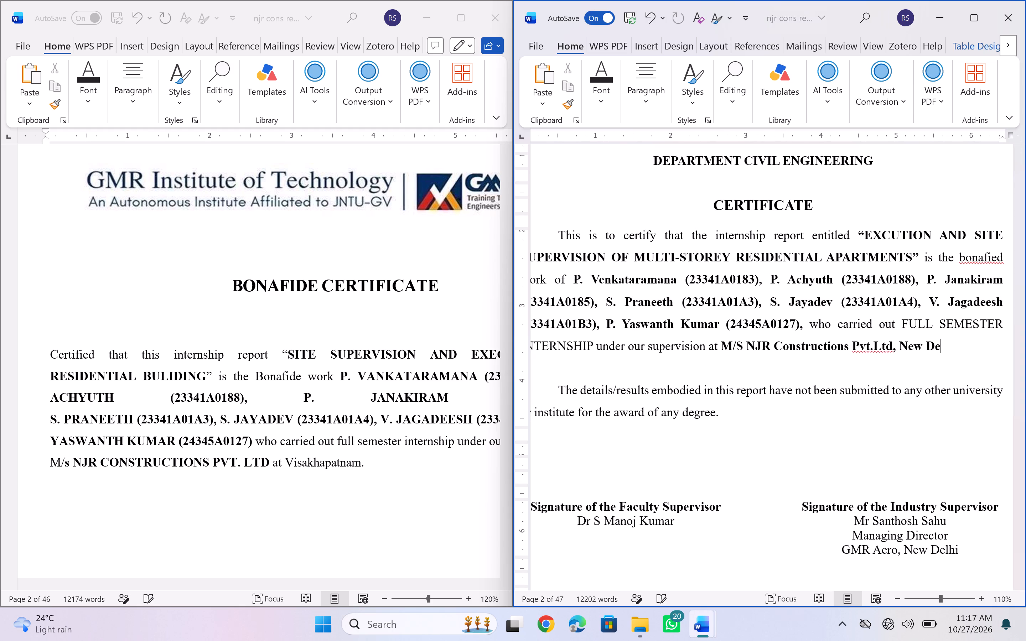
key("BackSpace")
key("BackSpace")
key("BackSpace")
key("BackSpace")
key("BackSpace")
key("BackSpace")
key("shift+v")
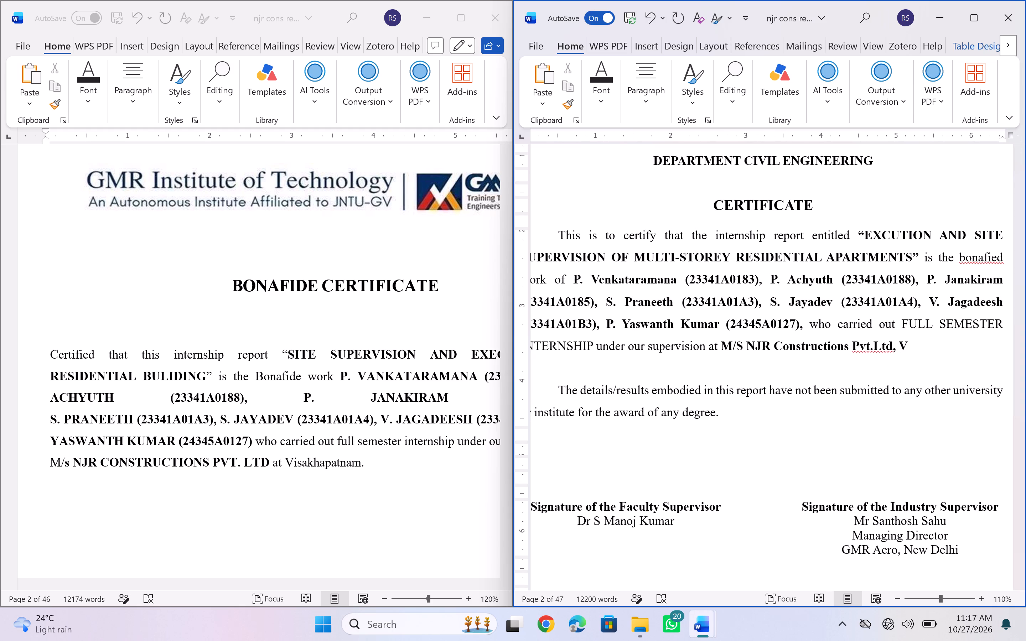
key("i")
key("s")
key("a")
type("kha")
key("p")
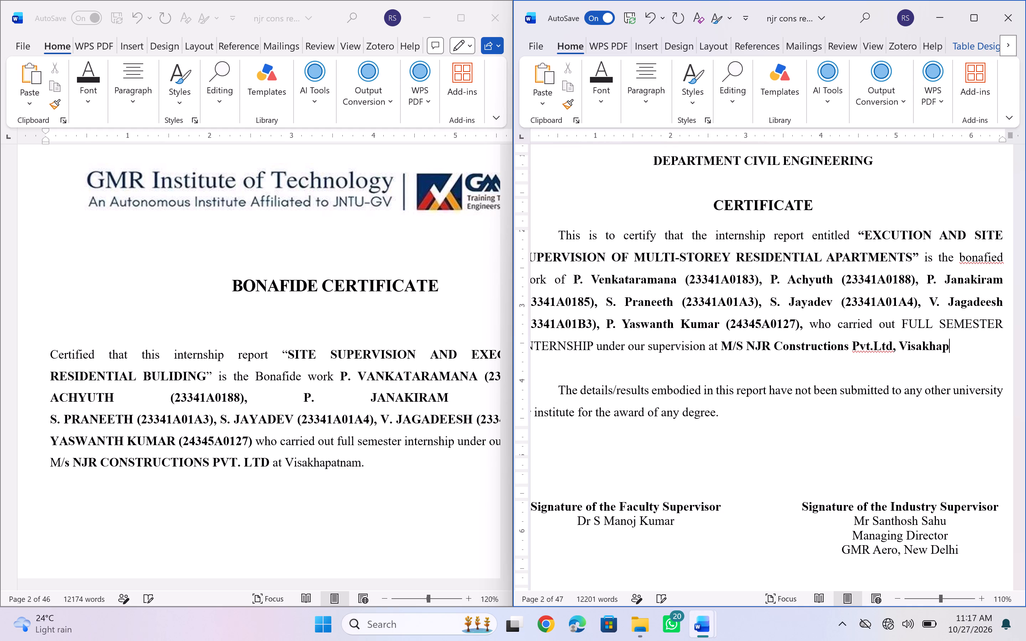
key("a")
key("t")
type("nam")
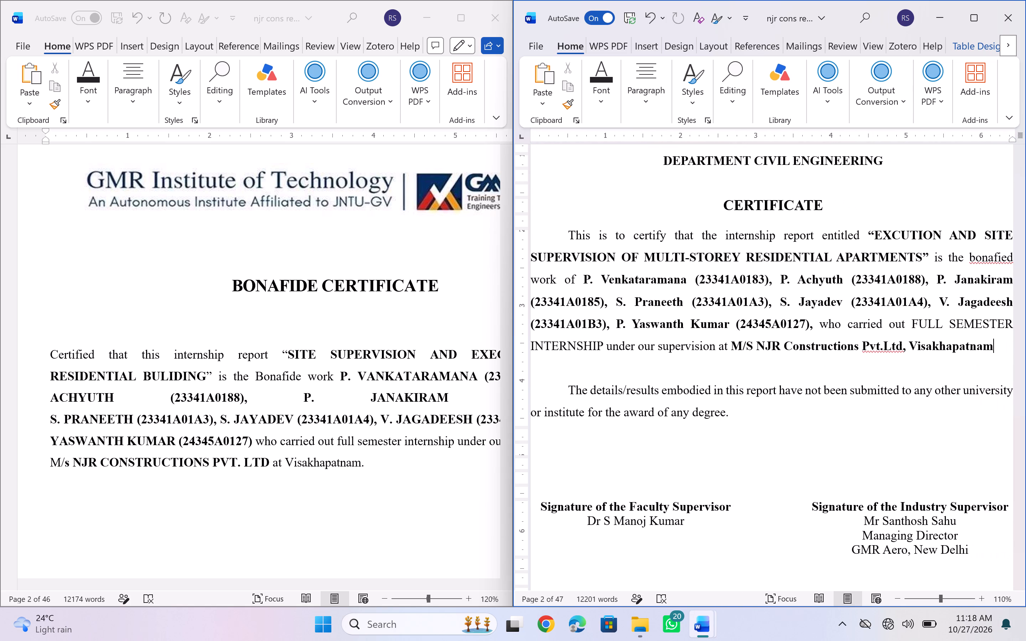
Replace the name under "Signature of the Faculty Supervisor" with the new faculty supervisor's name, keeping the title "Dr".
scroll(630, 481, "down", 1)
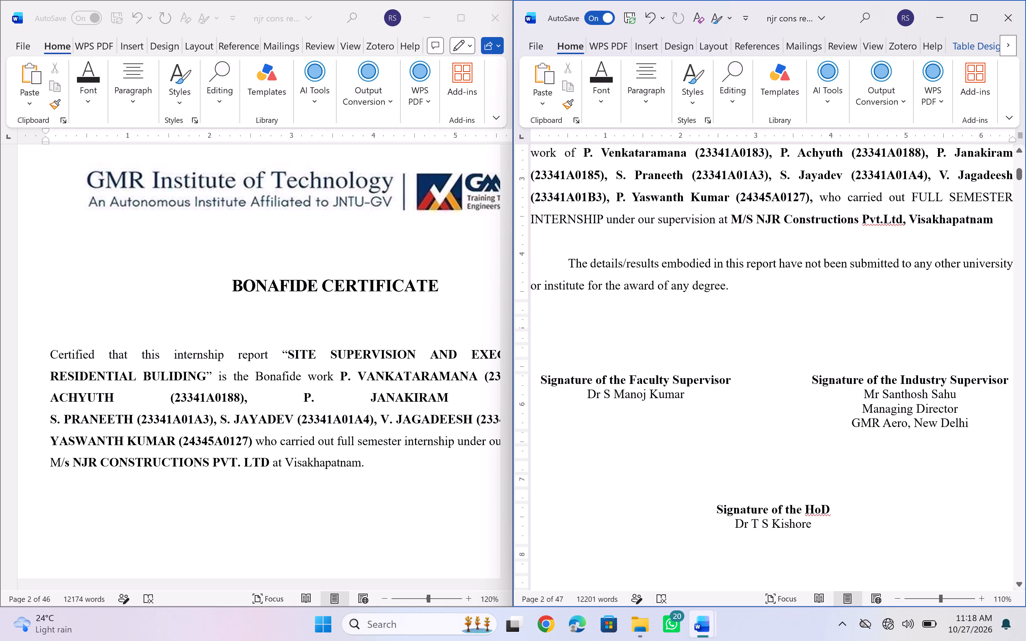
scroll(346, 481, "down", 1)
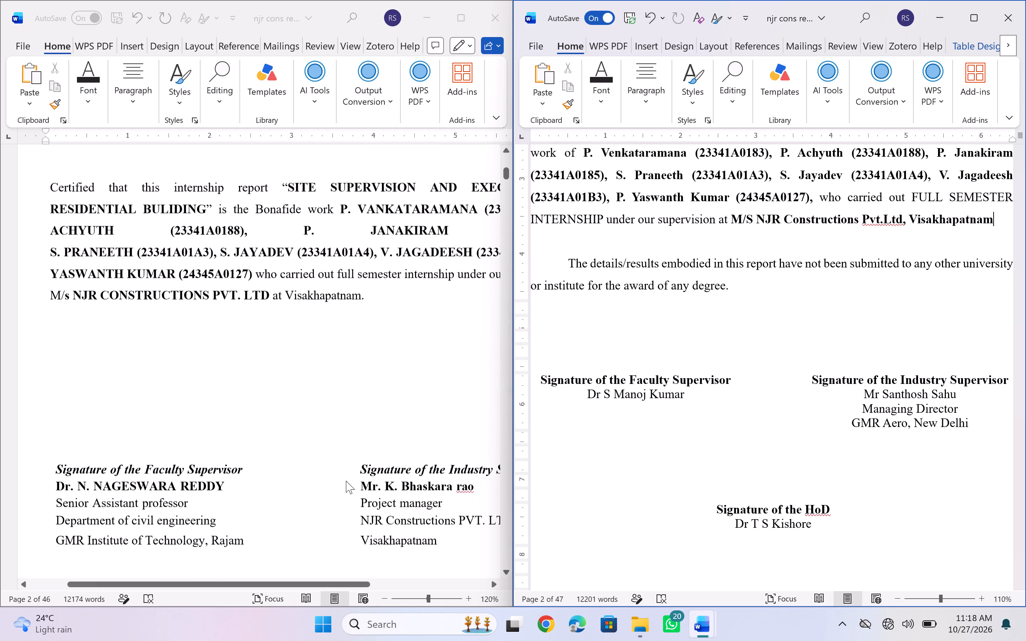
scroll(346, 481, "down", 2)
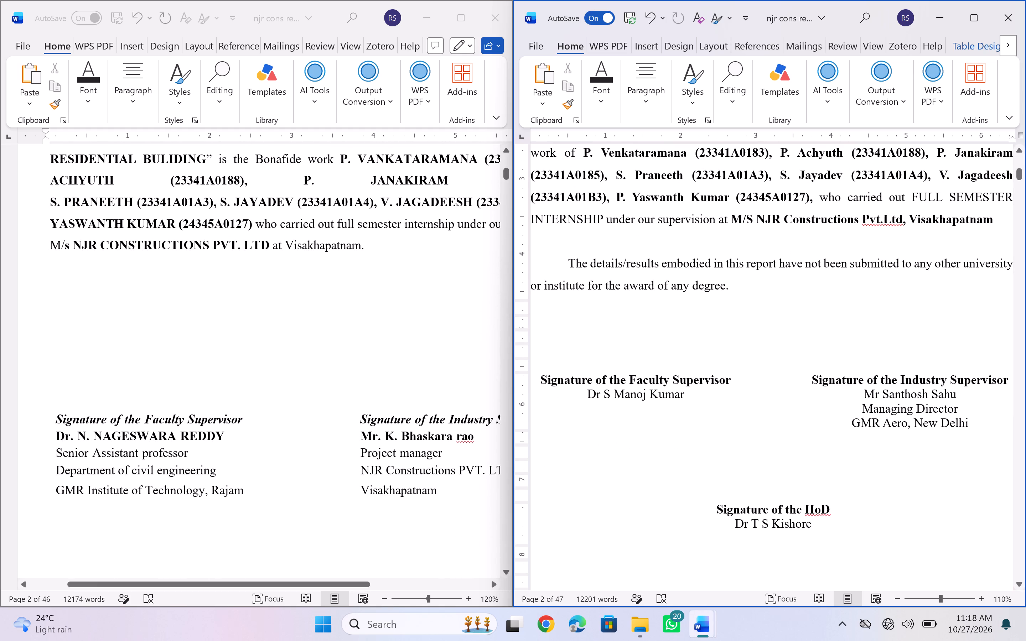
left_click(612, 395)
left_click(607, 394)
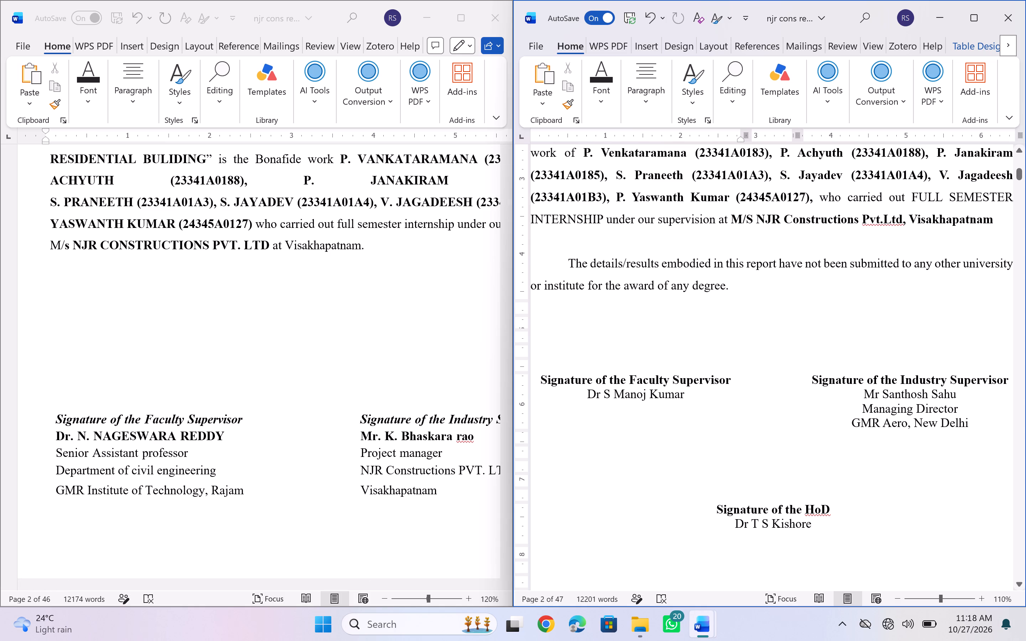
key("BackSpace")
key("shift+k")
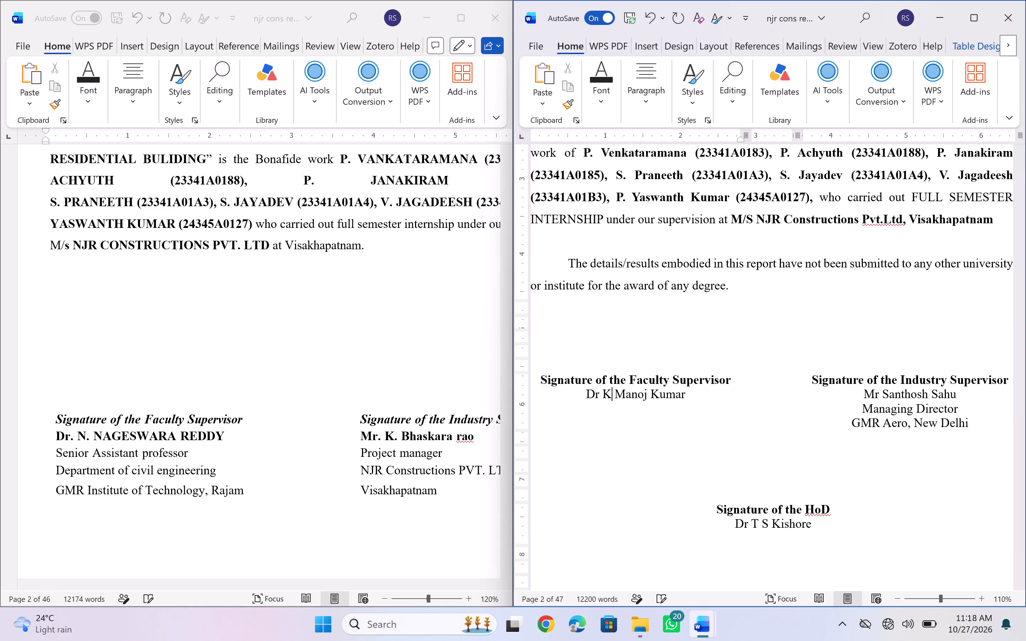
left_click(647, 396)
key("BackSpace")
key("BackSpace")
key("BackSpace")
key("BackSpace")
key("BackSpace")
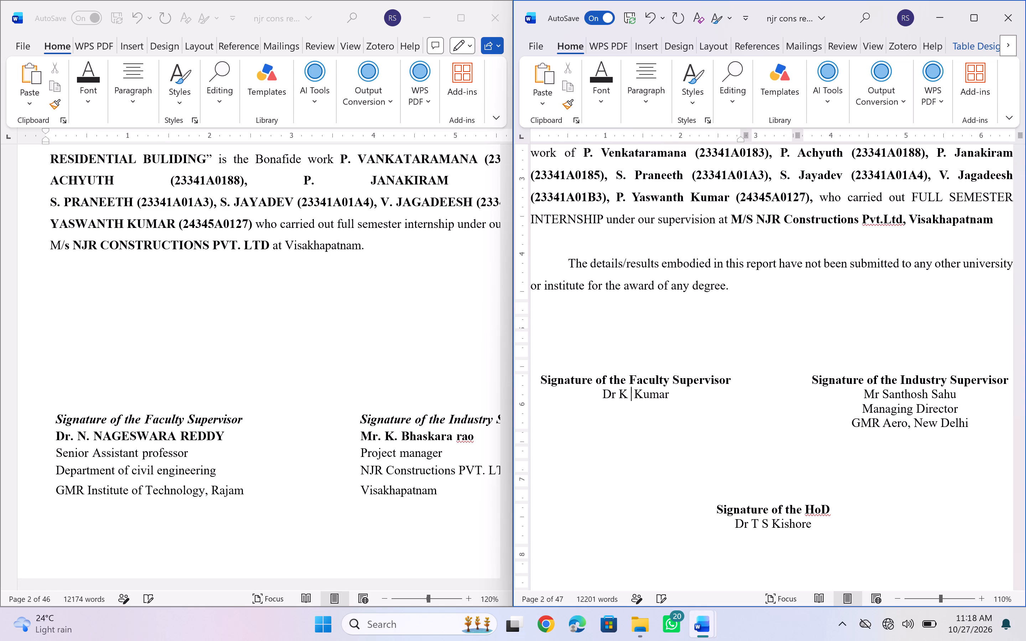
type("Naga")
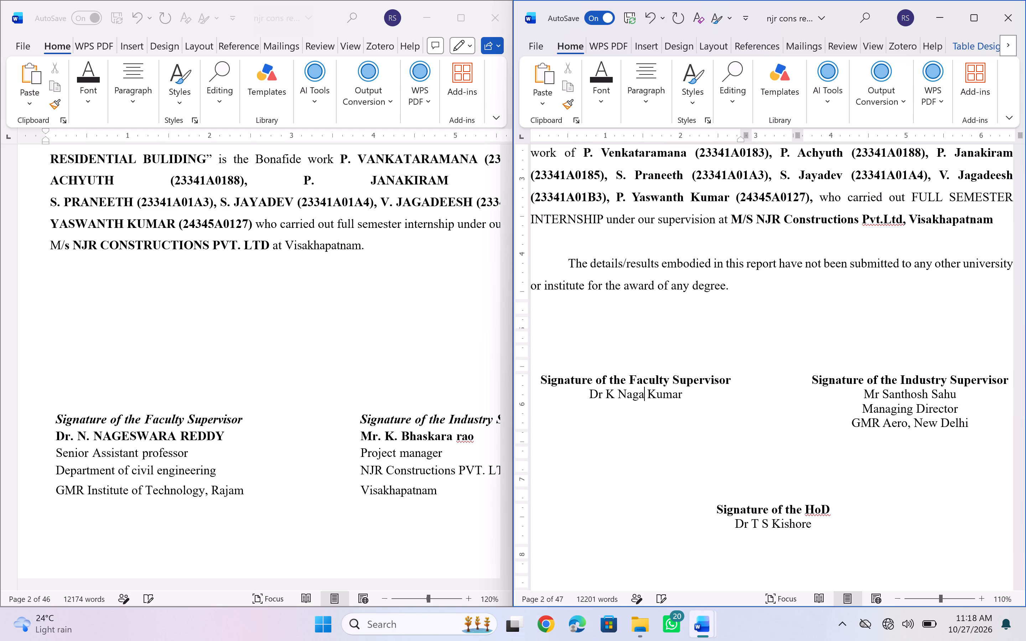
left_click(683, 394)
key("BackSpace")
key("BackSpace")
key("BackSpace")
key("BackSpace")
key("BackSpace")
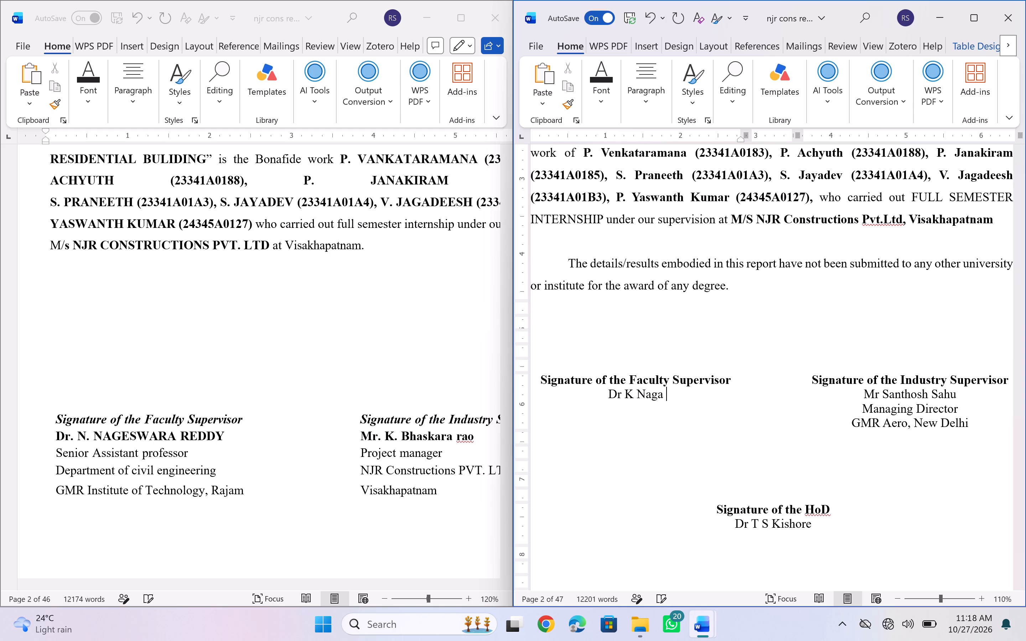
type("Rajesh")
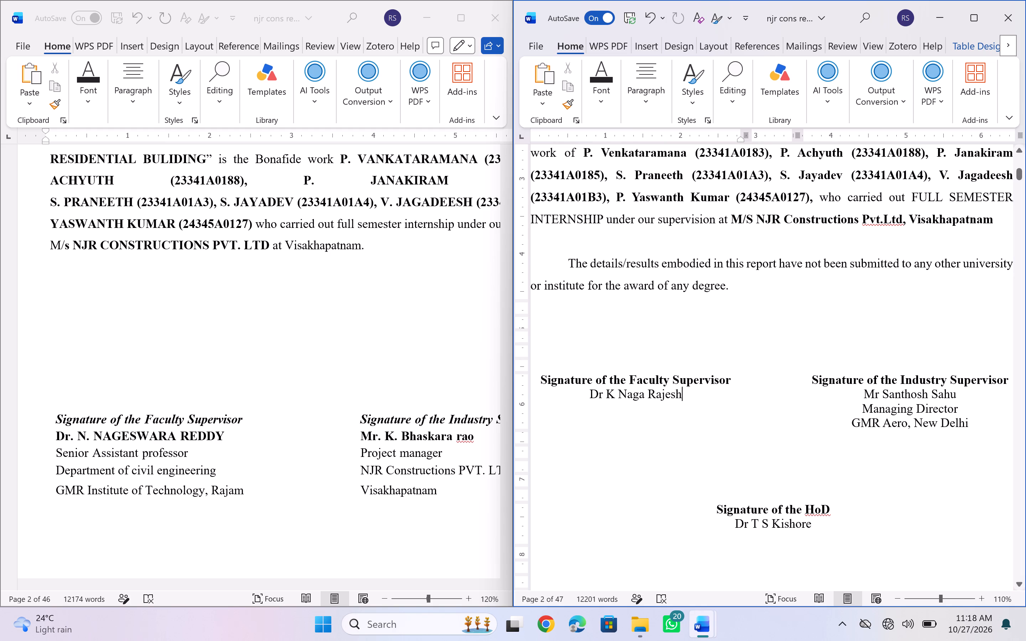
Replace the name under "Signature of the Industry Supervisor" with the industry supervisor's name from the original certificate, keeping the title "Mr".
left_click(958, 394)
key("BackSpace")
key("BackSpace")
key("BackSpace")
key("BackSpace")
key("BackSpace")
key("BackSpace")
key("BackSpace")
key("BackSpace")
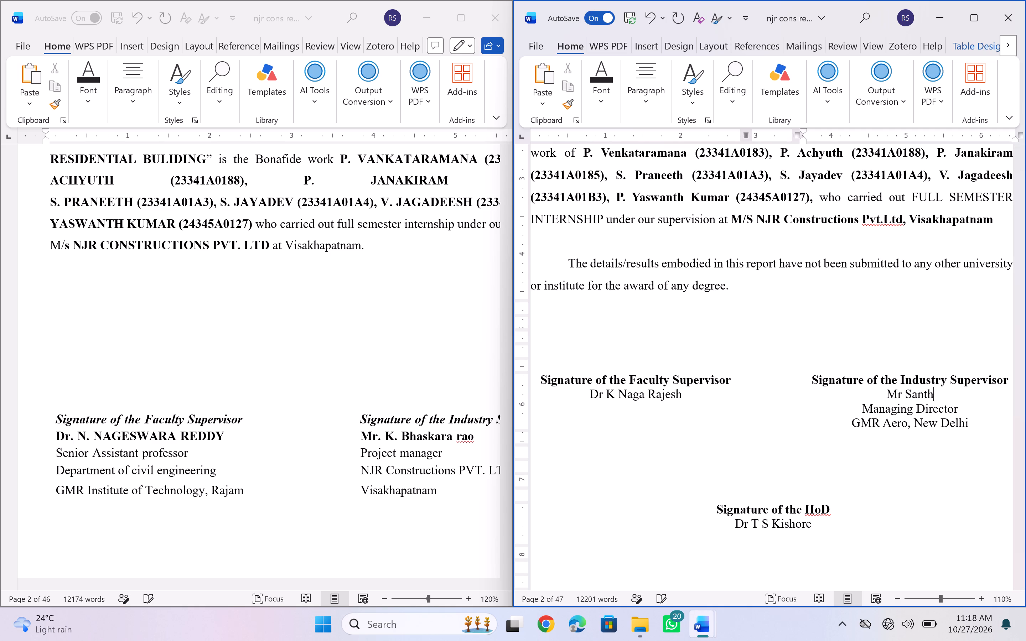
key("BackSpace")
key("BackSpace")
key("BackSpace")
key("BackSpace")
key("BackSpace")
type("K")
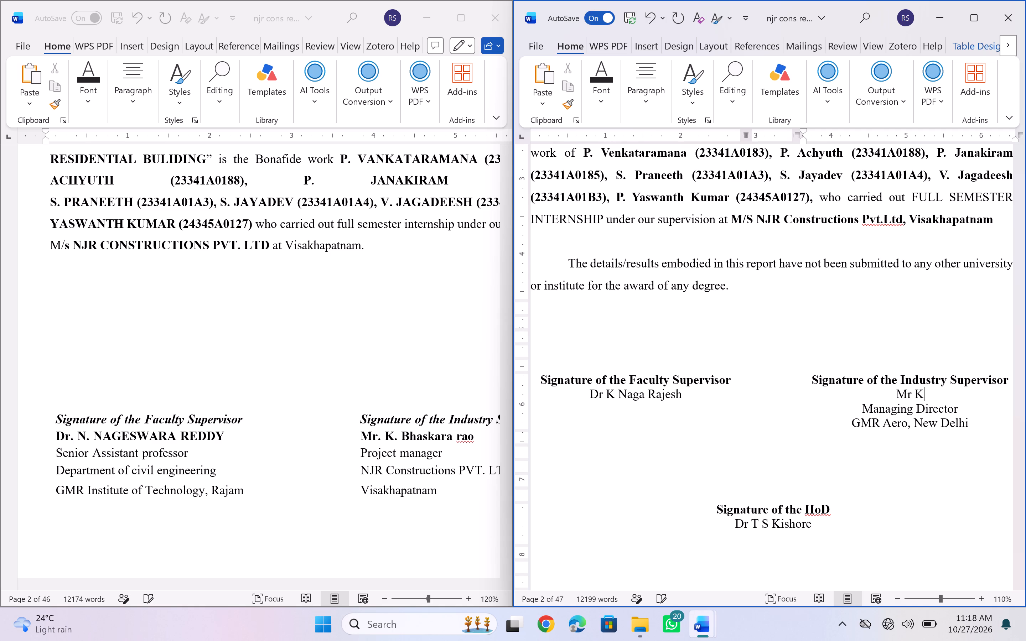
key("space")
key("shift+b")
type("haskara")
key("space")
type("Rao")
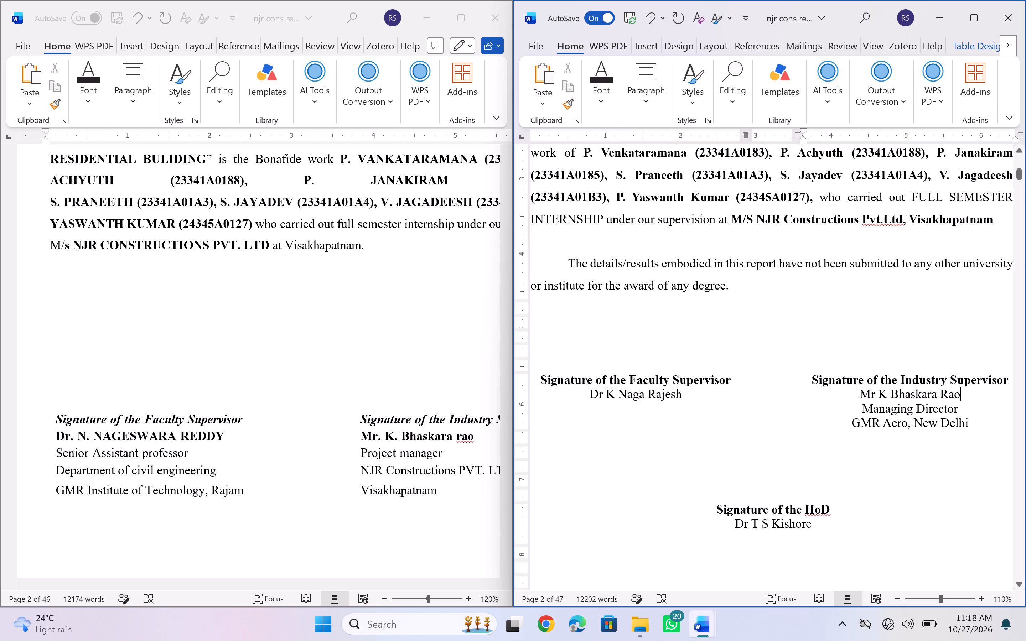
Replace the designation "Managing Director" in the industry supervisor's signature block with "Project manager".
left_click(958, 407)
key("BackSpace")
key("BackSpace")
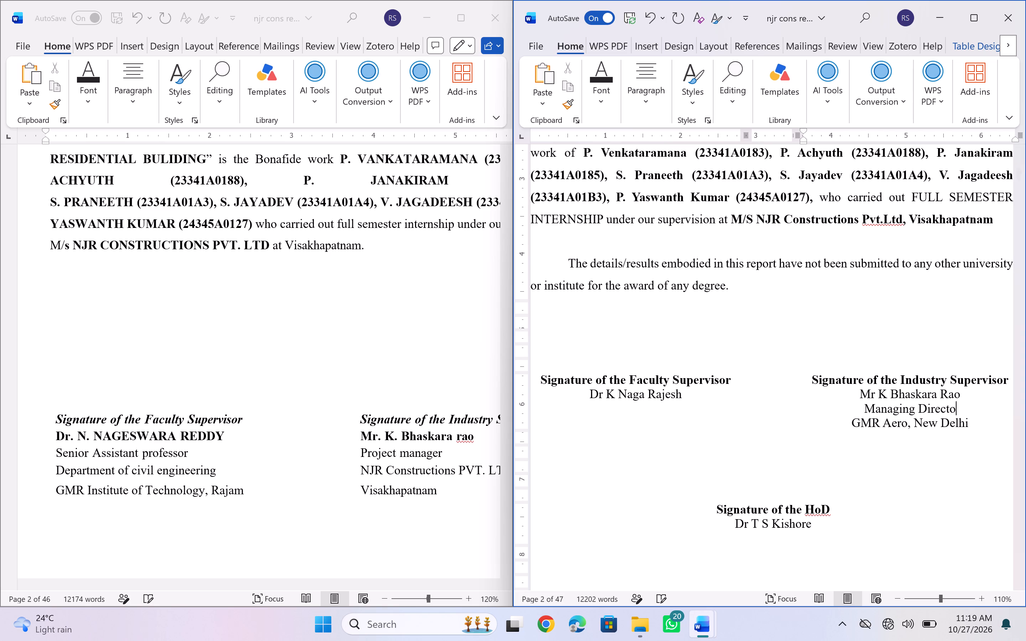
key("BackSpace")
key("BackSpace")
key("BackSpace")
key("BackSpace")
key("BackSpace")
key("BackSpace")
key("BackSpace")
key("BackSpace")
key("BackSpace")
key("BackSpace")
key("BackSpace")
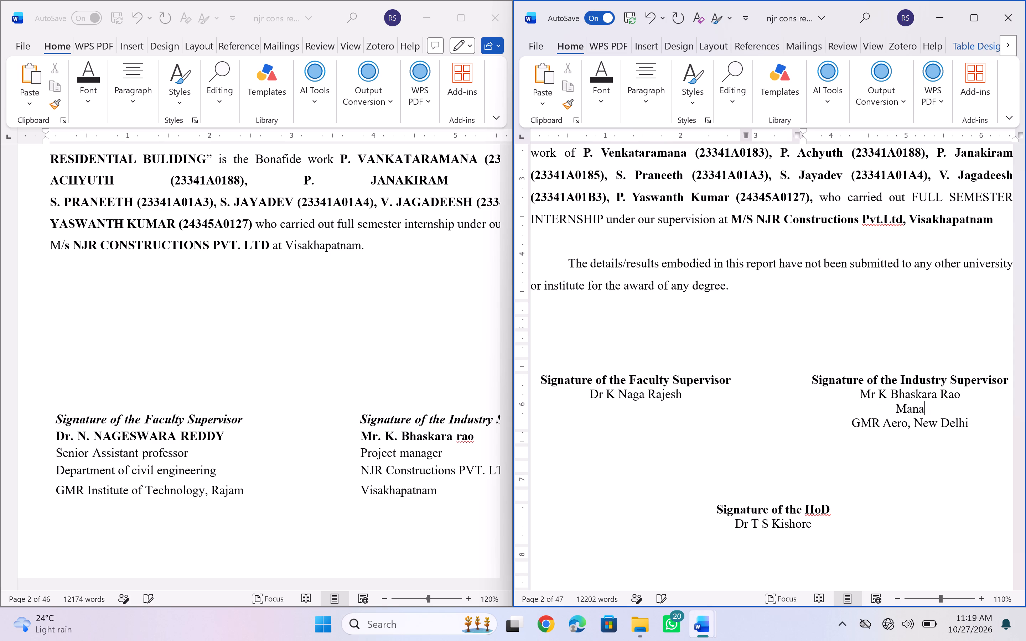
key("BackSpace")
key("BackSpace")
key("BackSpace")
key("BackSpace")
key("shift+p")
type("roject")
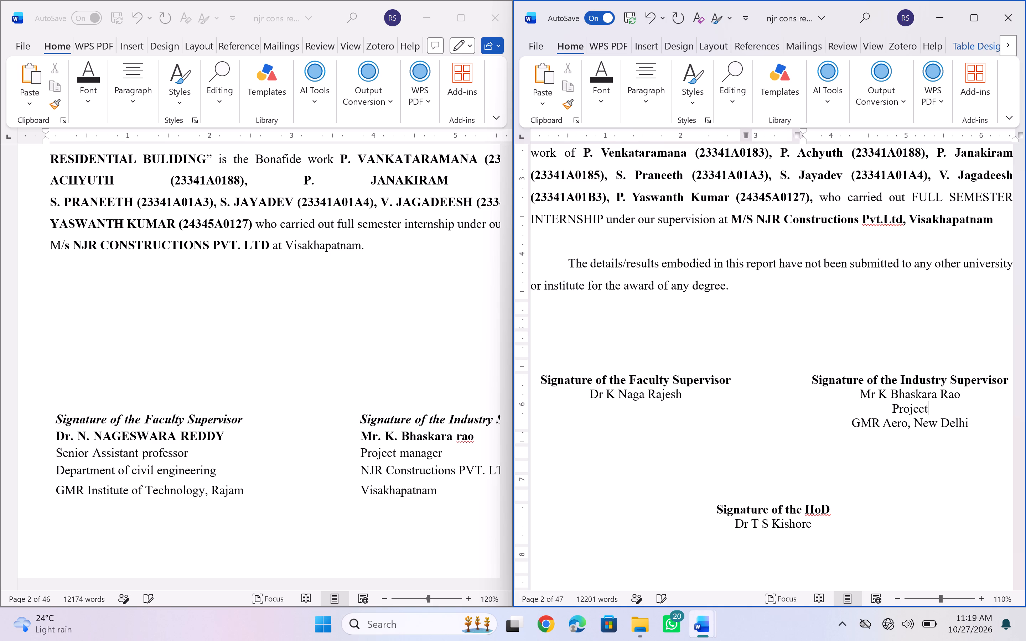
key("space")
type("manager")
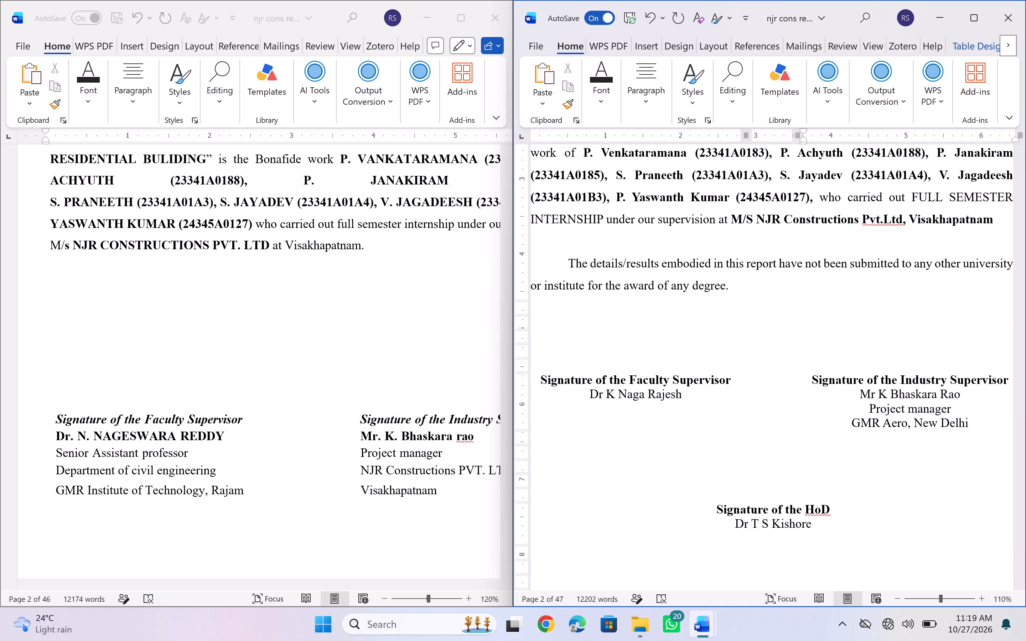
Replace the company name "GMR Aero" in the industry supervisor's signature block with "NJR Constructions Pvt.Ltd".
left_click(906, 423)
key("BackSpace")
key("BackSpace")
key("BackSpace")
key("BackSpace")
key("BackSpace")
key("BackSpace")
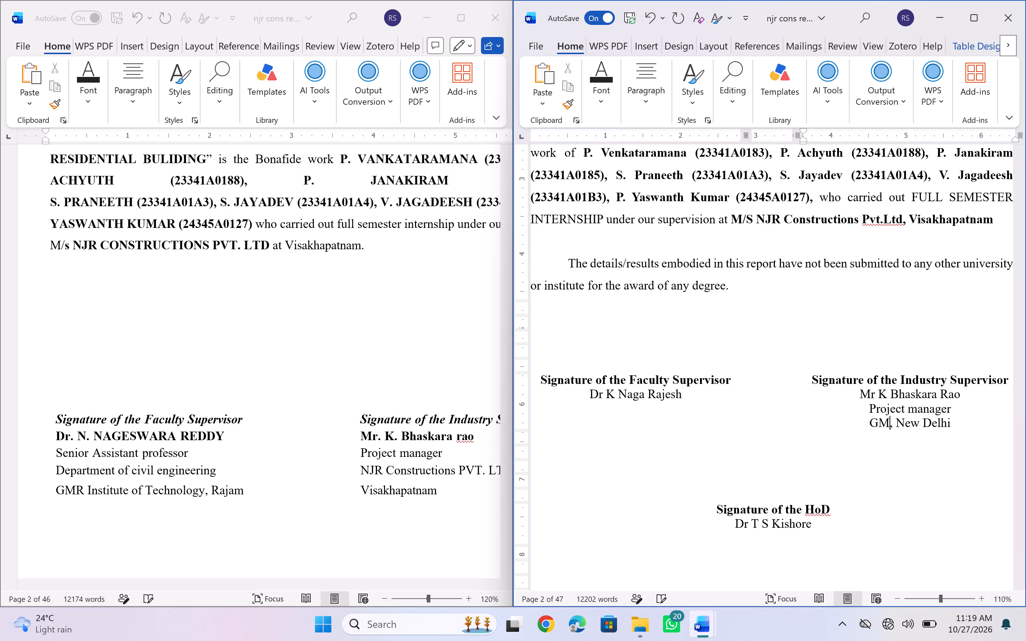
key("BackSpace")
key("BackSpace")
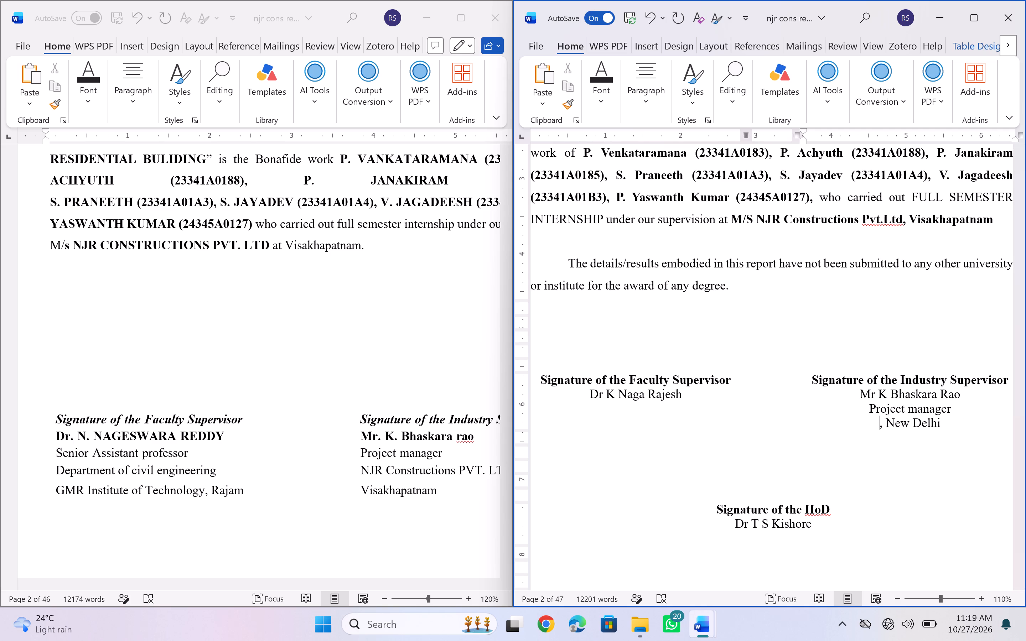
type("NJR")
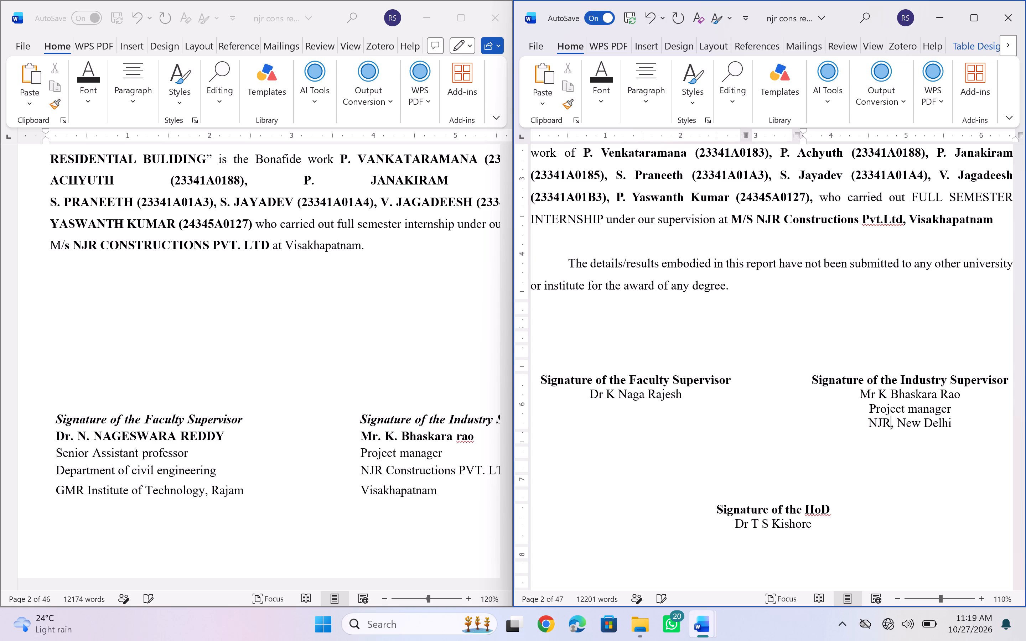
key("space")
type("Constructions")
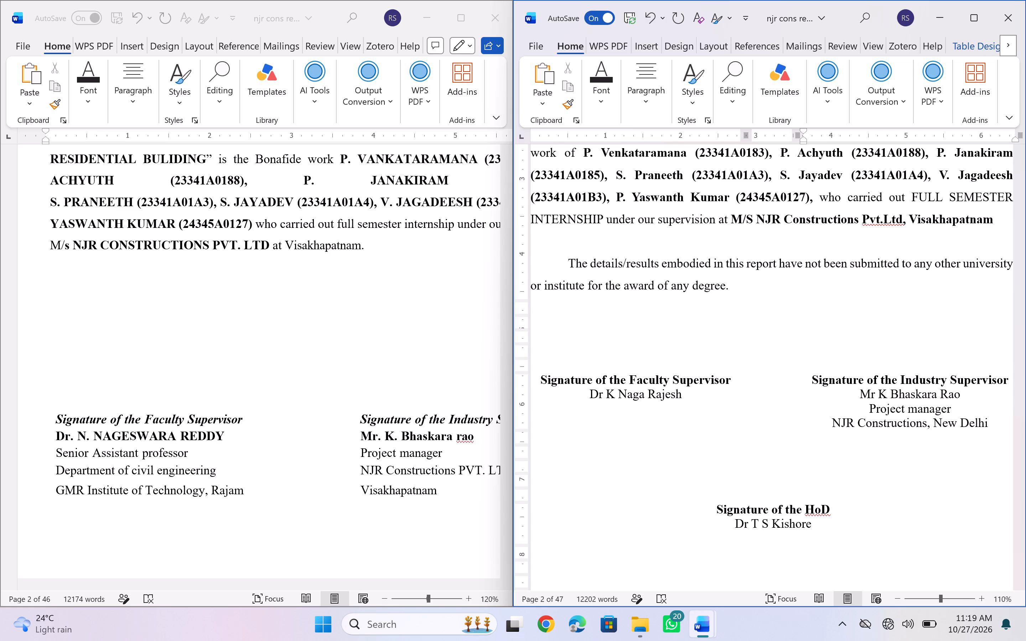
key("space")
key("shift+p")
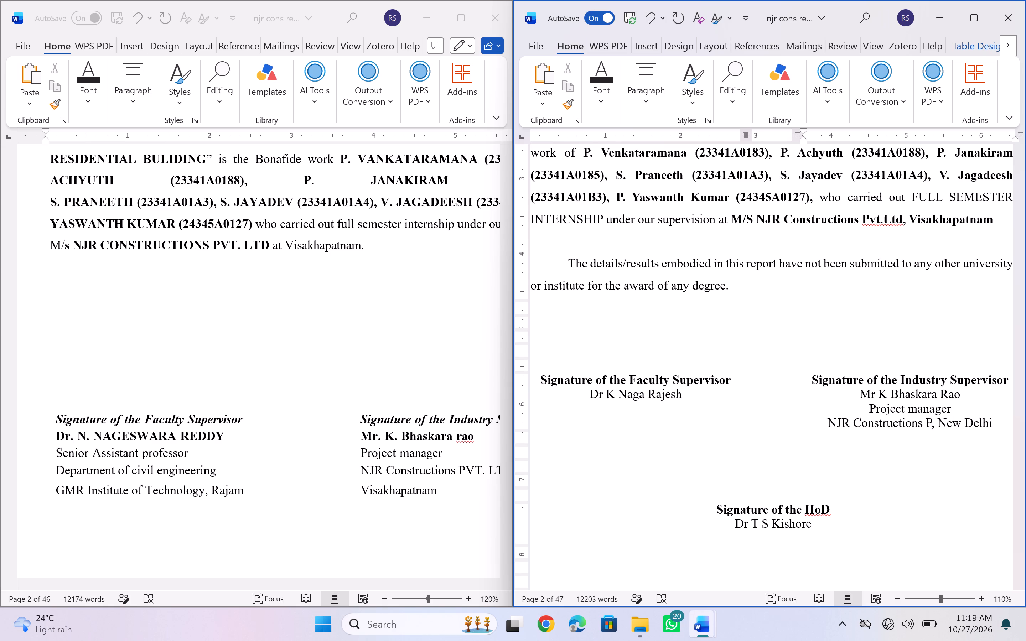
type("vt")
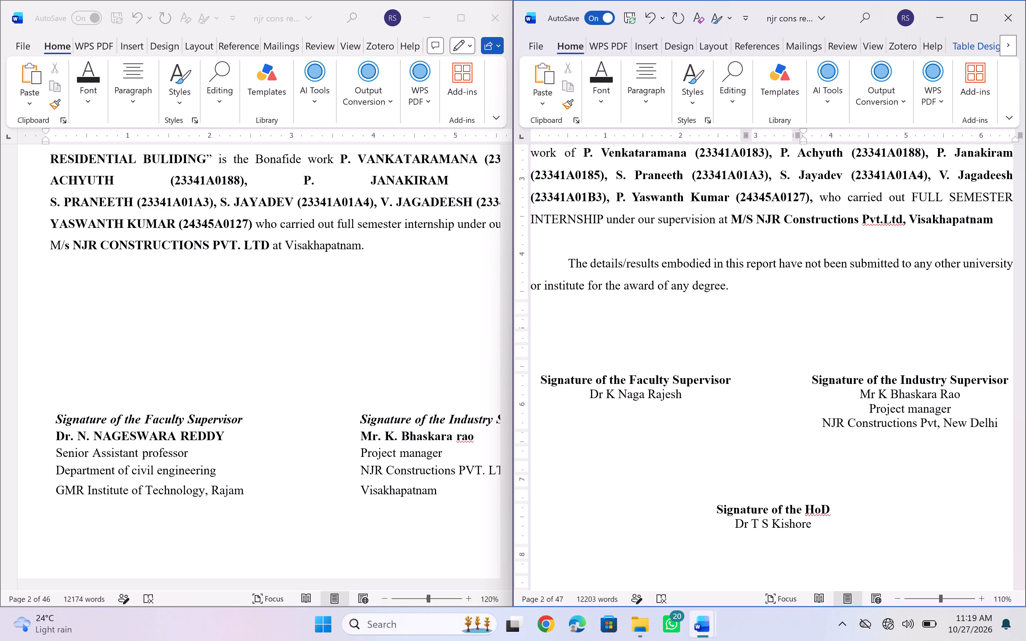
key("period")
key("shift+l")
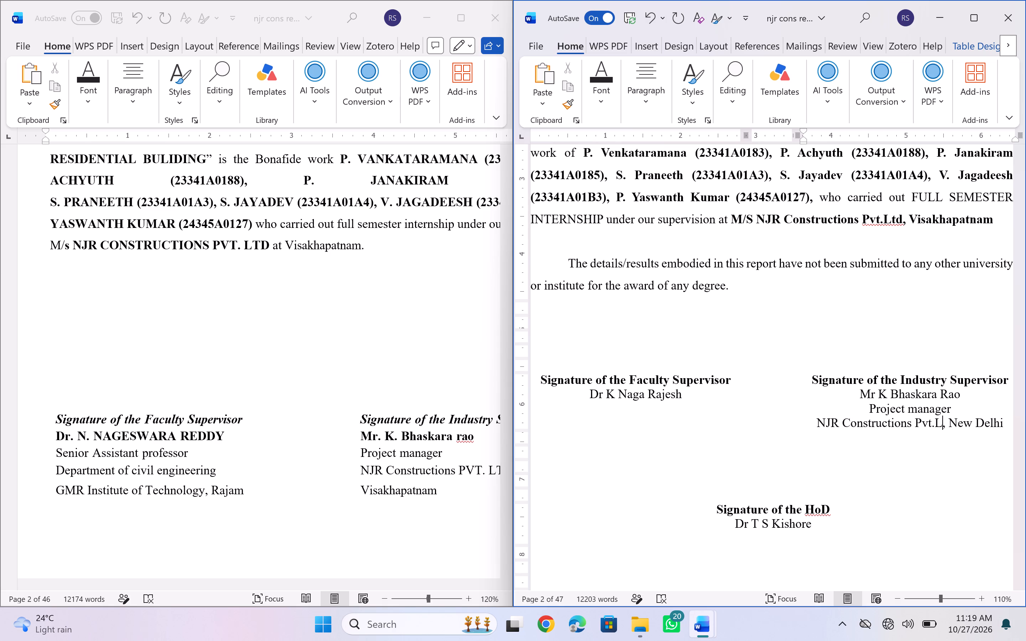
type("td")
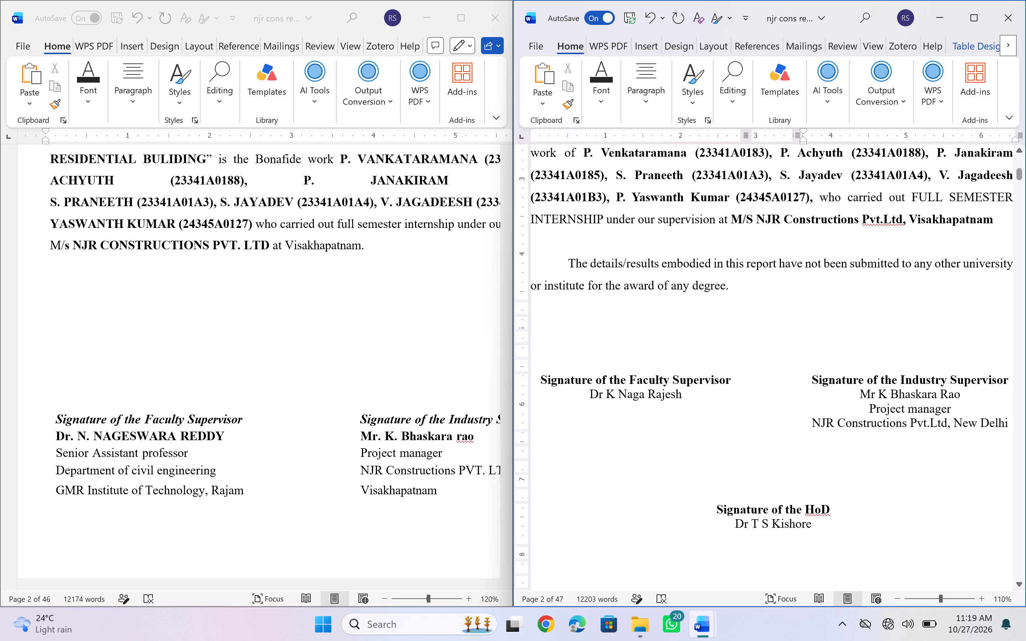
Replace the location "New Delhi" after the company name in the industry supervisor's signature block with "Visakhapatnam".
scroll(909, 447, "left", 1)
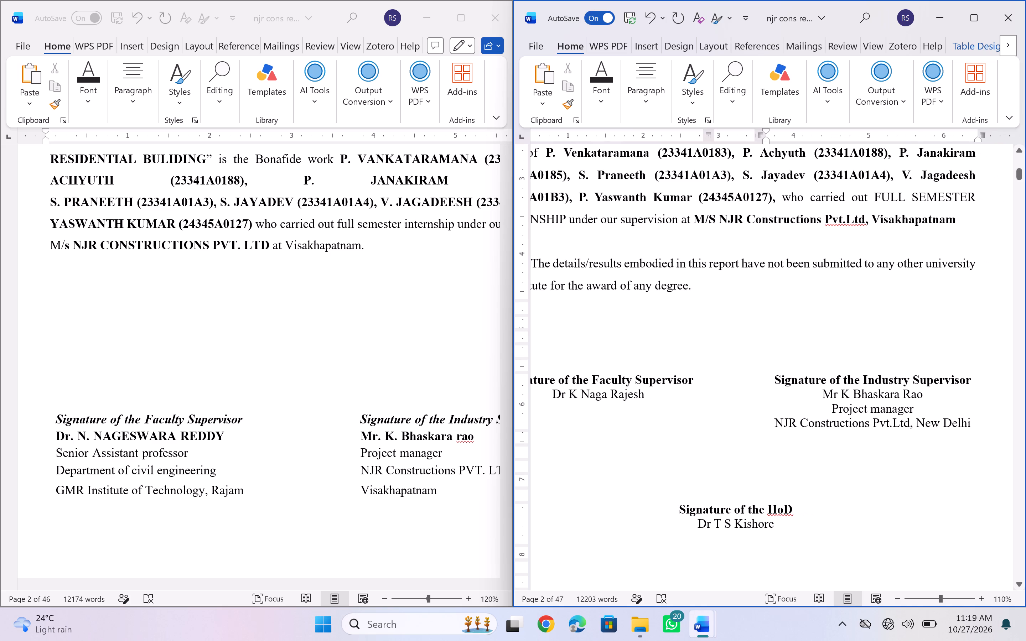
left_click(976, 425)
key("BackSpace")
key("BackSpace")
key("BackSpace")
key("BackSpace")
key("BackSpace")
key("BackSpace")
key("BackSpace")
key("BackSpace")
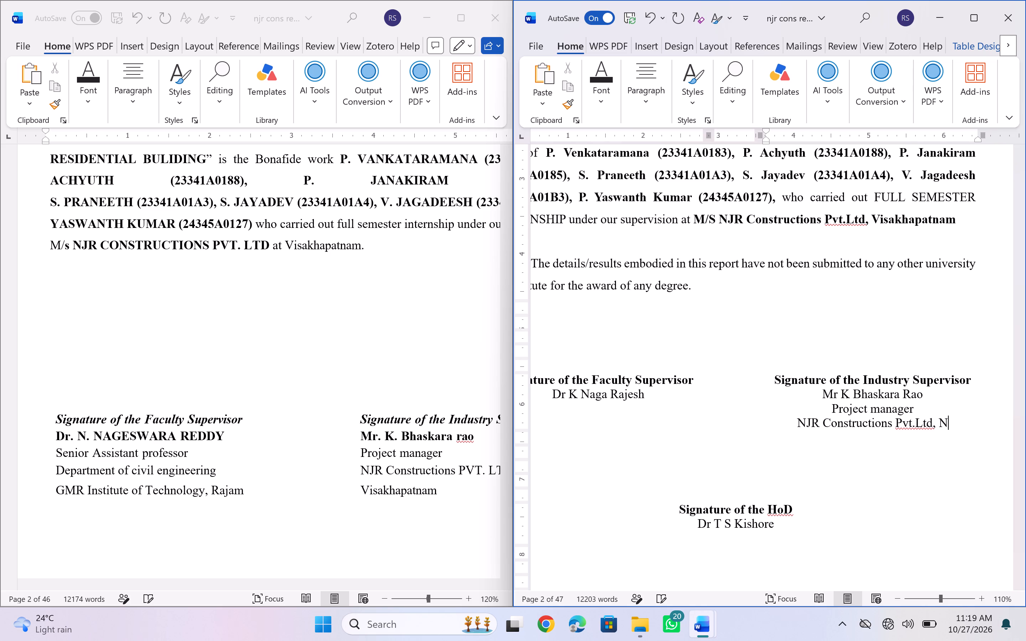
key("BackSpace")
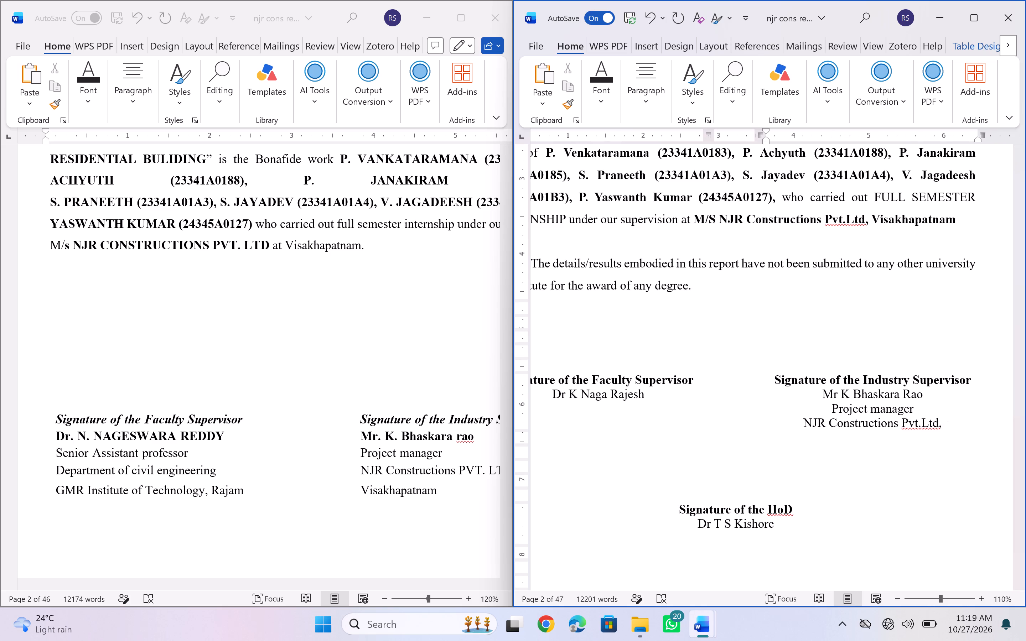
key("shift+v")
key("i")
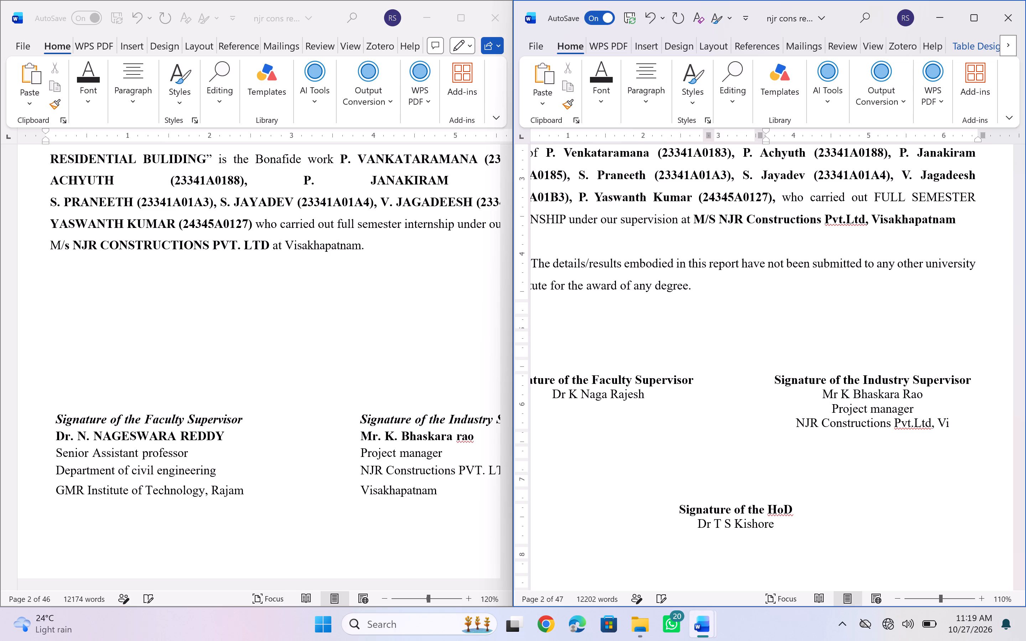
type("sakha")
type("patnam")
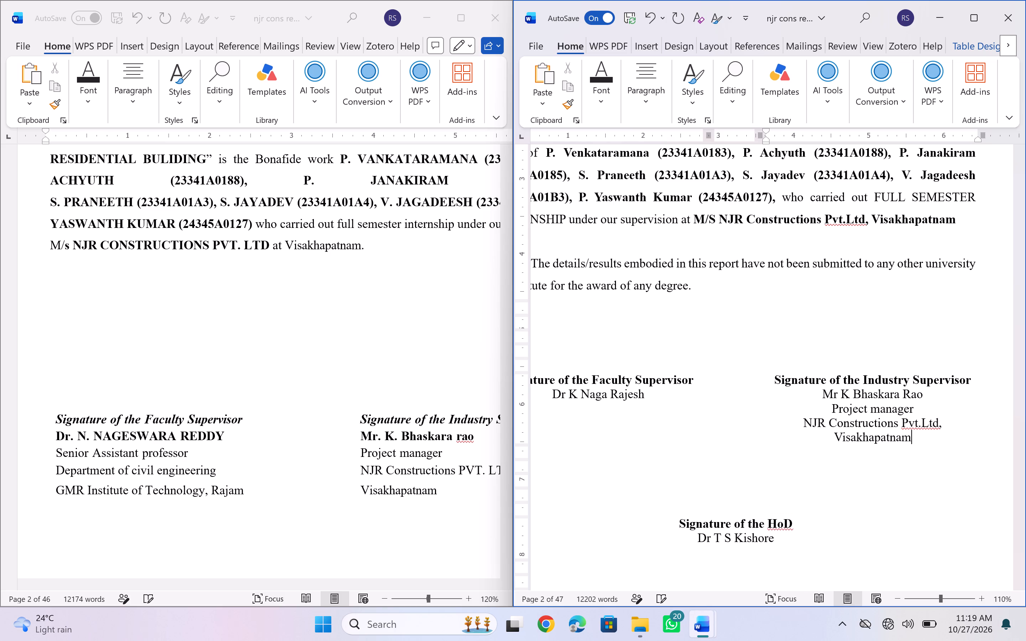
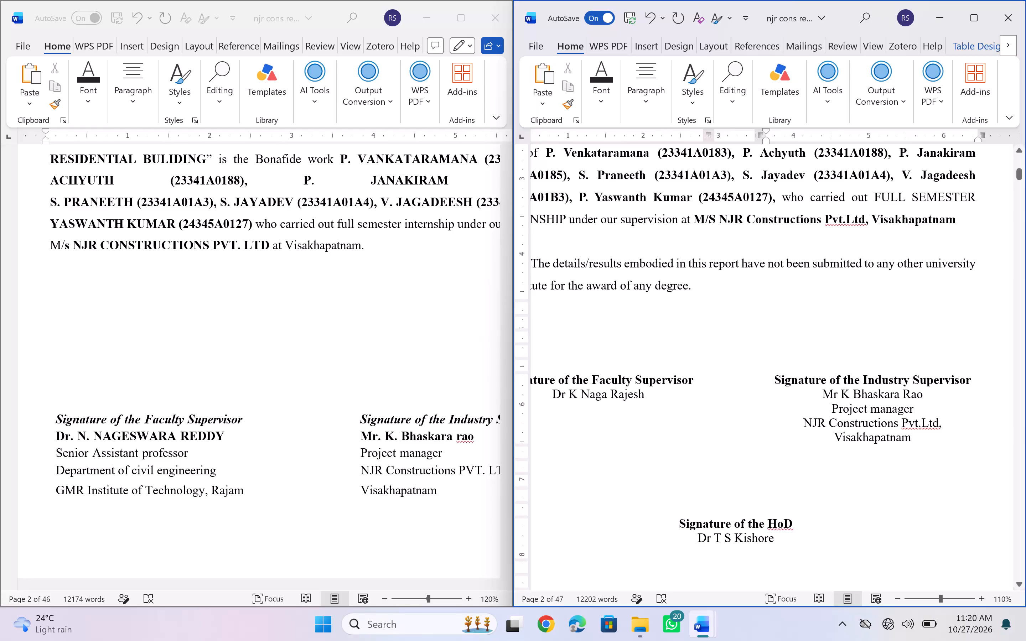
Replace the name under "Signature of the HoD" with the department head's name shown in the reference document, keeping the "Dr" title.
scroll(442, 481, "down", 1)
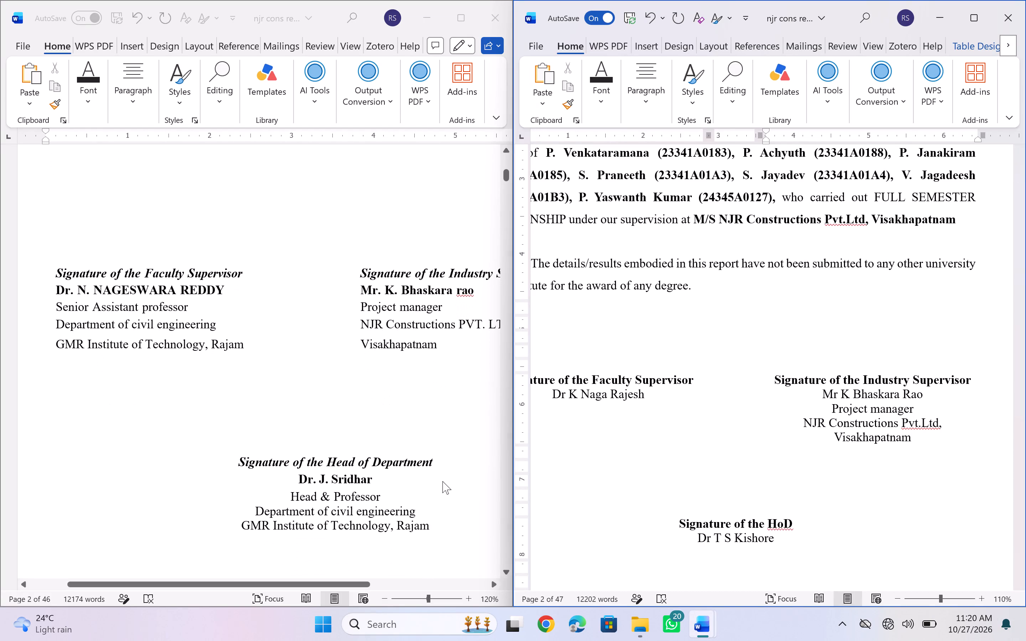
scroll(442, 481, "down", 1)
scroll(613, 504, "down", 1)
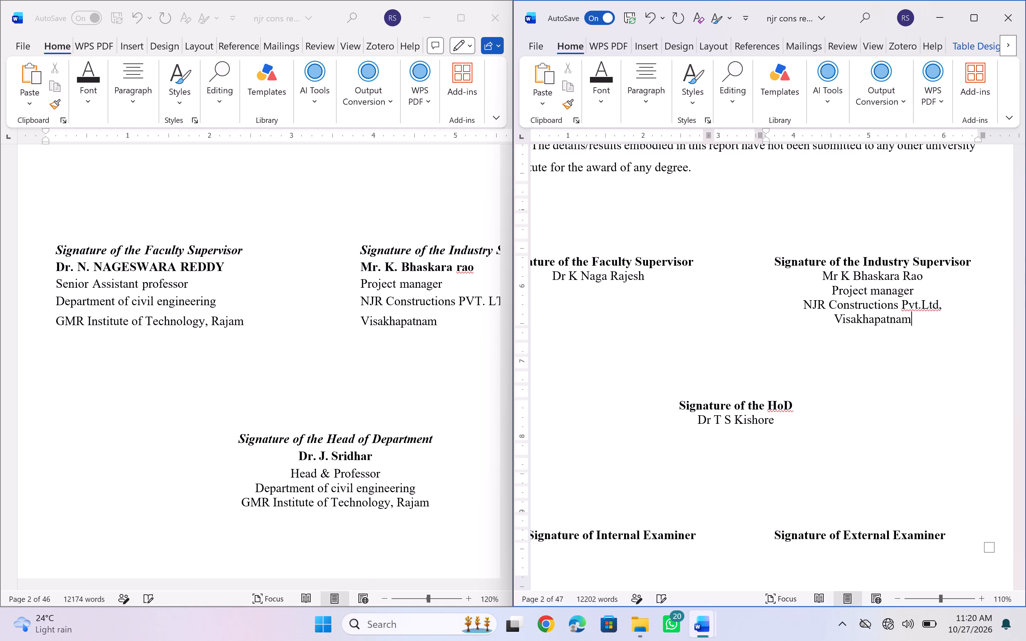
left_click(782, 424)
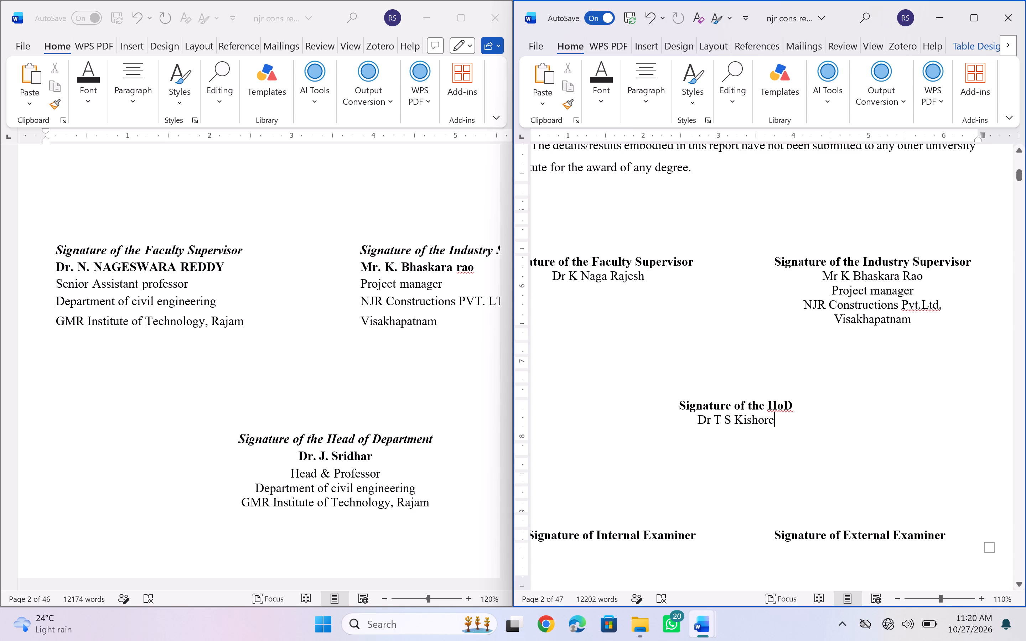
key("BackSpace")
key("BackSpace")
key("BackSpace")
key("BackSpace")
key("BackSpace")
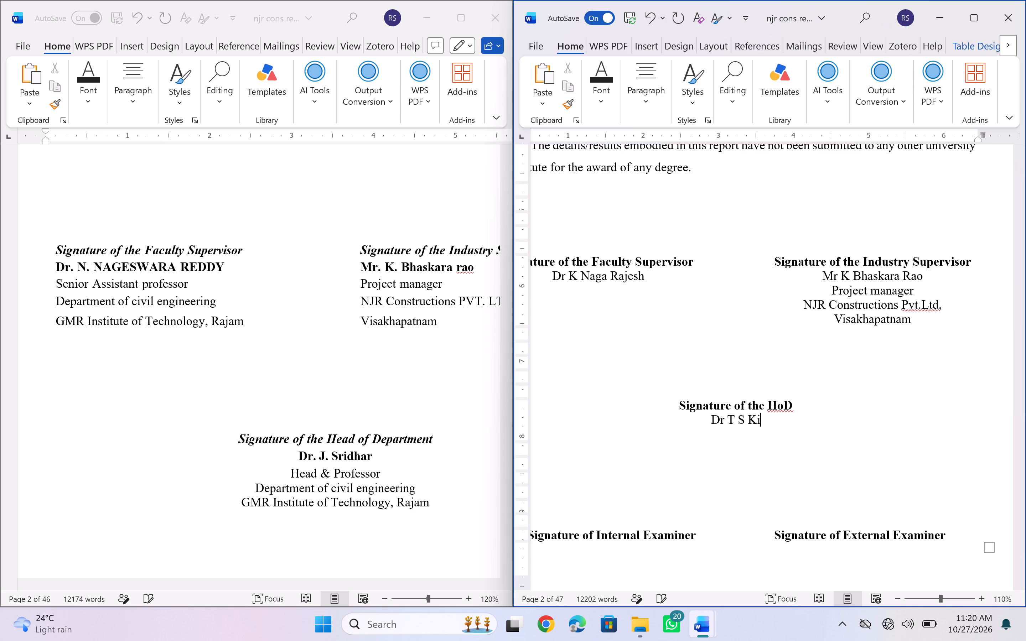
key("BackSpace")
key("BackSpace")
key("BackSpace")
key("BackSpace")
key("BackSpace")
key("BackSpace")
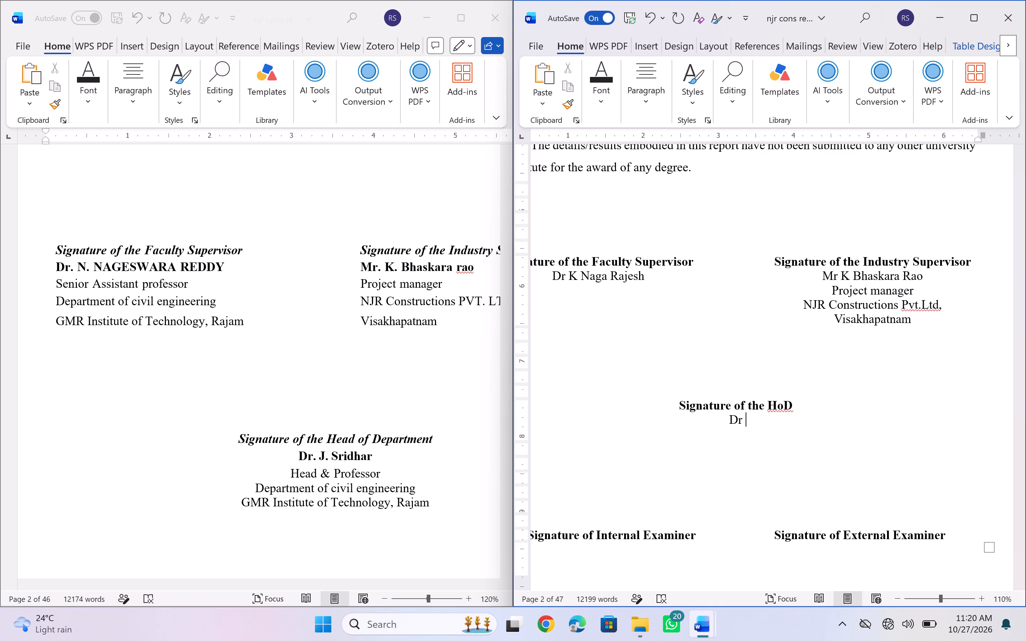
key("shift+j")
key("space")
key("shift+s")
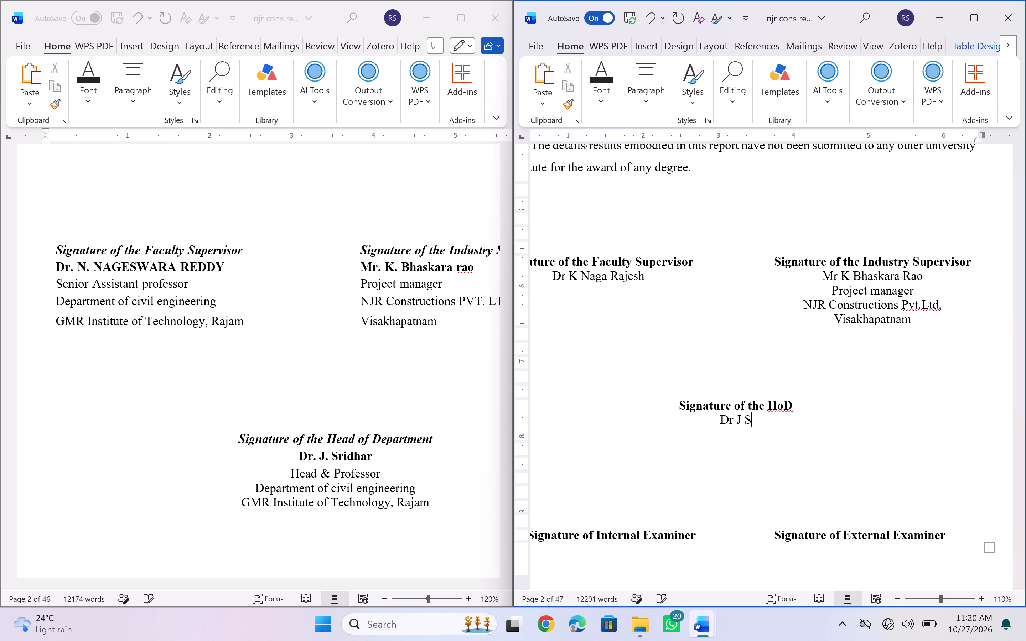
key("r")
type("id")
type("har")
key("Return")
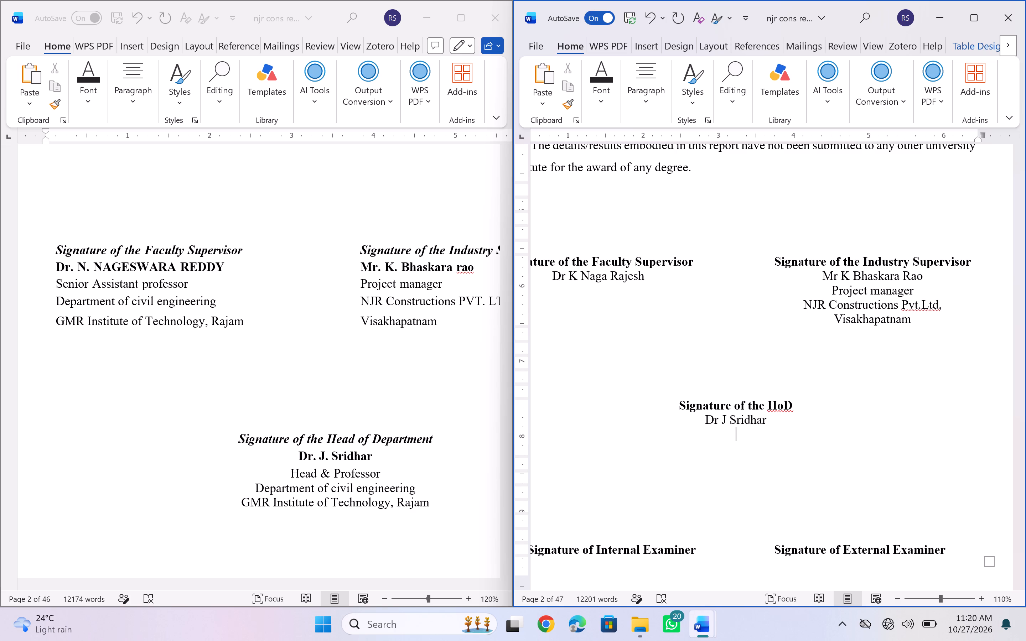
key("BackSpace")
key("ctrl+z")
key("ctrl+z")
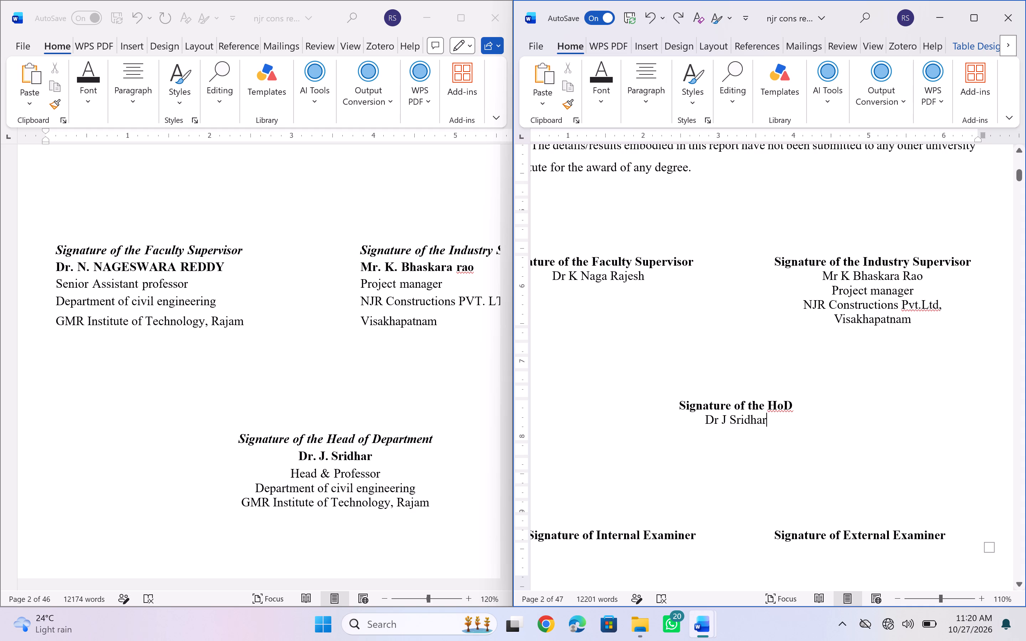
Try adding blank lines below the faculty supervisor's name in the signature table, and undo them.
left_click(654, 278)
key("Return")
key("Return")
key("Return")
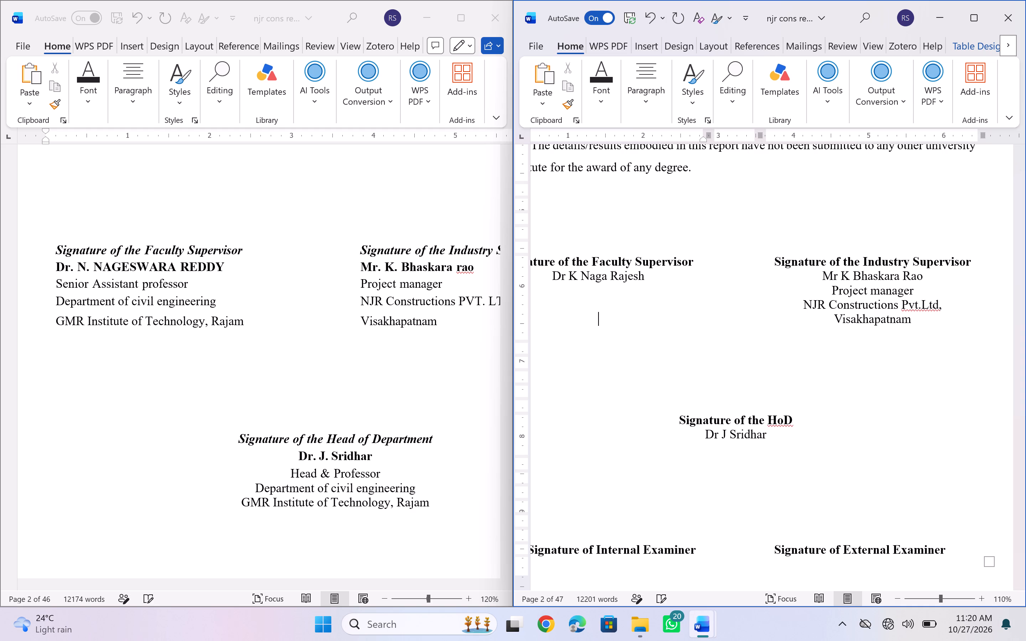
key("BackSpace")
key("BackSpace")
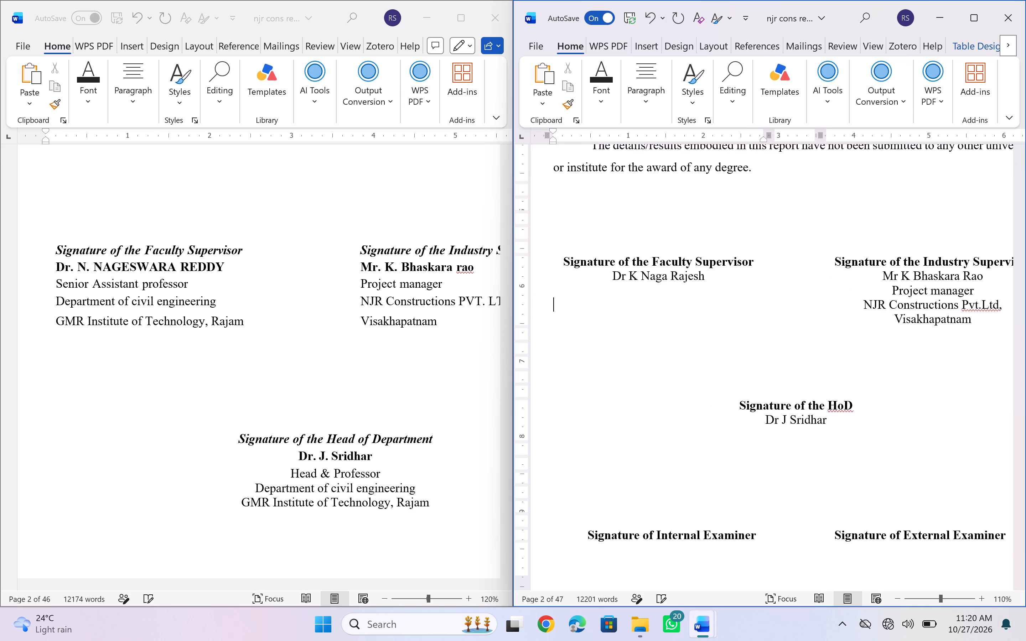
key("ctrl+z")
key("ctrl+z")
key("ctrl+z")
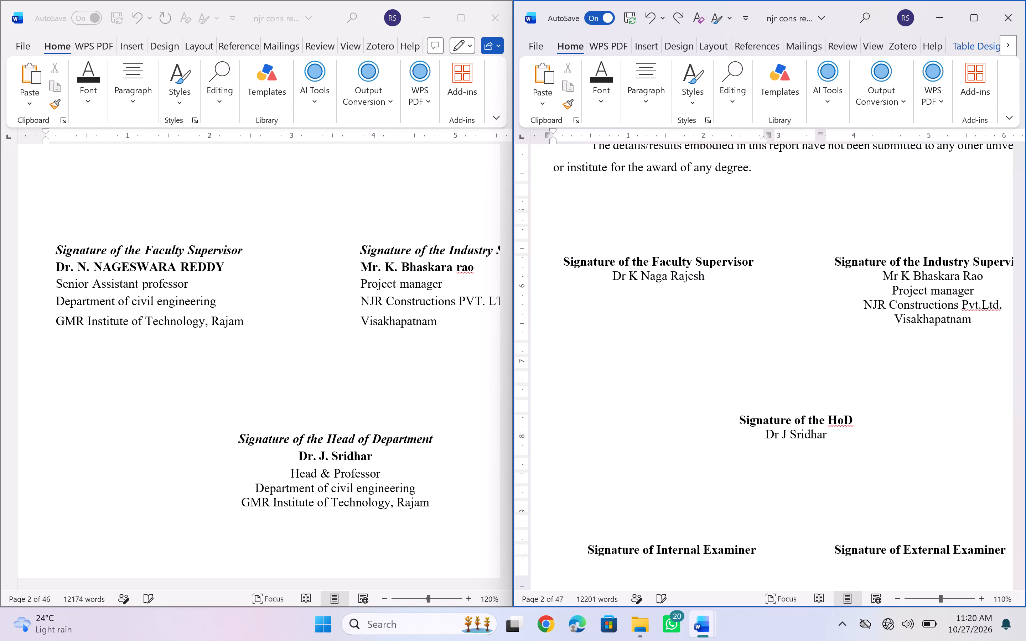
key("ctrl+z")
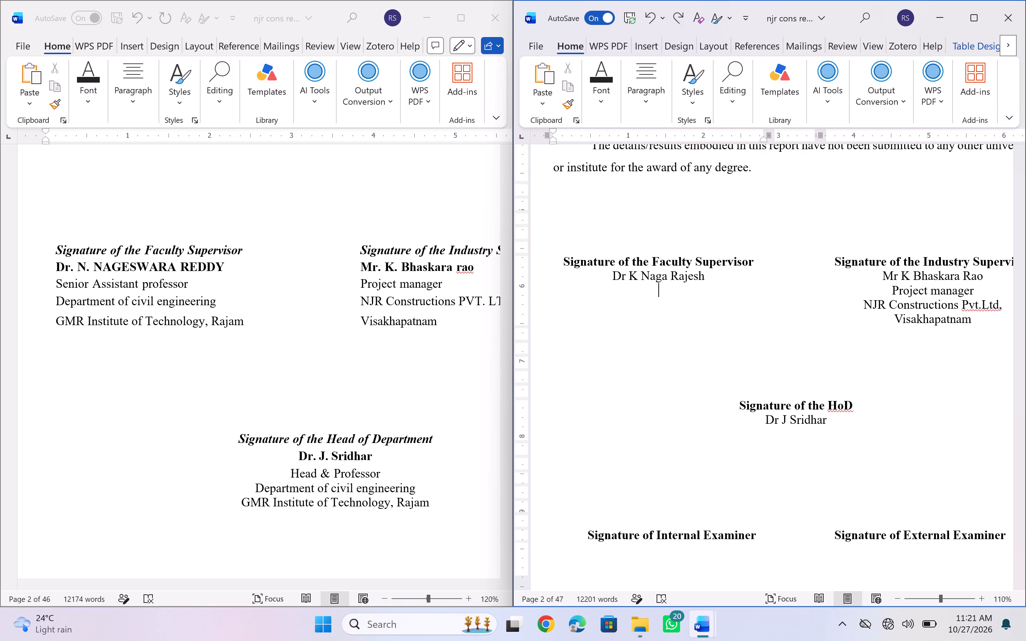
Review the signature blocks, the start of the CERTIFICATES page and the CERTIFICATE text in the report.
scroll(732, 374, "down", 3)
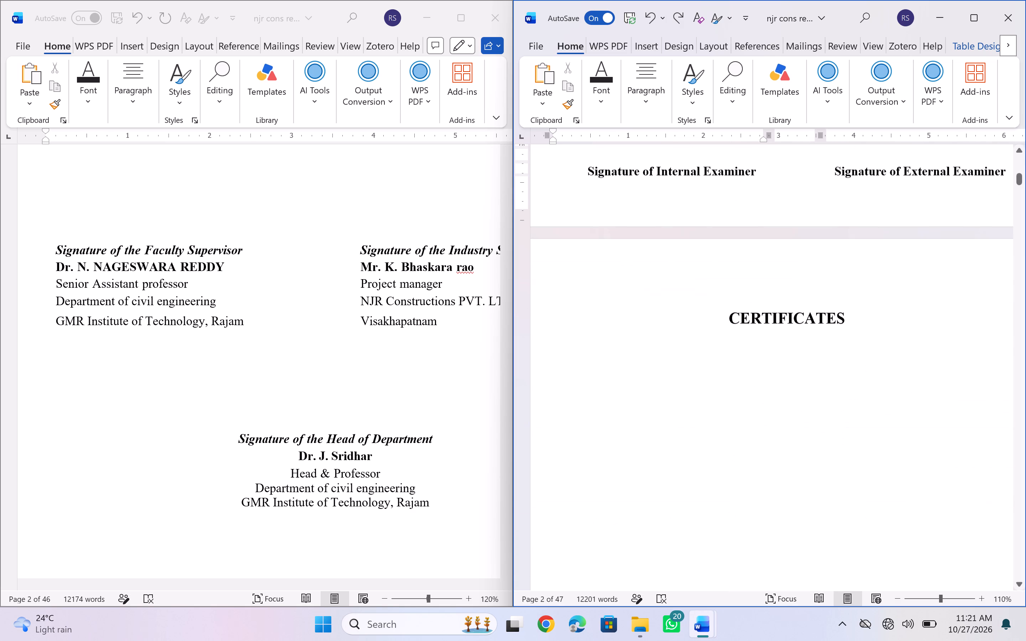
scroll(732, 374, "up", 1)
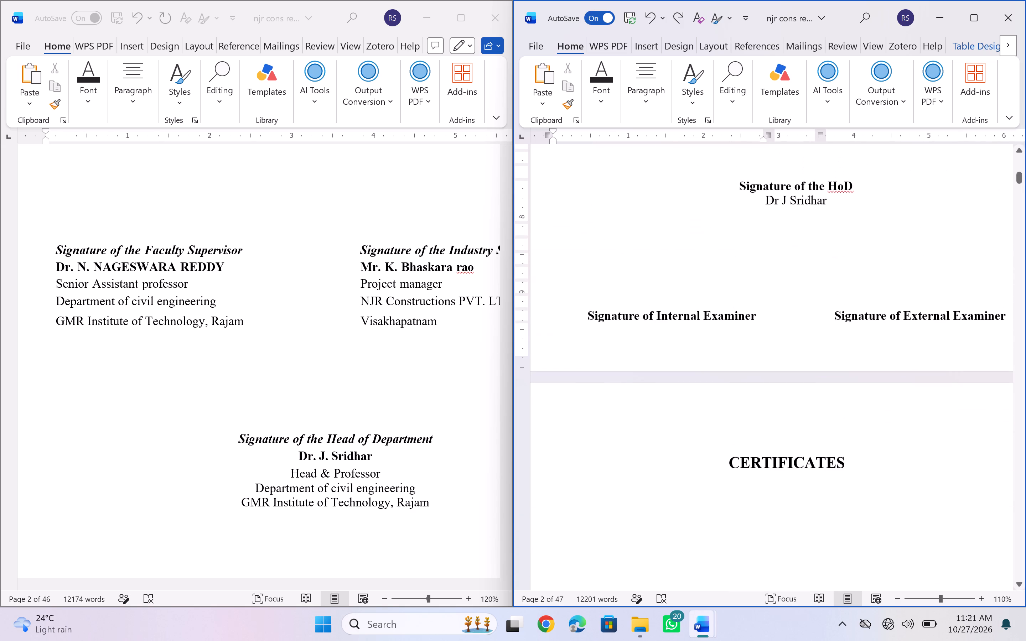
scroll(732, 374, "up", 1)
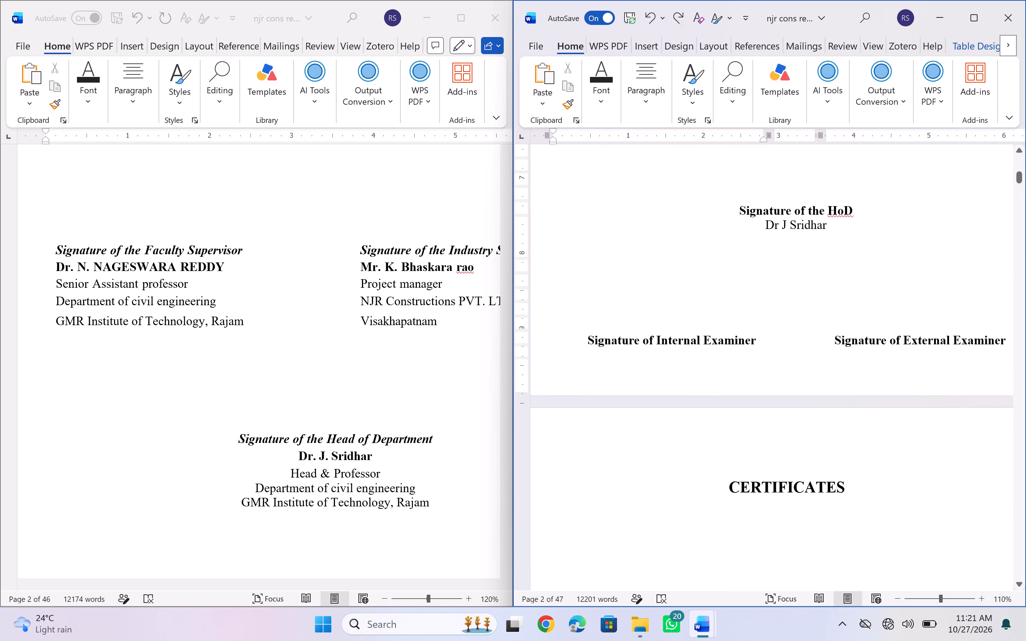
scroll(732, 374, "up", 2)
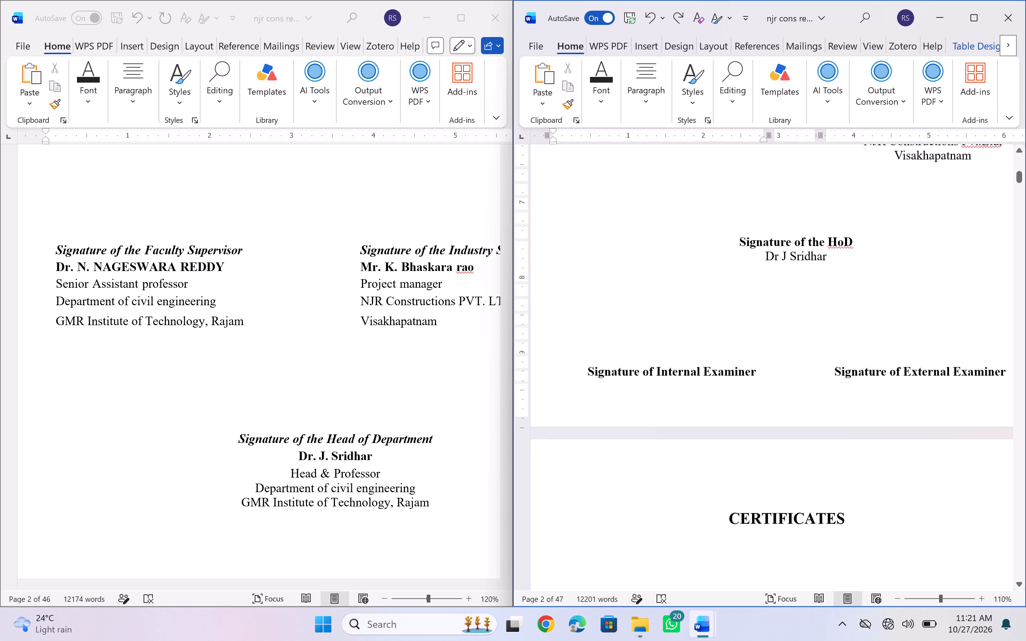
scroll(732, 374, "up", 2)
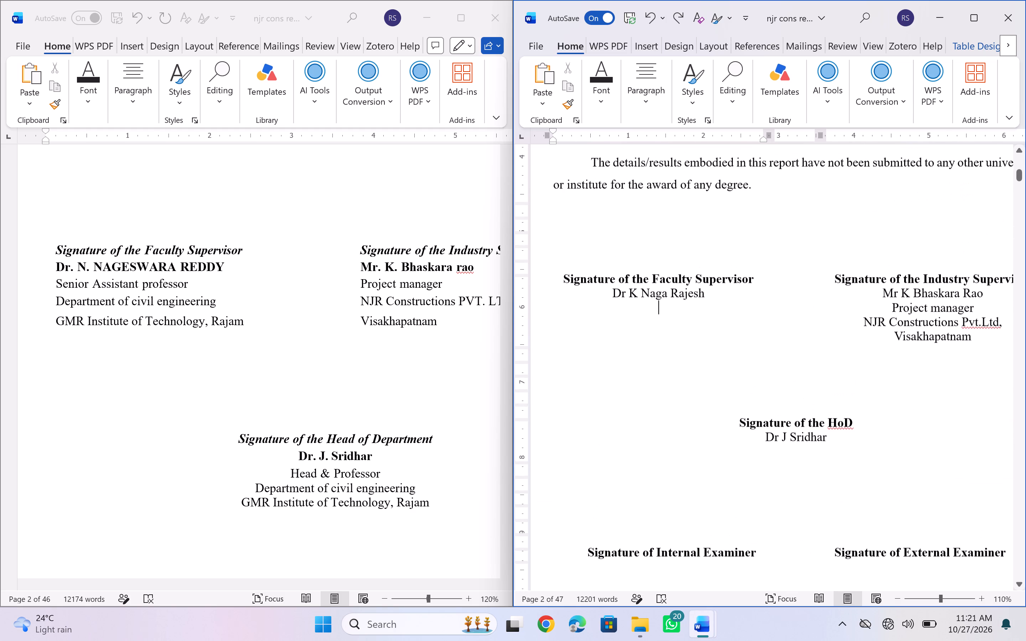
scroll(732, 374, "up", 2)
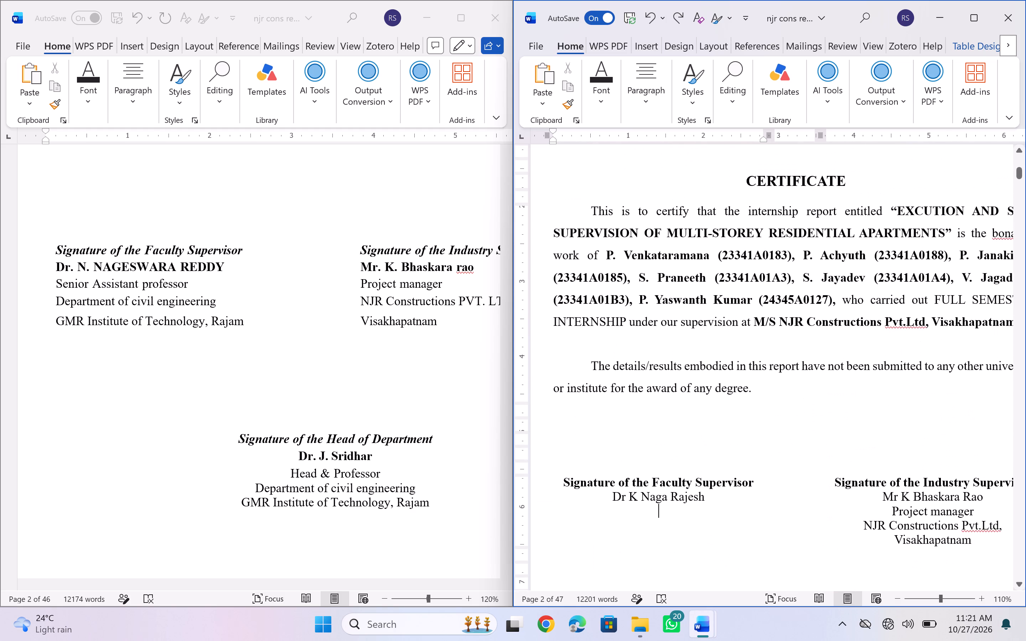
Maximize the report document's window.
left_click(972, 21)
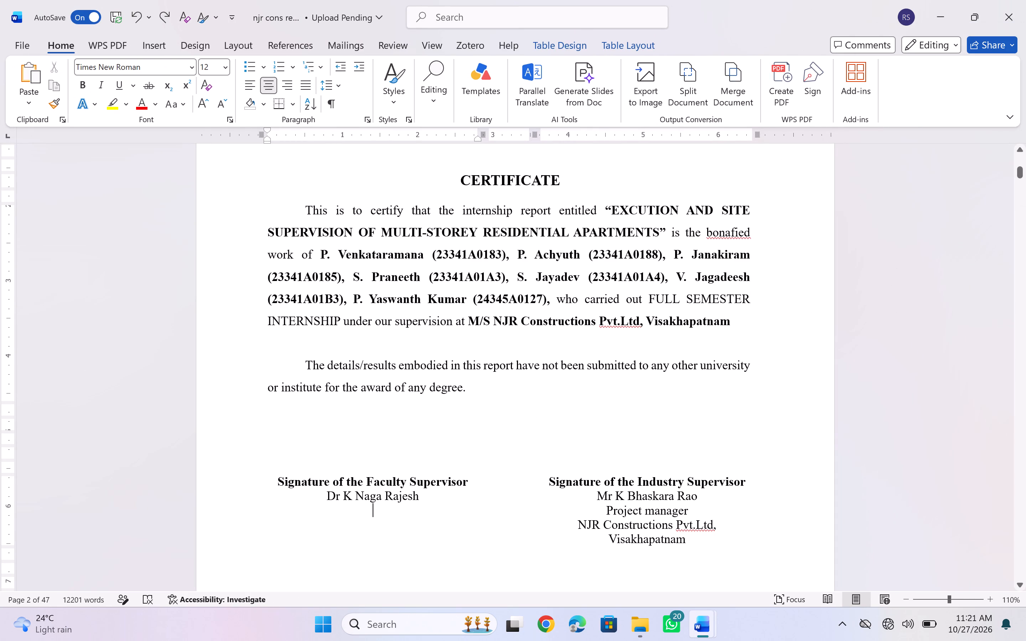
Check the spelling suggestions for "bonafied" in the certificate paragraph.
right_click(722, 234)
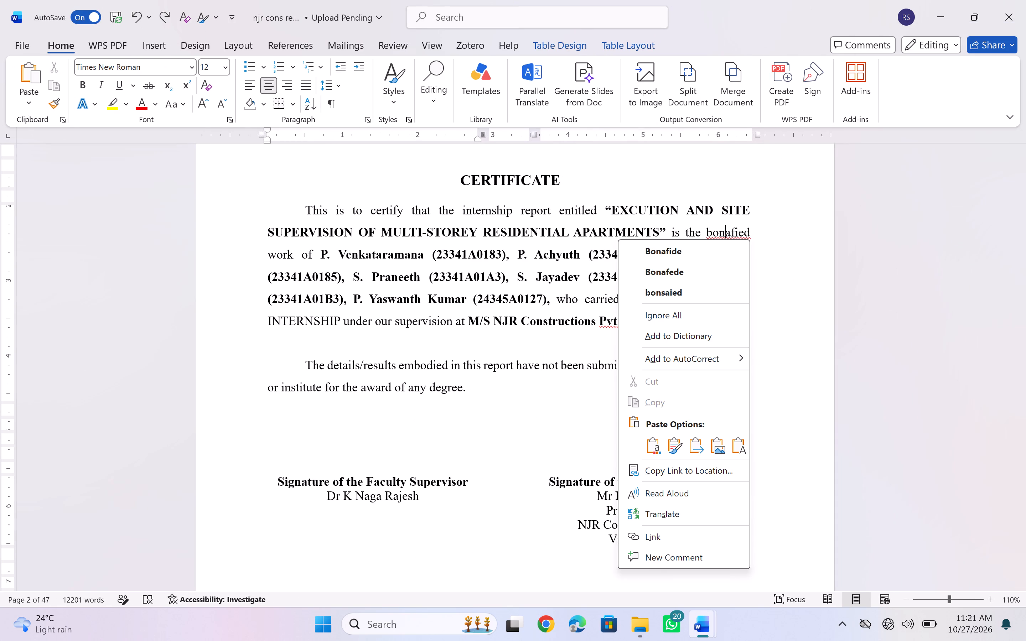
left_click(766, 272)
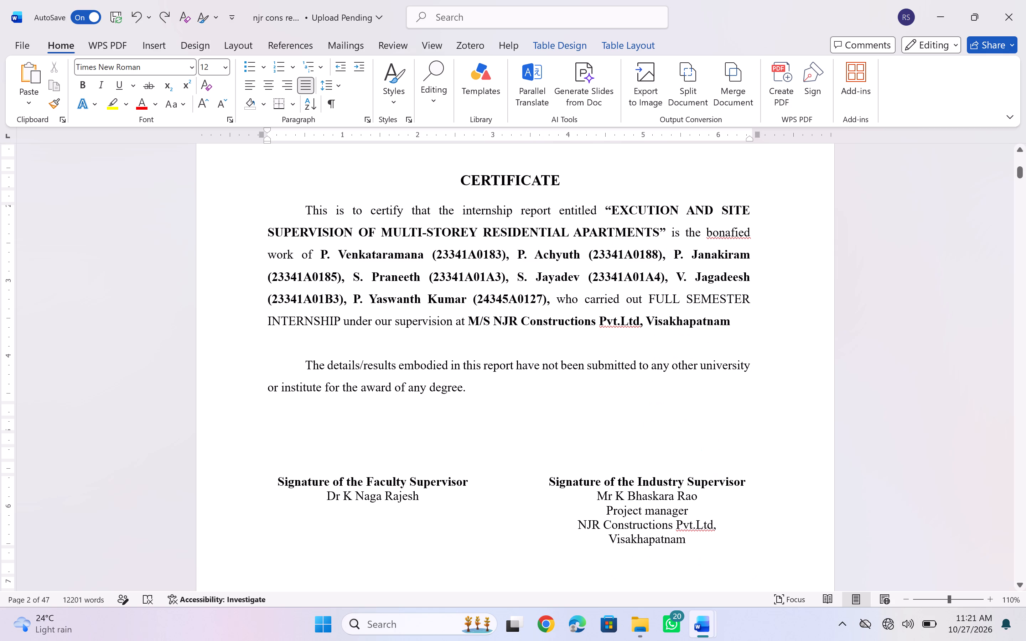
Ignore all spelling flags for "Pvt.Ltd" in the report.
right_click(619, 319)
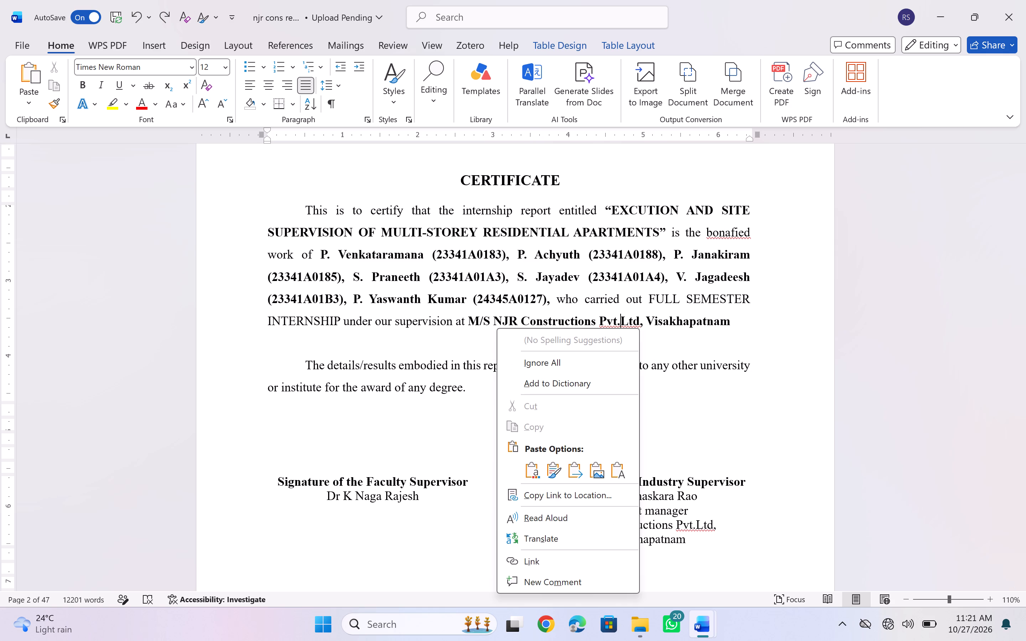
left_click(548, 360)
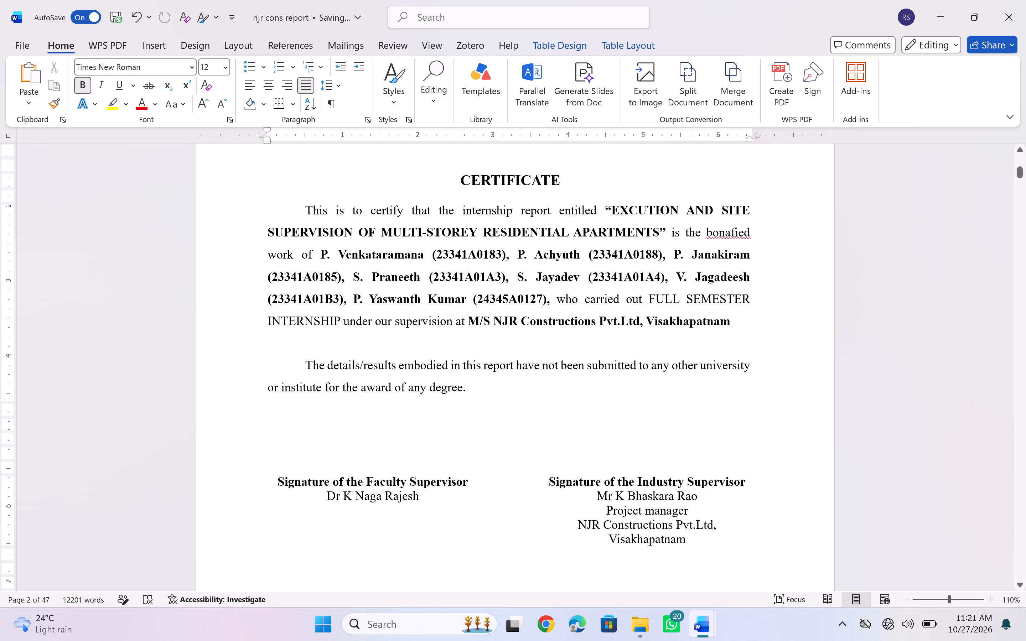
Ignore all spelling flags for "HoD" in the signature heading.
scroll(630, 441, "down", 1)
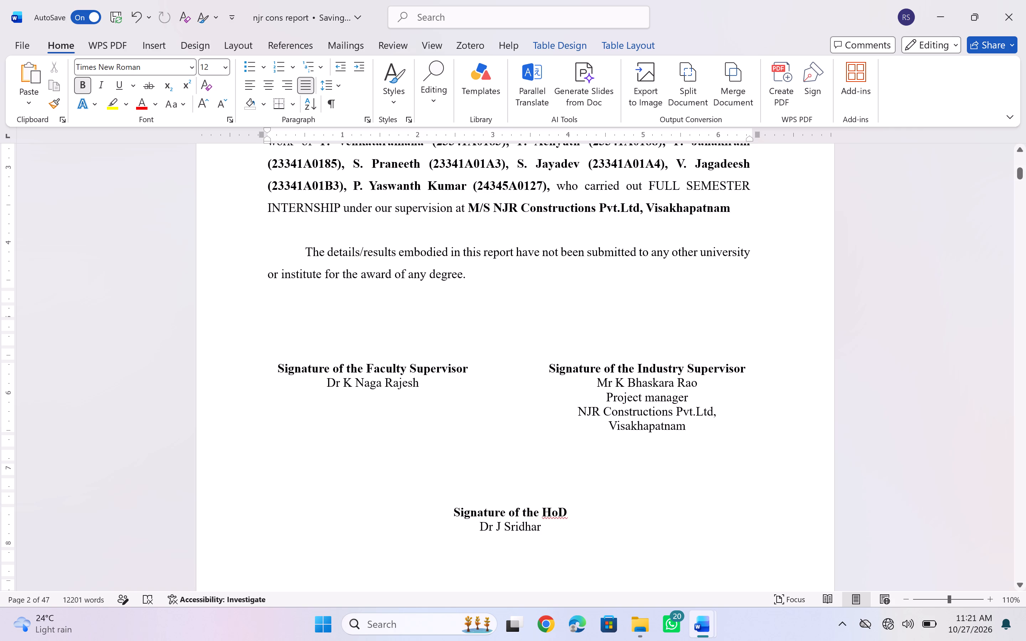
right_click(552, 511)
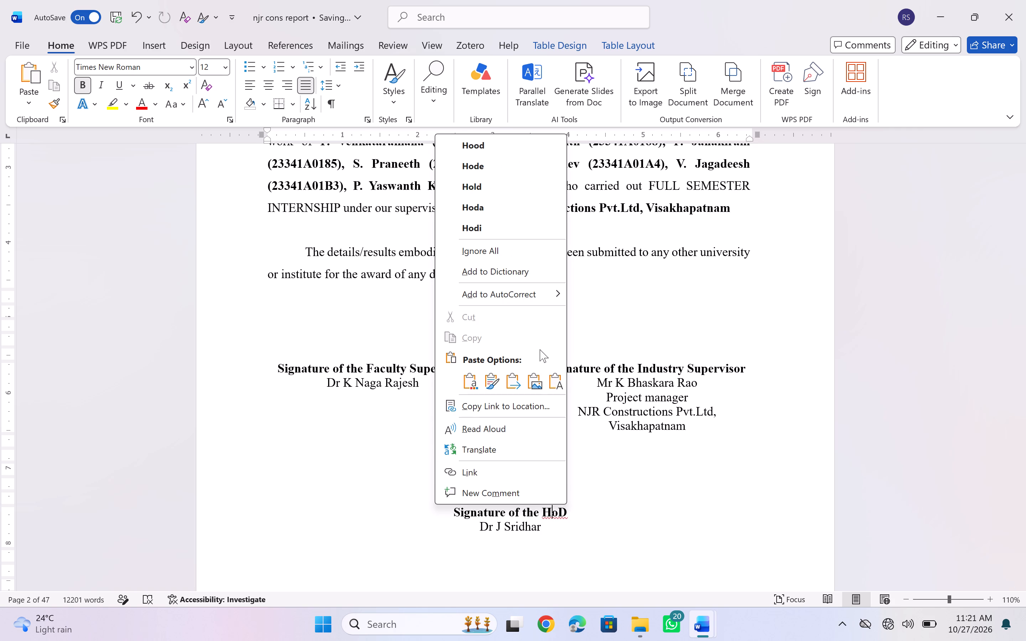
left_click(495, 245)
Apply centre alignment to the "CERTIFICATES" heading on the page after the signatures.
scroll(502, 384, "down", 3)
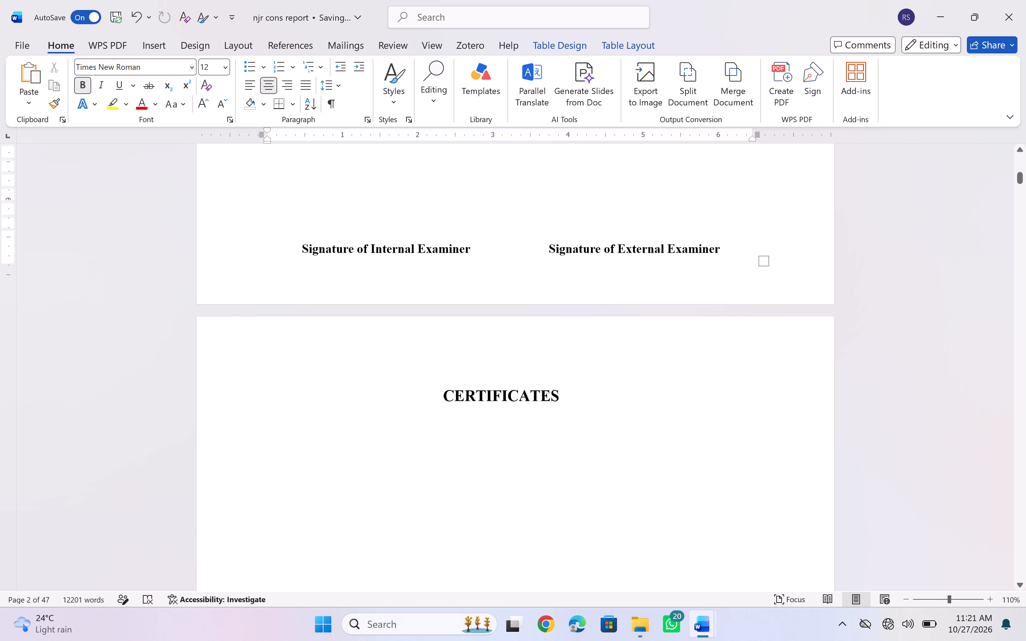
scroll(502, 384, "down", 2)
scroll(502, 384, "up", 2)
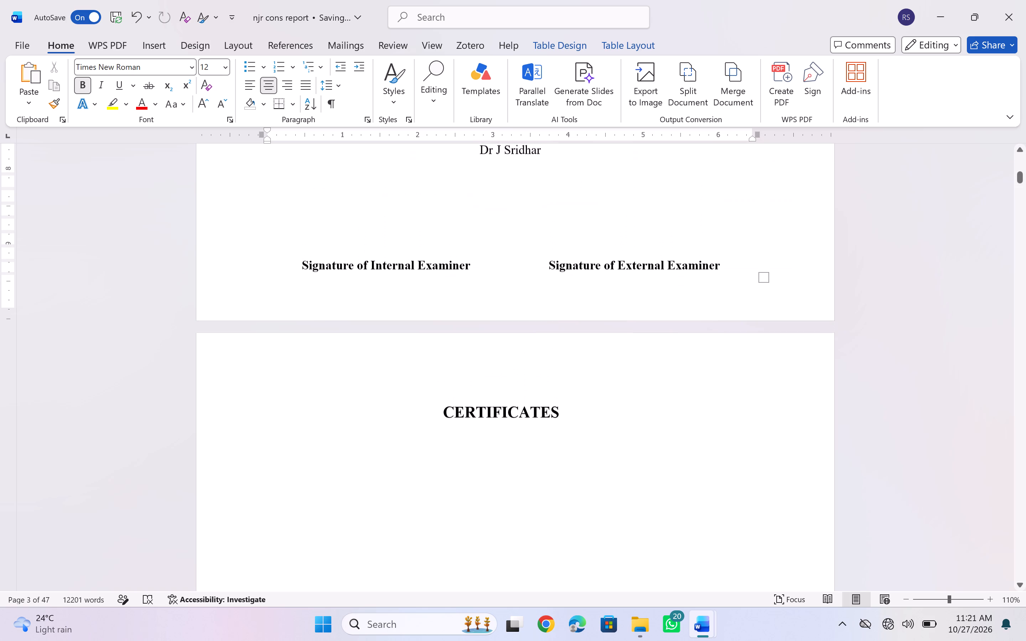
scroll(502, 384, "up", 1)
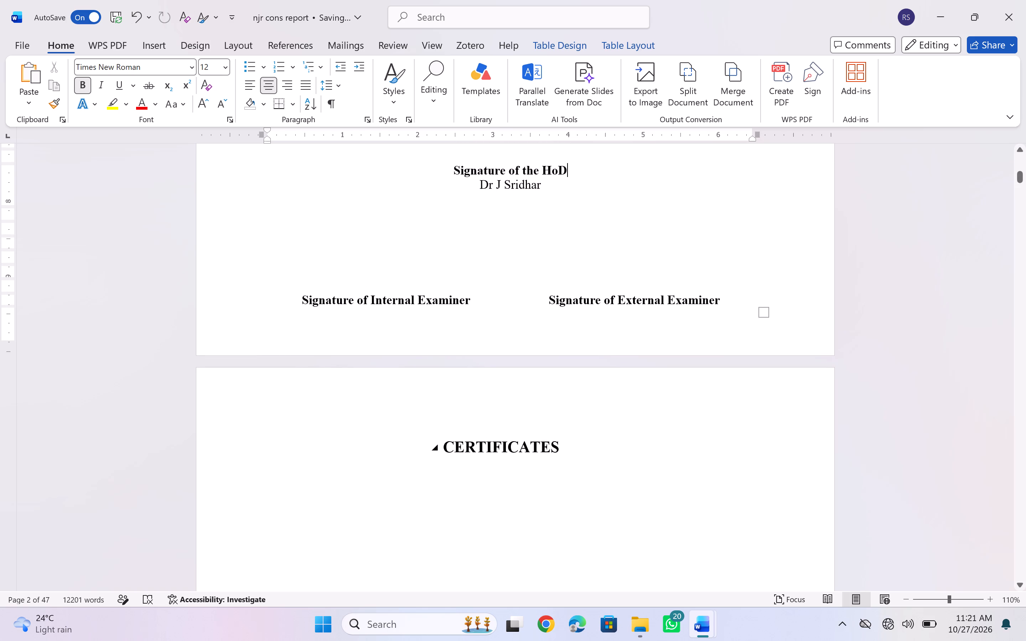
left_click_drag(442, 448, 564, 442)
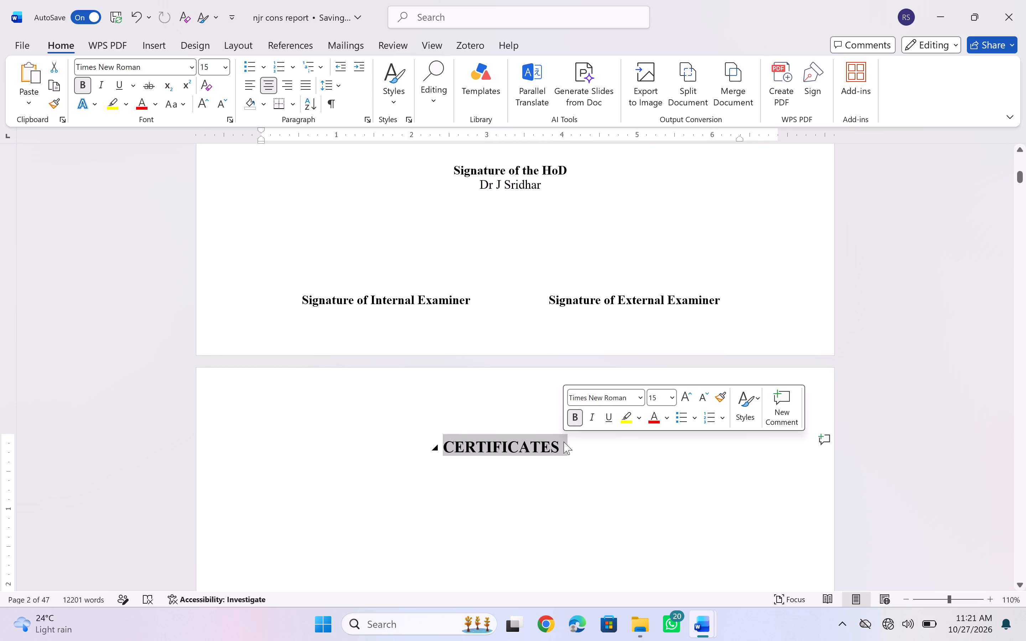
left_click(268, 86)
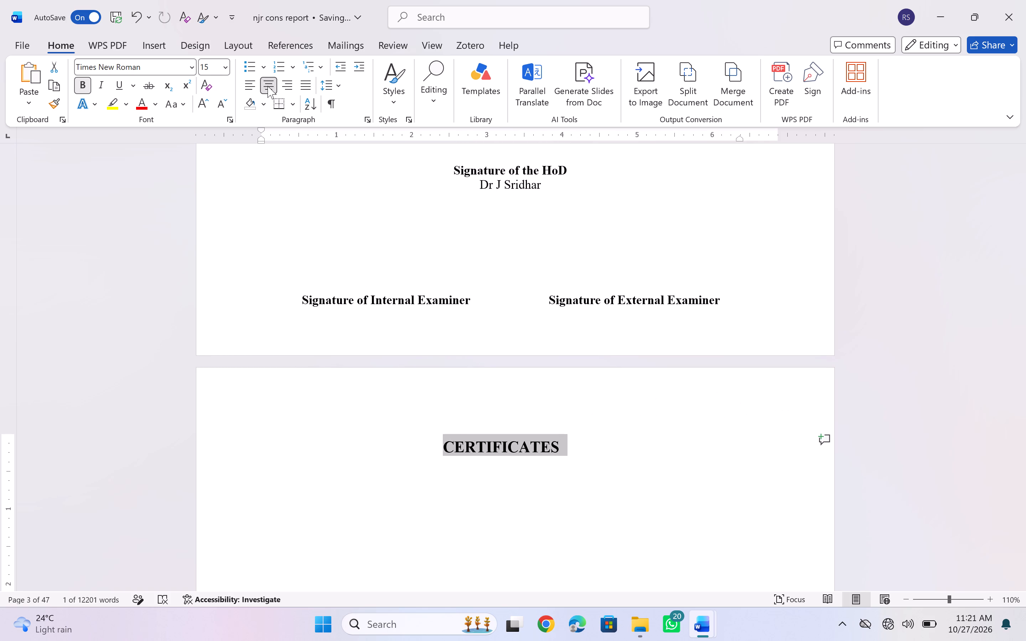
Delete the centred "CERTIFICATES" heading on the page after the signatures and retype it as "CERTIFICATES" in bold.
left_click(268, 86)
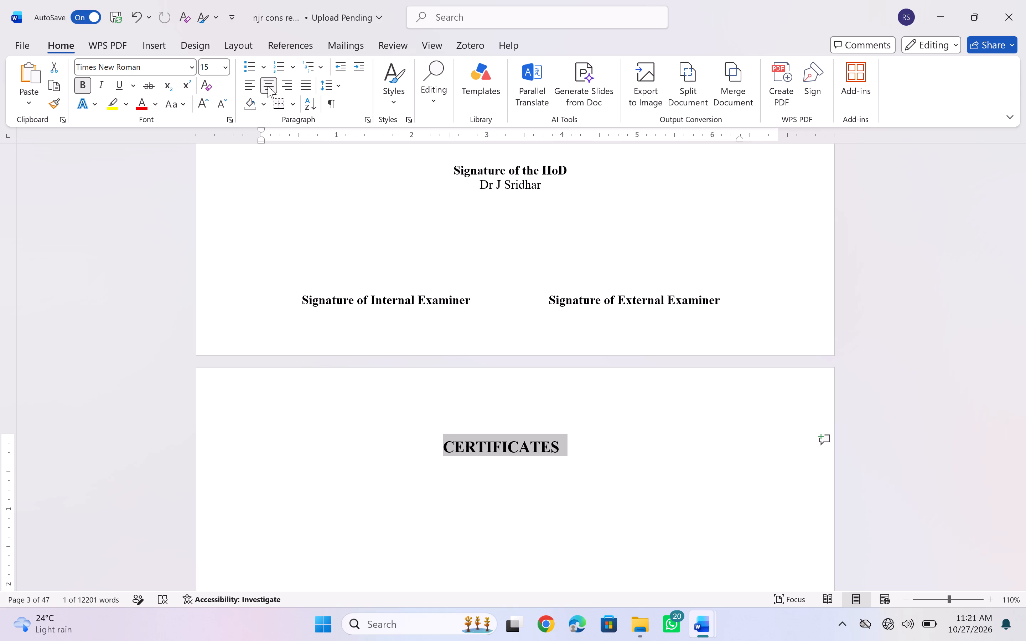
key("Delete")
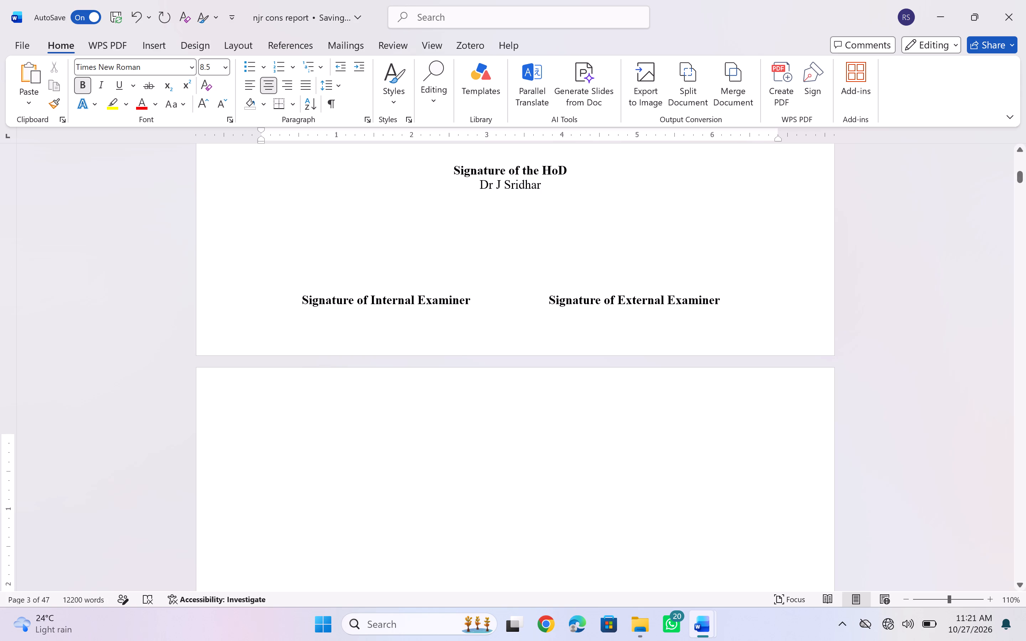
key("BackSpace")
type("CER")
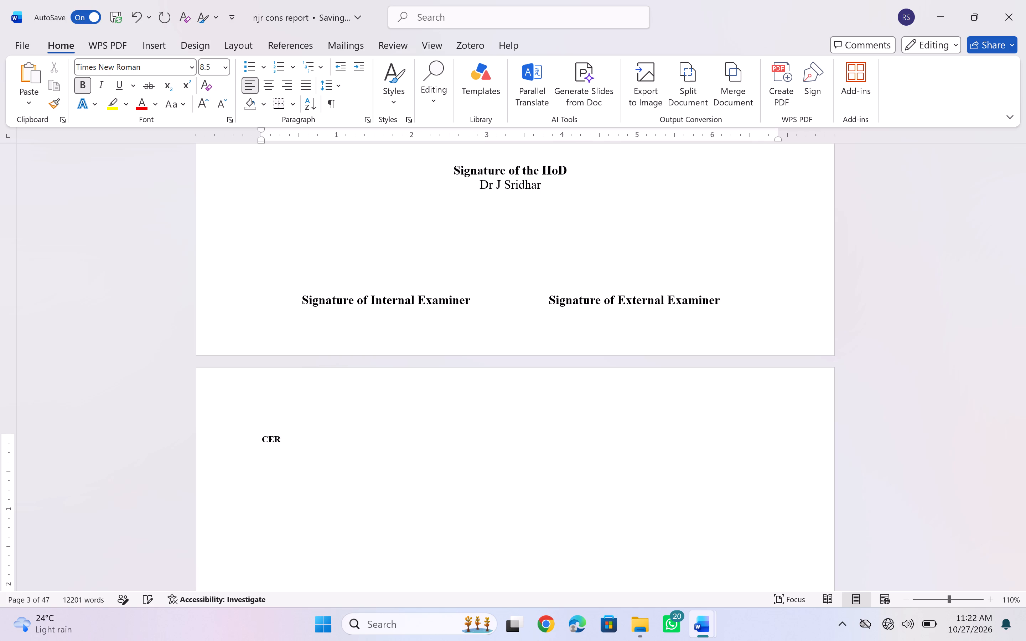
key("BackSpace")
key("BackSpace")
key("BackSpace")
key("ctrl+b")
key("ctrl+b")
type("CERTI")
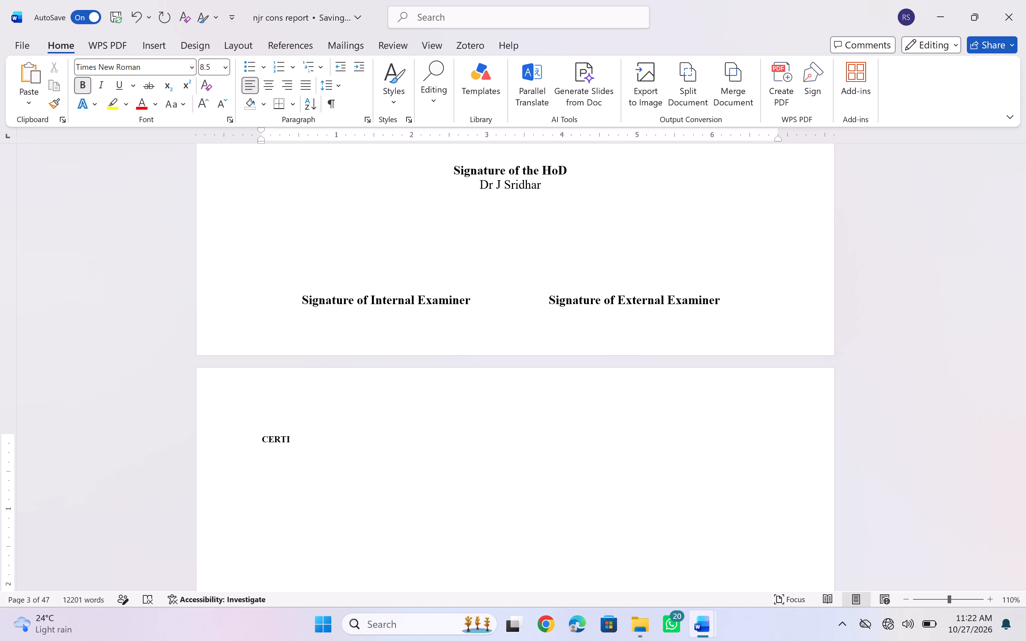
type("FICATES")
Set the retyped "CERTIFICATES" heading to font size 12 and centre it on the page.
left_click_drag(333, 441, 271, 432)
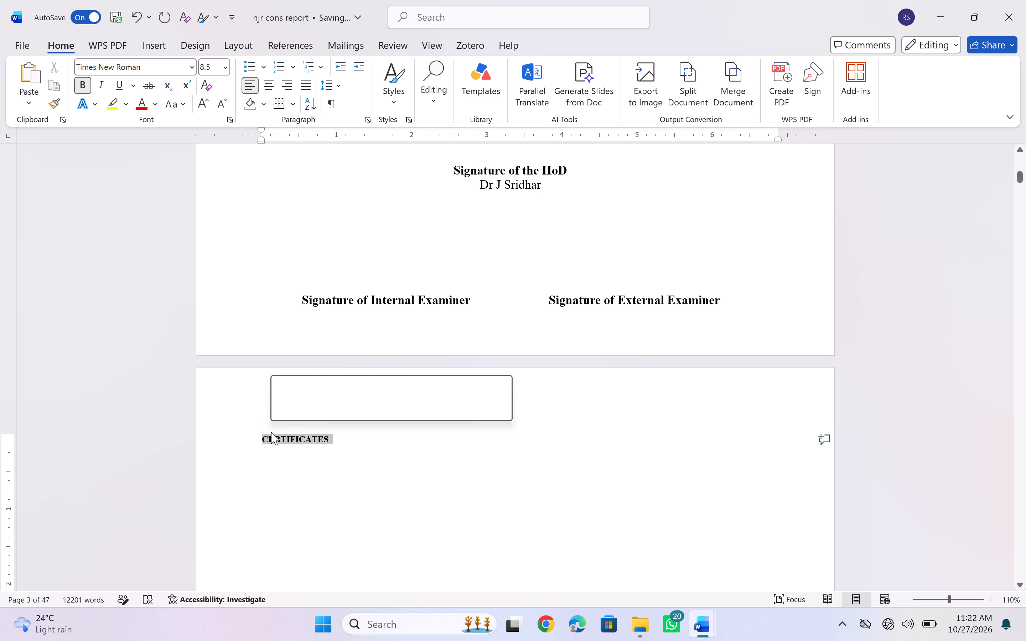
left_click(221, 74)
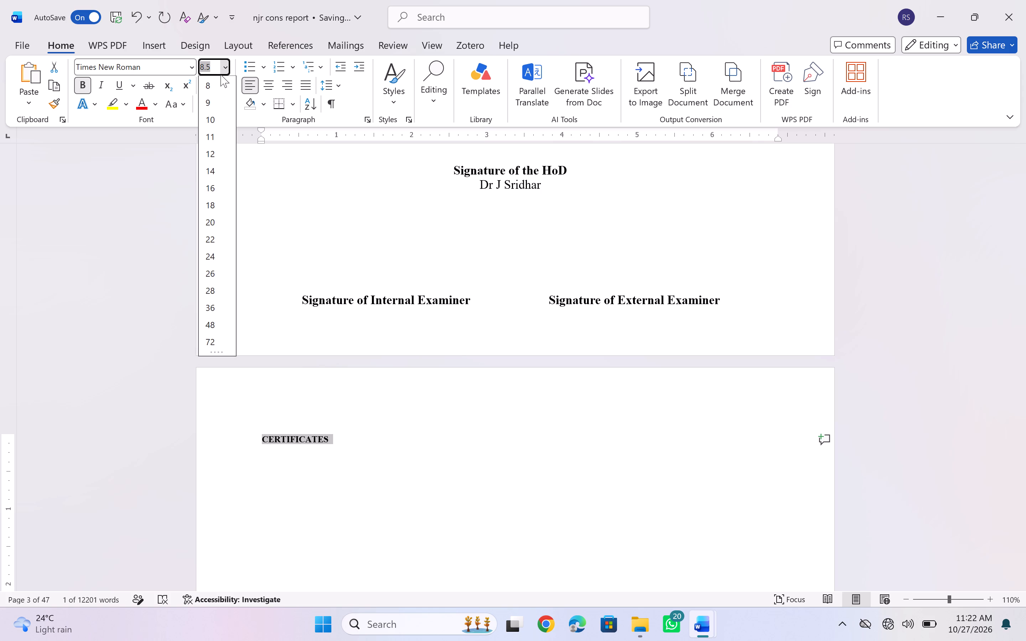
left_click(211, 150)
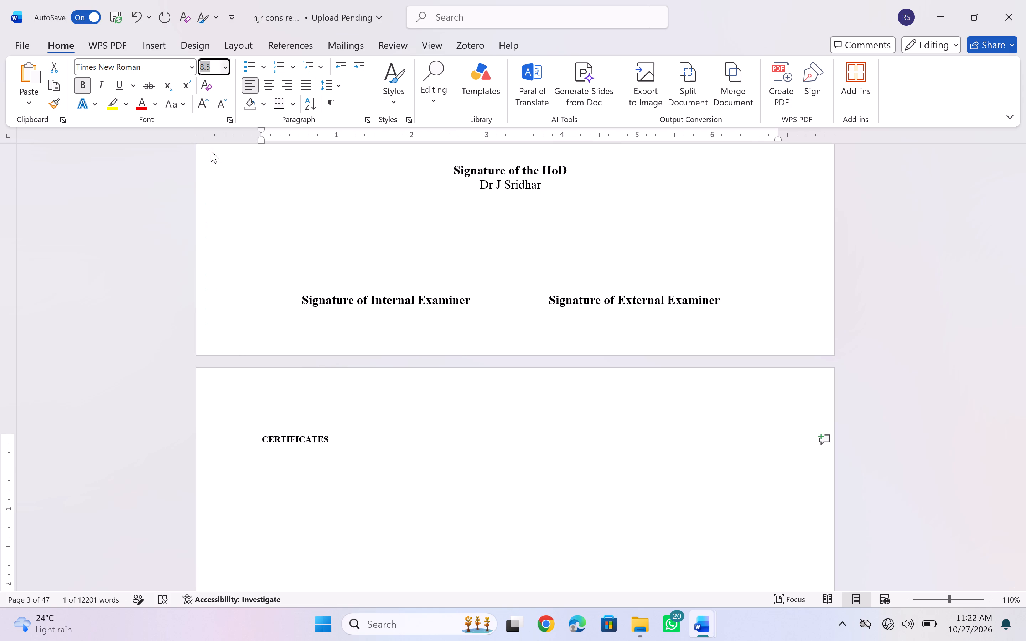
left_click(268, 87)
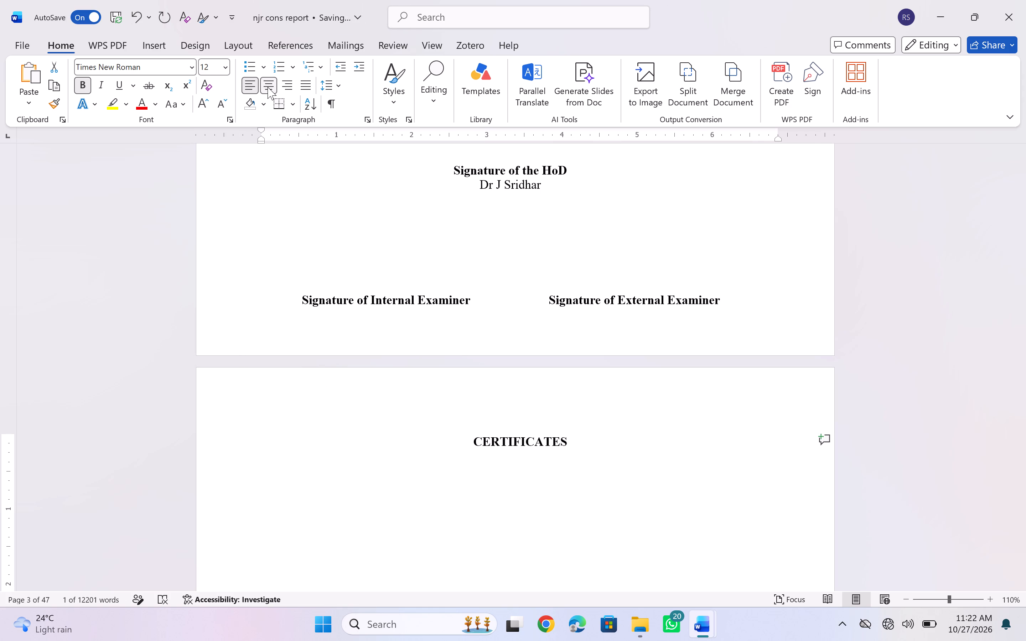
left_click(497, 448)
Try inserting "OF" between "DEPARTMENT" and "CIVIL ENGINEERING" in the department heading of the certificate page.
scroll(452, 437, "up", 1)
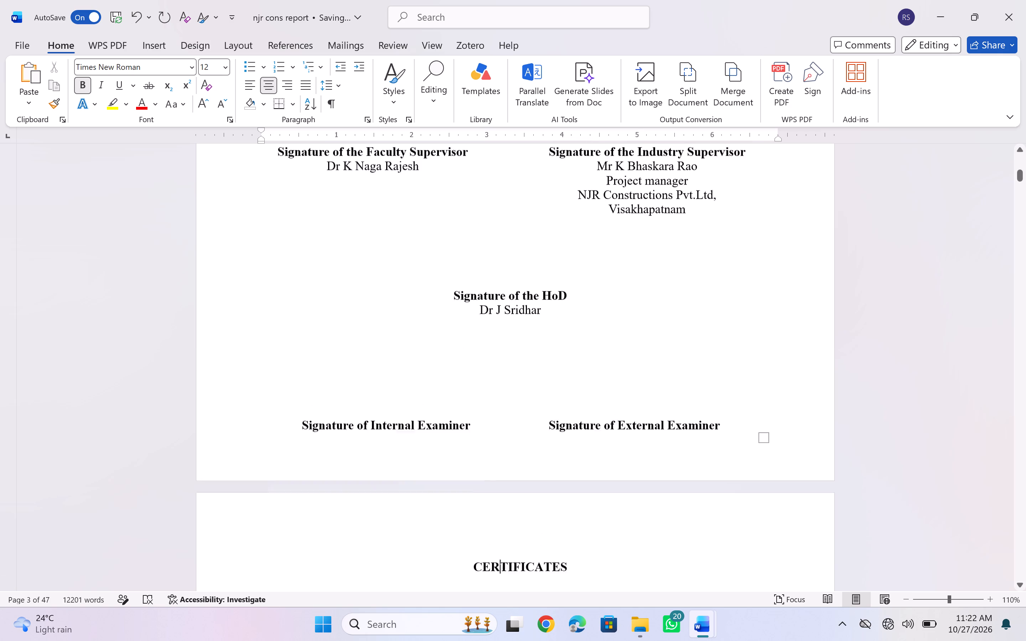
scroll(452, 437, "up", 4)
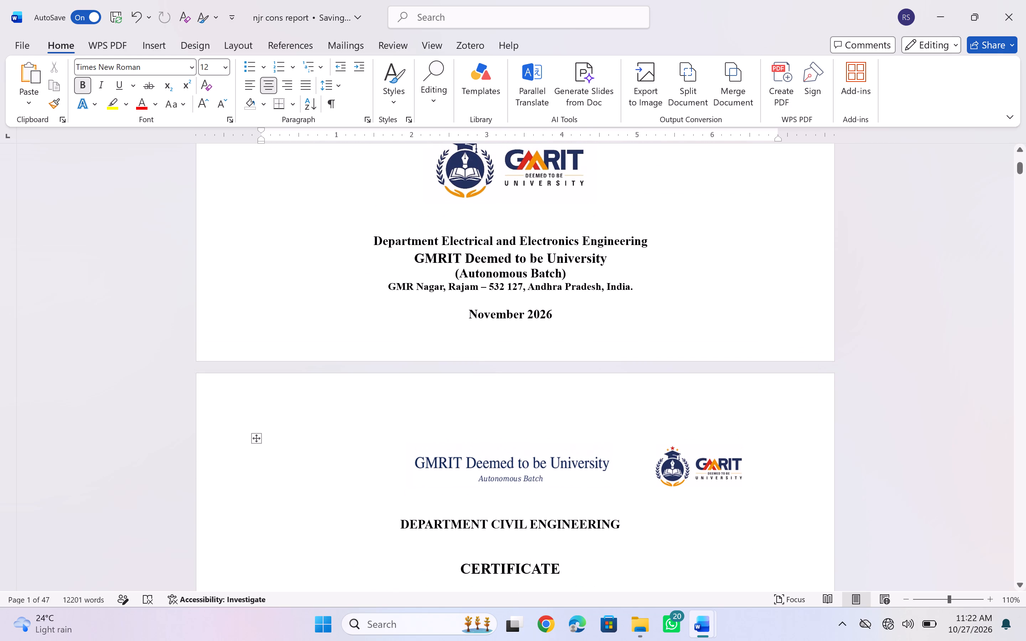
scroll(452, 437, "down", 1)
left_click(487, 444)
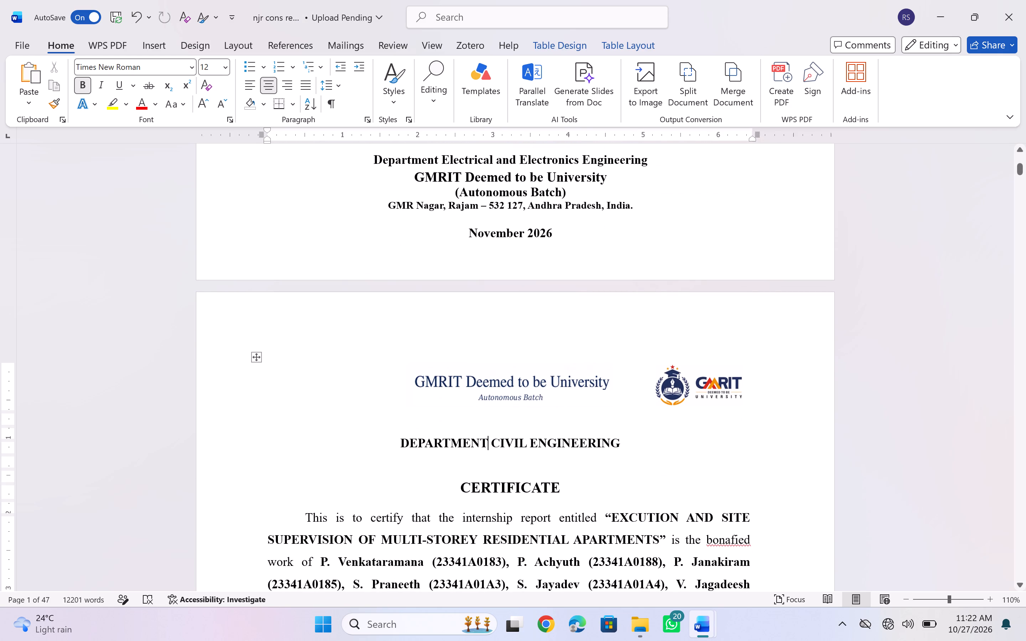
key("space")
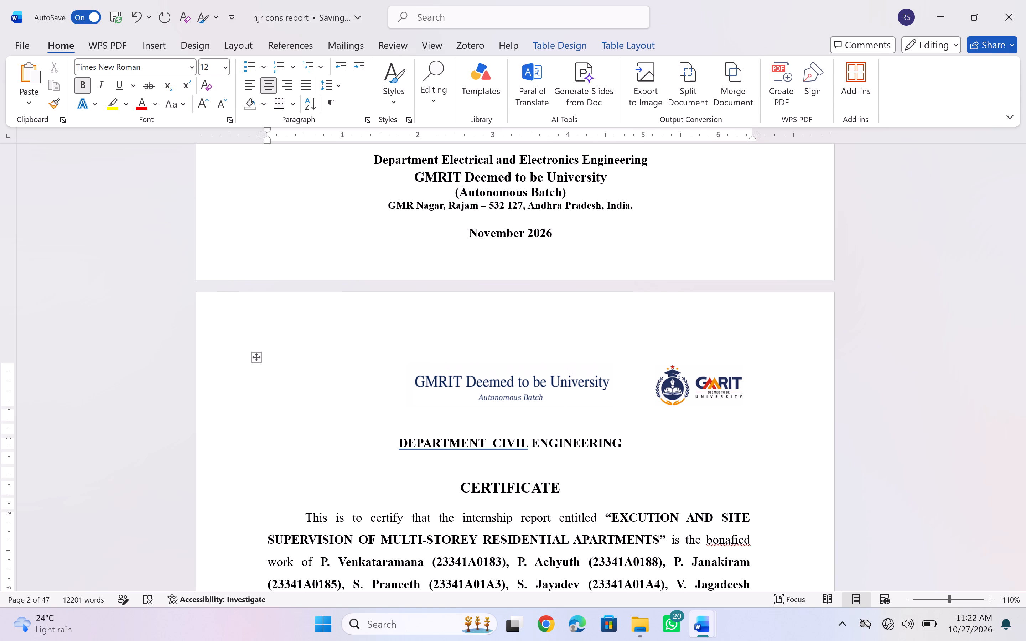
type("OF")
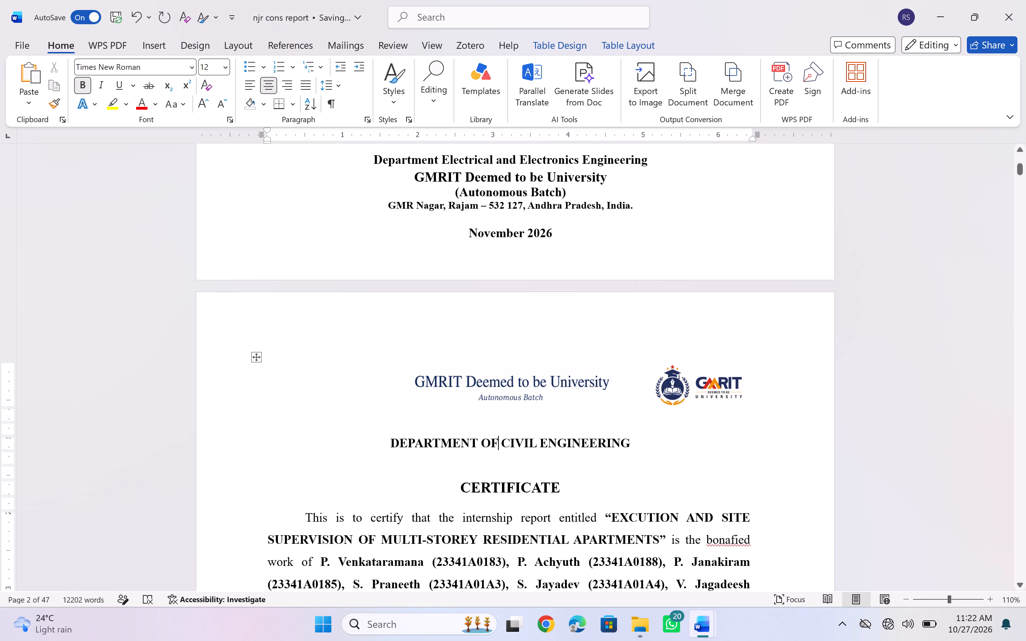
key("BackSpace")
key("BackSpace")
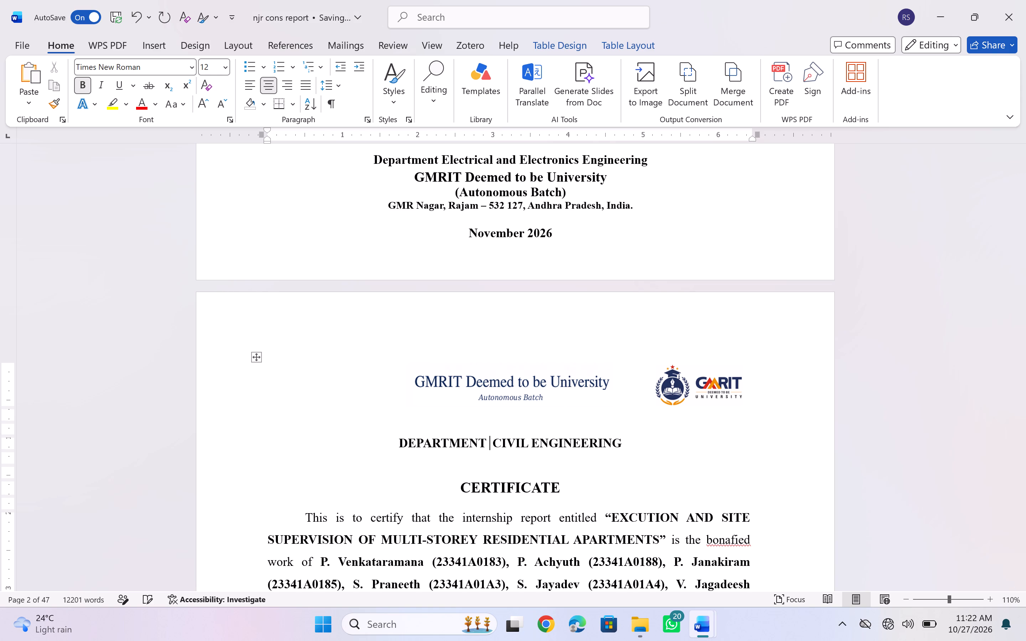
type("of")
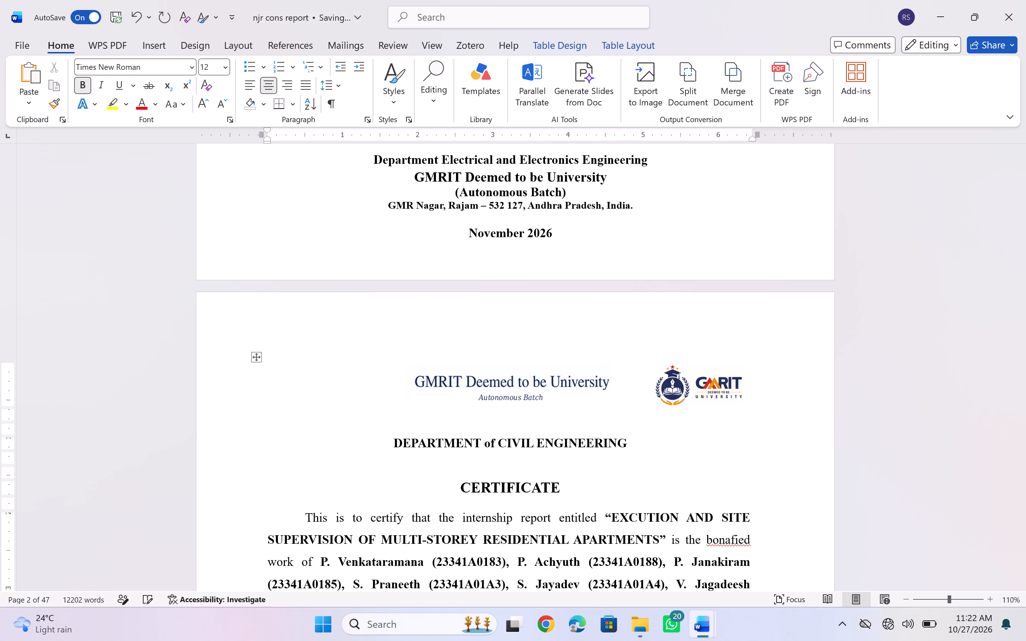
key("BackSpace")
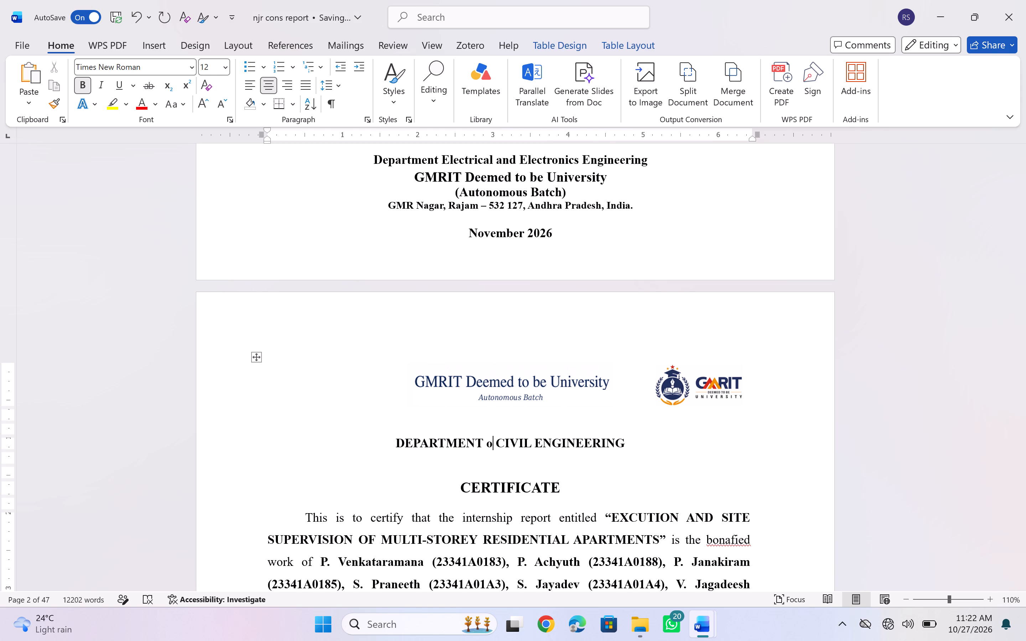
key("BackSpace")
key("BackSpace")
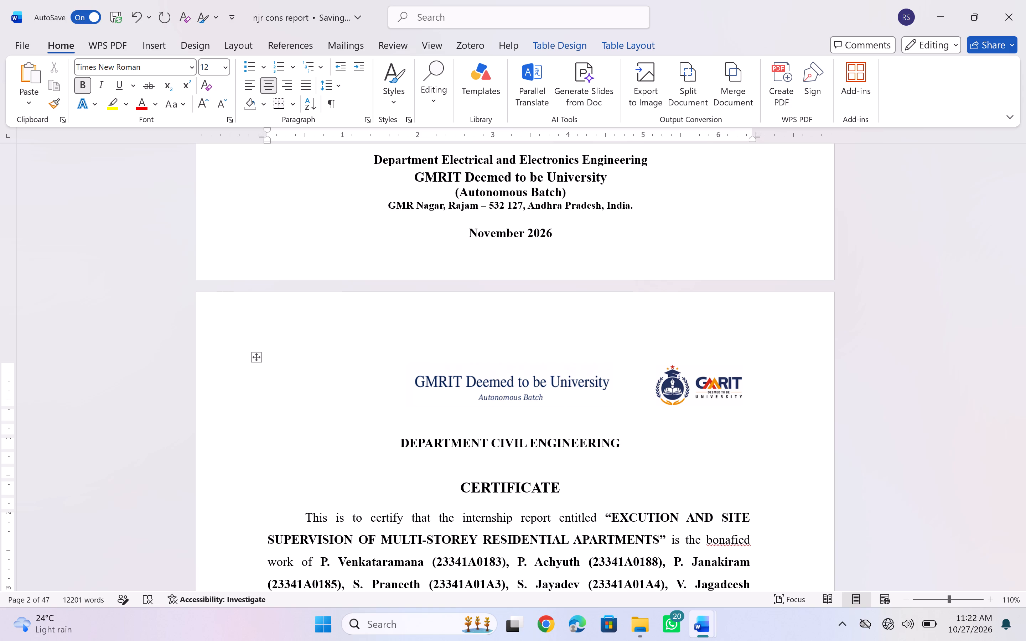
Review the cover page from the report title through the student list and guide details to the department lines and date.
scroll(473, 380, "up", 2)
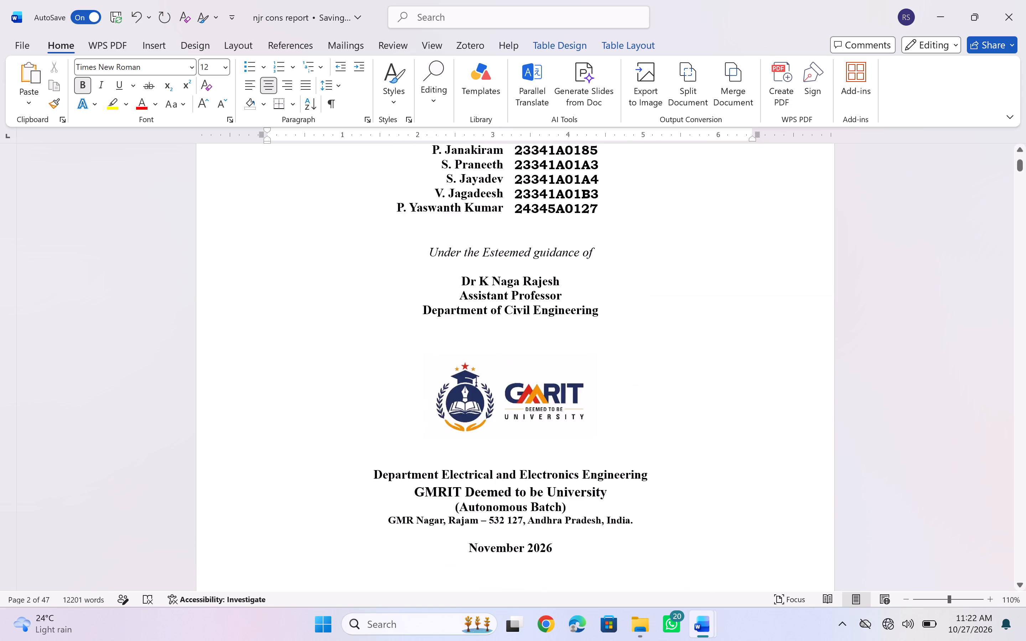
scroll(473, 380, "up", 2)
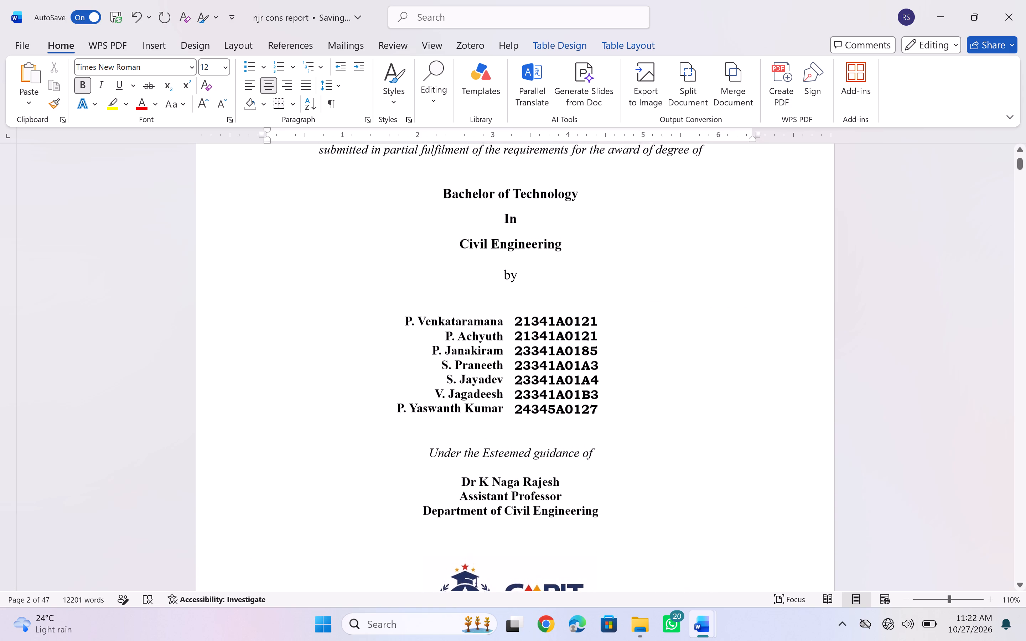
scroll(473, 380, "up", 2)
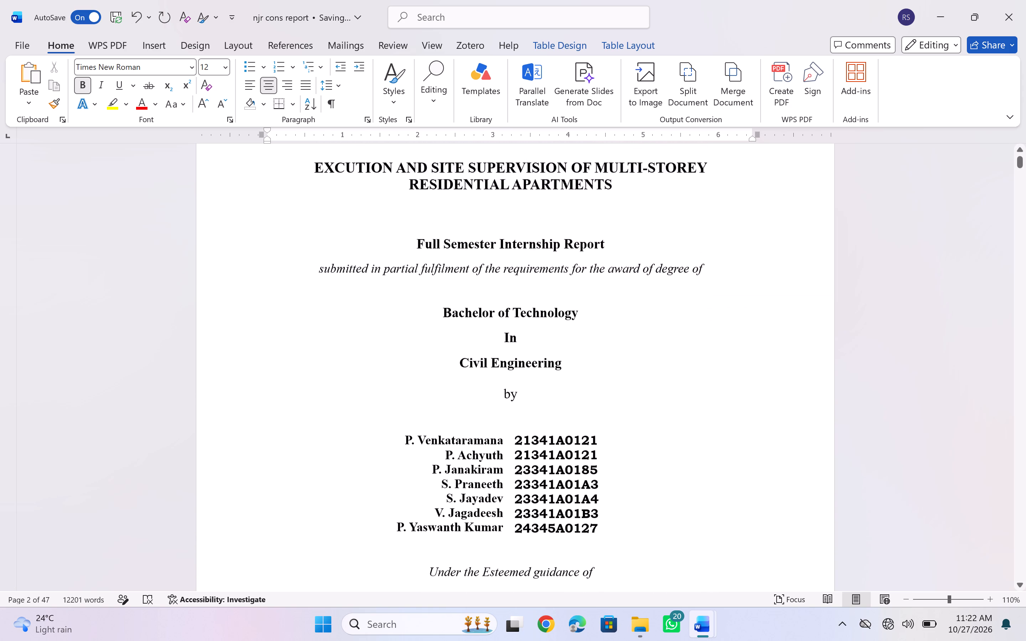
scroll(473, 380, "up", 2)
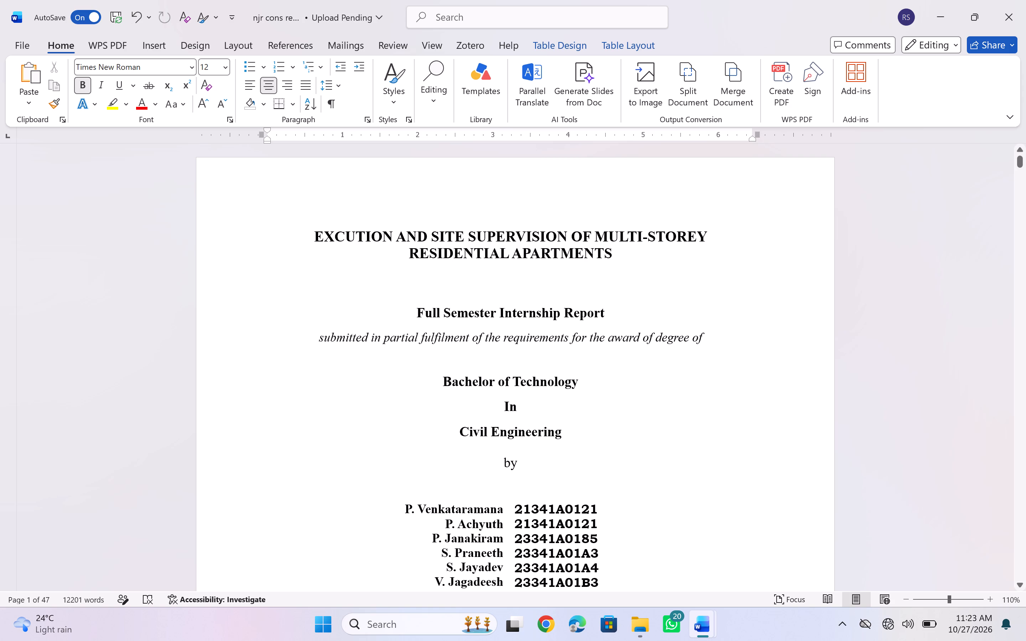
scroll(464, 464, "down", 3)
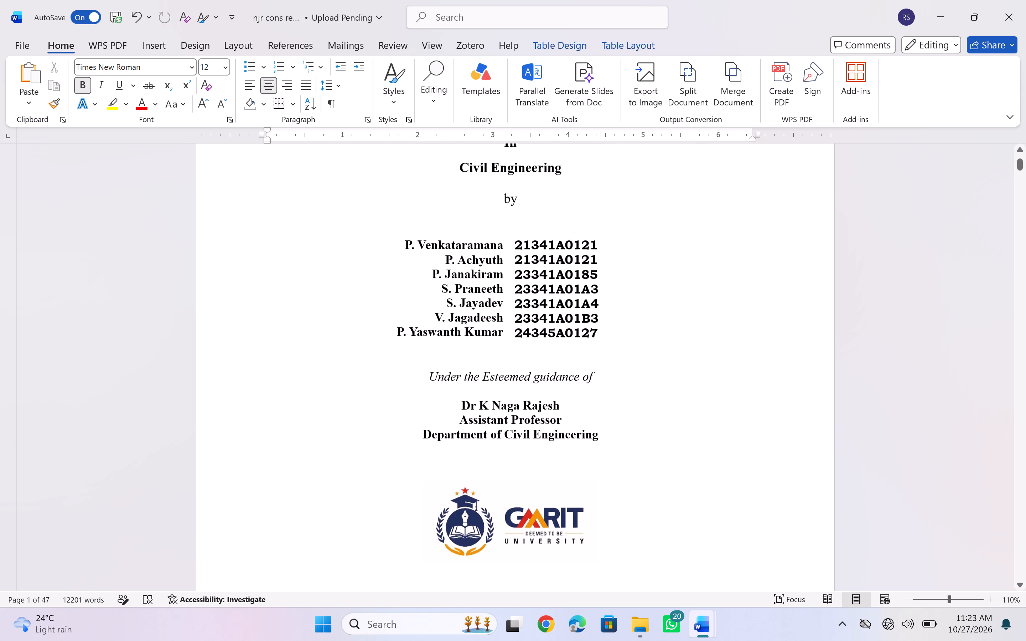
scroll(464, 464, "down", 1)
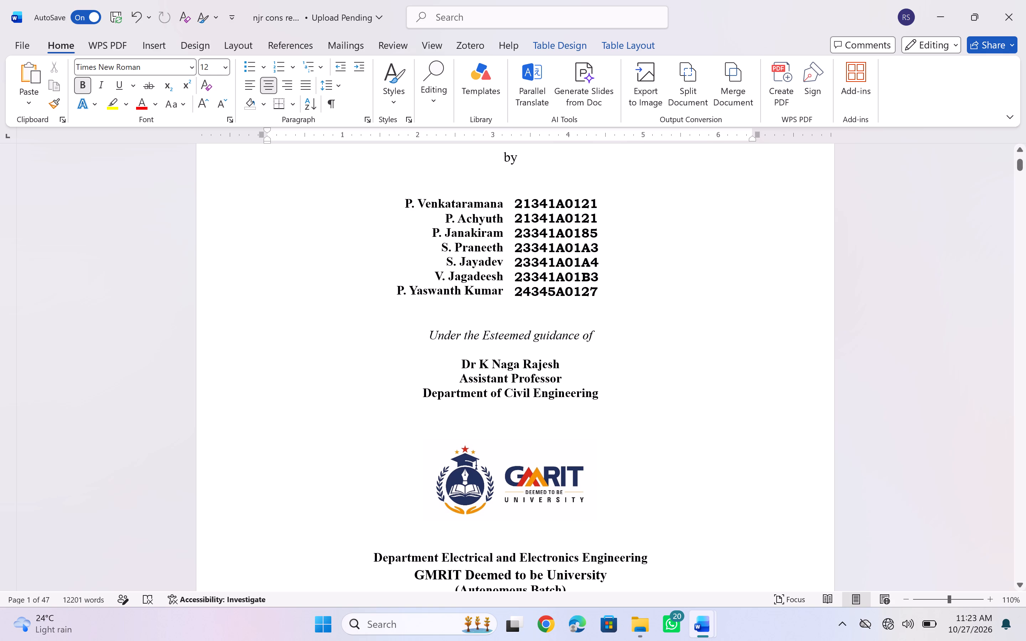
scroll(464, 464, "down", 3)
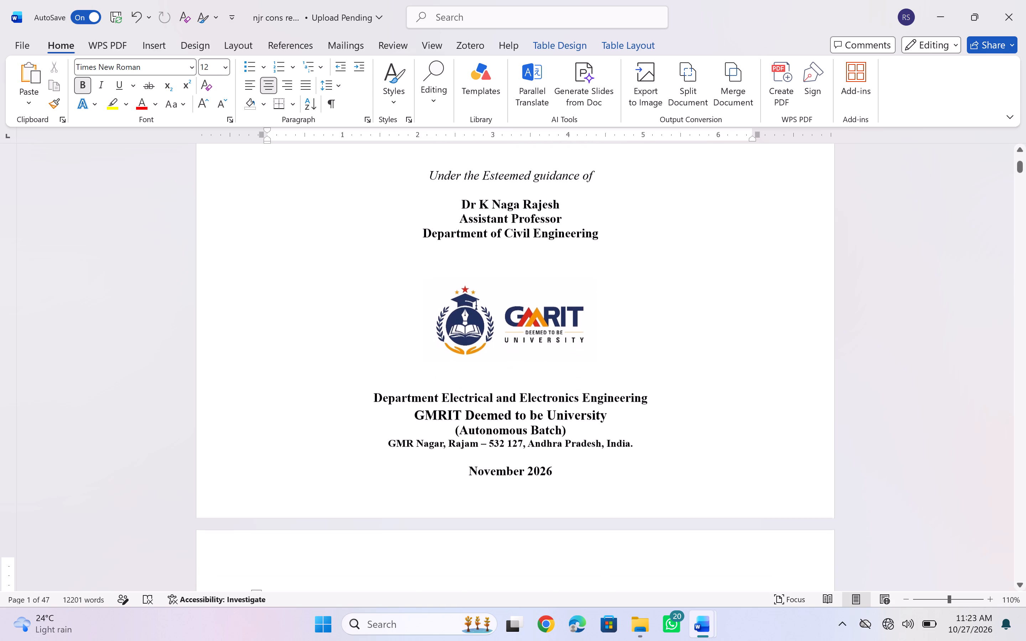
Ignore all spelling flags for "bonafied" in the certificate paragraph.
scroll(464, 464, "down", 1)
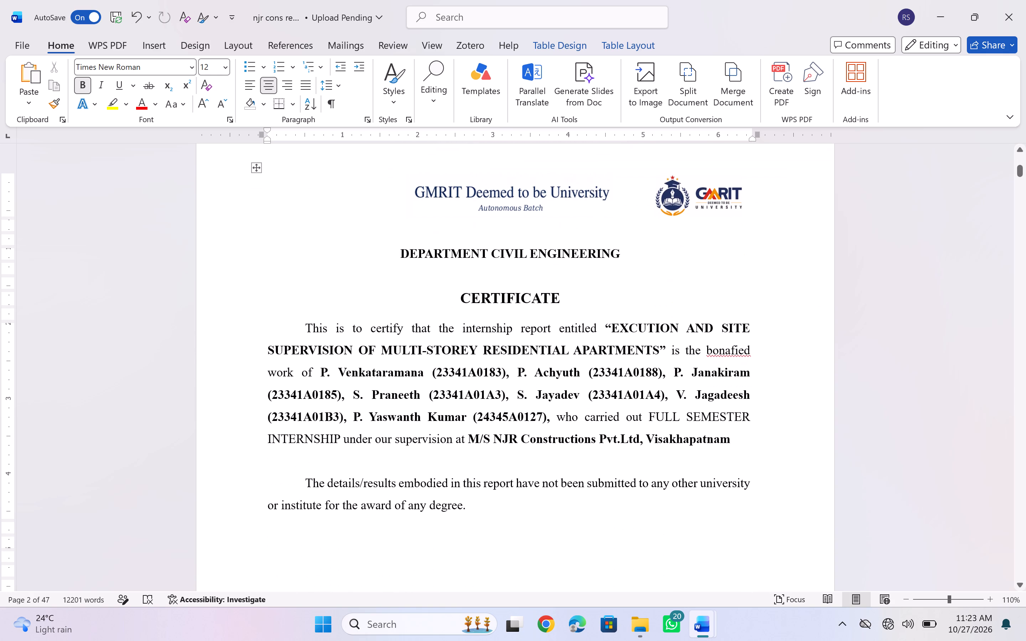
right_click(717, 350)
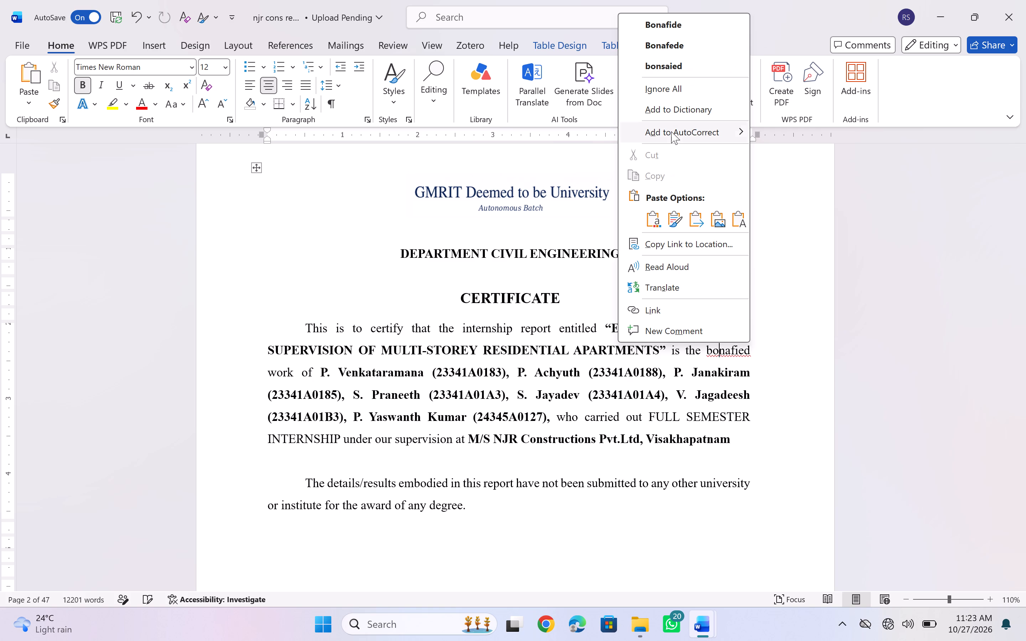
left_click(667, 88)
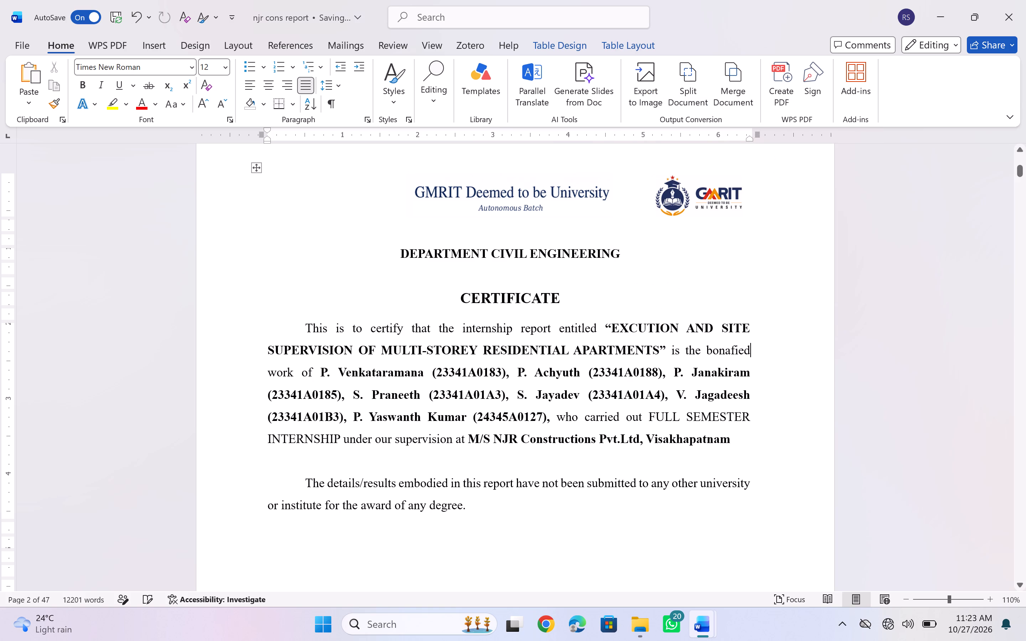
Check the rest of the certificate page, including the signature blocks, through to the "CERTIFICATES" heading page.
scroll(592, 360, "down", 2)
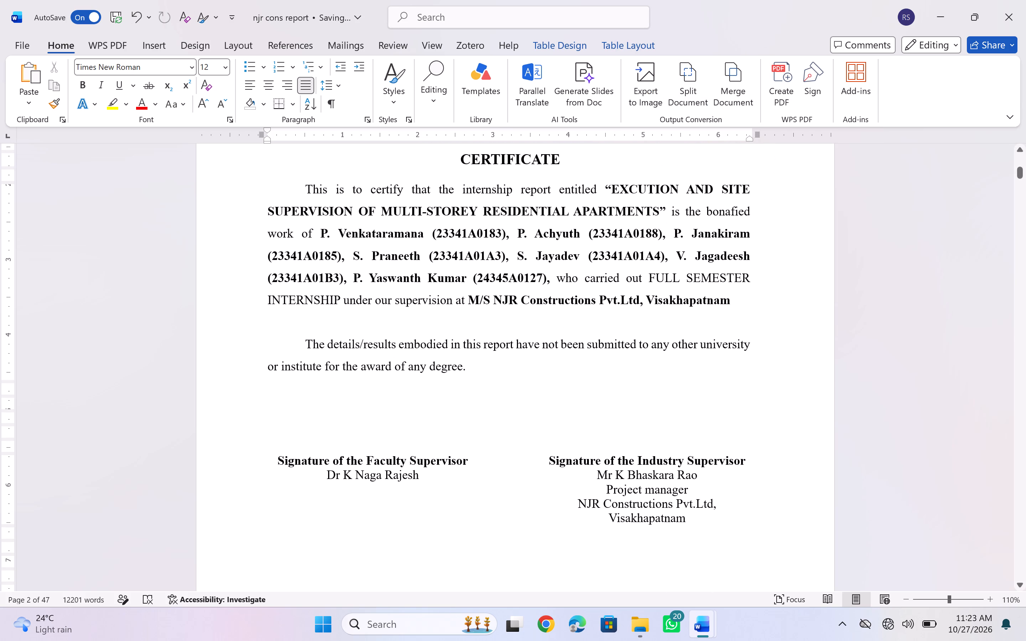
scroll(592, 360, "down", 1)
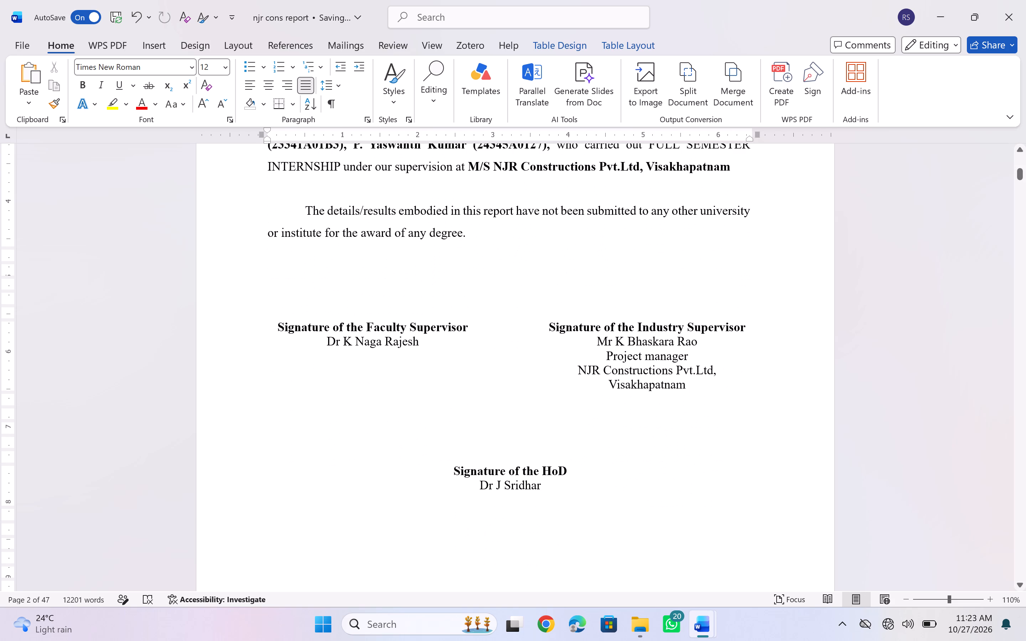
scroll(592, 360, "down", 4)
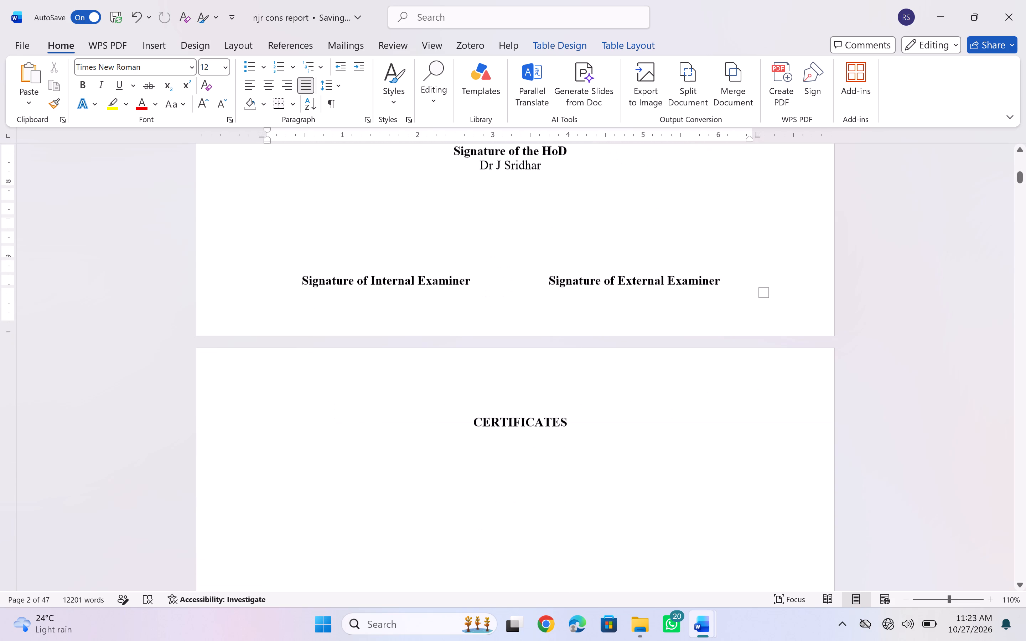
Check the "CERTIFICATES" heading page and the blank certificate pages that follow it.
scroll(592, 360, "down", 3)
scroll(592, 360, "up", 1)
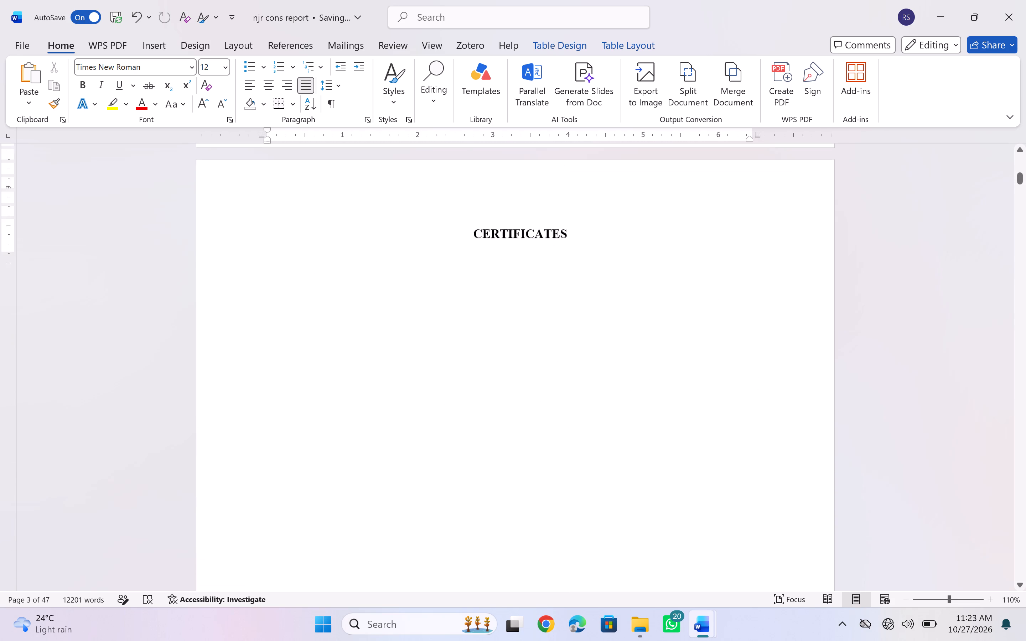
scroll(592, 360, "up", 1)
scroll(592, 360, "down", 3)
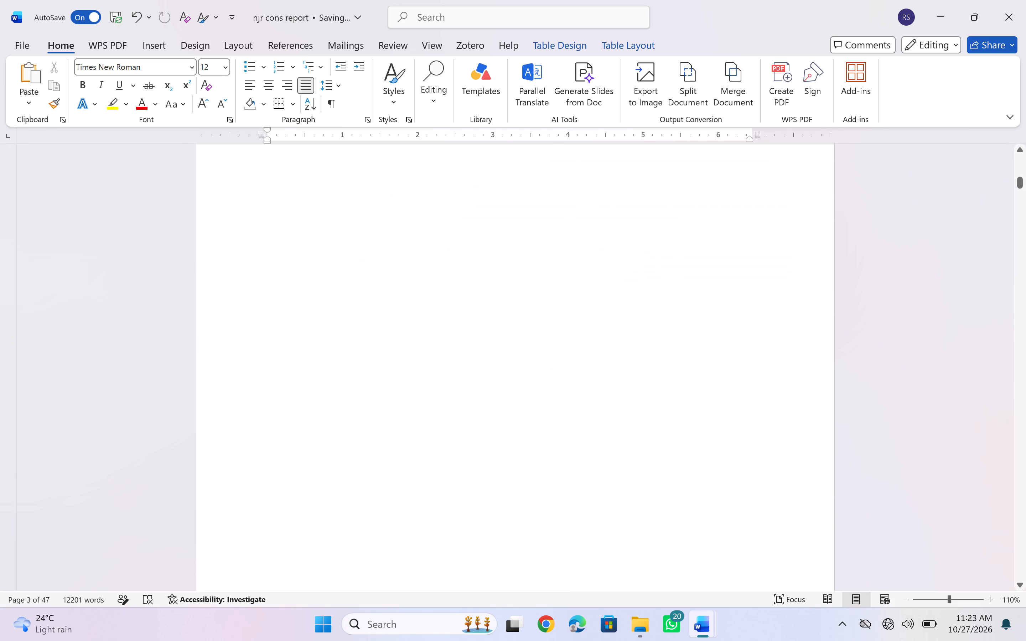
scroll(592, 360, "down", 5)
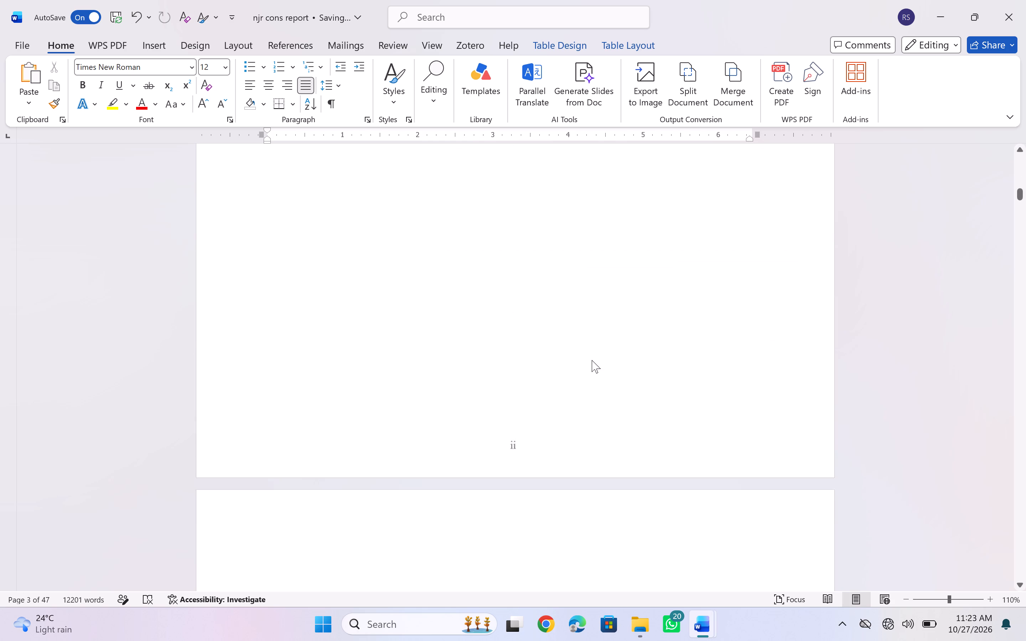
scroll(592, 360, "down", 4)
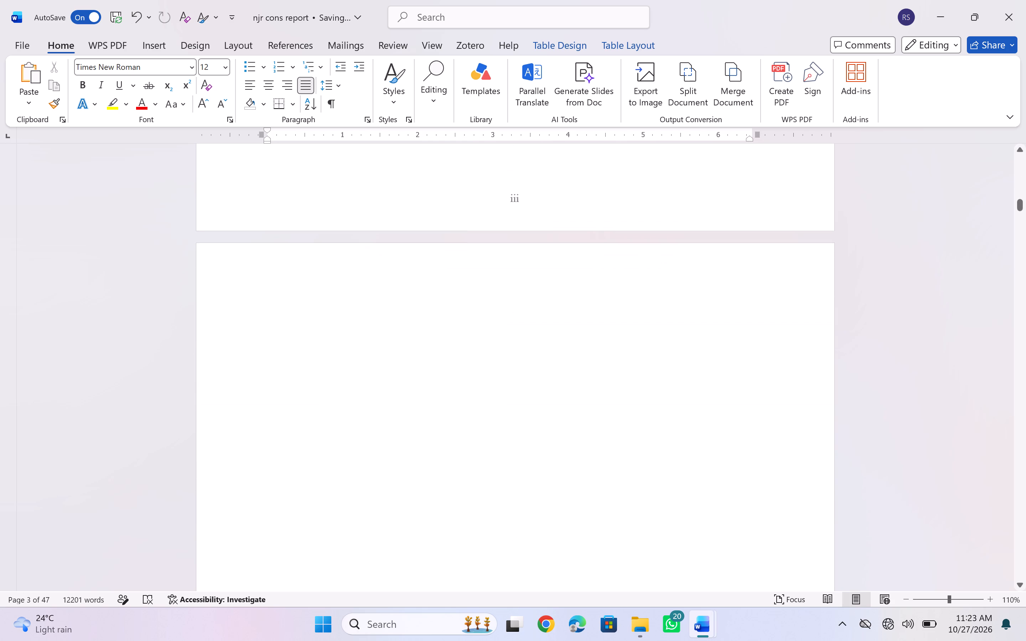
scroll(592, 360, "down", 1)
Save the report.
key("ctrl+s")
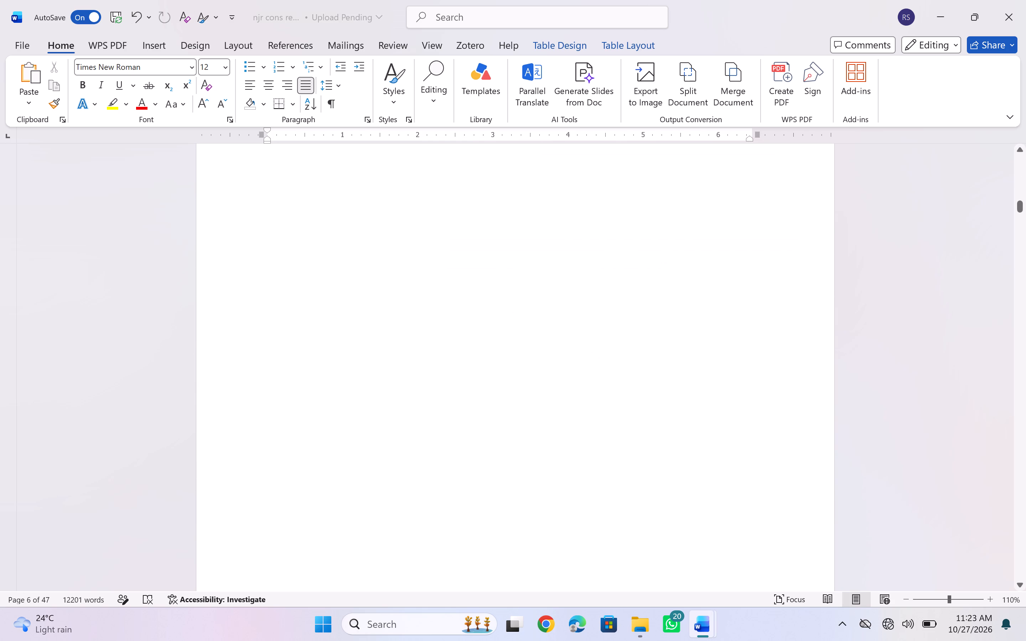
Go through the remaining blank certificate pages and read the acknowledgement page.
scroll(546, 369, "down", 5)
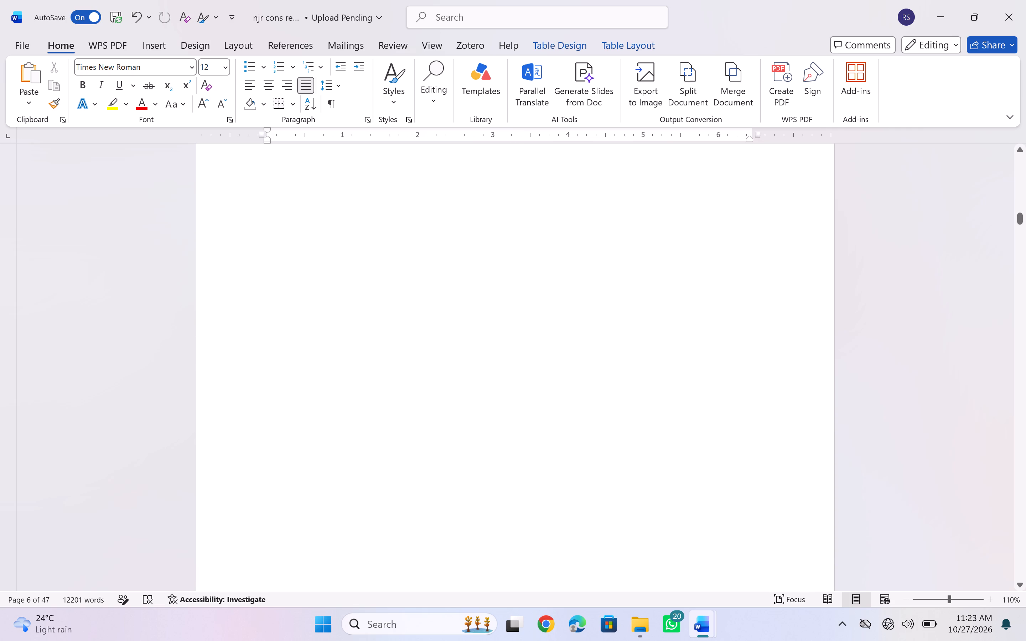
scroll(546, 369, "down", 14)
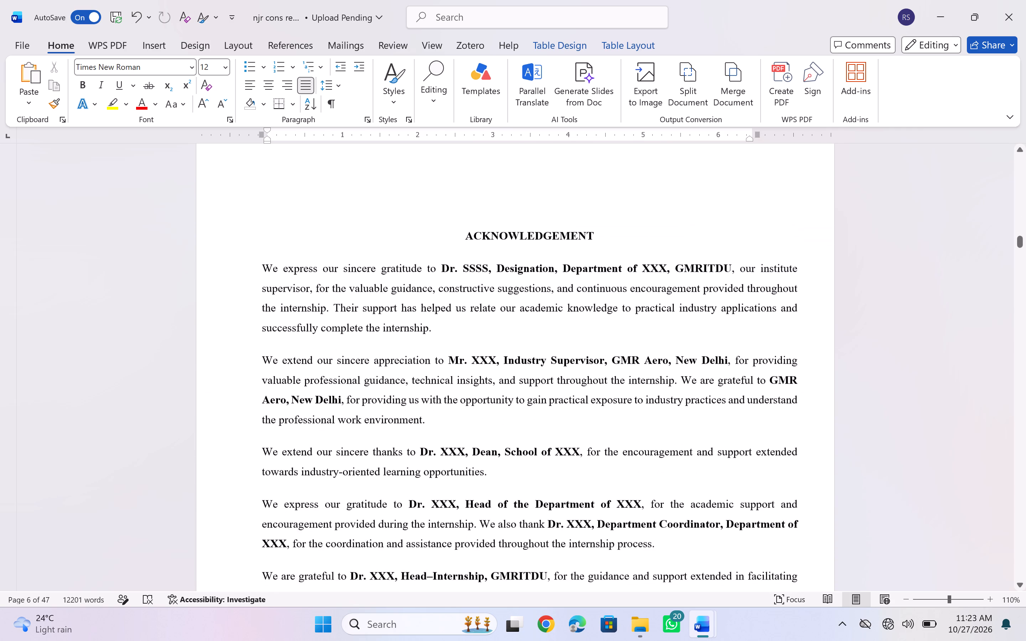
scroll(546, 369, "down", 1)
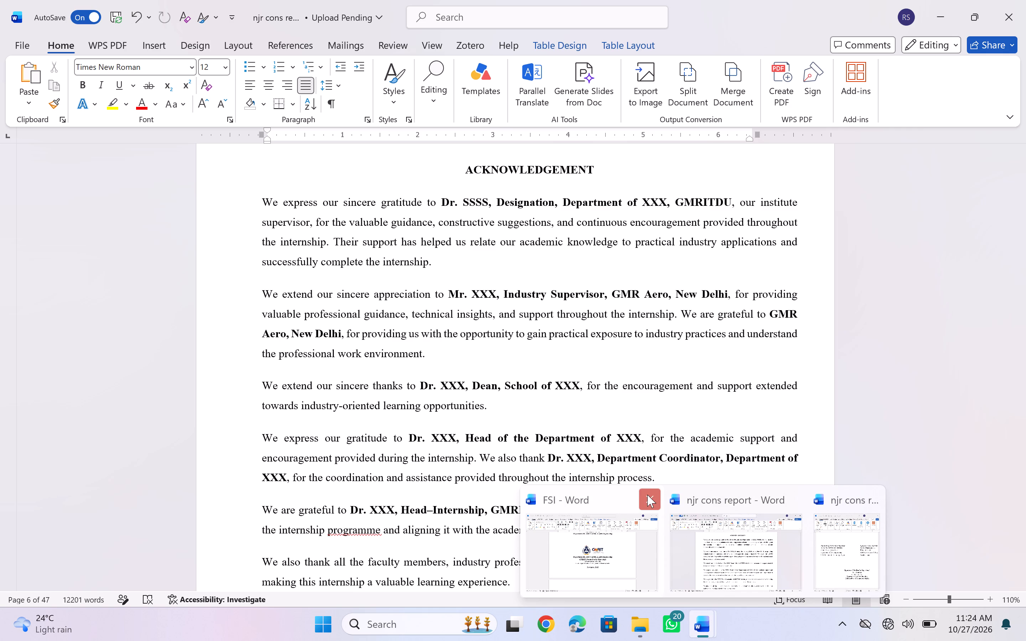
Close the FSI document window.
left_click(647, 495)
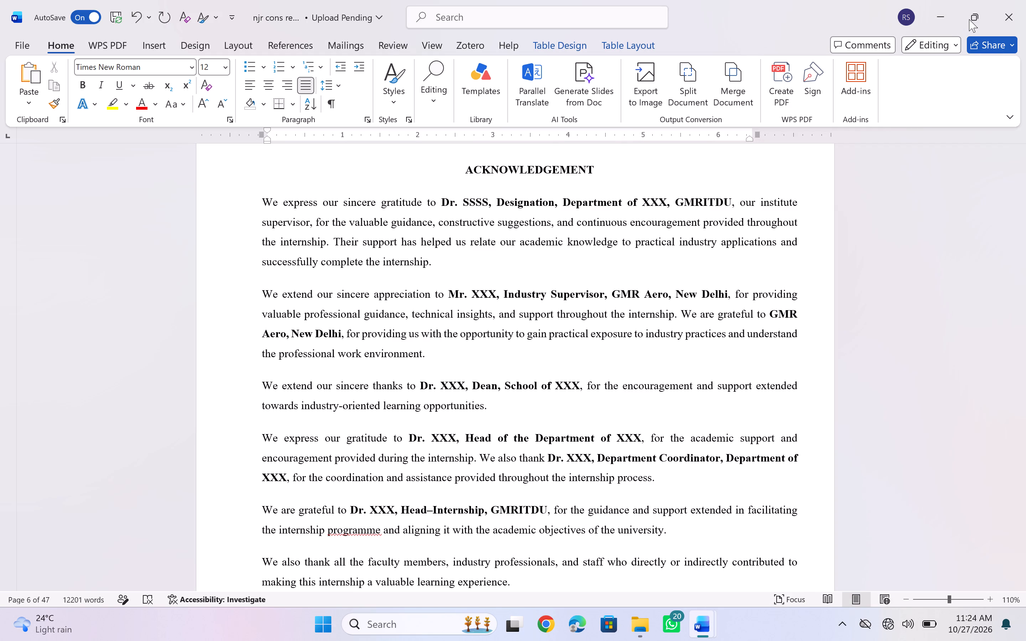
Arrange the two open report windows side by side.
left_click(911, 60)
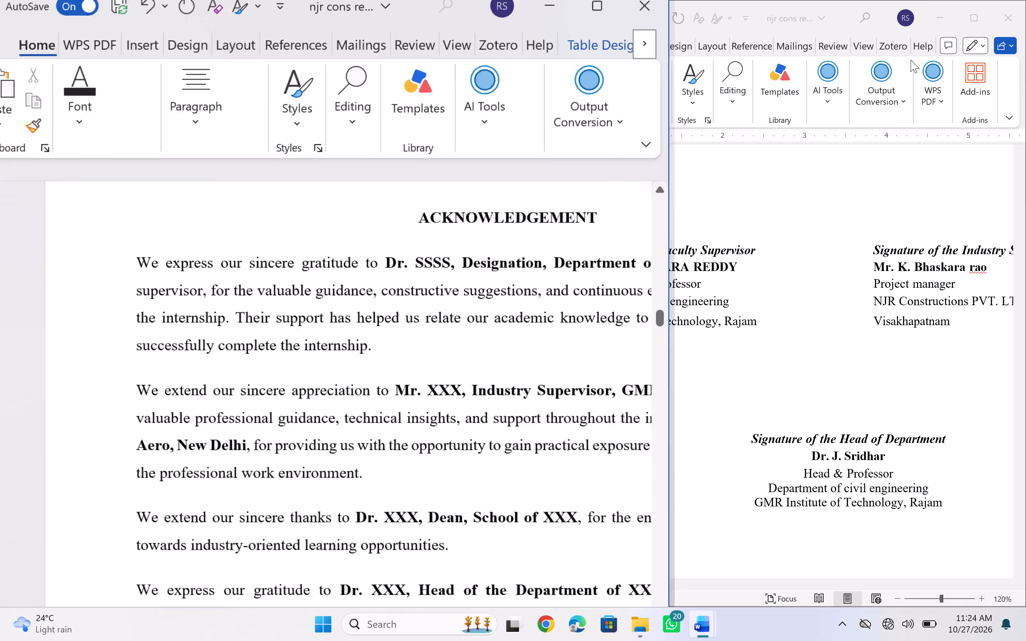
Bring up the other report's acknowledgement page and compare its full text with the current report's acknowledgement, viewing both at 90% zoom.
scroll(802, 228, "down", 4)
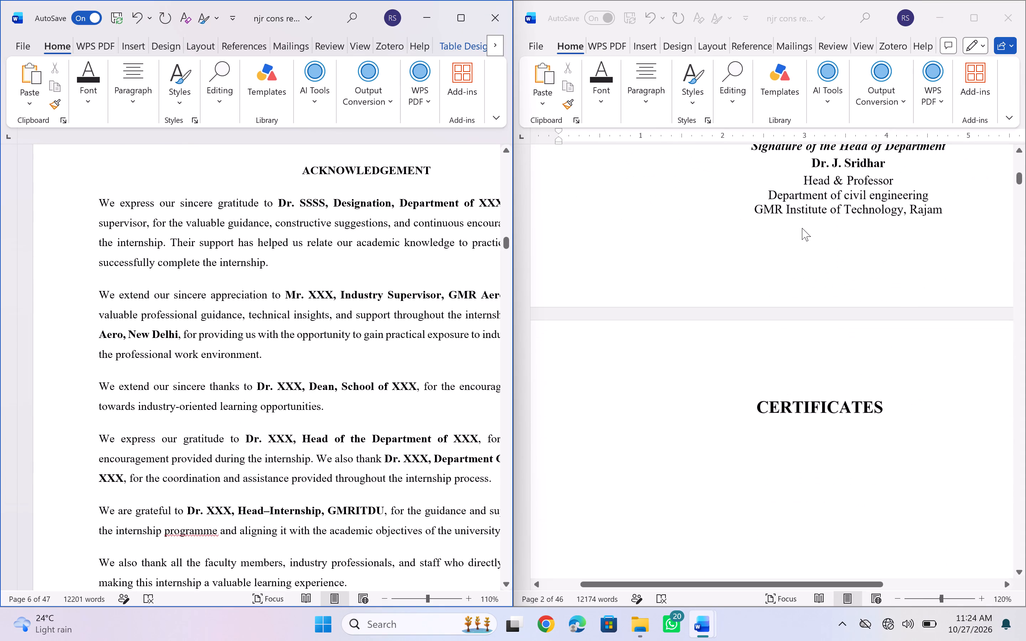
scroll(802, 228, "down", 9)
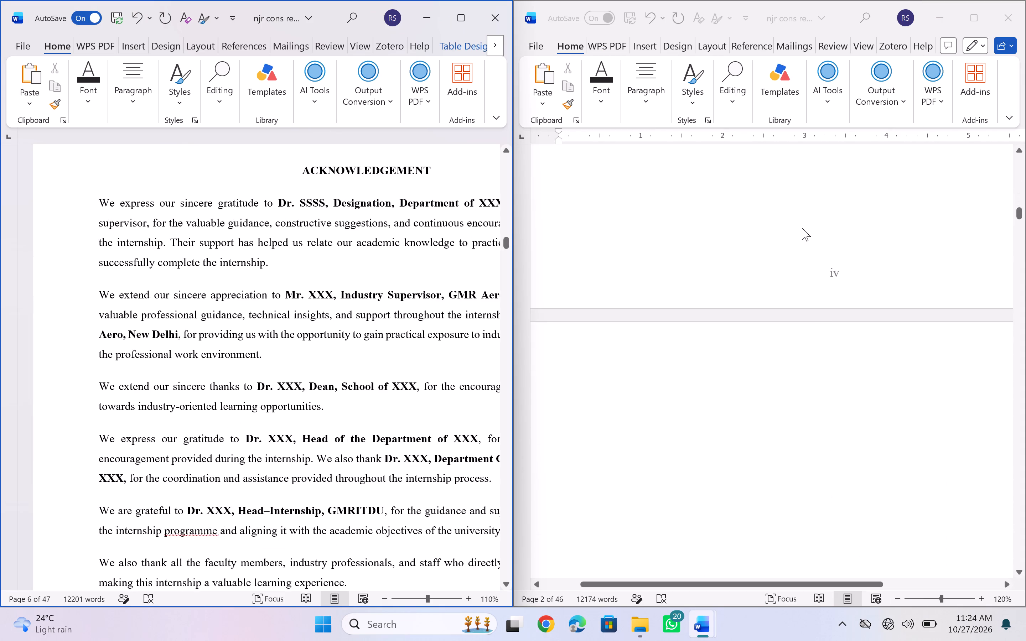
scroll(802, 228, "down", 6)
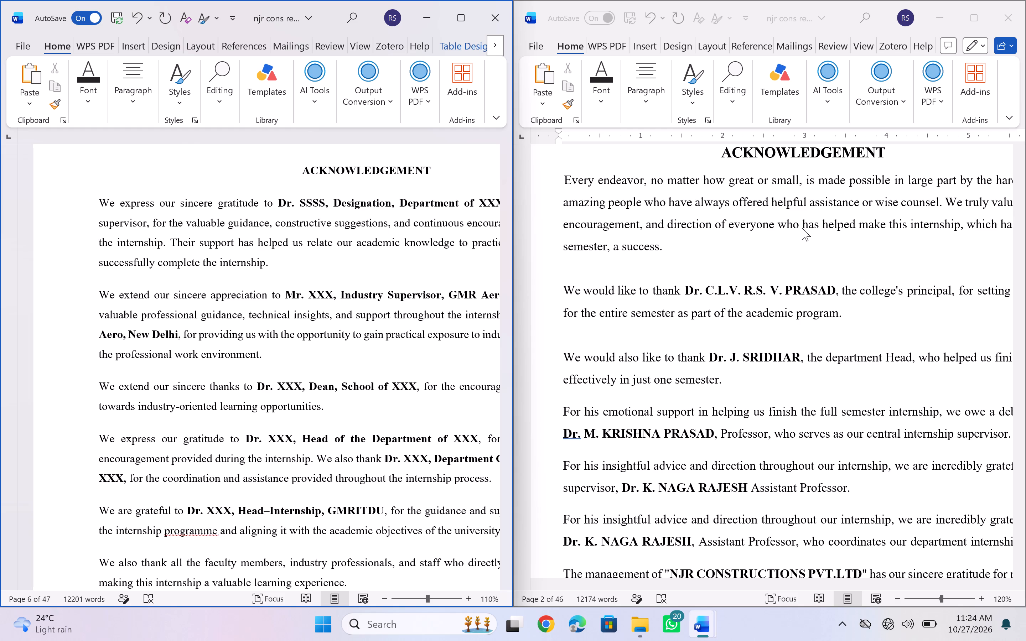
scroll(918, 194, "down", 3, "ctrl")
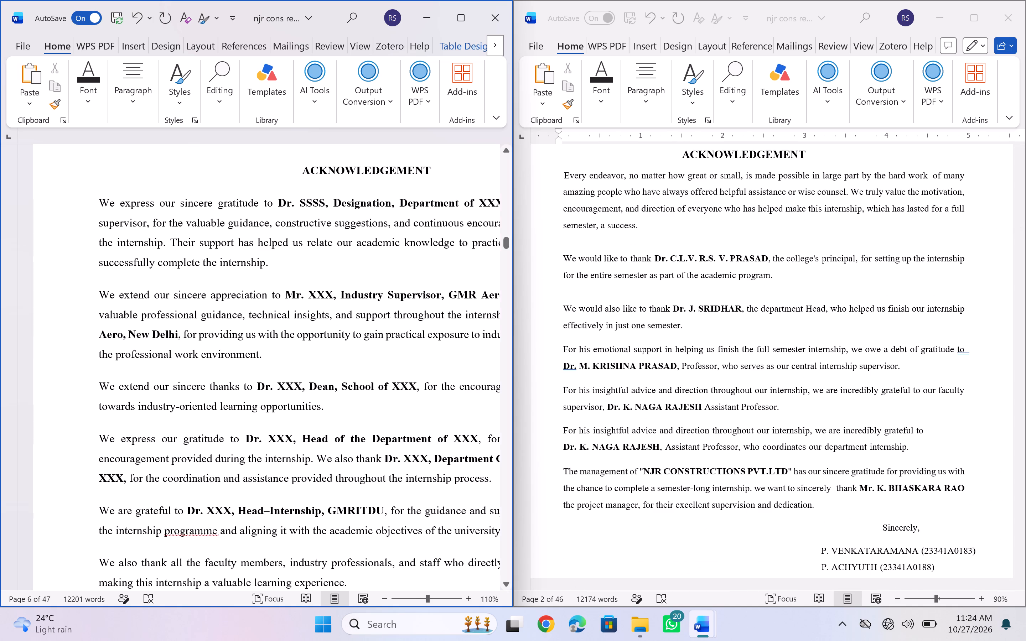
scroll(368, 311, "down", 2, "ctrl")
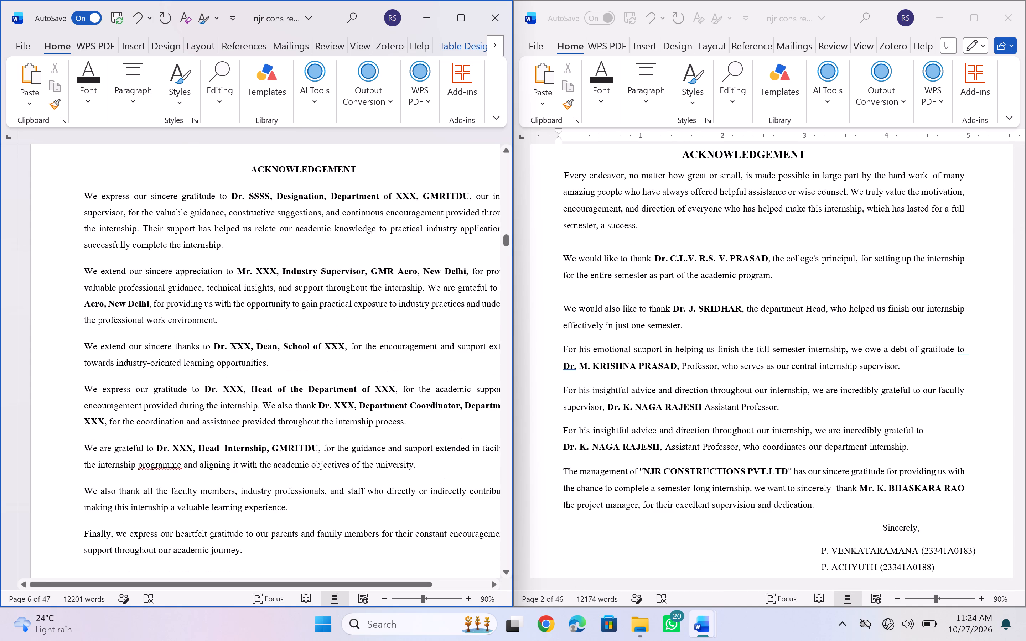
scroll(380, 325, "left", 1)
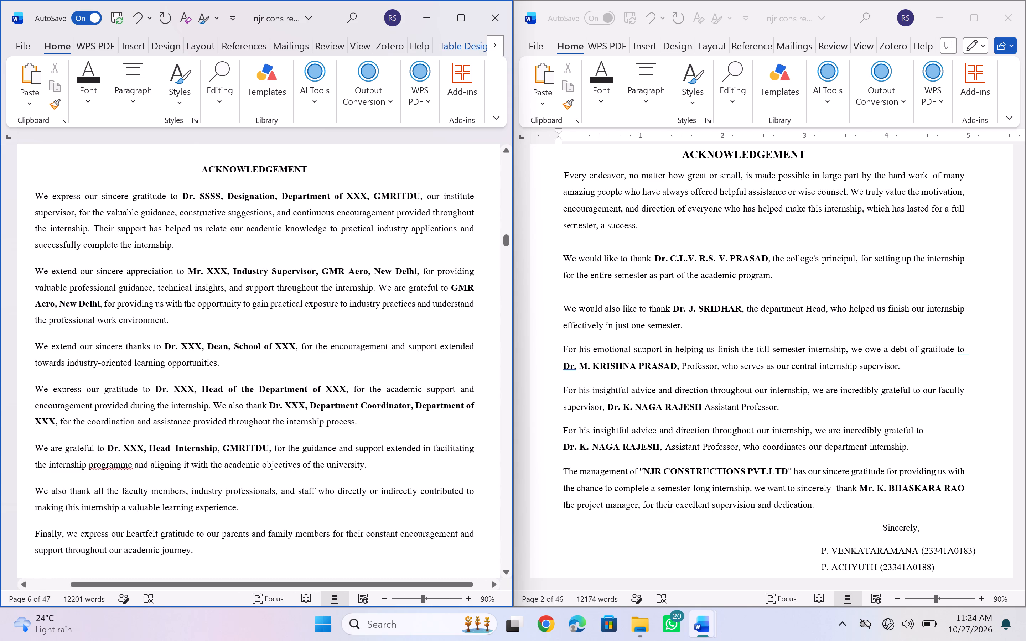
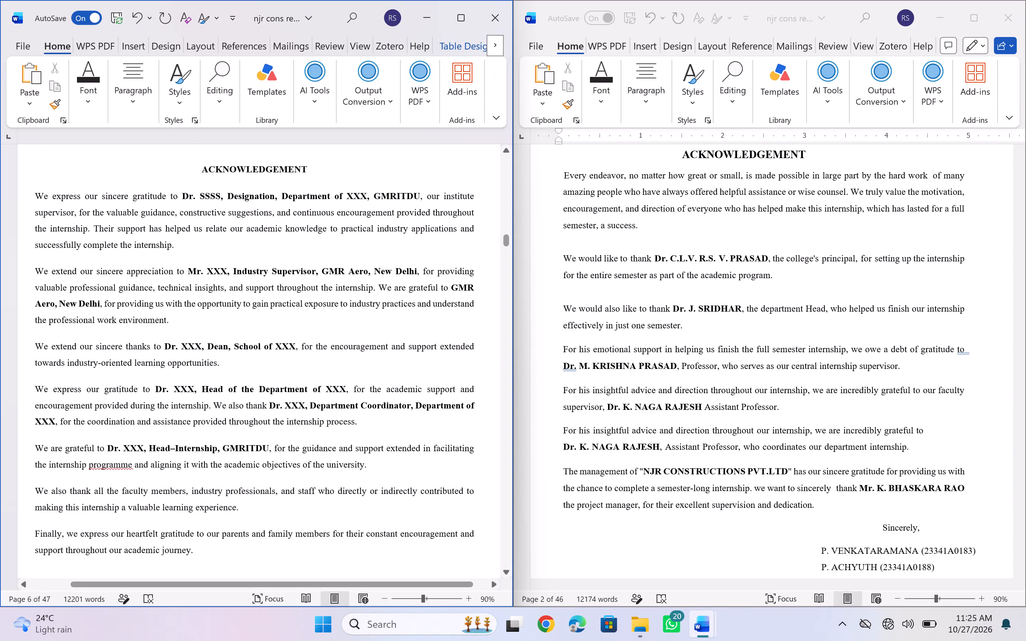
Replace the XXX name placeholder in the acknowledgement's second paragraph with the project manager's name from the other report, in capitals with a dotted initial.
left_click(227, 270)
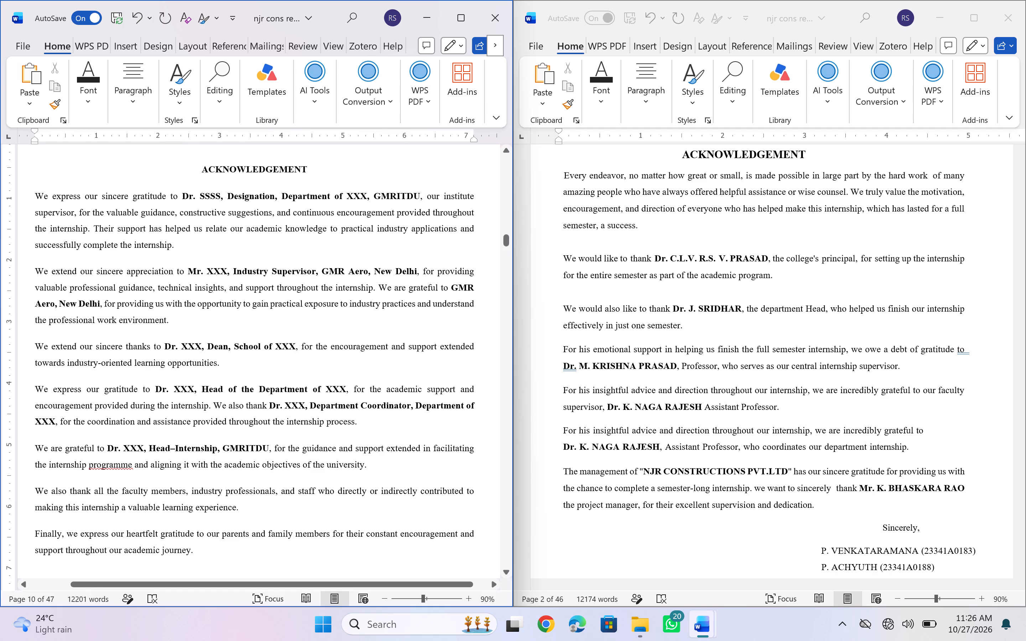
key("BackSpace")
key("BackSpace")
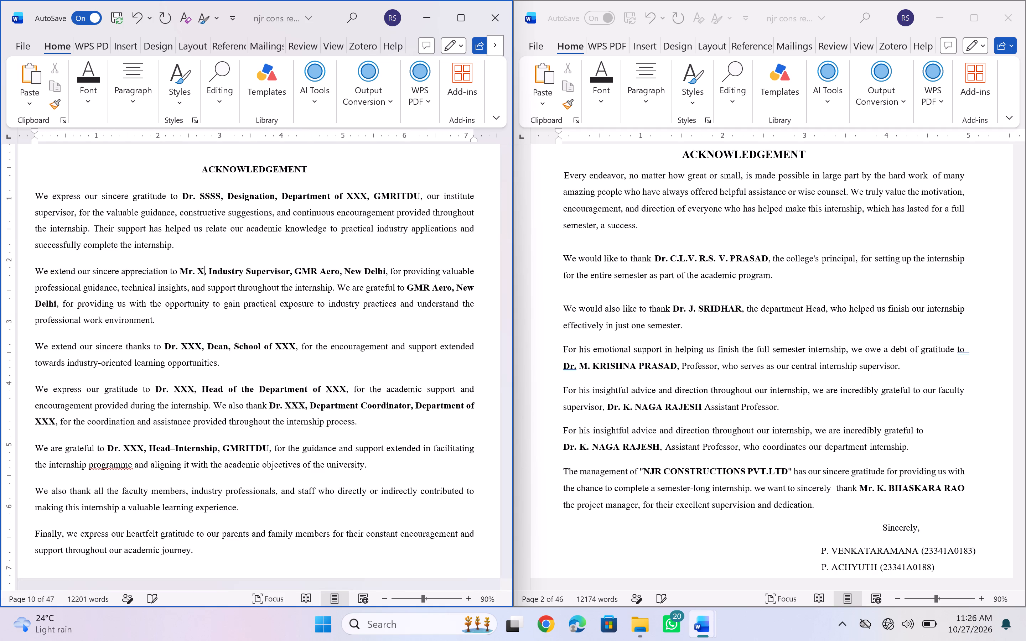
key("BackSpace")
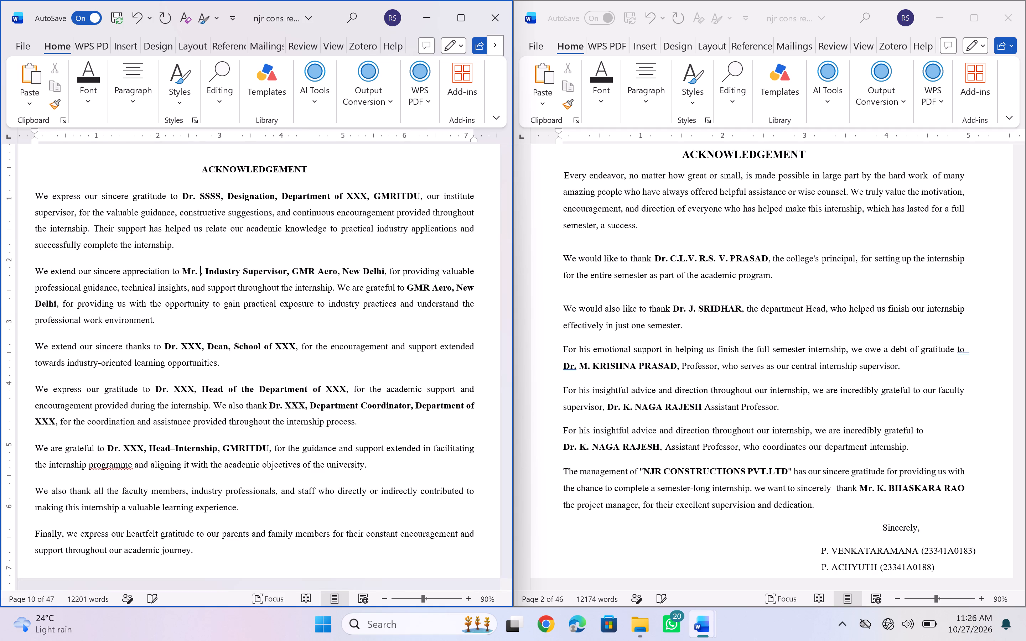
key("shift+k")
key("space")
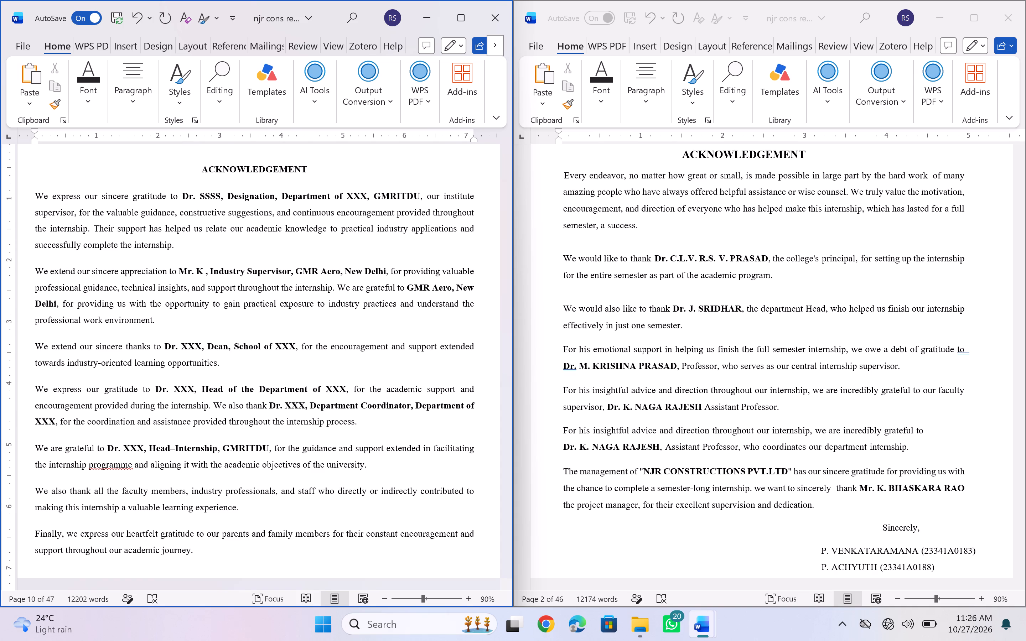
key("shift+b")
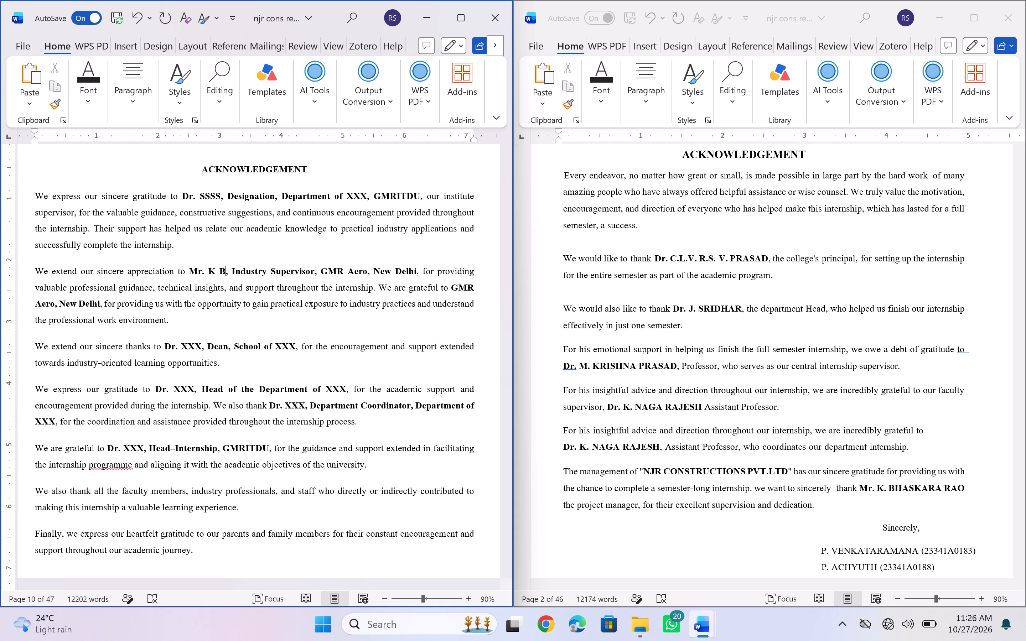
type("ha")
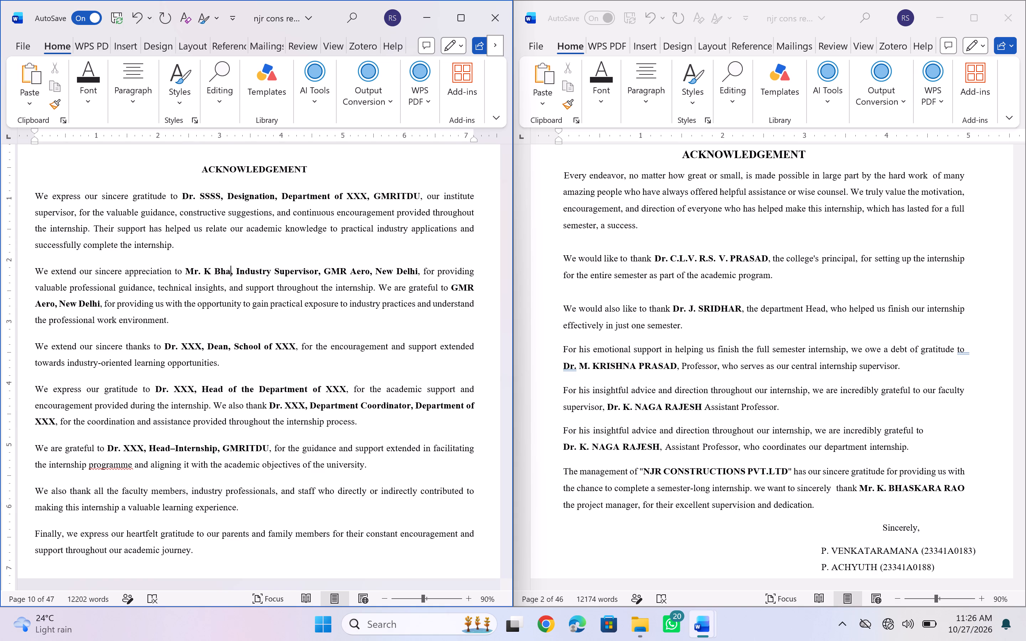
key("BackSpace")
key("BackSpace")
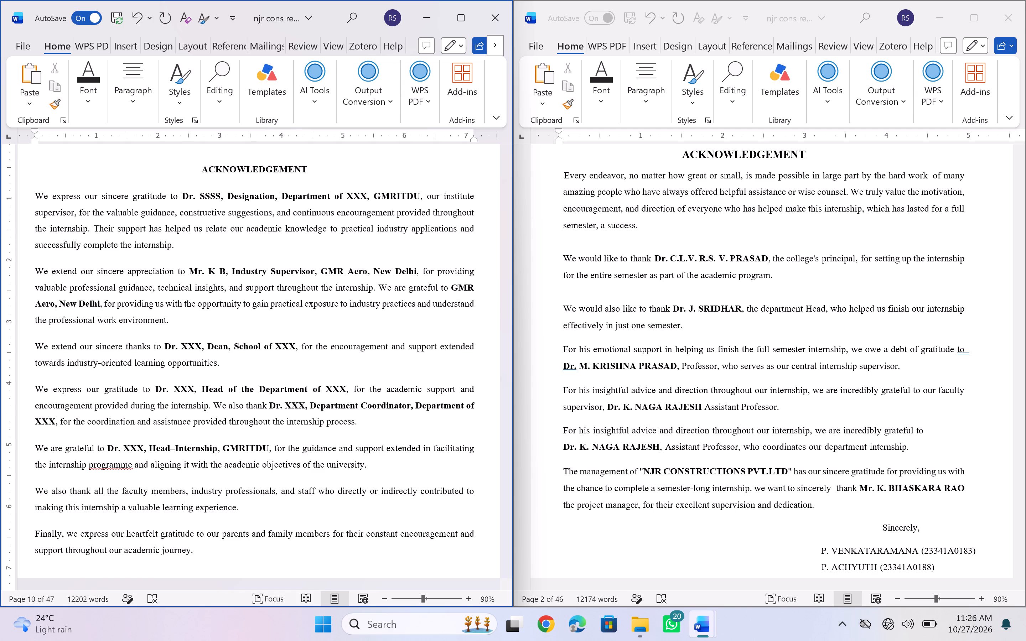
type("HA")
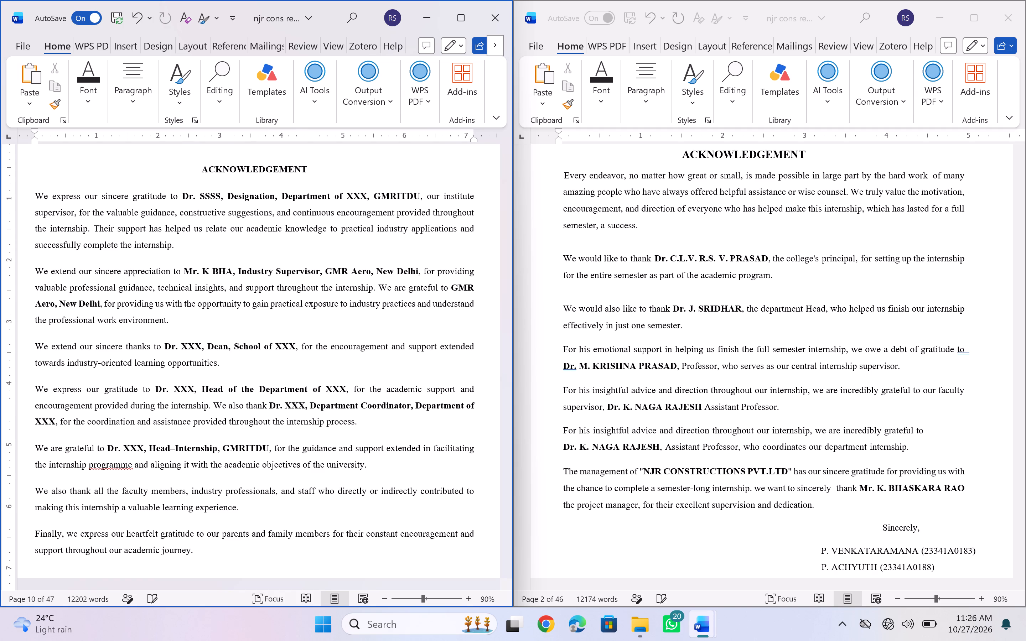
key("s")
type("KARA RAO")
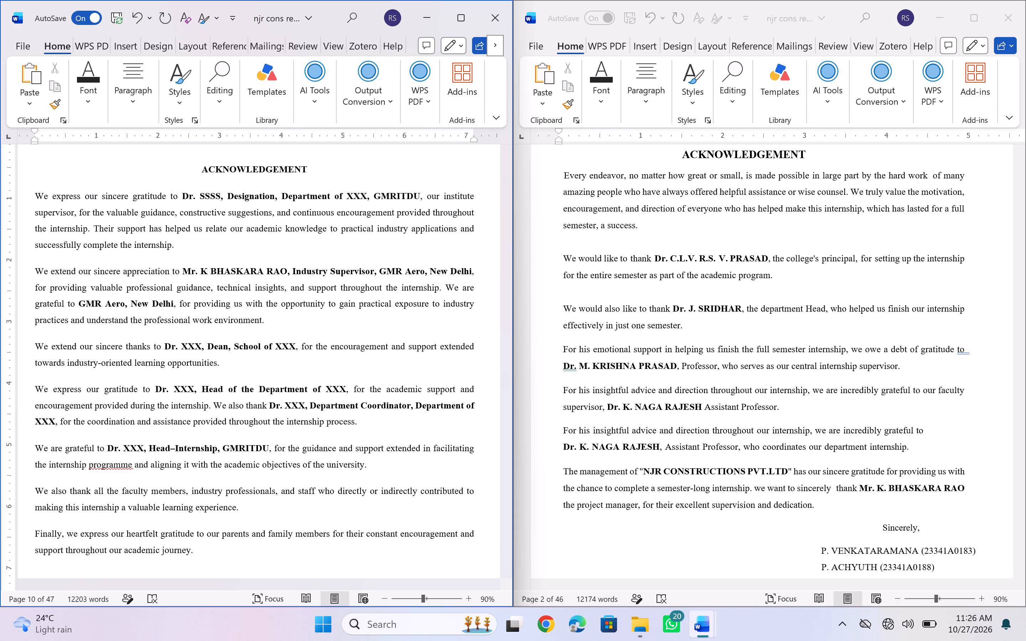
left_click(207, 272)
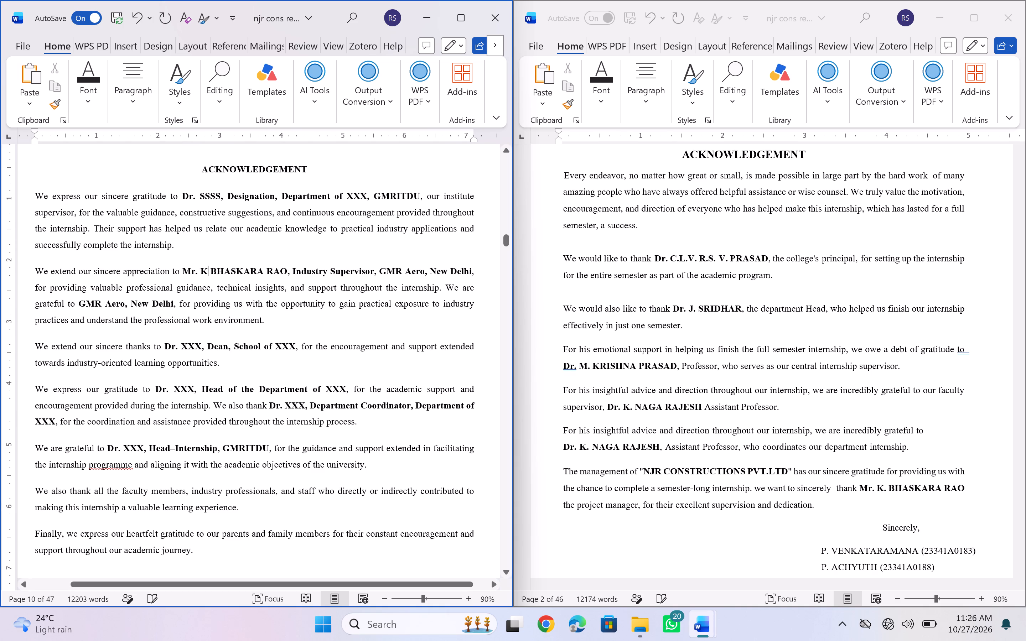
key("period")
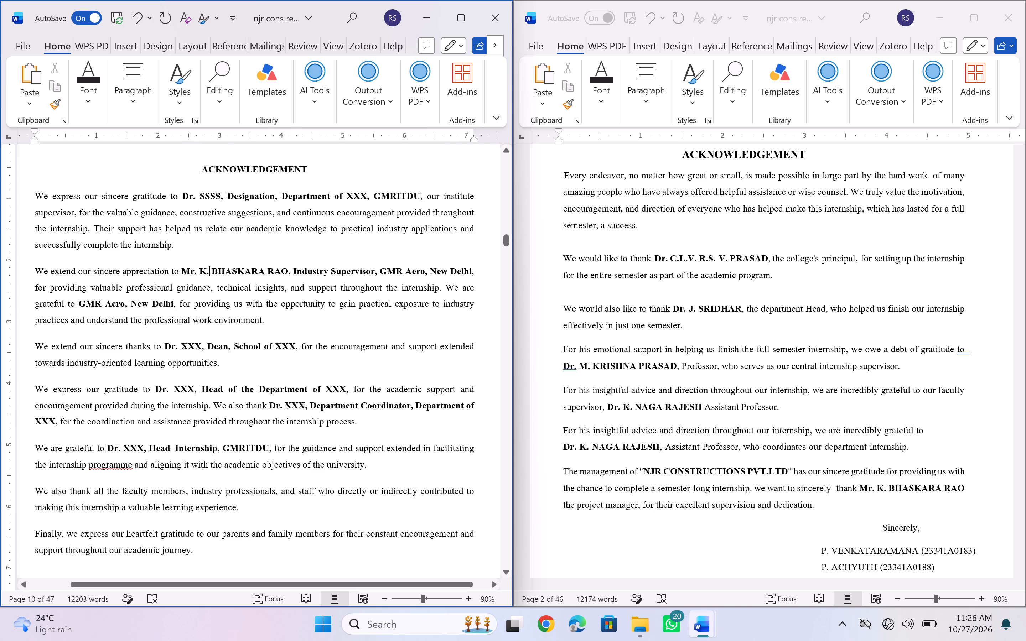
Change the job title after that name in the acknowledgement's second paragraph to Project Manager.
left_click(373, 271)
key("BackSpace")
key("BackSpace")
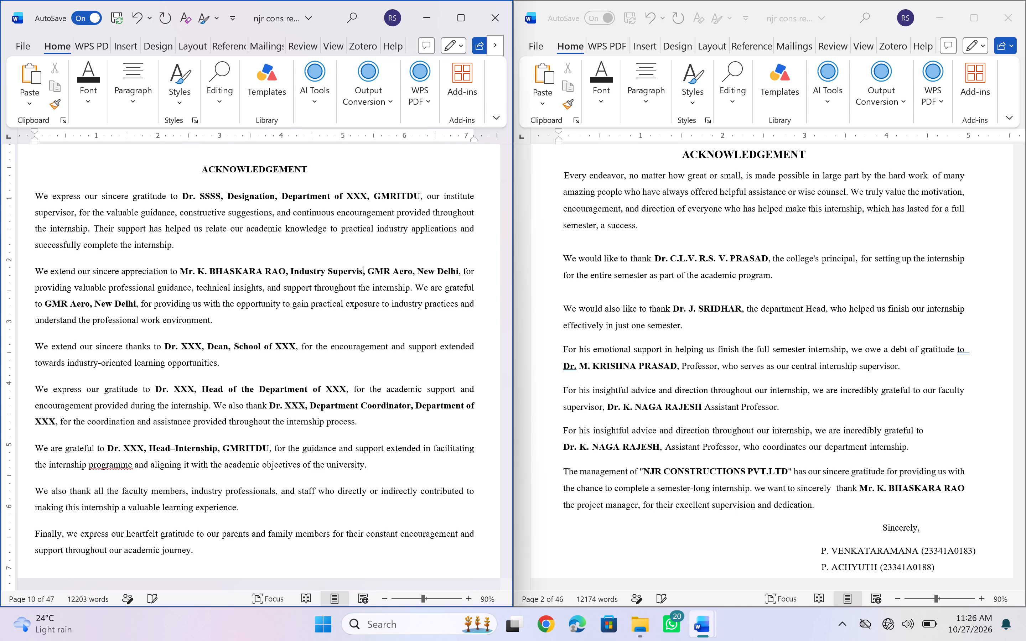
key("BackSpace")
key("BackSpace")
key("BackSpace")
key("BackSpace")
key("BackSpace")
key("BackSpace")
key("BackSpace")
key("BackSpace")
key("BackSpace")
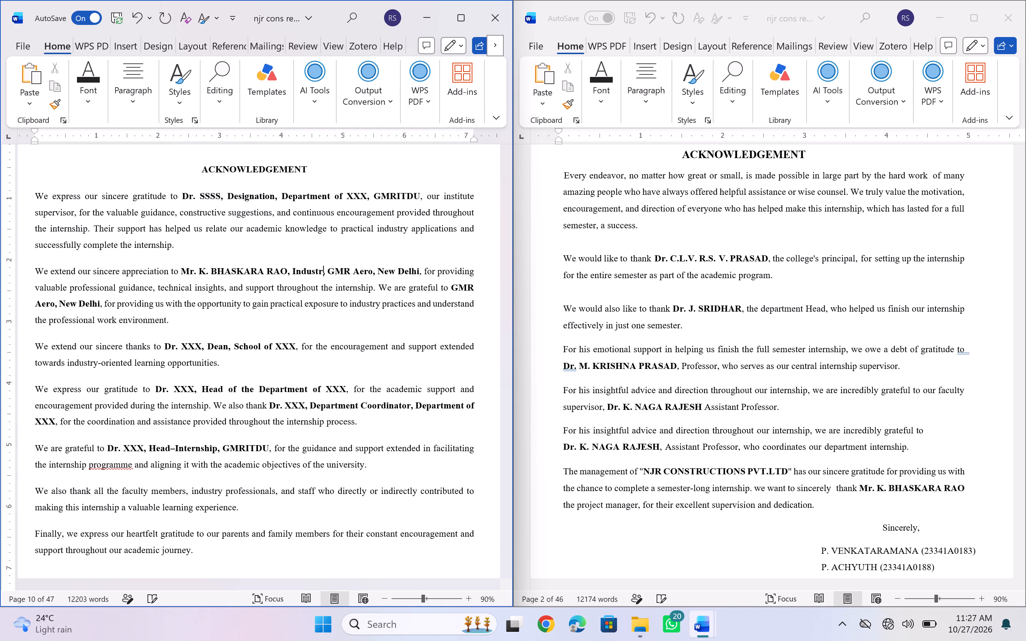
key("BackSpace")
key("BackSpace")
key("BackSpace")
key("BackSpace")
key("BackSpace")
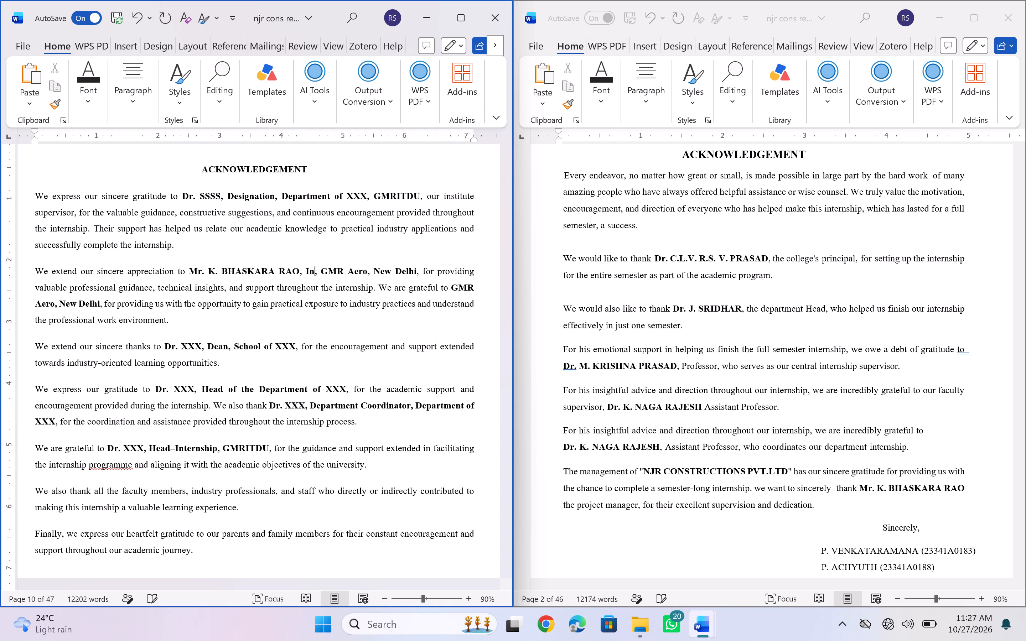
key("BackSpace")
key("BackSpace")
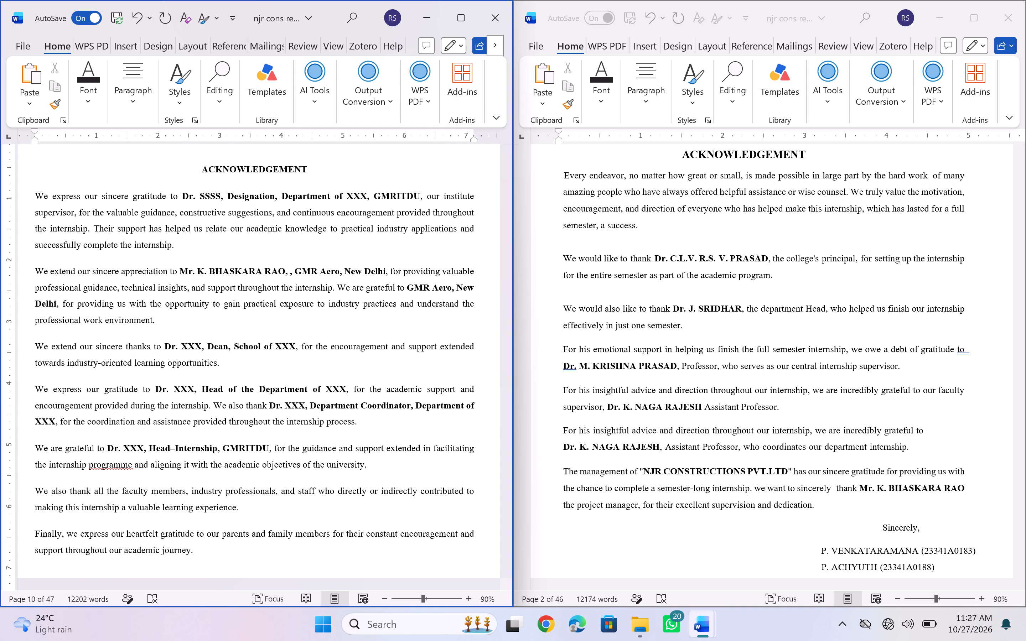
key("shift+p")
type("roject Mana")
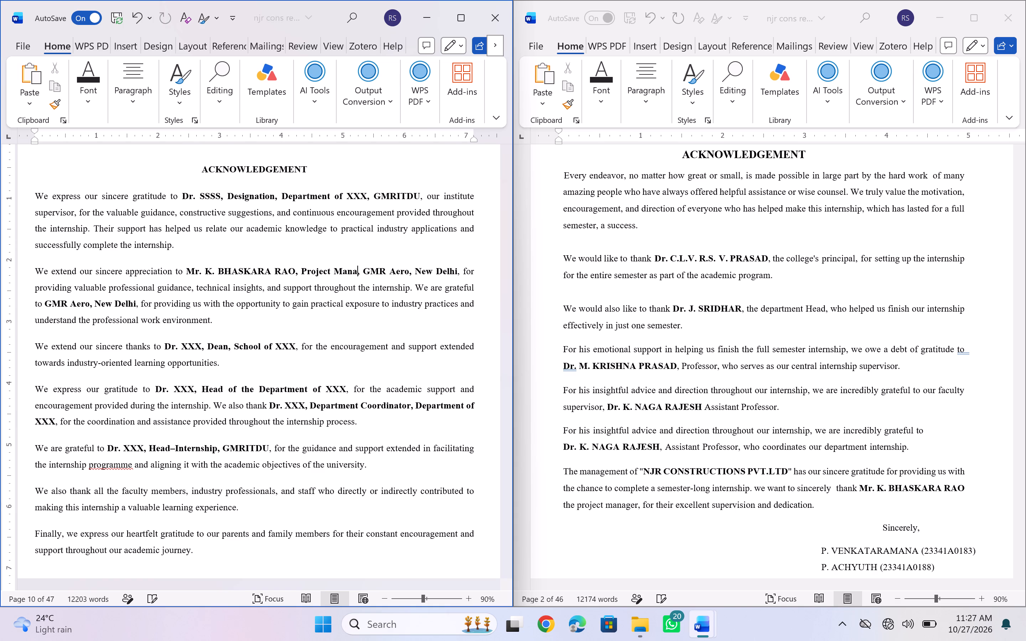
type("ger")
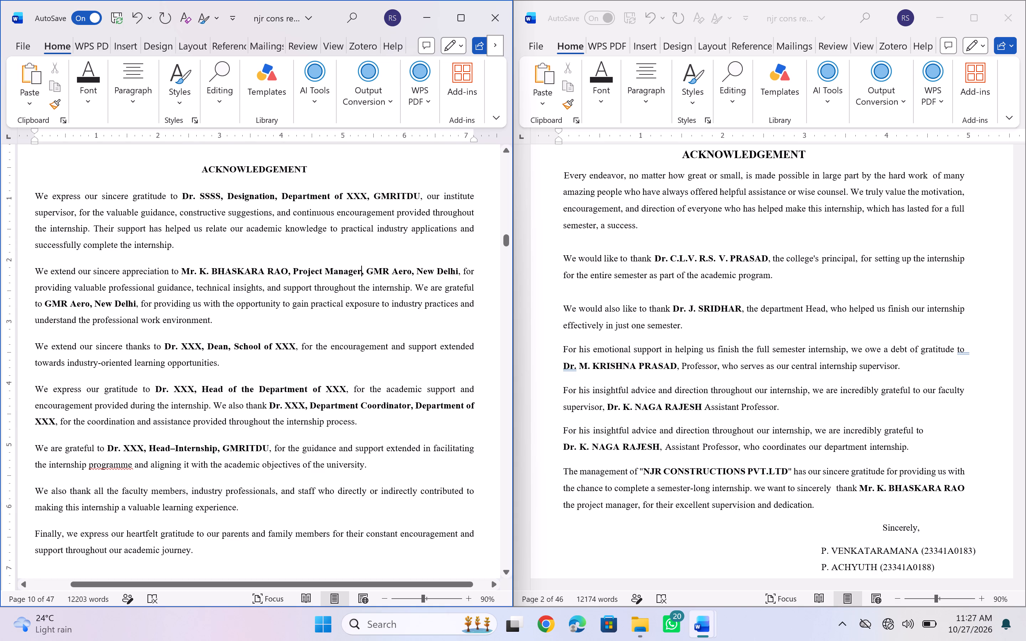
Change the company following the Project Manager title to NJR Constructions Pvt.Ltd.
left_click(412, 273)
key("BackSpace")
key("BackSpace")
key("BackSpace")
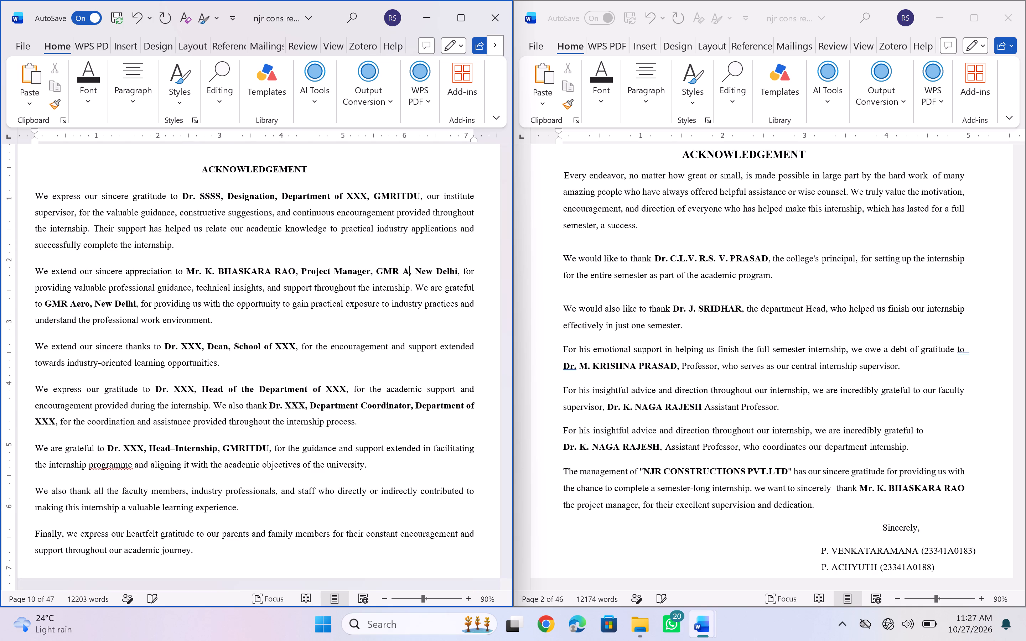
key("BackSpace")
key("BackSpace")
key("BackSpace")
key("BackSpace")
key("BackSpace")
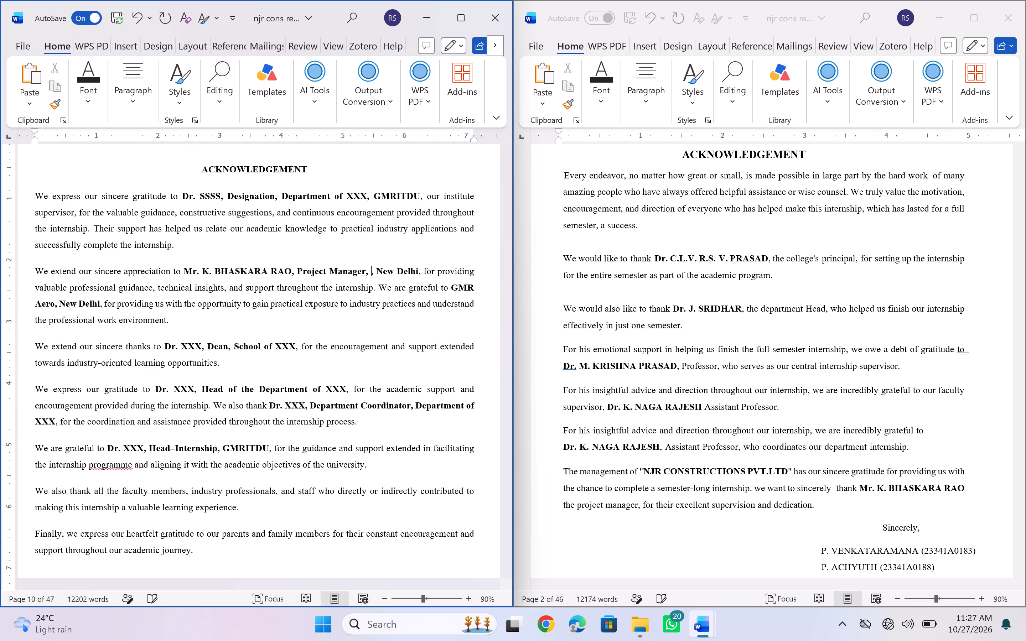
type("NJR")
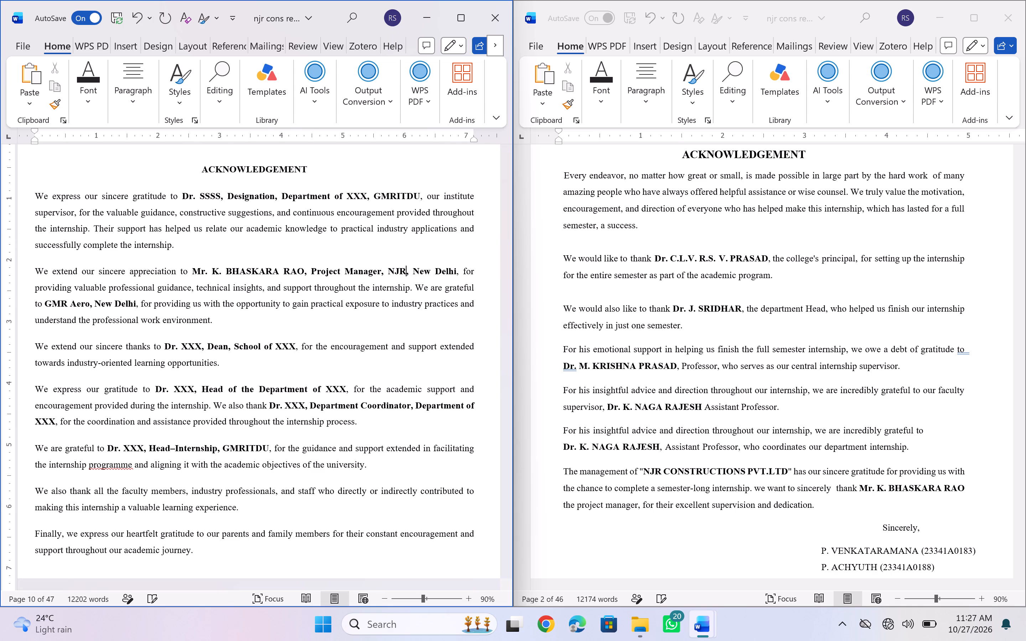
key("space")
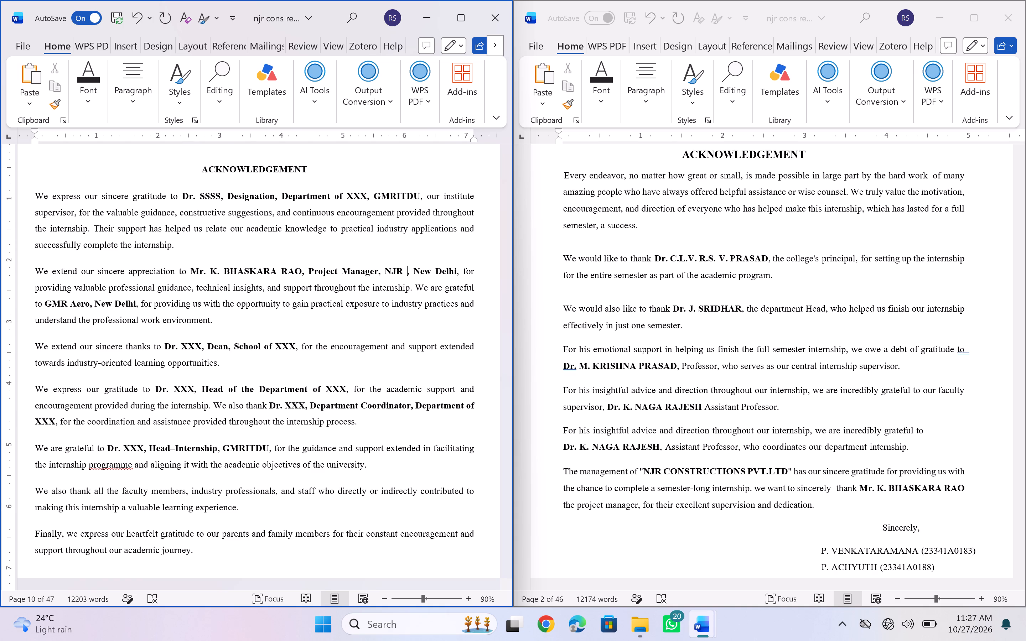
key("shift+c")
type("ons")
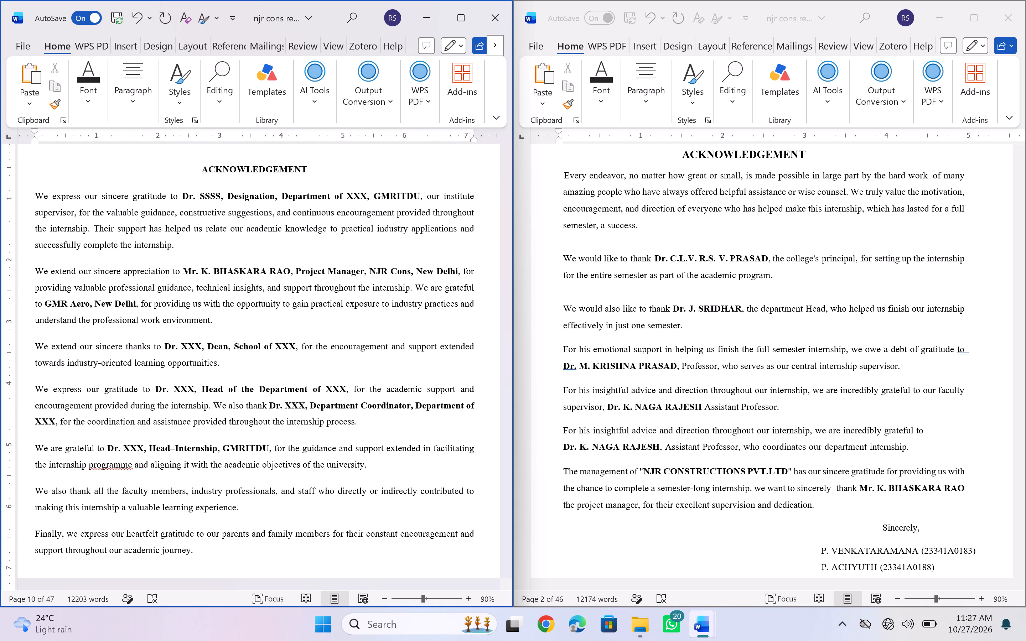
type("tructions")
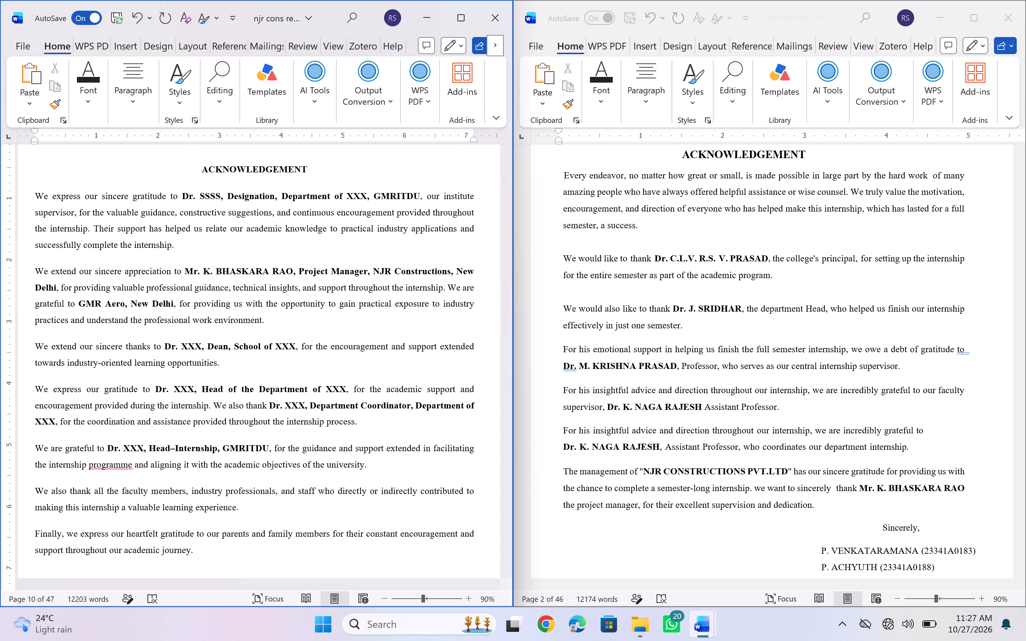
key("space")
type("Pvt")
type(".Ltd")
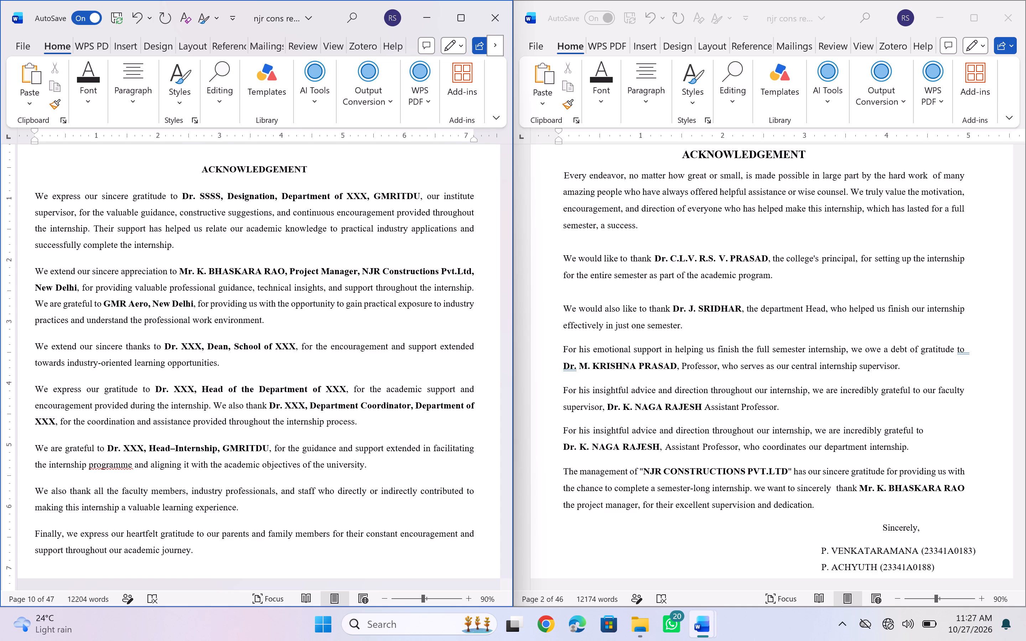
Change the city after the company name to Visakhapatnam, checking the location against the other report's abstract.
left_click(77, 287)
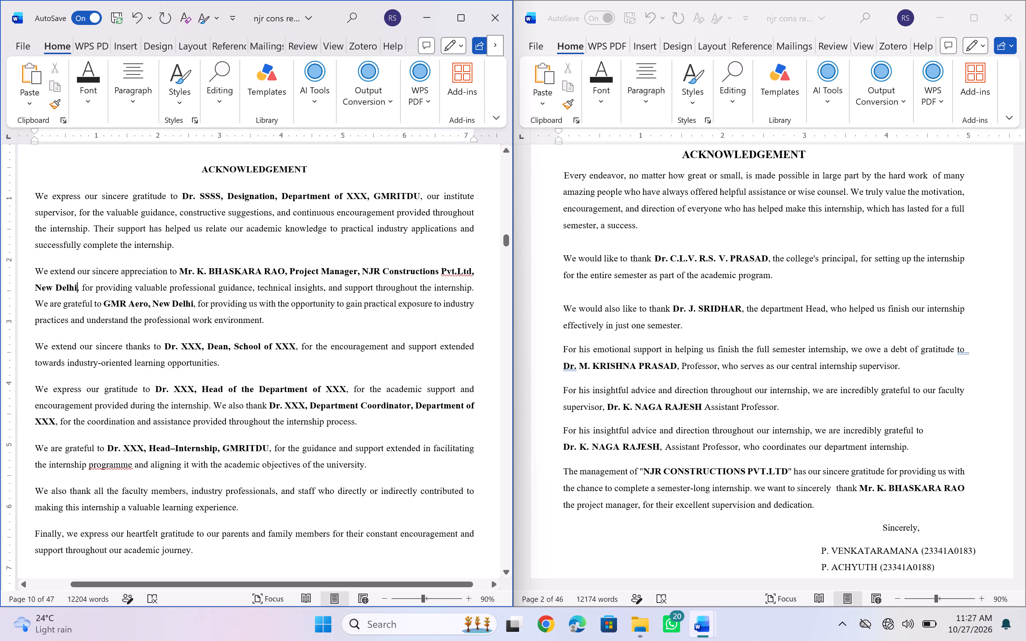
key("BackSpace")
key("BackSpace")
key("BackSpace")
key("BackSpace")
key("BackSpace")
key("BackSpace")
key("BackSpace")
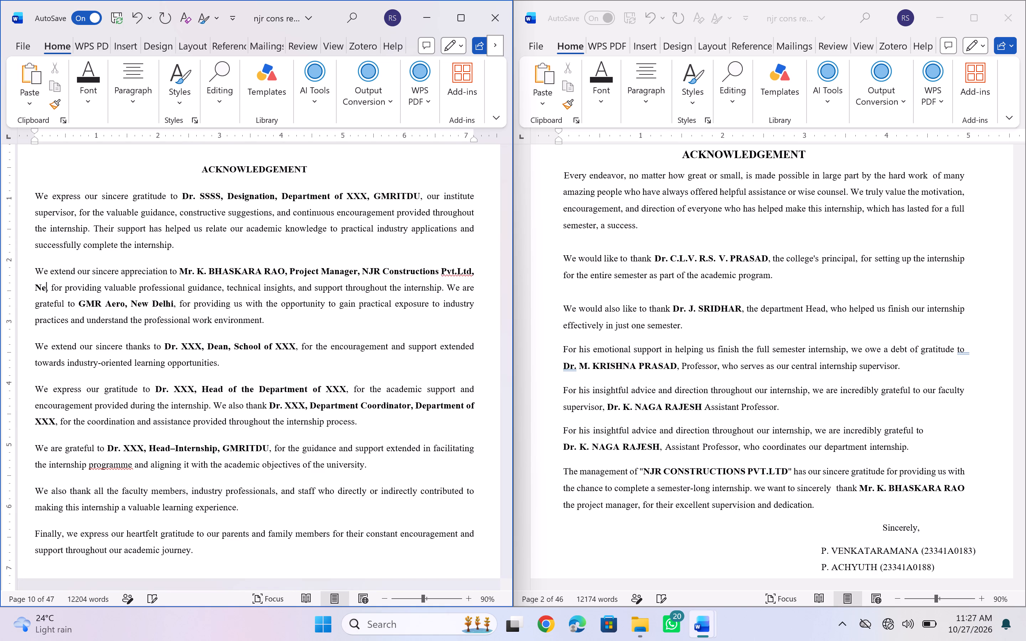
key("BackSpace")
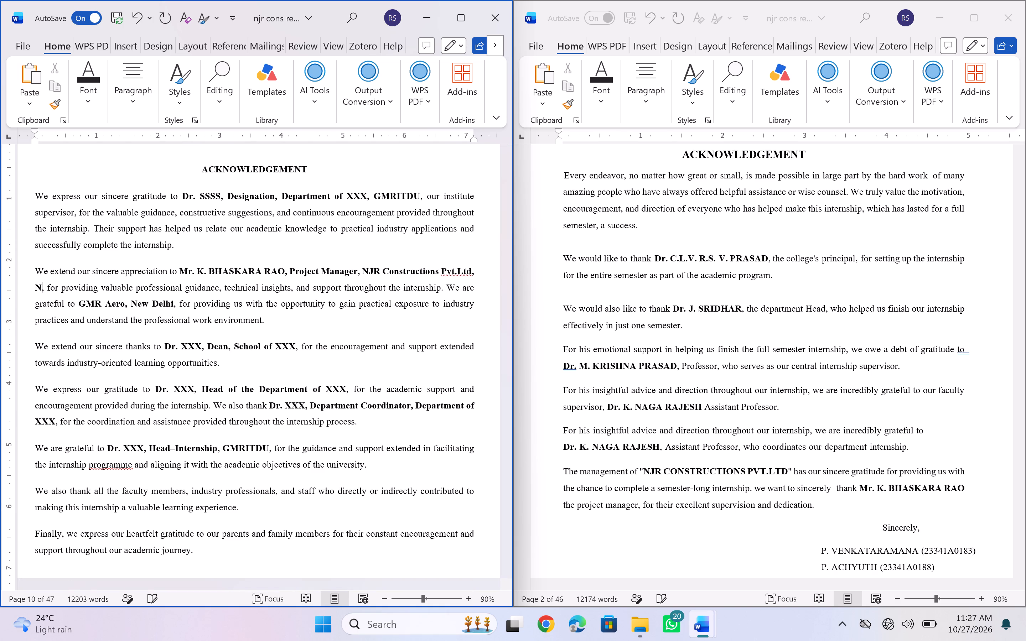
key("BackSpace")
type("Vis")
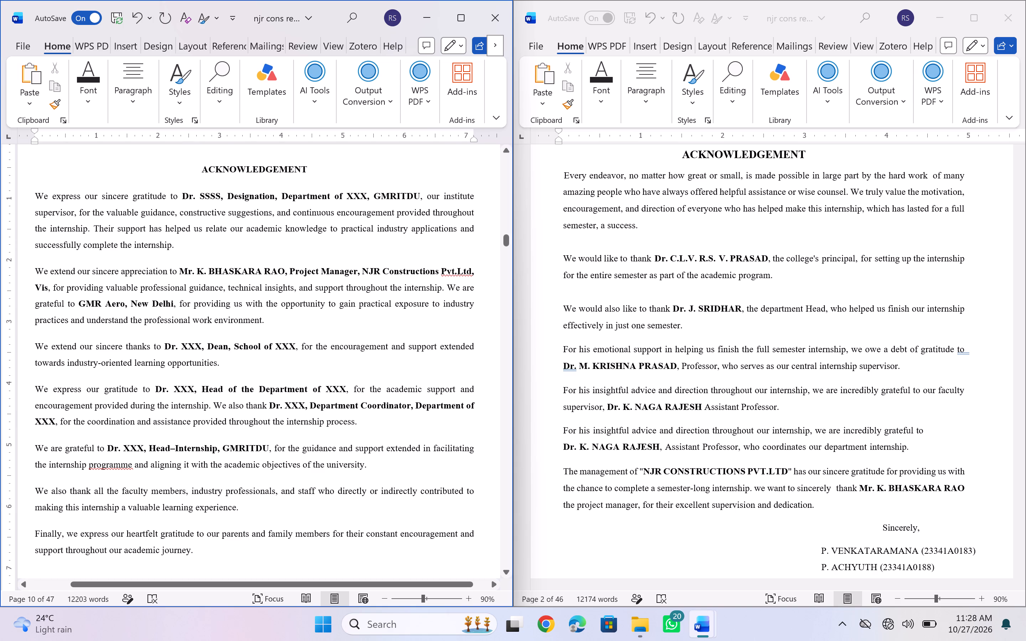
scroll(590, 365, "up", 3)
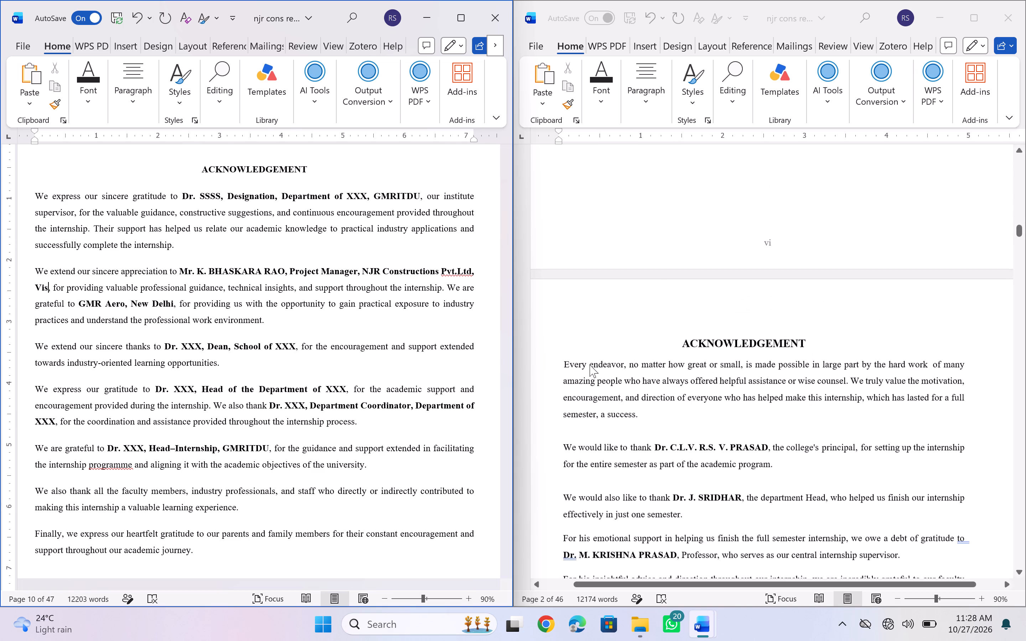
scroll(590, 365, "up", 2)
scroll(590, 365, "down", 6)
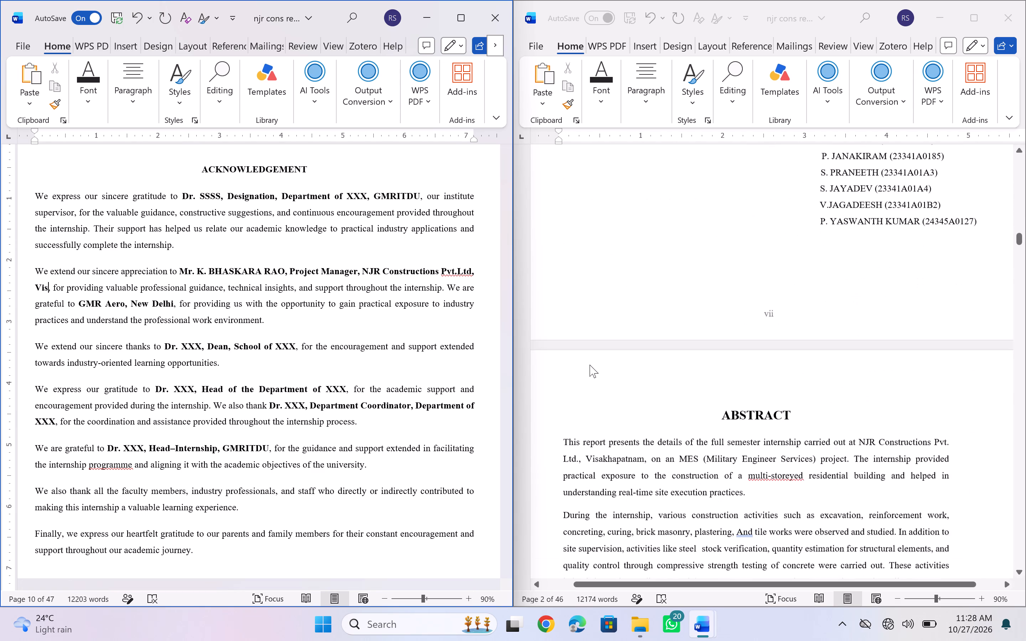
scroll(590, 365, "down", 3)
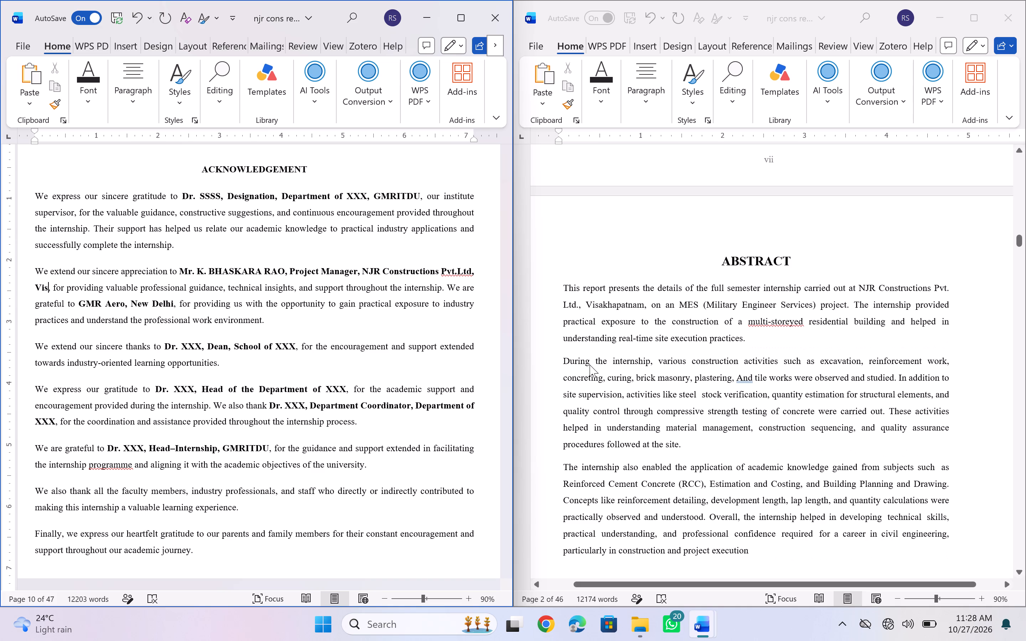
scroll(590, 365, "down", 1)
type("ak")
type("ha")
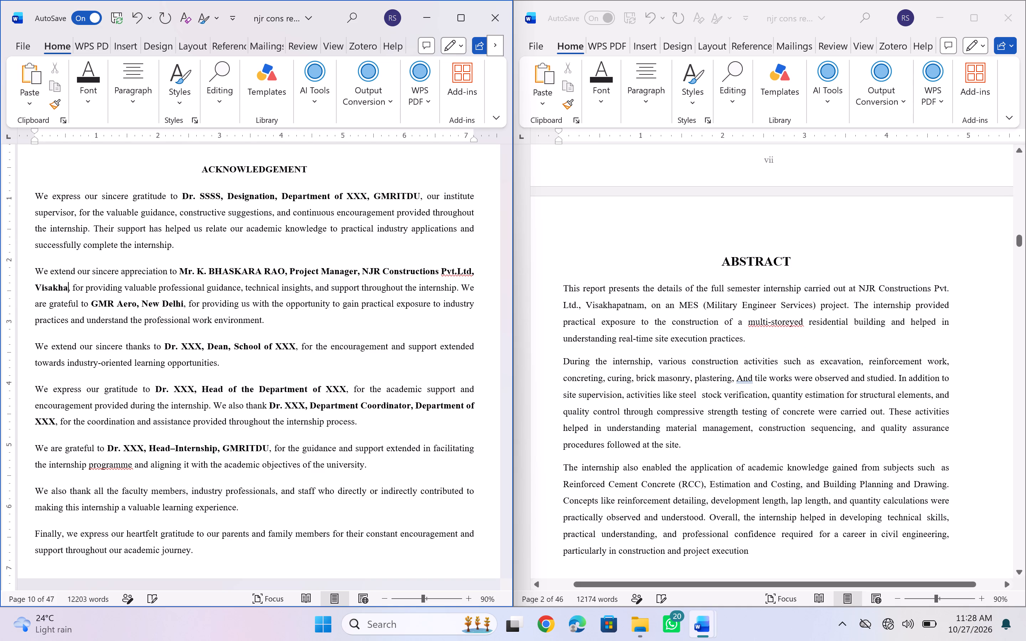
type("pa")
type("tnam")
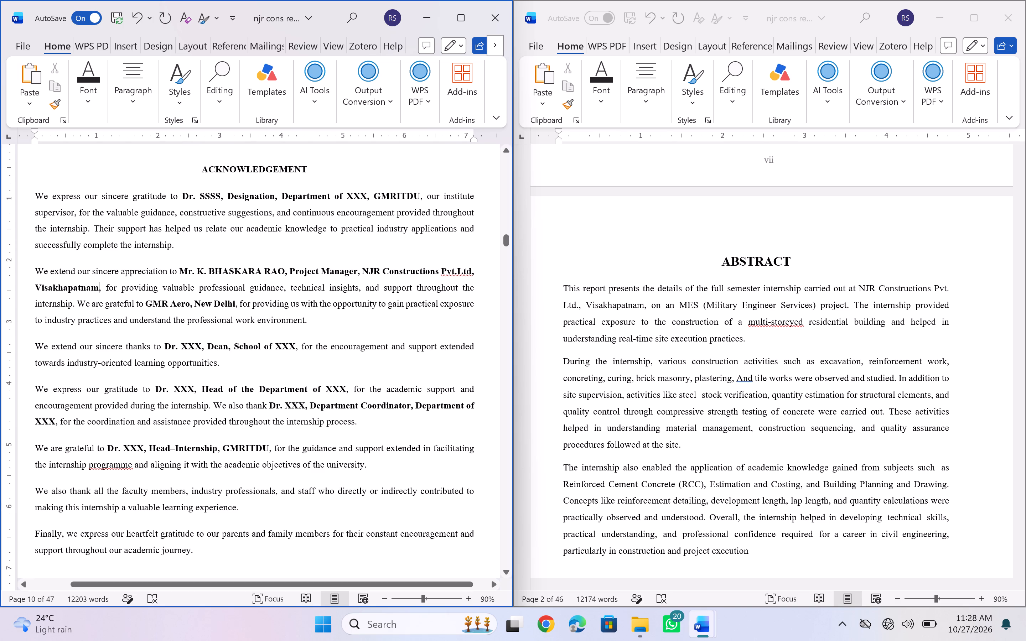
Replace GMR Aero in the acknowledgement's second paragraph with NJR Constructions Pvt.Ltd, copied from the preceding sentence.
left_click(190, 305)
key("BackSpace")
key("BackSpace")
key("BackSpace")
key("BackSpace")
key("BackSpace")
key("BackSpace")
key("BackSpace")
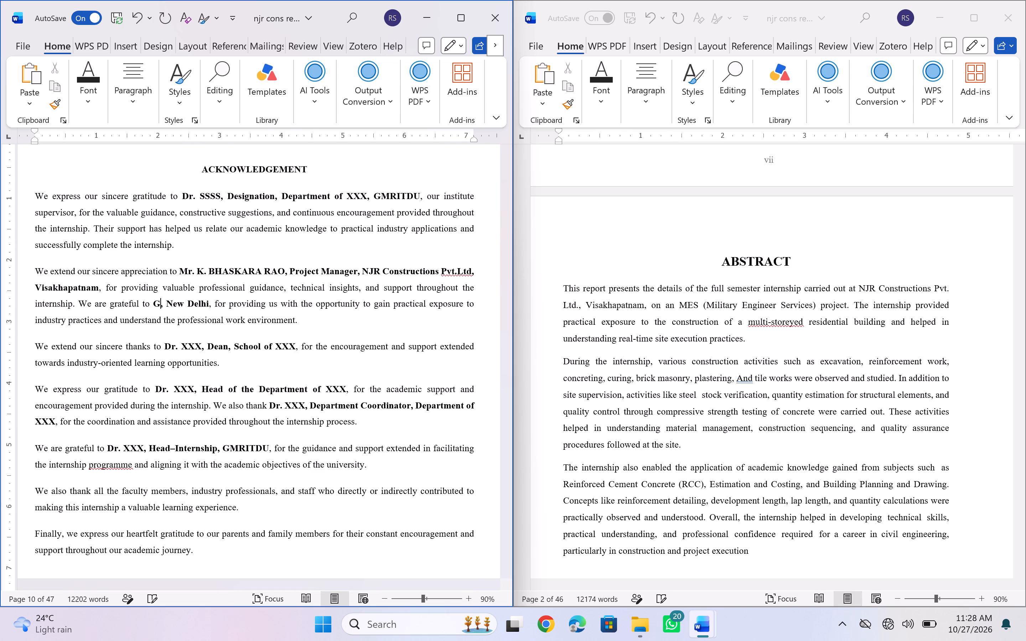
key("BackSpace")
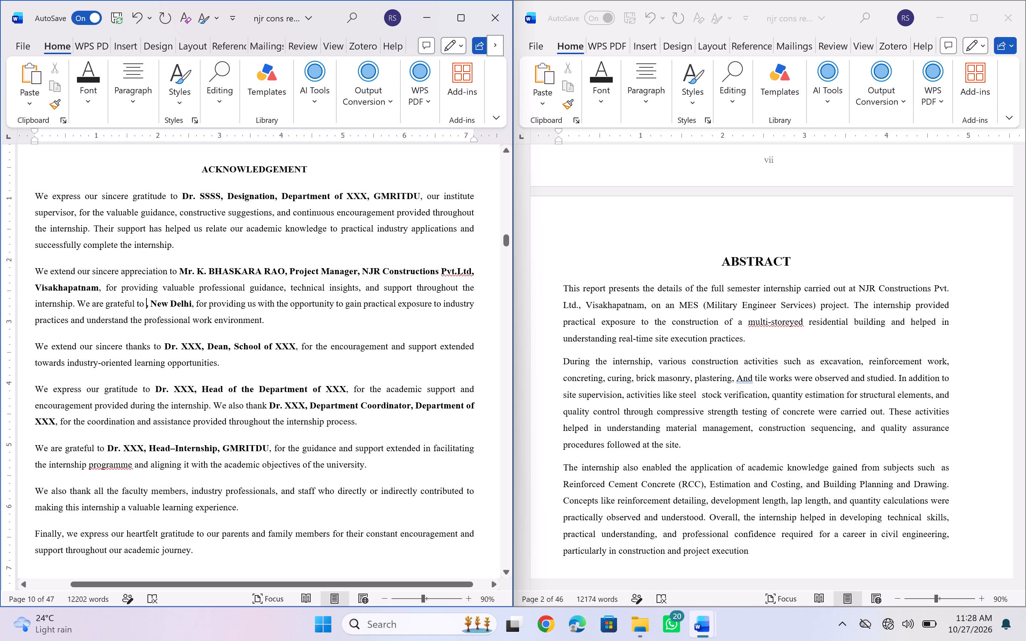
left_click_drag(364, 271, 453, 272)
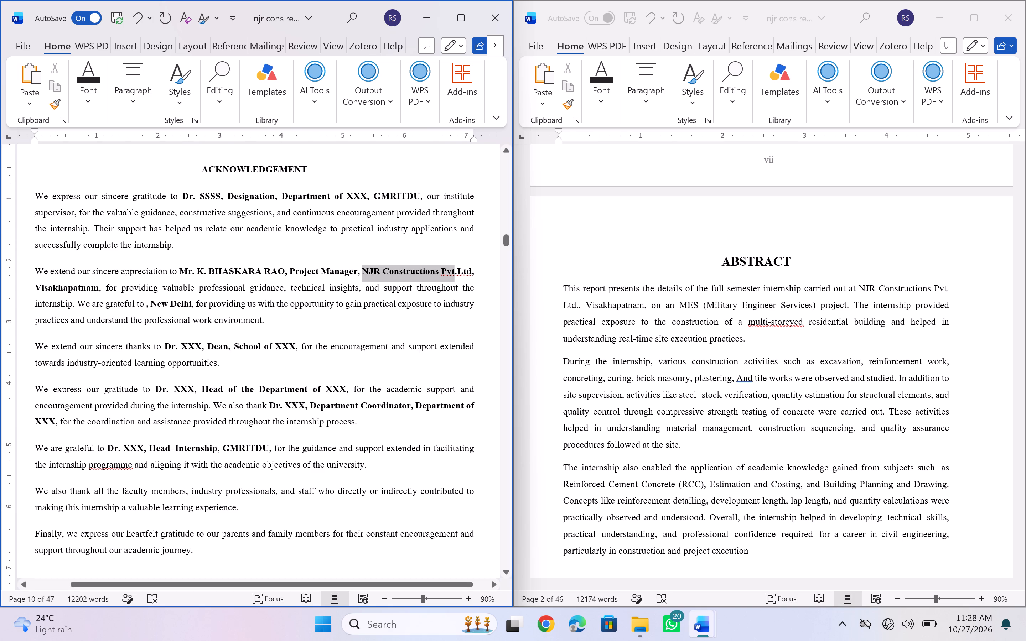
left_click_drag(453, 272, 468, 270)
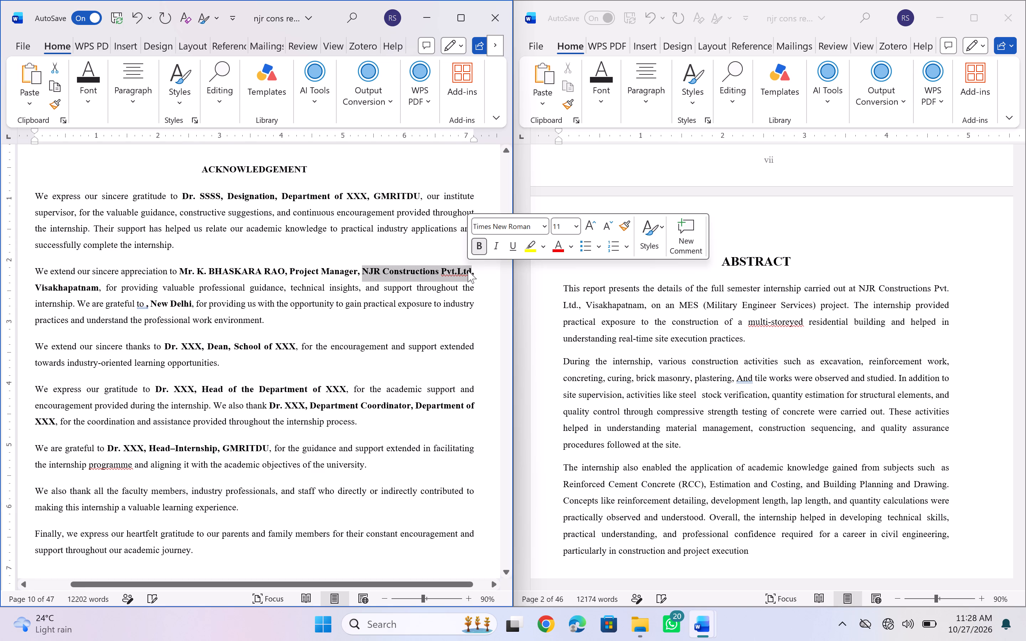
key("ctrl+c")
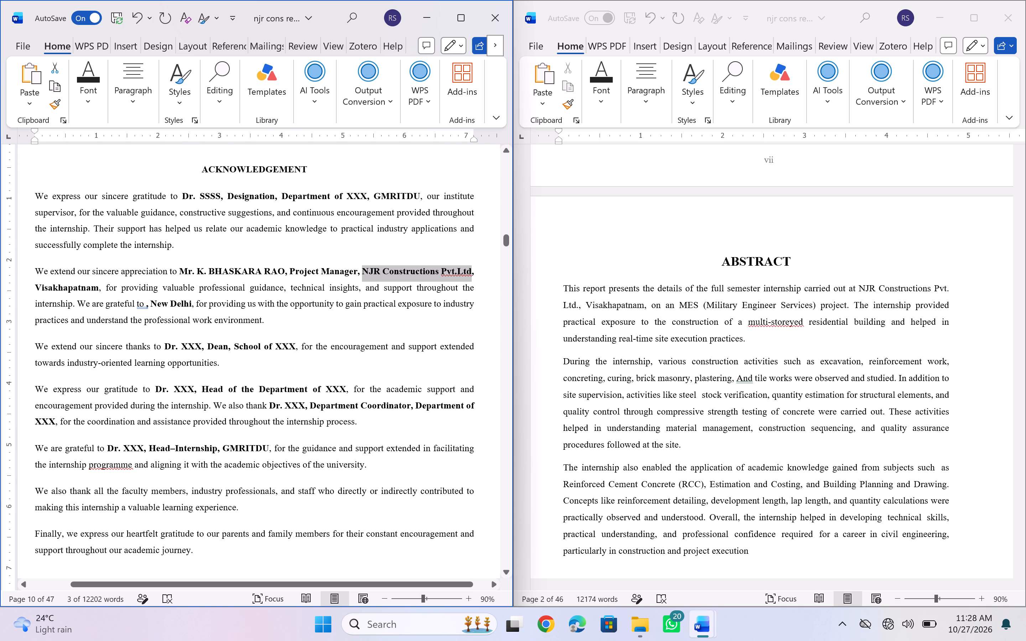
left_click(143, 302)
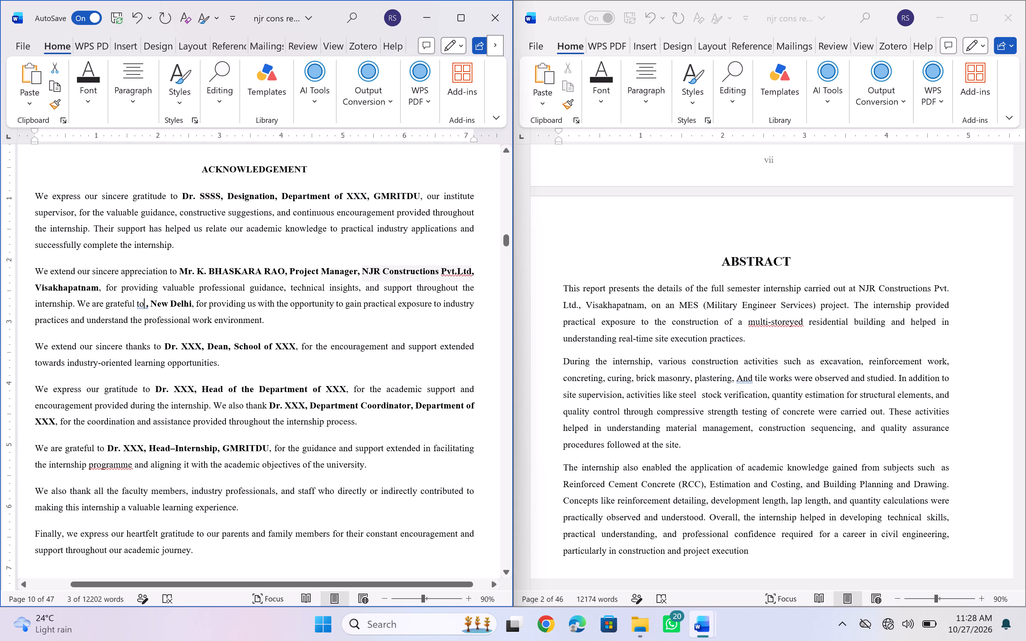
key("Right")
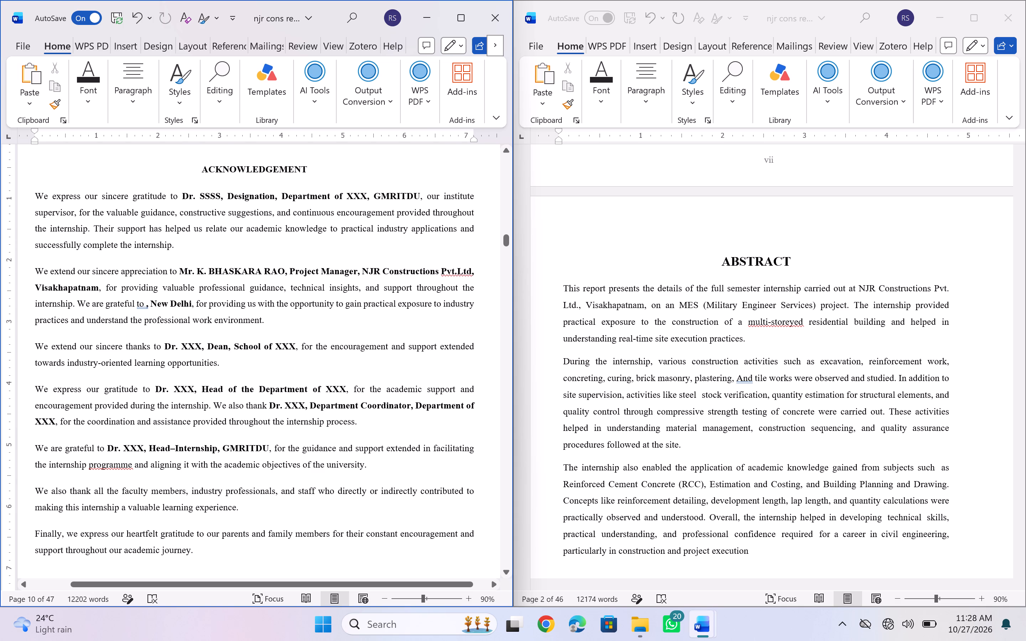
key("ctrl+v")
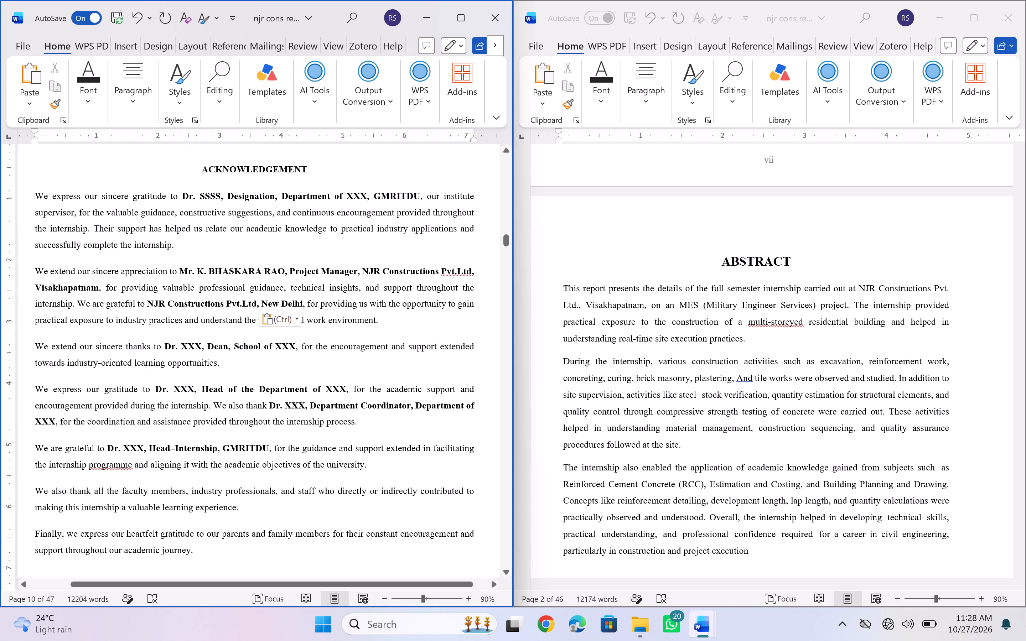
Replace New Delhi after the company name in the "We are grateful to" sentence with Visakhapatnam, copied from the preceding sentence.
left_click_drag(97, 288, 36, 288)
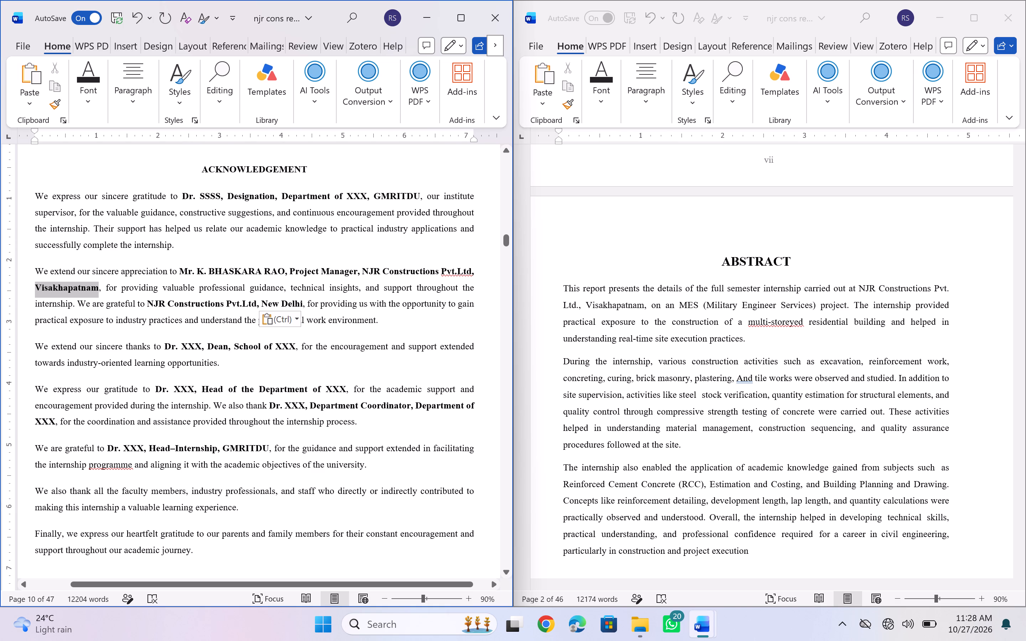
left_click_drag(36, 288, 36, 288)
key("ctrl+c")
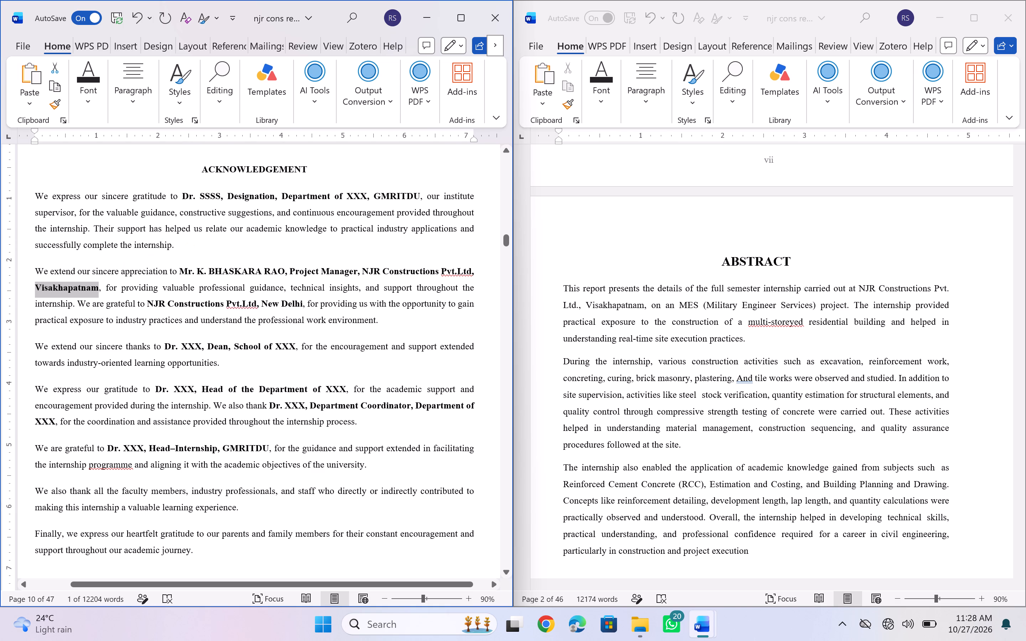
left_click(300, 305)
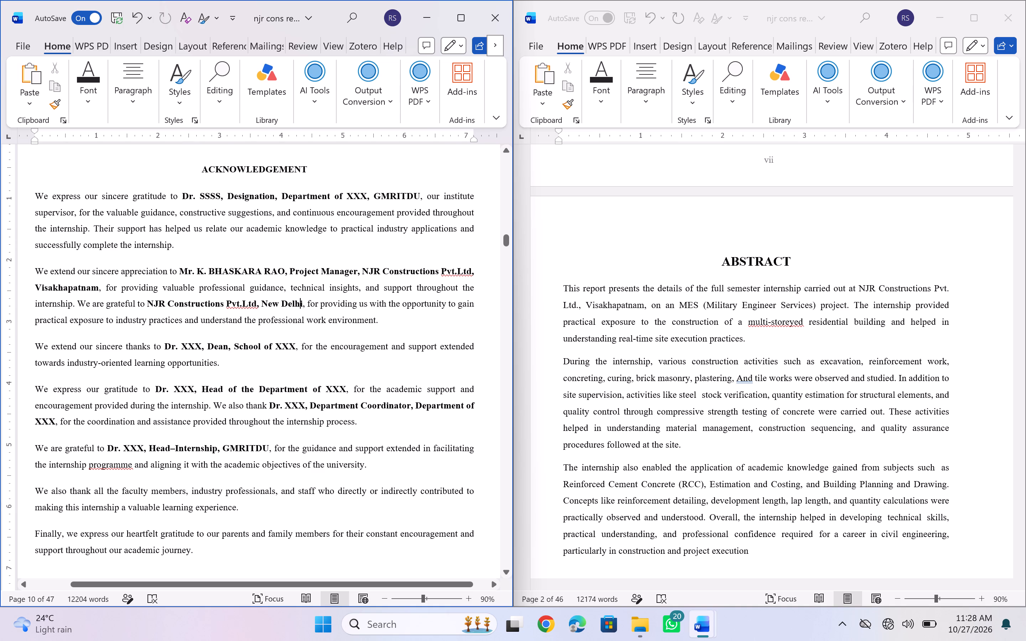
key("Right")
left_click_drag(299, 304, 265, 305)
key("ctrl+v")
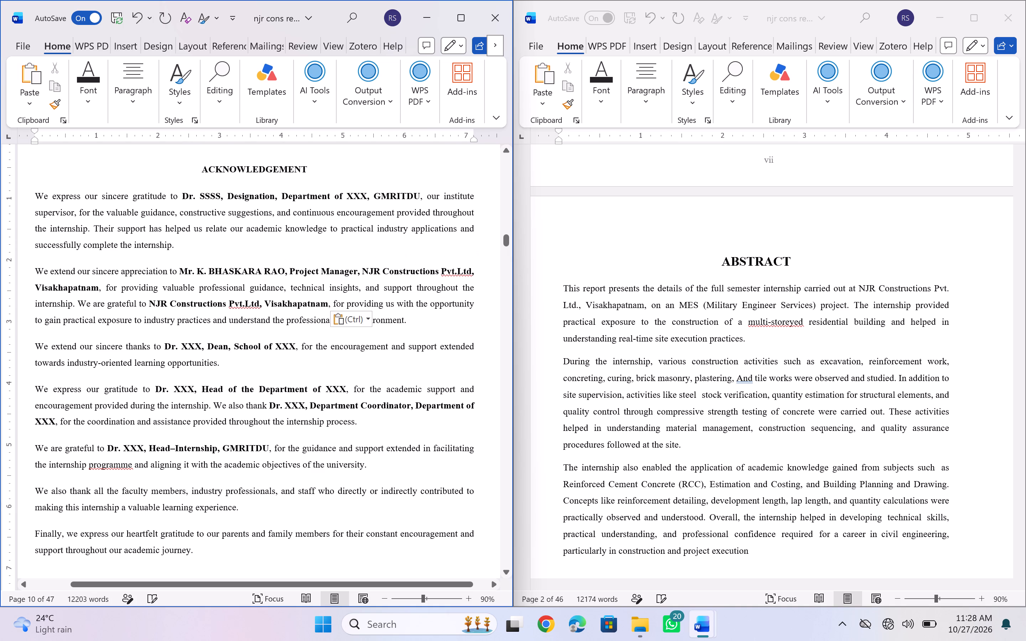
Ignore all spelling flags on Pvt.Ltd in the acknowledgement.
right_click(241, 305)
left_click(148, 346)
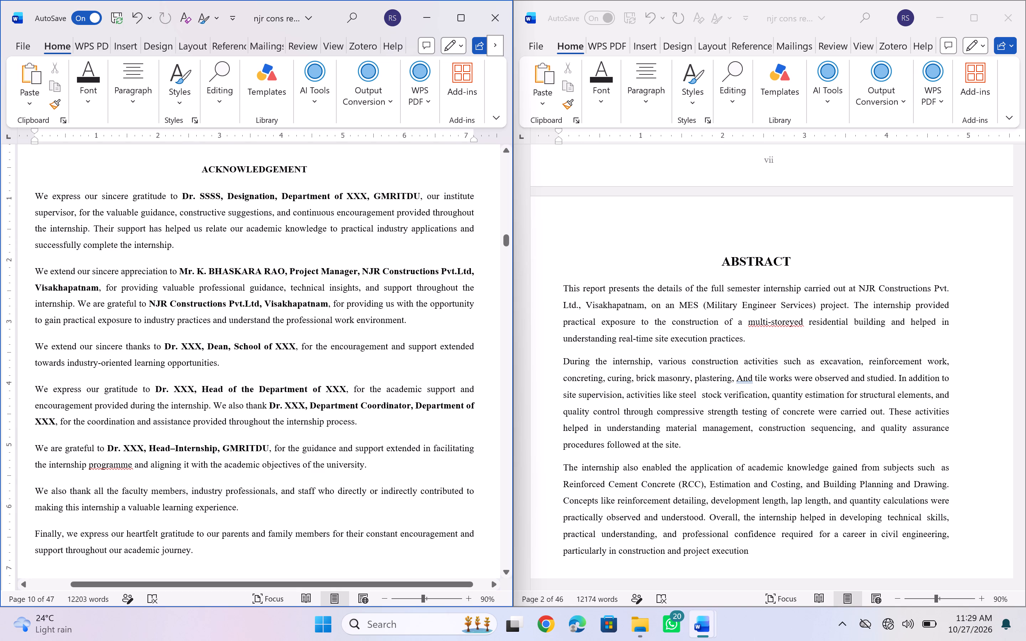
Go back to the other report's acknowledgement to consult the names and titles of the faculty members.
scroll(613, 395, "up", 4)
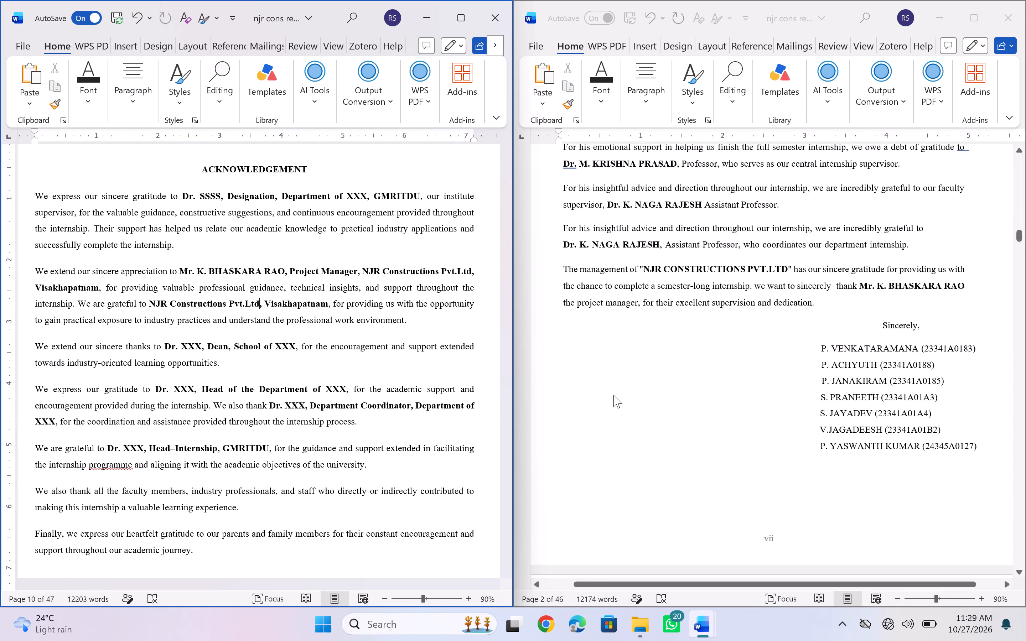
scroll(613, 395, "up", 3)
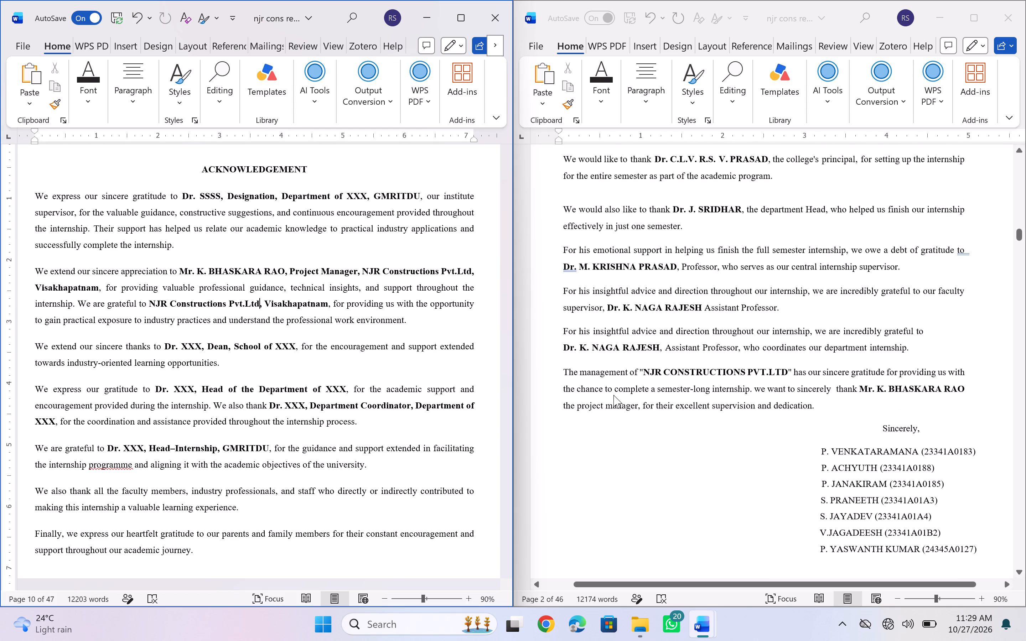
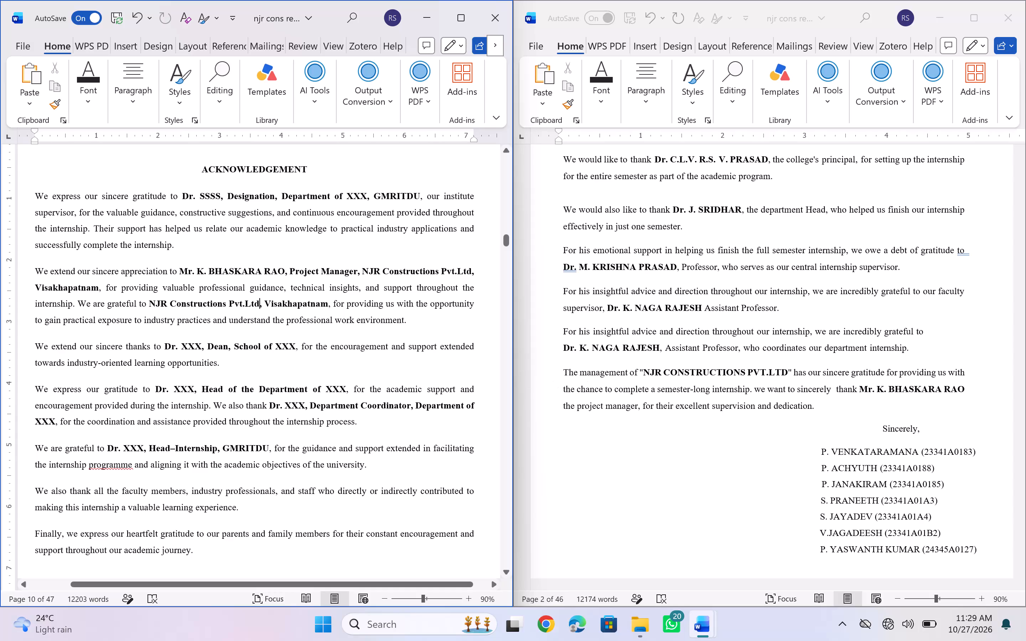
Replace the XXX name placeholder before "Head of the Department" in the acknowledgement with the department head's name in capitals, as in the other report.
left_click(191, 390)
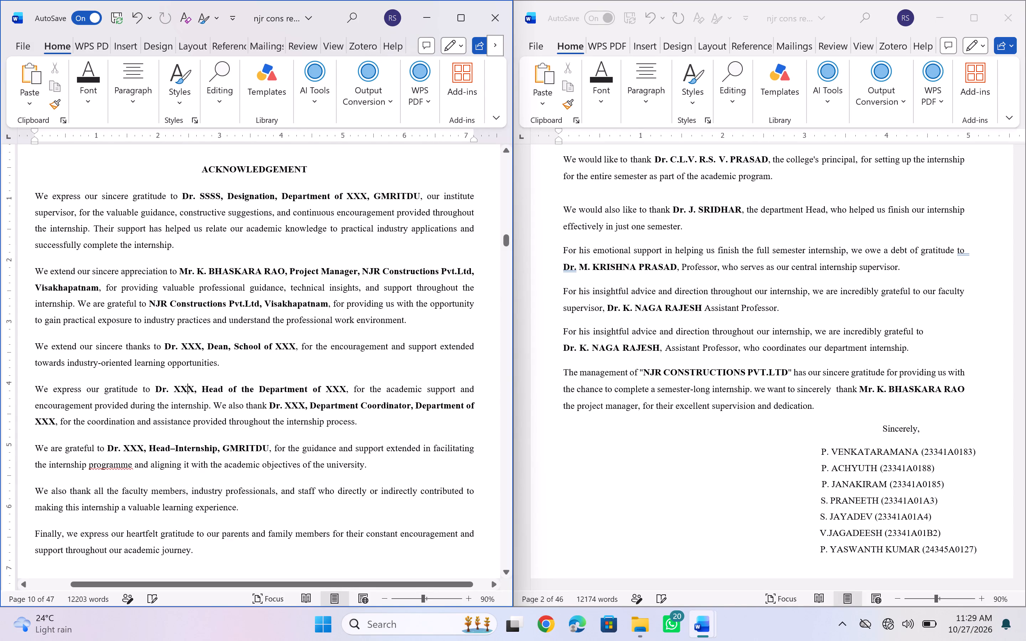
left_click(193, 389)
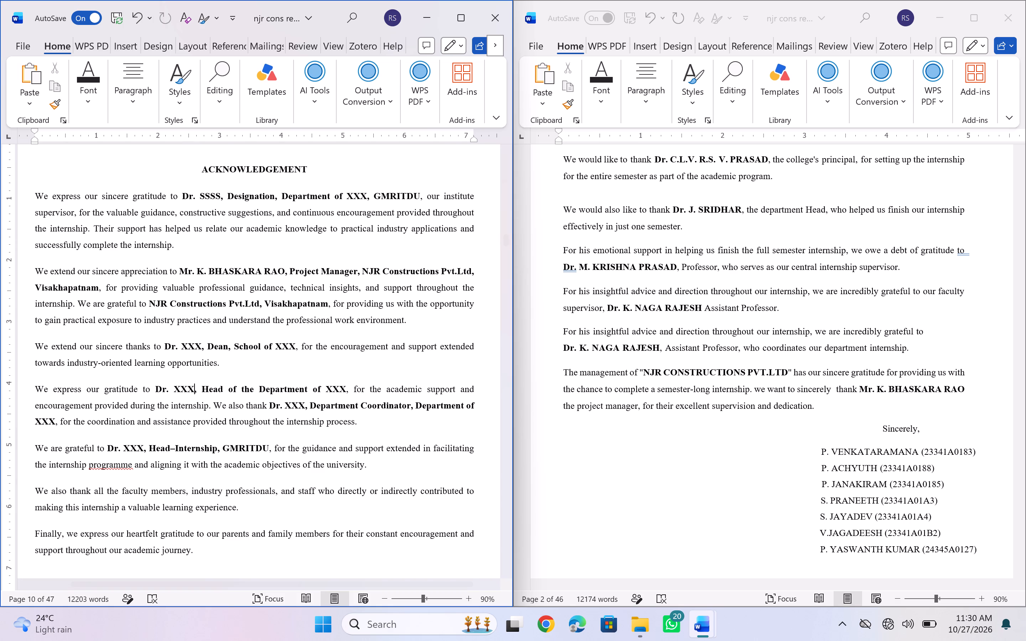
key("BackSpace")
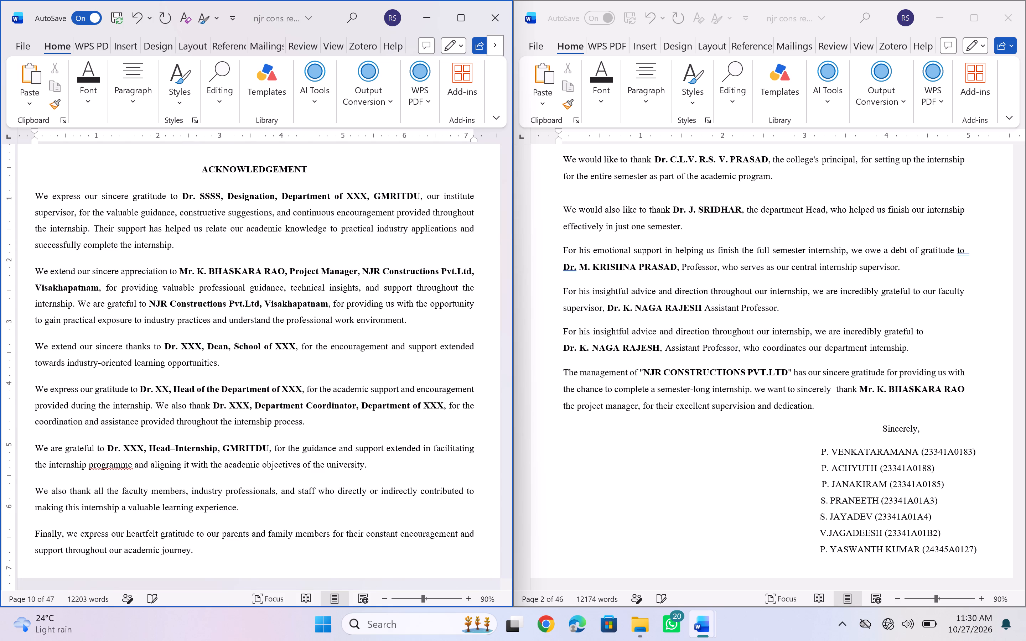
key("BackSpace")
key("BackSpace")
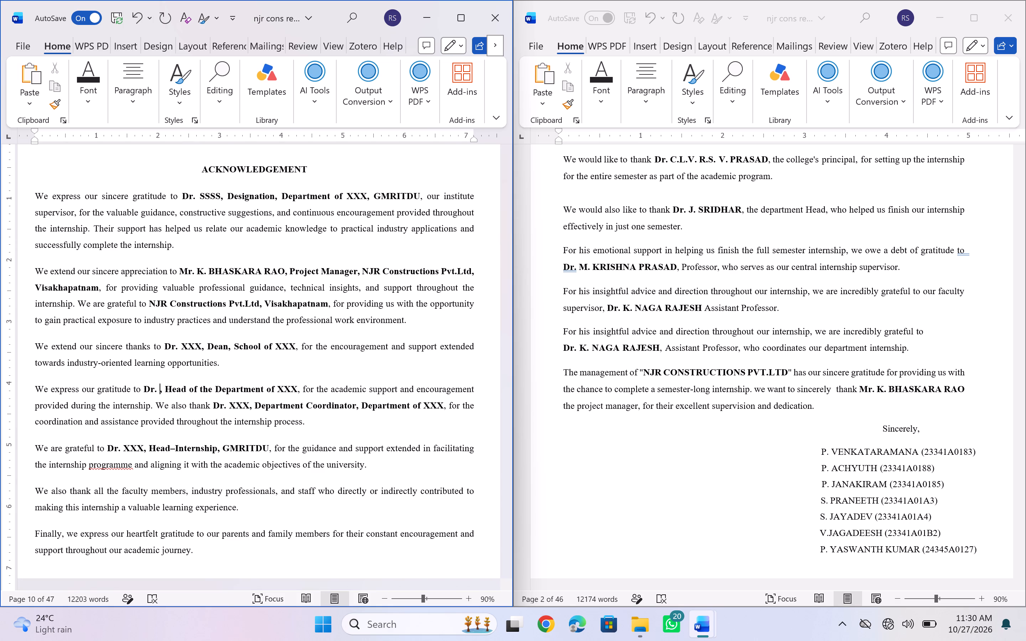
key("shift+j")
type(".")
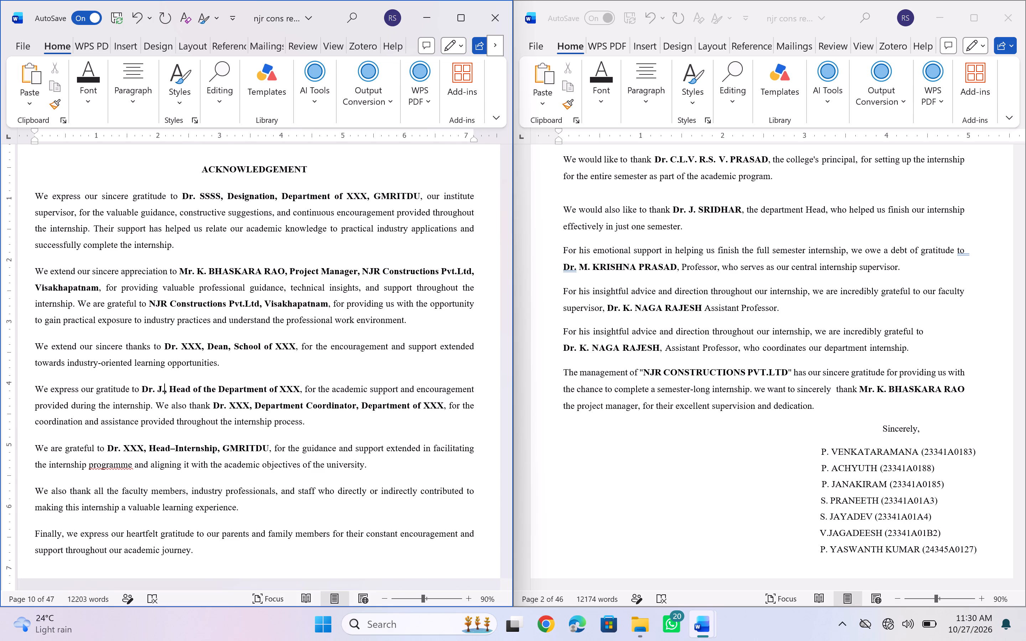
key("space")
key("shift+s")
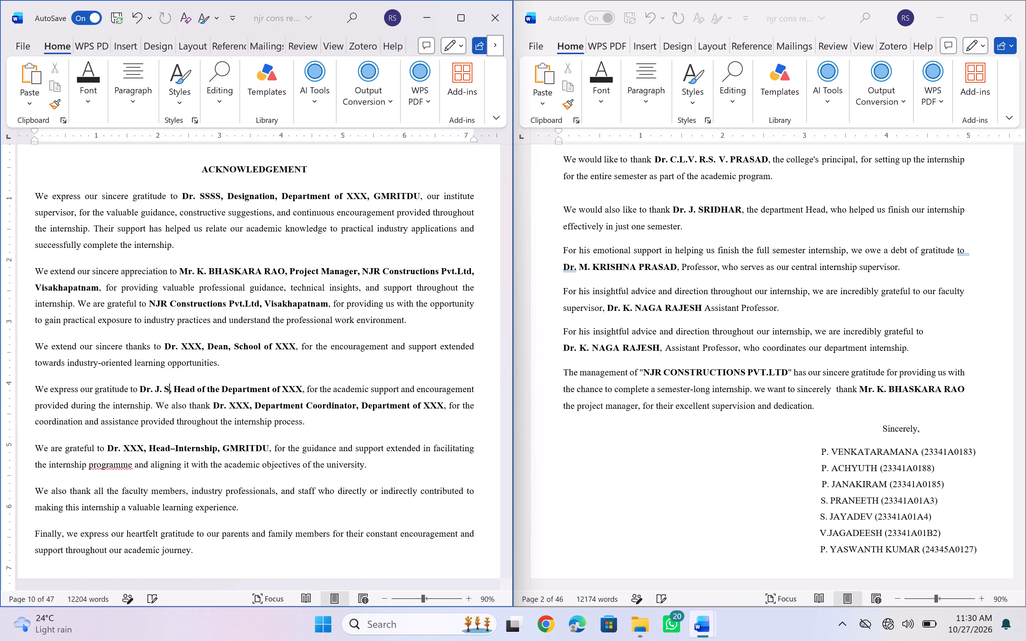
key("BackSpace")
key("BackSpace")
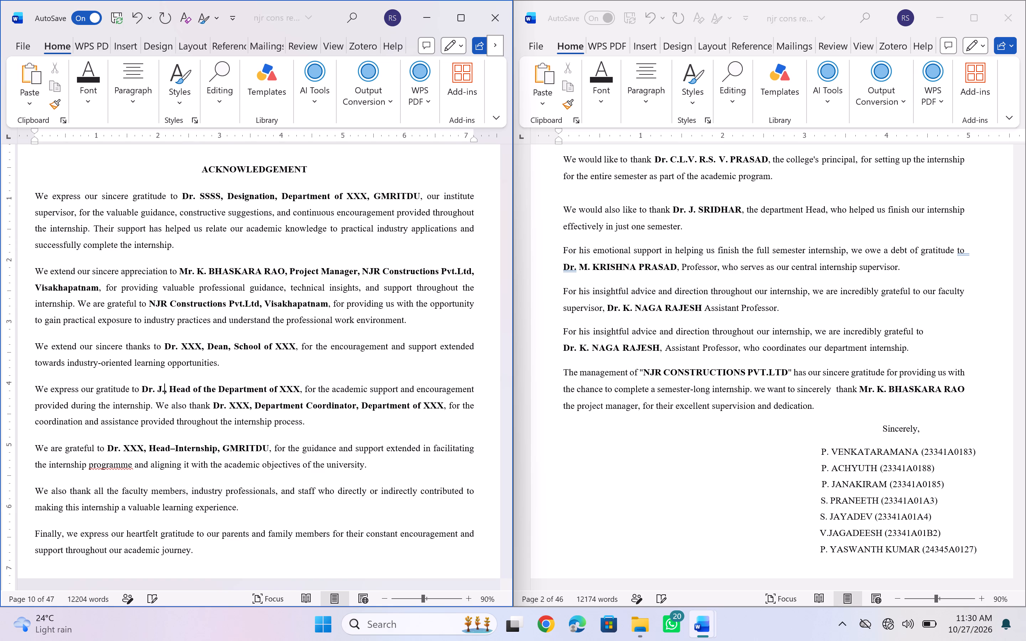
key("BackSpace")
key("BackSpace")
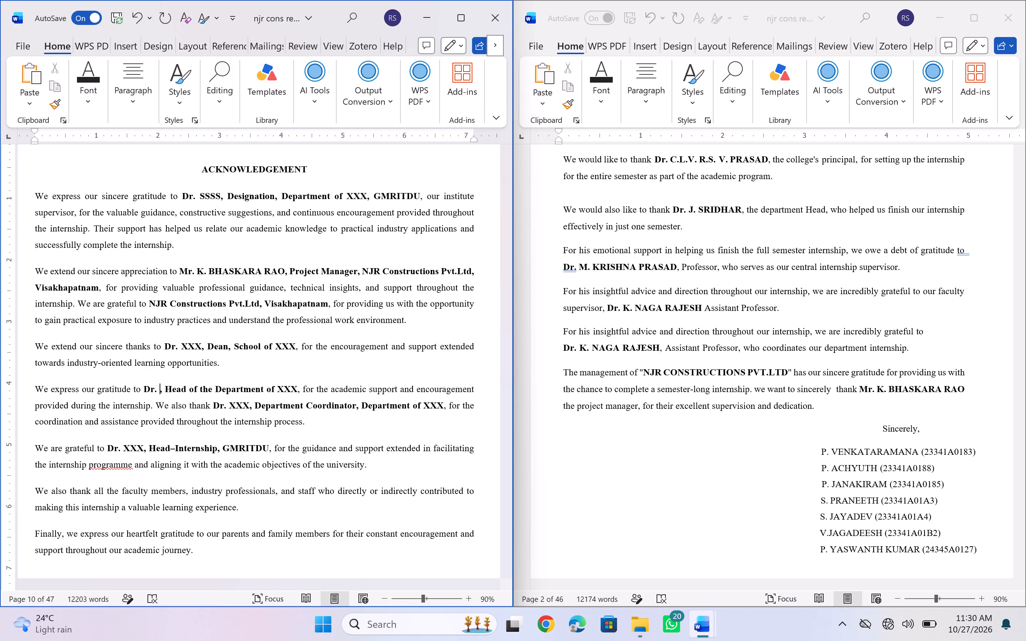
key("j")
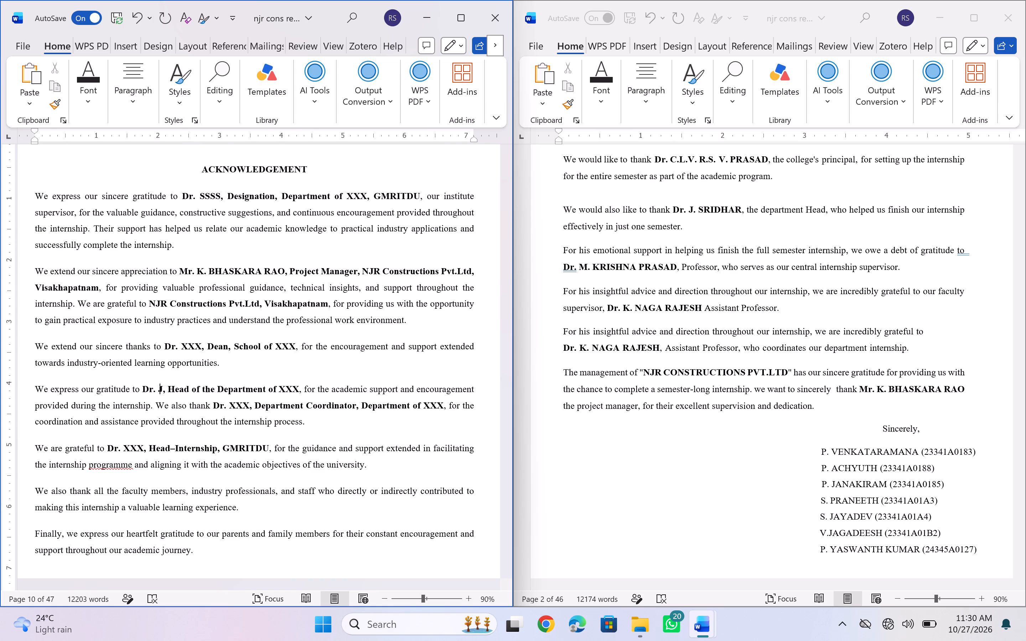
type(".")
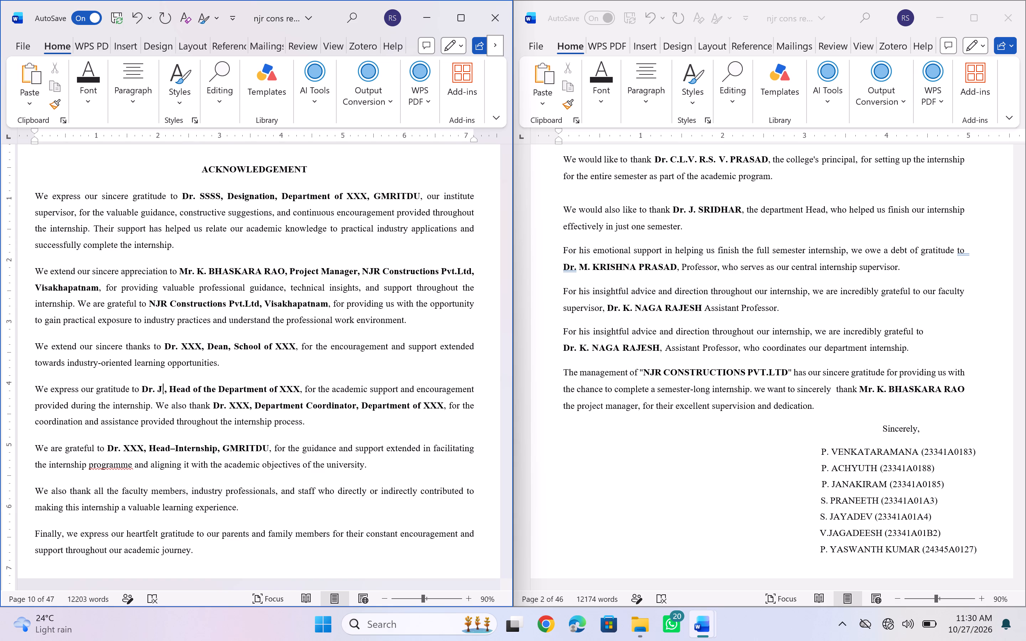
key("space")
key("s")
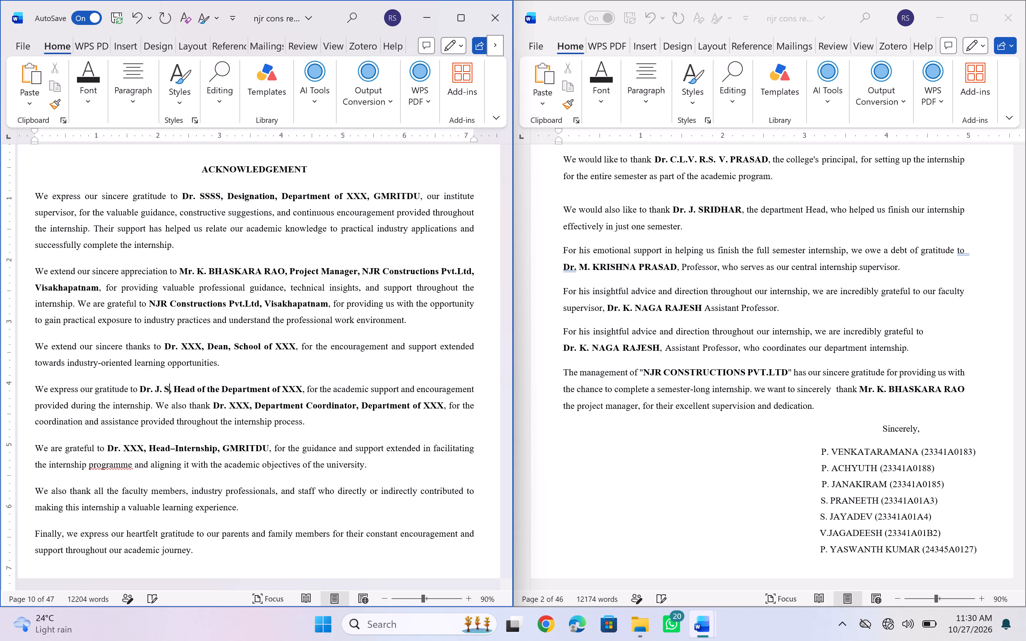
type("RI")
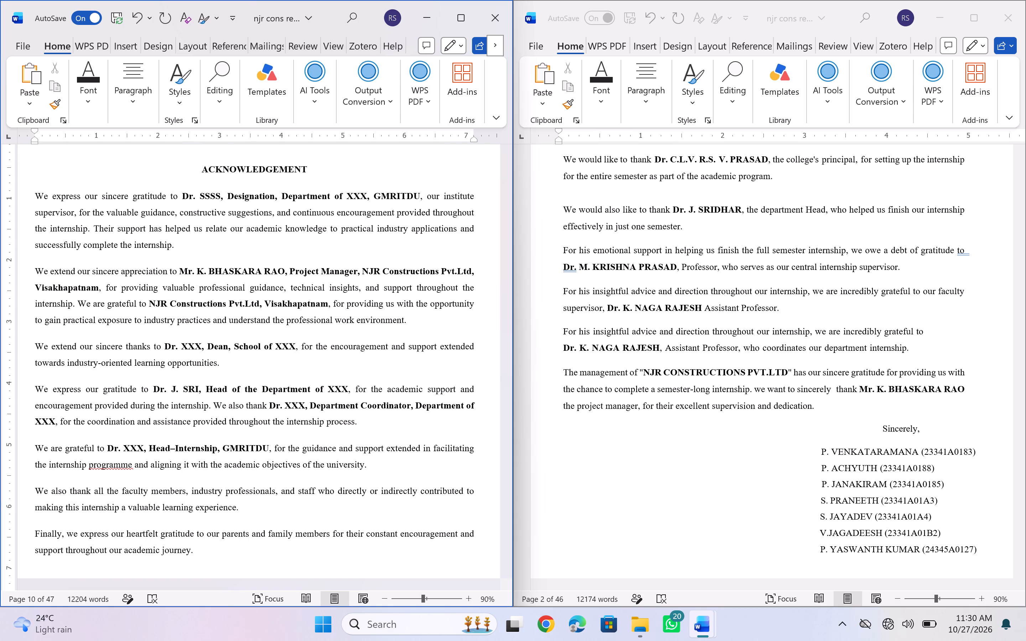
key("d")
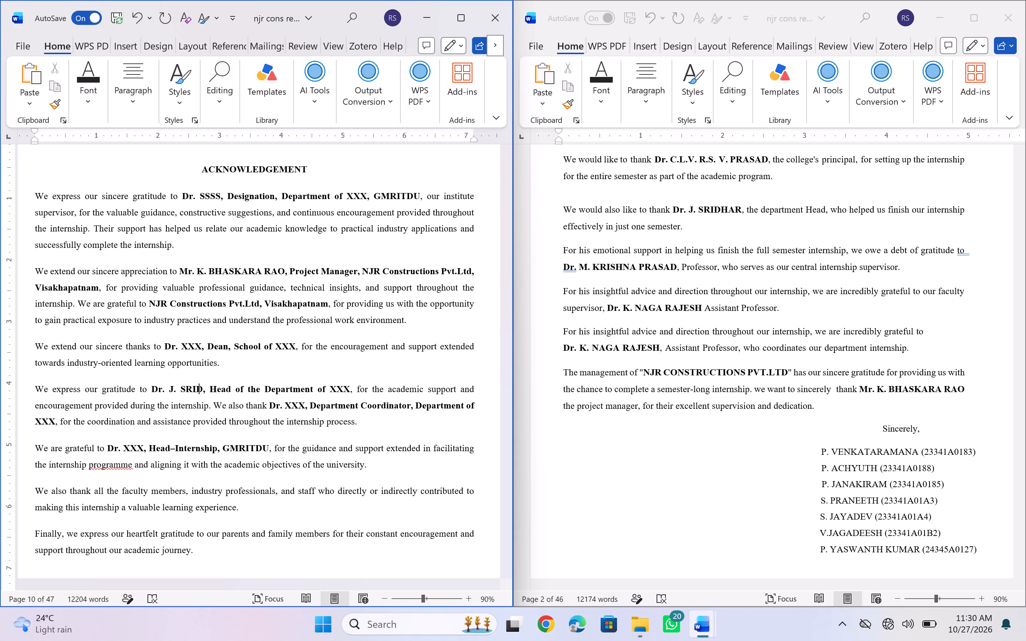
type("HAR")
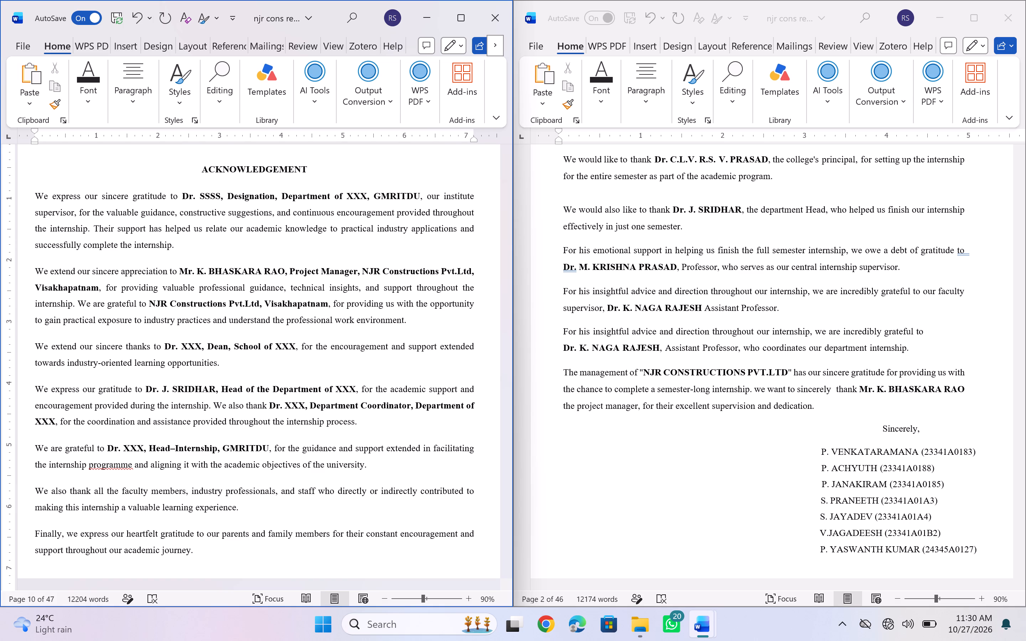
Replace the XXX placeholder after "Head of the Department of" in the acknowledgement with Civil Engineering.
left_click(354, 390)
key("BackSpace")
key("BackSpace")
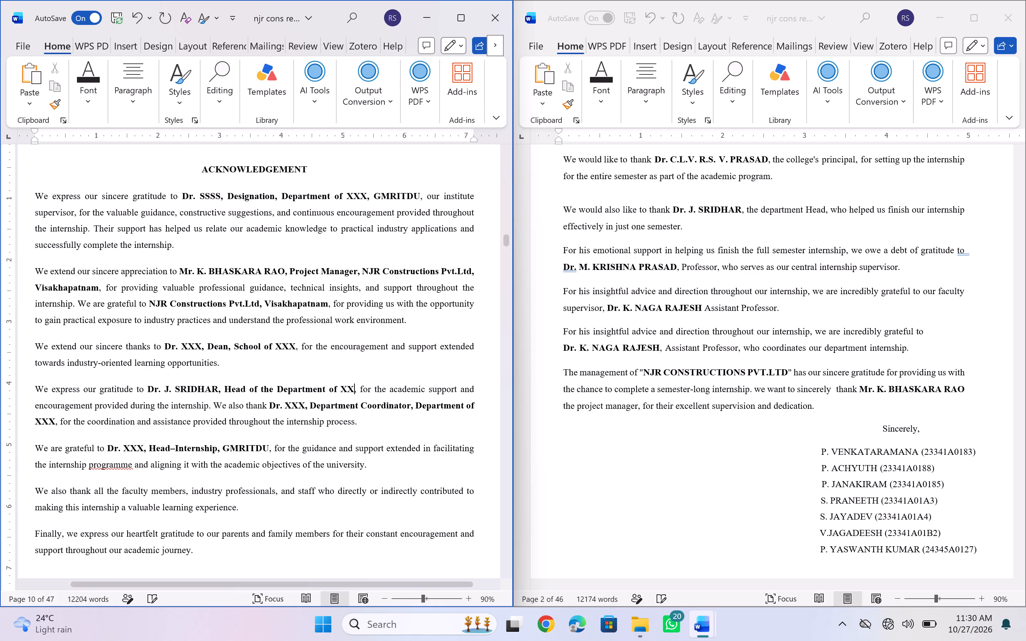
key("BackSpace")
key("BackSpace")
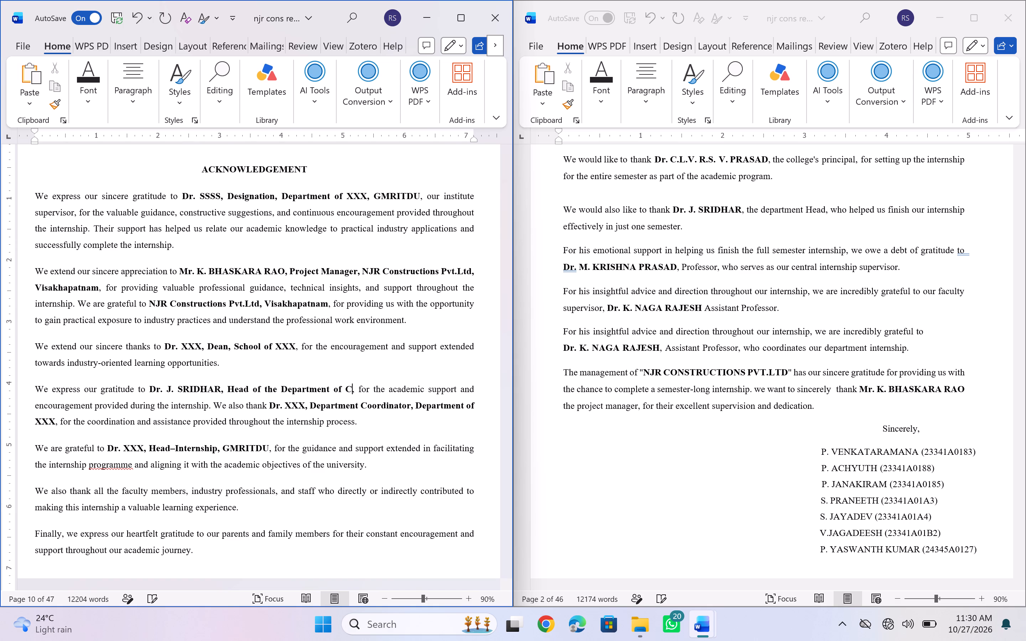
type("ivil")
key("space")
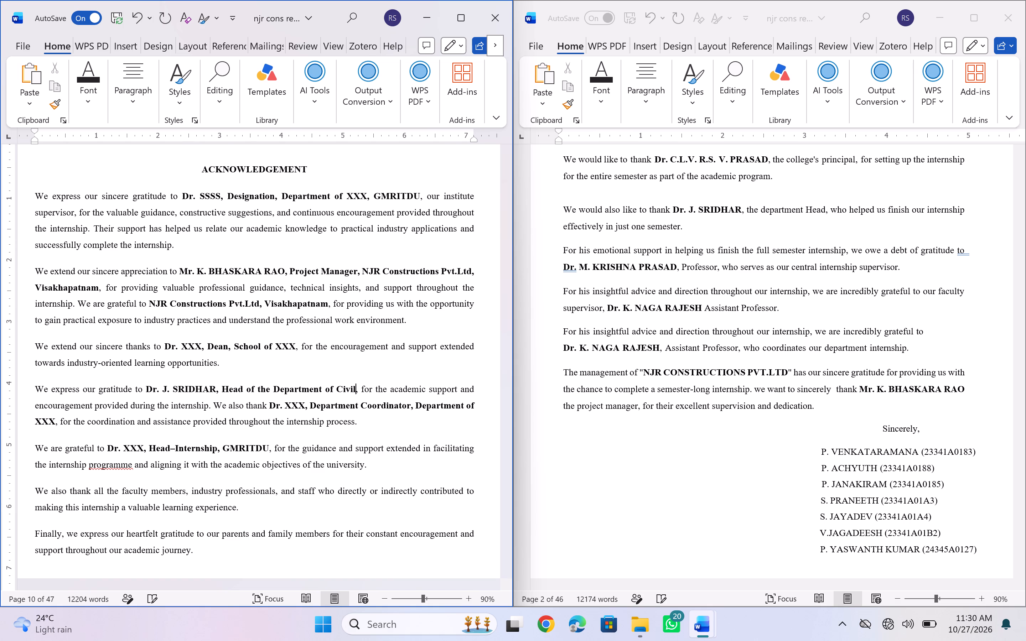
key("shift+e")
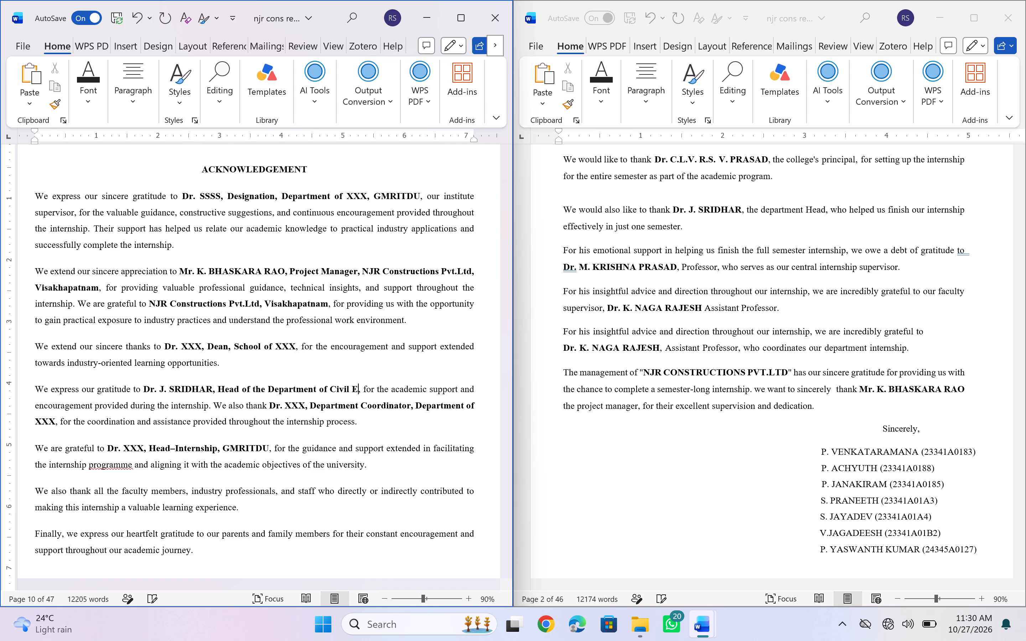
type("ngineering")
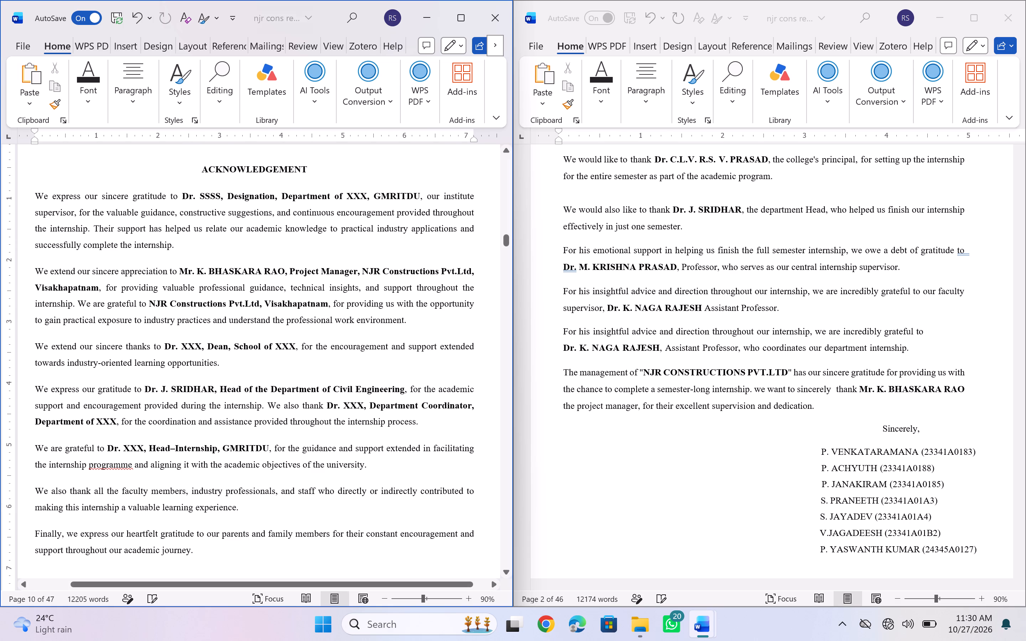
Replace the XXX name placeholder before "Department Coordinator" with the department internship coordinator's name in capitals, as in the other report.
left_click(362, 404)
key("BackSpace")
key("BackSpace")
key("BackSpace")
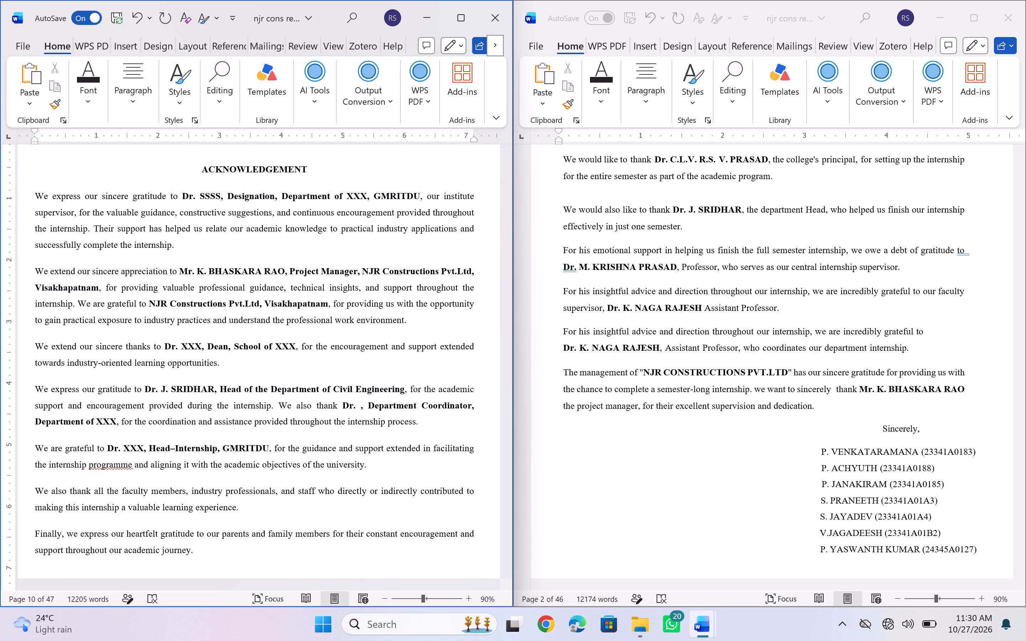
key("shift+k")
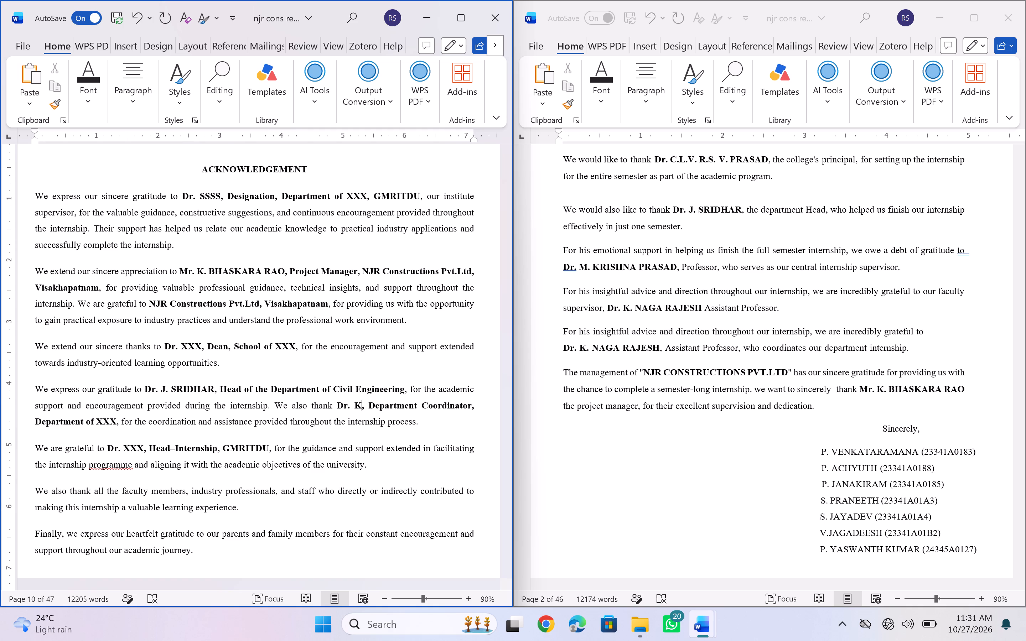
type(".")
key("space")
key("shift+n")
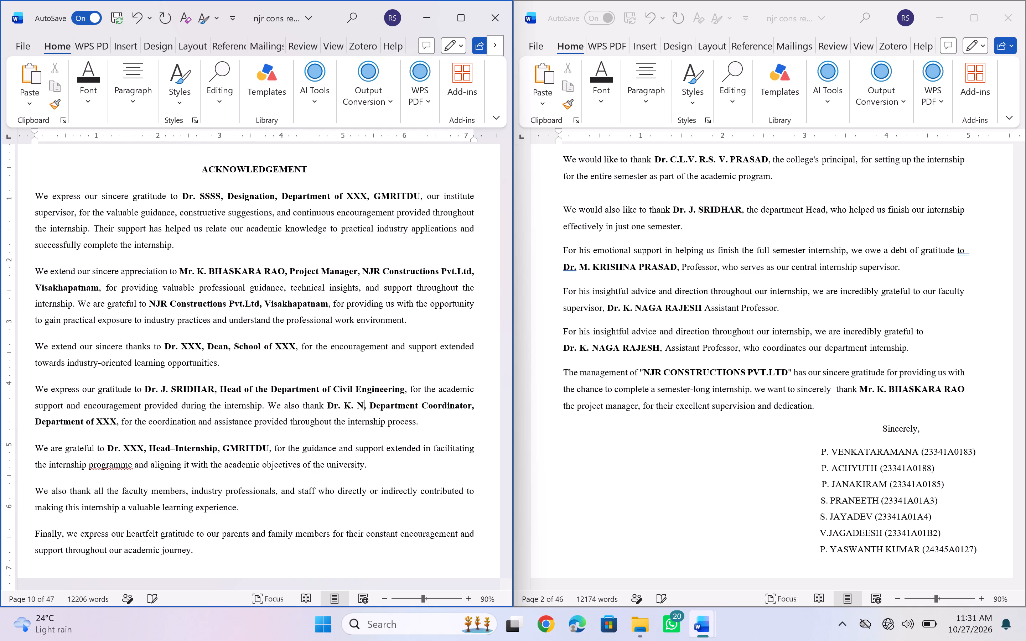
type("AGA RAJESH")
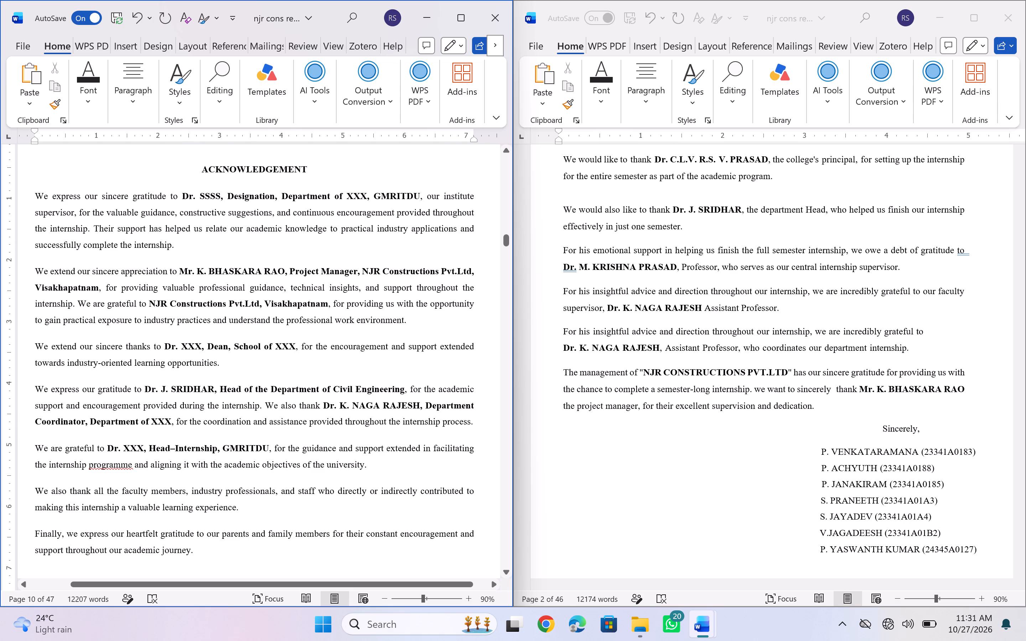
Replace the XXX placeholder in the Department Coordinator's department with Civil Engineering.
left_click(170, 420)
key("BackSpace")
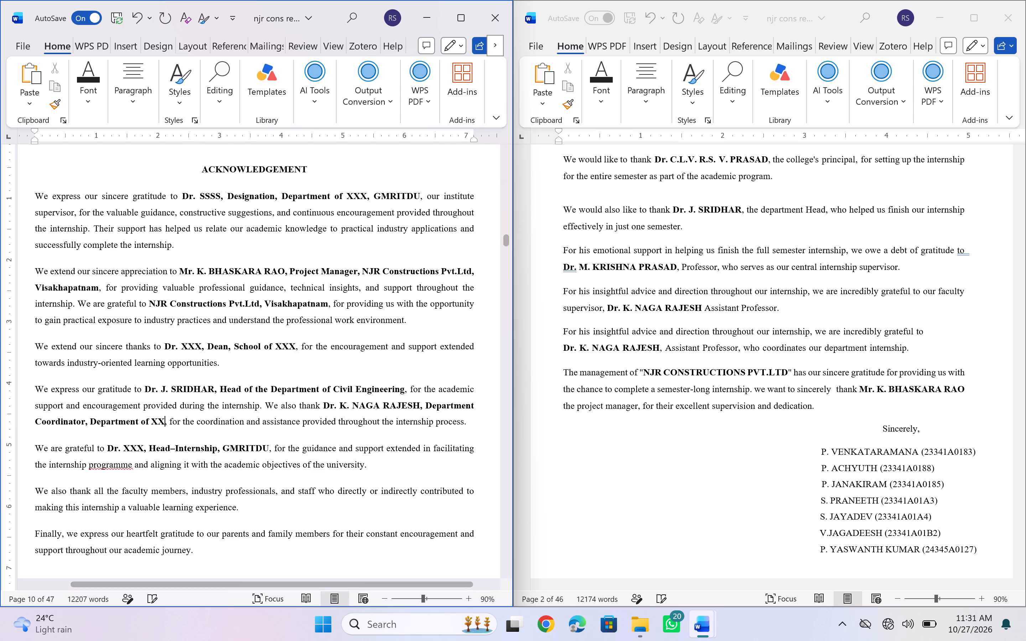
key("BackSpace")
key("BackSpace")
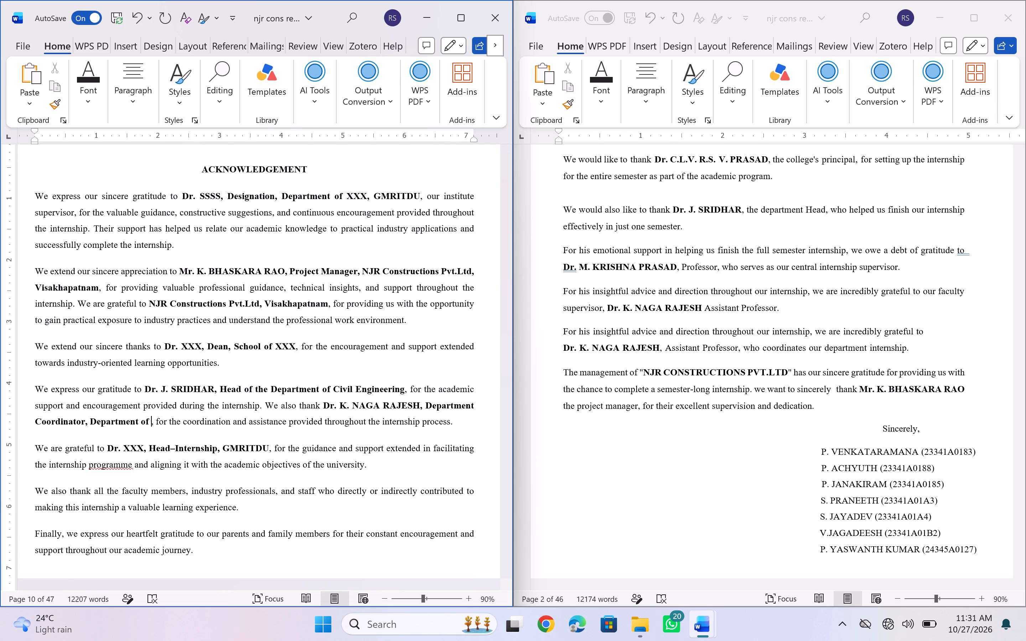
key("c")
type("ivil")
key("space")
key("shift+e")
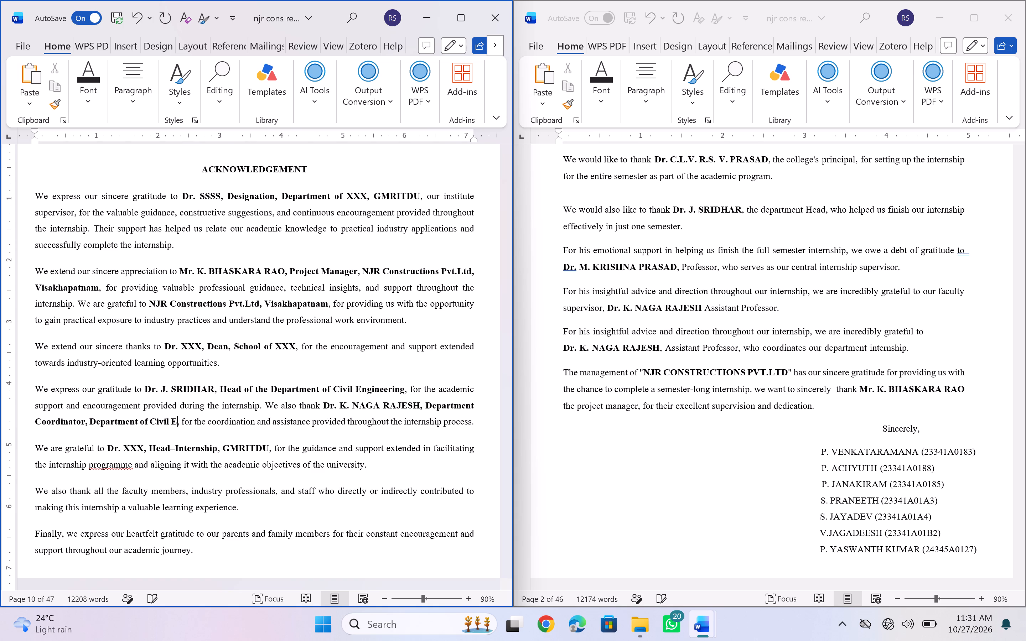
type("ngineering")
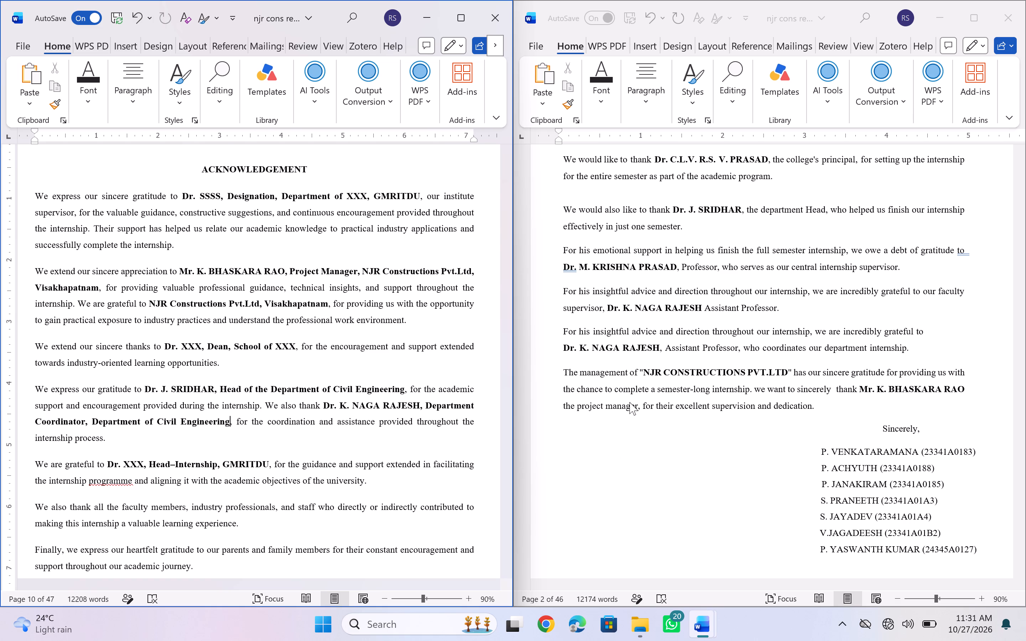
Review the other report's acknowledgement from its beginning for the names and titles matching the remaining placeholders.
scroll(629, 402, "up", 1)
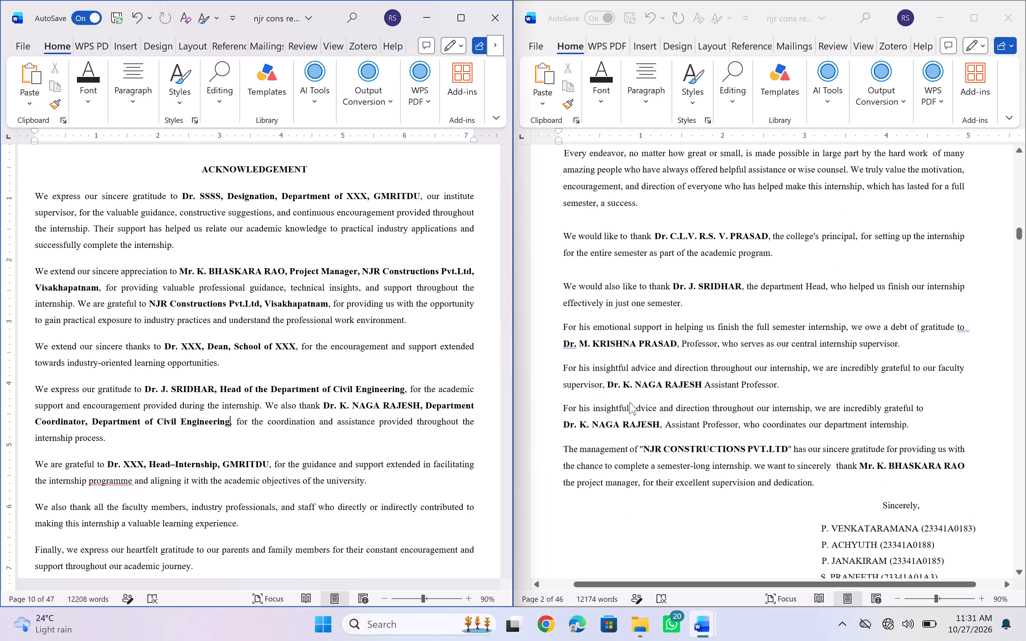
scroll(629, 402, "up", 1)
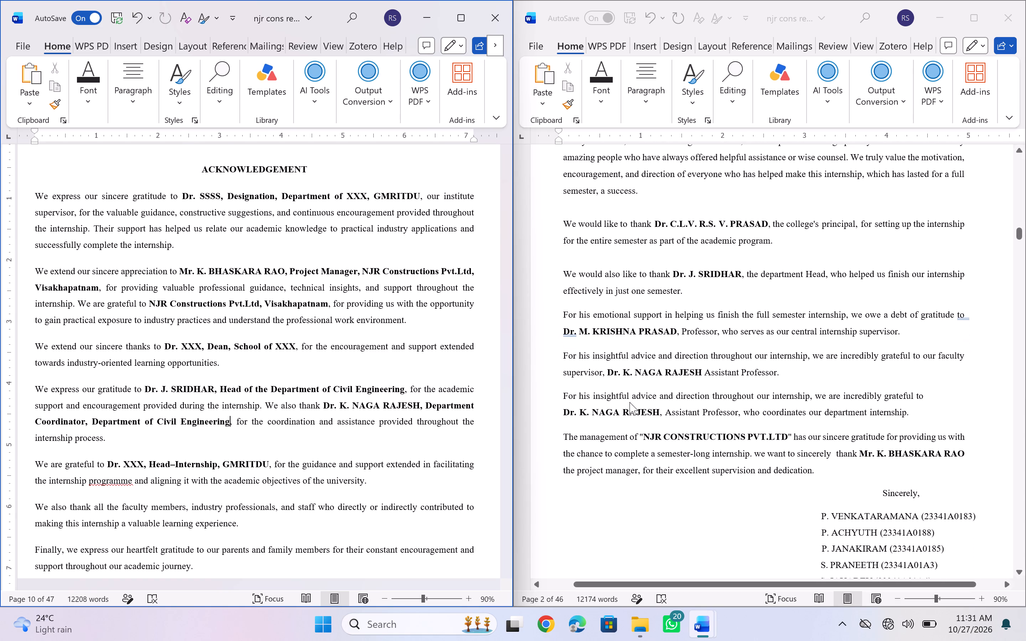
scroll(629, 402, "up", 1)
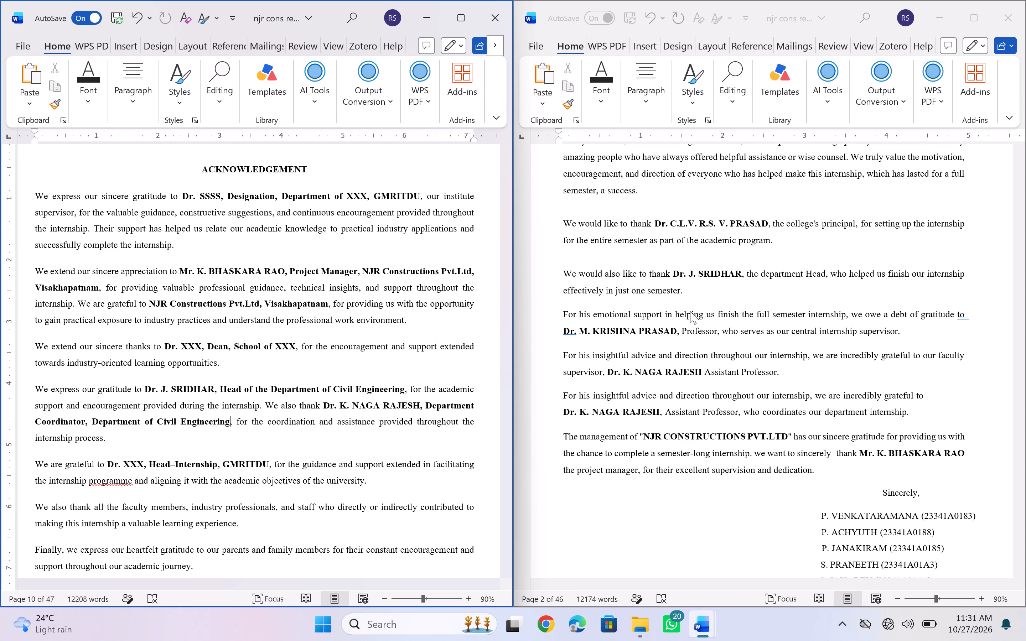
scroll(690, 311, "up", 1)
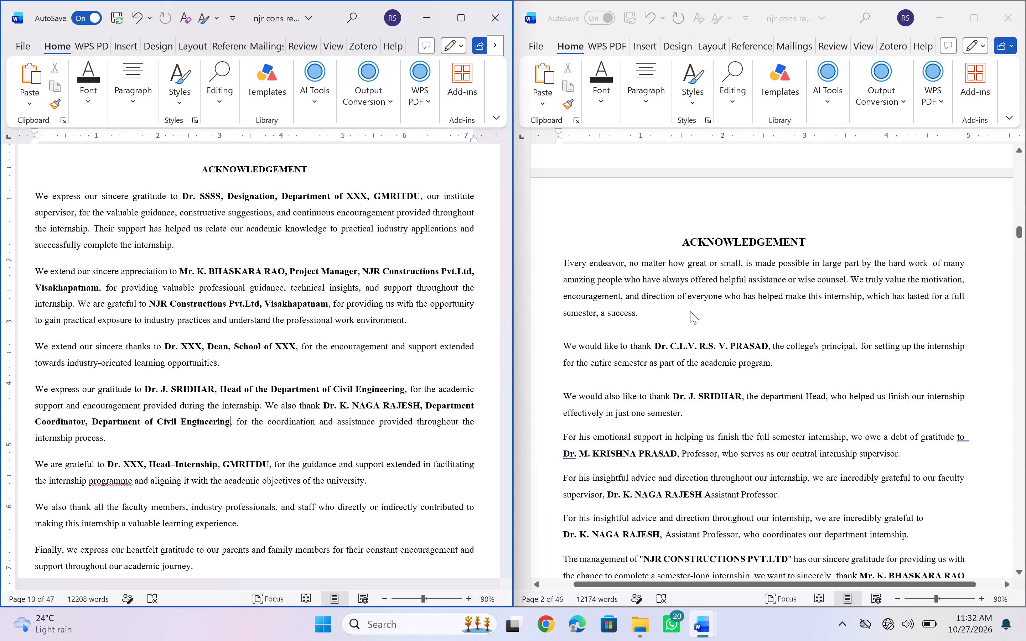
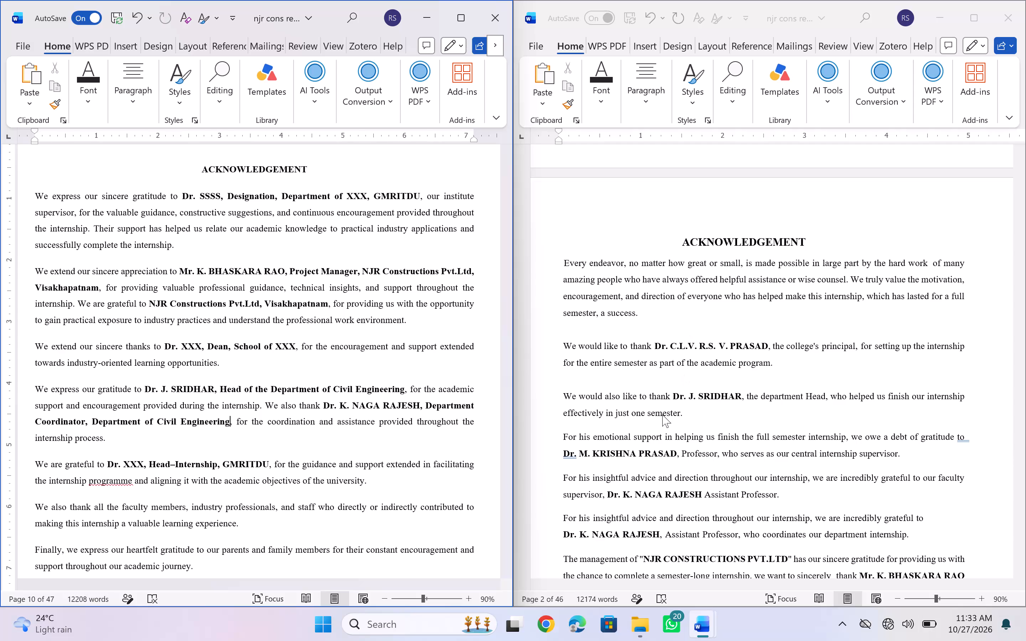
Replace the XXX name placeholder before "Head–Internship, GMRITDU" in the acknowledgement with the central internship supervisor's name in capitals, copied from the other report.
scroll(662, 415, "down", 1)
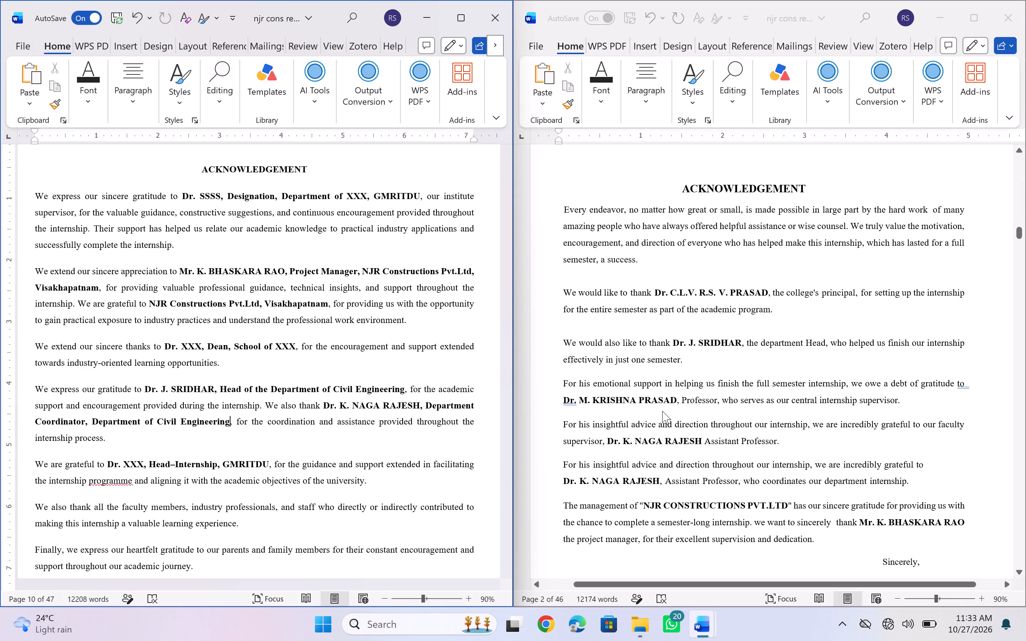
scroll(634, 399, "down", 1)
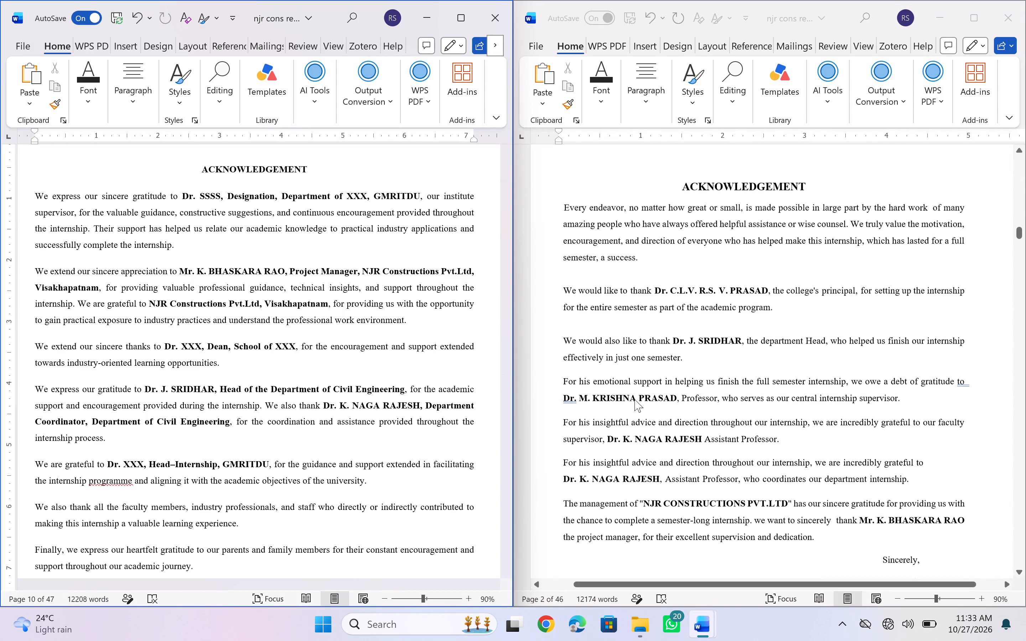
scroll(634, 399, "down", 1)
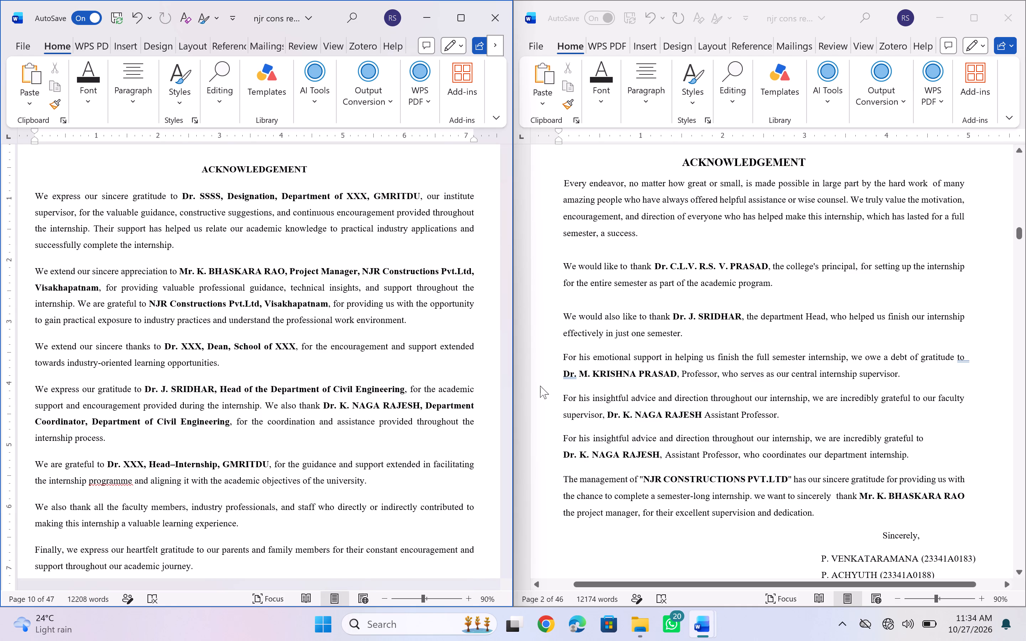
left_click(582, 369)
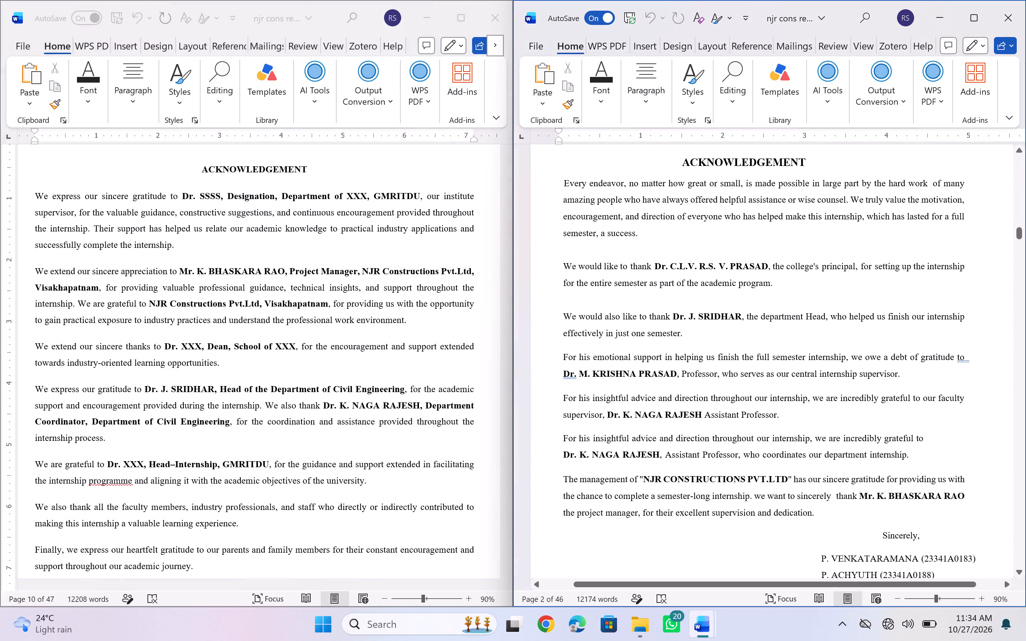
left_click_drag(580, 372, 605, 370)
left_click_drag(605, 370, 657, 372)
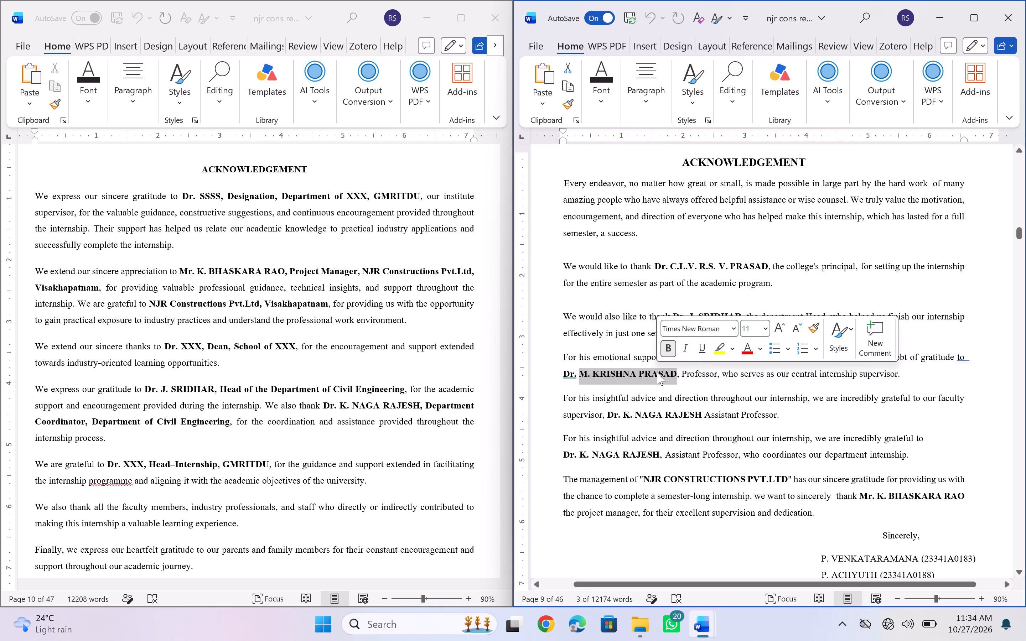
key("ctrl+c")
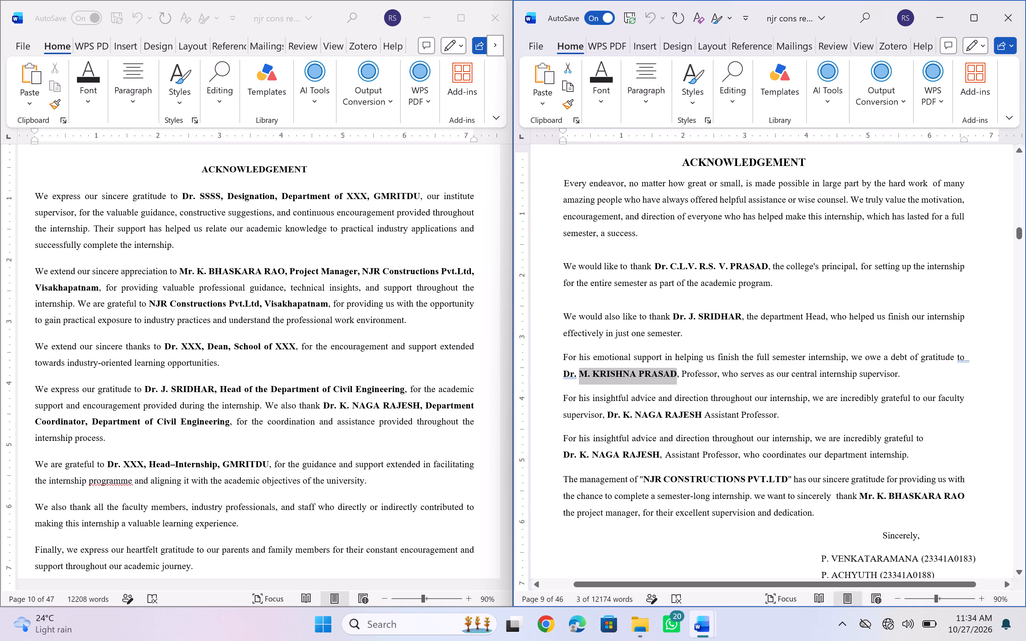
left_click(124, 462)
left_click_drag(123, 462, 142, 461)
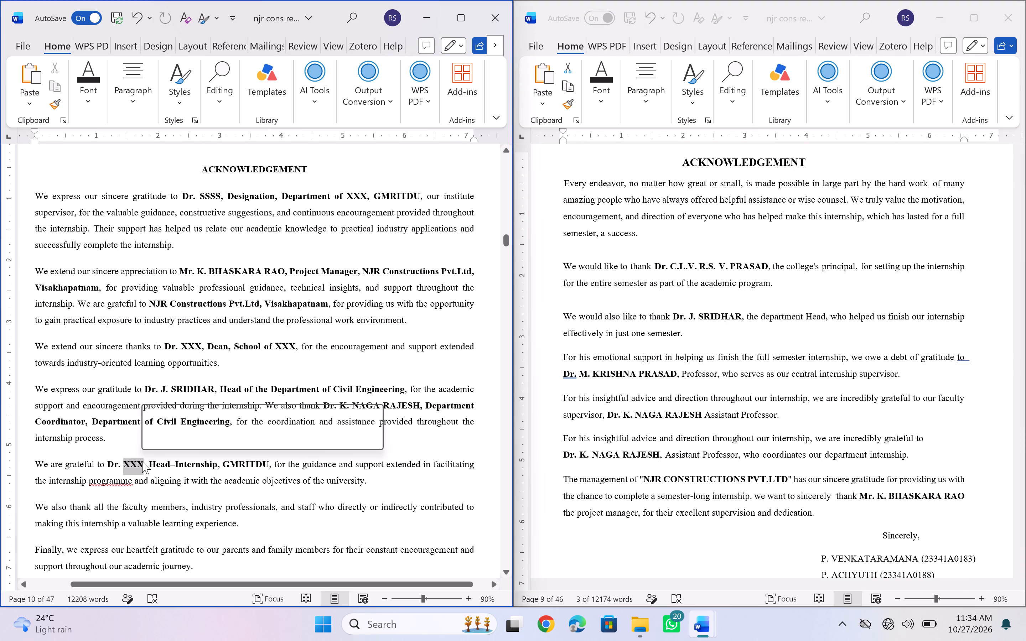
key("ctrl+v")
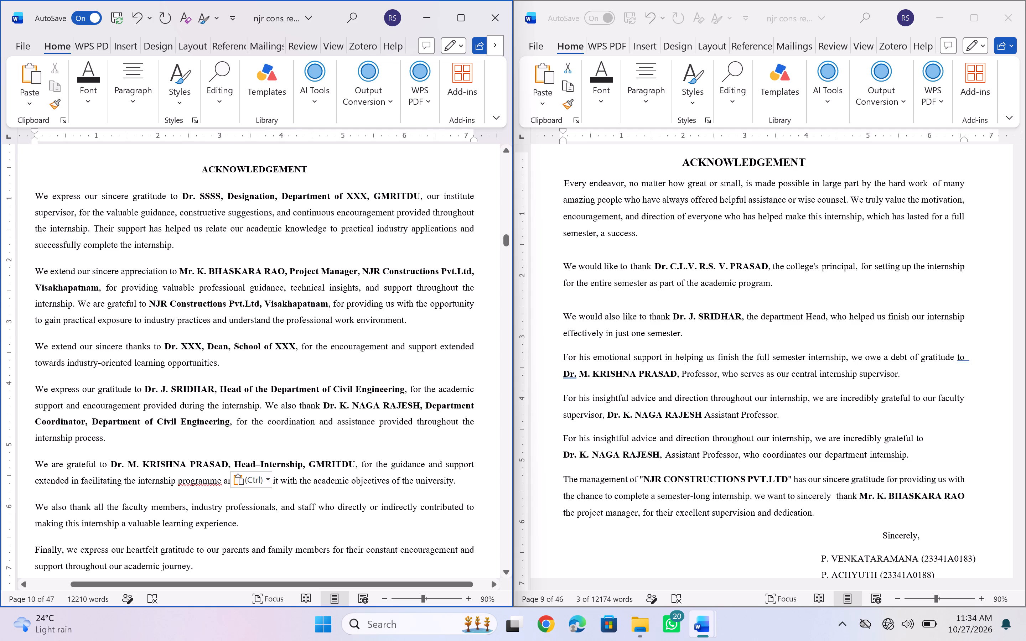
Review the remaining acknowledgement text, its closing student list and the abstract page for content that still needs correcting.
scroll(190, 499, "down", 1)
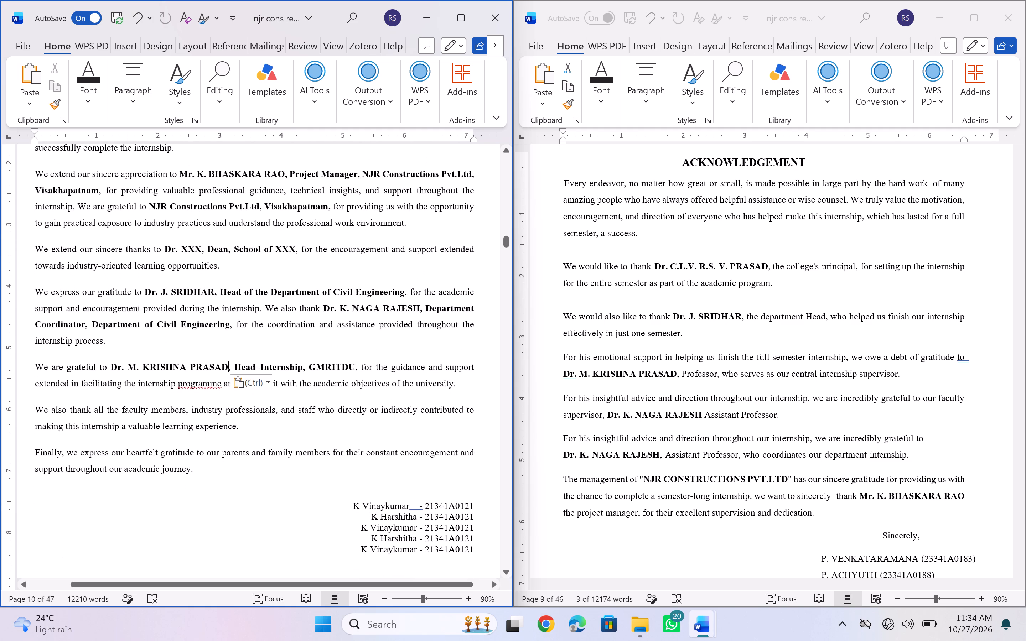
scroll(190, 499, "down", 1)
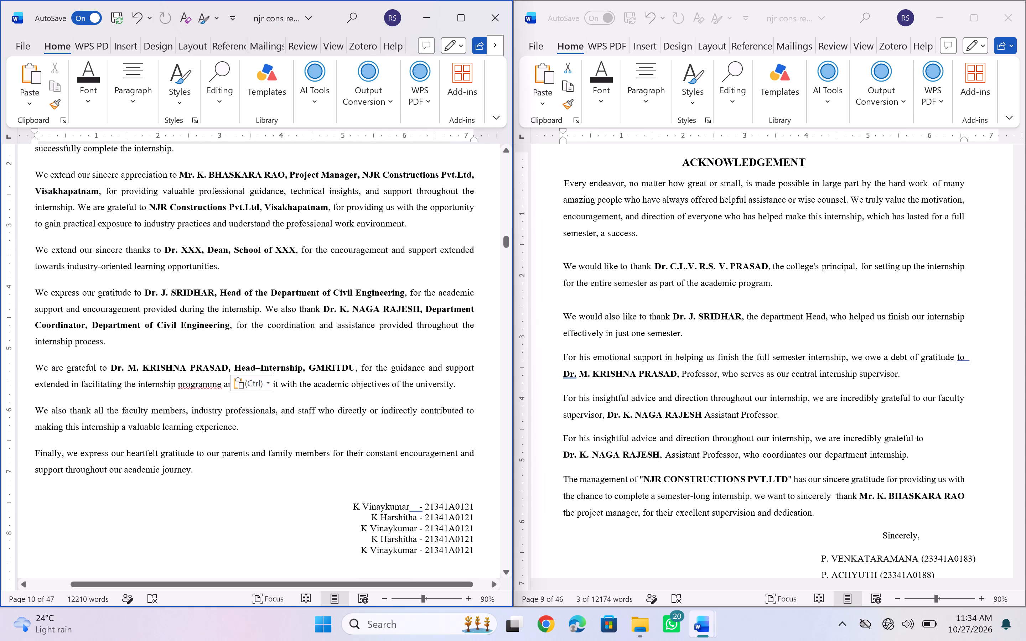
scroll(190, 499, "down", 1)
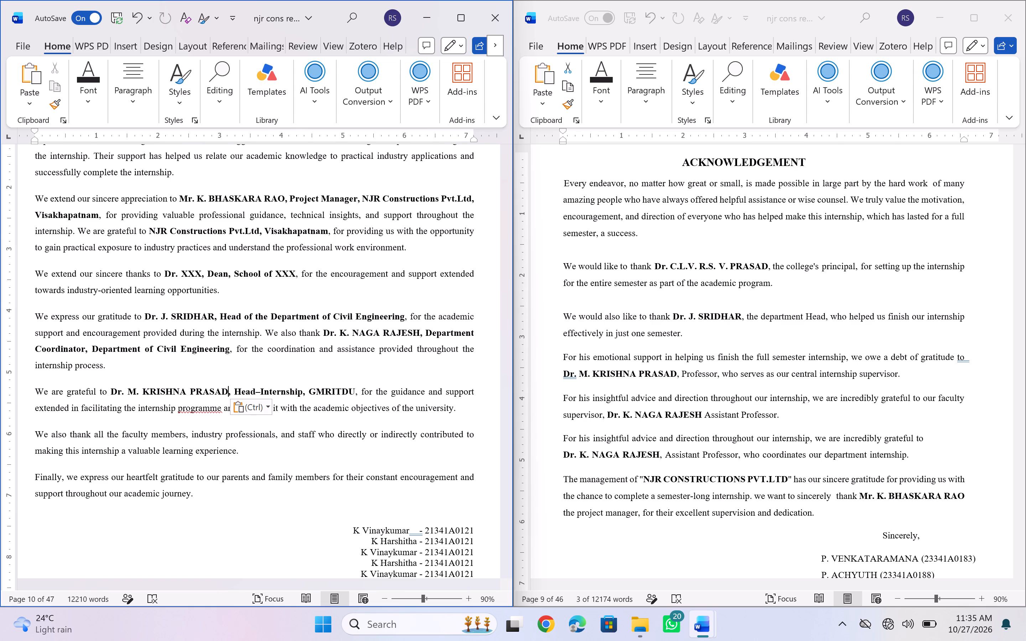
scroll(214, 358, "up", 1)
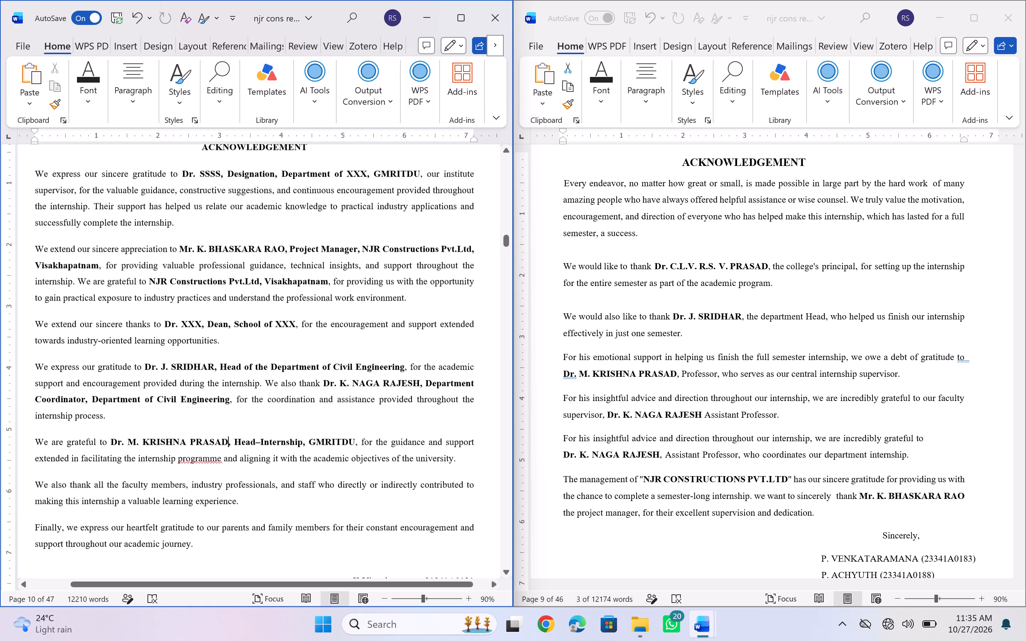
scroll(214, 358, "up", 1)
scroll(214, 358, "down", 1)
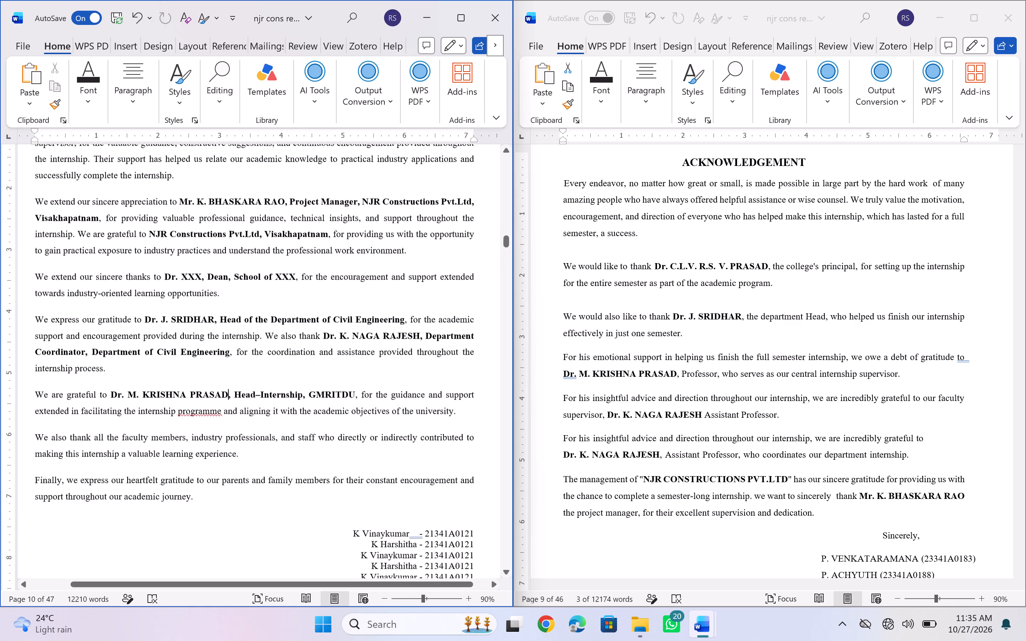
scroll(214, 358, "down", 1)
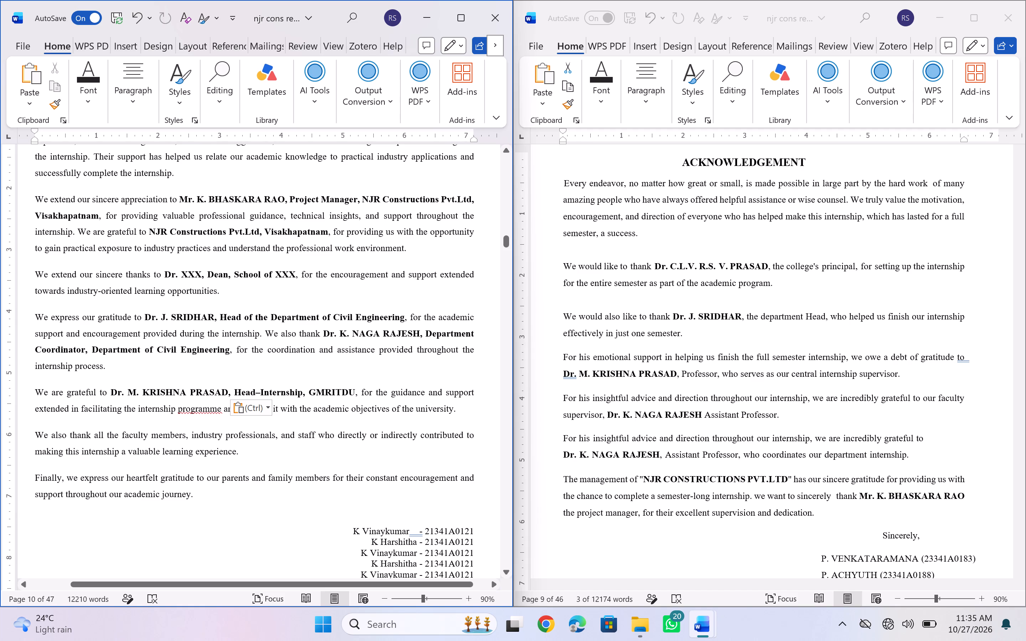
scroll(281, 377, "down", 4)
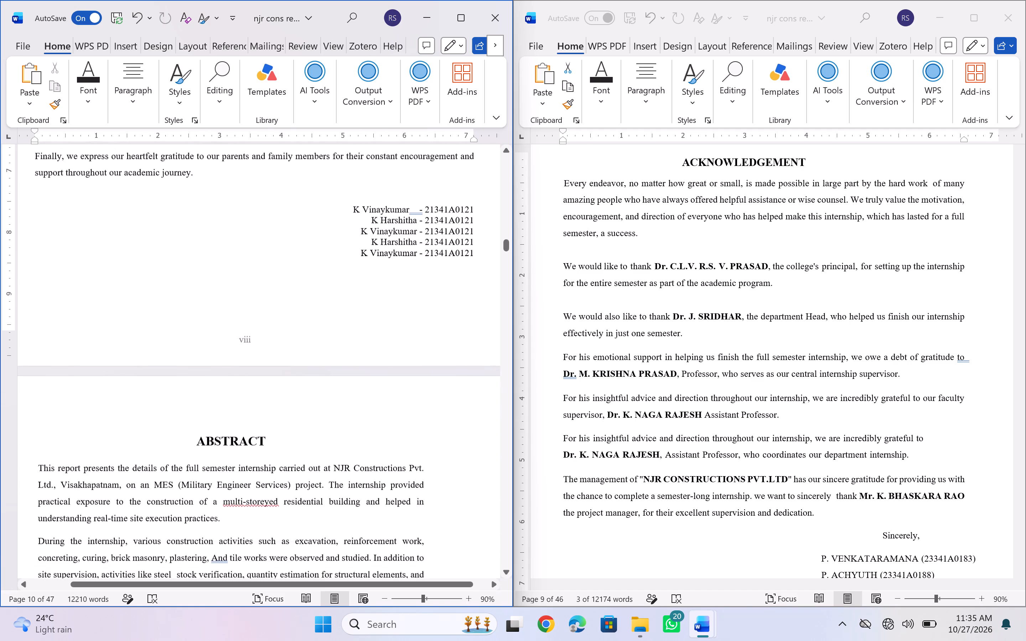
scroll(281, 377, "down", 4)
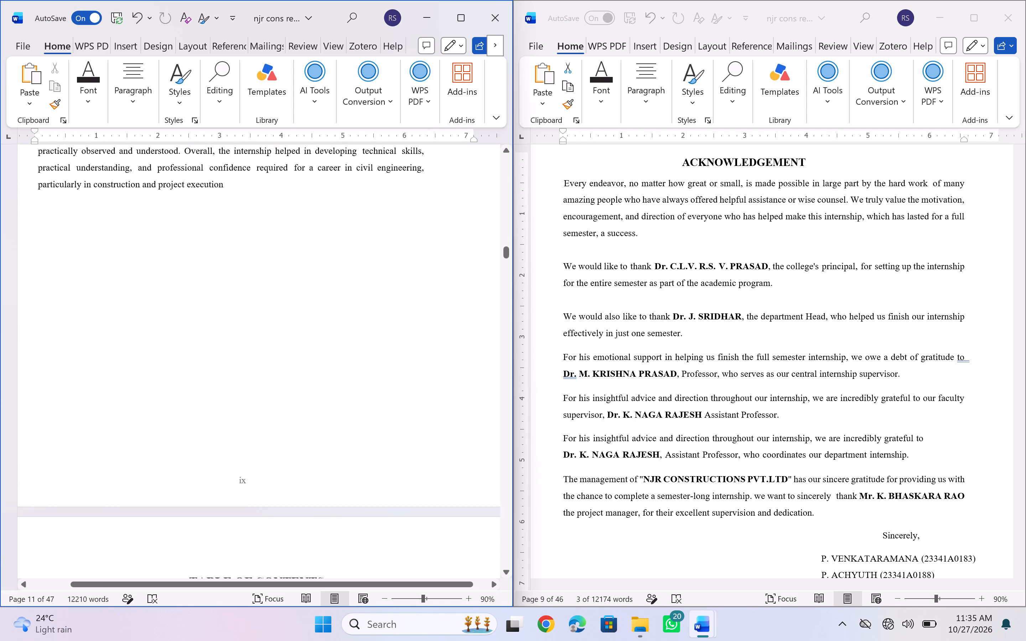
scroll(281, 377, "down", 1)
scroll(281, 377, "up", 1)
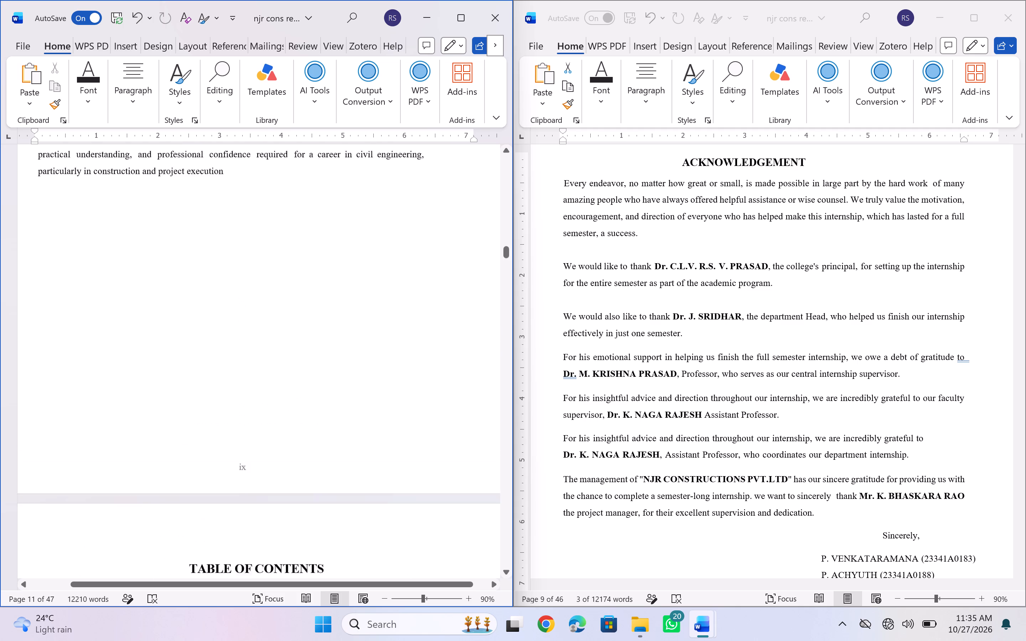
scroll(281, 377, "up", 1)
left_click(461, 10)
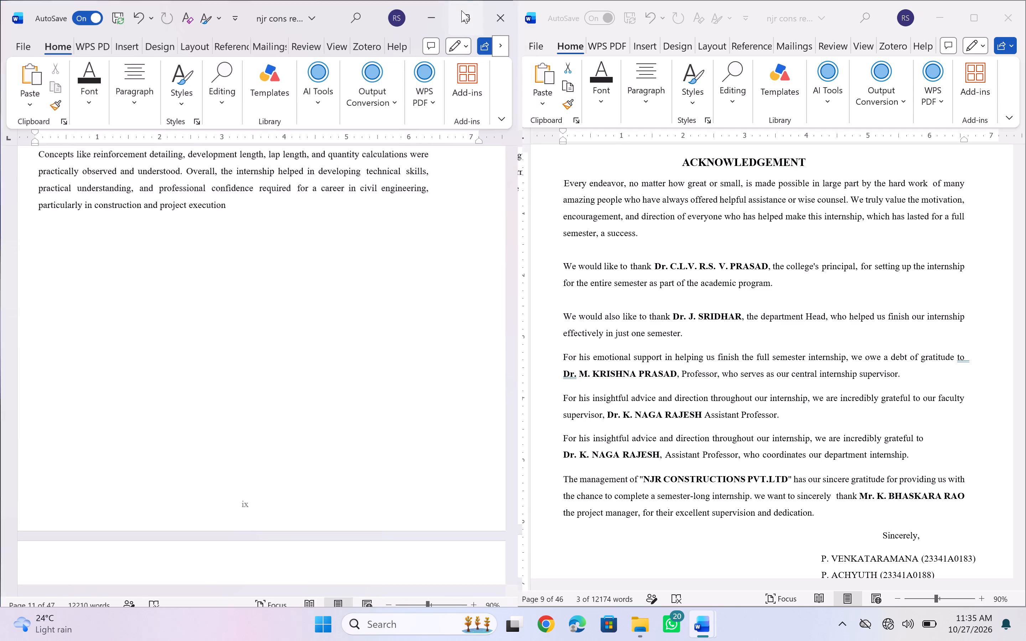
scroll(472, 220, "up", 2)
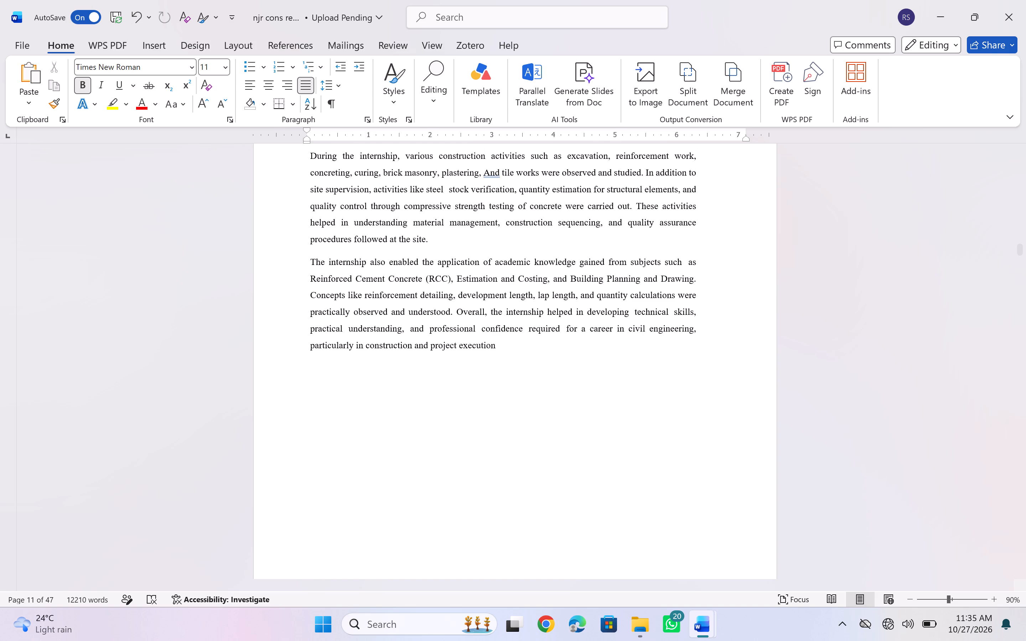
scroll(472, 220, "up", 3)
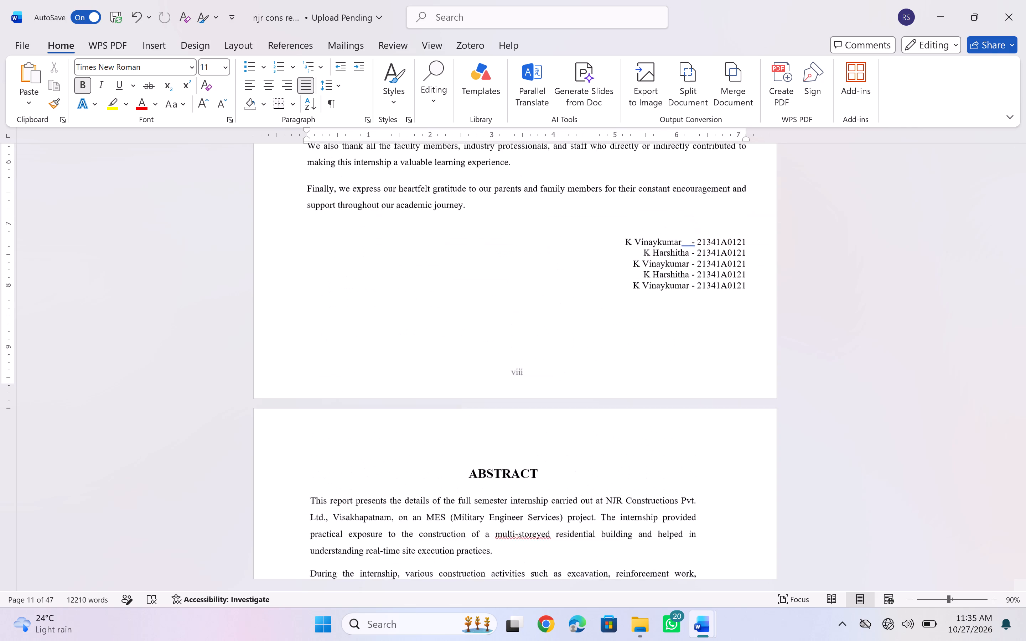
scroll(472, 220, "up", 2)
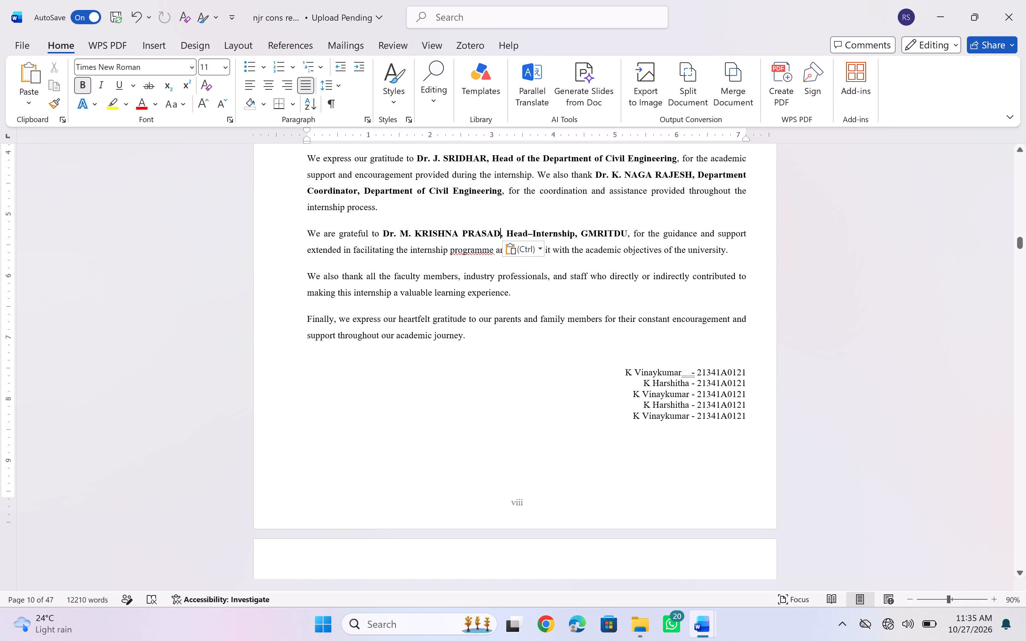
scroll(495, 284, "up", 2)
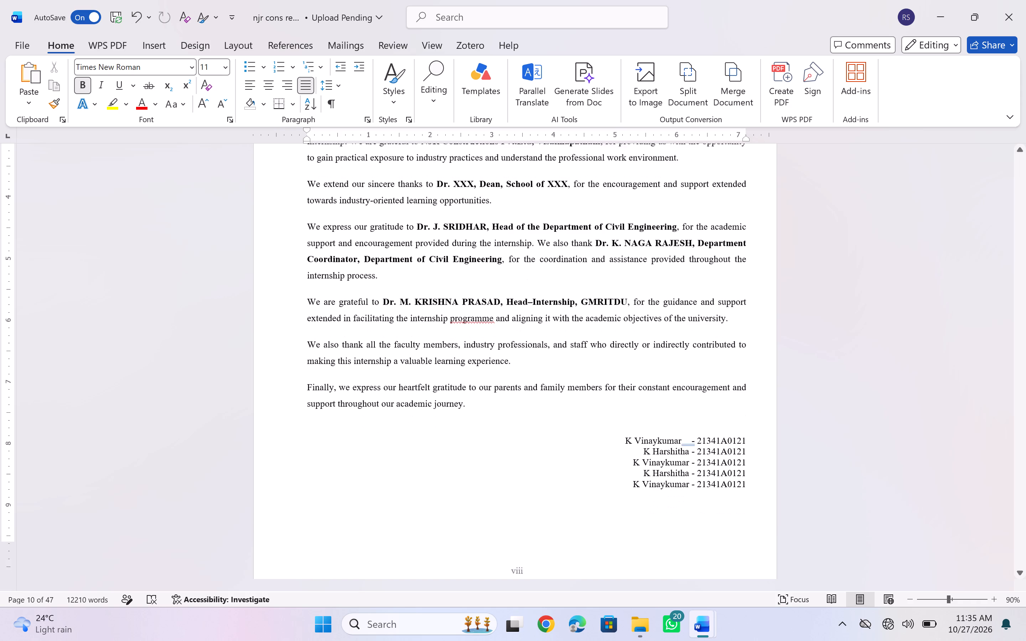
scroll(495, 284, "up", 1)
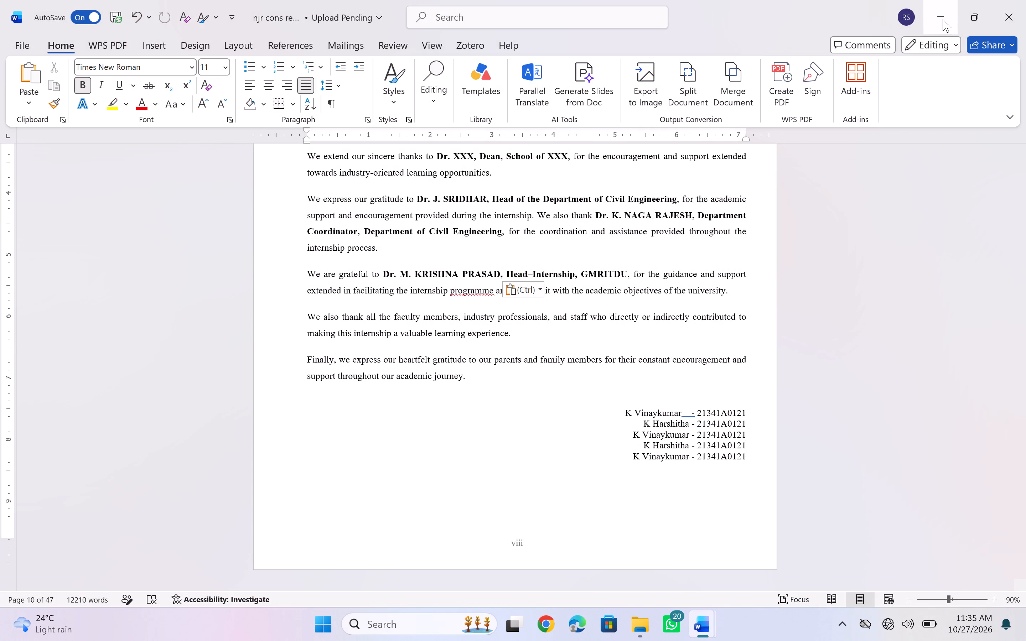
Place the two report versions side by side with both acknowledgement closing student lists in view.
left_click(910, 53)
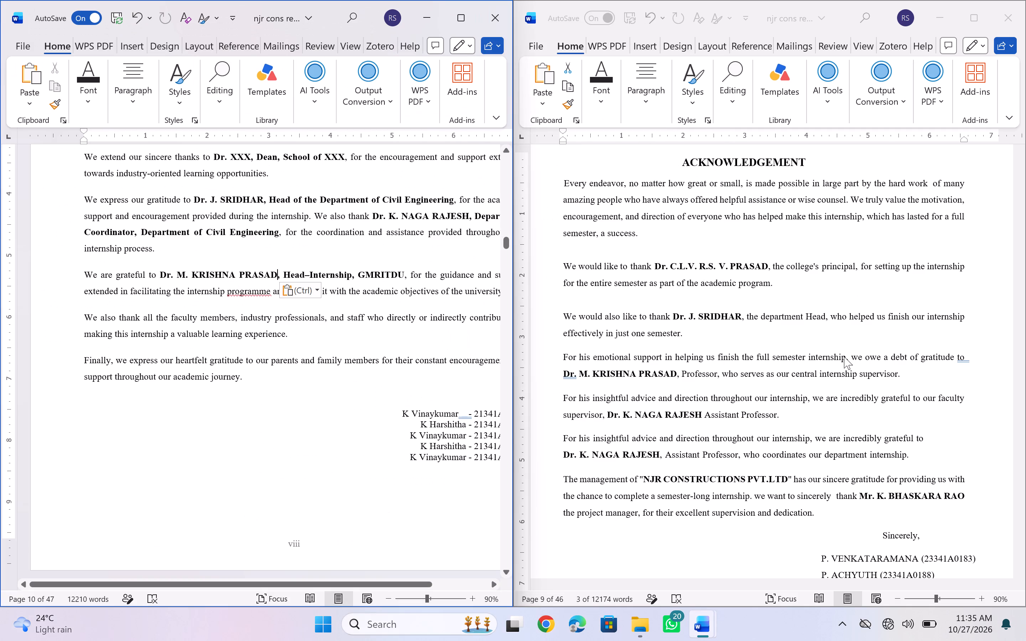
scroll(844, 356, "down", 1)
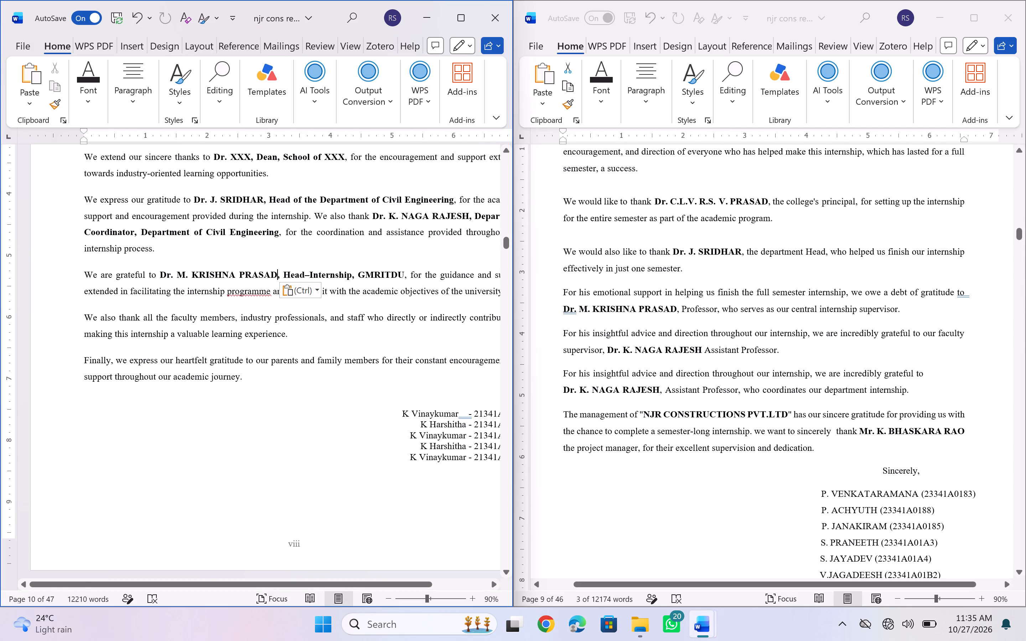
scroll(439, 500, "left", 2)
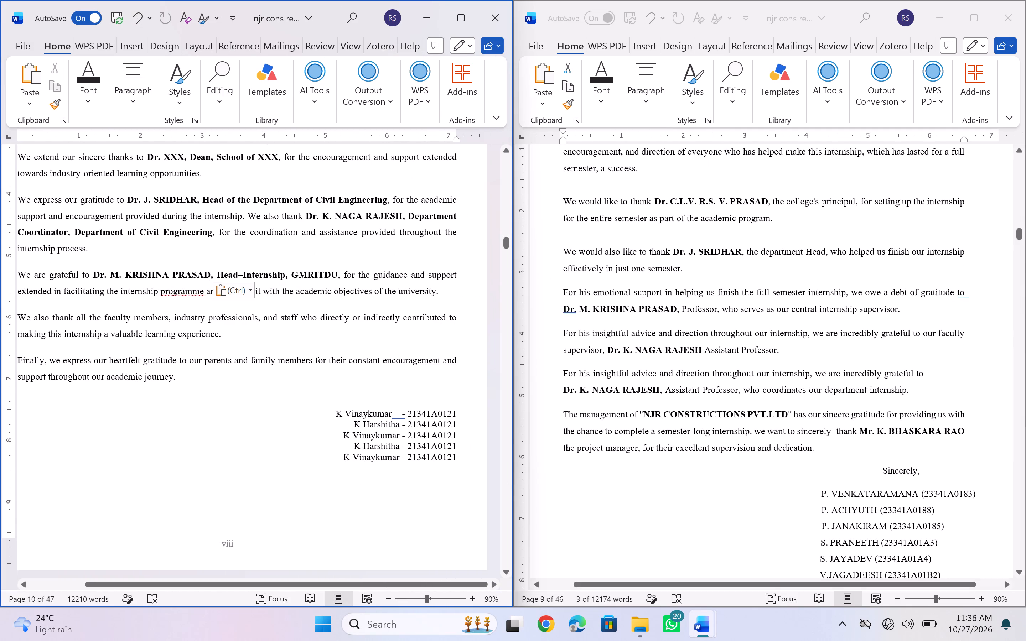
scroll(407, 428, "left", 1)
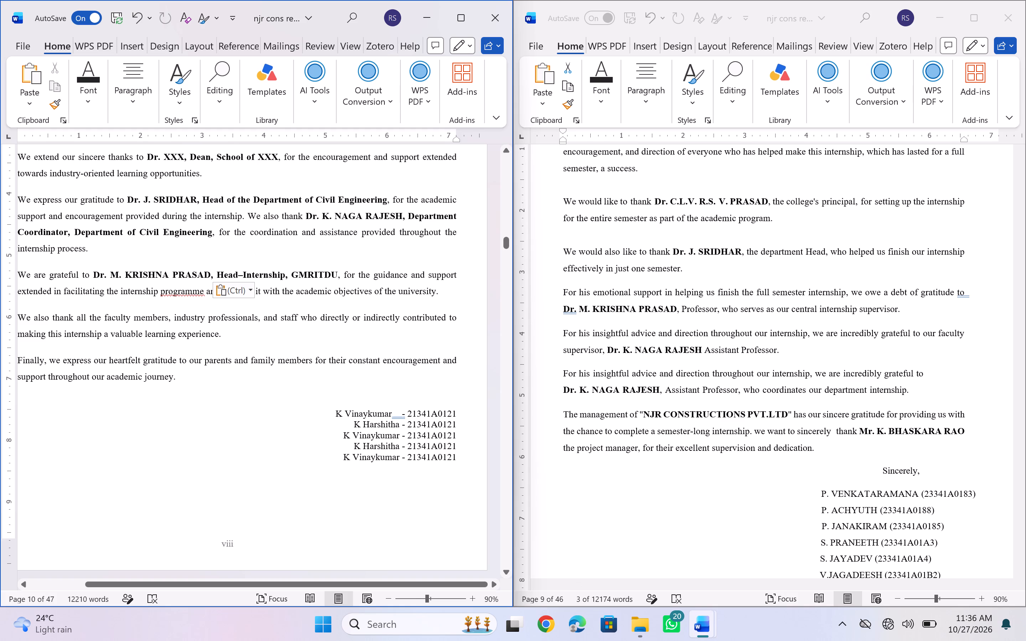
scroll(365, 434, "up", 2, "ctrl")
scroll(416, 461, "left", 1)
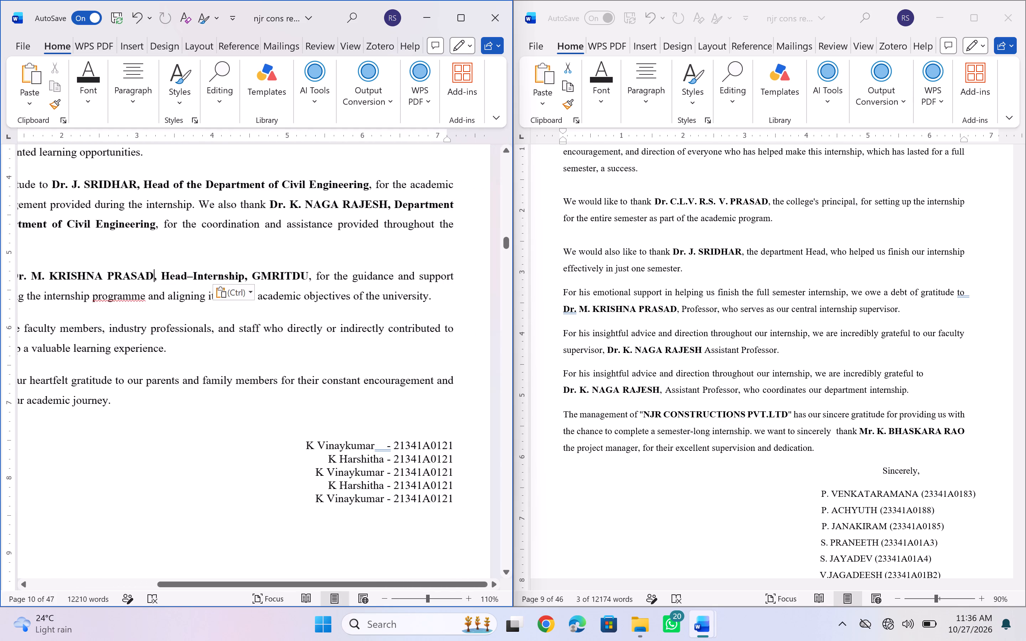
scroll(416, 461, "left", 1)
scroll(416, 461, "up", 1, "ctrl")
scroll(416, 461, "left", 1)
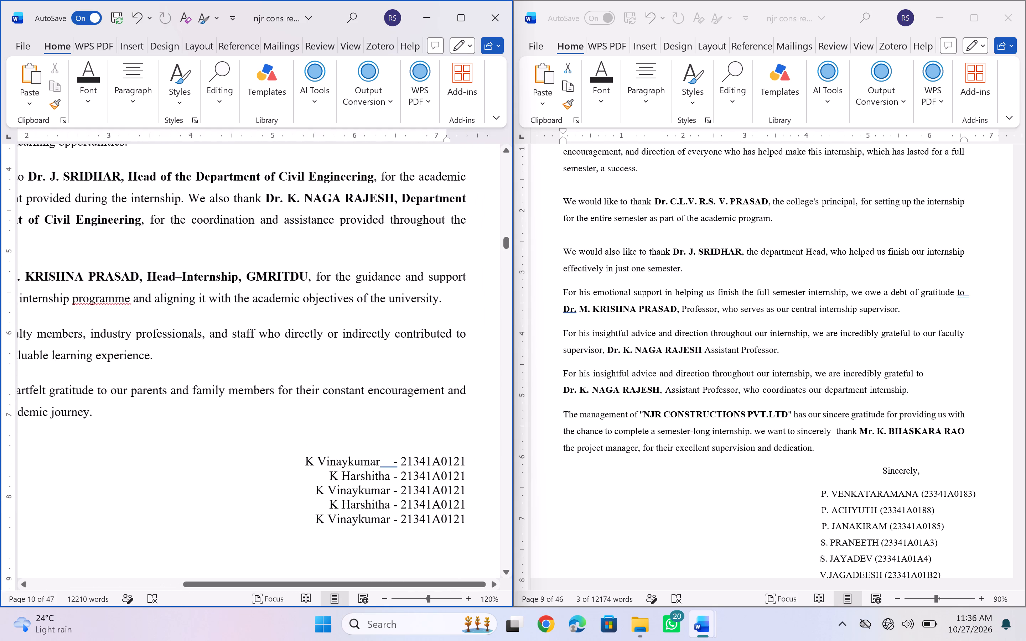
scroll(416, 461, "left", 1)
scroll(416, 461, "down", 1)
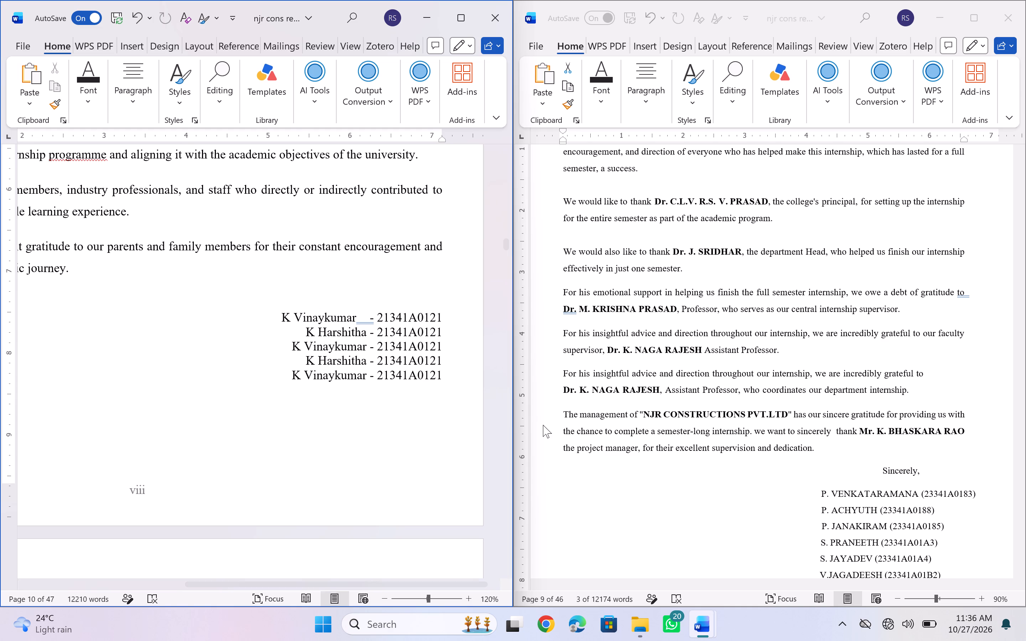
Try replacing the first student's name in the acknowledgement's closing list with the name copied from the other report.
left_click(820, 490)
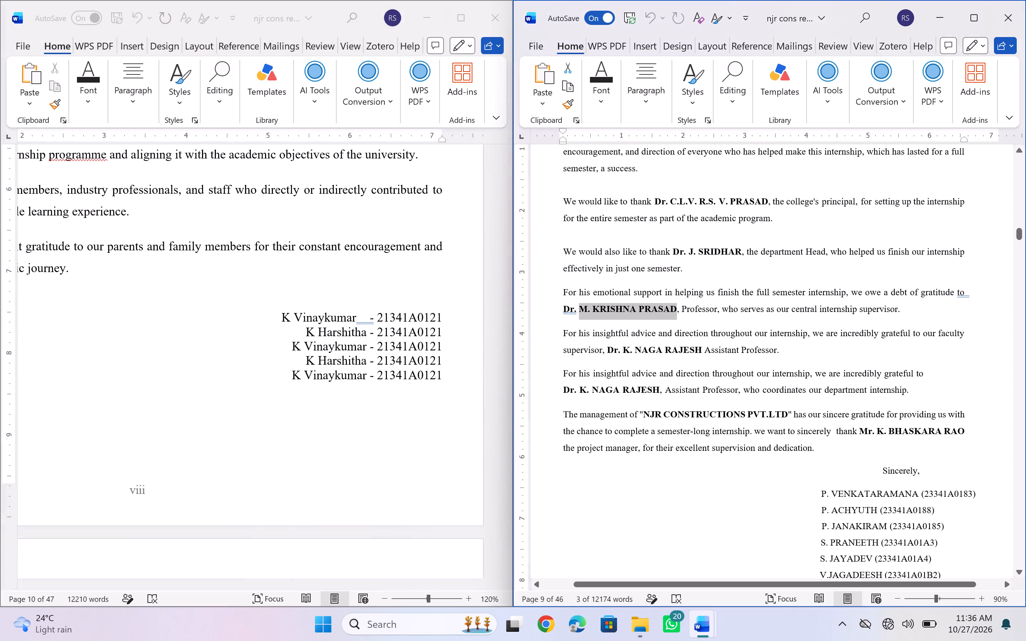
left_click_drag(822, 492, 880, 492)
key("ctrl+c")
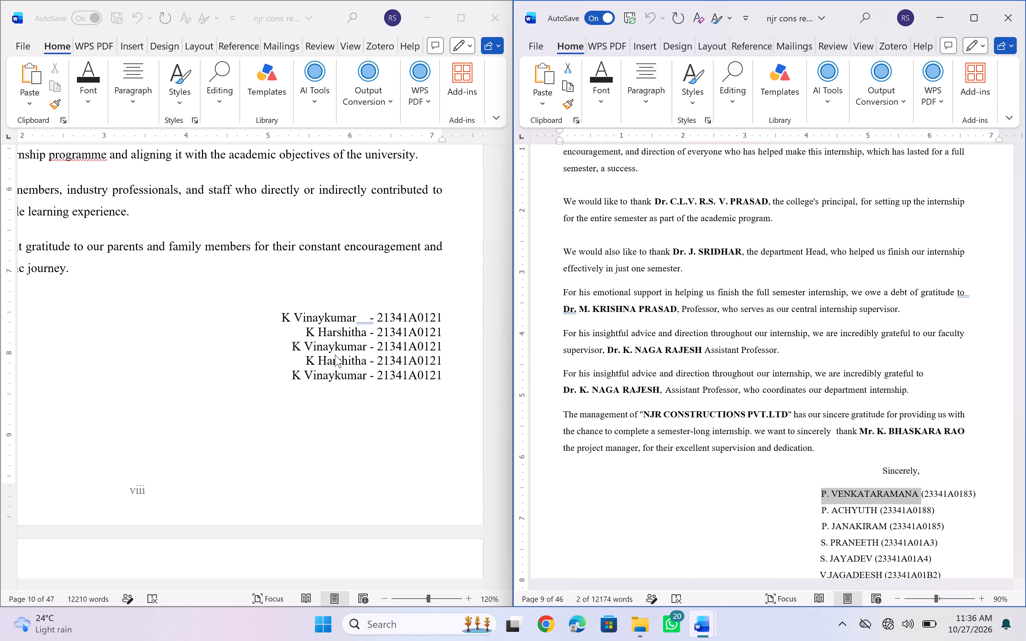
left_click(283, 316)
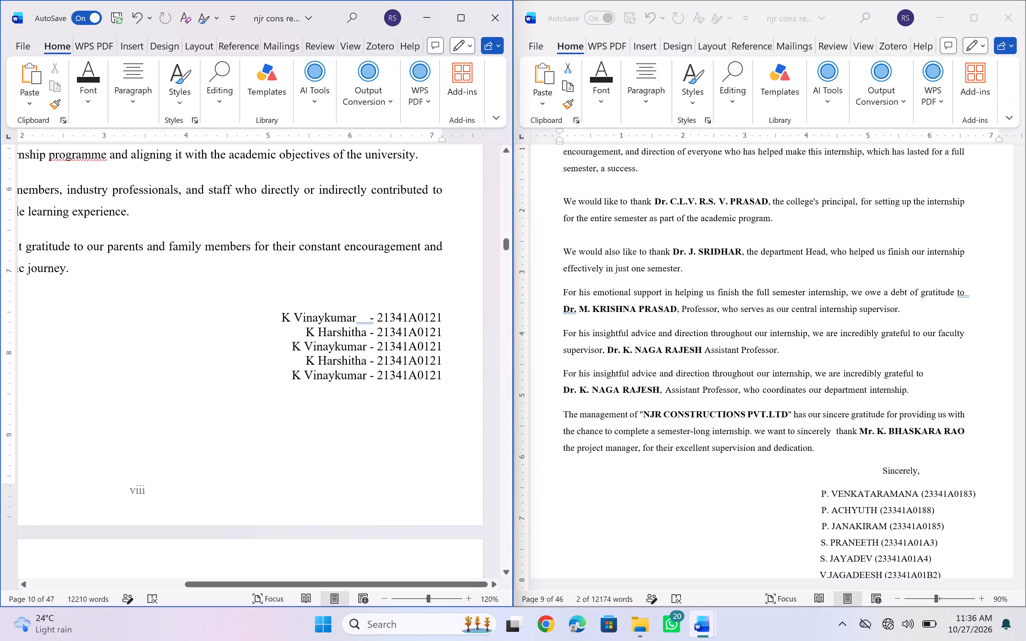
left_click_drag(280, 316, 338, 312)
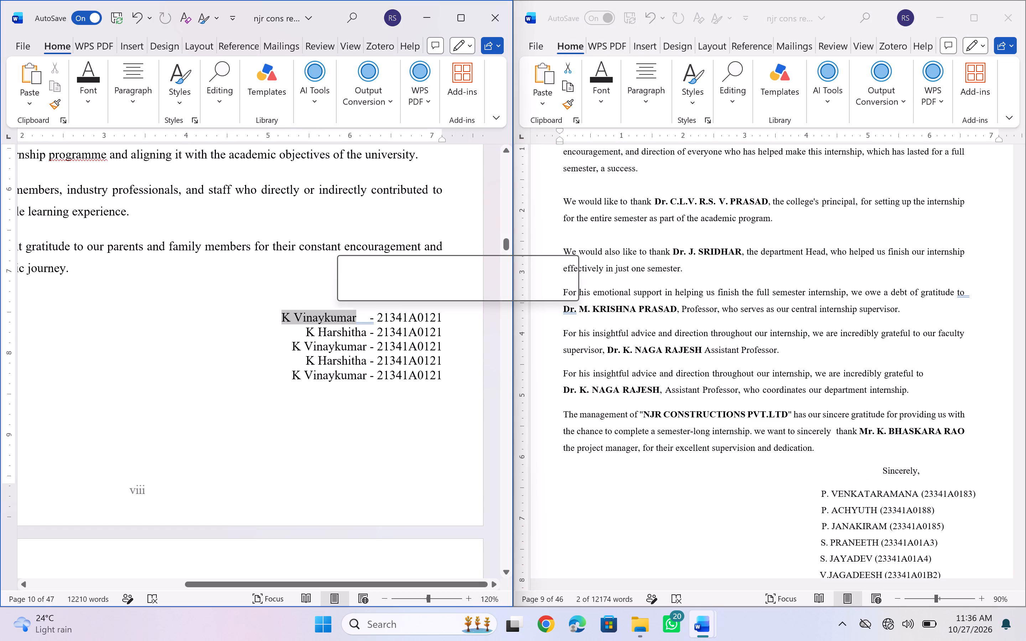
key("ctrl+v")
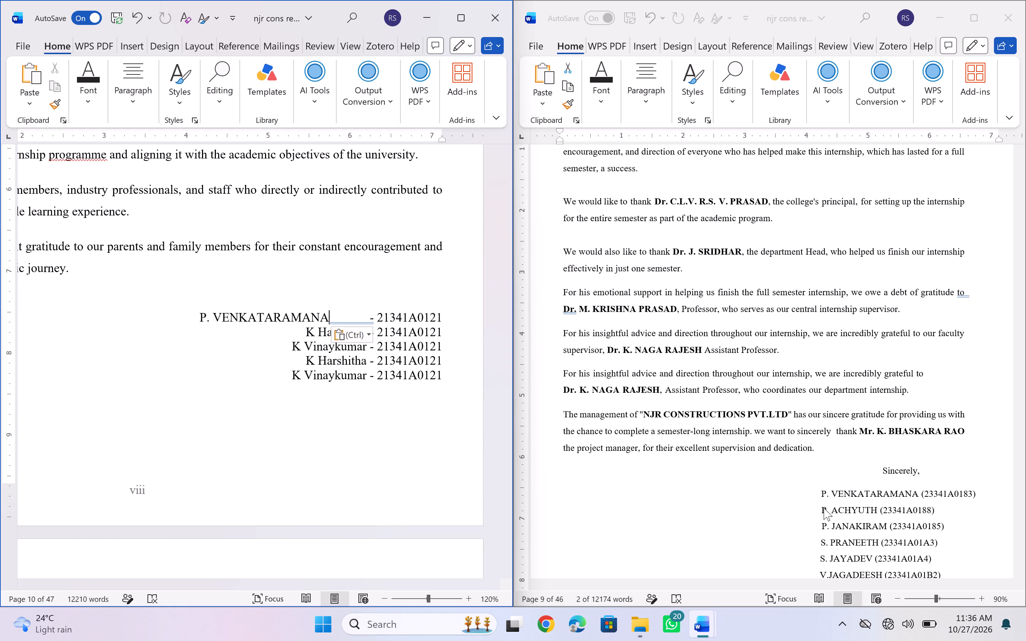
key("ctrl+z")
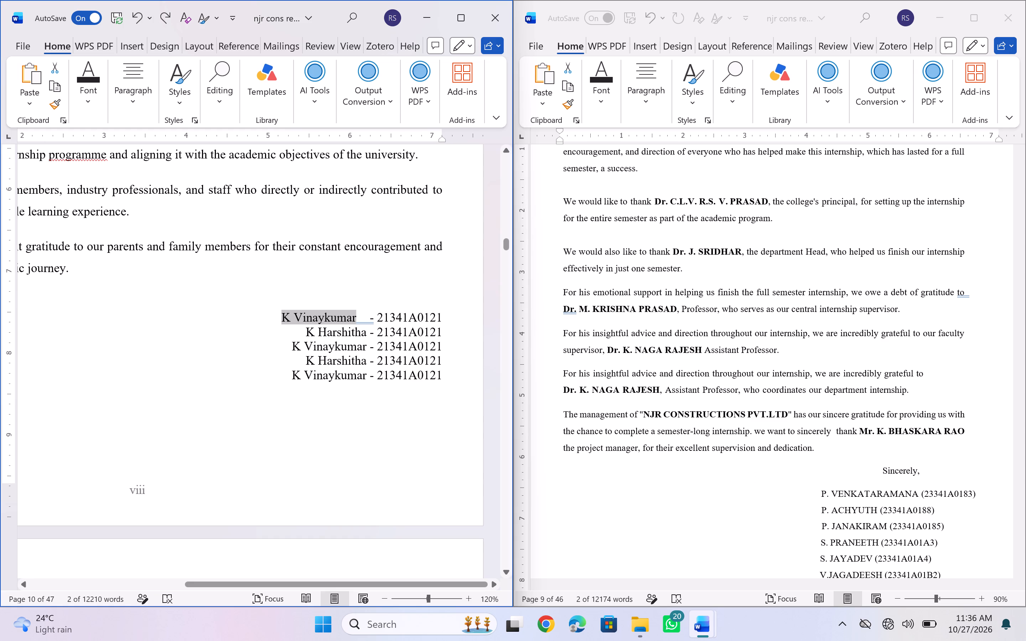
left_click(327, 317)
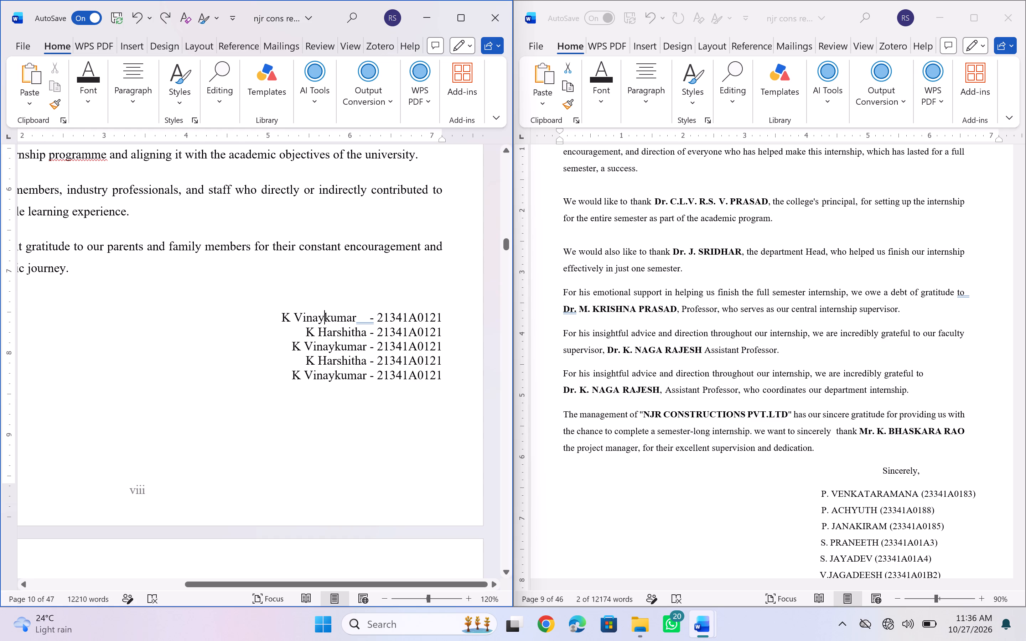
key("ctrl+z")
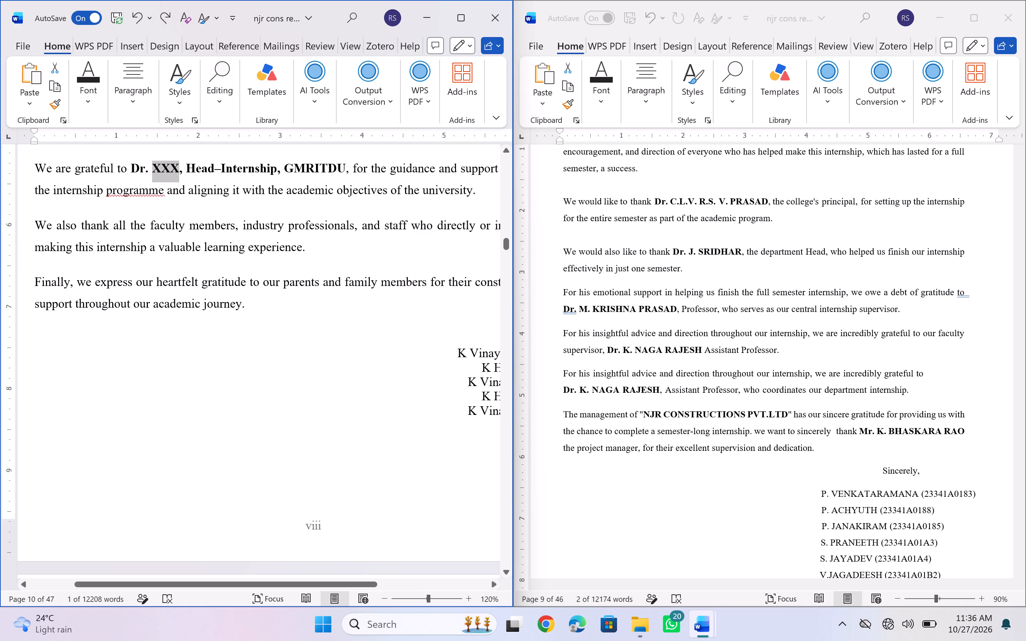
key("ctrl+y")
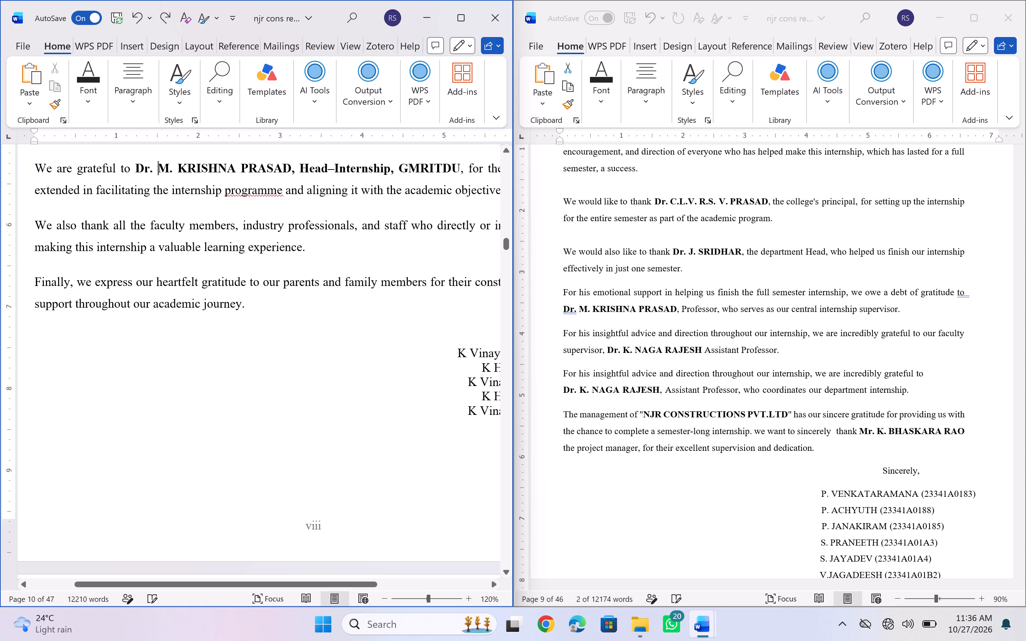
Replace the first student's name in the closing list with the other report's first student, as initial, period and capitalised name.
scroll(295, 333, "left", 3)
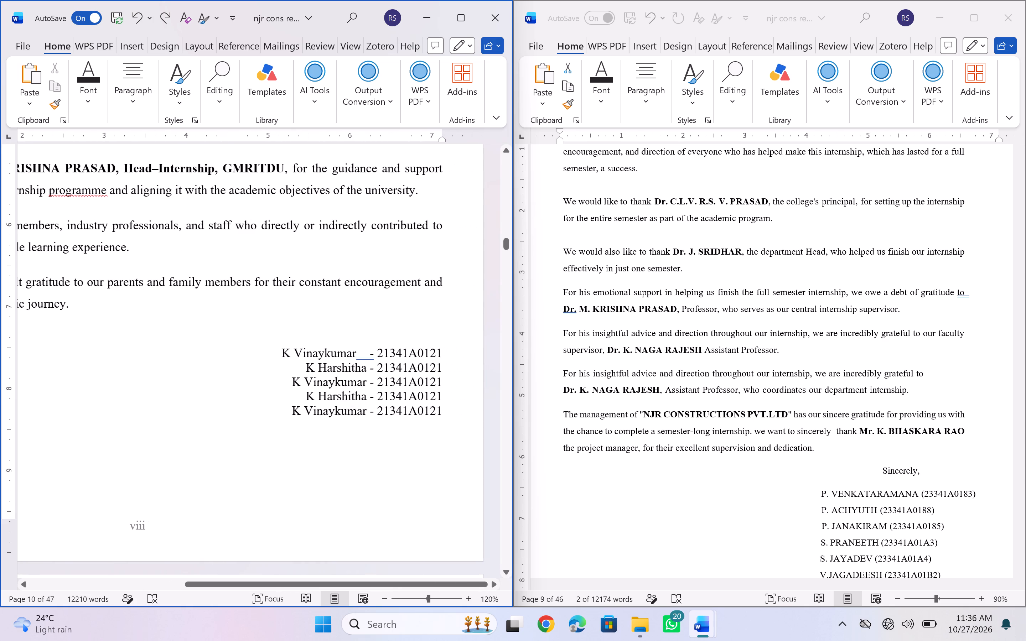
left_click(360, 358)
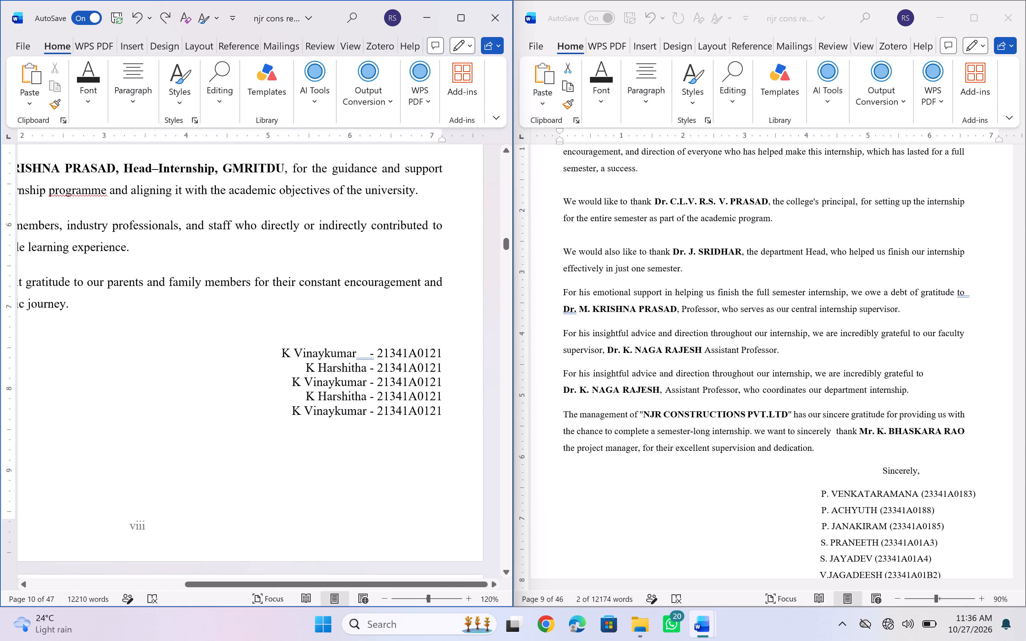
left_click(369, 356)
key("Left")
key("BackSpace")
key("BackSpace")
key("BackSpace")
key("BackSpace")
key("BackSpace")
key("BackSpace")
key("BackSpace")
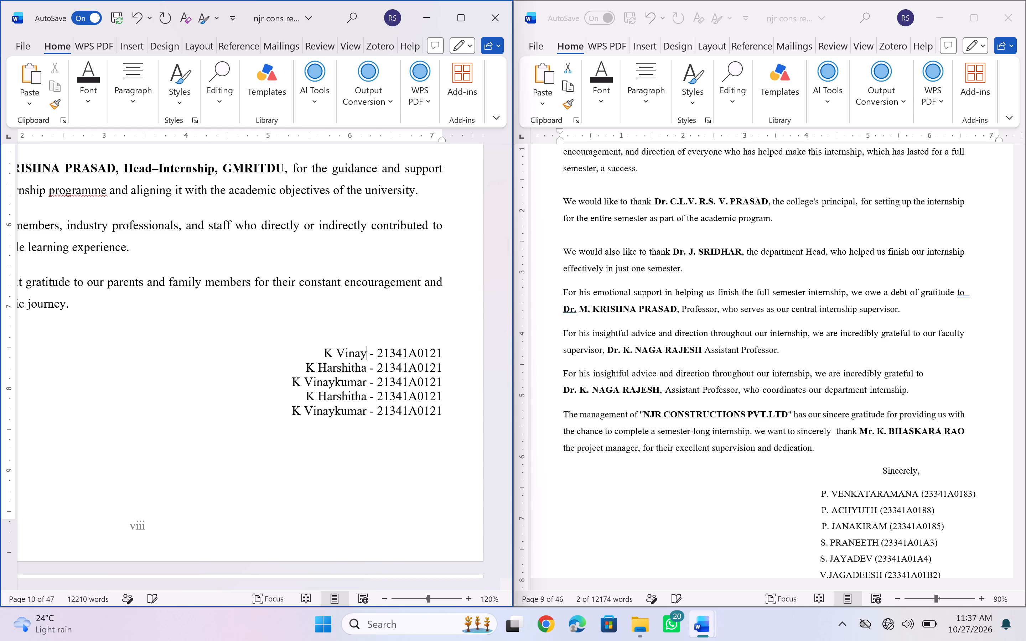
key("BackSpace")
key("BackSpace")
key("BackSpace")
key("BackSpace")
key("BackSpace")
key("BackSpace")
key("BackSpace")
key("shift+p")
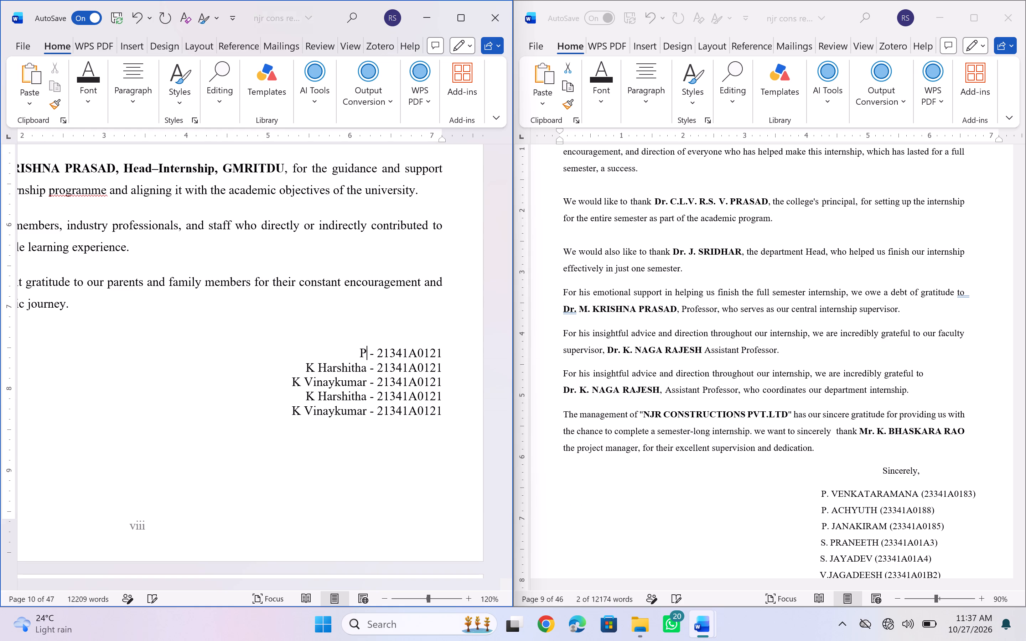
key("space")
key("BackSpace")
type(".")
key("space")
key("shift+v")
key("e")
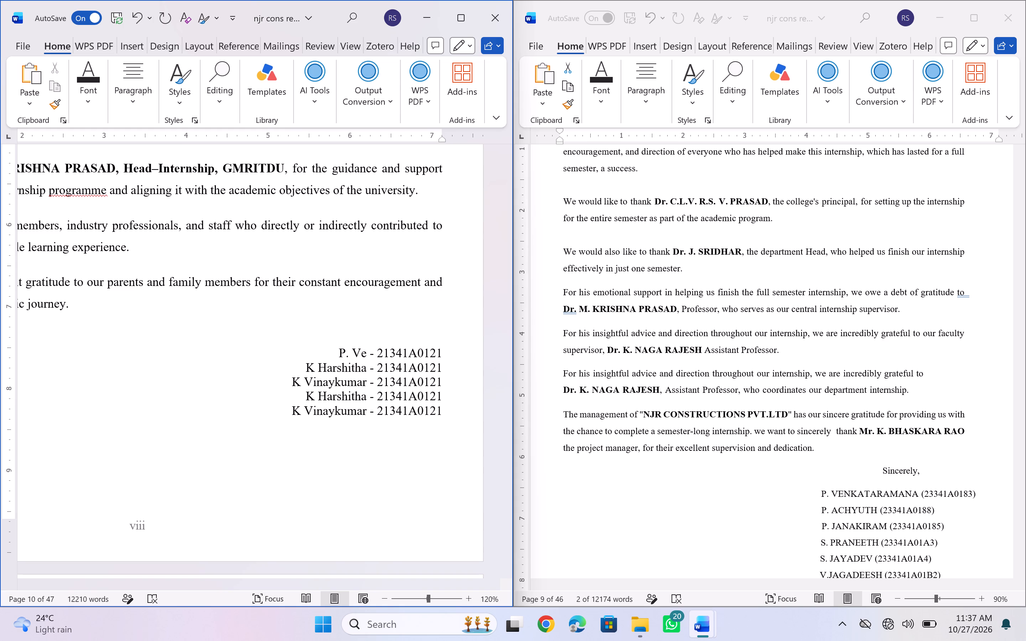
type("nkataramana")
Replace the second student's name in the closing list with the other report's second student, as initial, period and capitalised name.
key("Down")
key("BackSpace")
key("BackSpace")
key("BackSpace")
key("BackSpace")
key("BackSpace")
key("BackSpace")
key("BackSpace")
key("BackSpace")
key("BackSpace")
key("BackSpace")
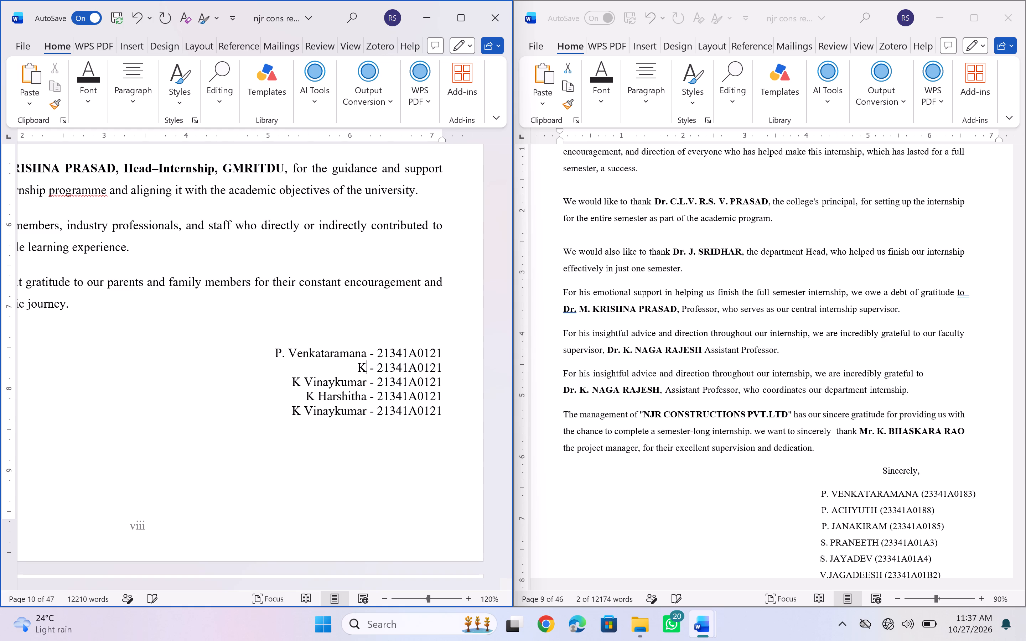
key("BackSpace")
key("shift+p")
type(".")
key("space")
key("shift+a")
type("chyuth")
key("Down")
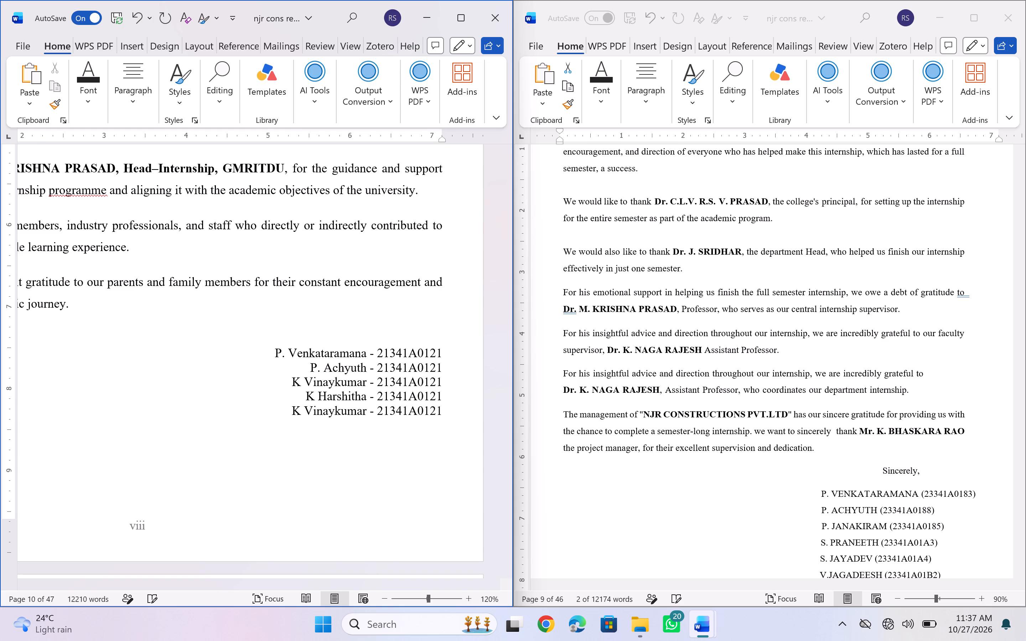
Replace the third student's name in the closing list with the other report's third student, as initial, period and capitalised name.
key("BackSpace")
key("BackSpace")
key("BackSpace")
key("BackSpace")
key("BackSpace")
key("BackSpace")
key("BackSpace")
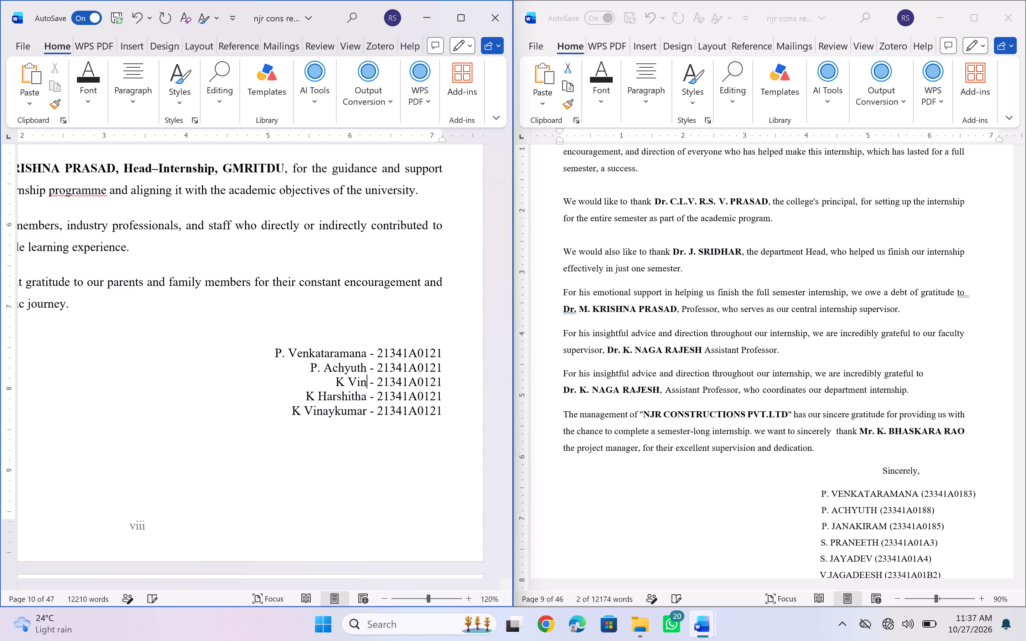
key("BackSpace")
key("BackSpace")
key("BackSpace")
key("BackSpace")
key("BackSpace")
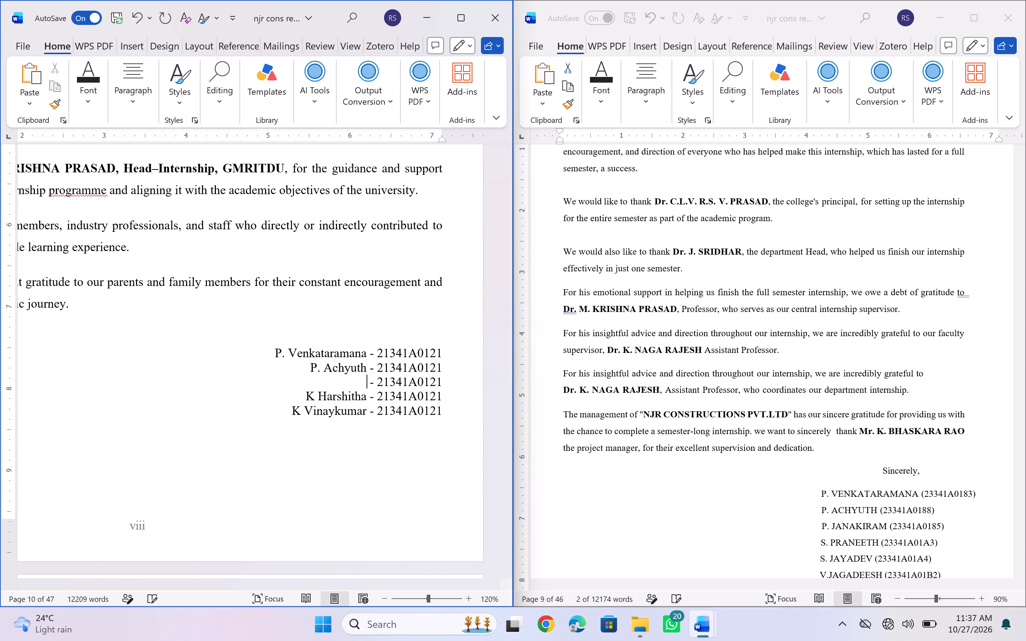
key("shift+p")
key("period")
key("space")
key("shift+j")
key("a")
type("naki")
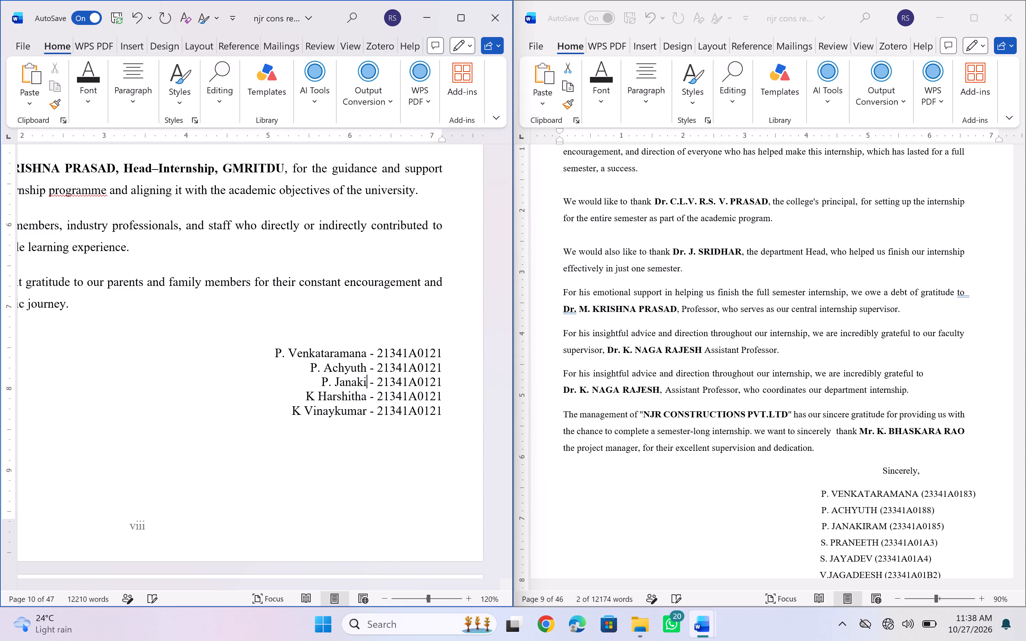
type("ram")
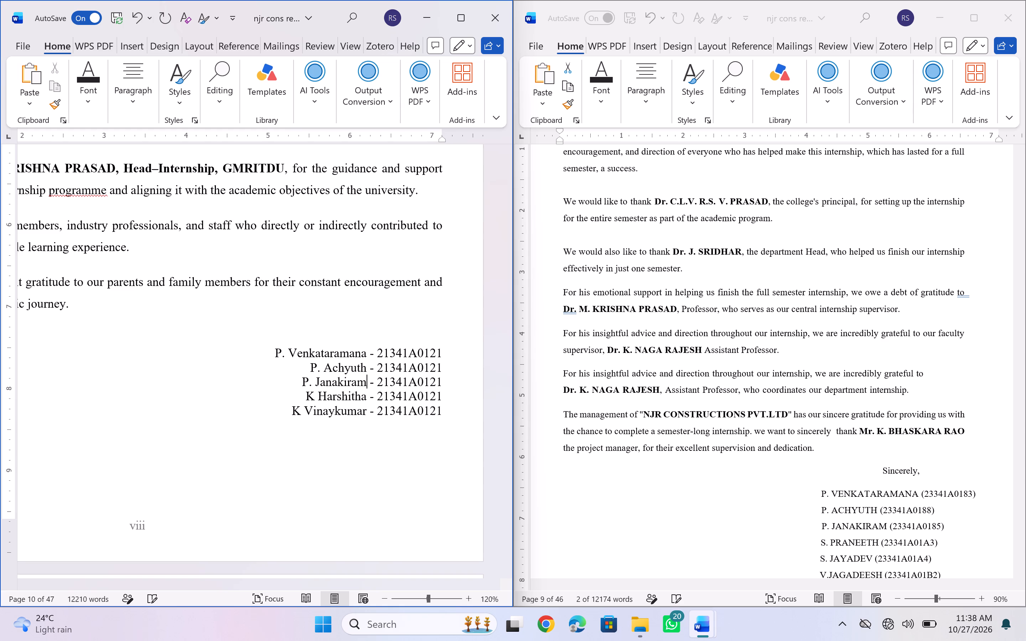
Replace the fourth student's name in the closing list with the other report's fourth student, as initial, period and capitalised name.
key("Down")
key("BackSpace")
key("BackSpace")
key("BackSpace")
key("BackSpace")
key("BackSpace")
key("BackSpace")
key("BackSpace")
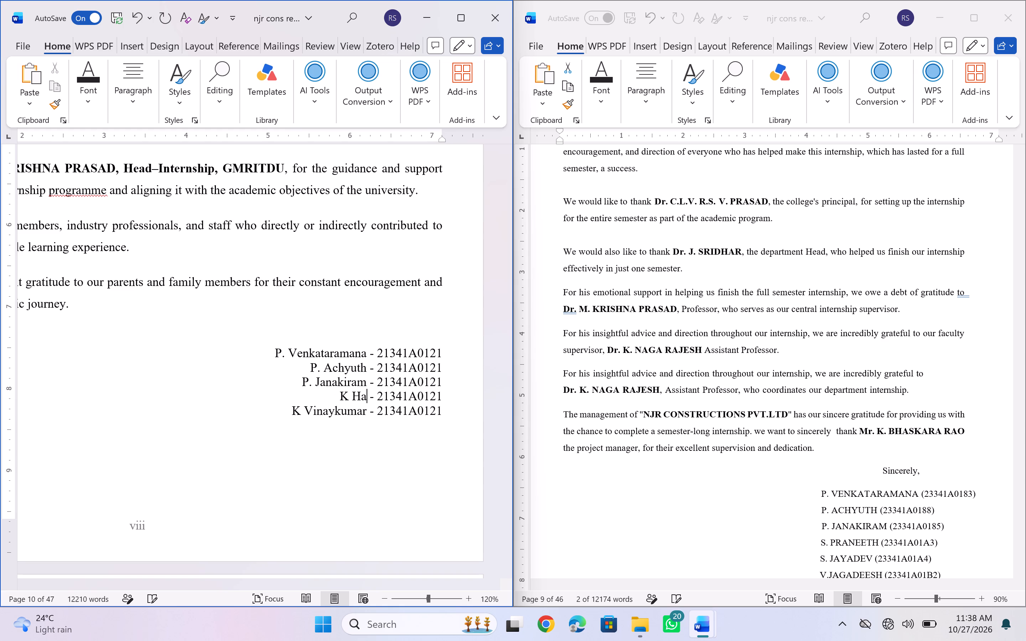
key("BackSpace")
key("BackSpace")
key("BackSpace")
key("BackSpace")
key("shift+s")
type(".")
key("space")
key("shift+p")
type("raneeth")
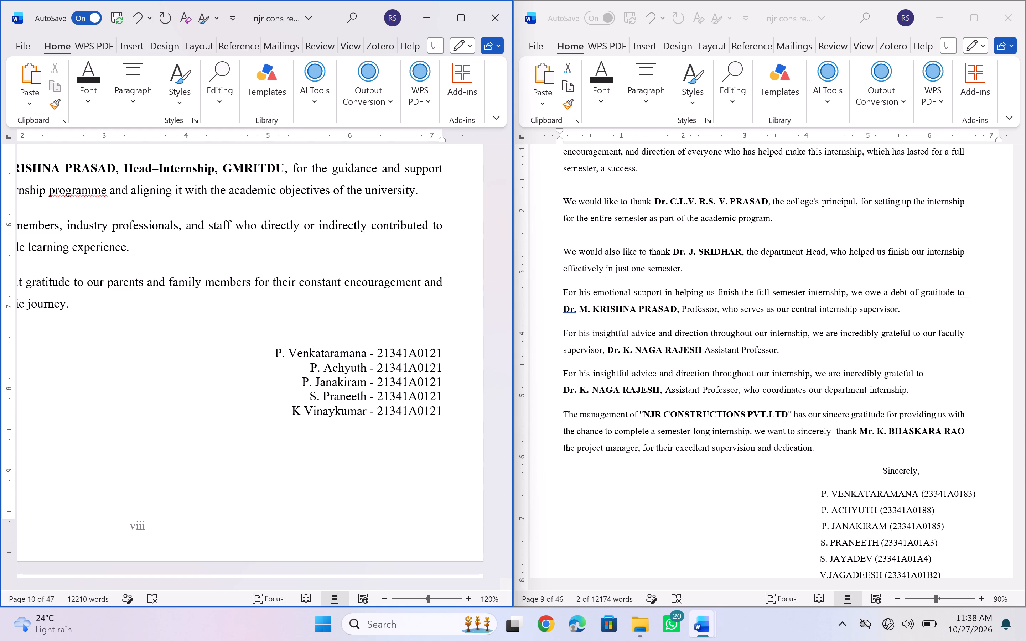
Replace the fifth student's name in the closing list with the other report's fifth student, as initial, period and capitalised name.
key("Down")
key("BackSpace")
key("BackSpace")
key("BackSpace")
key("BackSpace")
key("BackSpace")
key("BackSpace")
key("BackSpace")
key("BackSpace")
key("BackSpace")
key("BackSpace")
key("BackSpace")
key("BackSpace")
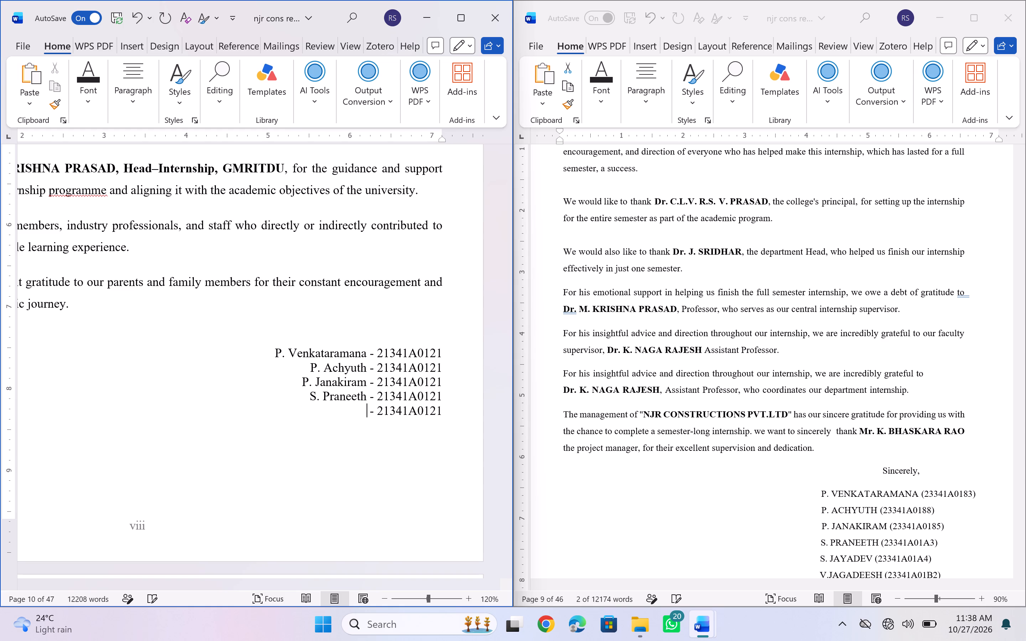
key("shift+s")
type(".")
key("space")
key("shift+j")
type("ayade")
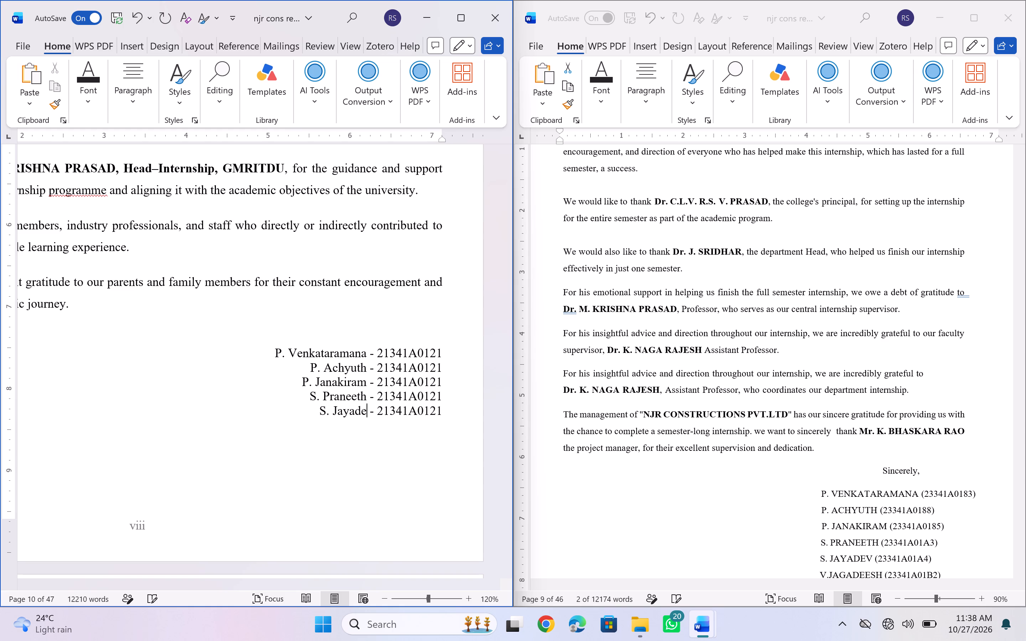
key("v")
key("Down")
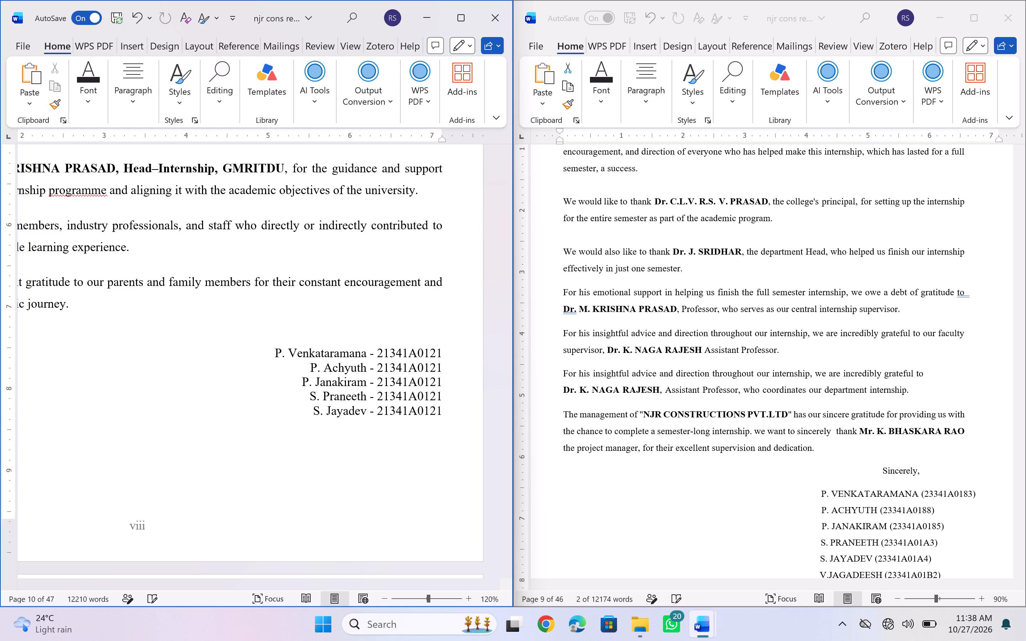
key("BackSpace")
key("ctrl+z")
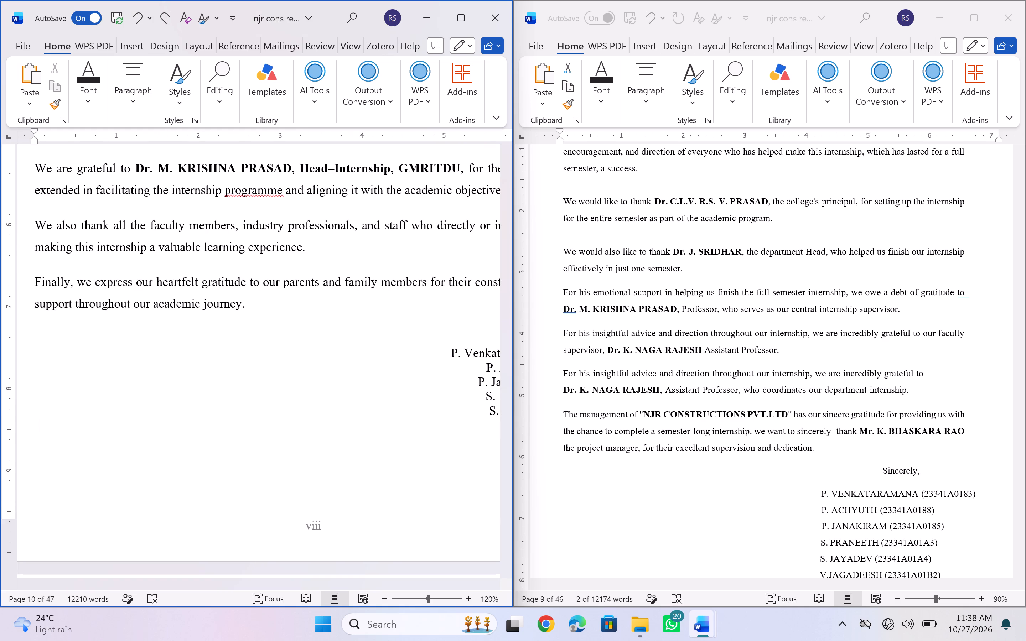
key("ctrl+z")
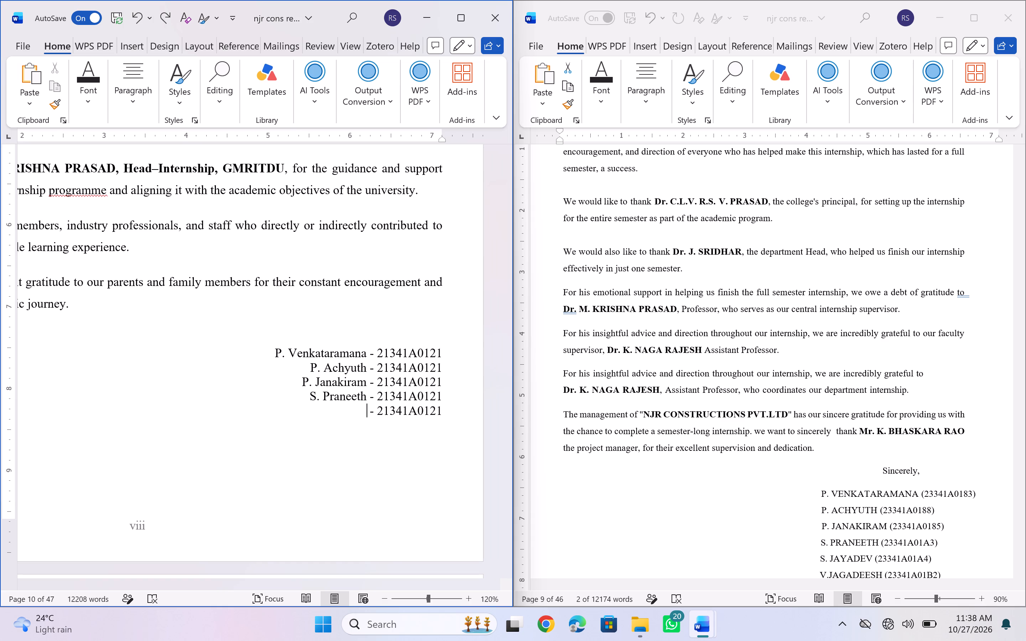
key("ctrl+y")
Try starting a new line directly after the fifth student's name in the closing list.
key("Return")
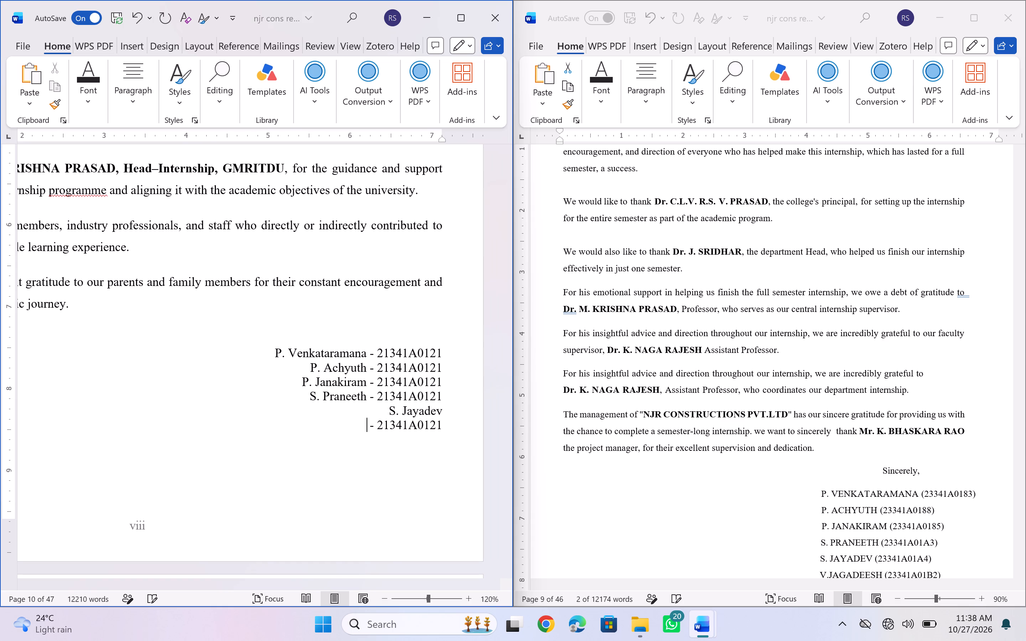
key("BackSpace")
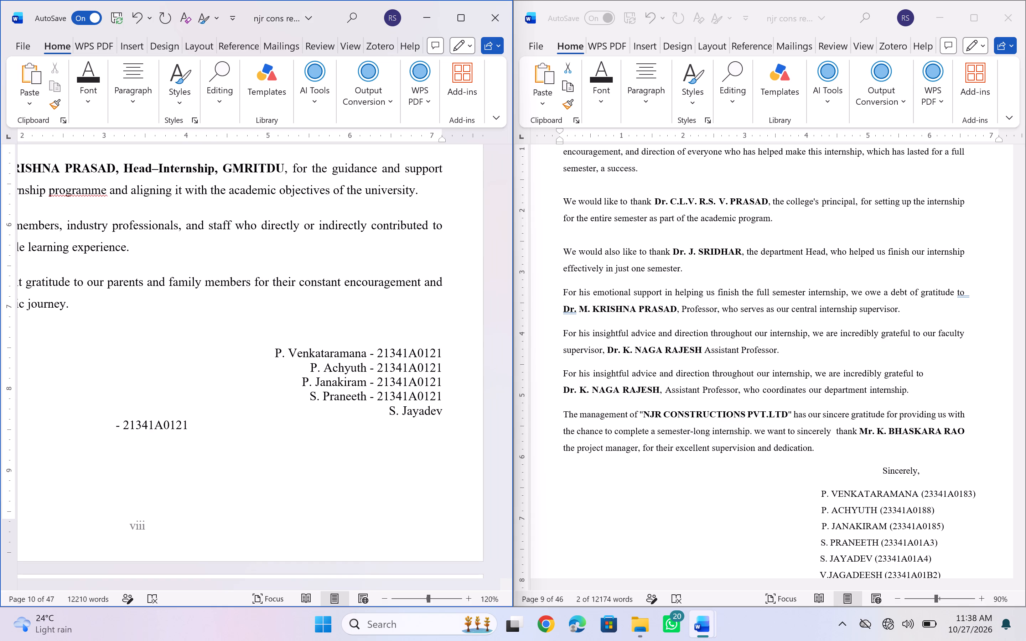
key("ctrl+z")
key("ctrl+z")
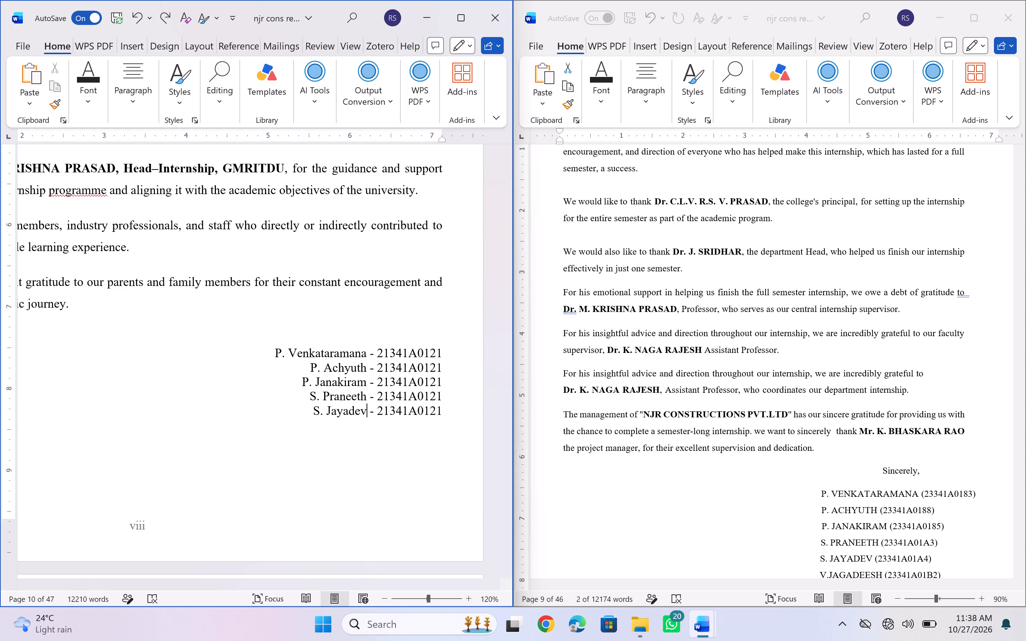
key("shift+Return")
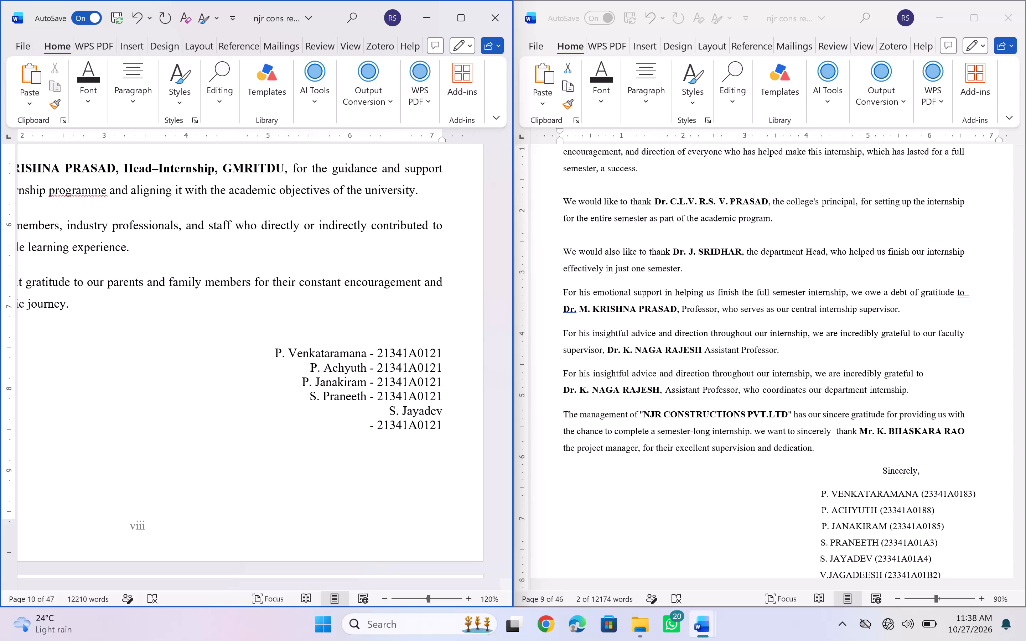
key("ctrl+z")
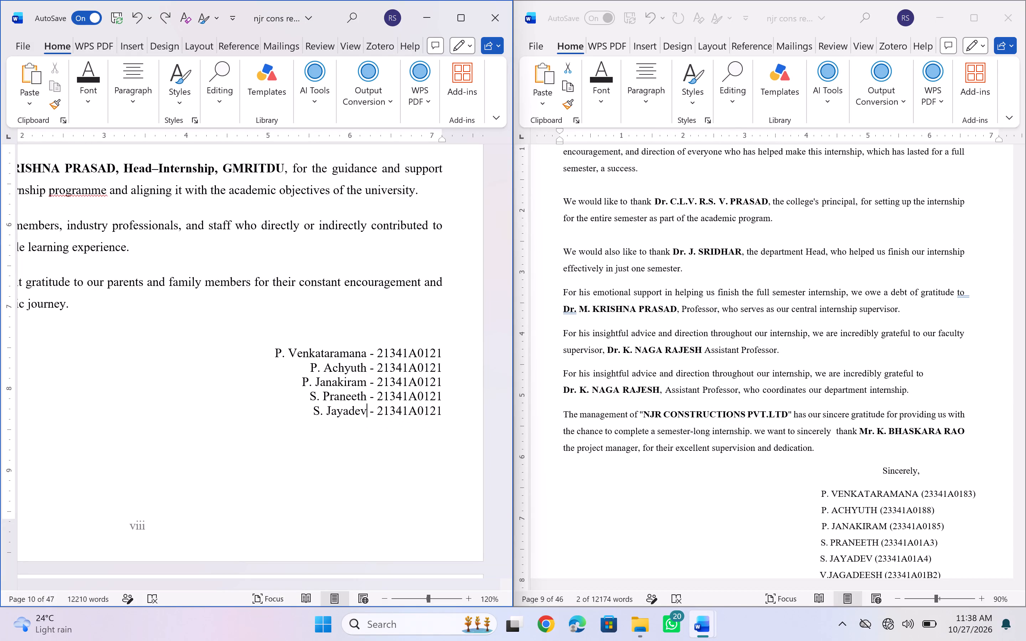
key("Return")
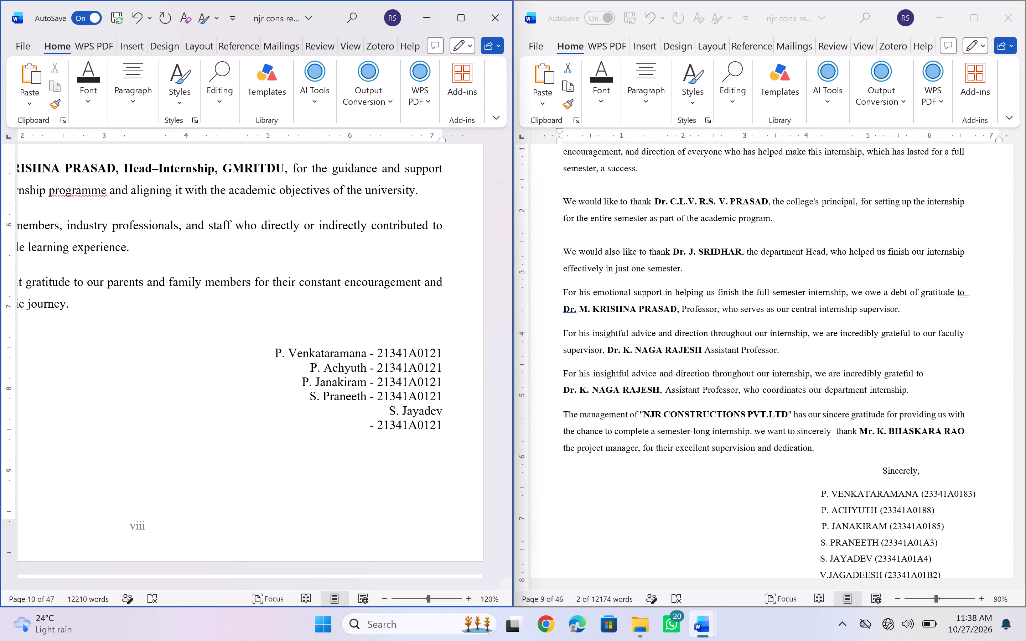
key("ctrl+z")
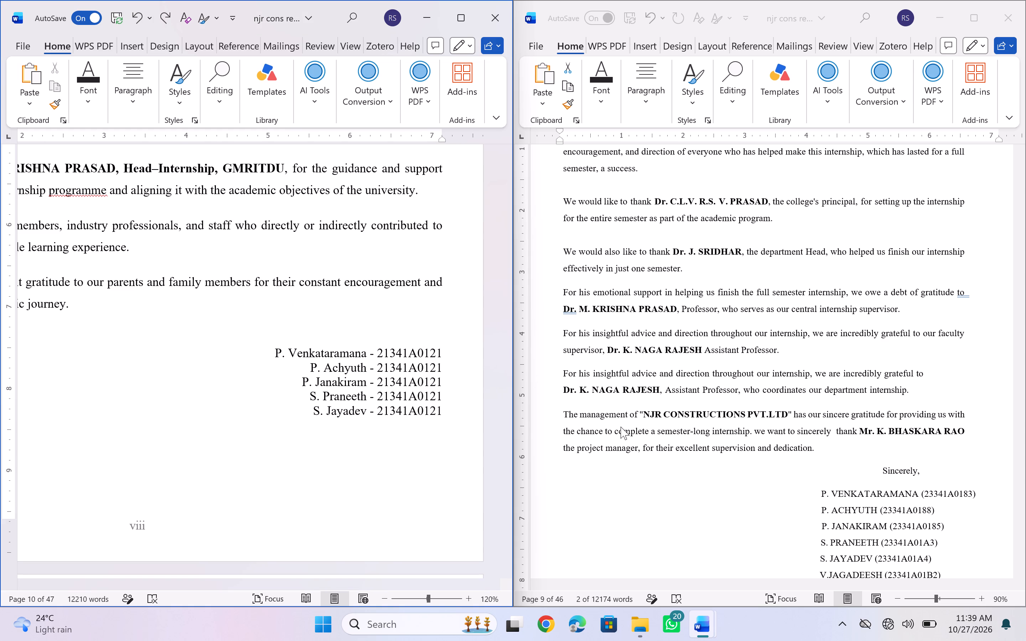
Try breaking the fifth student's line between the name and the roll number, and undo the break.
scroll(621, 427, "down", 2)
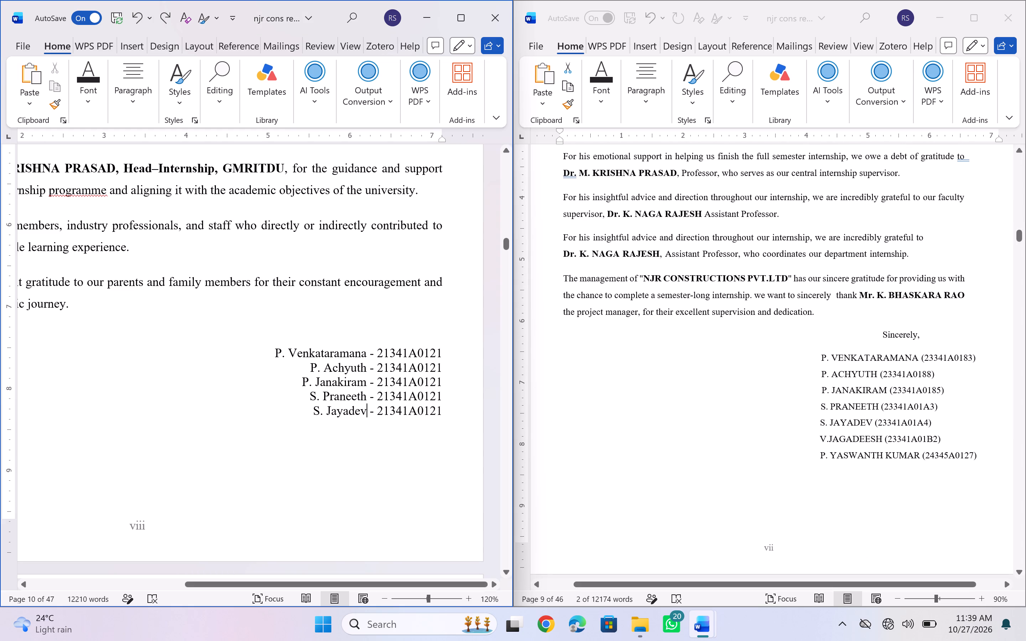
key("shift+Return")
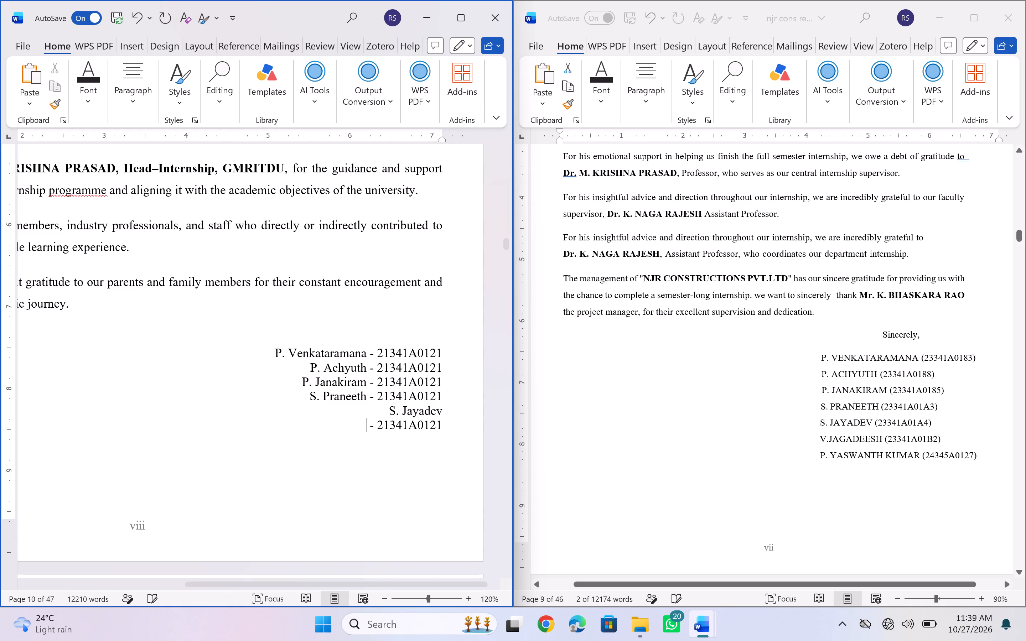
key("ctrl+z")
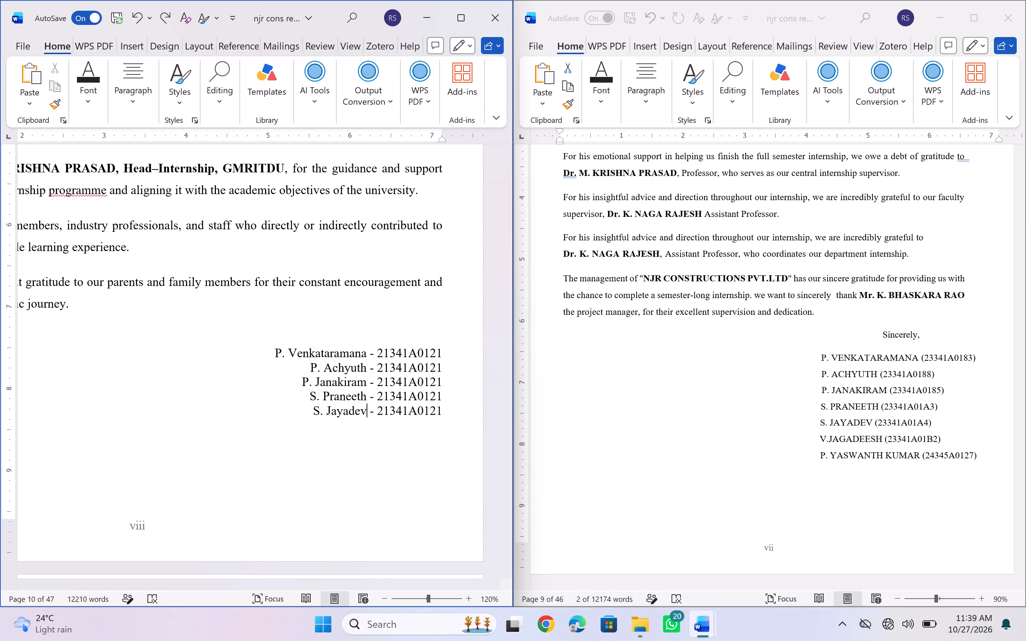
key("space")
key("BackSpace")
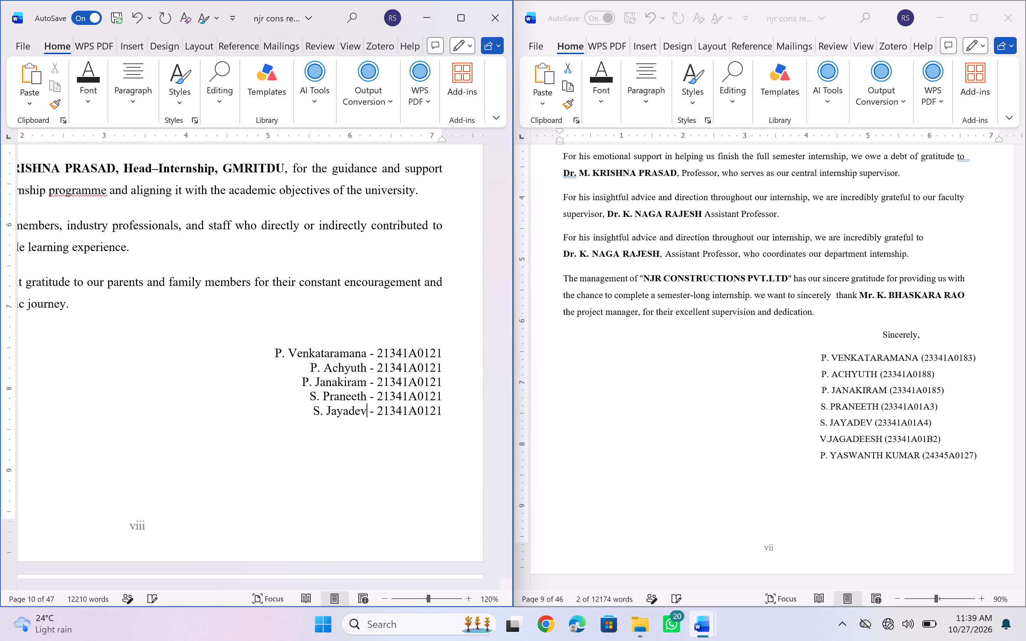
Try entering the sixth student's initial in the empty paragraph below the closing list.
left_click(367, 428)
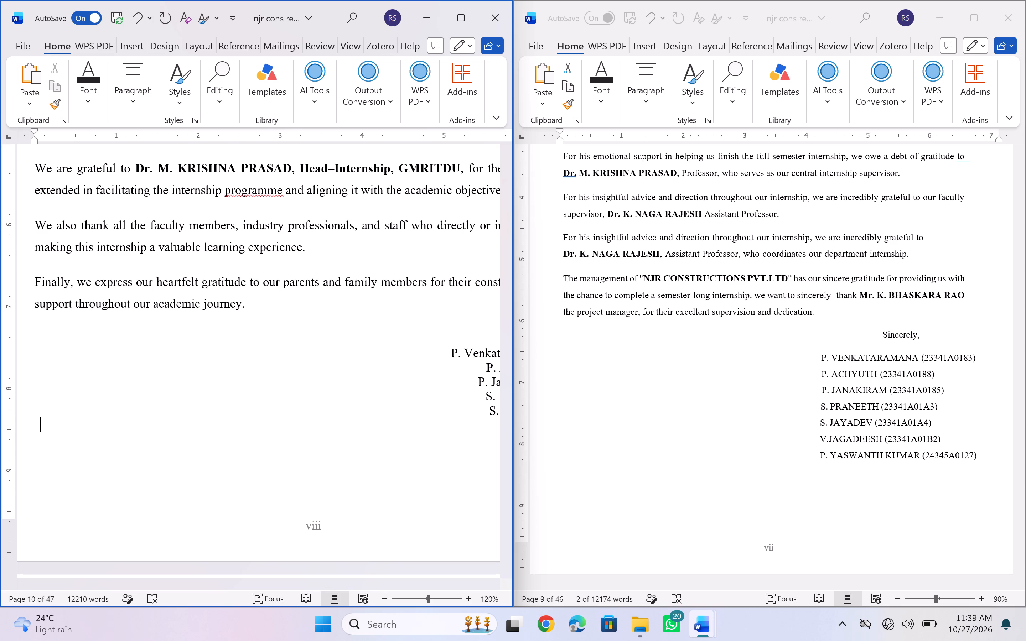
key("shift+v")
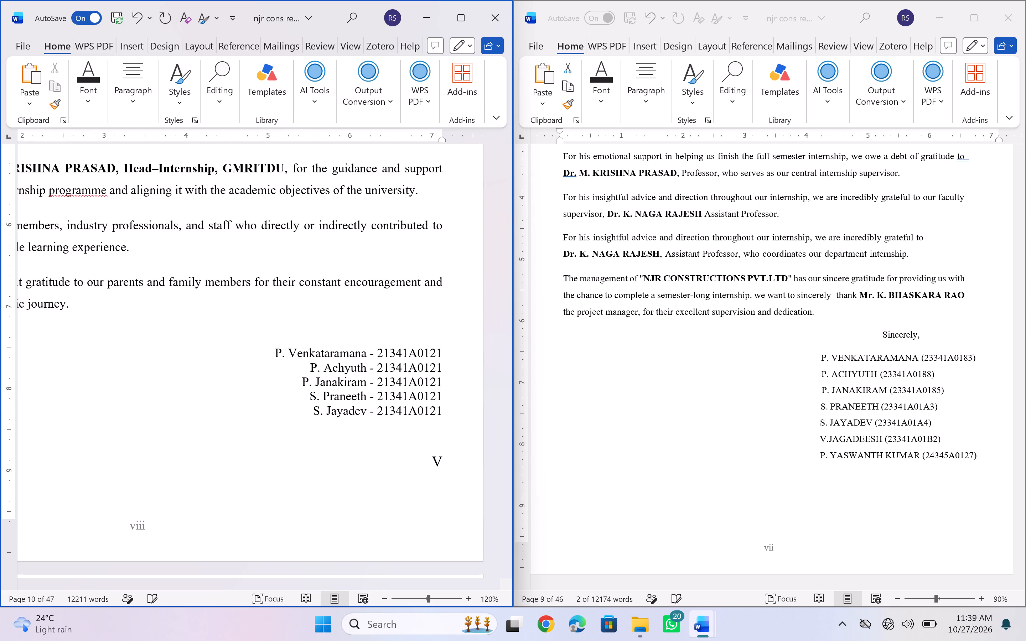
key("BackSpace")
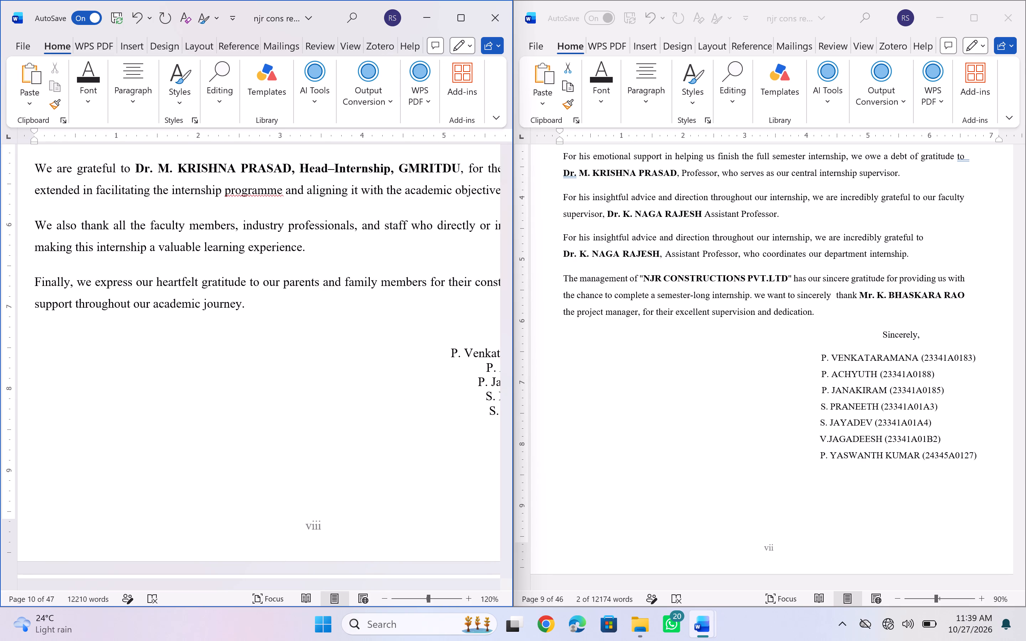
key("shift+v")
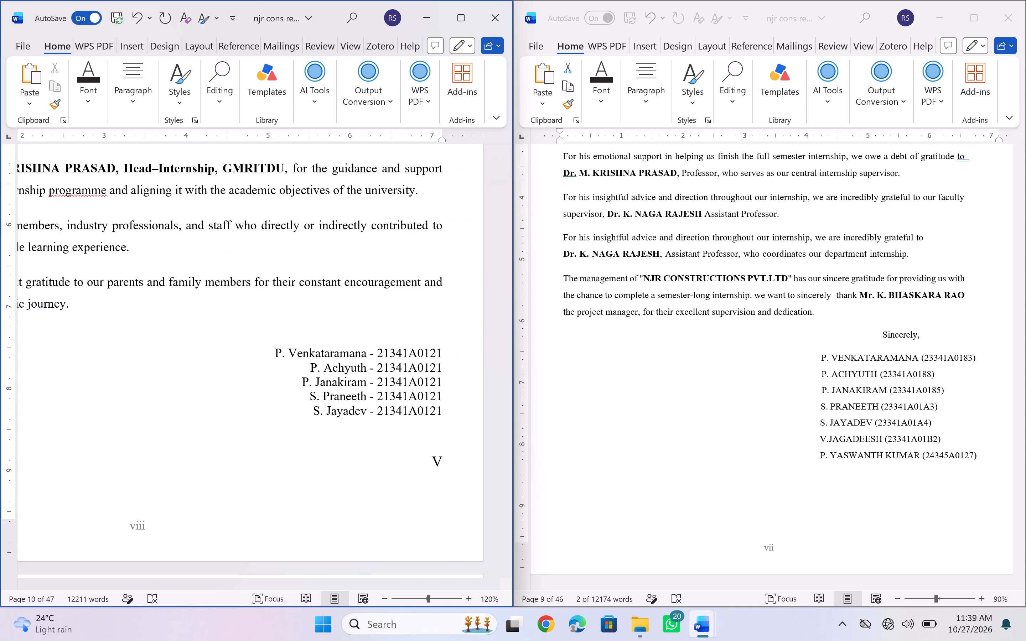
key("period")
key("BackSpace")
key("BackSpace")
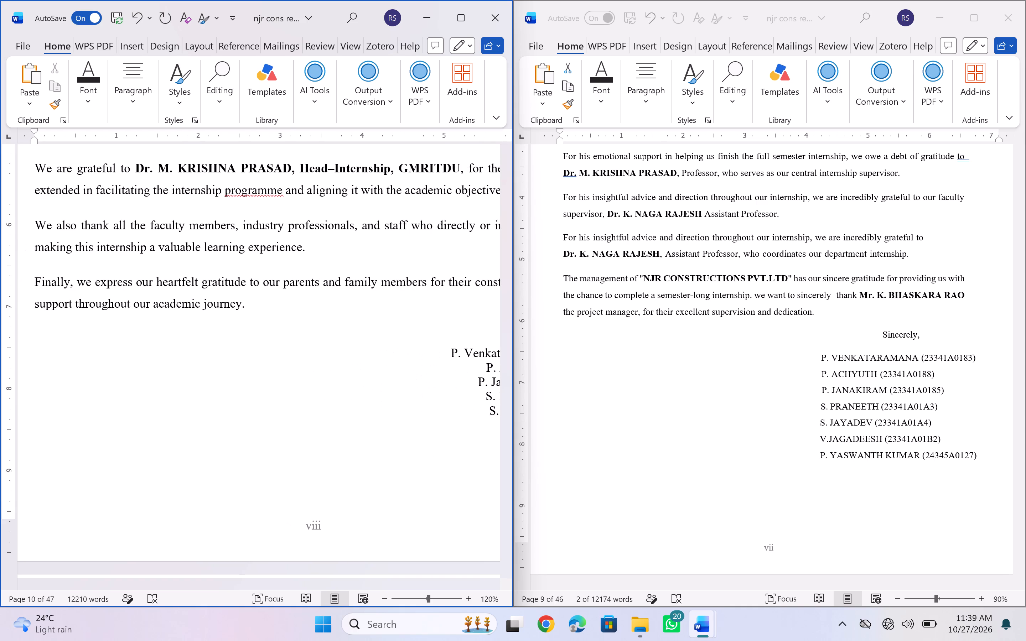
Add a sixth line at the end of the closing student list with a roll number ending in B3.
scroll(367, 428, "left", 1)
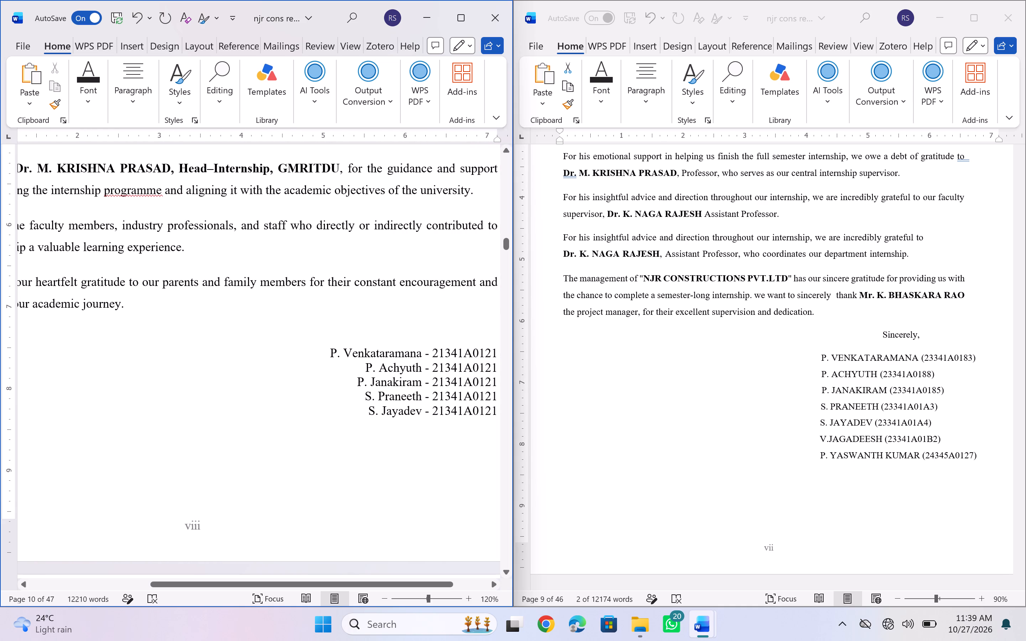
left_click(418, 339)
scroll(484, 403, "left", 1)
left_click(444, 408)
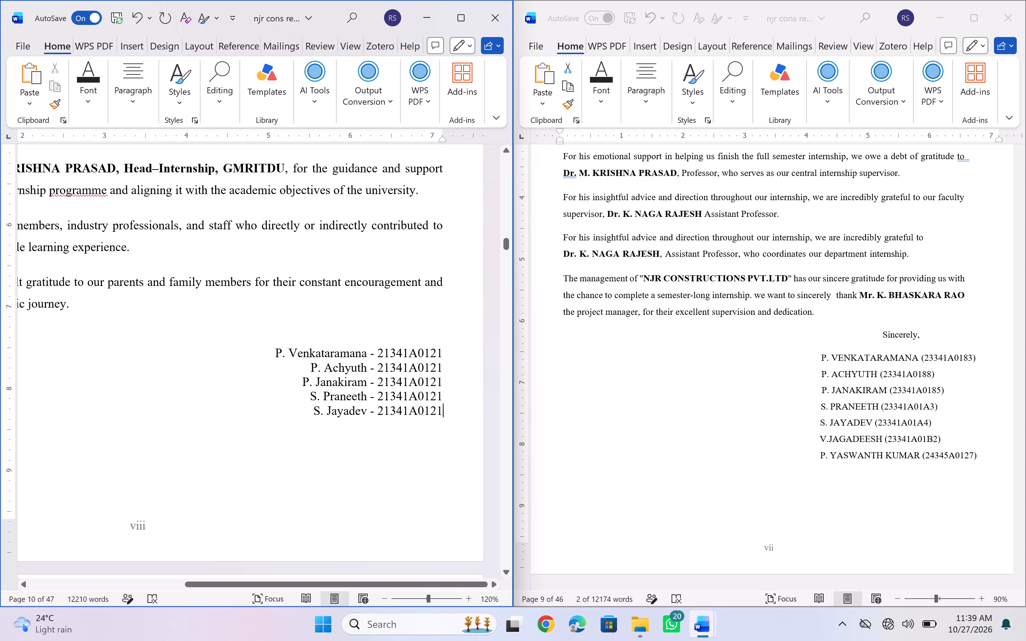
key("Return")
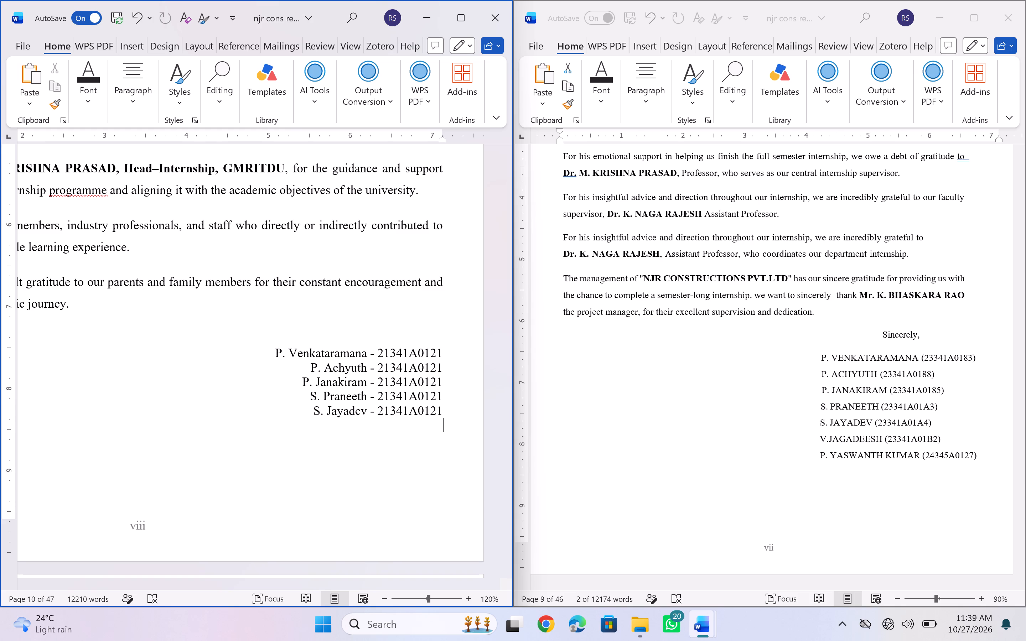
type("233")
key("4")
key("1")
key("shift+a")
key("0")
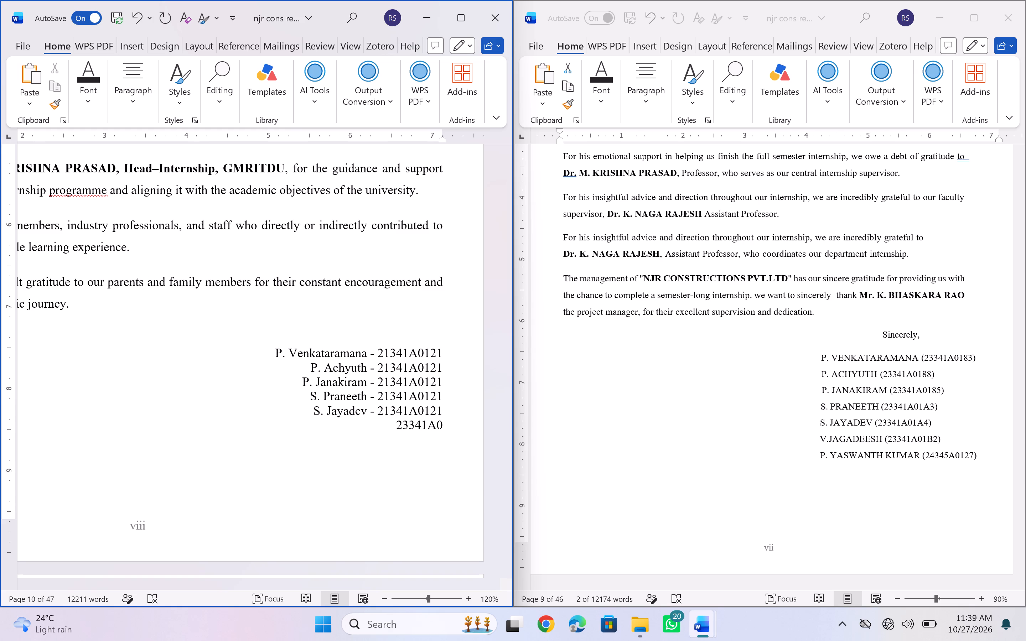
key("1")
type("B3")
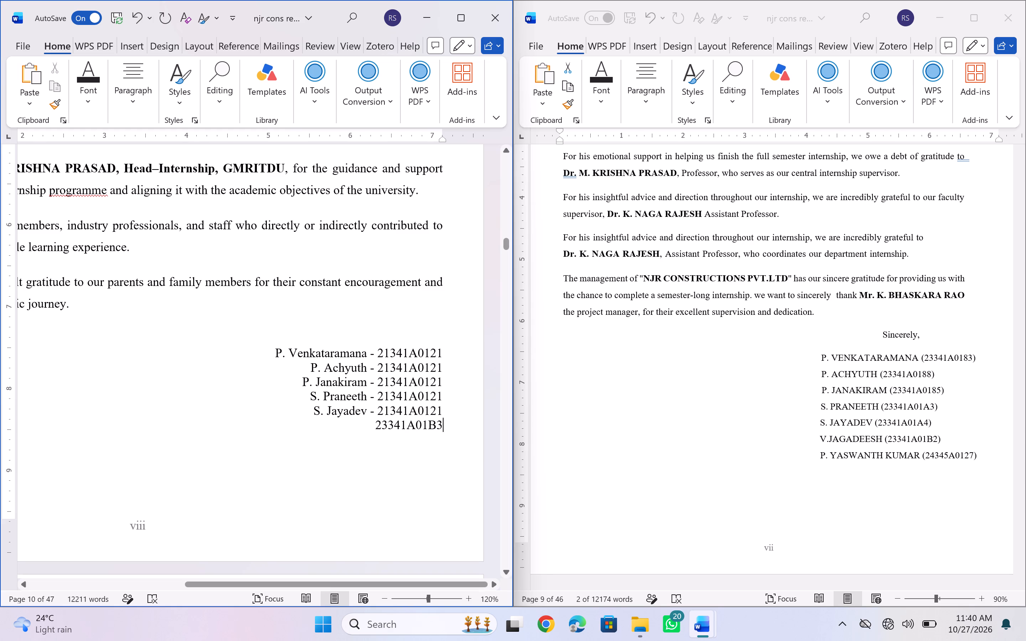
Before the new roll number, insert the other report's sixth student as initial, period and capitalised name, followed by a spaced hyphen.
left_click(375, 421)
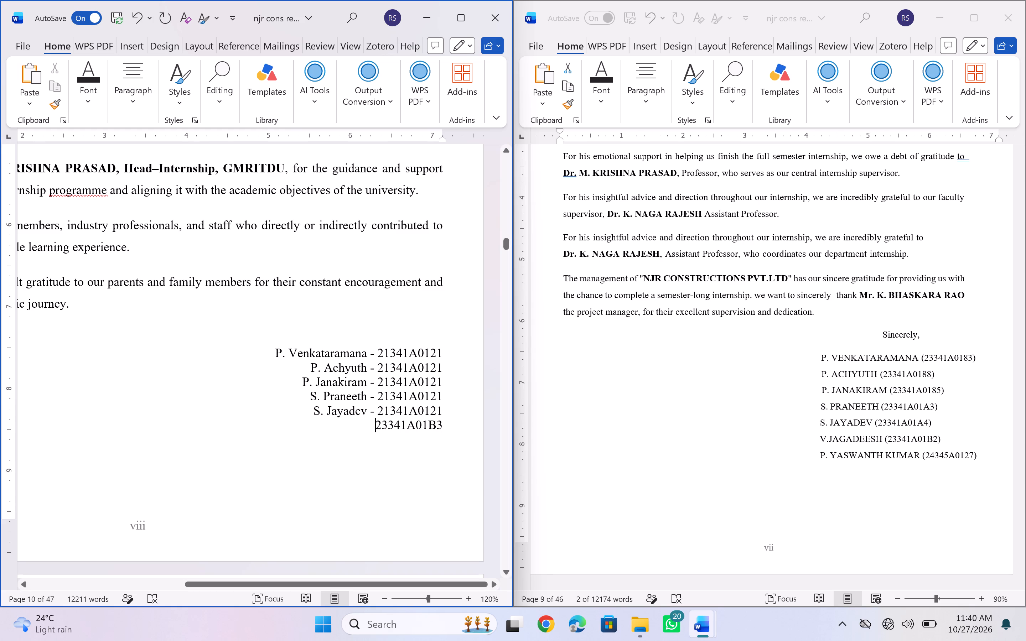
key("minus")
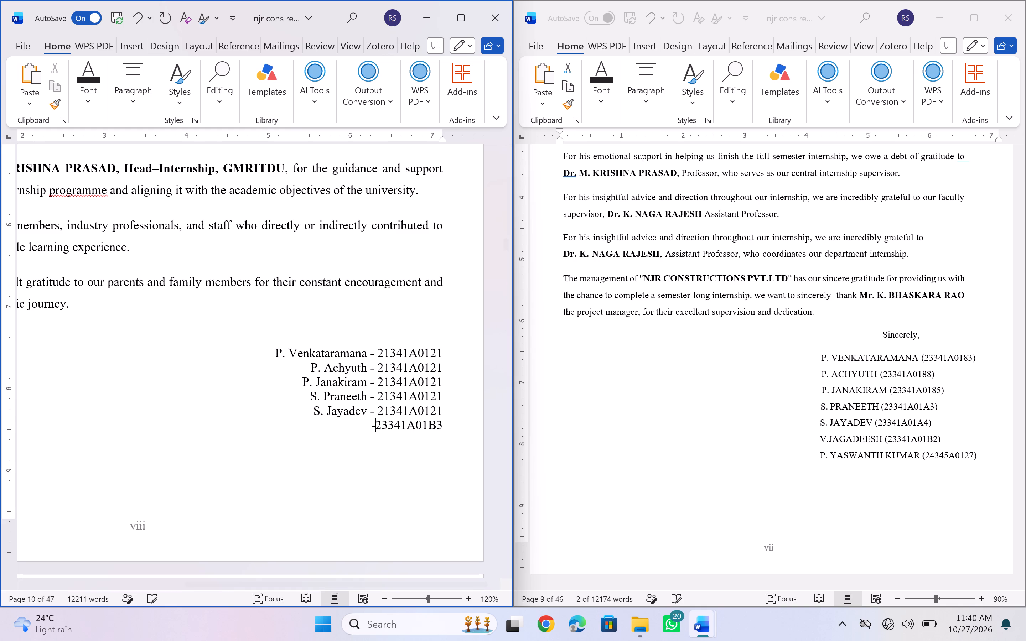
key("Left")
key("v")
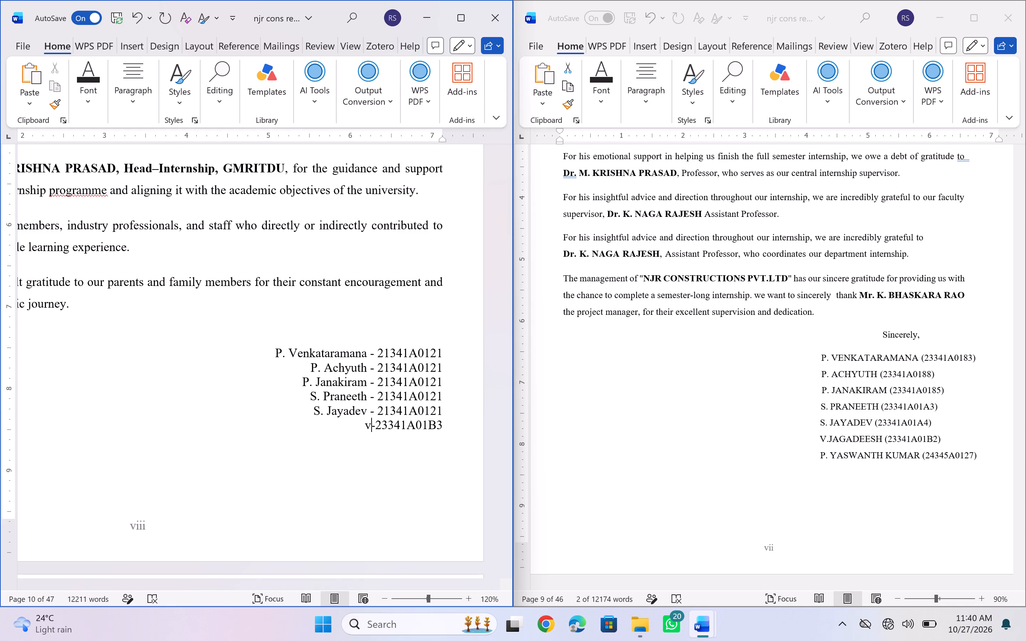
key("BackSpace")
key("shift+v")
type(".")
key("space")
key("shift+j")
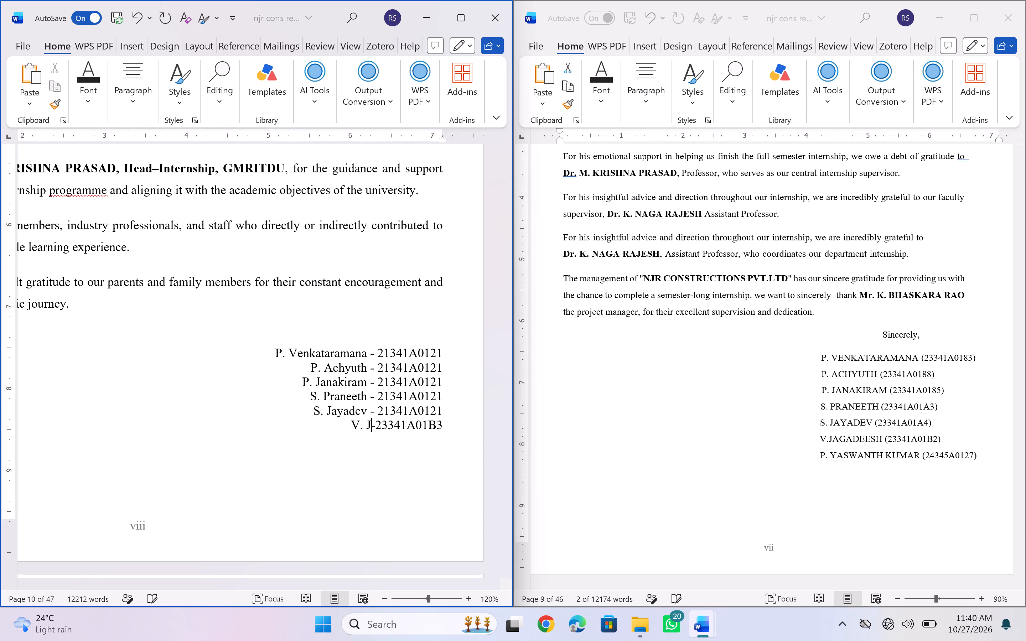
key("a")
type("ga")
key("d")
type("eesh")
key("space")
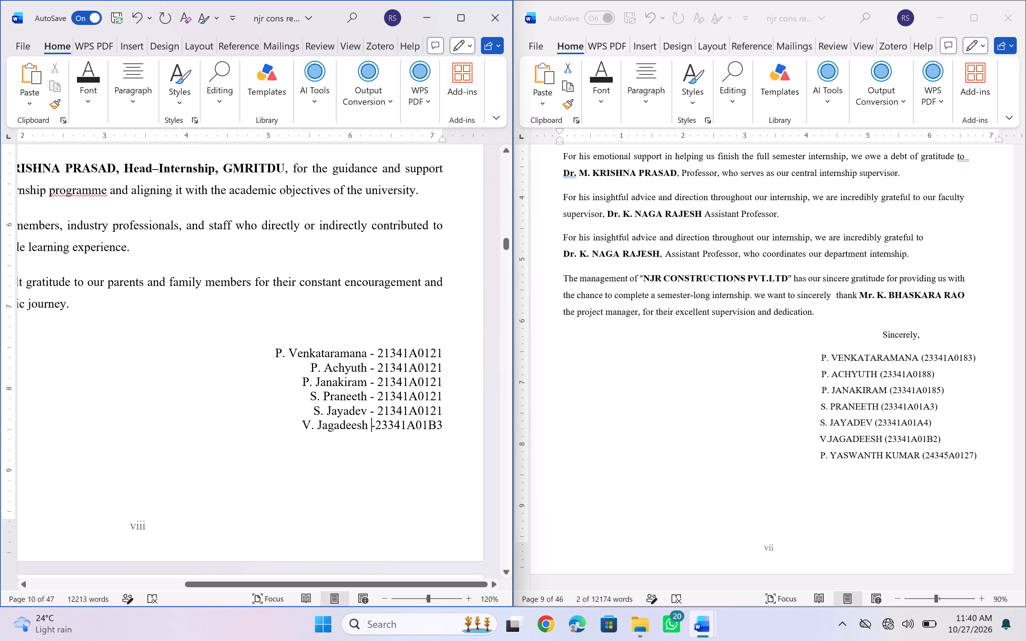
left_click(377, 426)
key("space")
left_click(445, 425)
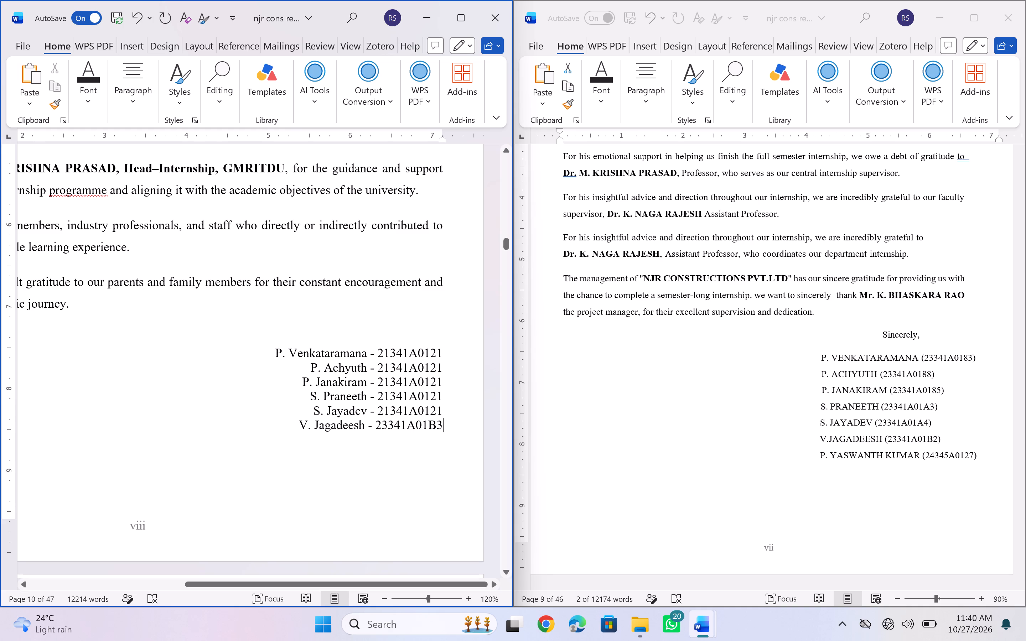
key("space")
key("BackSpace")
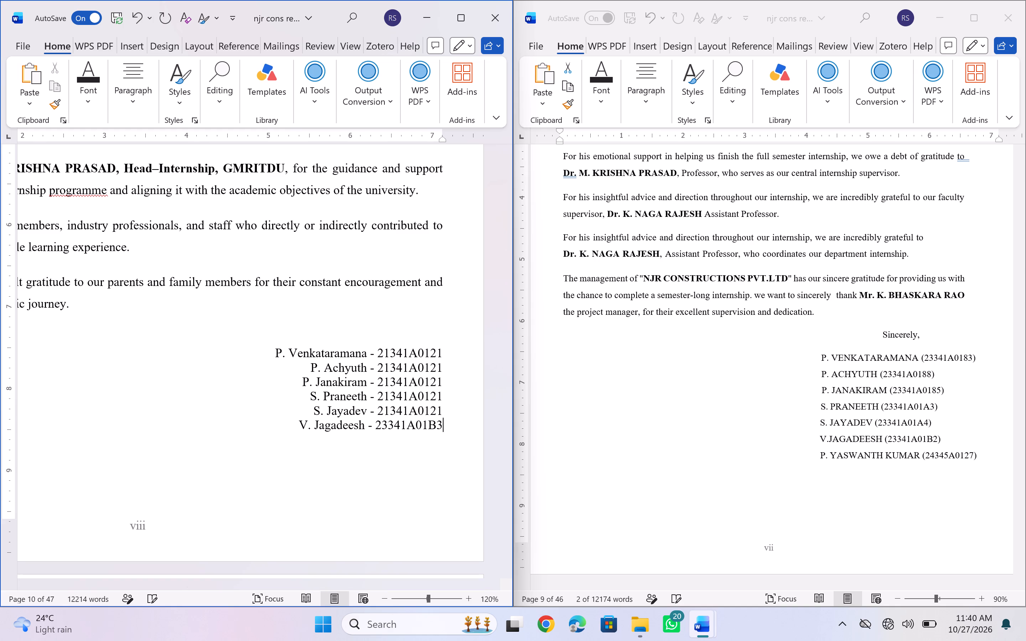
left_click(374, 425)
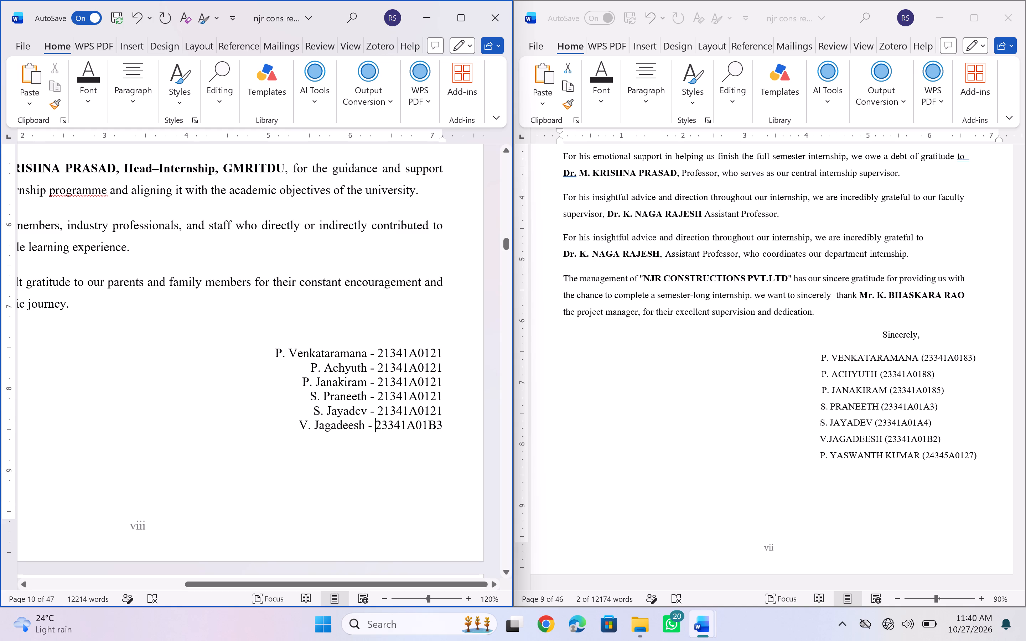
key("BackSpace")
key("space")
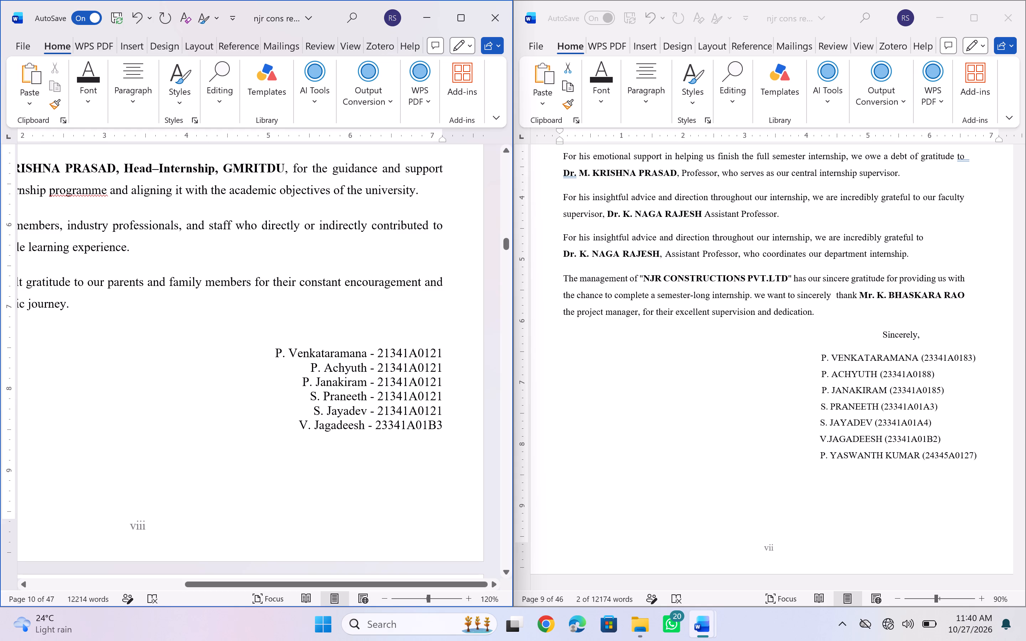
Add a seventh line to the closing student list with the other report's seventh student as initial, period and capitalised name, followed by a spaced hyphen.
left_click(447, 425)
key("Return")
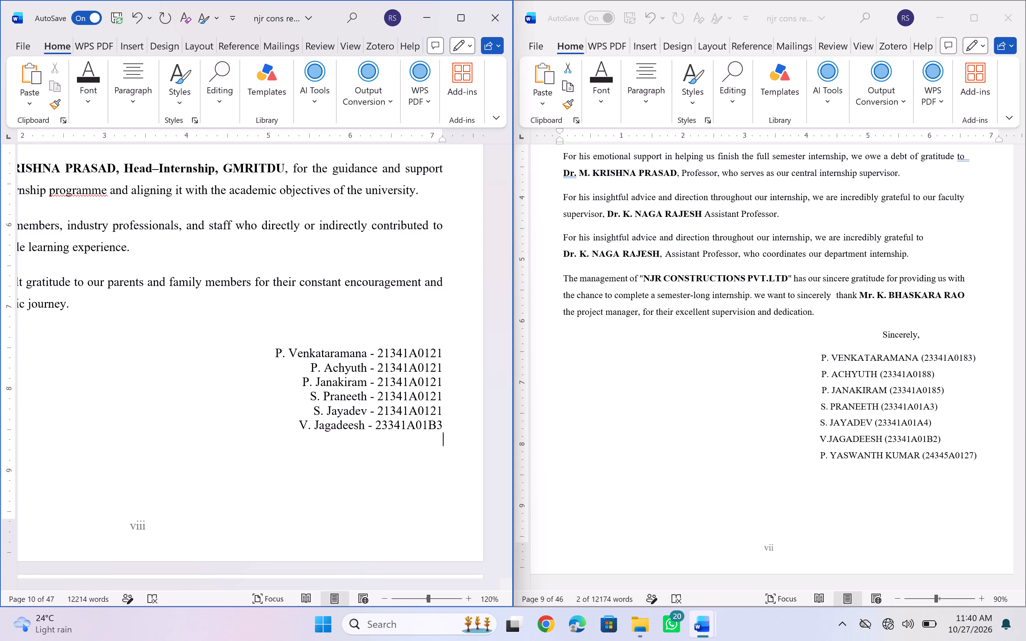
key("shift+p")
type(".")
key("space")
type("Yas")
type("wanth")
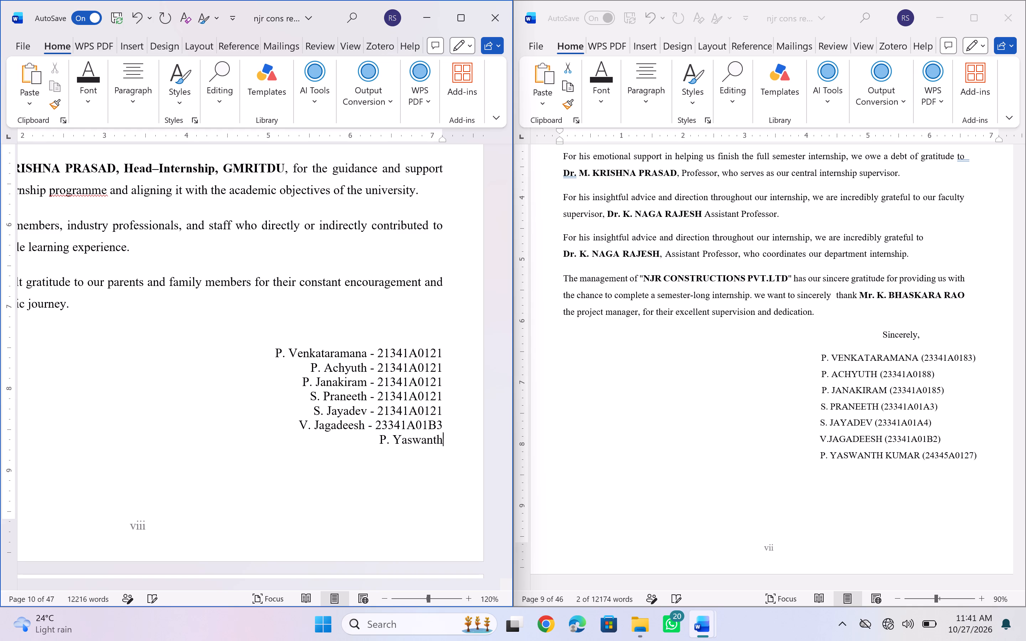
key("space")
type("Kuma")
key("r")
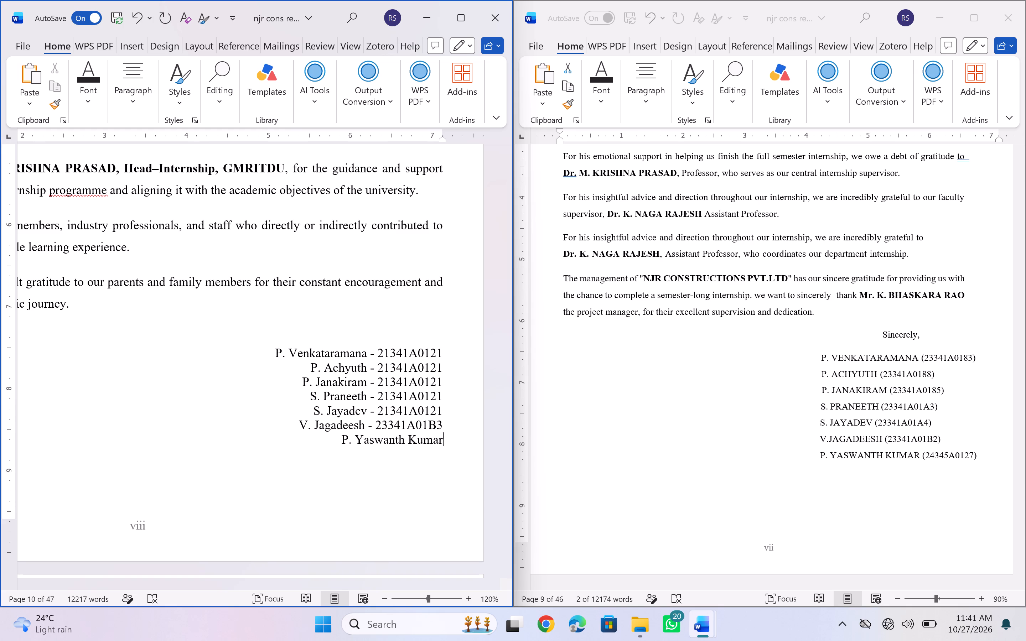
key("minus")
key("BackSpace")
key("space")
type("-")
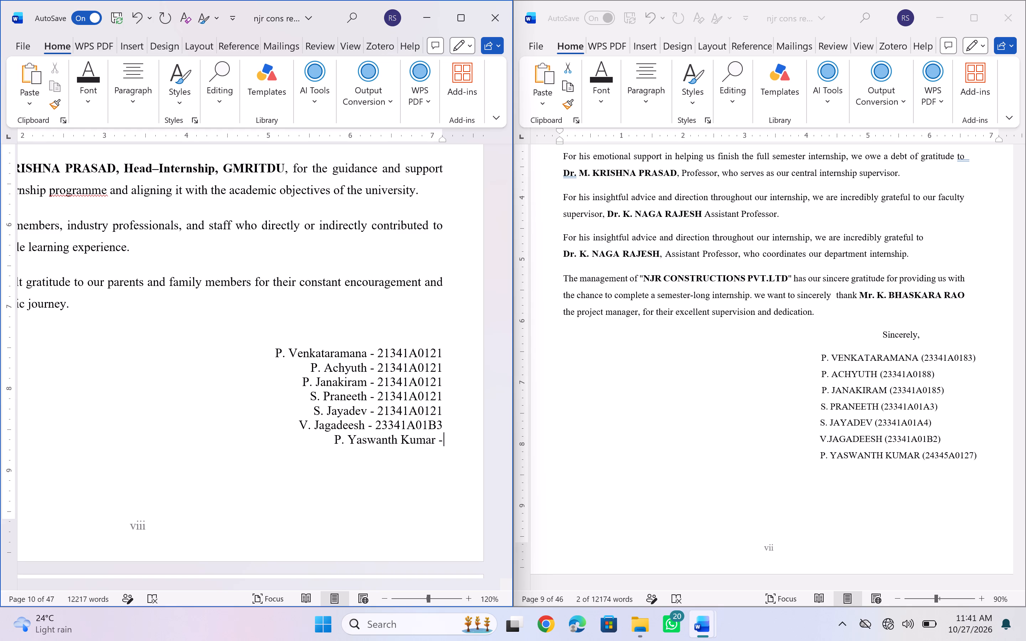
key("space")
Complete the seventh line with that student's roll number from the other report, ending in 27.
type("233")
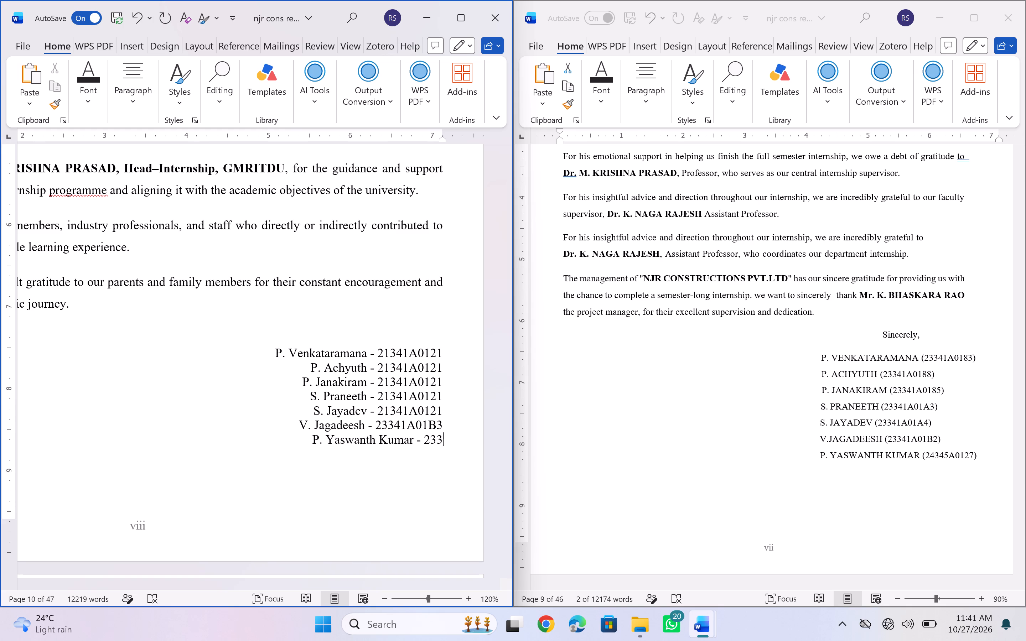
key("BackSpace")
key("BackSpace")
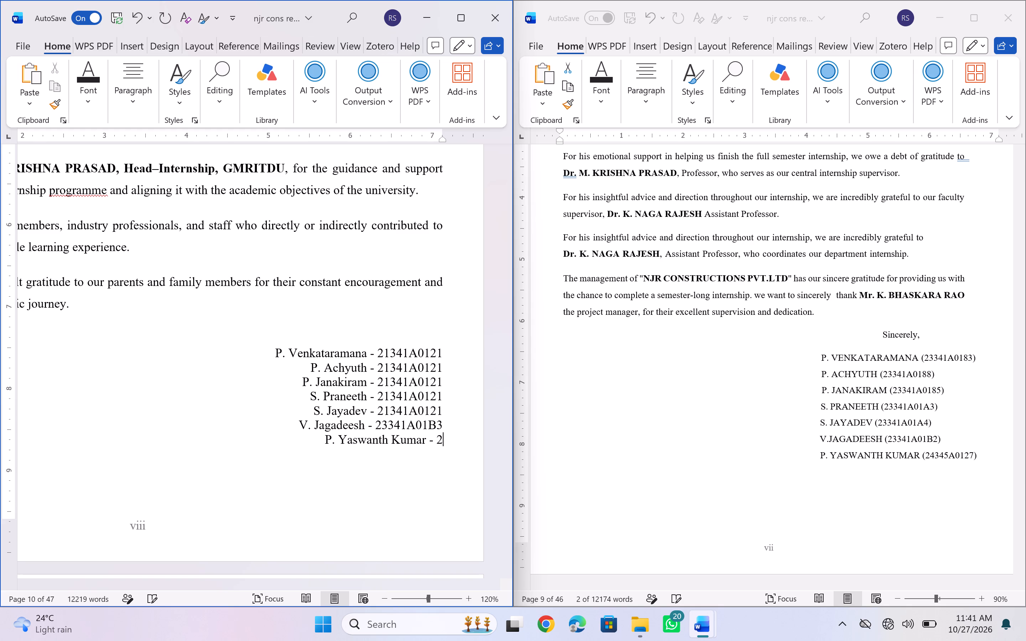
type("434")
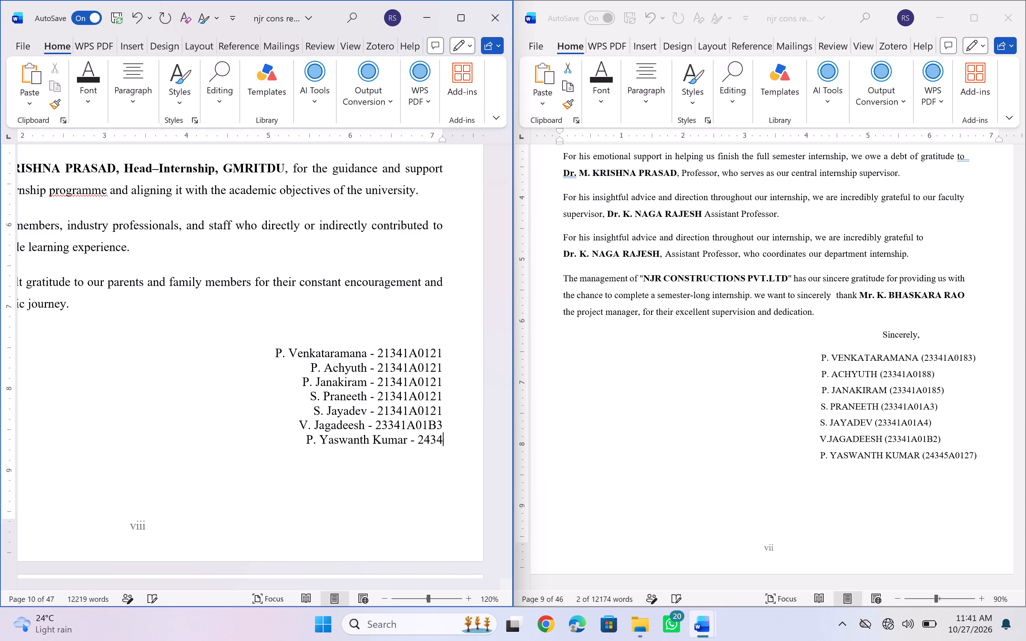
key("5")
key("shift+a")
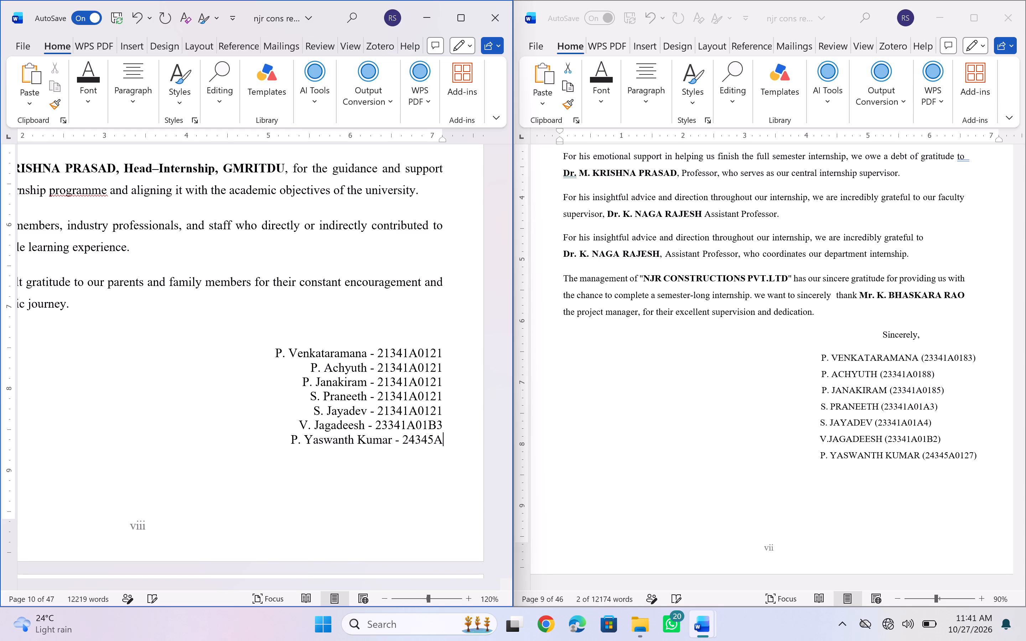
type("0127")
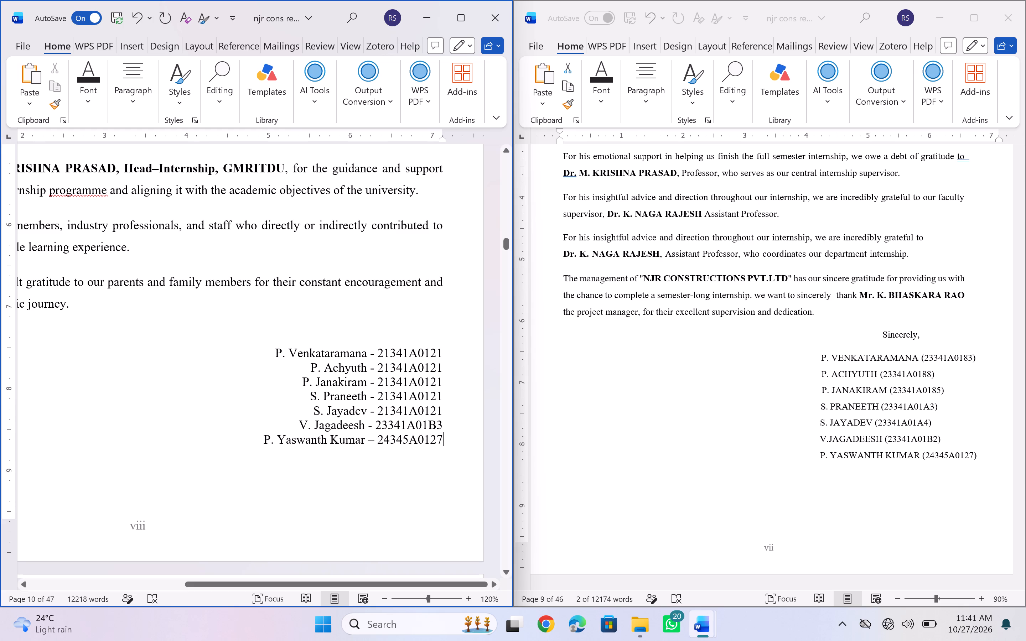
Correct the first listed student's roll number to match the other report, starting with 23 and ending in 83.
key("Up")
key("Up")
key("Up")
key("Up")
left_click(390, 355)
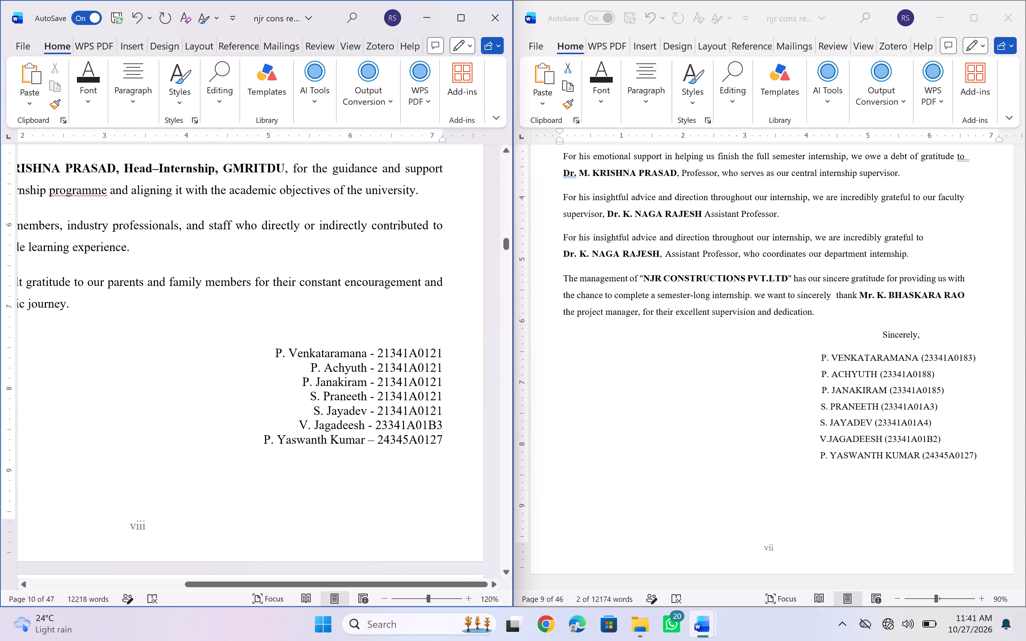
key("BackSpace")
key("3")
left_click(441, 352)
key("BackSpace")
key("BackSpace")
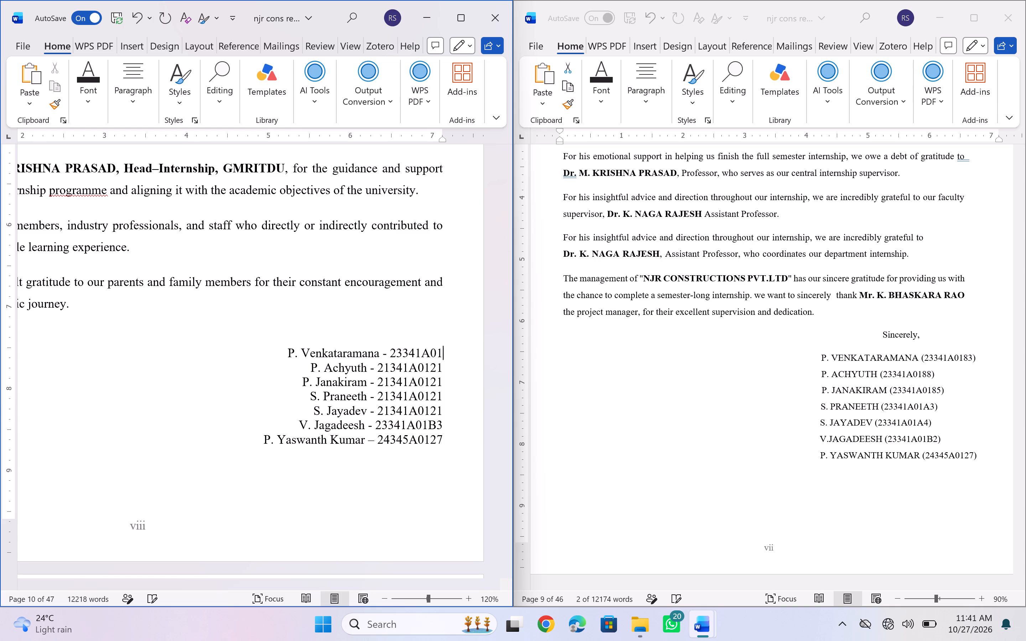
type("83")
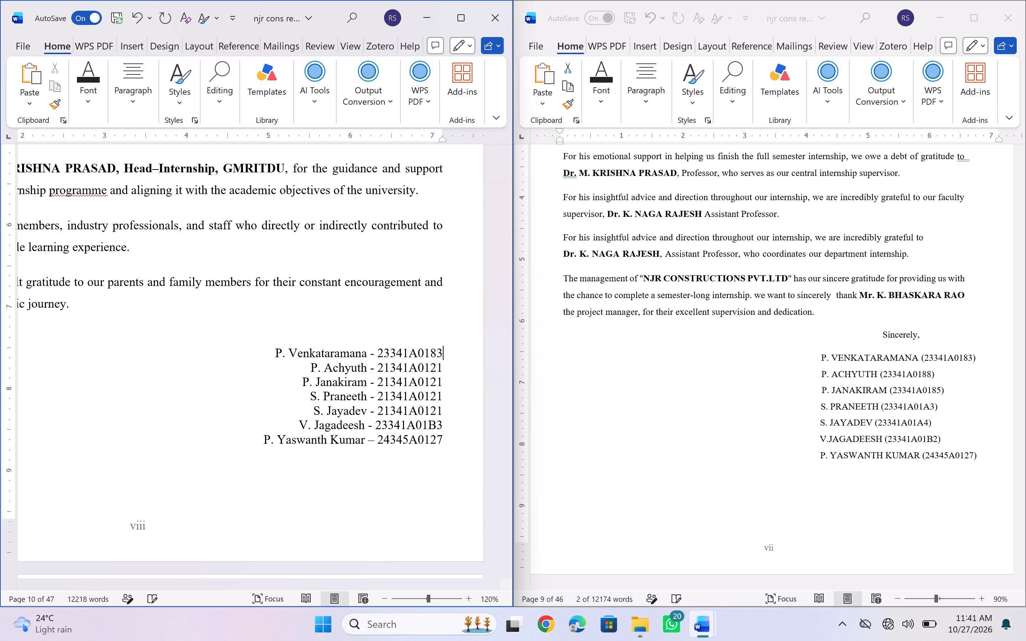
Correct the second listed student's roll number to match the other report, starting with 23 and ending in 88.
left_click(390, 370)
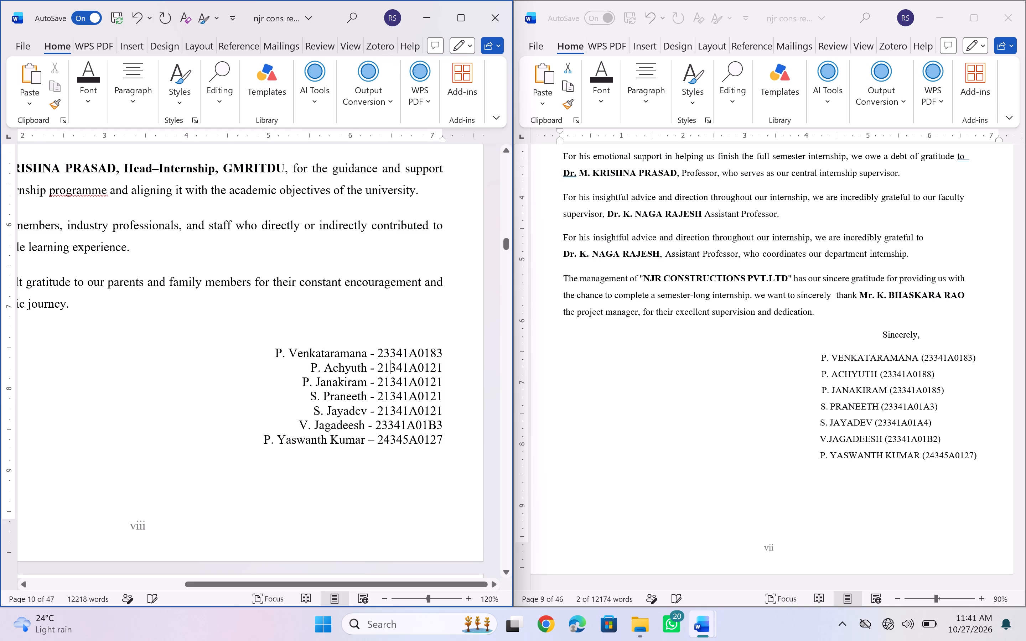
key("BackSpace")
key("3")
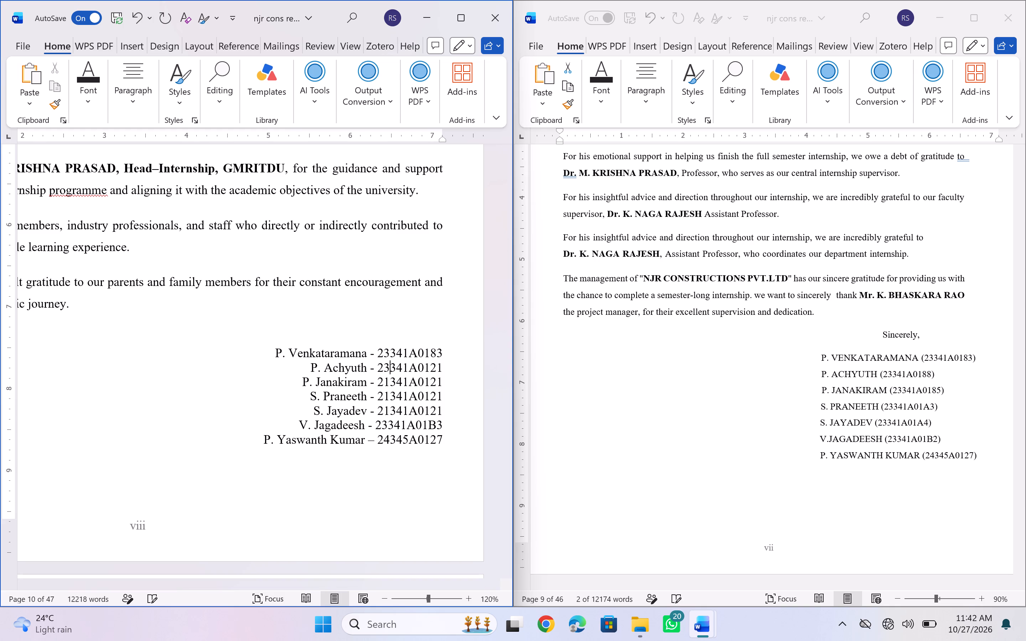
left_click(439, 367)
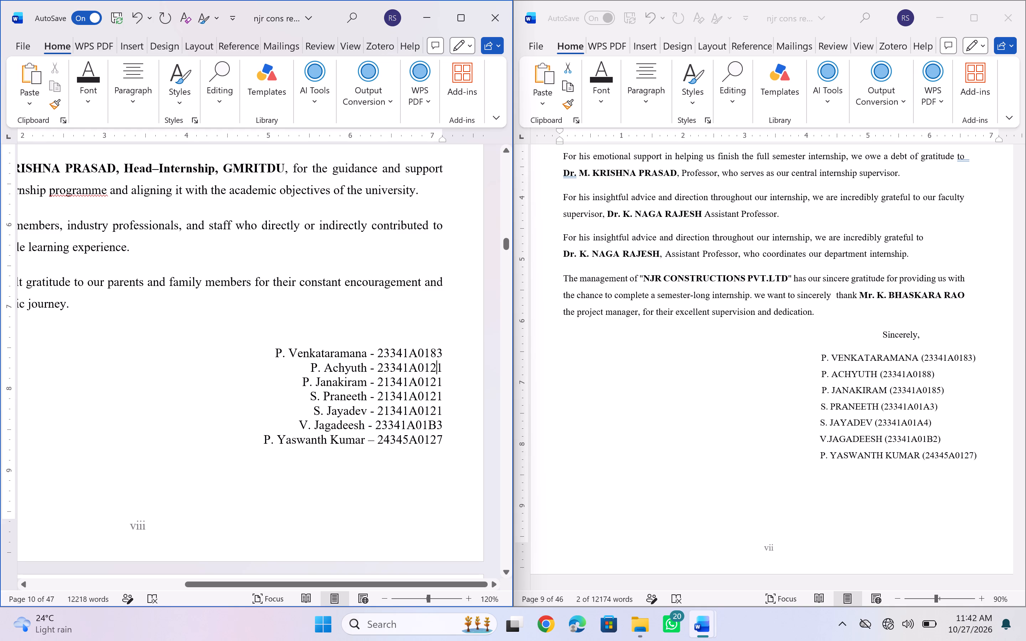
key("Right")
key("BackSpace")
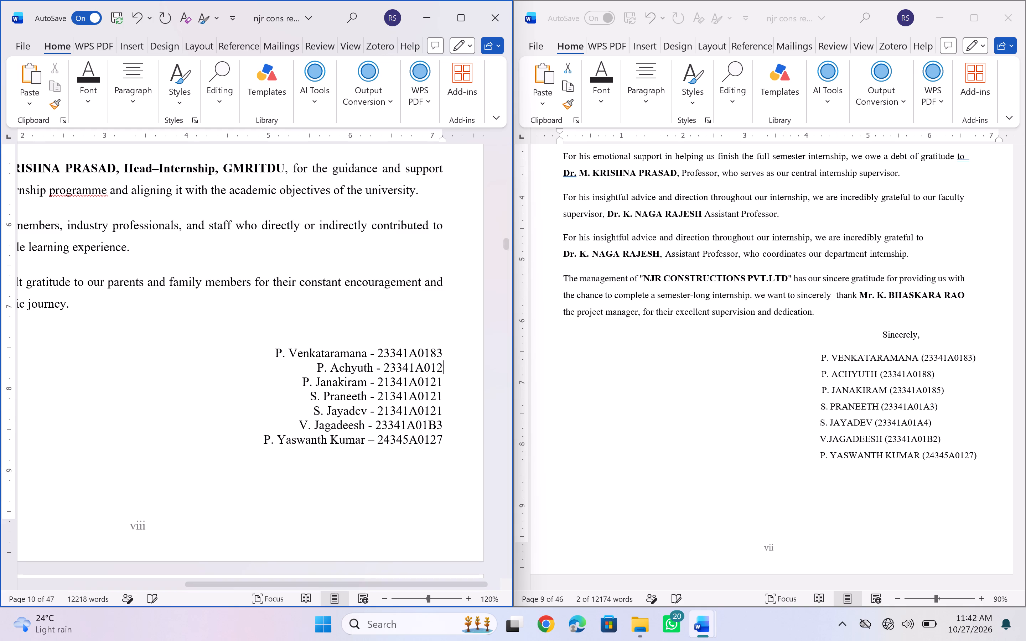
key("BackSpace")
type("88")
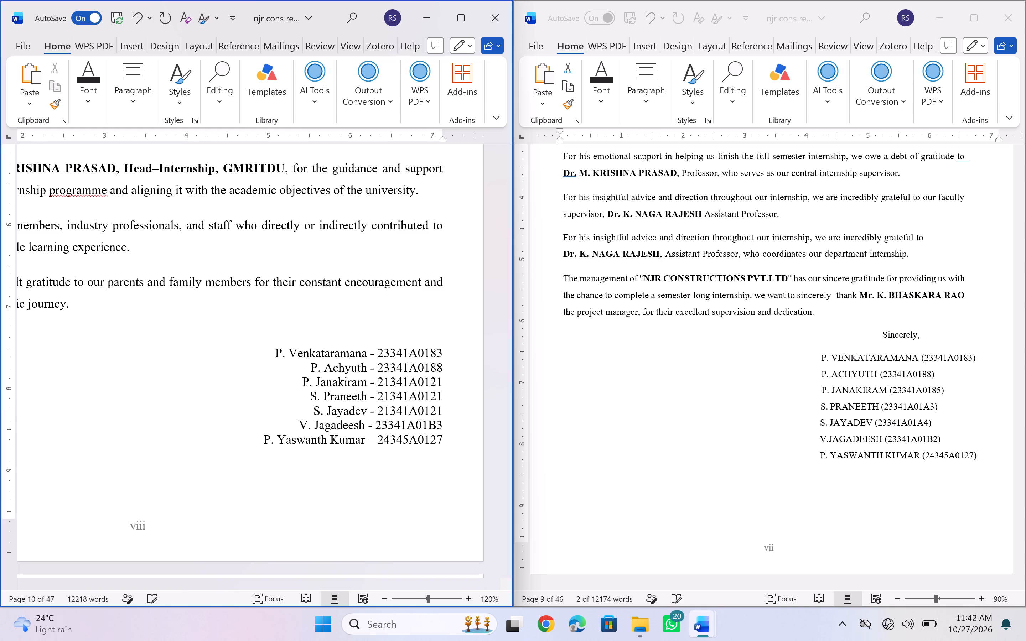
Correct the third listed student's roll number to match the other report, starting with 23 and ending in 85.
left_click(391, 383)
key("BackSpace")
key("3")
left_click(442, 381)
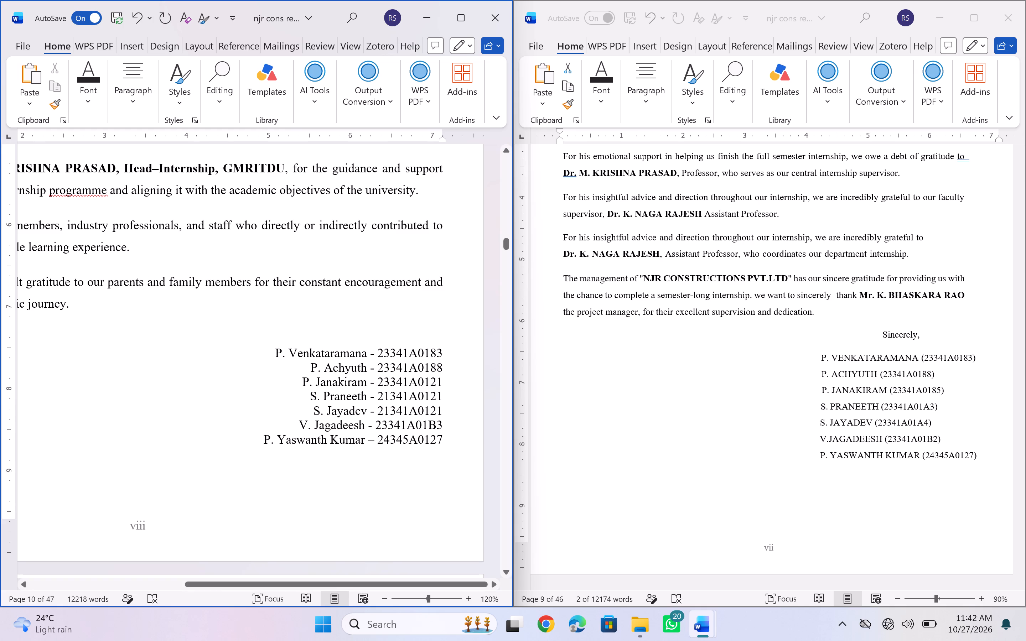
key("BackSpace")
key("BackSpace")
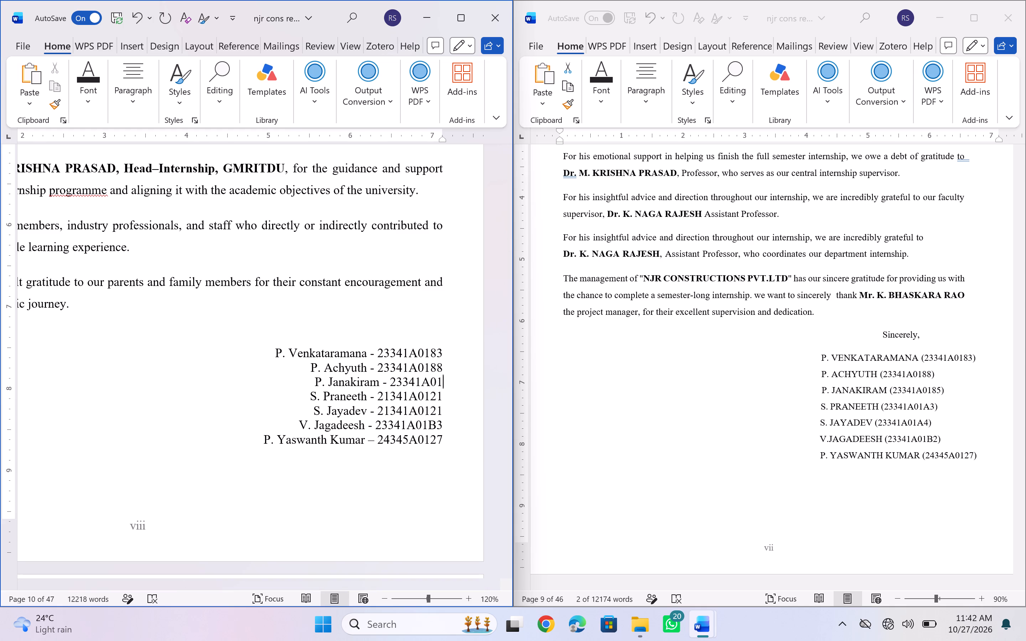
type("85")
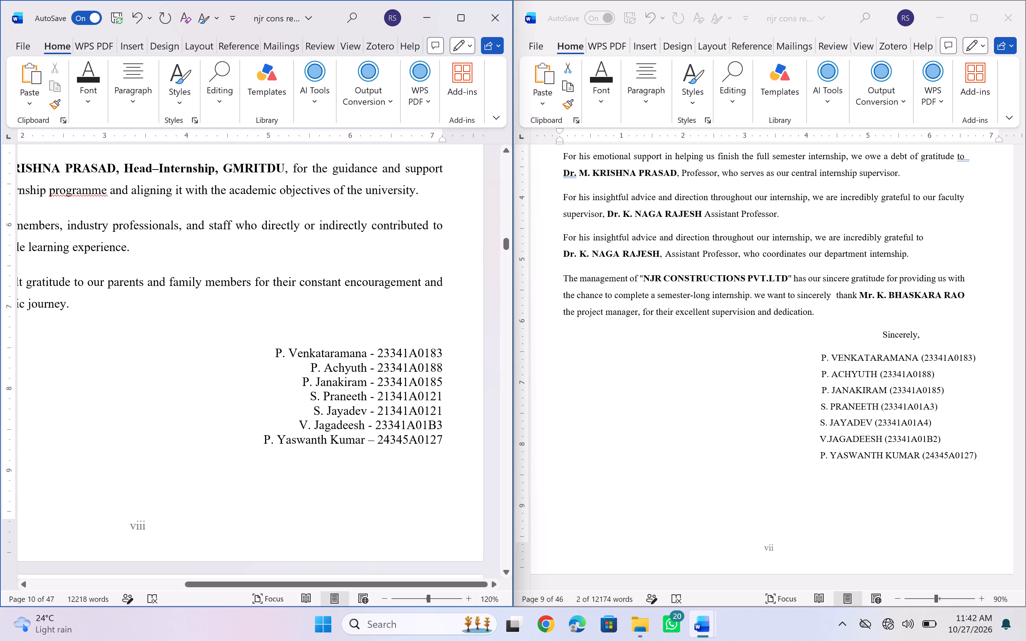
Correct the fourth listed student's roll number to match the other report, starting with 23 and ending in A3.
left_click(390, 395)
key("BackSpace")
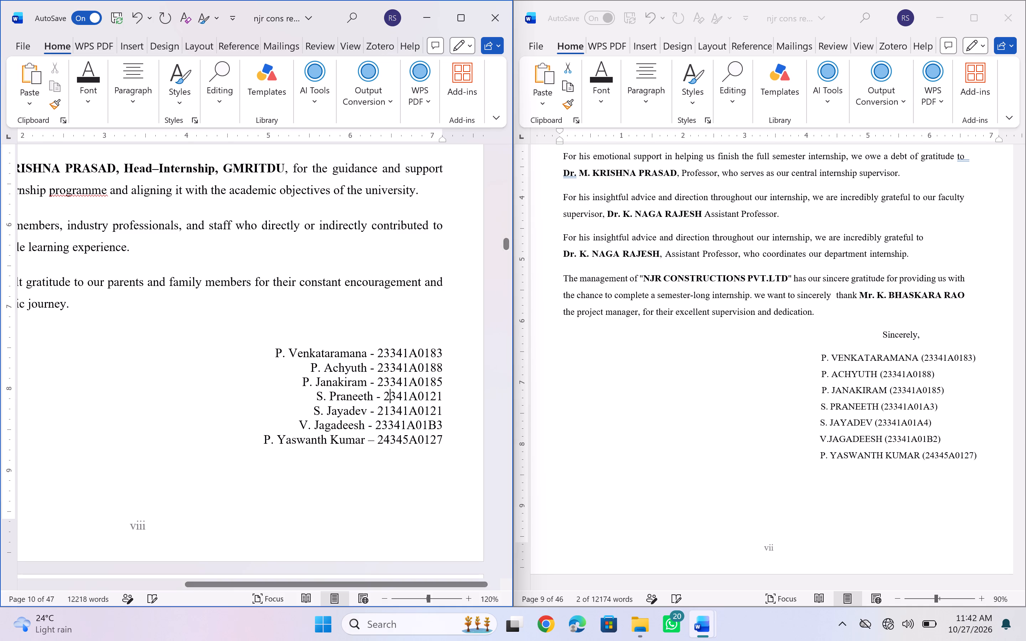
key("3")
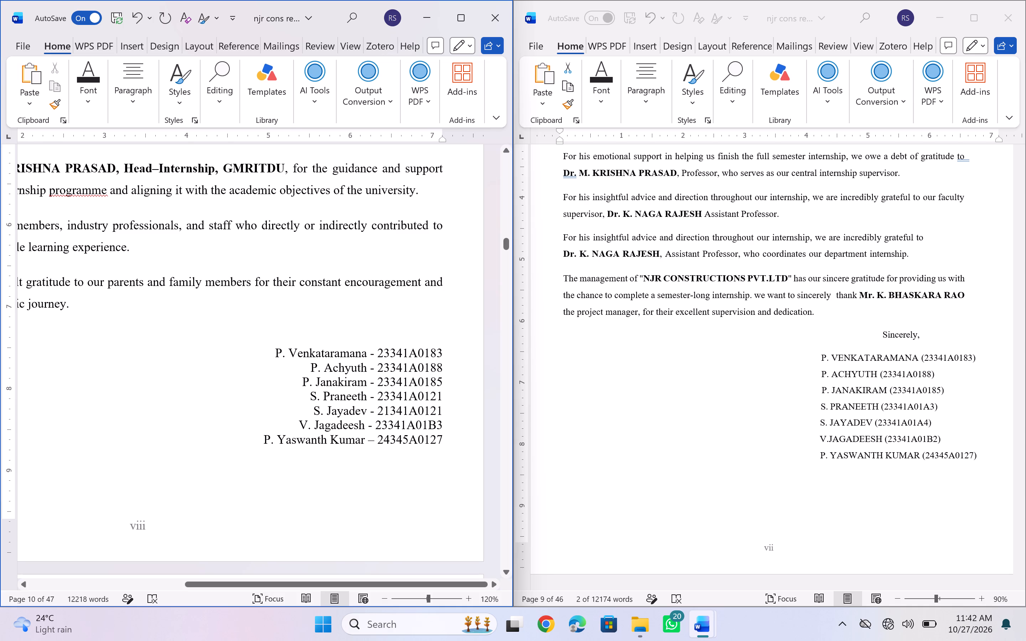
left_click(442, 391)
key("BackSpace")
key("BackSpace")
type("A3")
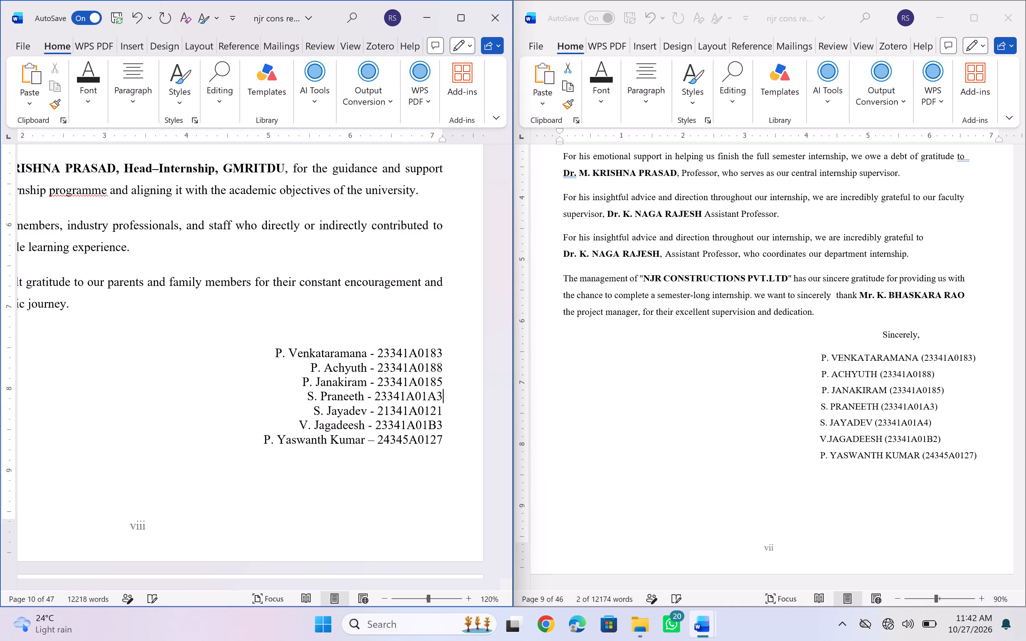
Correct the fifth listed student's roll number to match the other report, starting with 23 and ending in A4.
left_click(389, 413)
key("BackSpace")
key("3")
left_click(443, 409)
key("BackSpace")
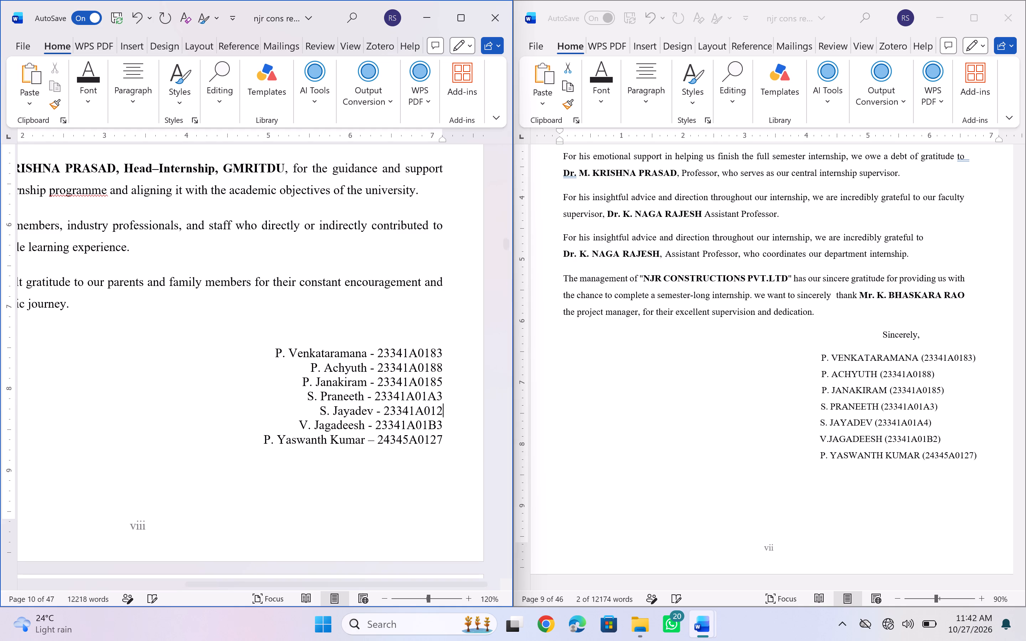
key("BackSpace")
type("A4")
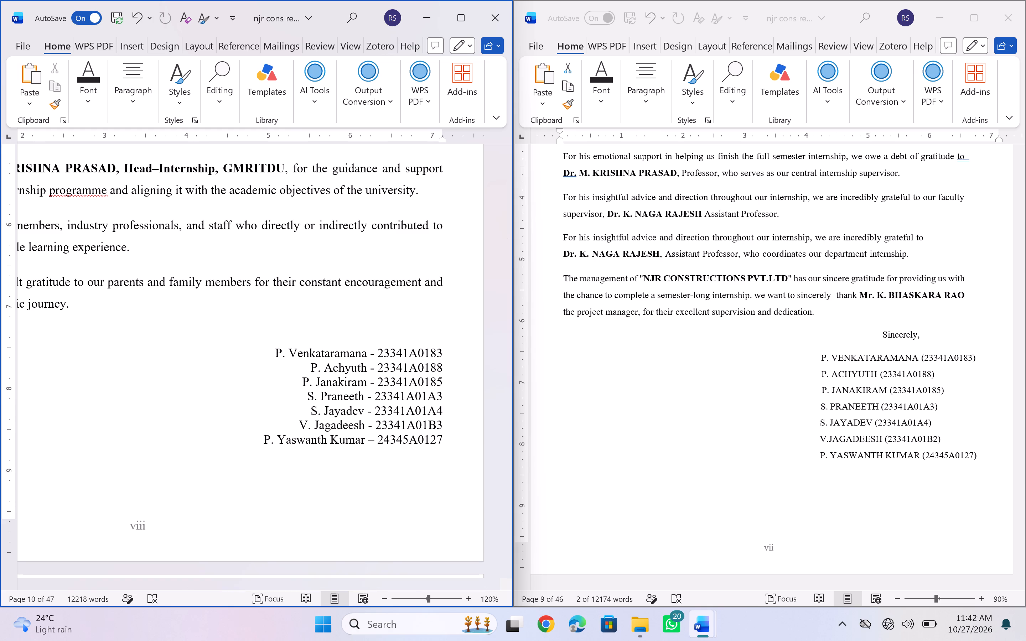
Look over the first table of contents page and the abstract following the acknowledgement.
scroll(427, 455, "down", 3)
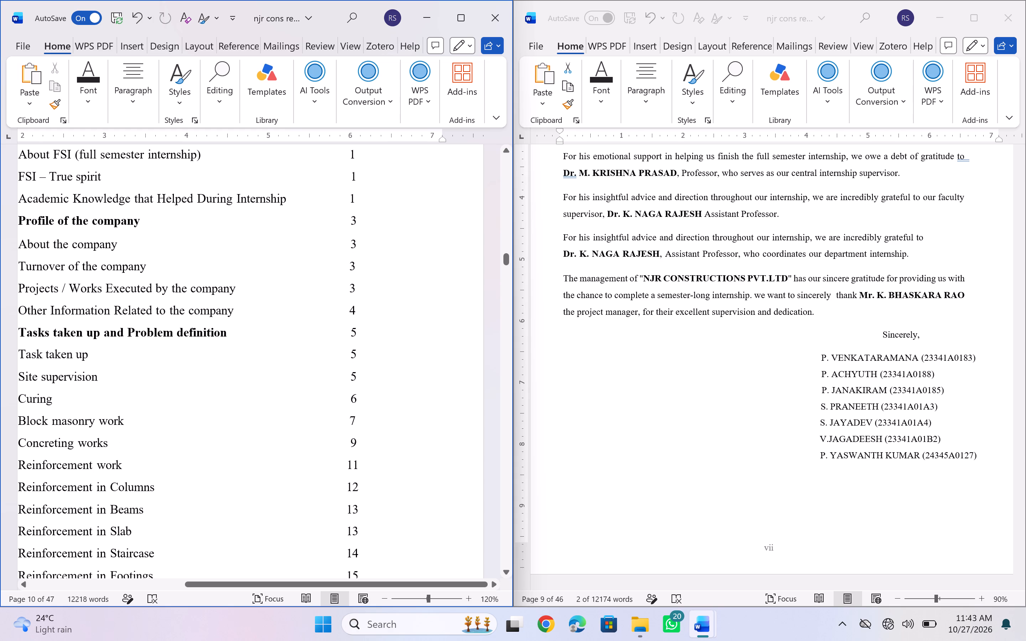
scroll(427, 455, "up", 3)
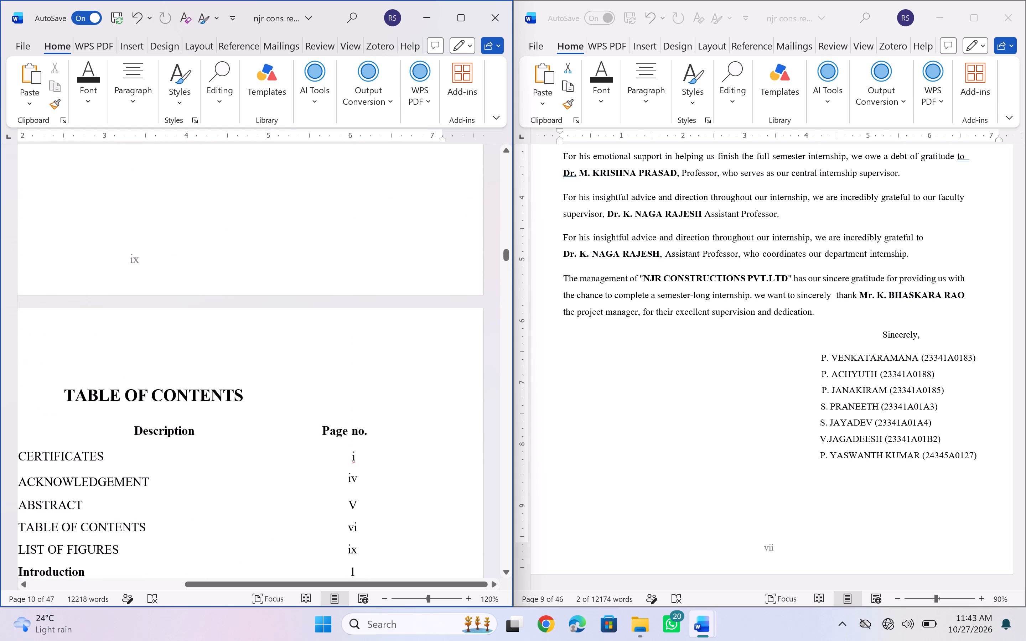
scroll(427, 455, "up", 4)
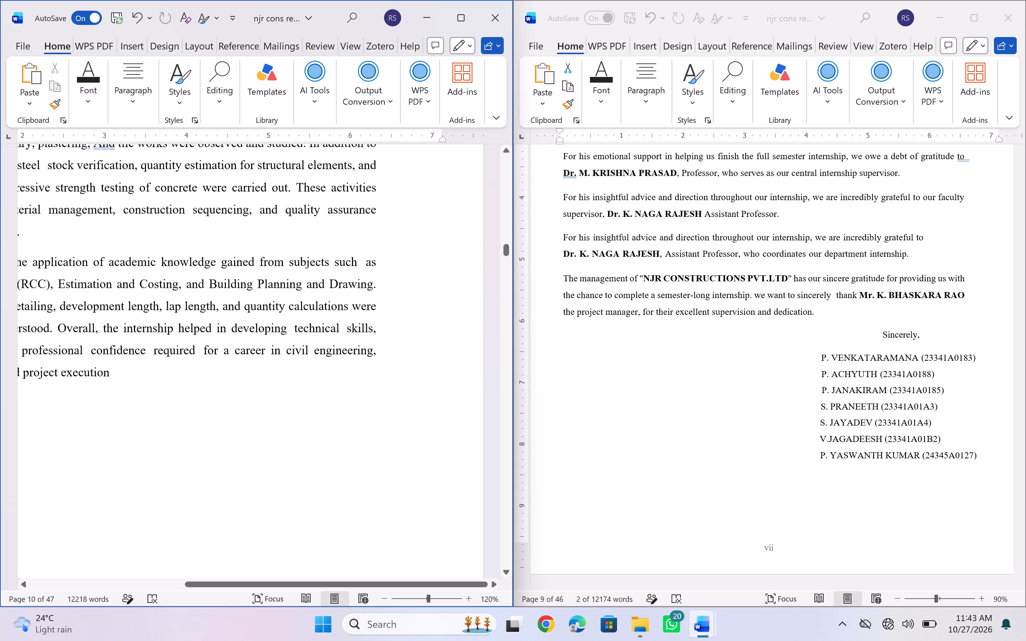
scroll(427, 455, "up", 2)
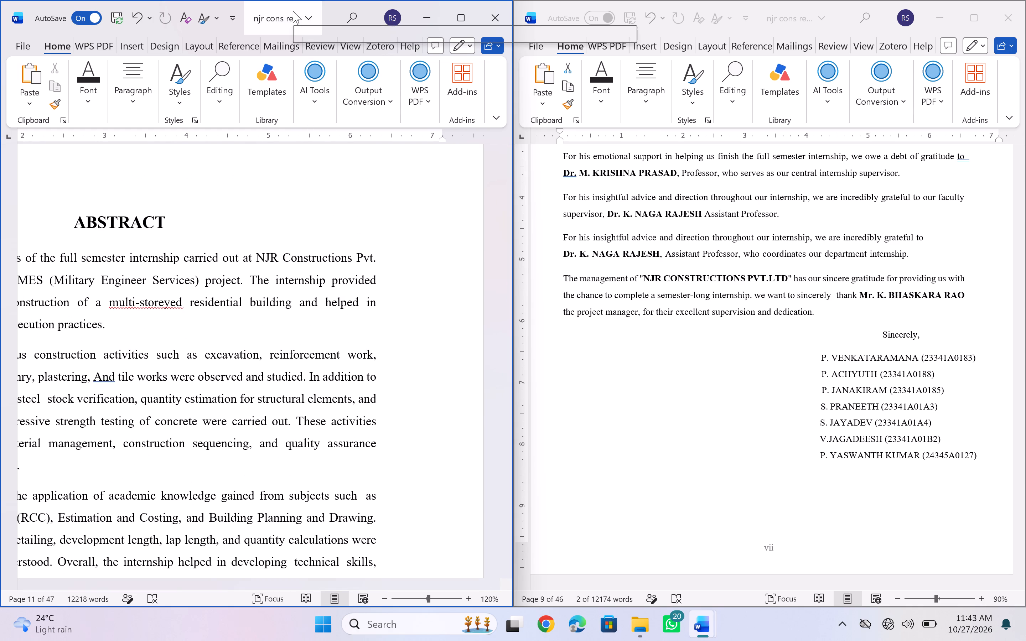
Compare the two open documents' file names and maximise the window of the original njr cons report.
left_click(311, 13)
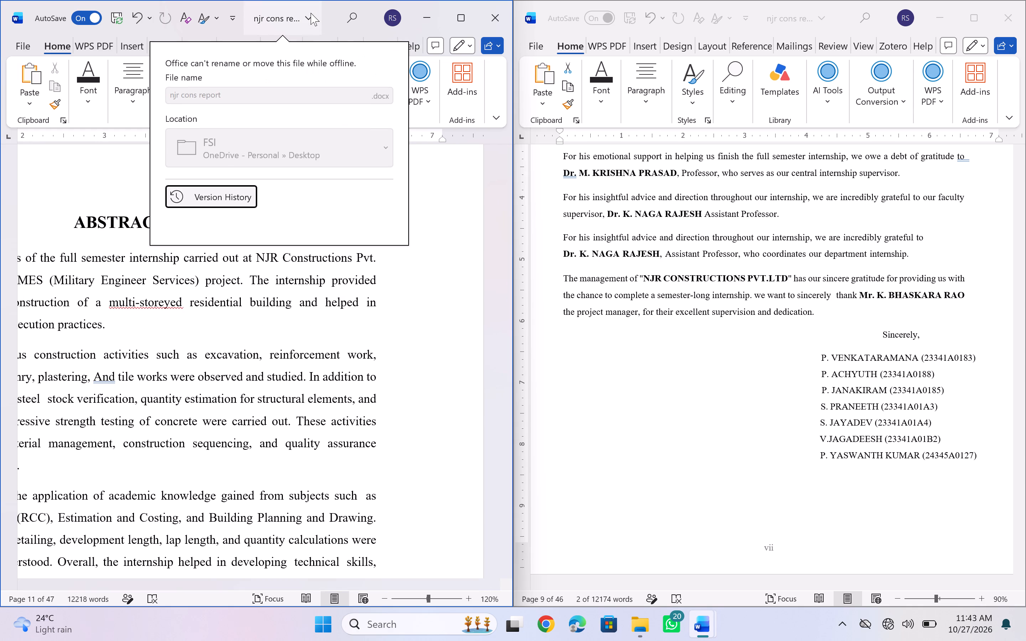
left_click(311, 13)
left_click(768, 5)
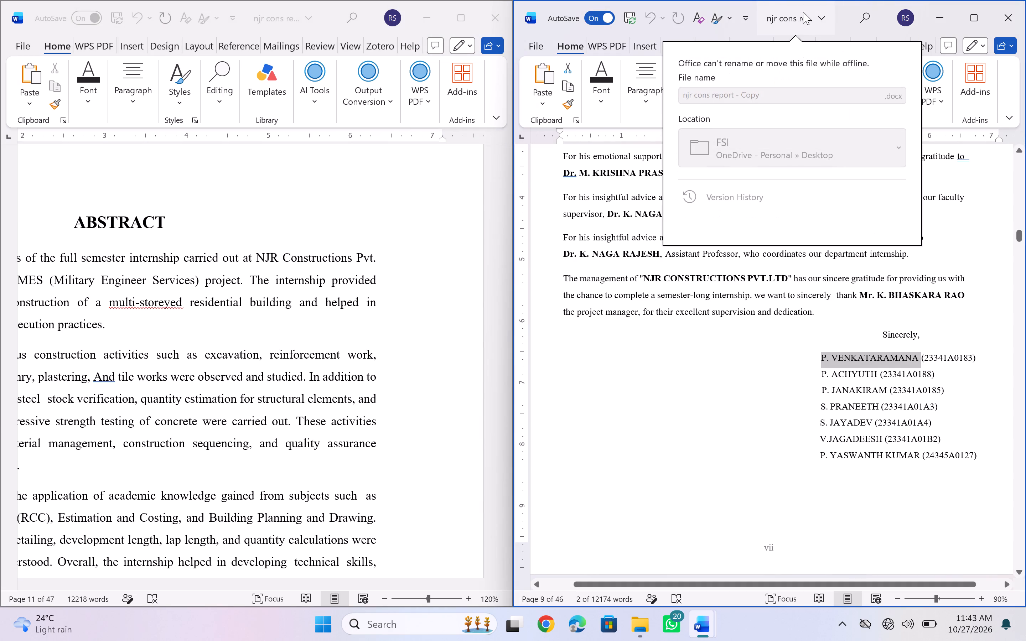
left_click(824, 16)
left_click(445, 18)
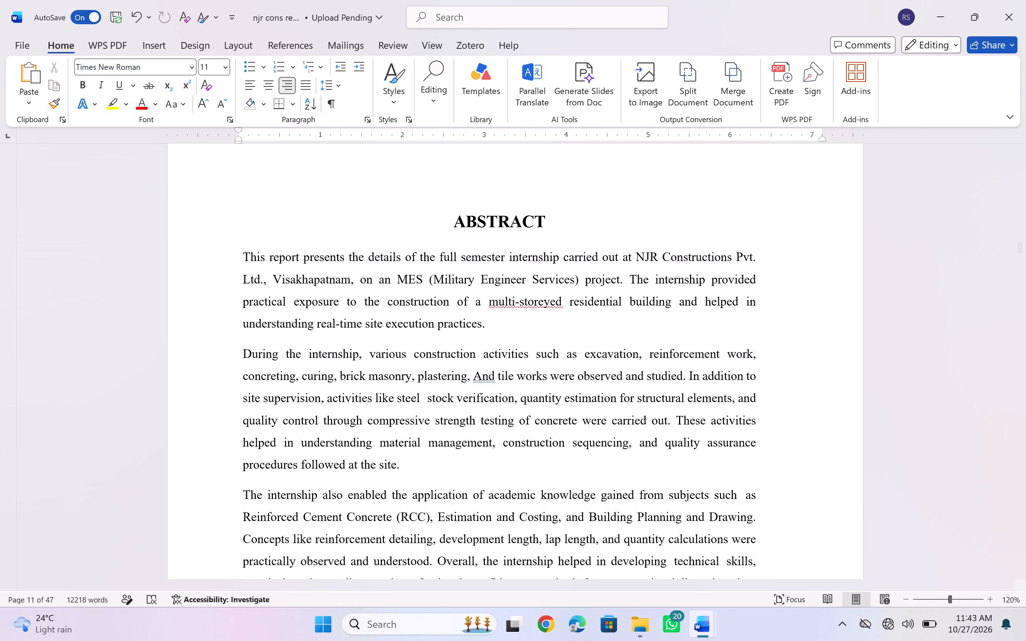
Move the left margin of the contents continuation starting at 3.2.5 Tile work inward, aligning its chapter numbers with the preceding page's.
scroll(506, 246, "down", 3)
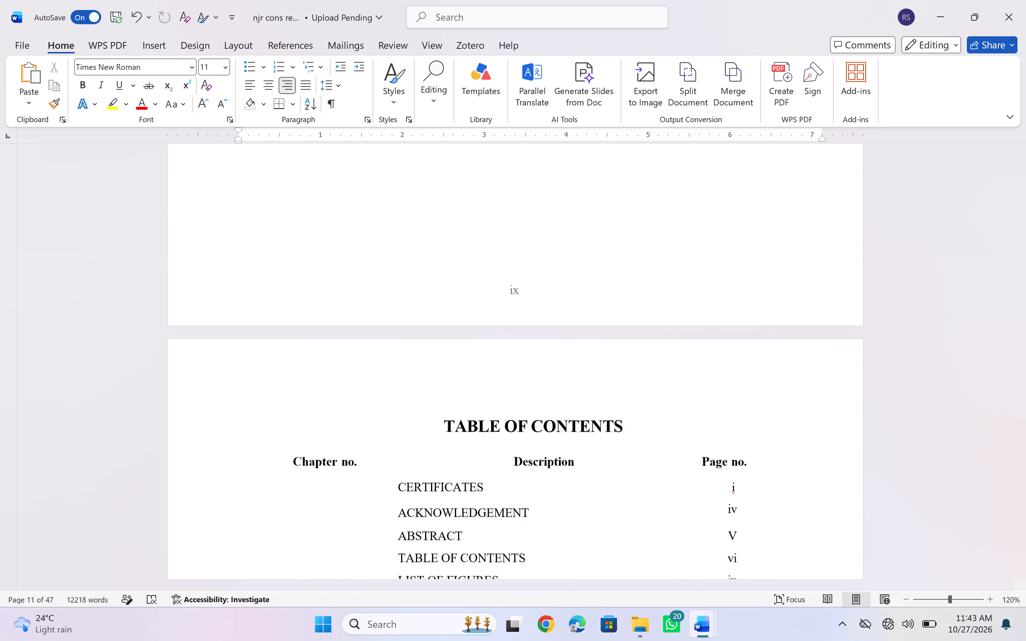
scroll(506, 246, "down", 3)
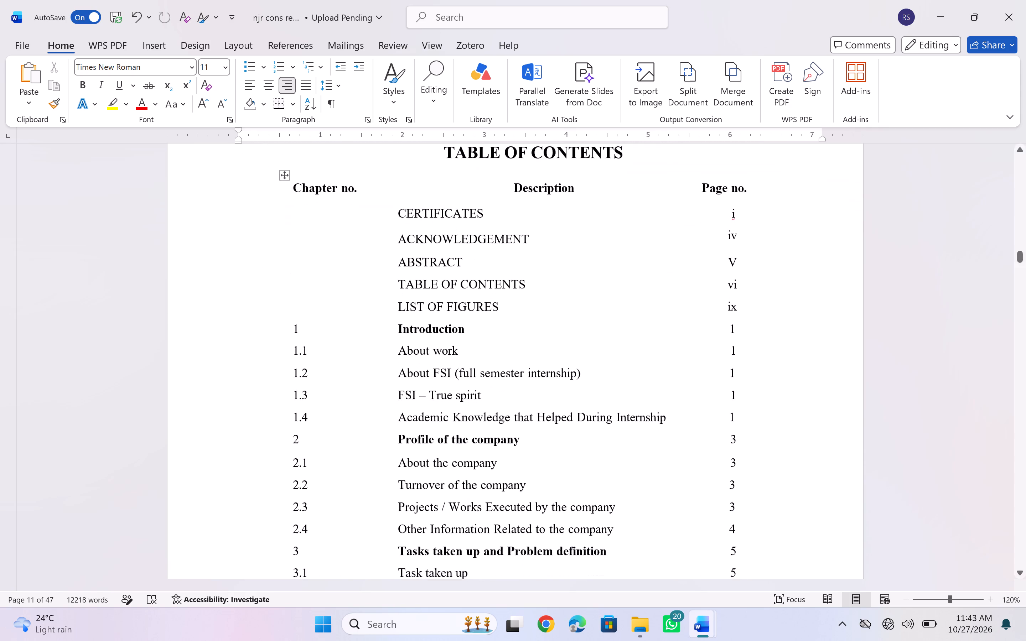
scroll(506, 246, "down", 3)
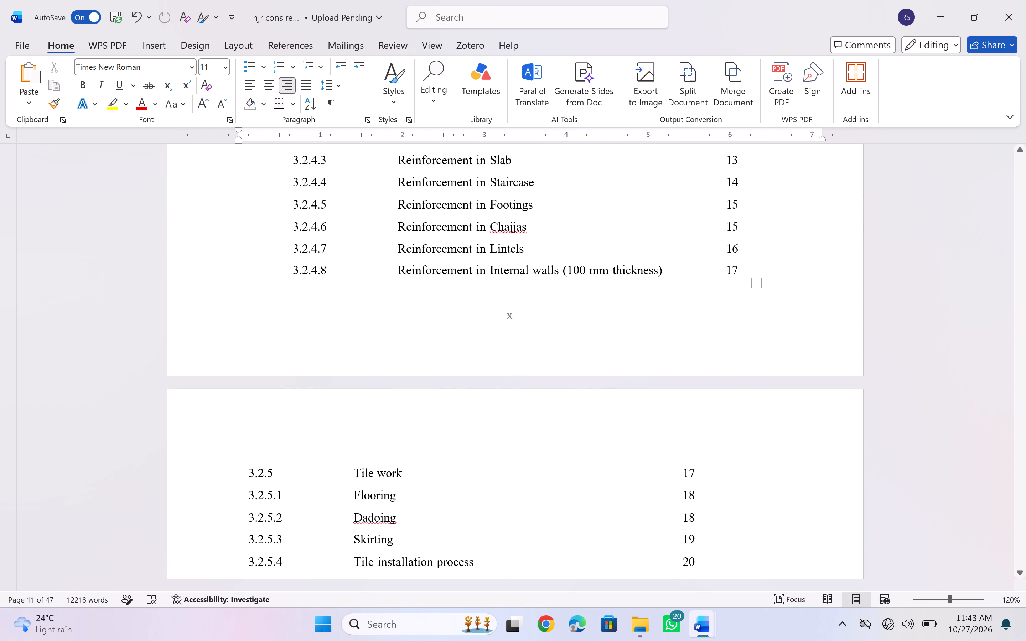
scroll(506, 246, "down", 1)
left_click(506, 246)
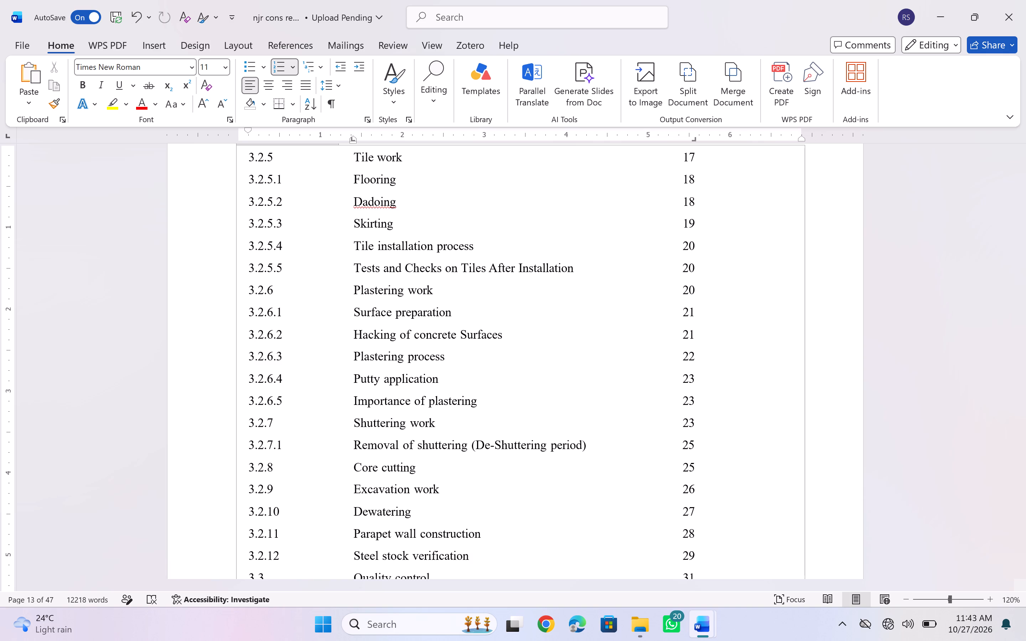
scroll(506, 246, "up", 3)
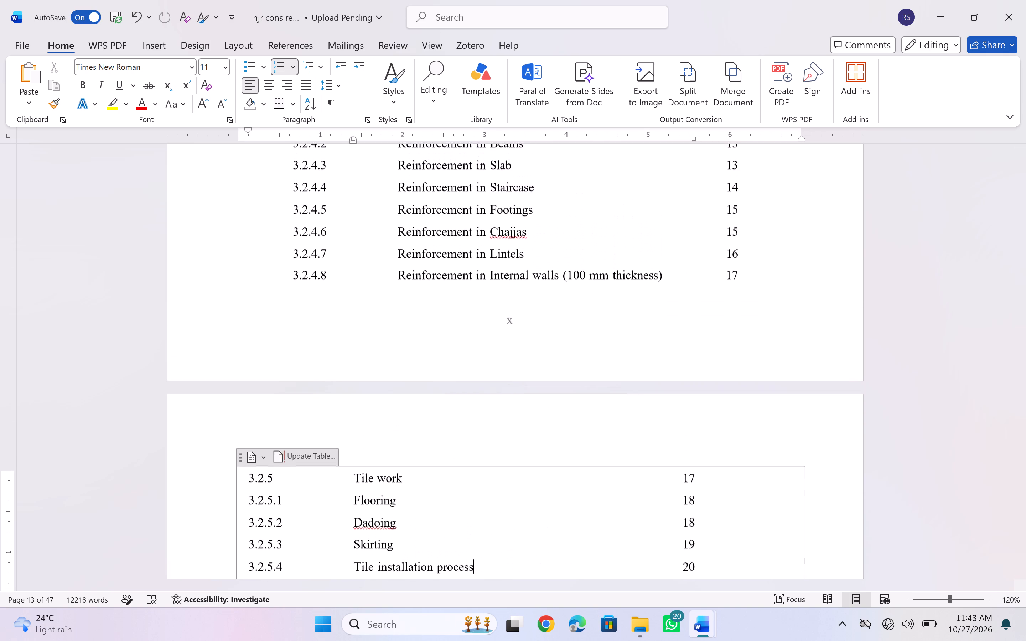
scroll(506, 246, "up", 1)
left_click(502, 213)
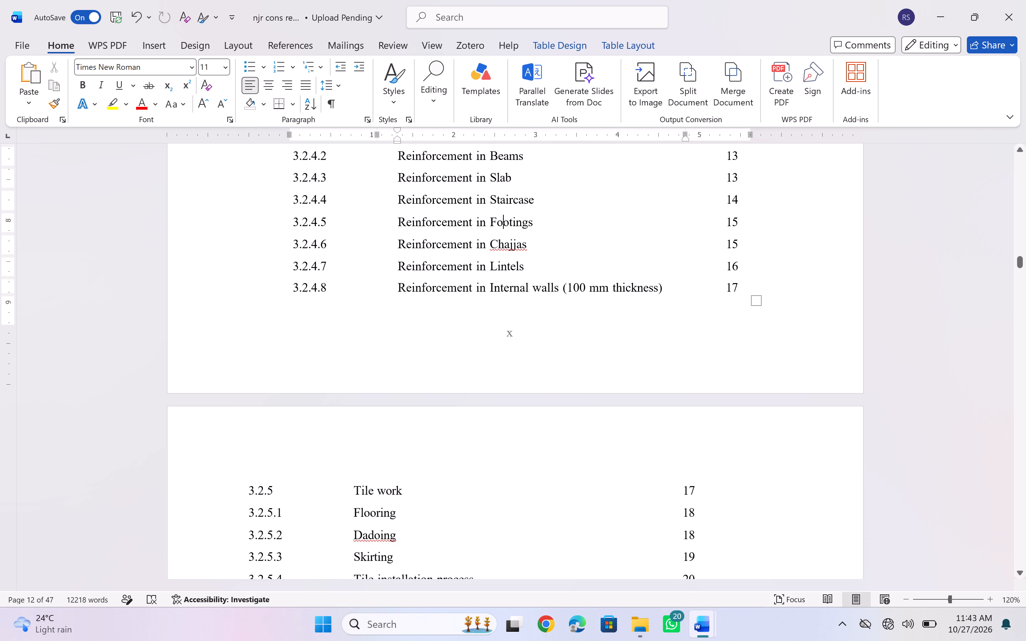
left_click(459, 460)
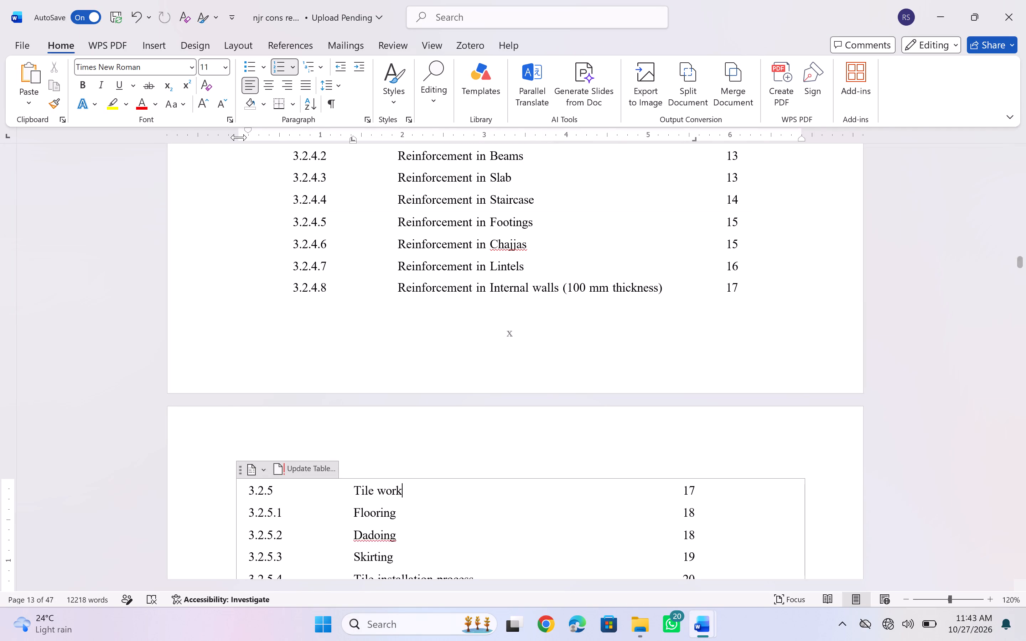
left_click_drag(242, 133, 254, 133)
left_click_drag(254, 133, 256, 133)
left_click_drag(237, 133, 263, 133)
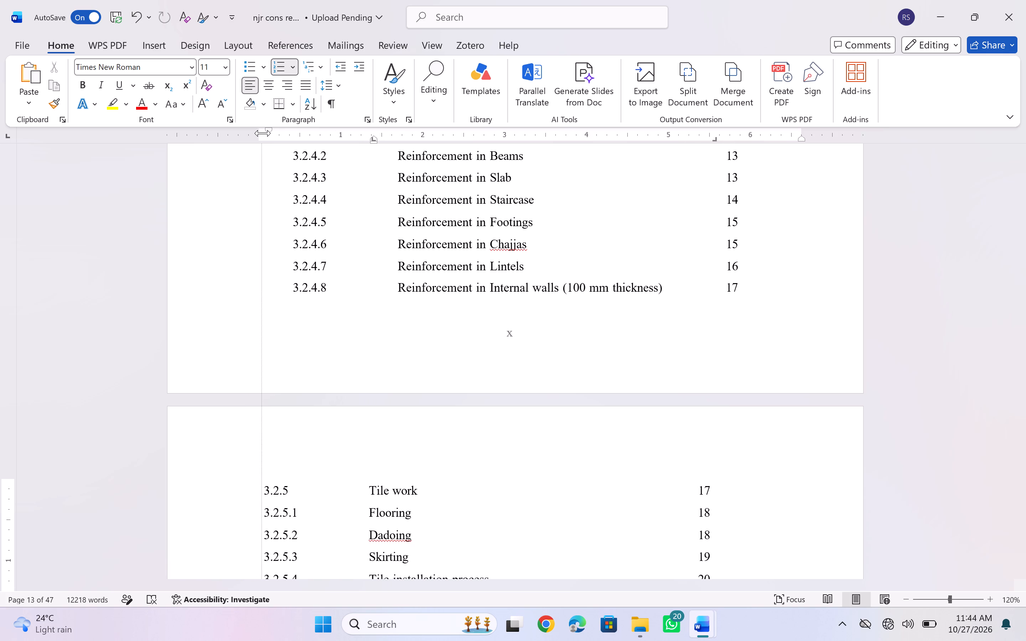
left_click_drag(263, 133, 282, 136)
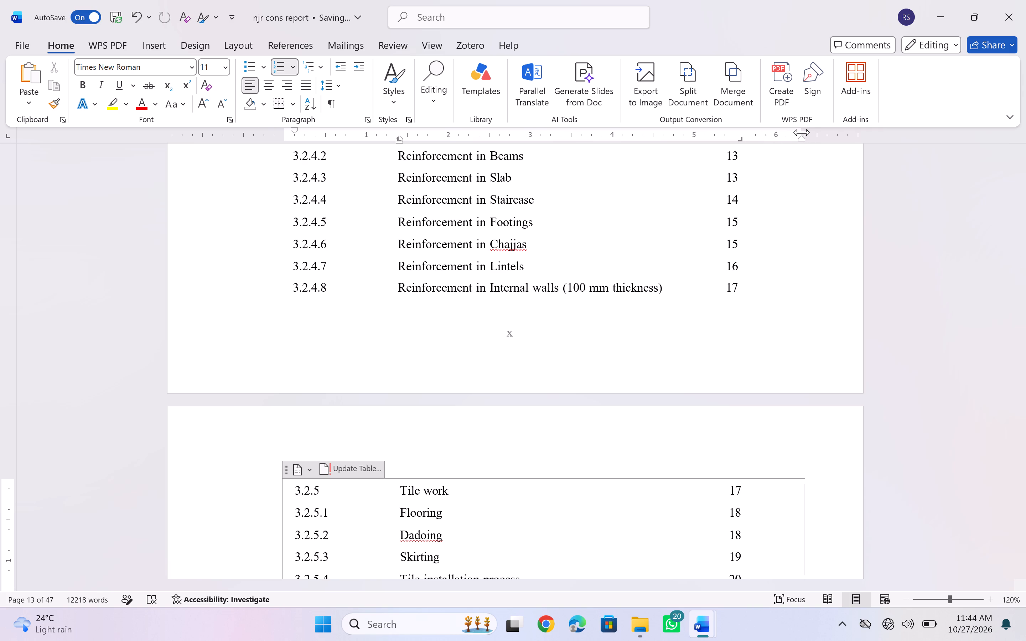
Move the right margin of the same contents continuation inward to just beyond its page-number column.
left_click_drag(802, 132, 791, 130)
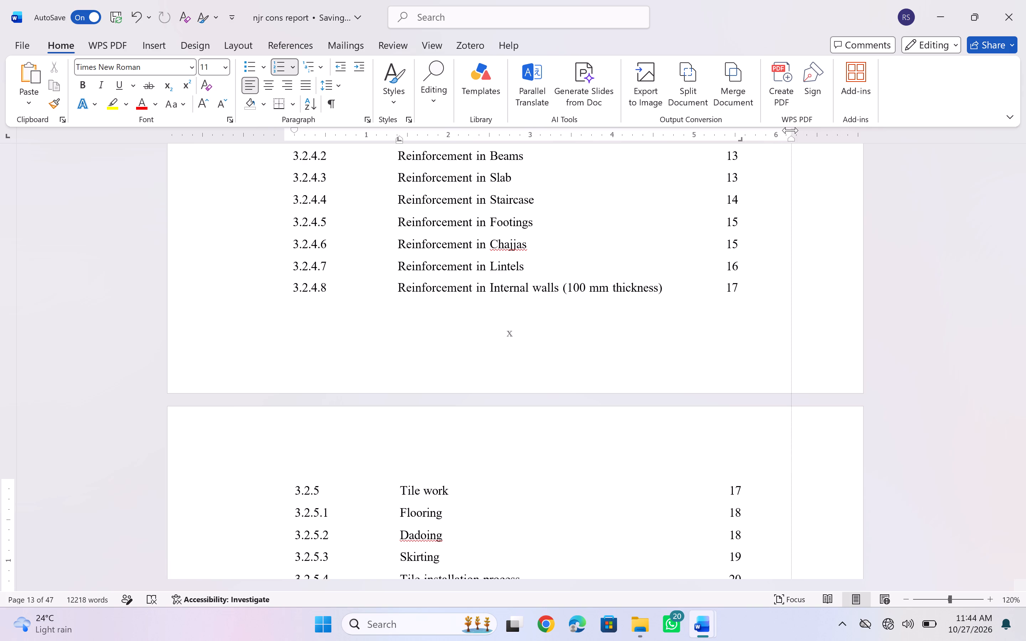
left_click_drag(791, 130, 776, 132)
left_click_drag(776, 132, 760, 134)
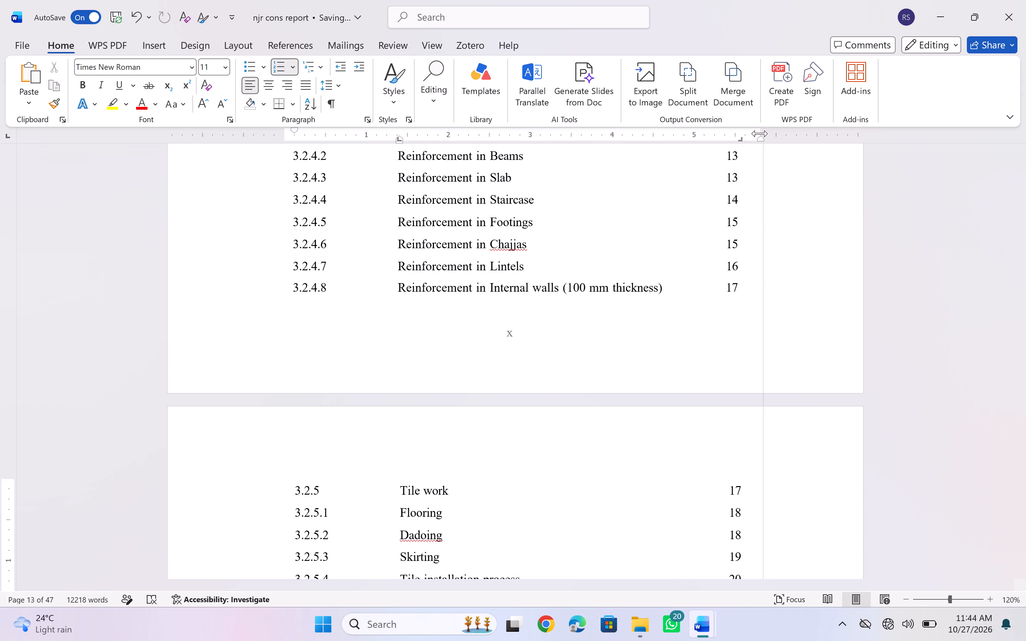
left_click_drag(760, 134, 756, 134)
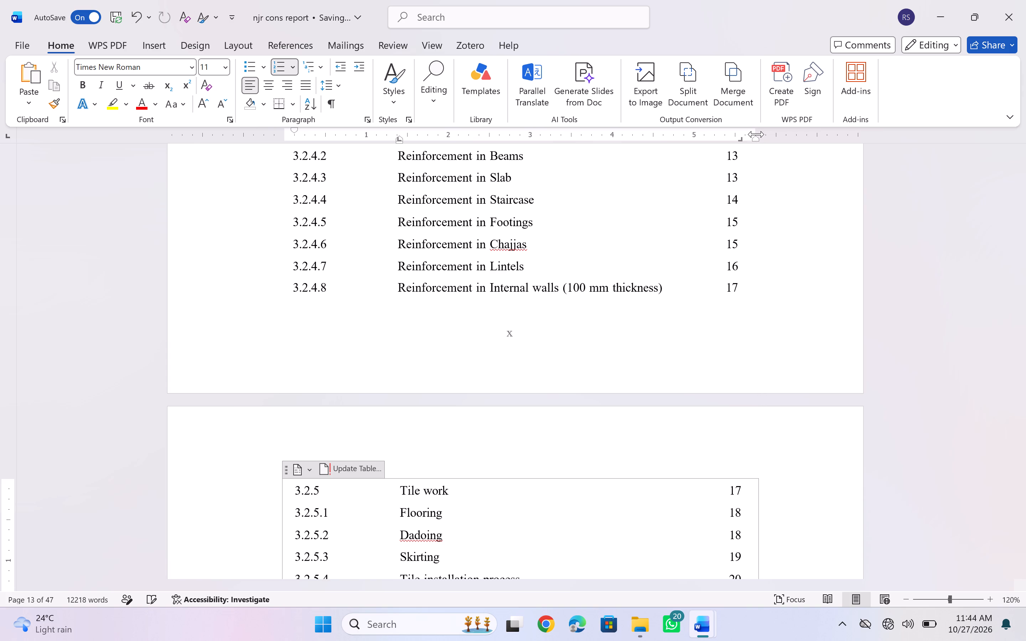
Examine the realigned contents entries through to References, and the alignment of the List of Figures table.
scroll(662, 410, "down", 1)
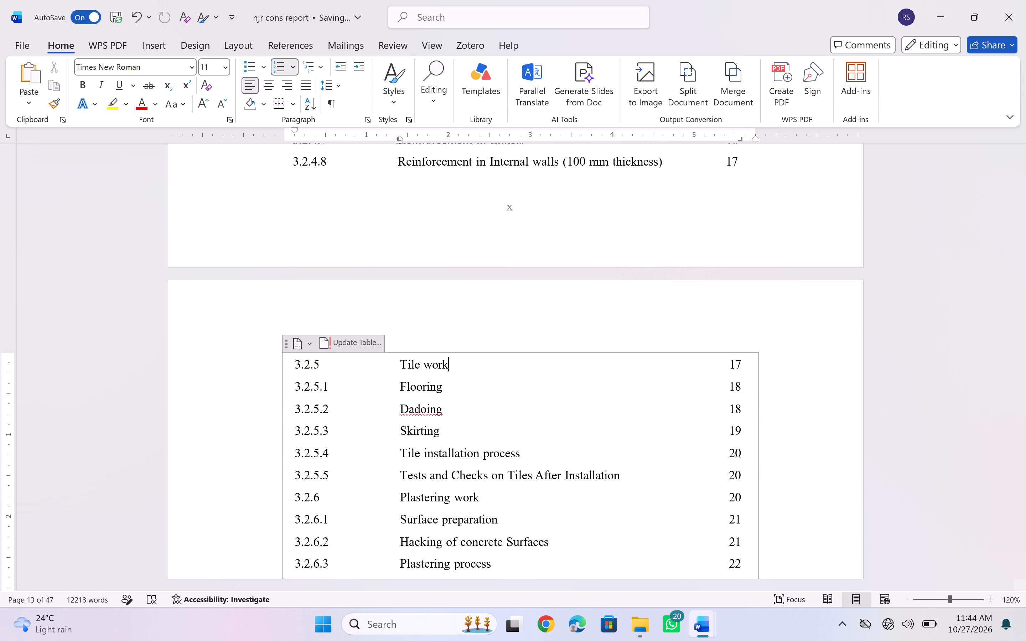
left_click(662, 410)
double_click(488, 433)
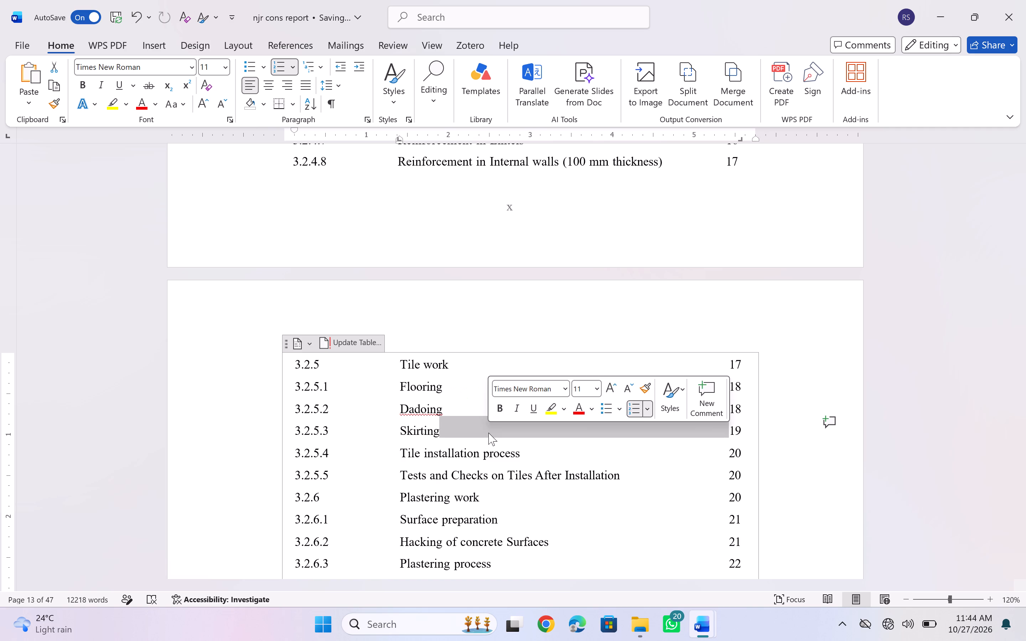
key("Escape")
key("Escape")
scroll(402, 445, "down", 2)
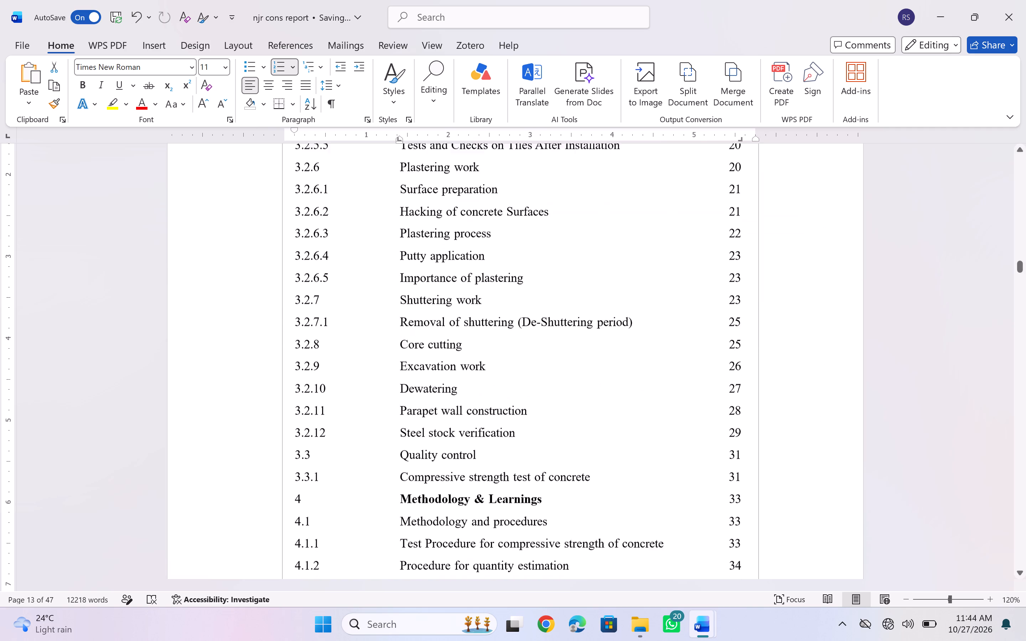
scroll(402, 445, "down", 4)
scroll(402, 445, "up", 1)
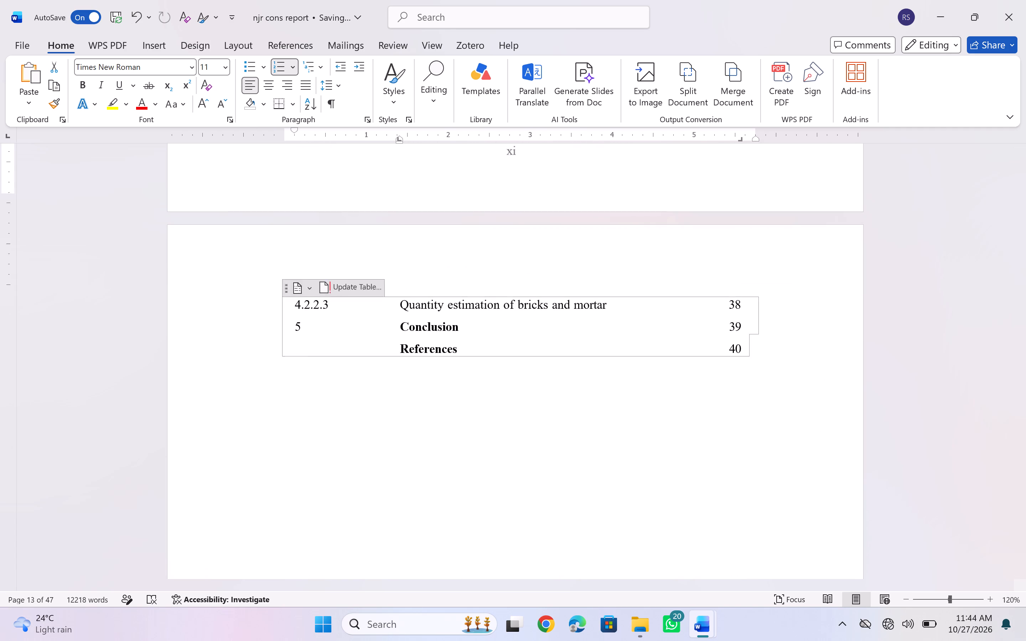
scroll(402, 445, "up", 2)
scroll(402, 445, "down", 2)
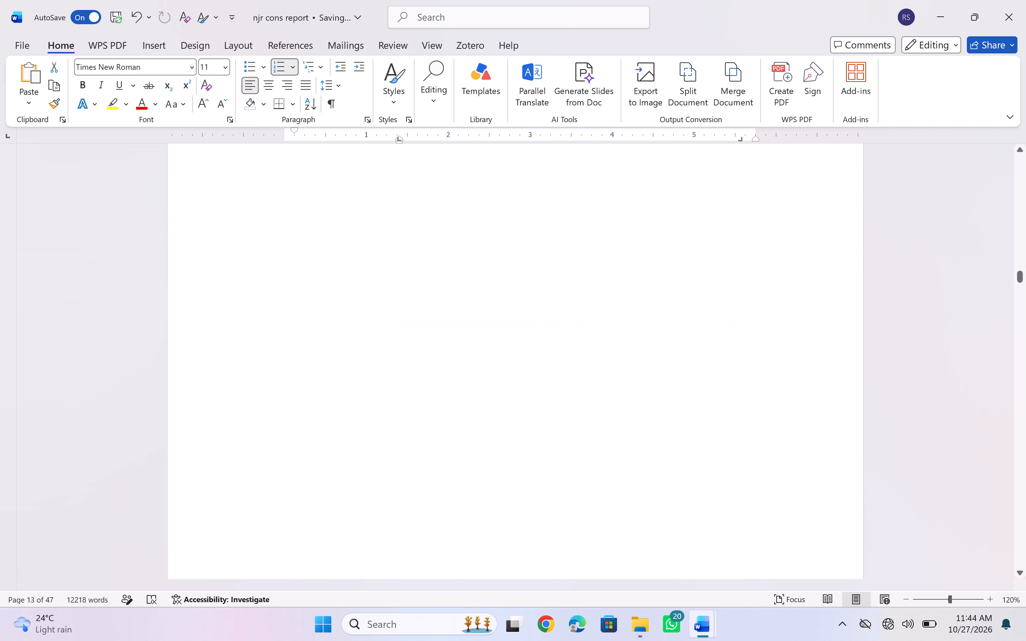
scroll(402, 445, "down", 3)
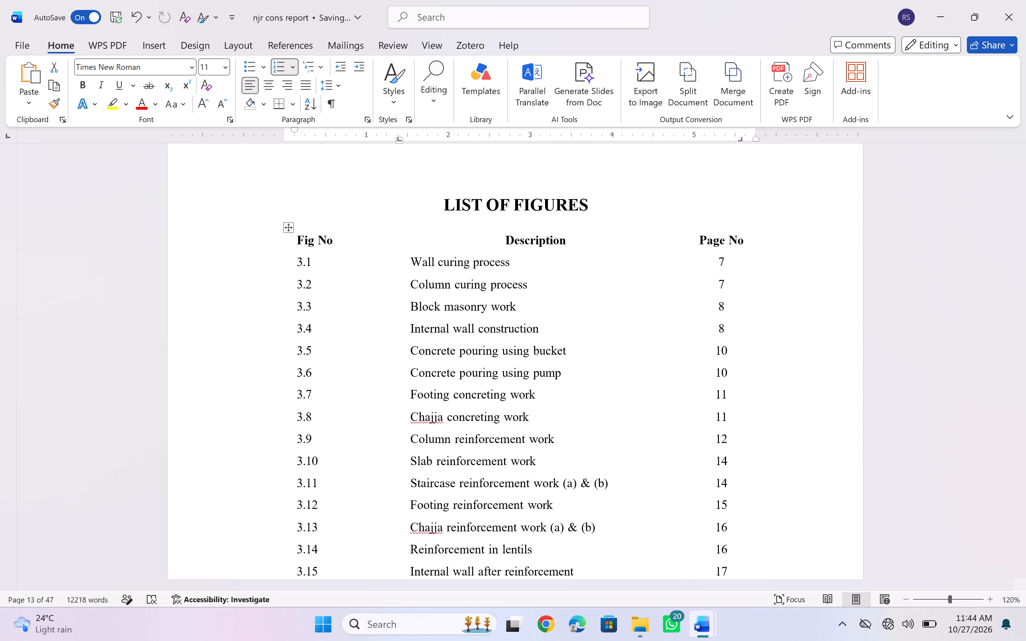
left_click(402, 445)
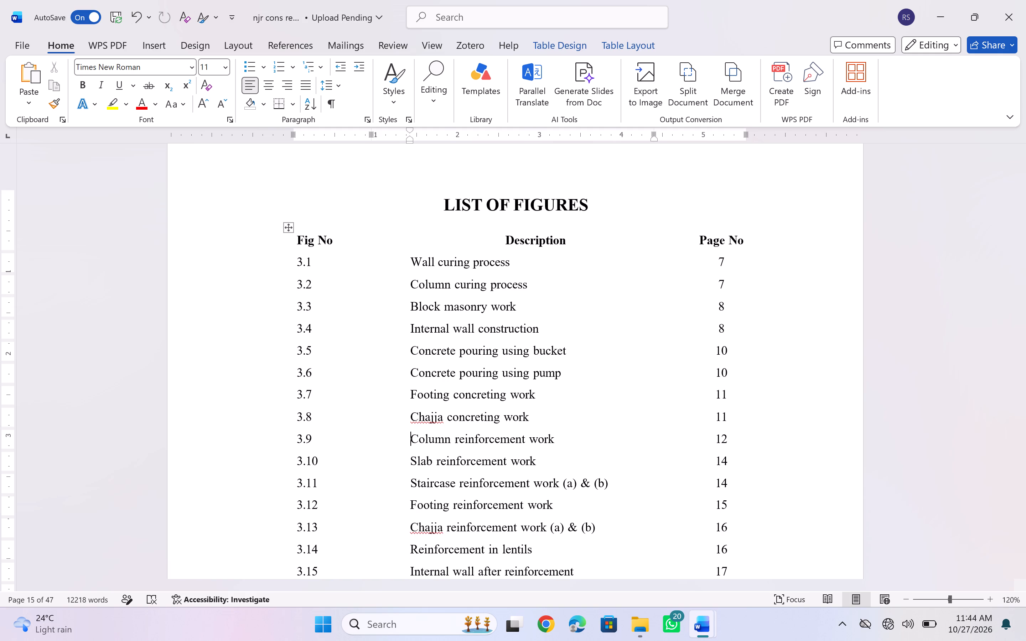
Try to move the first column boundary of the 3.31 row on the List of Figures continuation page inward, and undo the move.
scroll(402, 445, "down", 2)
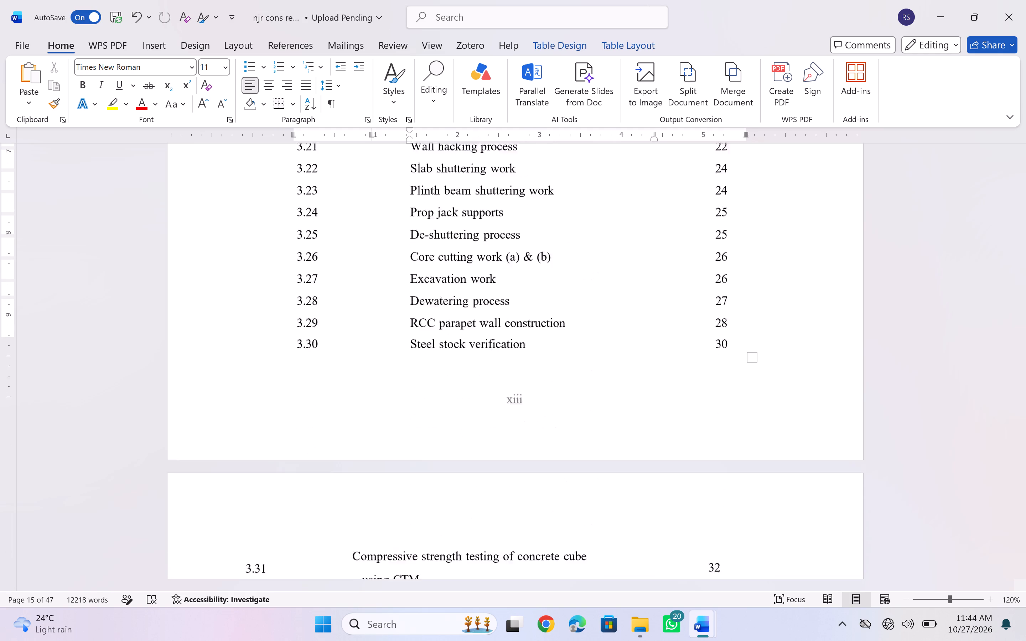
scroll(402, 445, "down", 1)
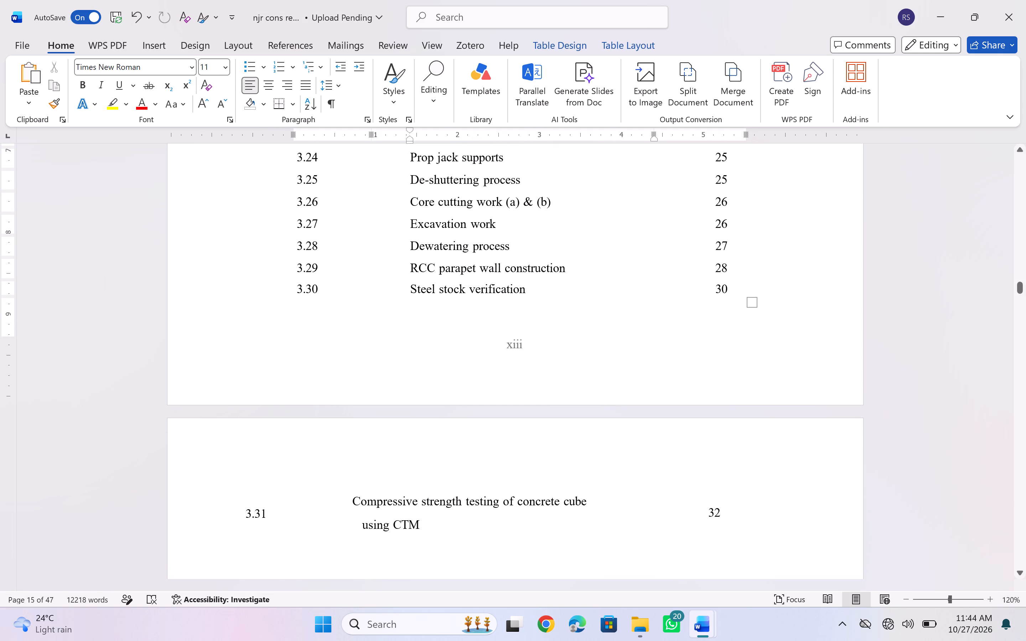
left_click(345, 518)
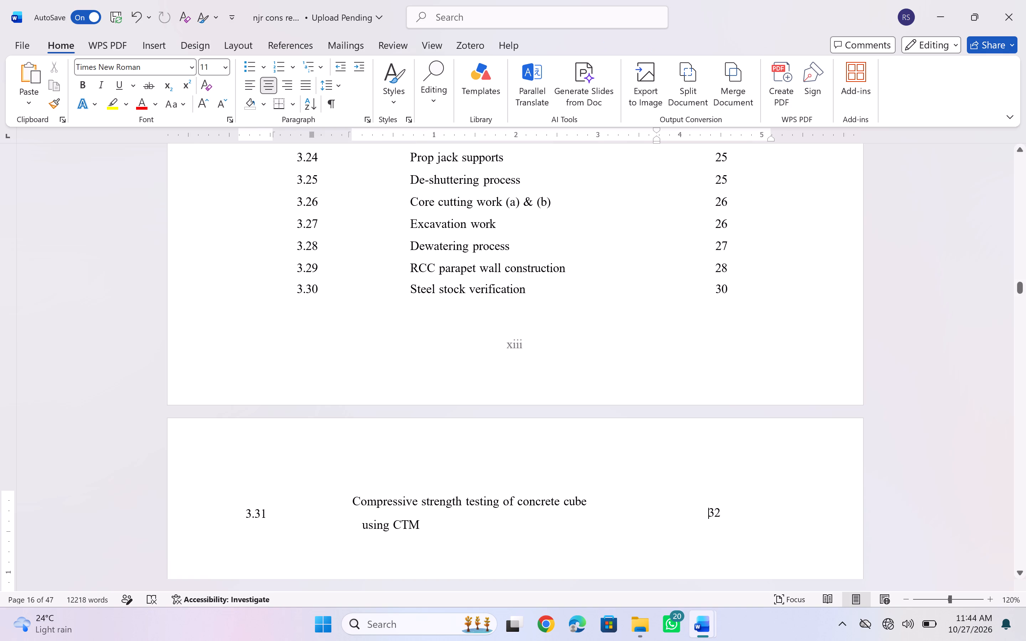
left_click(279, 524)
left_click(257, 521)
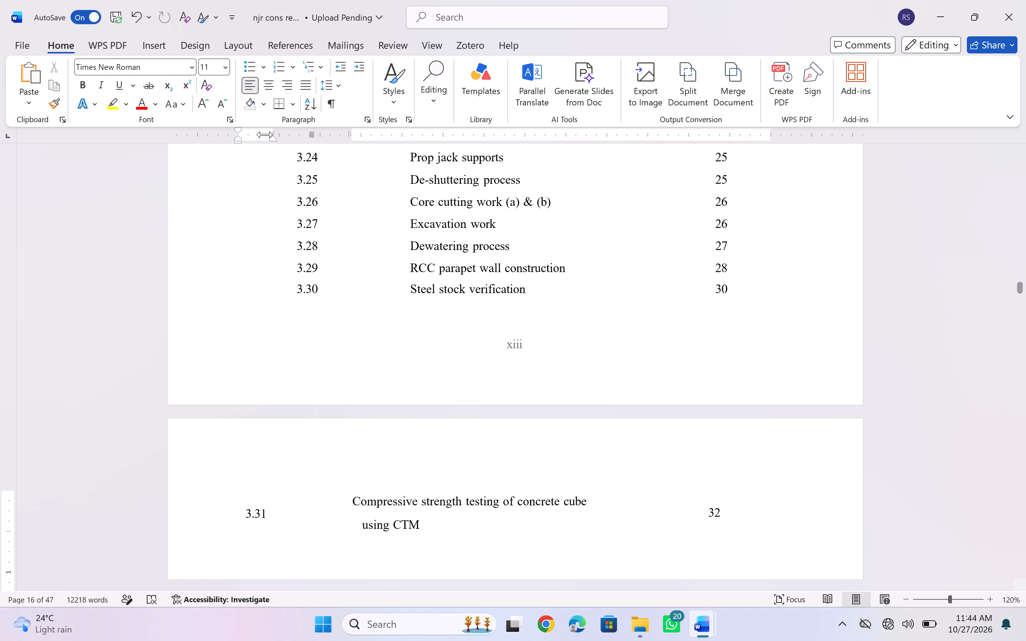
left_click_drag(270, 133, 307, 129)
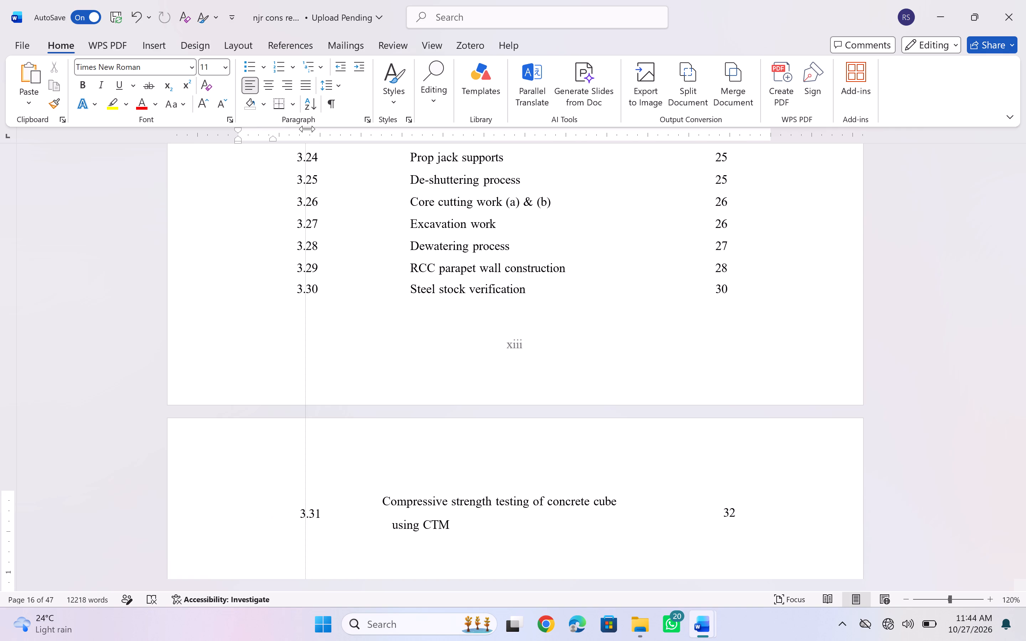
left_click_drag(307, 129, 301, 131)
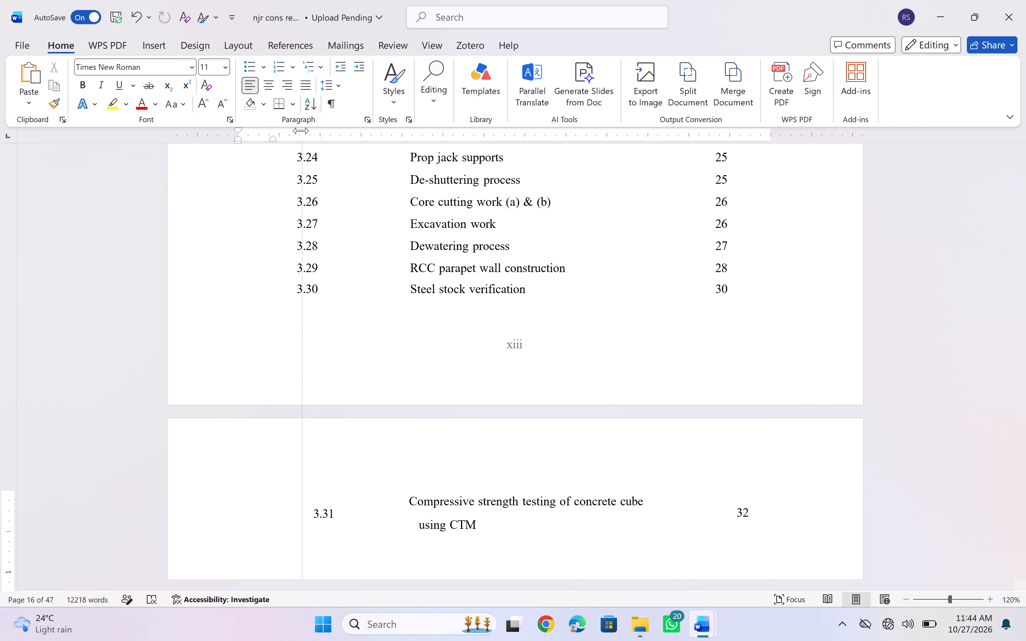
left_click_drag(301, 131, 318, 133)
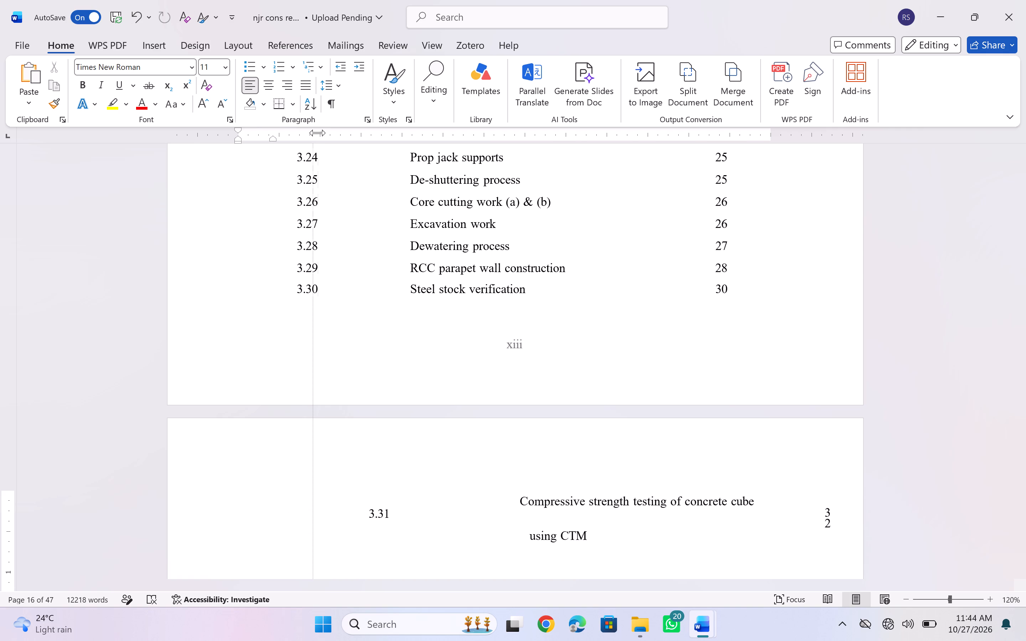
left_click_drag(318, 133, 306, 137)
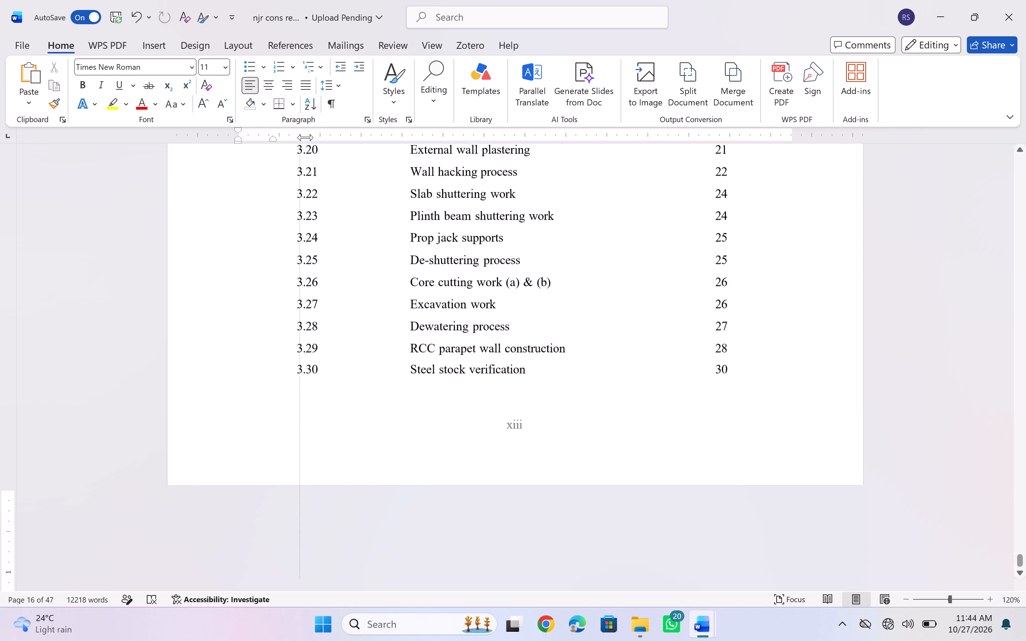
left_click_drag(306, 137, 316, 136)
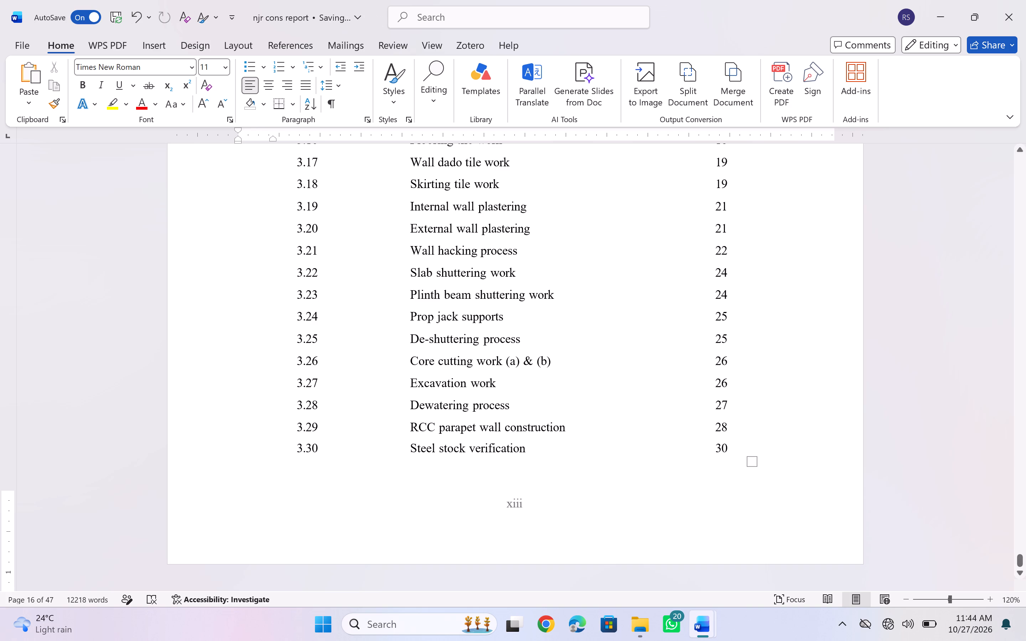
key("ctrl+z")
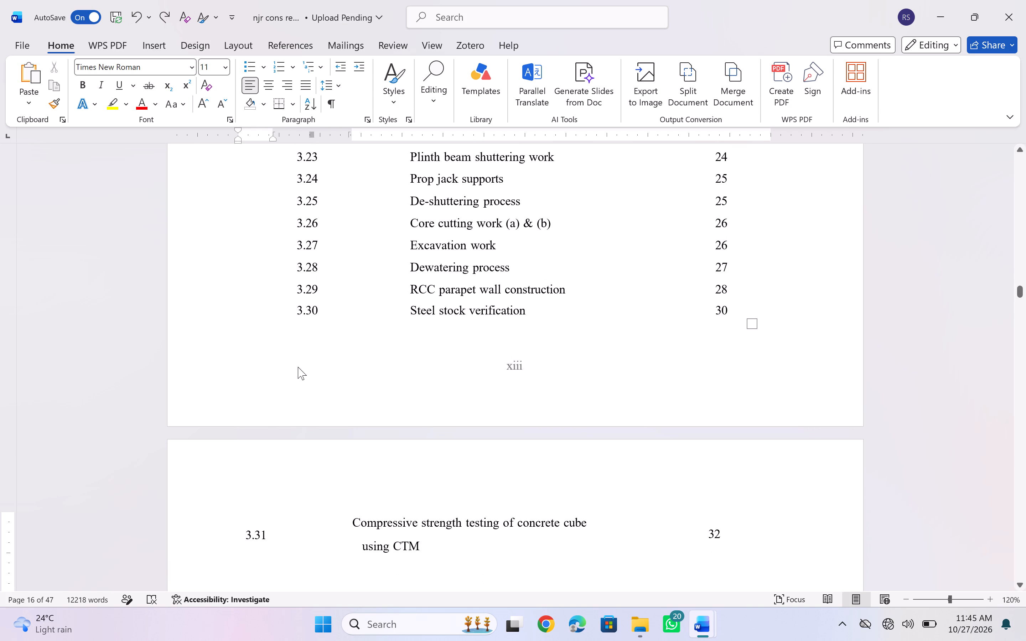
Widen the 3.31 row's figure-number column so its description lines up roughly with the Description column on the preceding page.
left_click(254, 525)
left_click(246, 539)
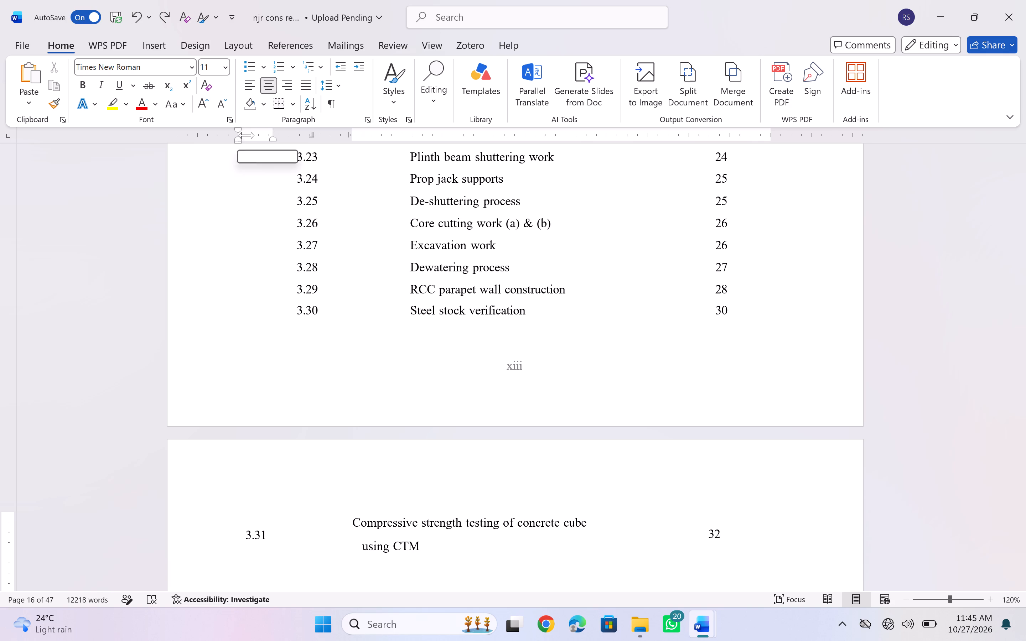
left_click_drag(243, 134, 257, 141)
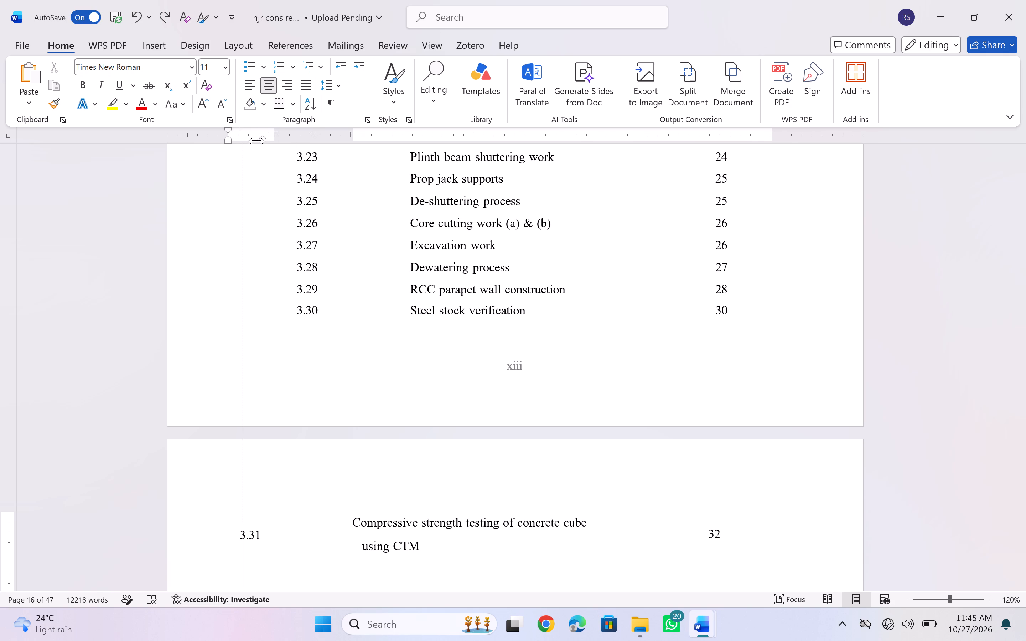
left_click_drag(257, 141, 261, 153)
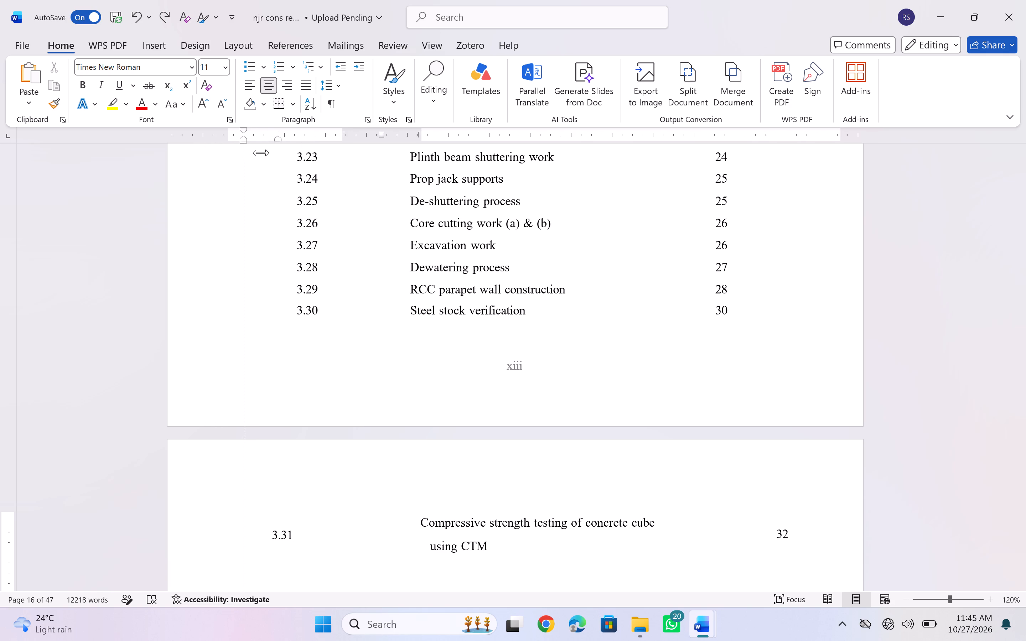
left_click_drag(261, 153, 327, 150)
left_click_drag(327, 150, 332, 149)
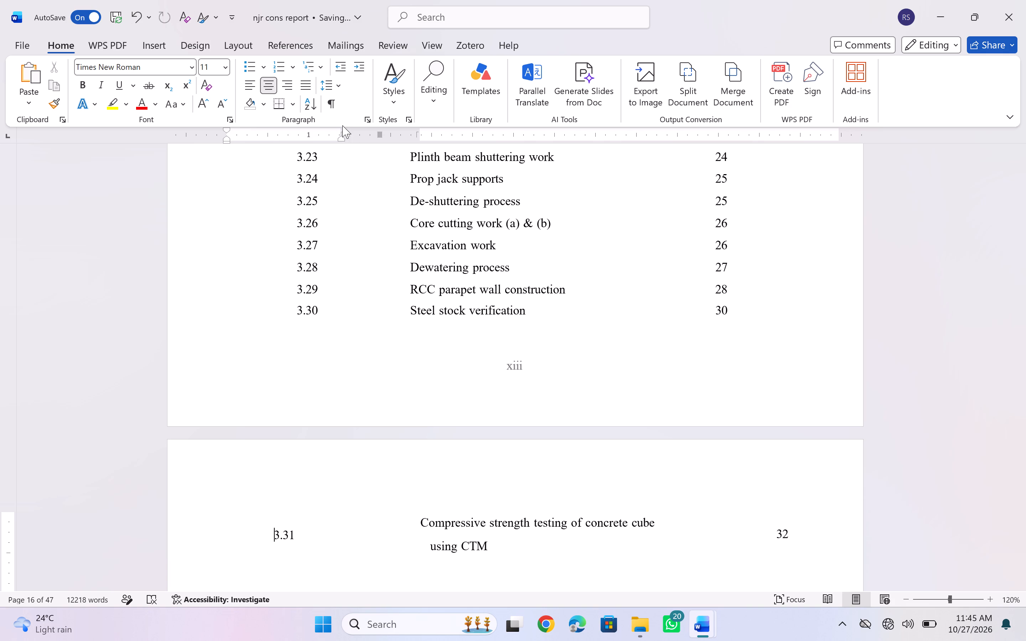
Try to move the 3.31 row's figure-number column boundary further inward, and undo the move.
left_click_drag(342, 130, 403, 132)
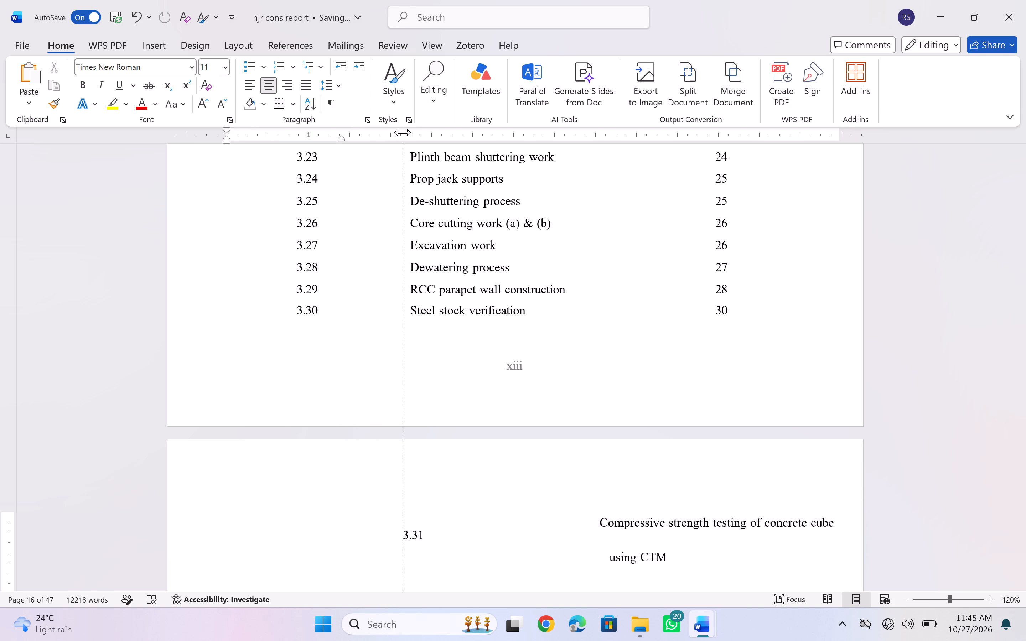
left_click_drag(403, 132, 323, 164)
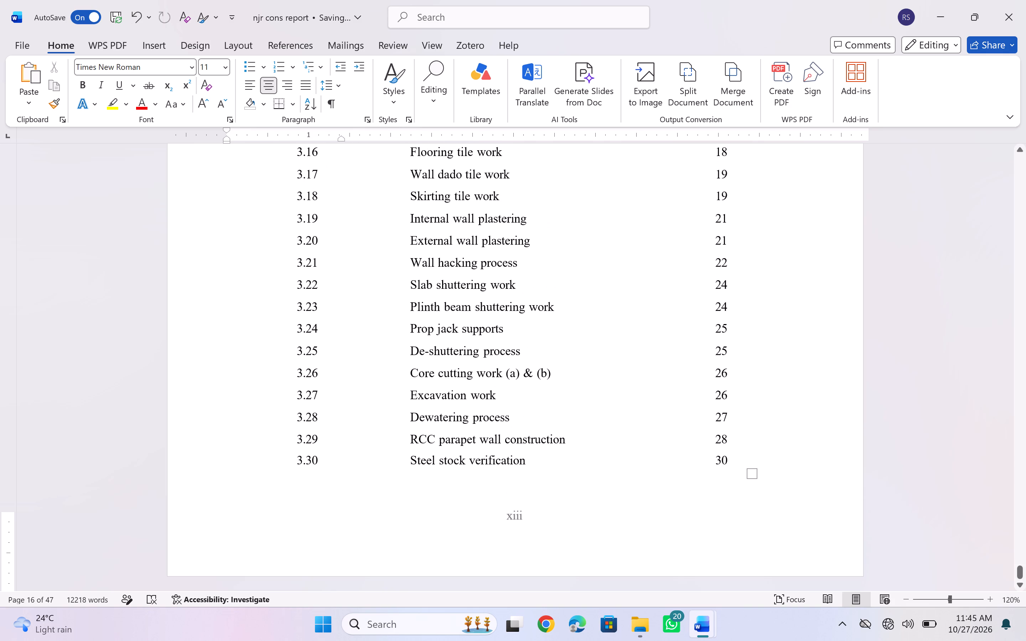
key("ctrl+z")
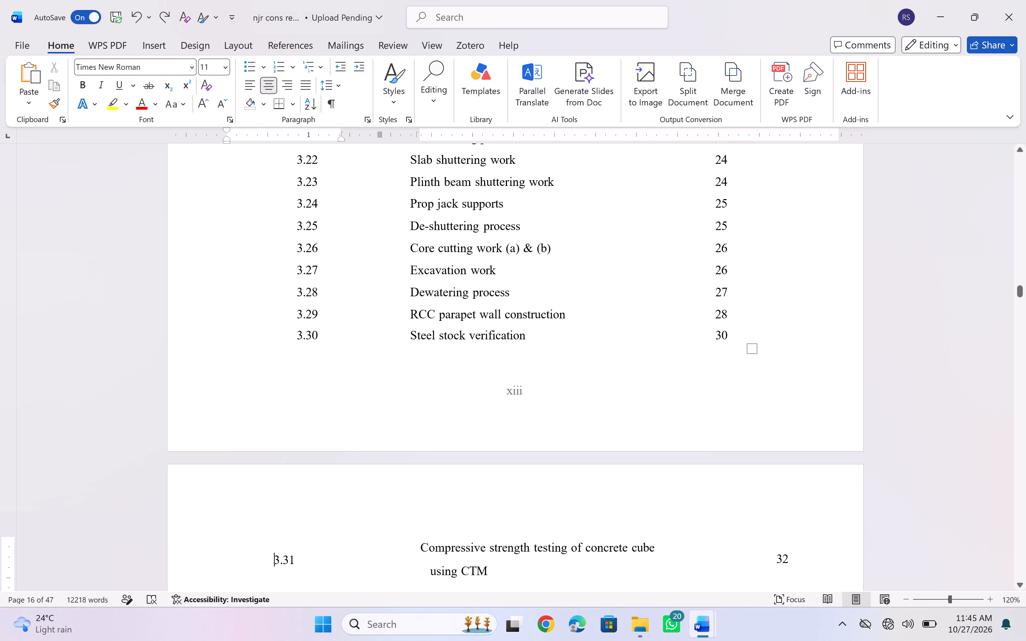
Move the right edge of the 3.31 row inward to just beyond its page number 32, near the page-number column above.
left_click(570, 550)
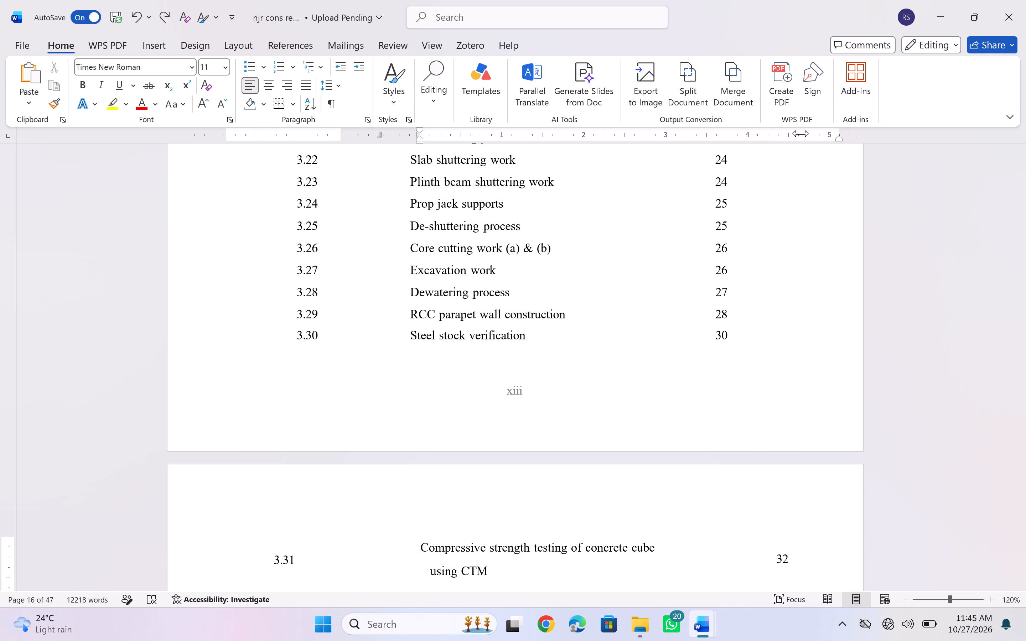
left_click_drag(801, 133, 763, 146)
left_click_drag(763, 146, 737, 150)
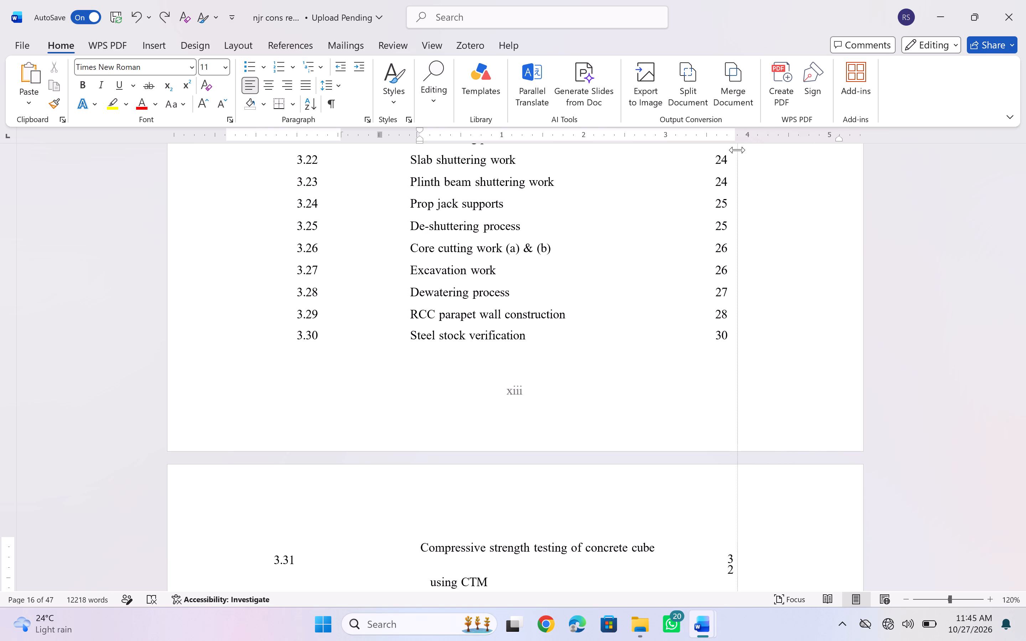
left_click_drag(737, 150, 740, 149)
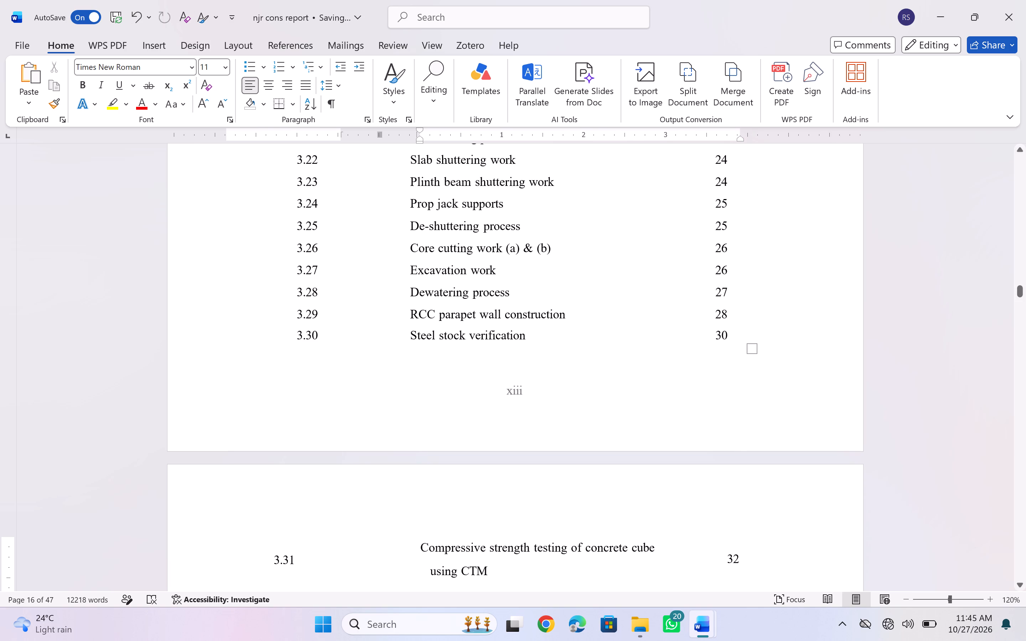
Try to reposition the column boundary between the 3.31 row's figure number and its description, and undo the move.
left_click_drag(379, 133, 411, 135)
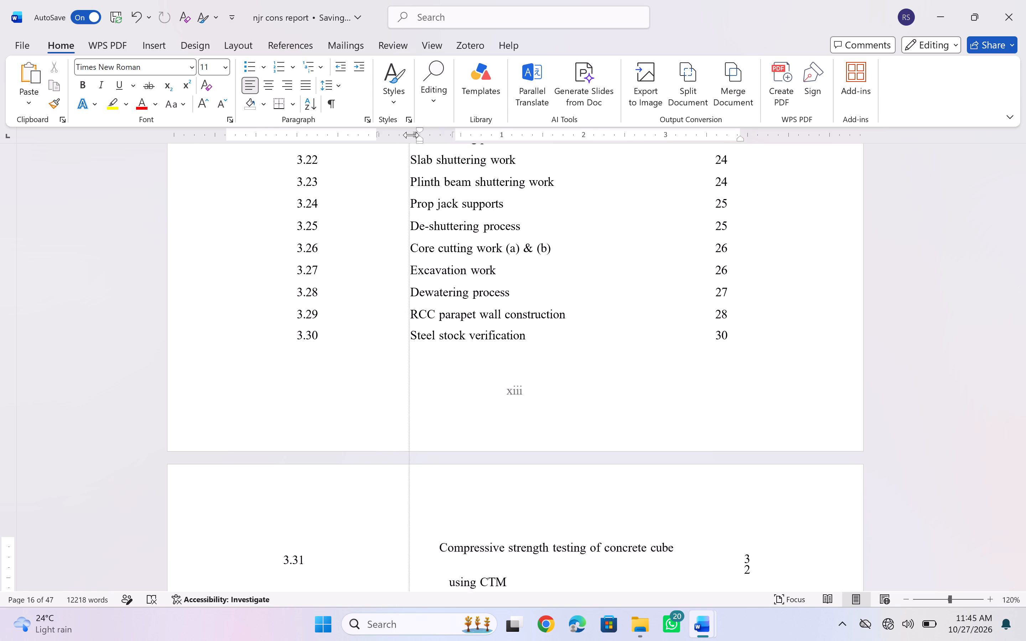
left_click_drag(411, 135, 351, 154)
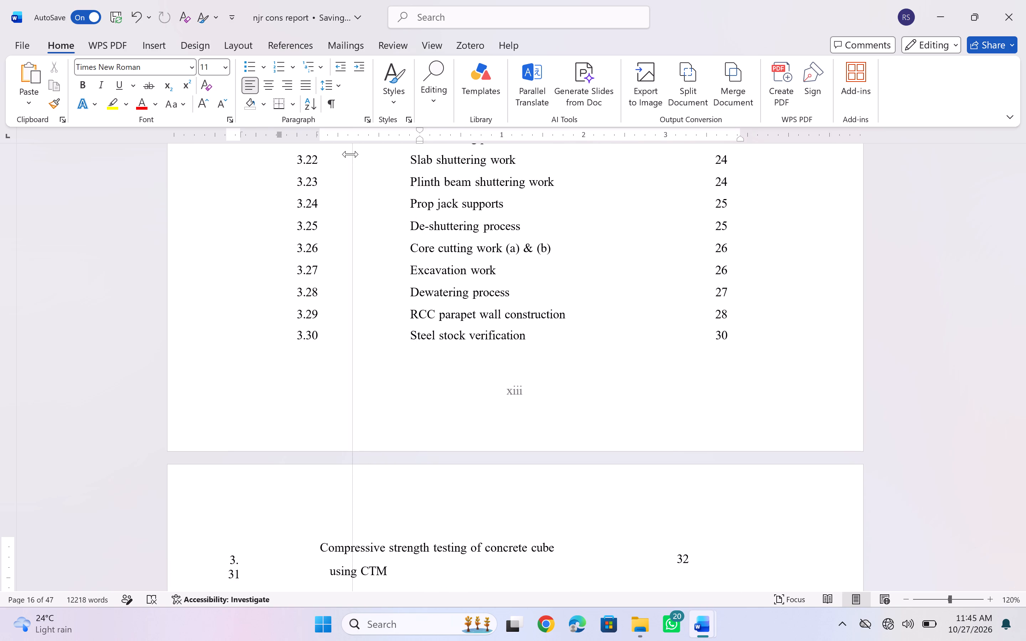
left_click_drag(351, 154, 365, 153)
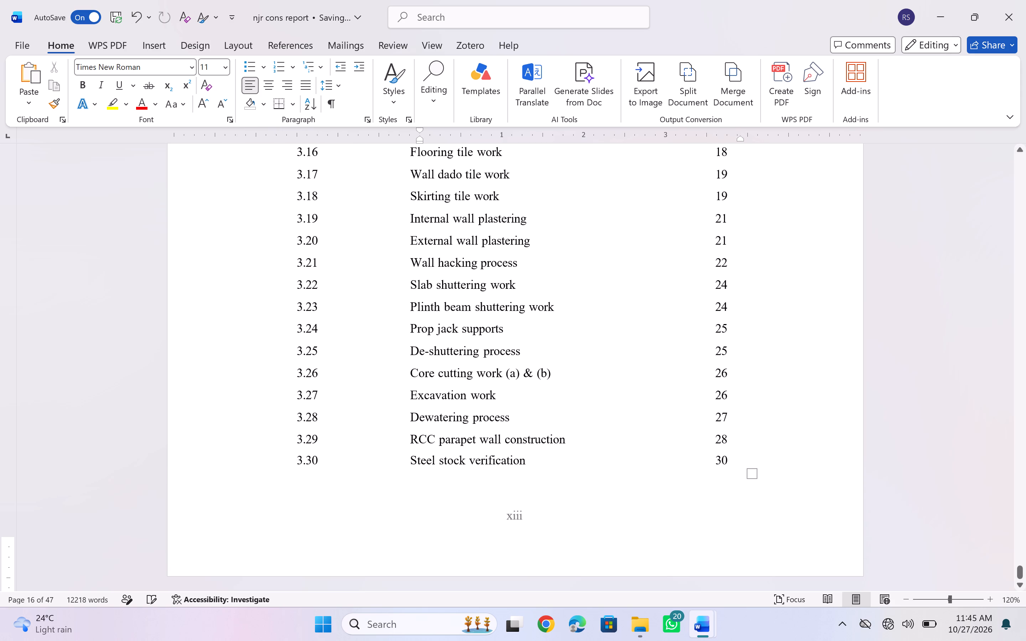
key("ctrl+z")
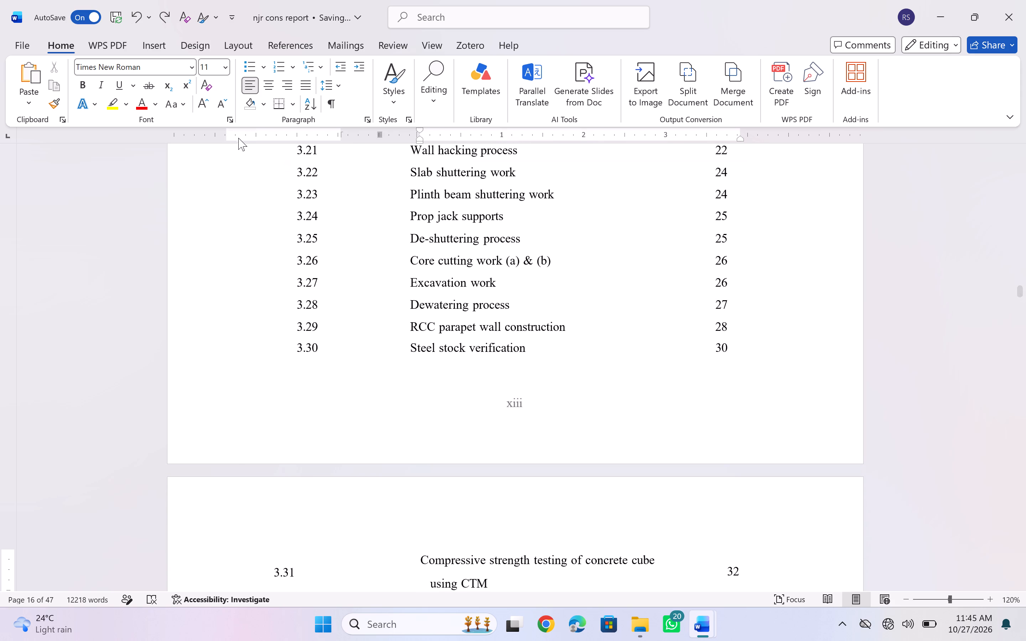
Move the left edge of the 3.31 row inward until its figure number lines up with the Fig No entries above.
left_click_drag(228, 135, 245, 140)
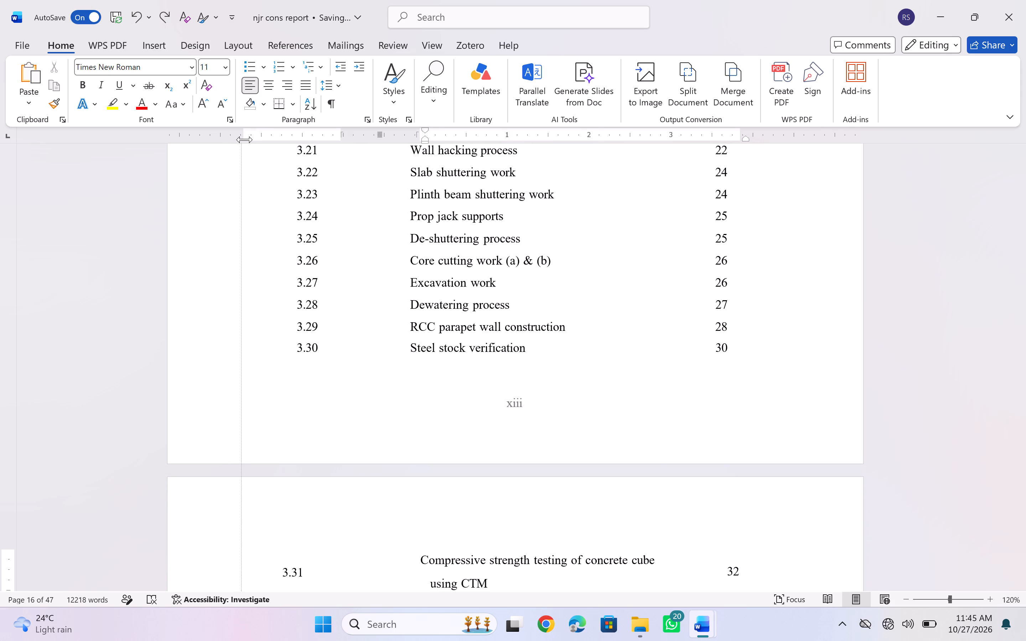
left_click_drag(245, 140, 254, 144)
left_click_drag(254, 144, 259, 146)
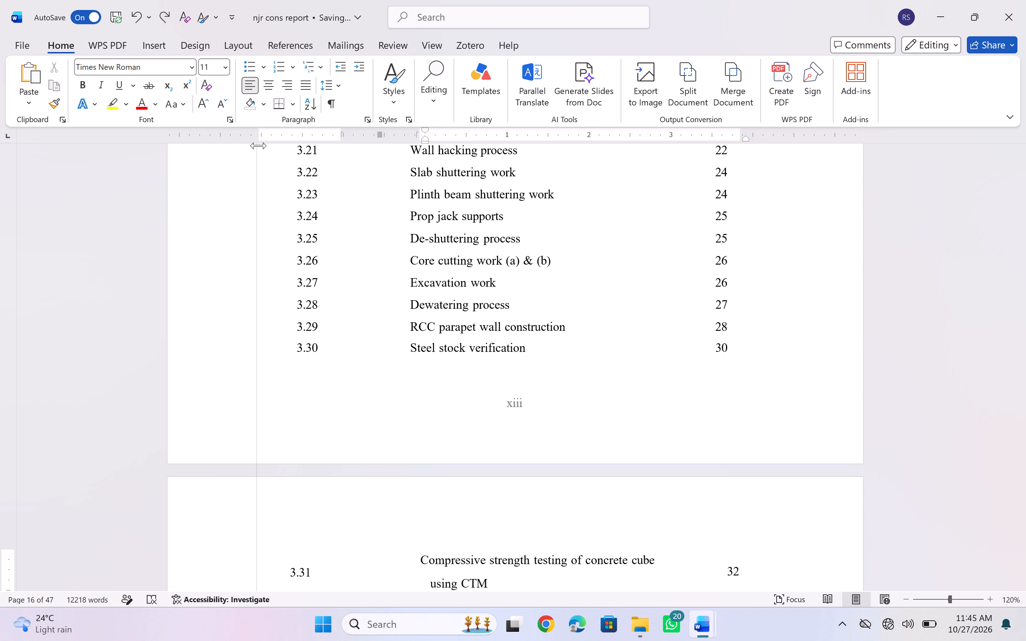
left_click_drag(259, 146, 265, 146)
left_click_drag(265, 146, 267, 148)
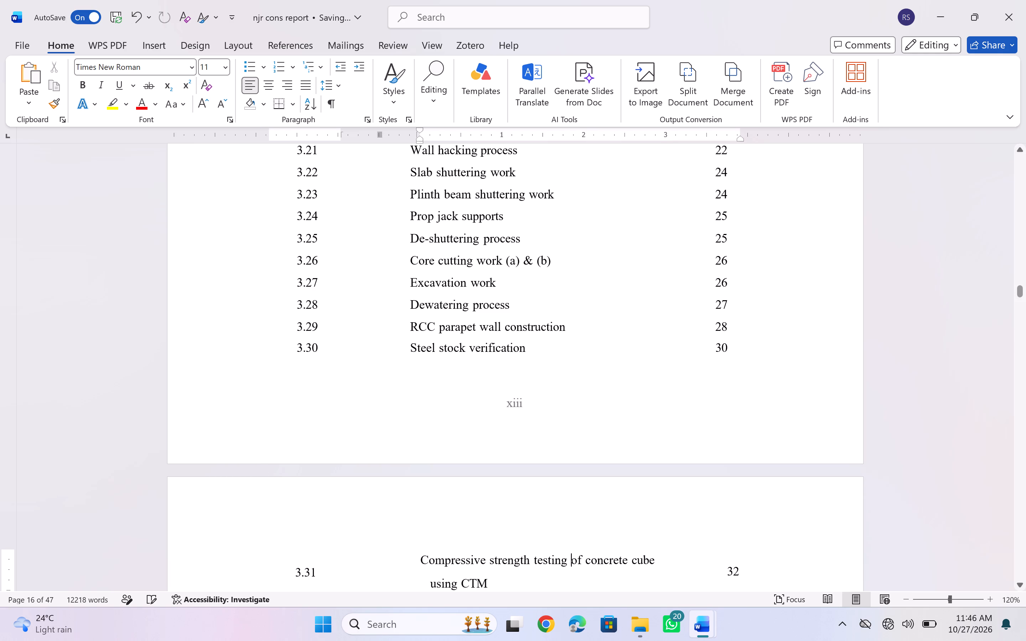
Move the boundary before the 3.31 row's description toward the figure number until the description lines up with the entries above.
scroll(478, 363, "down", 1)
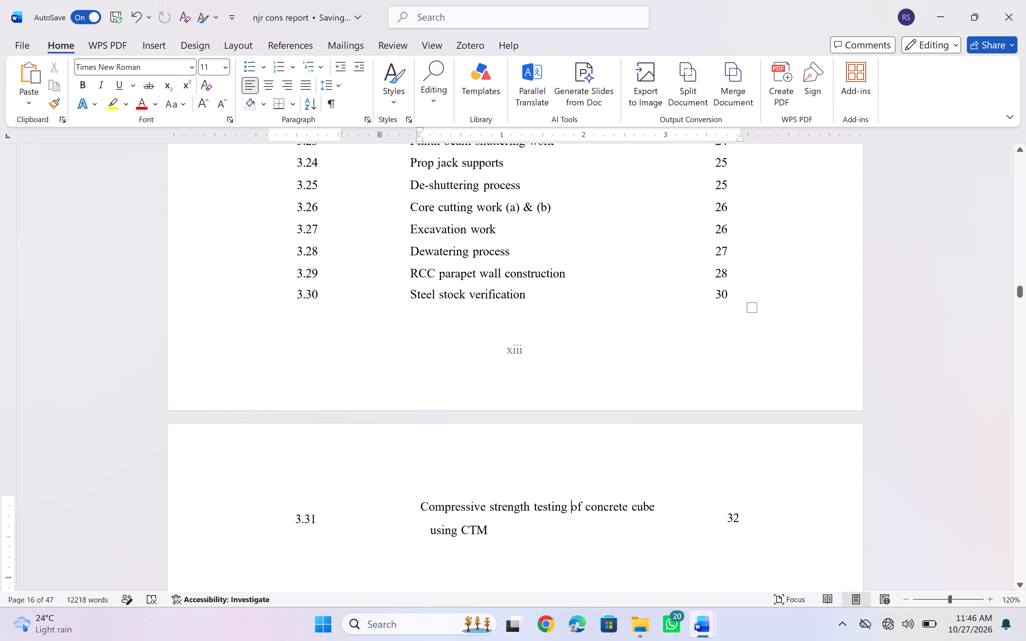
left_click_drag(417, 137, 409, 137)
left_click_drag(409, 137, 402, 140)
left_click_drag(417, 133, 414, 133)
left_click_drag(414, 133, 408, 135)
left_click_drag(422, 132, 431, 132)
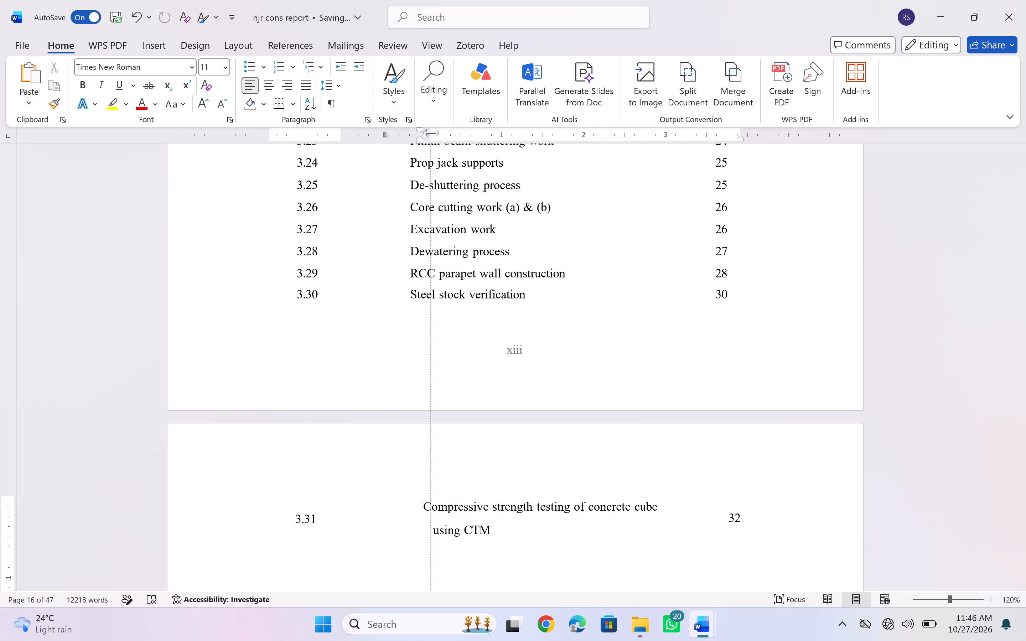
left_click_drag(431, 132, 413, 137)
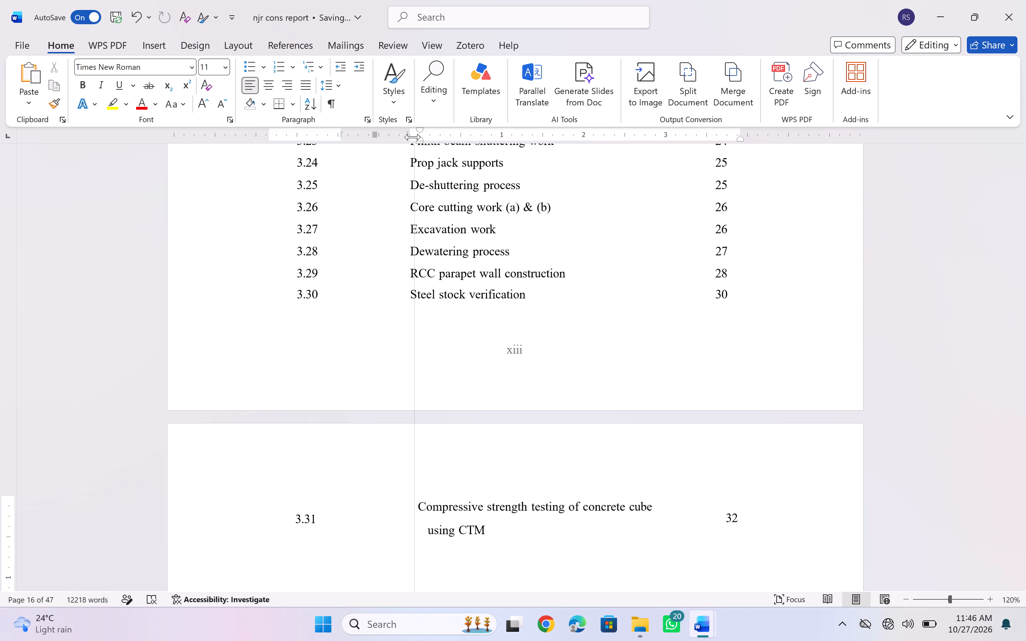
left_click_drag(413, 137, 413, 137)
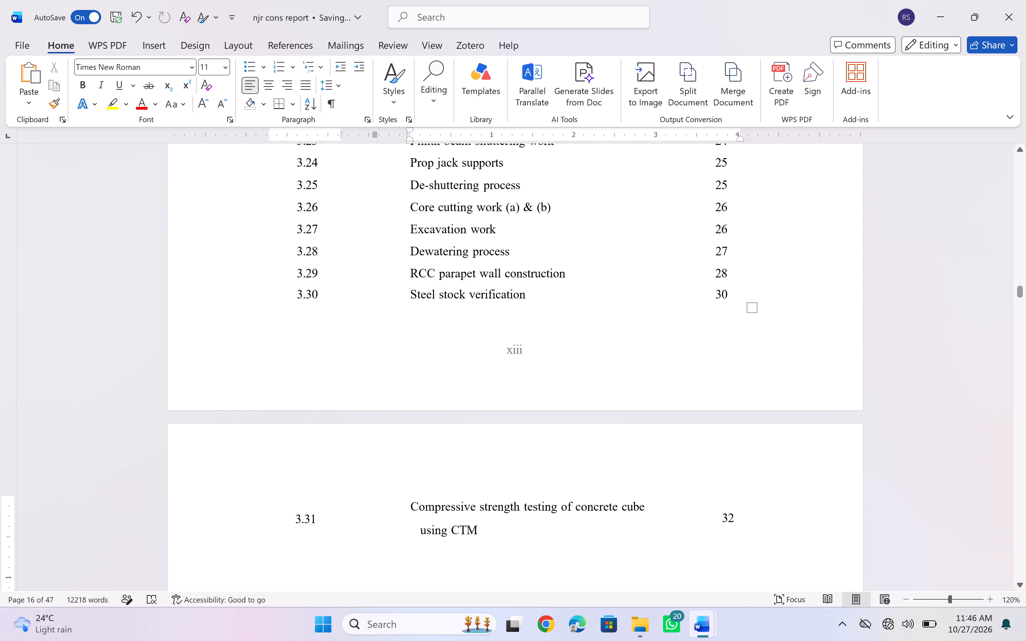
left_click(739, 134)
Reduce the indent of the line "using CTM" in the 3.31 figure description.
left_click(418, 532)
key("BackSpace")
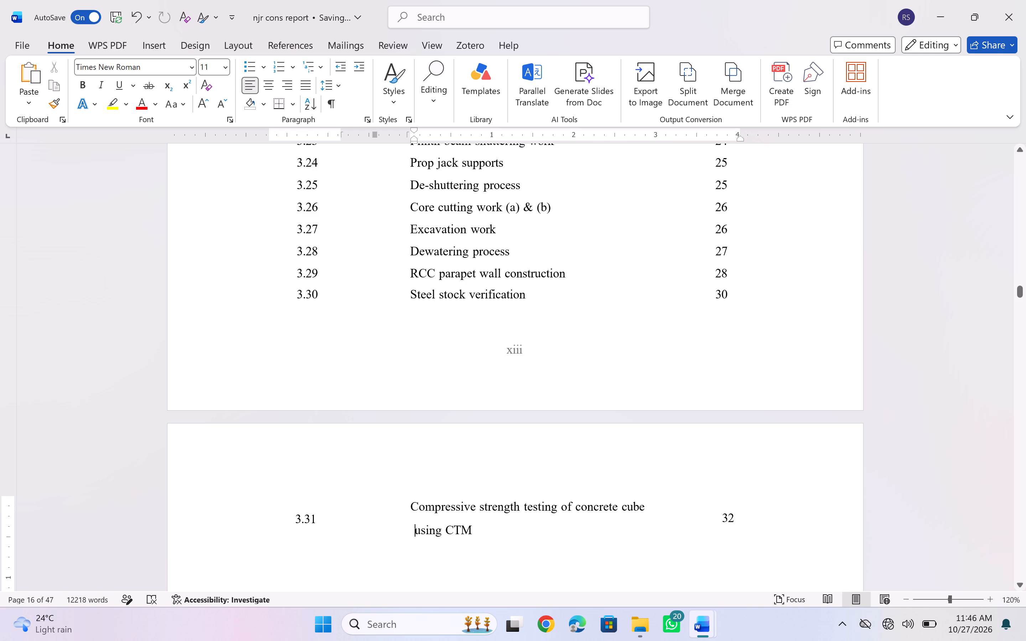
Review the report's layout from the Chapter 1 pages back through the figure list, contents, abstract, acknowledgement and certificate to the title page.
scroll(418, 532, "down", 1)
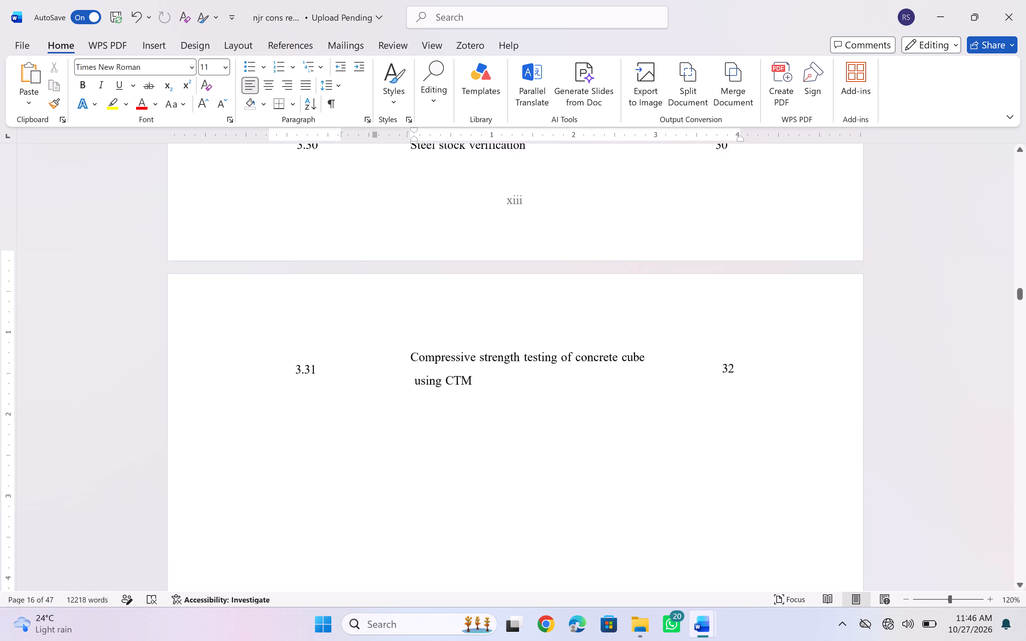
scroll(418, 532, "down", 4)
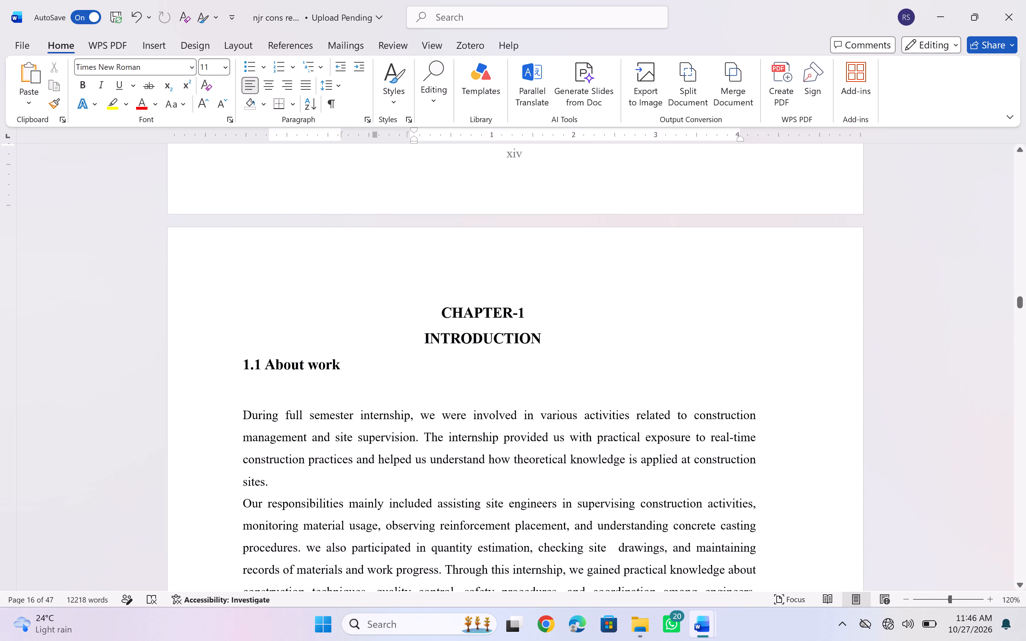
scroll(418, 532, "down", 4)
scroll(418, 532, "up", 1)
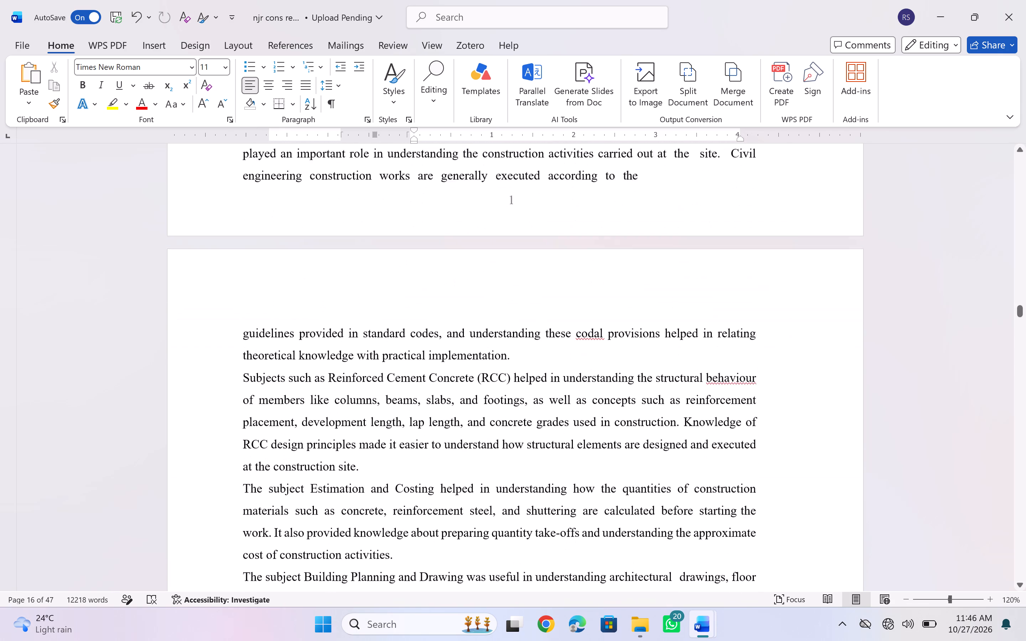
scroll(418, 532, "up", 4)
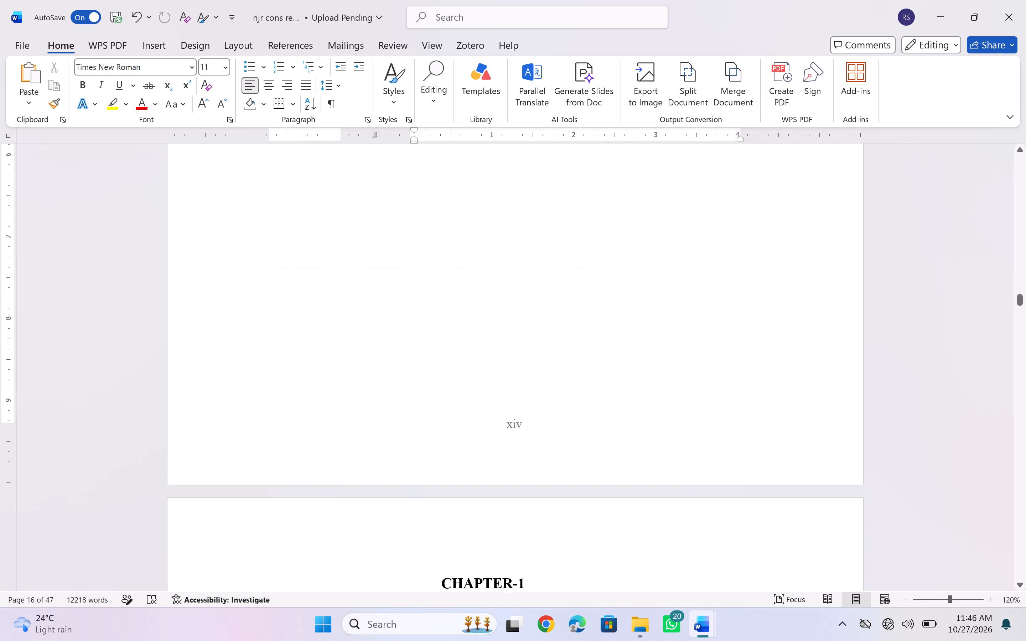
scroll(418, 532, "up", 4)
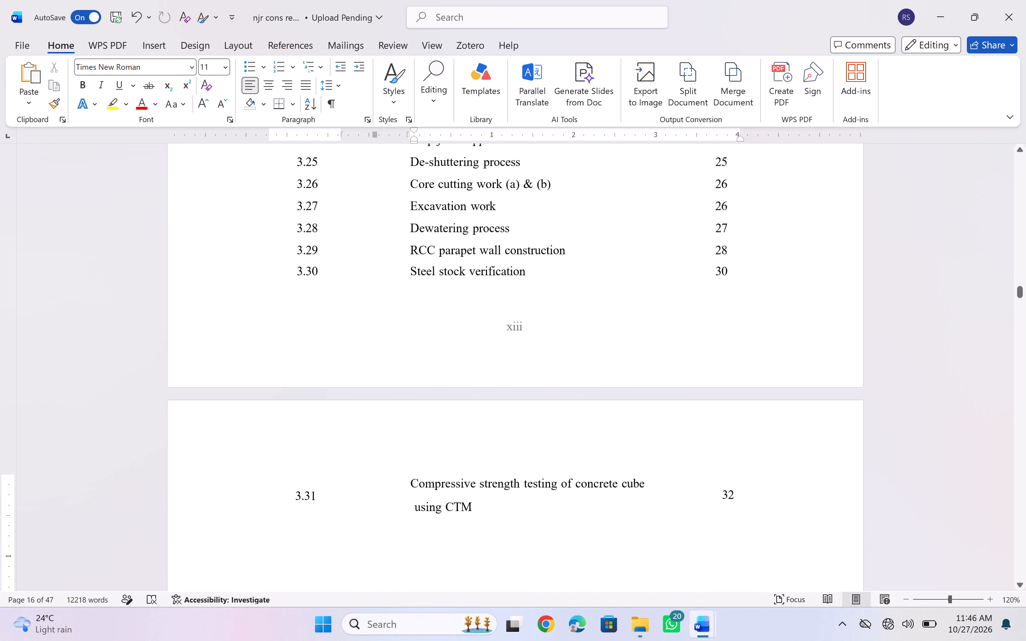
scroll(418, 532, "up", 5)
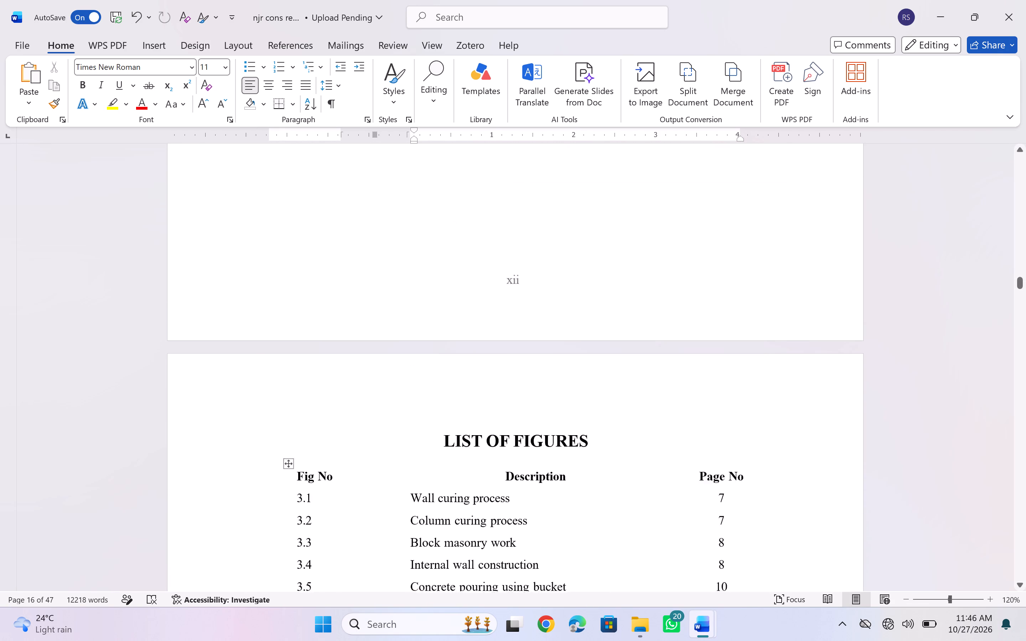
scroll(418, 532, "up", 5)
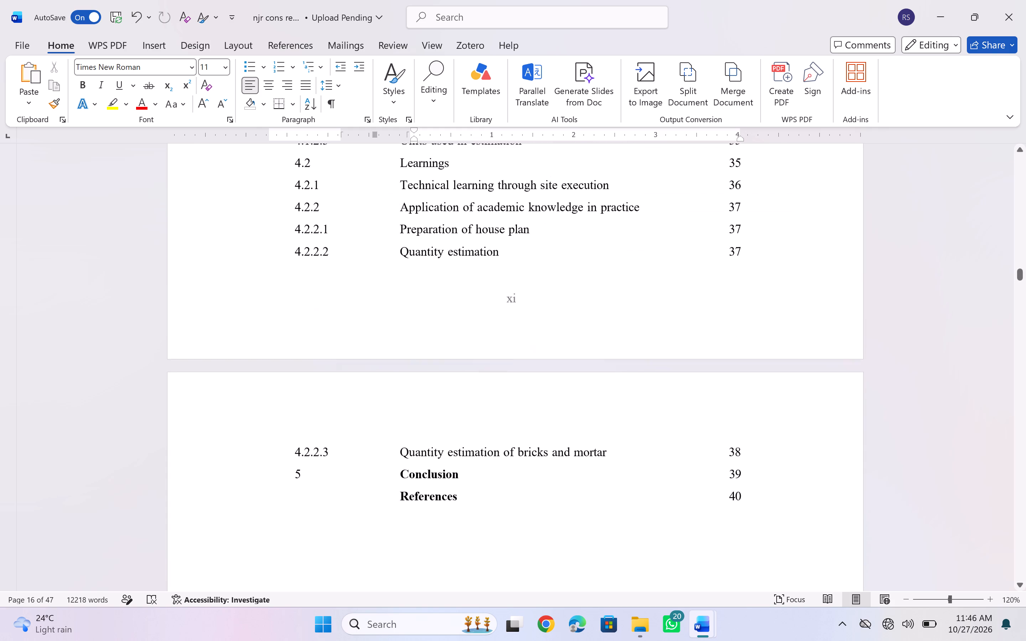
scroll(418, 532, "up", 5)
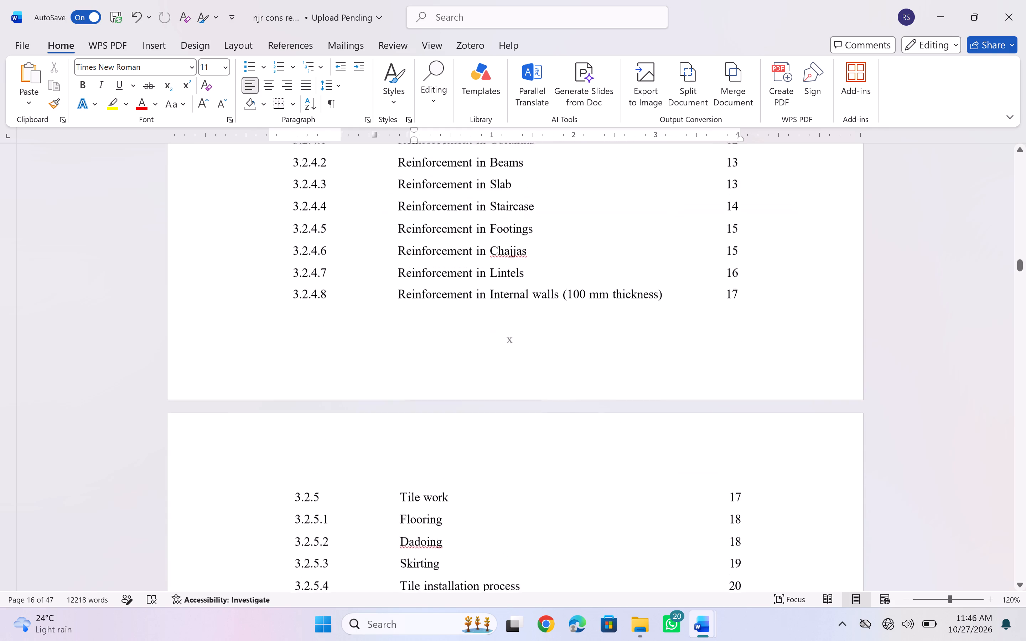
scroll(418, 532, "up", 3)
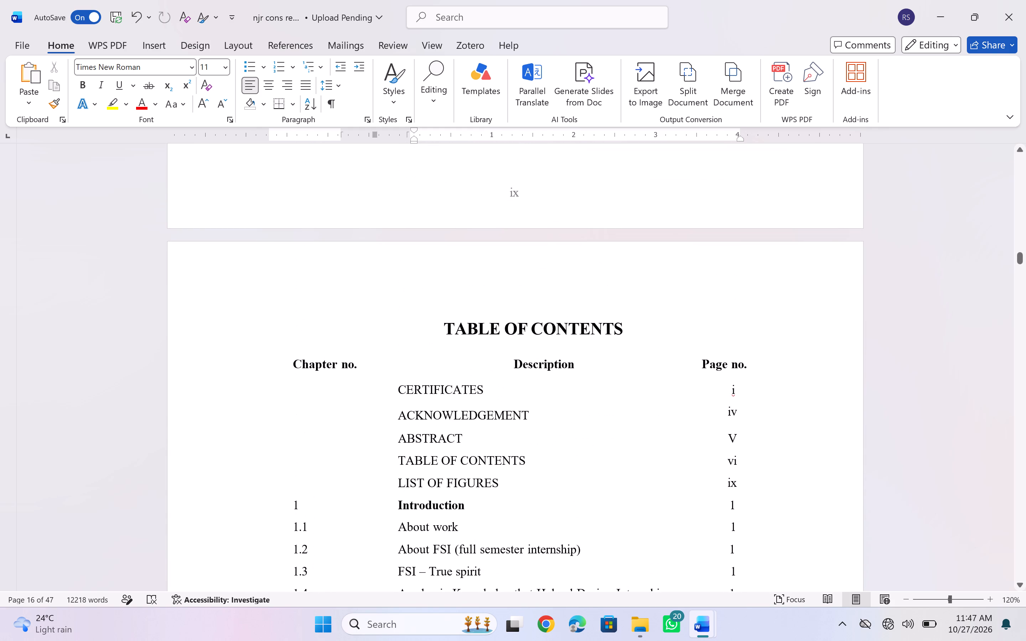
scroll(418, 532, "up", 4)
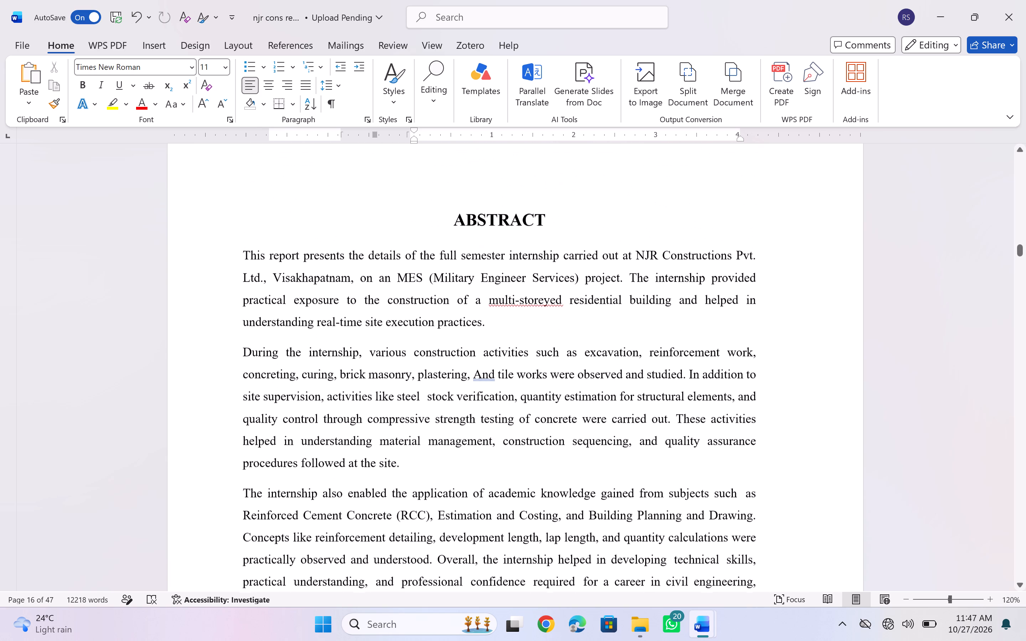
scroll(418, 532, "up", 3)
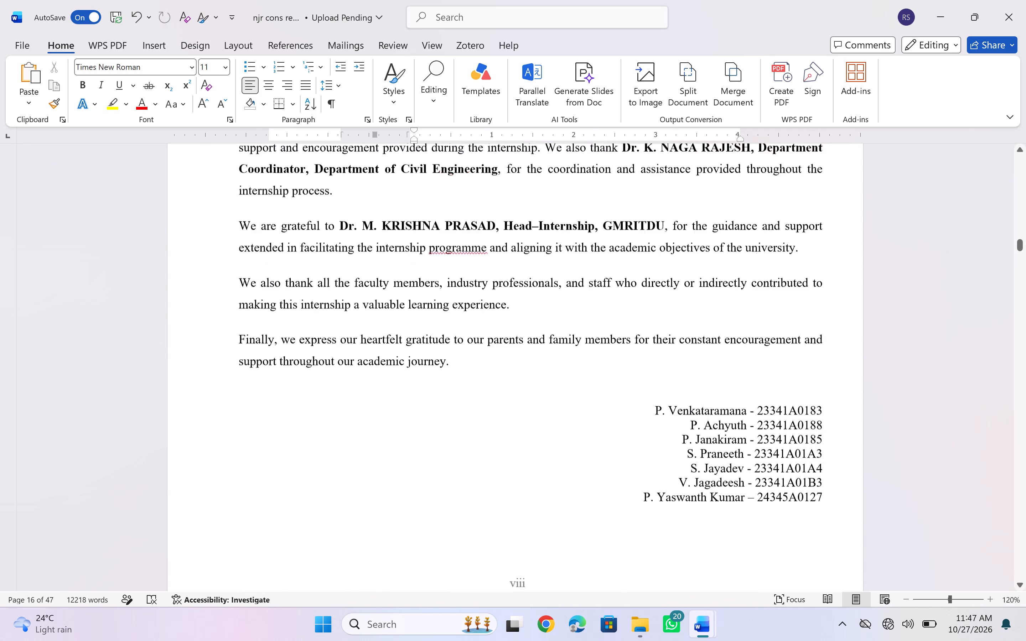
scroll(418, 532, "up", 2)
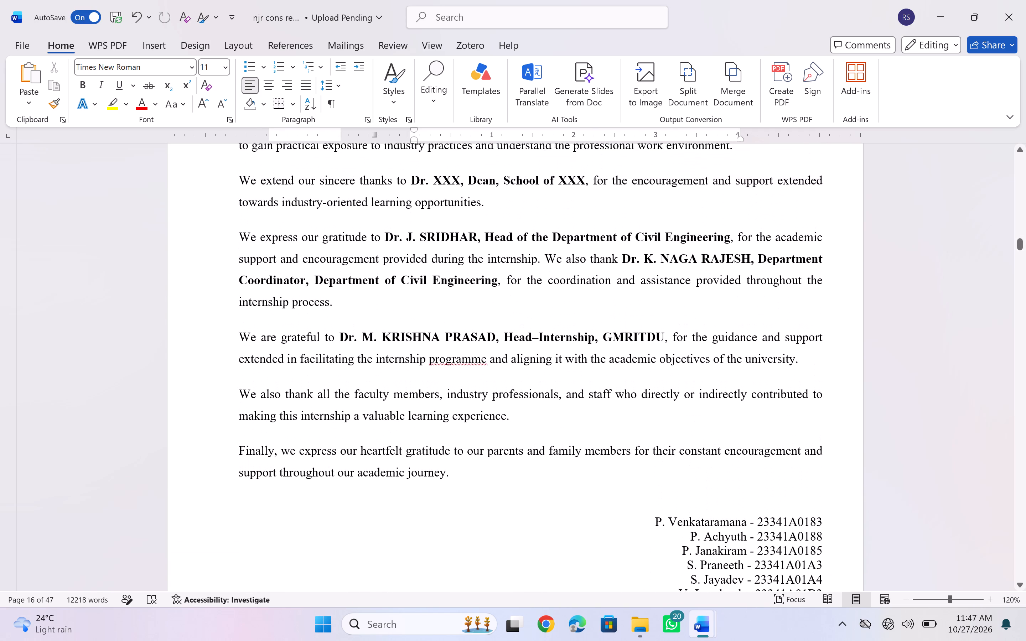
scroll(418, 532, "up", 1)
left_click(418, 532)
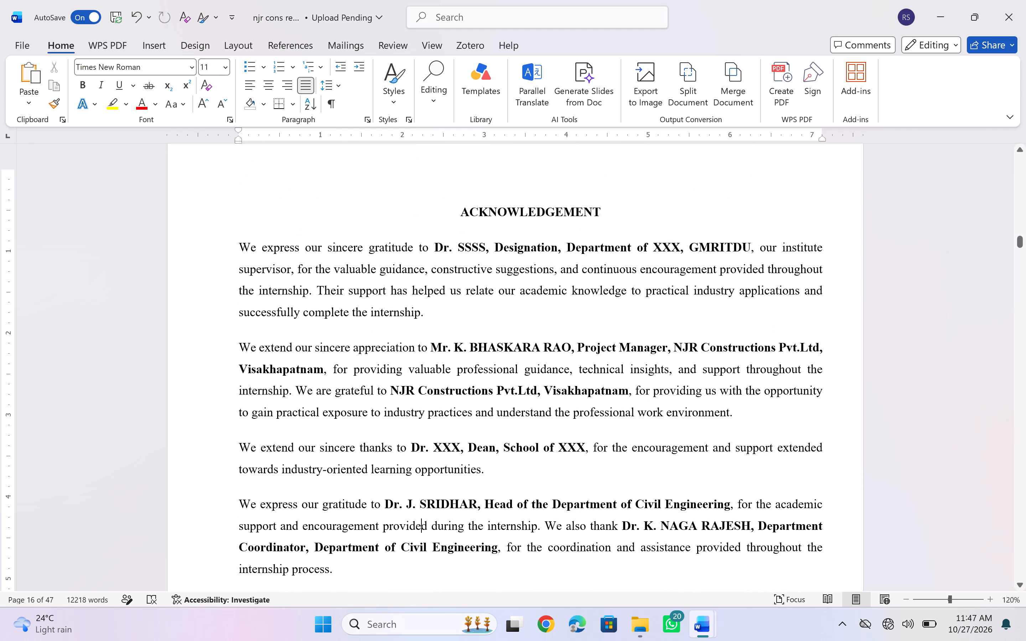
scroll(418, 532, "up", 14)
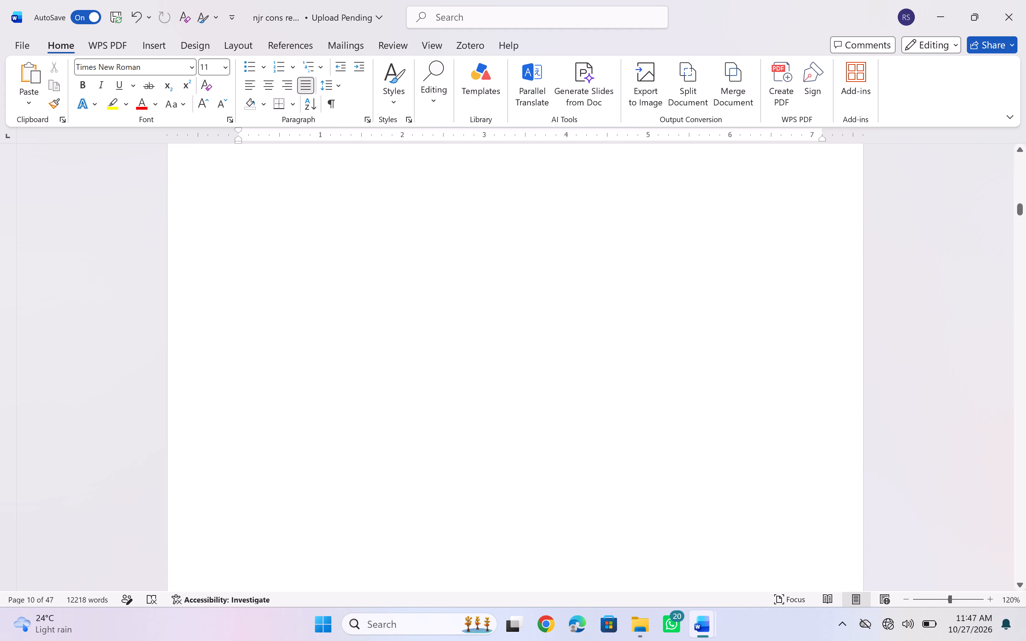
scroll(418, 532, "up", 11)
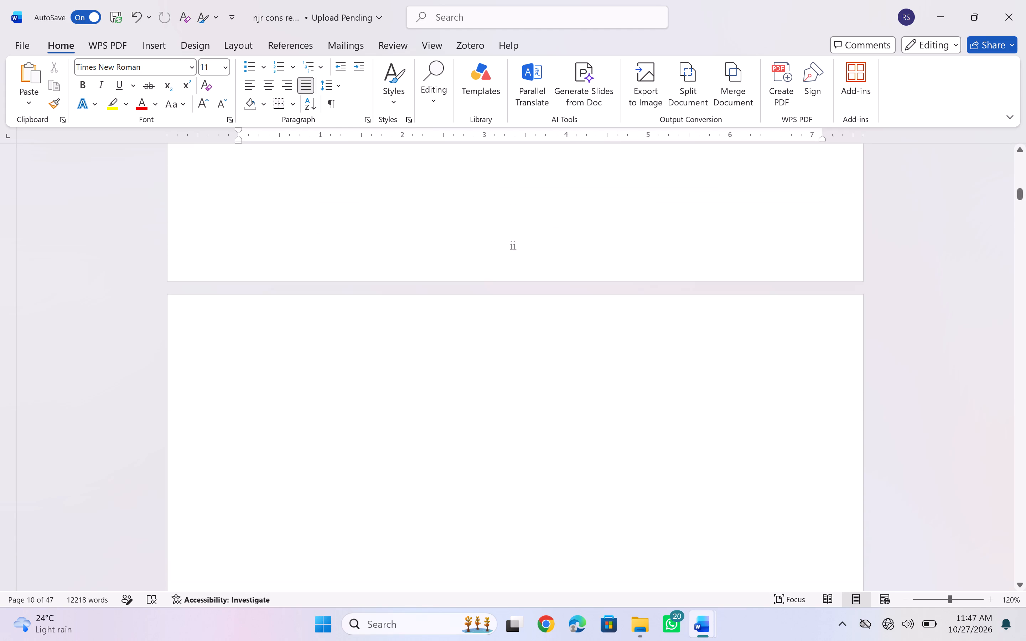
scroll(418, 532, "up", 14)
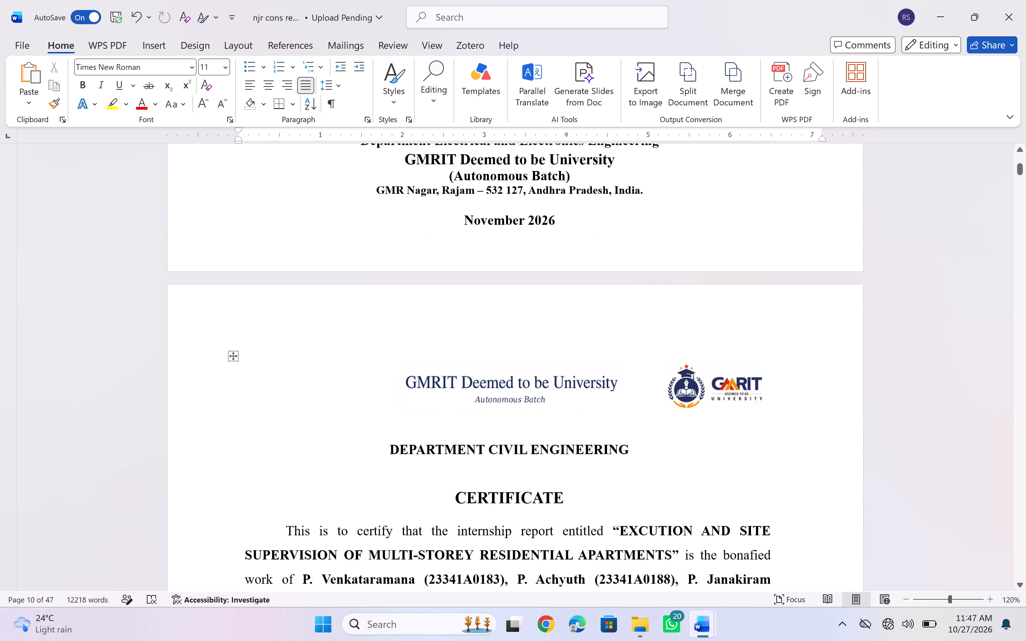
left_click(451, 502)
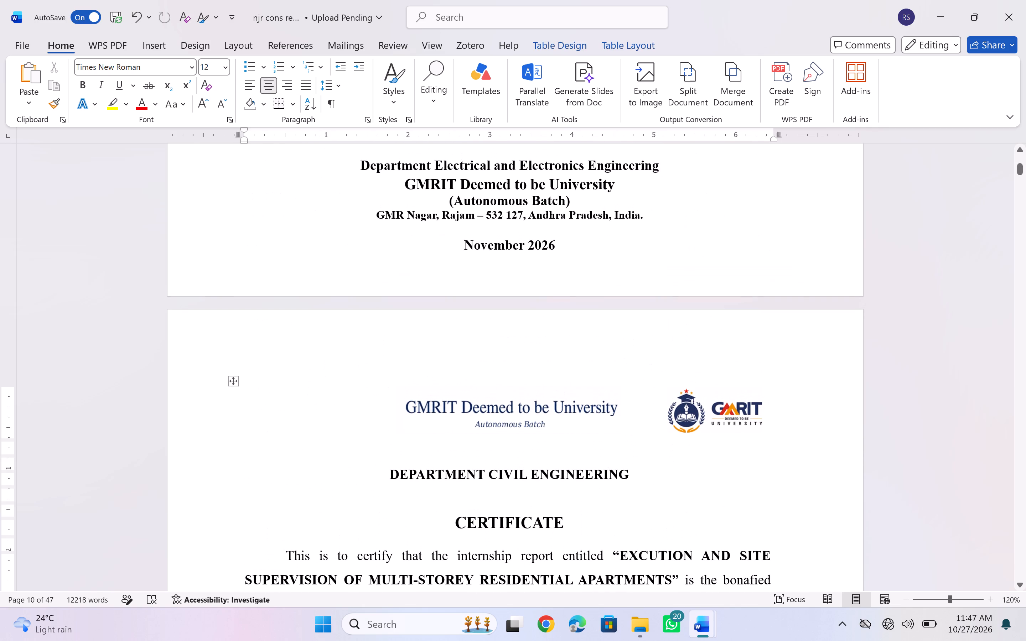
scroll(451, 502, "up", 6)
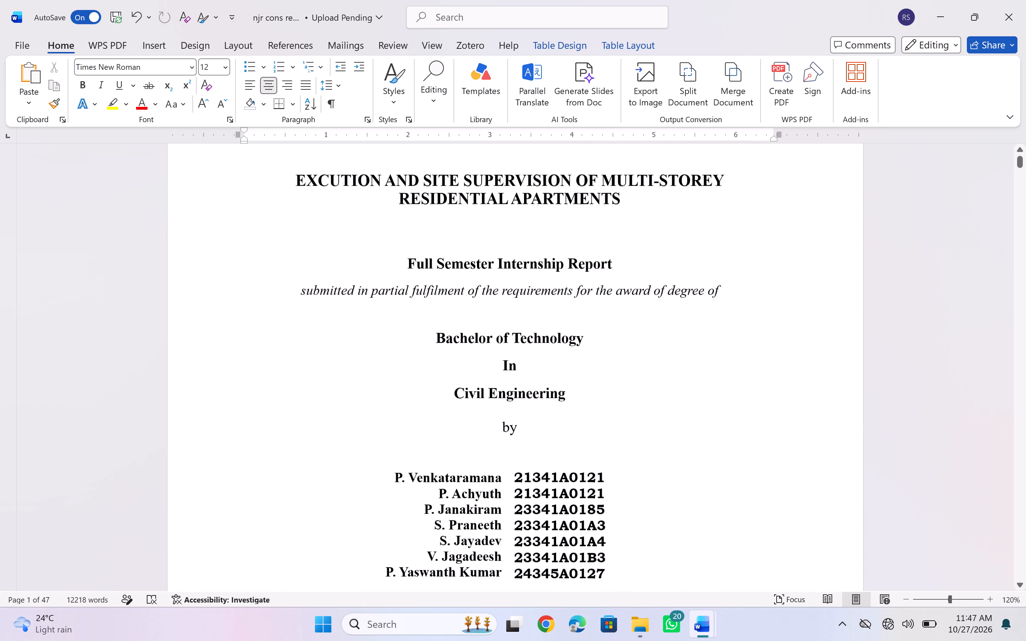
scroll(451, 502, "up", 1)
scroll(451, 502, "down", 3)
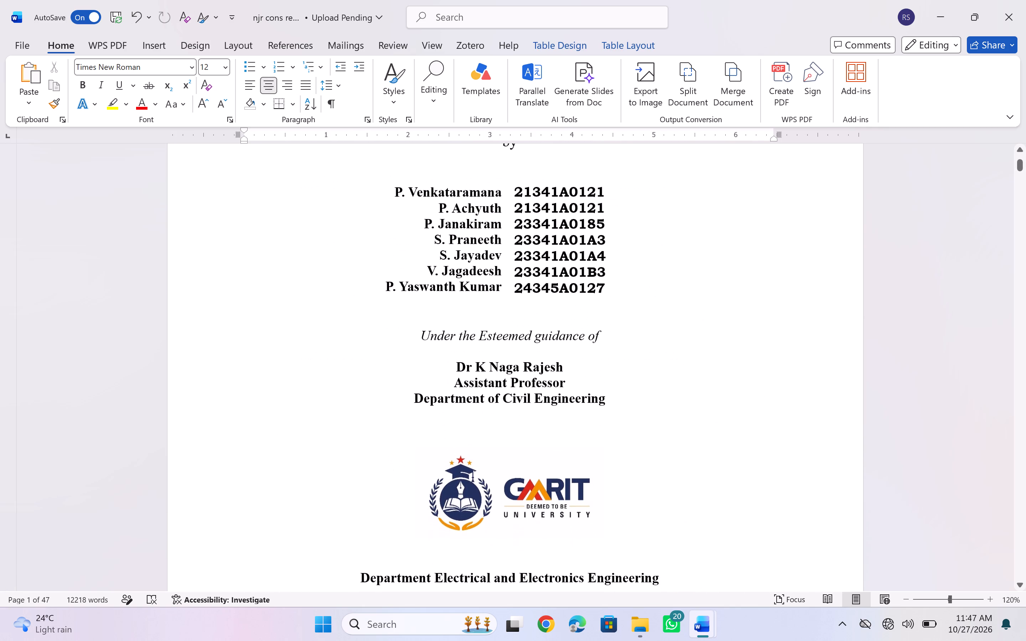
Save the report.
key("ctrl+s")
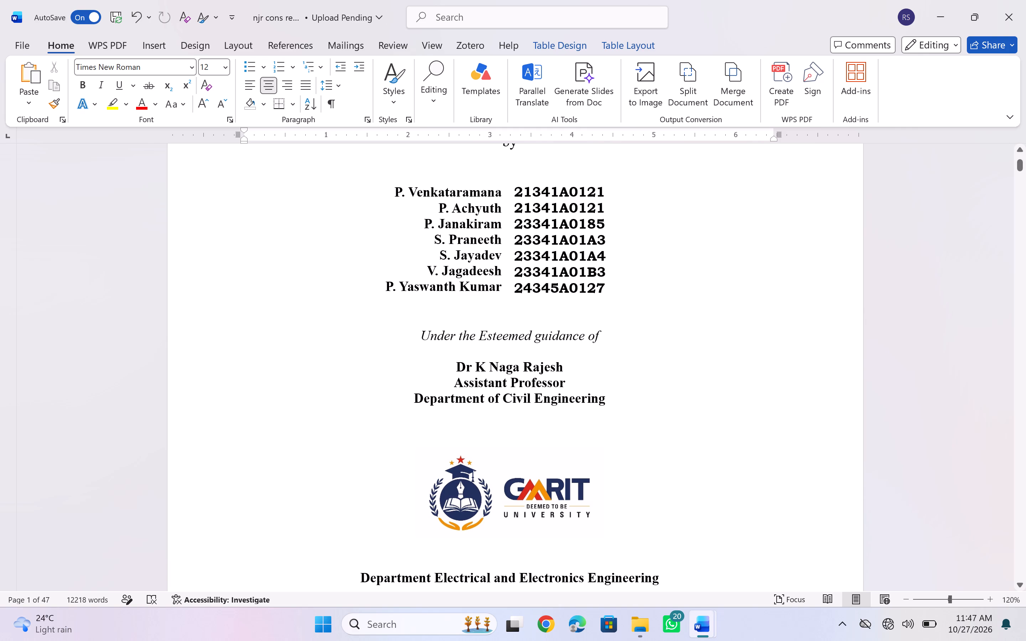
Minimize the main report and close the other open copy of the NJR construction report.
scroll(458, 449, "down", 8)
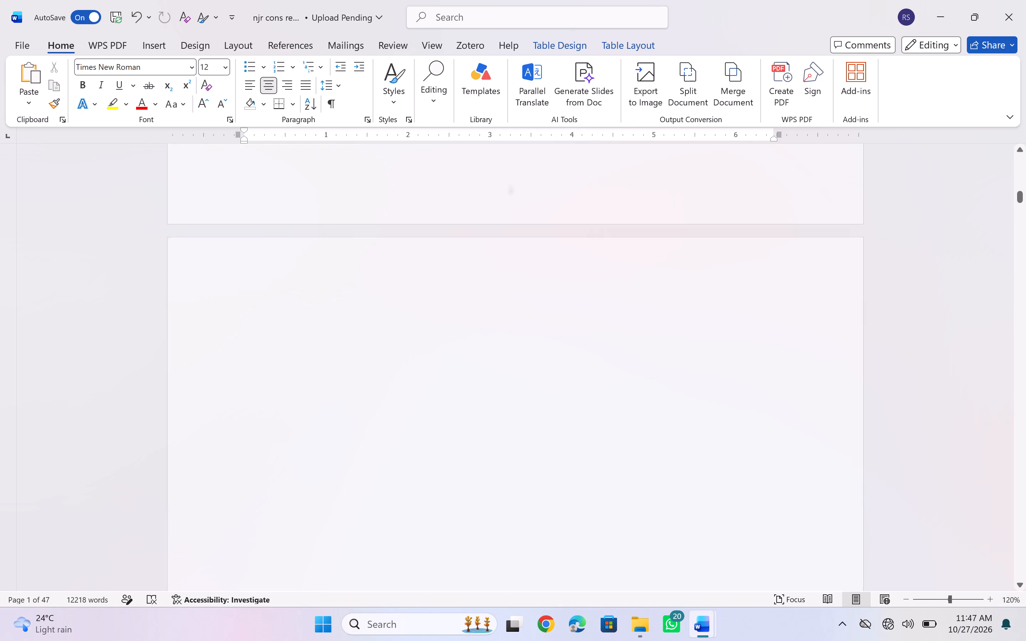
scroll(458, 449, "down", 1)
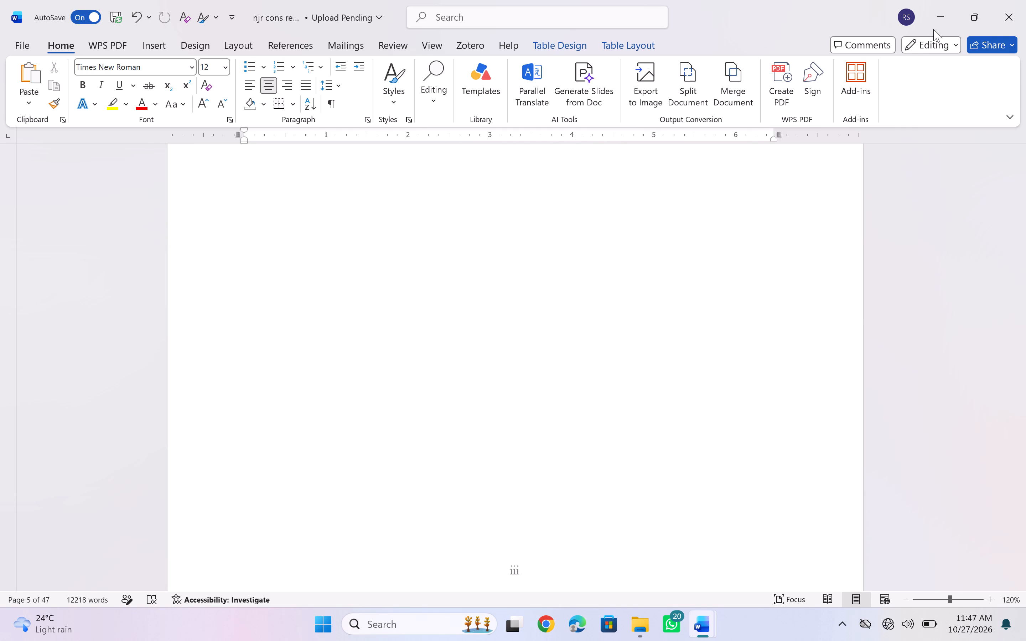
left_click(940, 25)
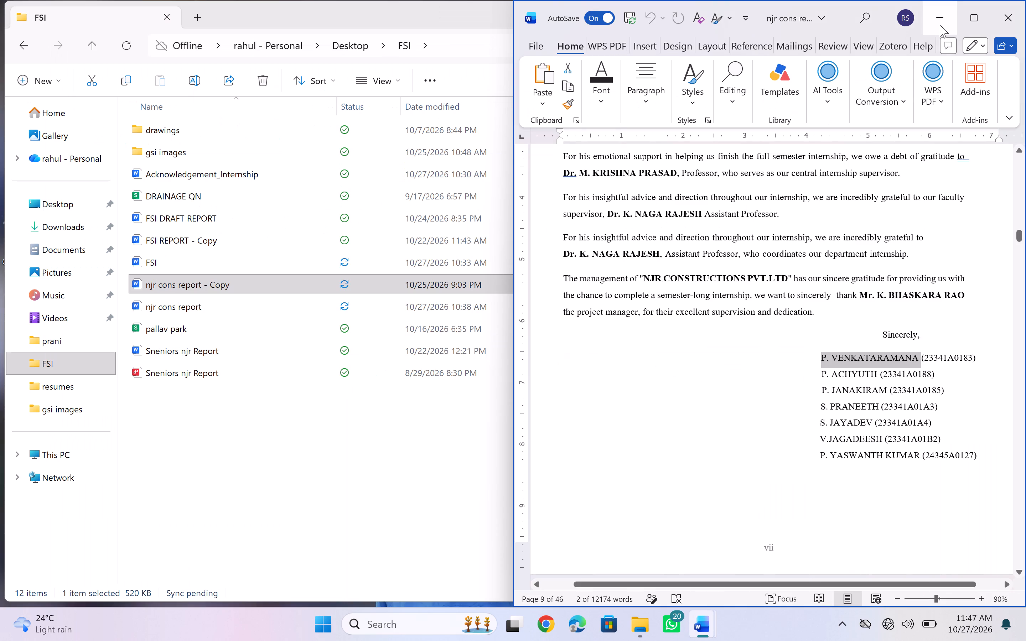
left_click(1007, 16)
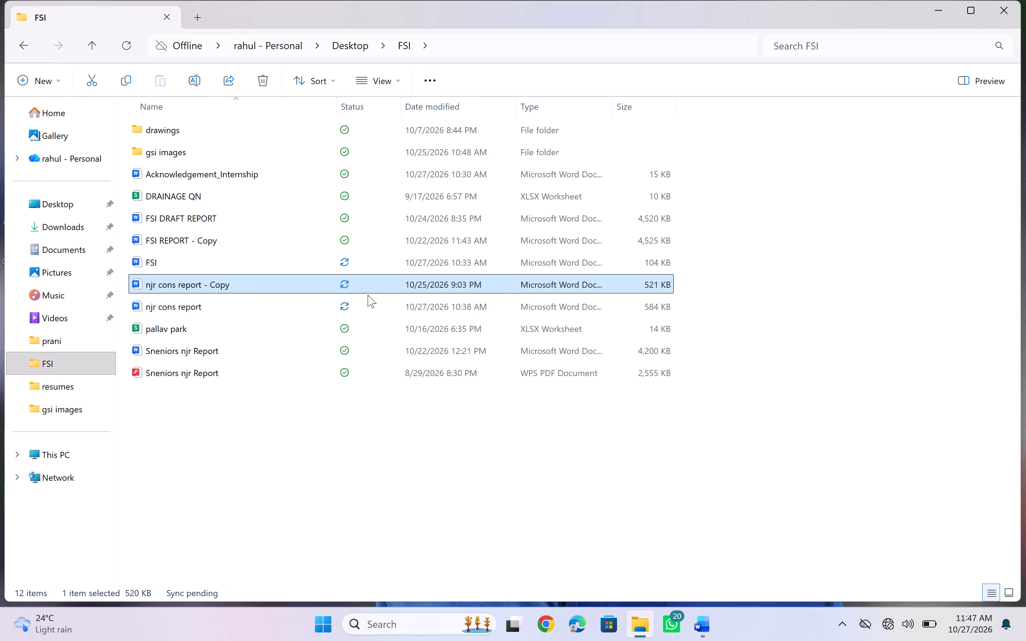
Bring up njr cons report from the FSI folder and close its document window.
double_click(281, 312)
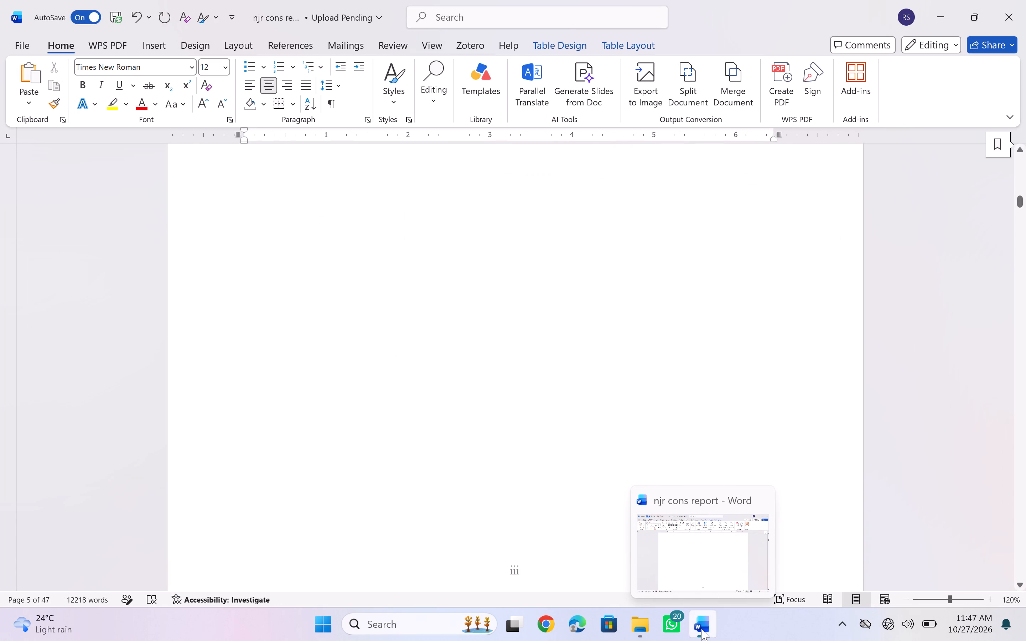
left_click(762, 500)
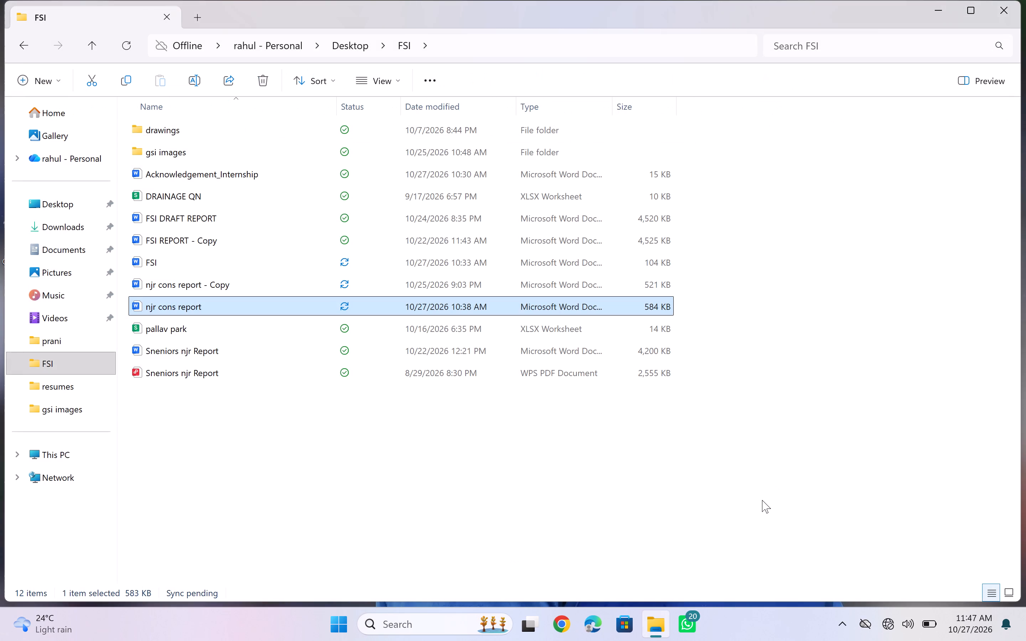
Open njr cons report from the FSI folder, check its title and certificate pages, and minimize the document.
double_click(244, 311)
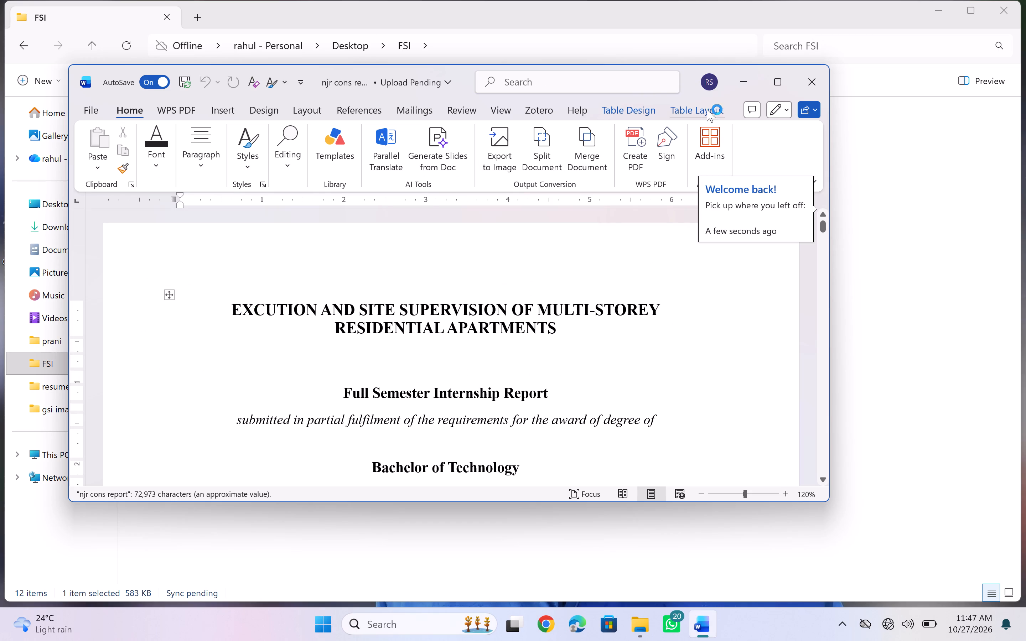
left_click(770, 84)
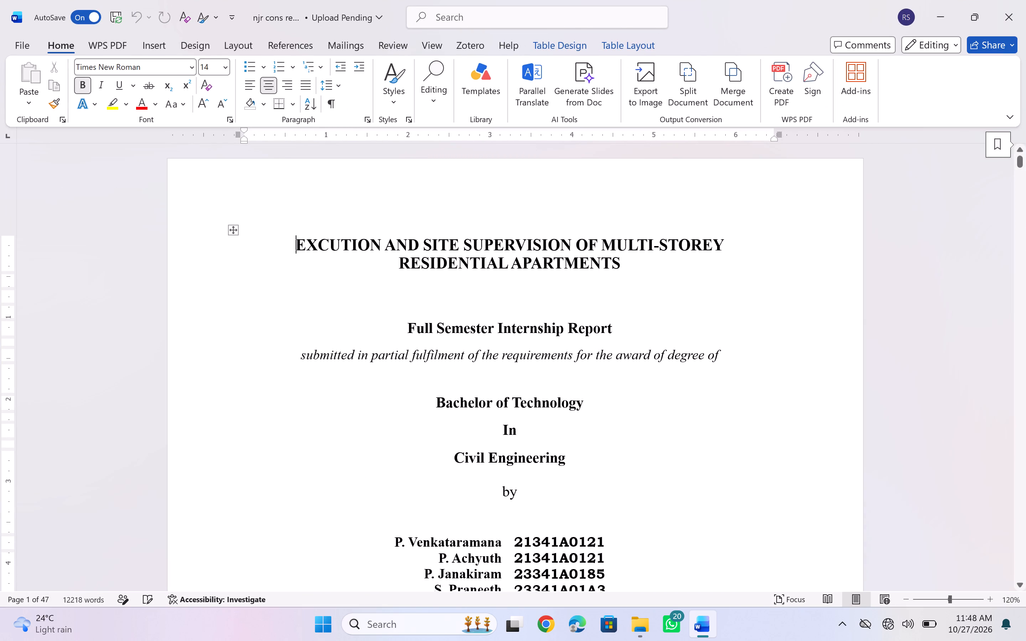
scroll(577, 437, "down", 3)
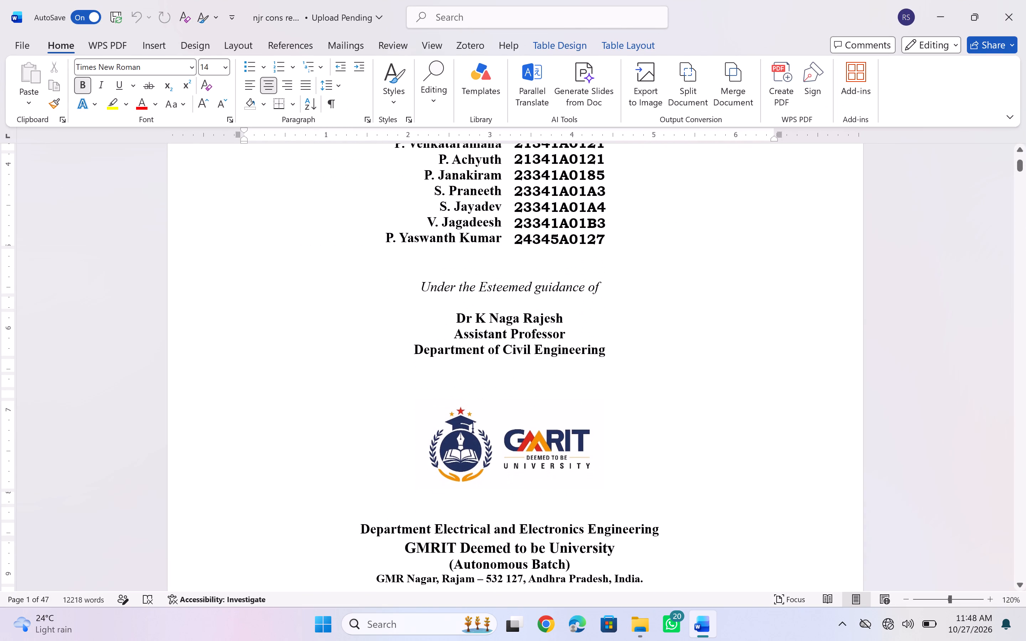
scroll(577, 437, "down", 3)
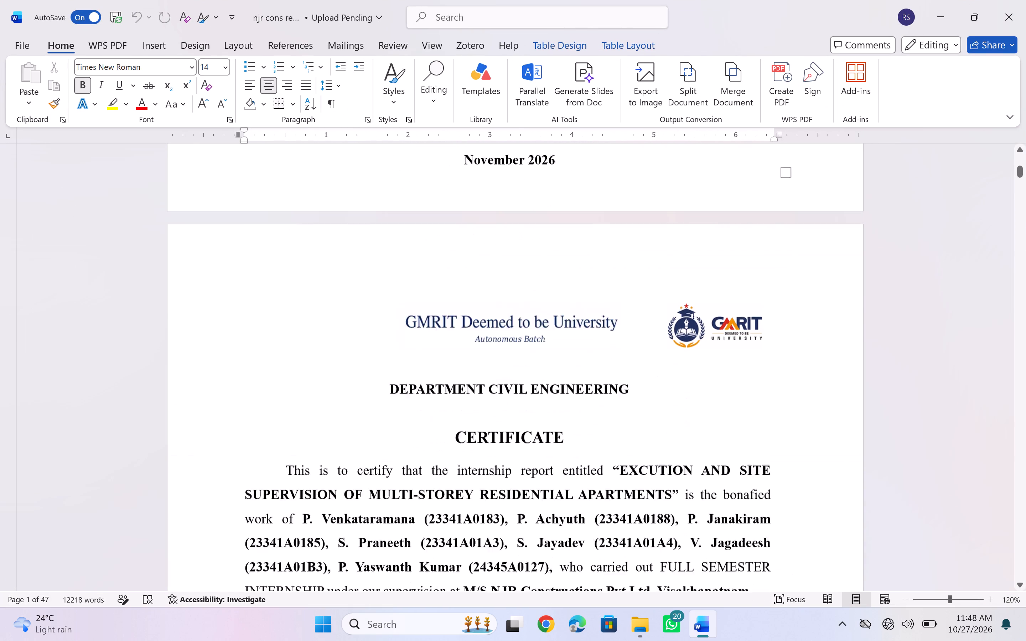
scroll(577, 437, "down", 3)
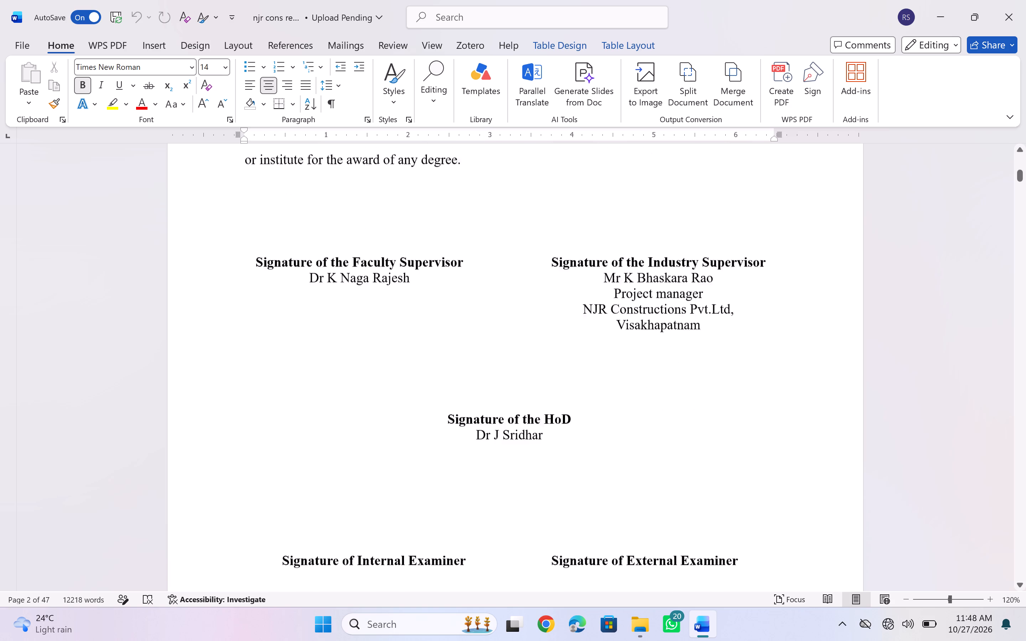
scroll(577, 437, "down", 2)
scroll(577, 437, "up", 8)
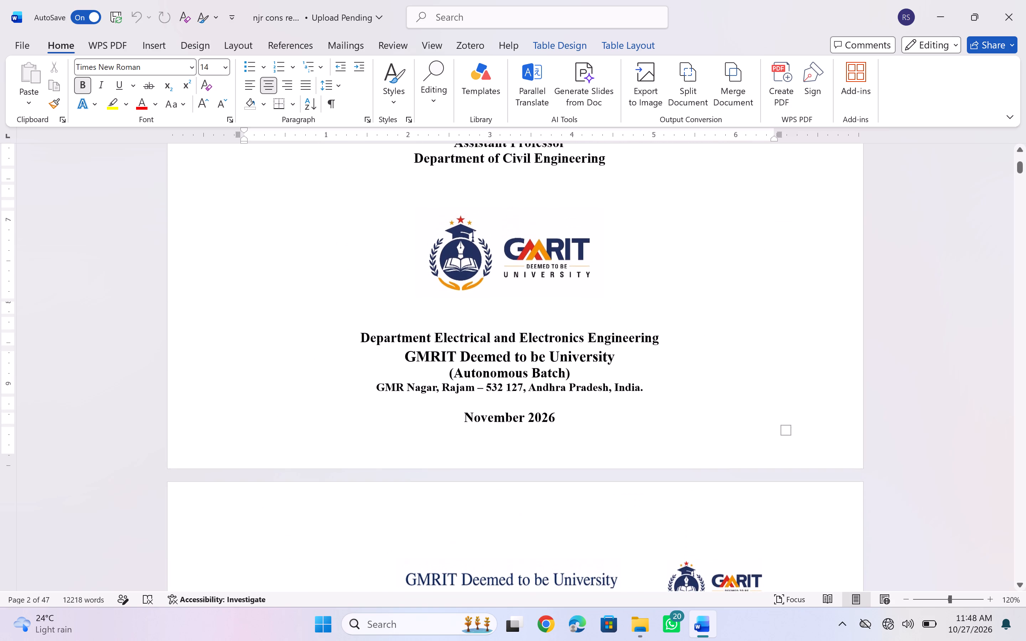
left_click(940, 10)
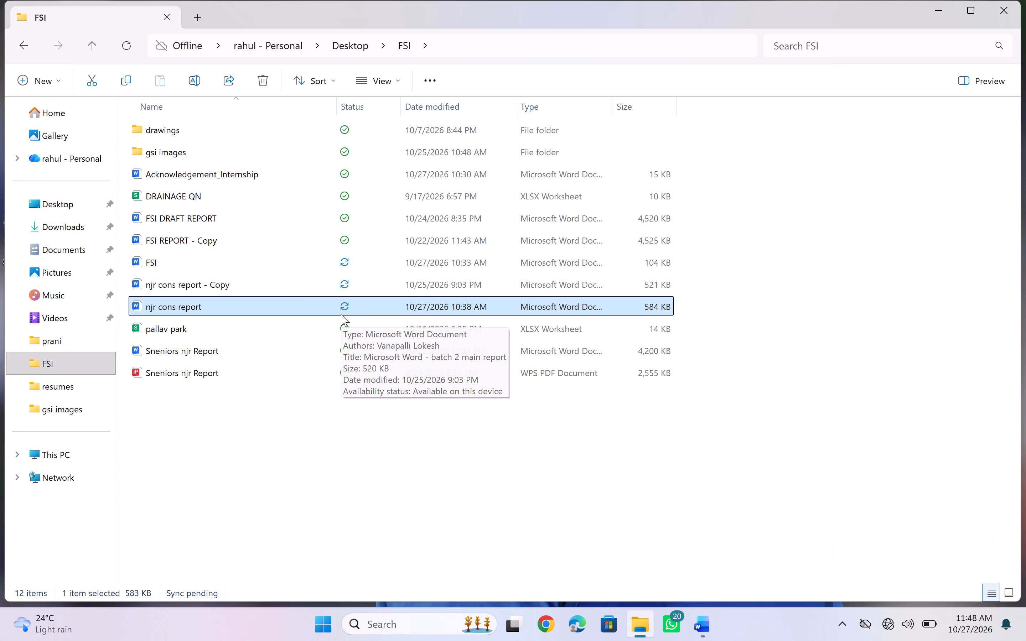
Rename the njr cons report file as NJR Constructions FSI report, closing its open document and retrying the rename.
left_click(201, 80)
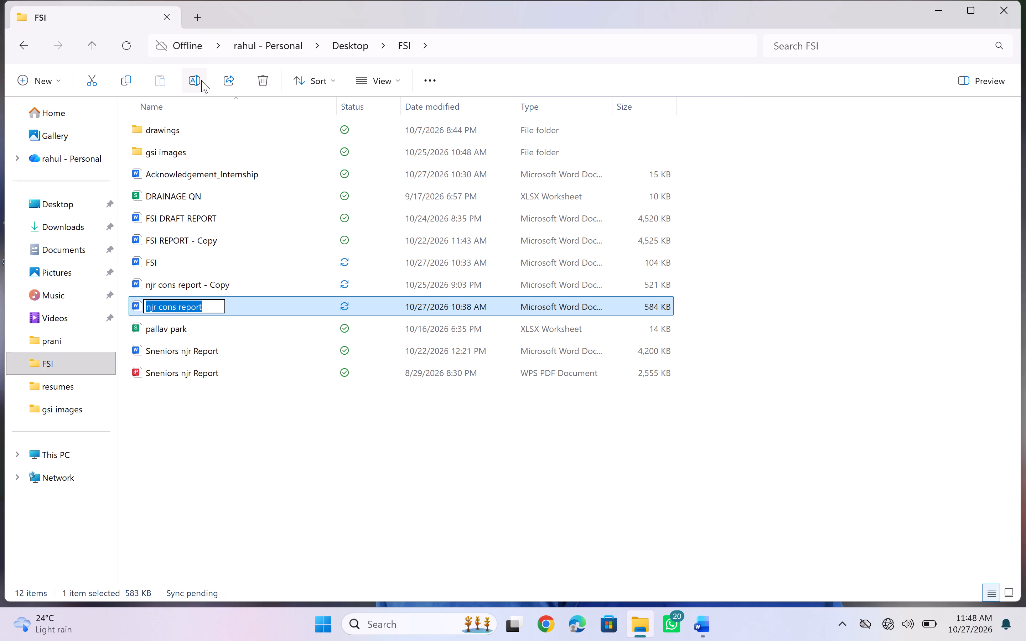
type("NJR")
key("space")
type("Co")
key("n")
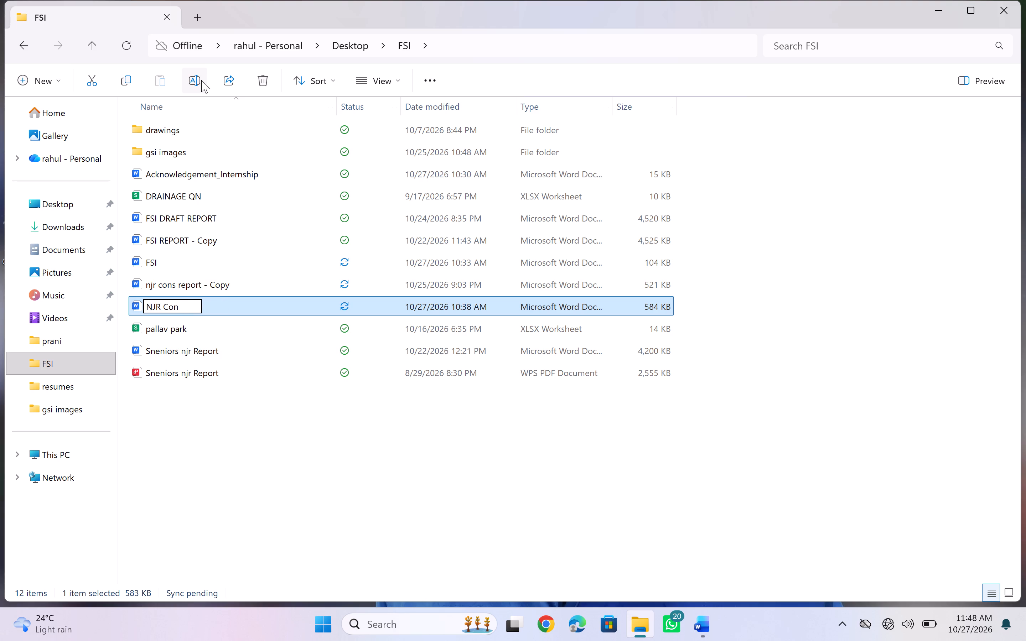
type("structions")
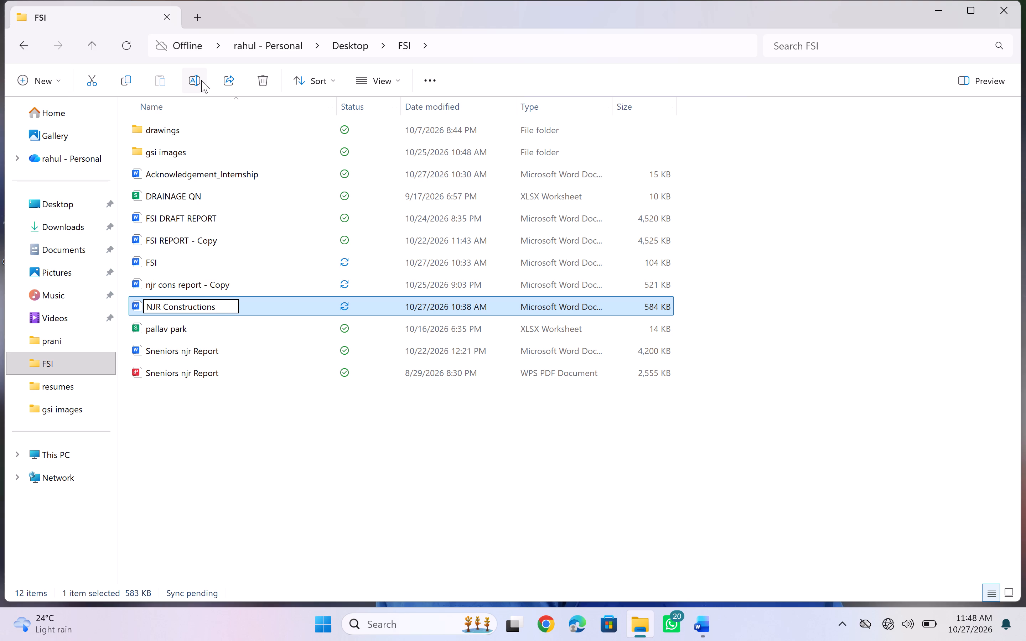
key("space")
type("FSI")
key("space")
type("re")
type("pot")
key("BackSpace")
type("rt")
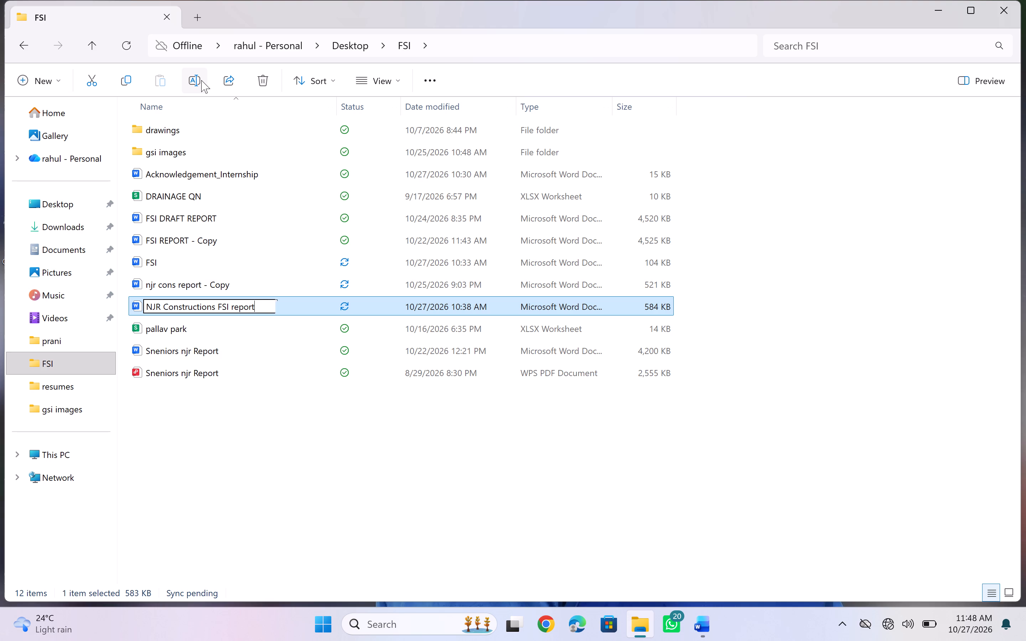
left_click(193, 441)
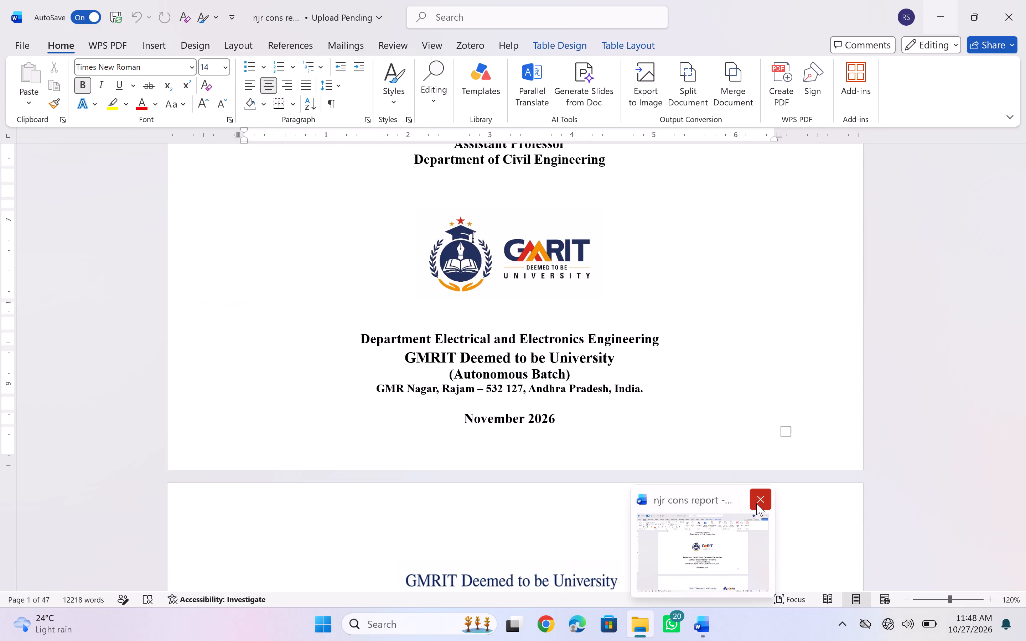
left_click(761, 500)
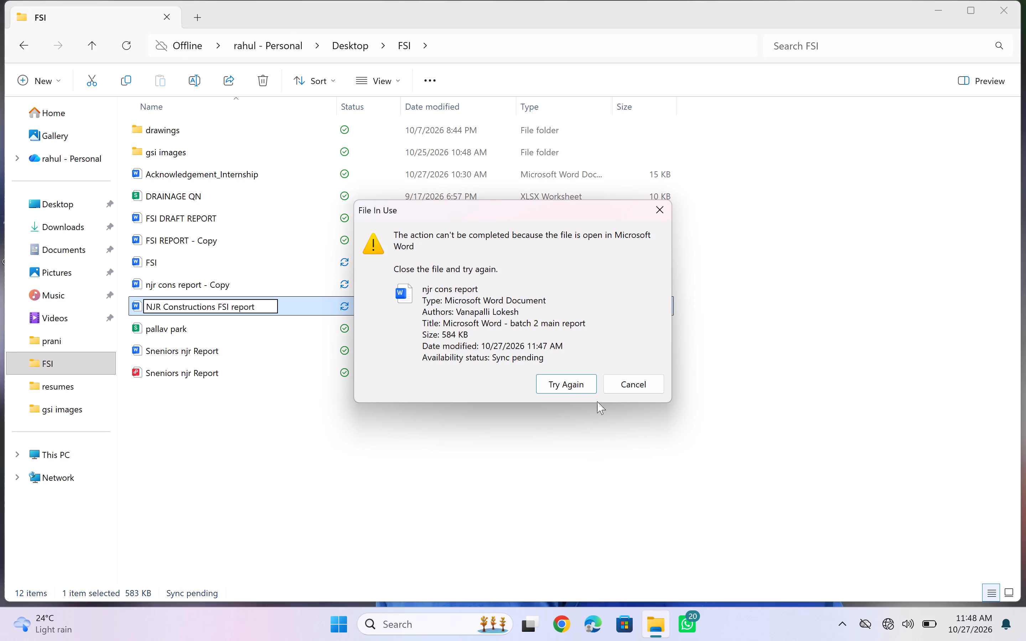
left_click(575, 387)
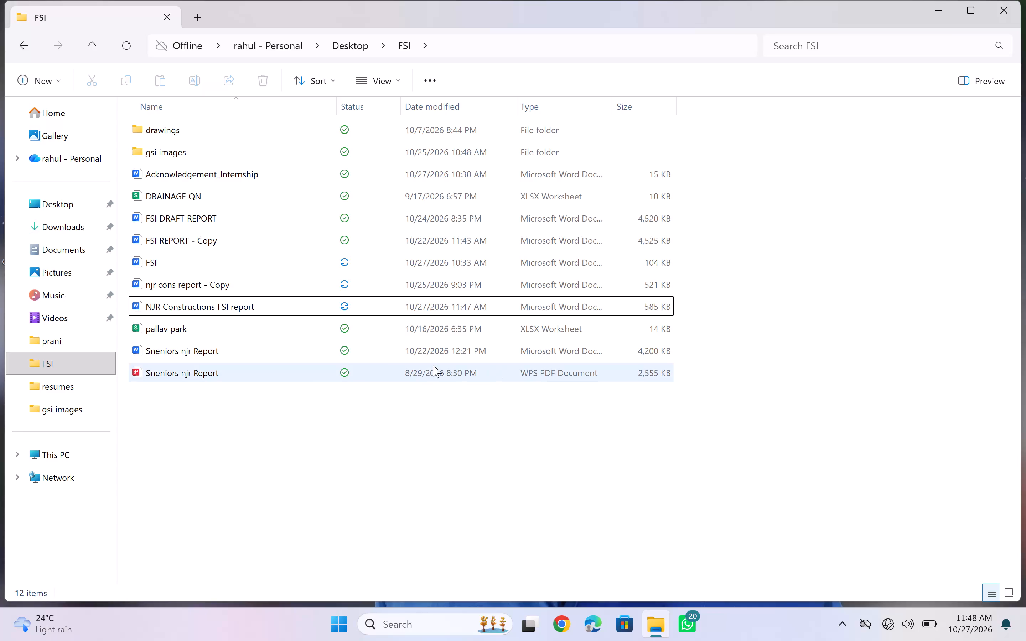
Open njr cons report - Copy to check its title page, and close it.
double_click(237, 282)
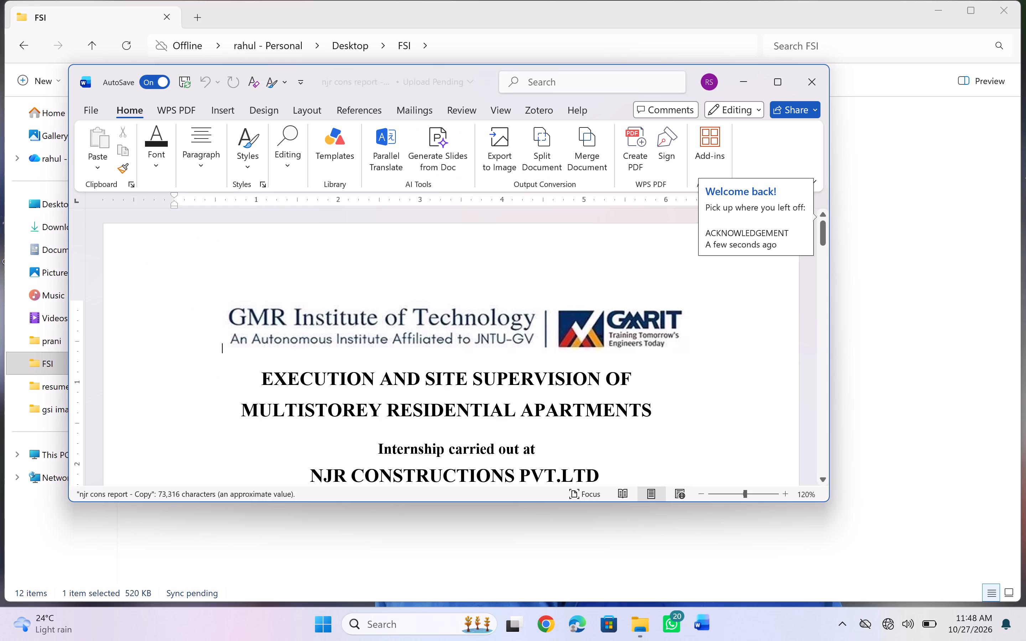
left_click(808, 89)
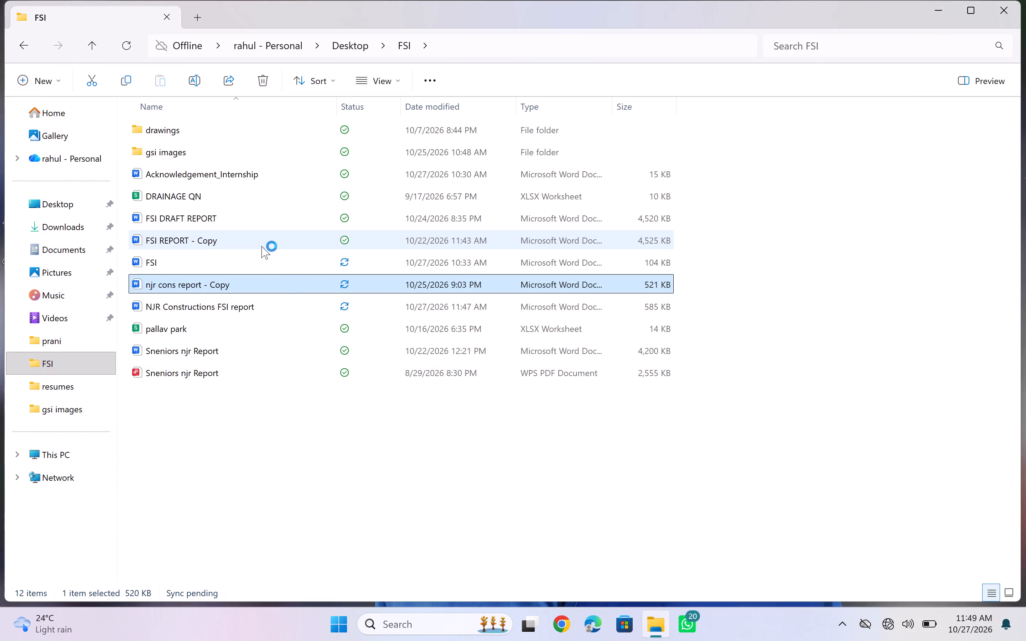
Open FSI REPORT - Copy, look through its title page and the pages that follow, and close it.
double_click(261, 245)
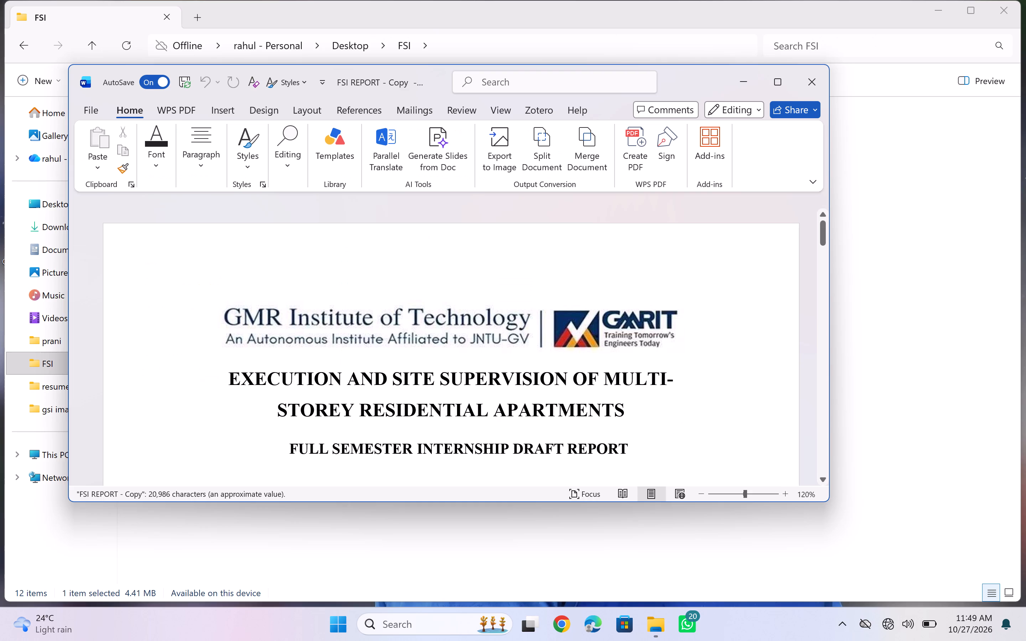
scroll(307, 332, "down", 4)
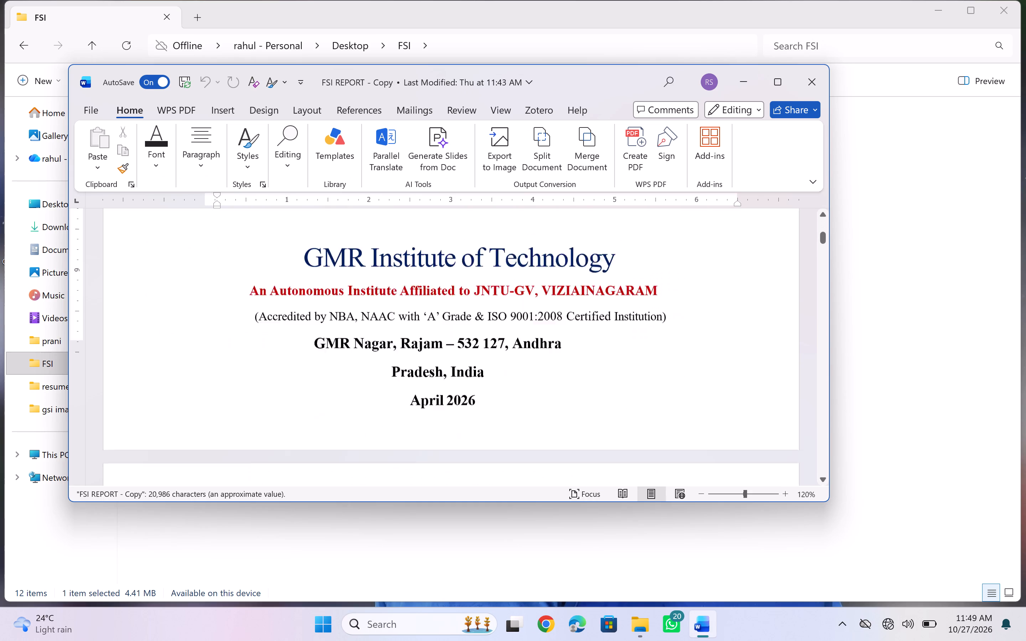
scroll(307, 332, "down", 2)
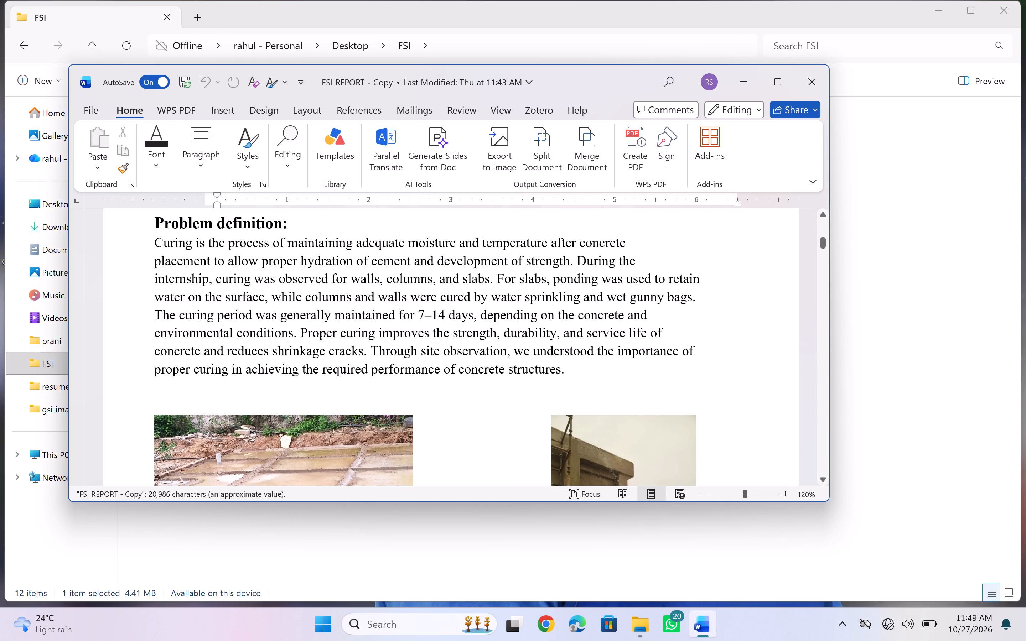
left_click(803, 77)
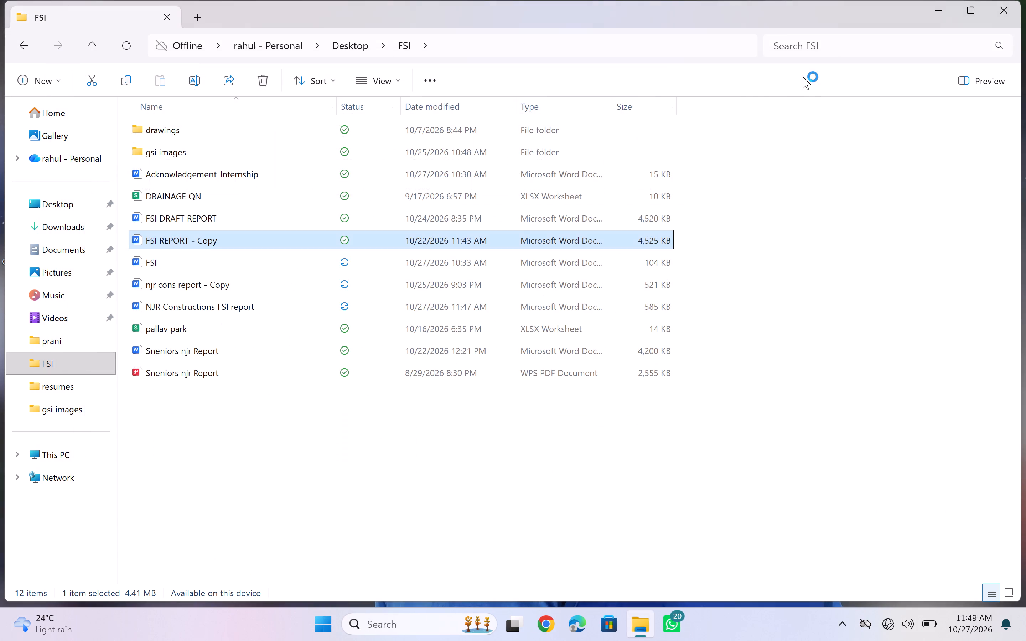
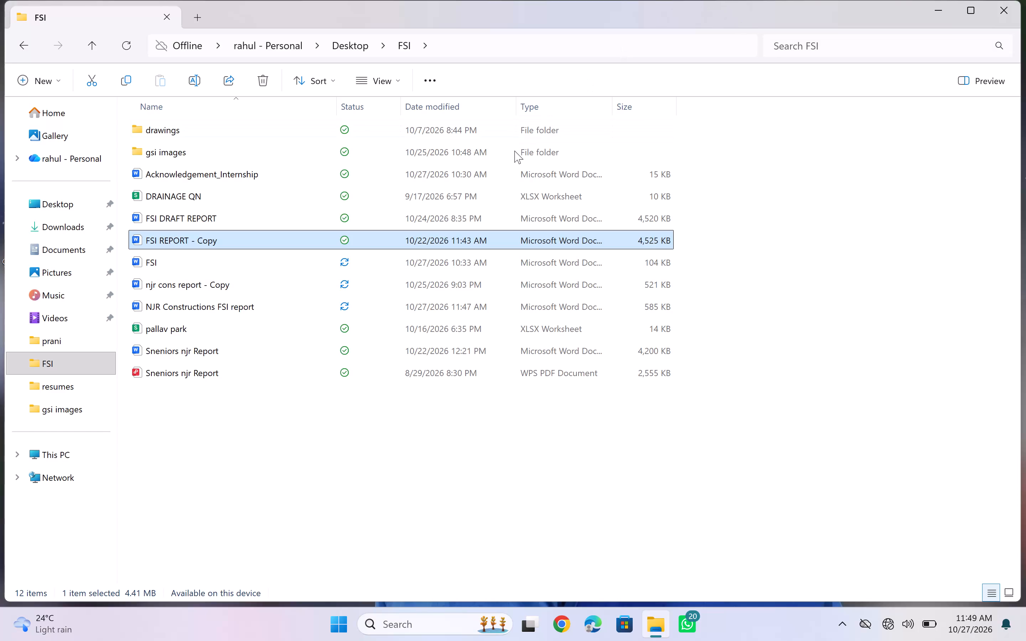
Open NJR Constructions FSI report and look through its front pages, comparing the text margins of the Acknowledgement and Abstract pages.
double_click(295, 302)
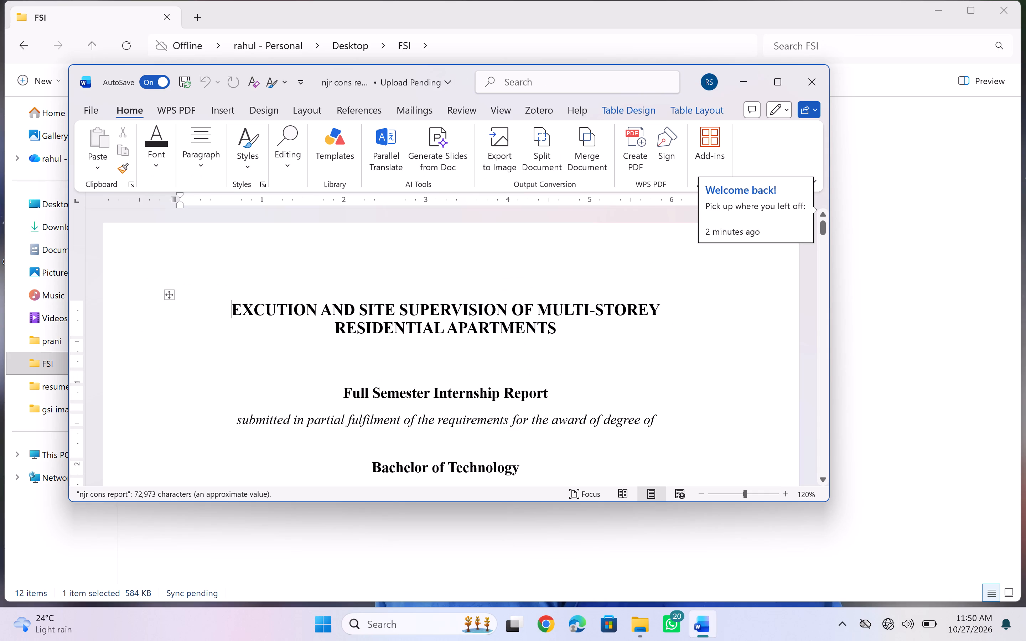
left_click(779, 86)
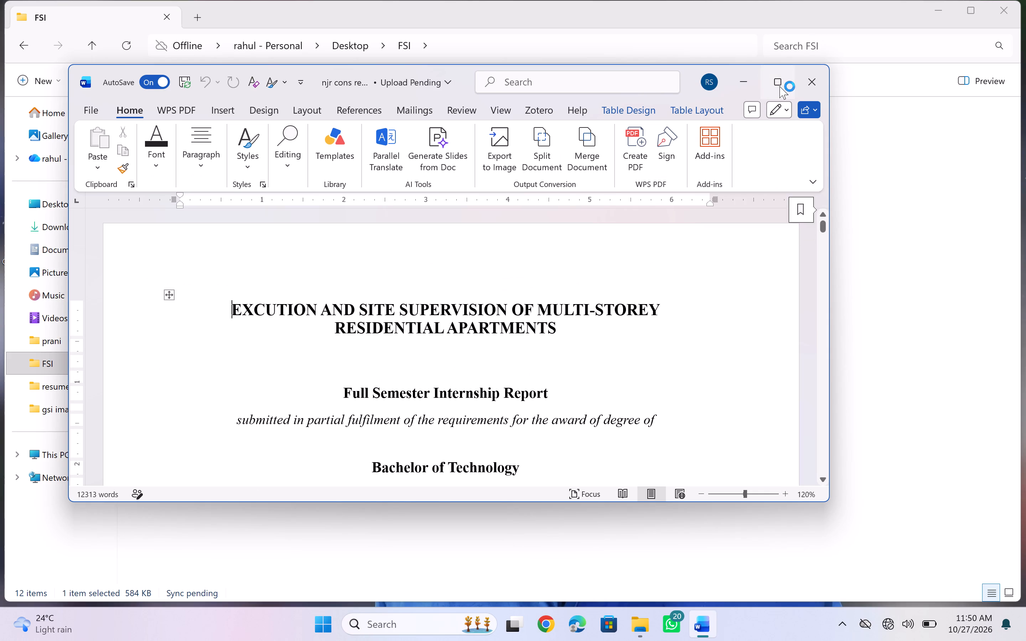
scroll(574, 364, "down", 2)
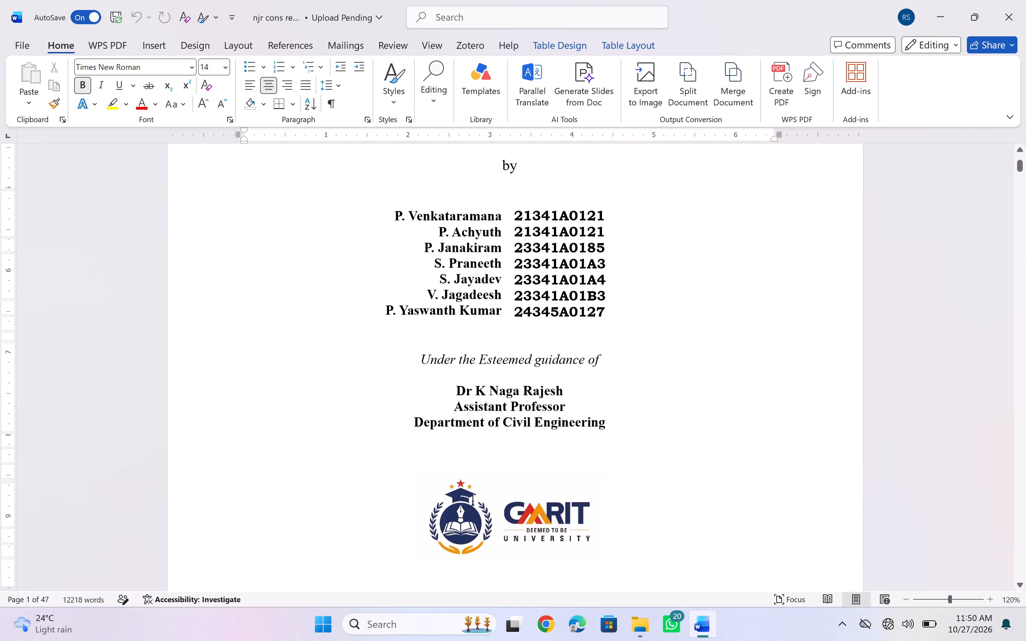
scroll(574, 364, "down", 12)
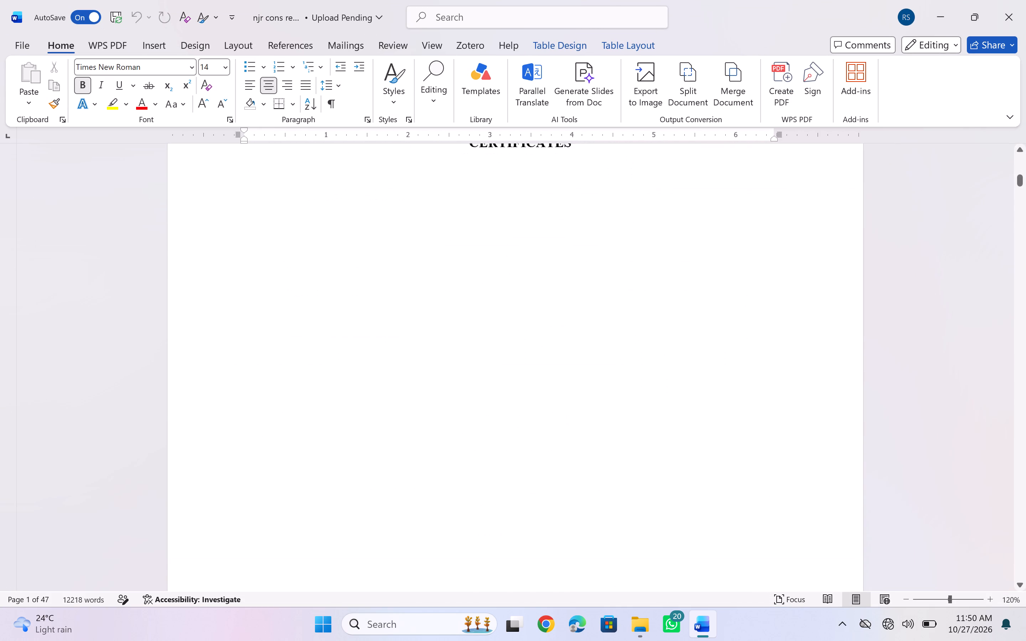
scroll(574, 364, "down", 9)
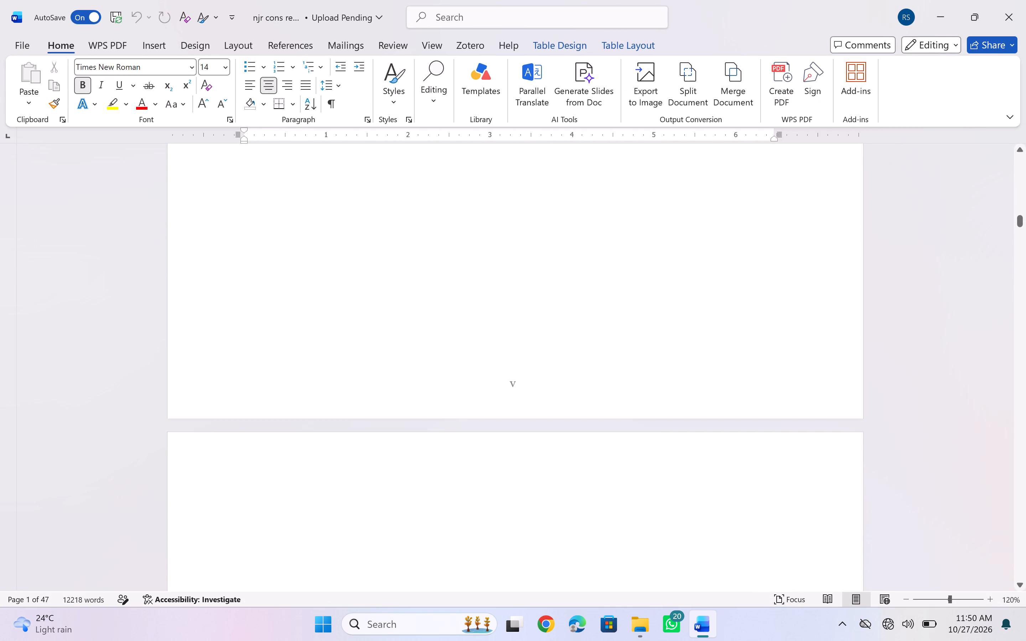
scroll(574, 364, "down", 7)
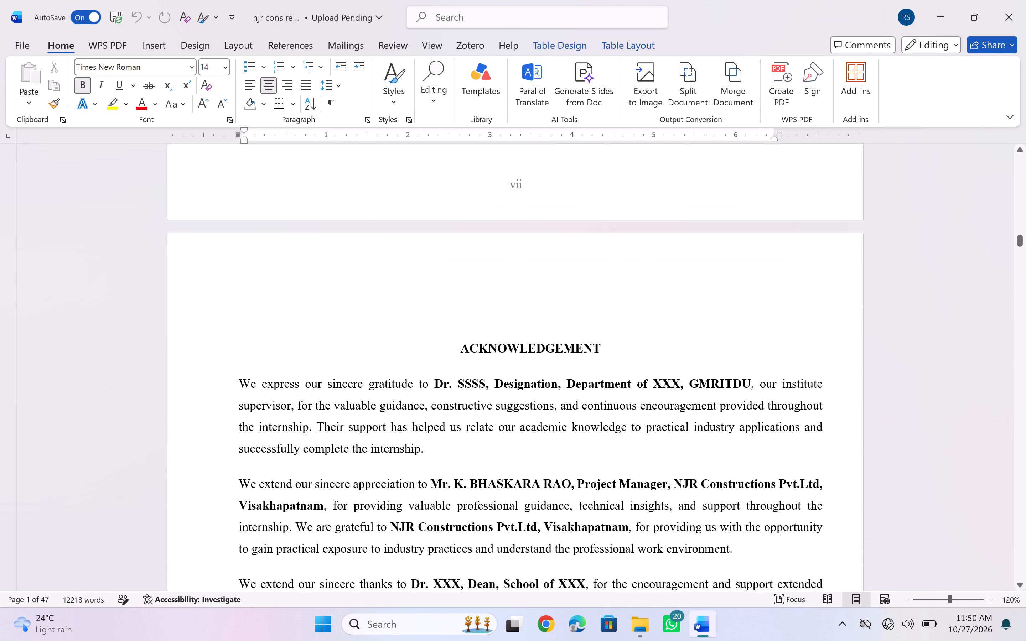
scroll(574, 364, "down", 6)
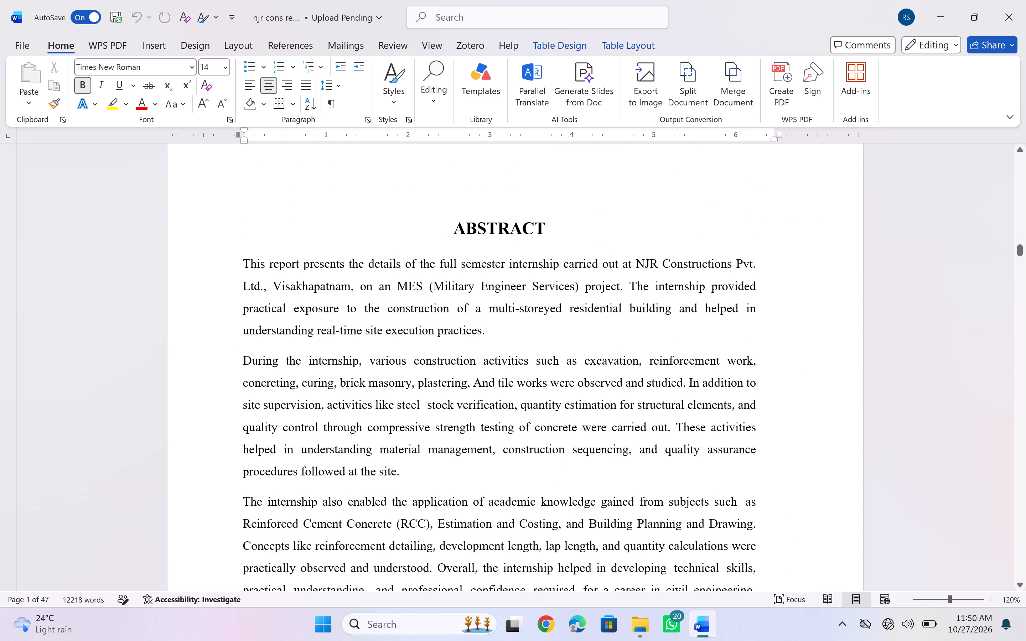
scroll(574, 364, "up", 2)
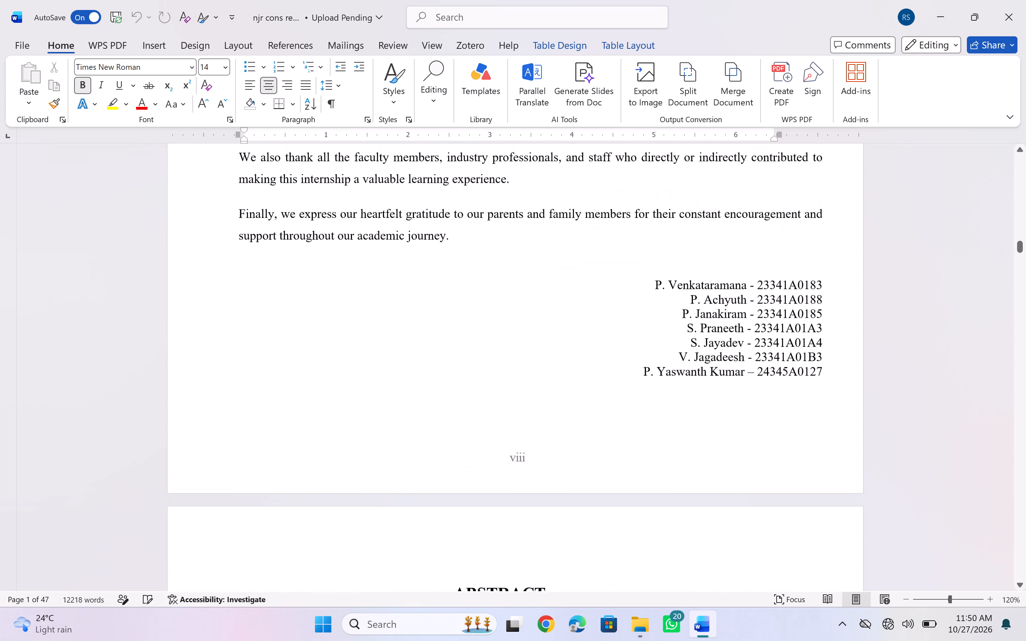
scroll(574, 364, "up", 2)
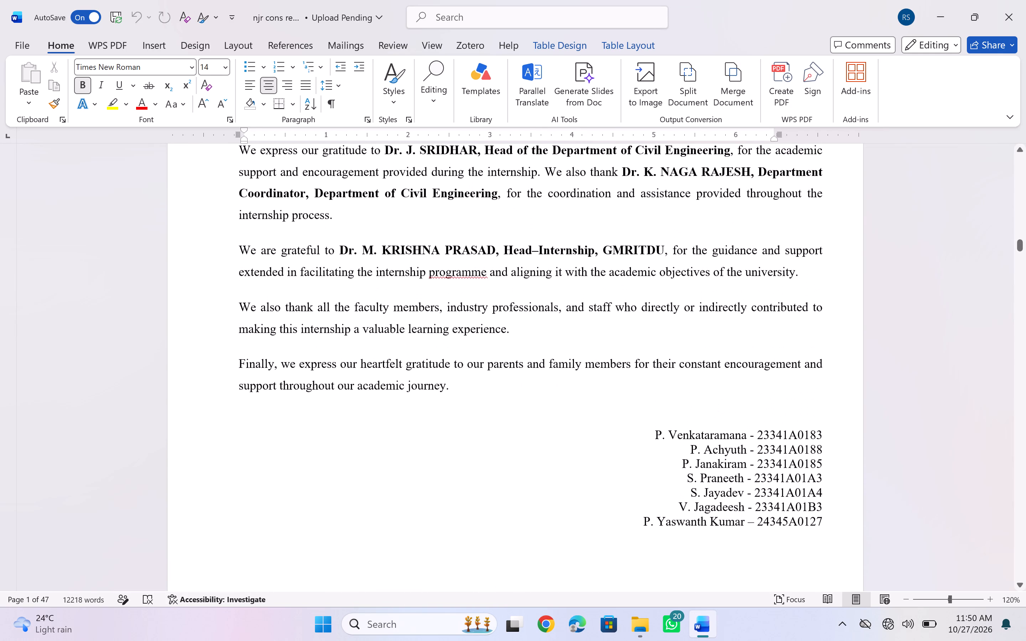
left_click(569, 326)
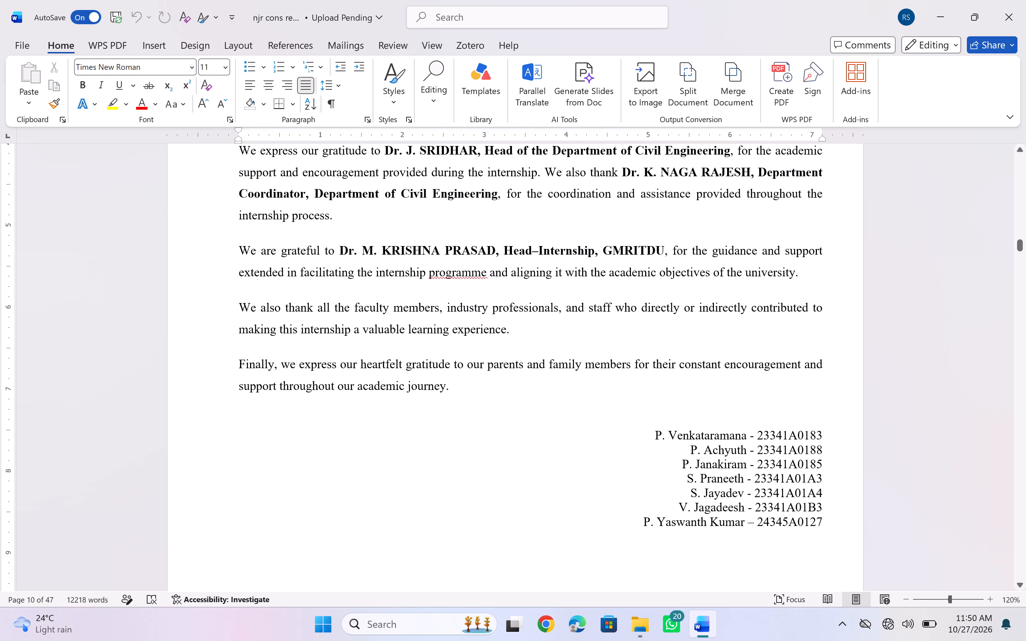
scroll(569, 468, "down", 3)
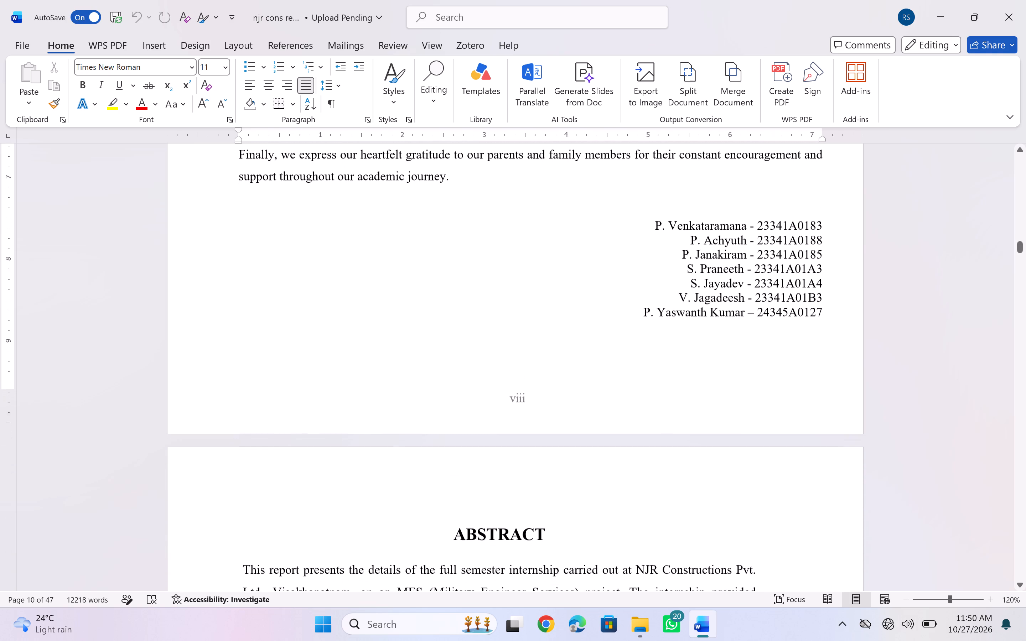
scroll(569, 468, "down", 1)
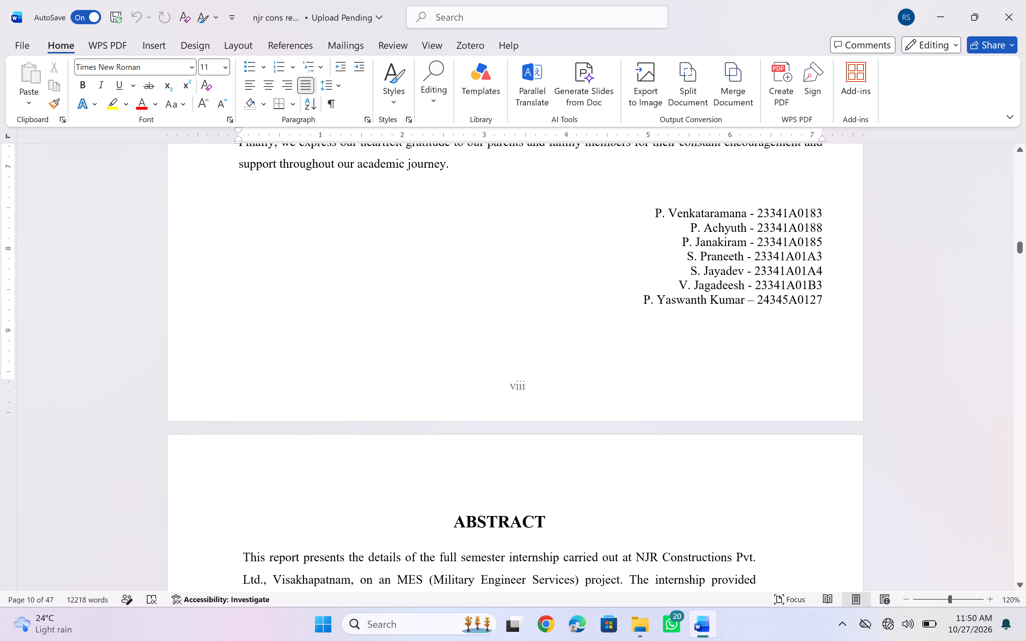
left_click(541, 567)
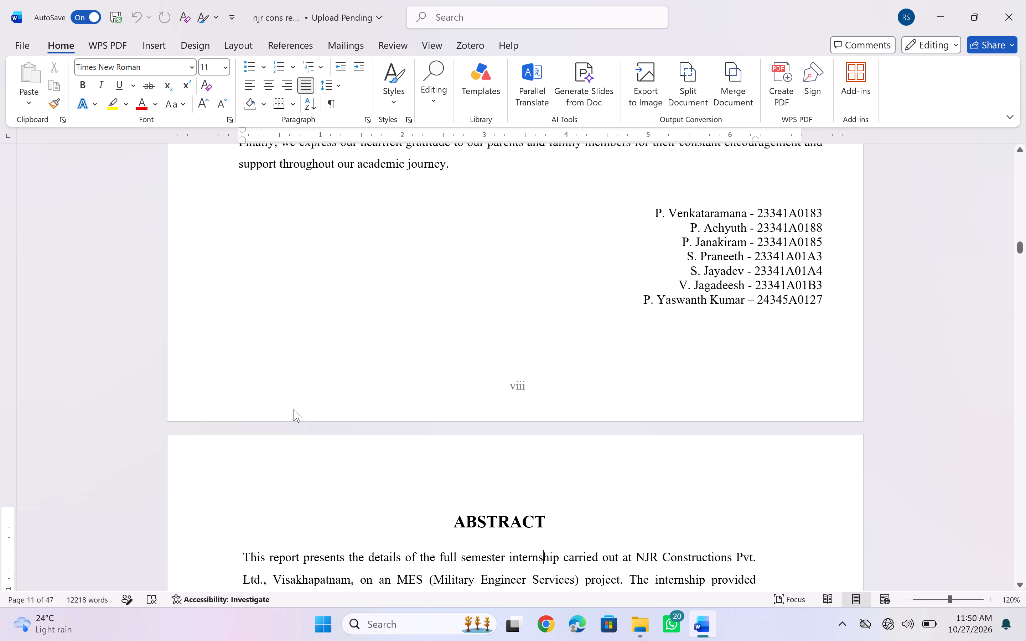
Select the text from the Abstract heading through the references and move both page margins outward, making the text area about 7.1 inches wide.
scroll(294, 409, "down", 1)
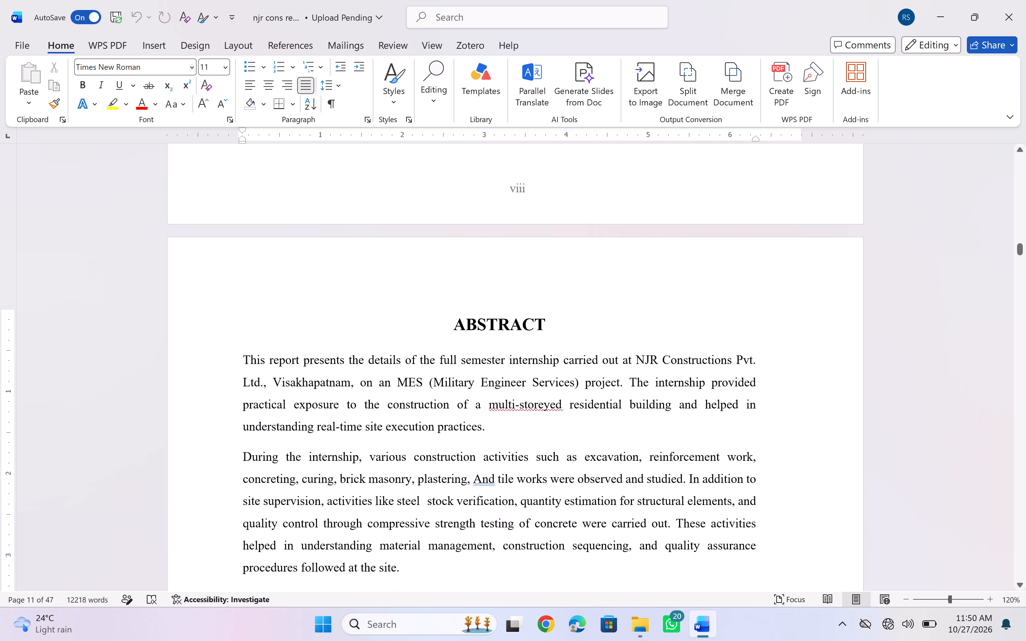
left_click_drag(281, 312, 369, 590)
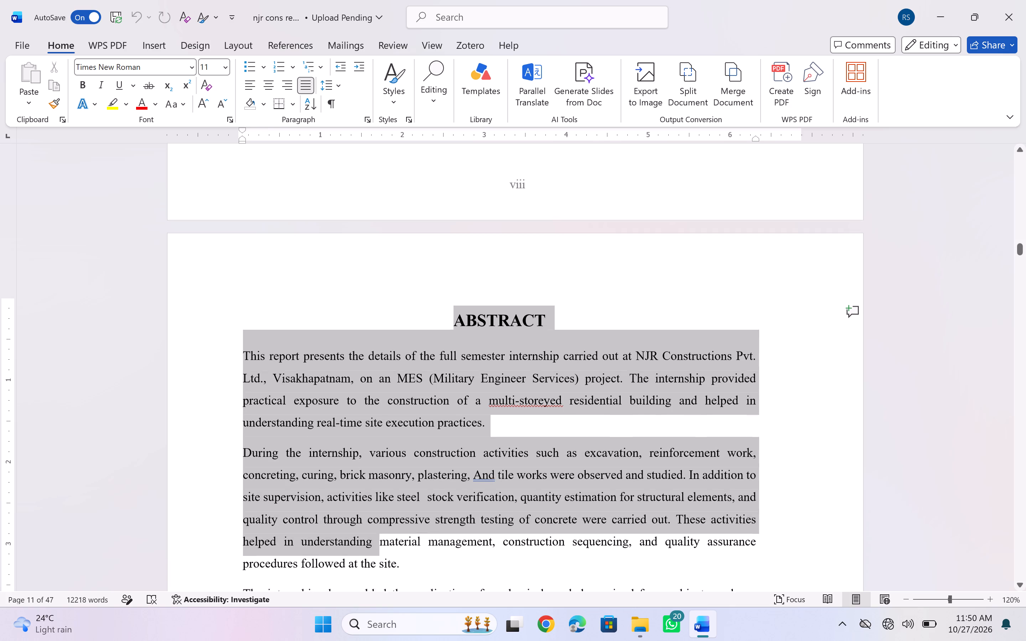
left_click_drag(369, 590, 367, 610)
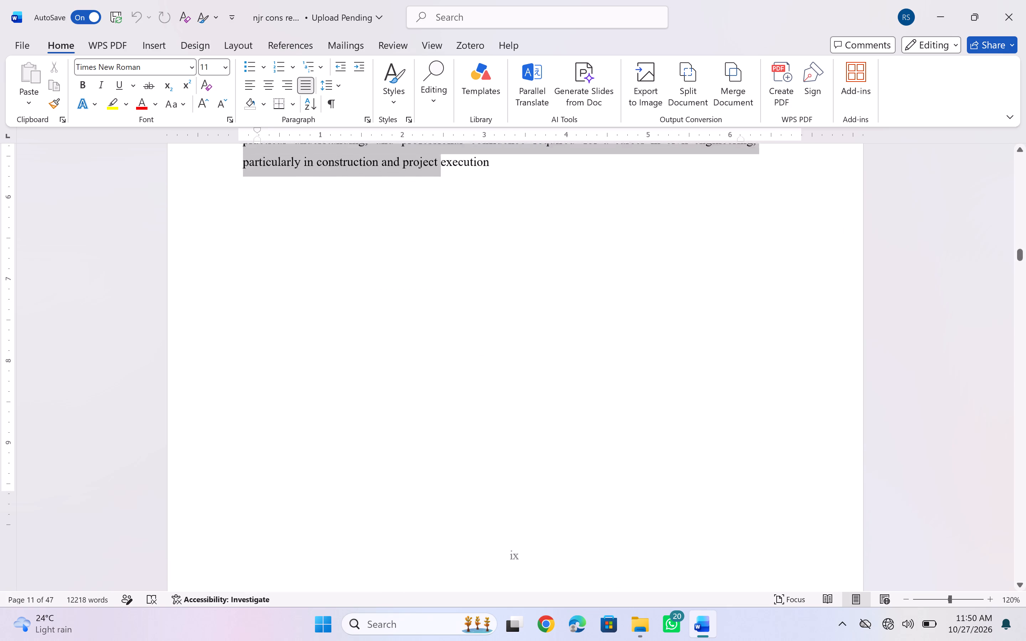
left_click_drag(367, 610, 366, 616)
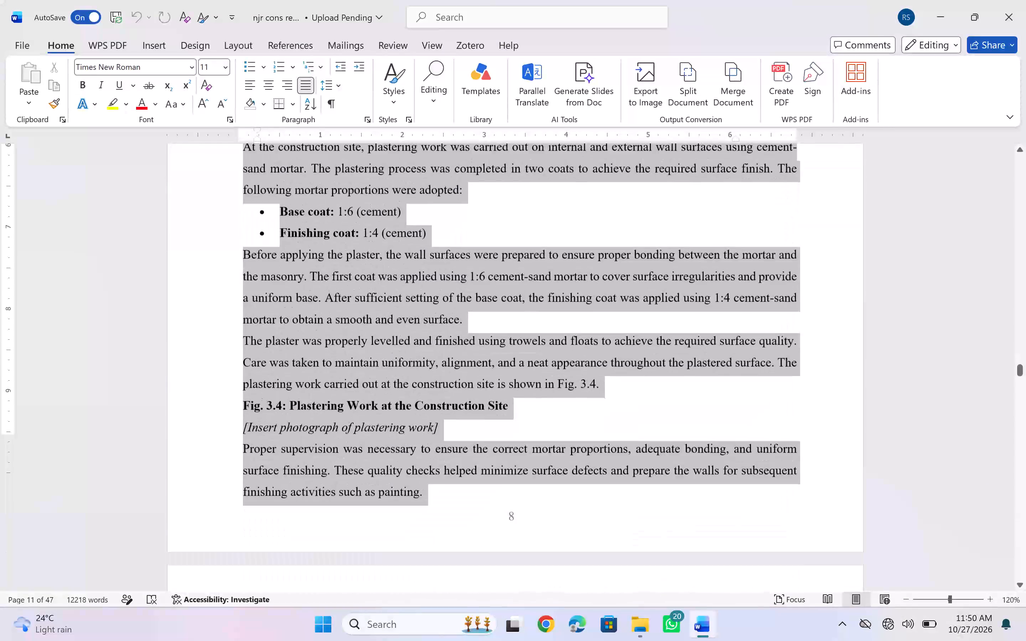
left_click_drag(366, 616, 364, 640)
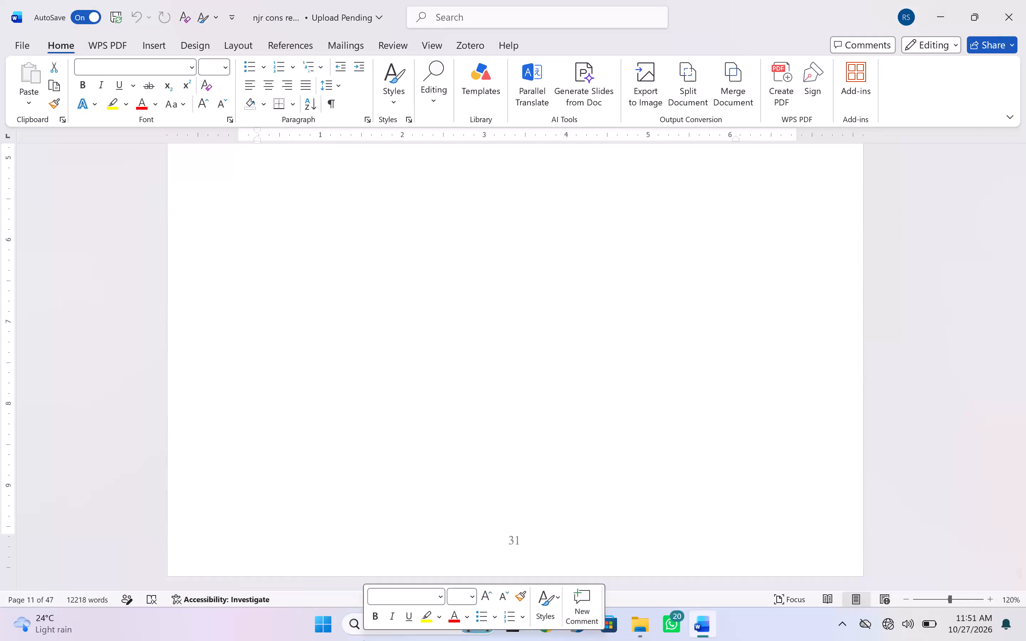
scroll(326, 439, "up", 3)
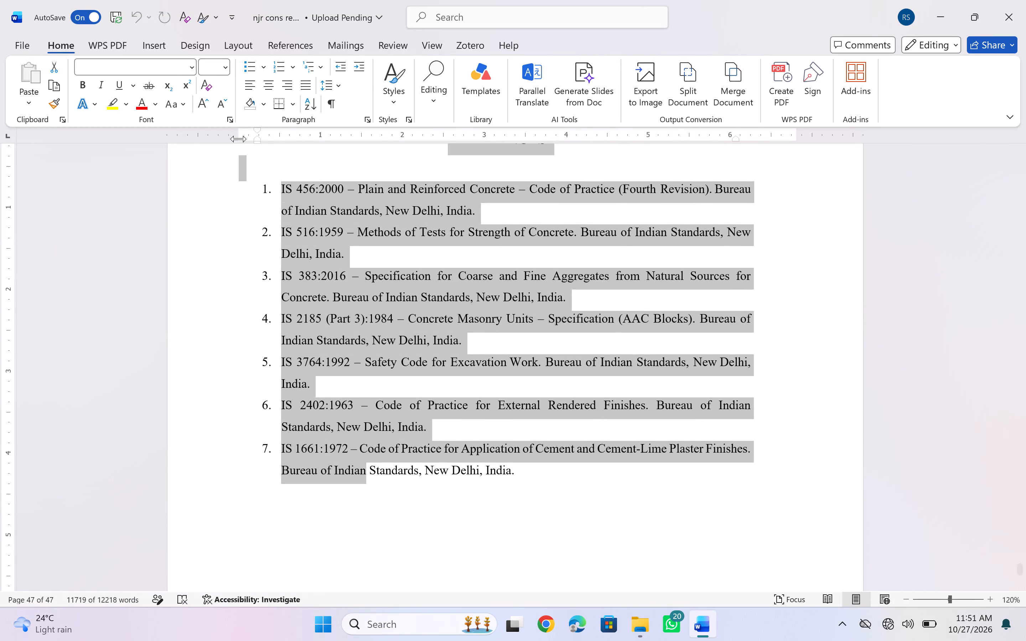
left_click_drag(239, 138, 239, 136)
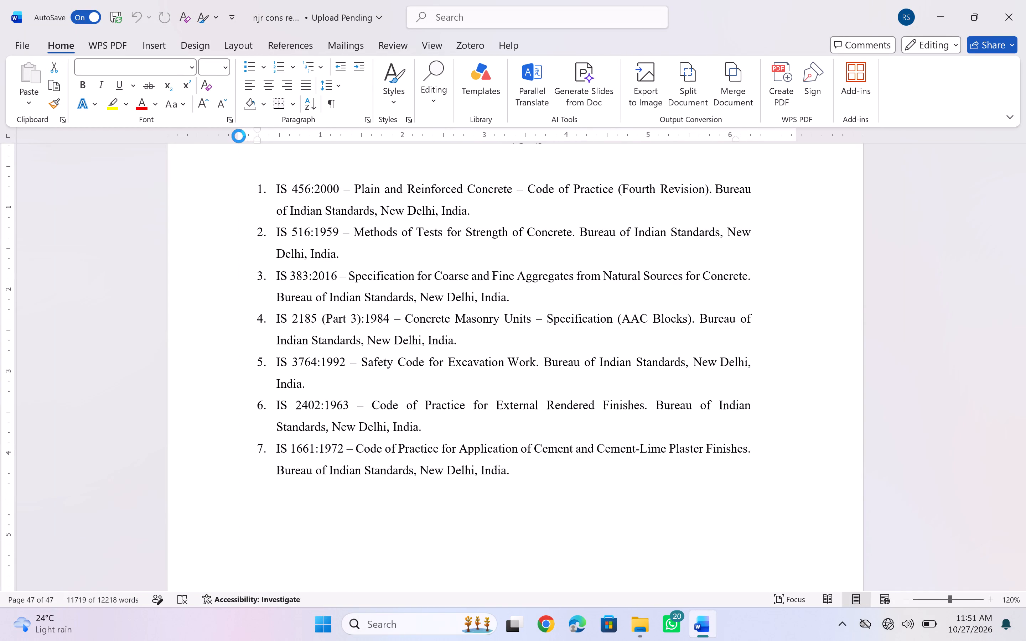
left_click_drag(239, 136, 233, 135)
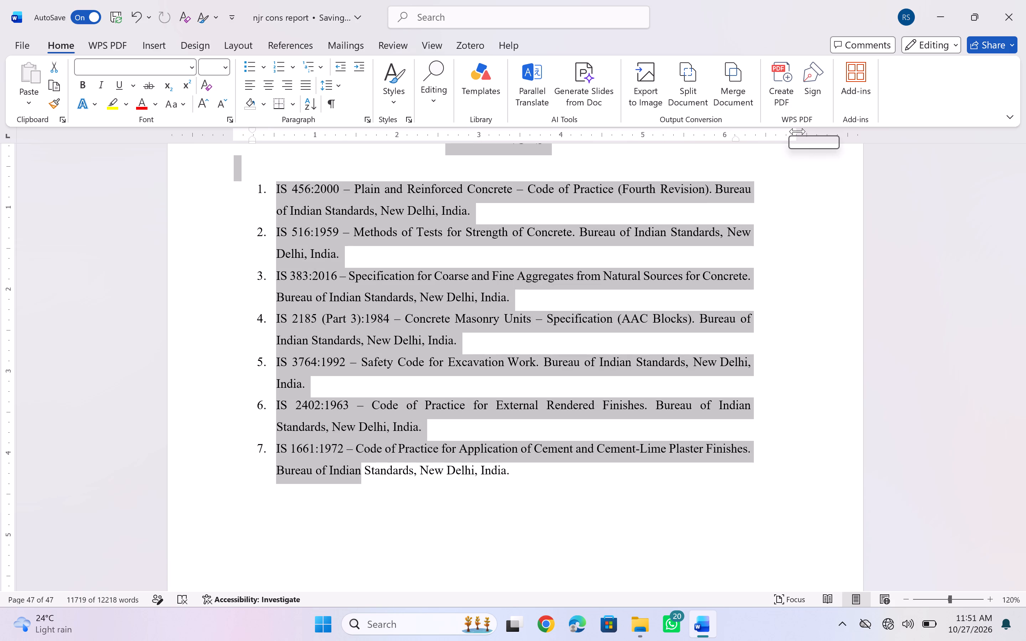
left_click_drag(797, 131, 817, 133)
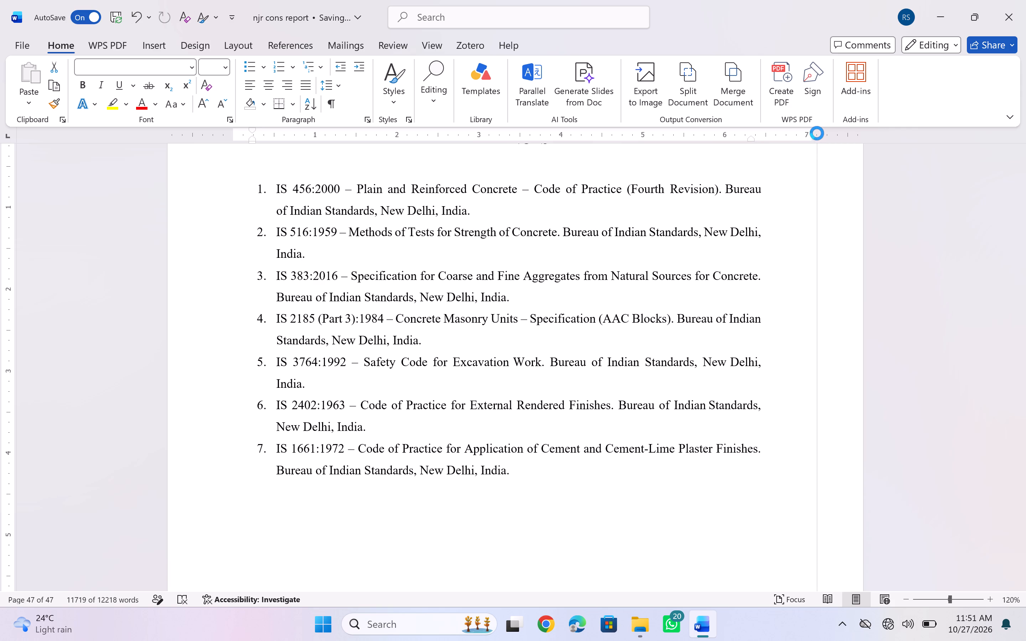
left_click_drag(817, 133, 818, 133)
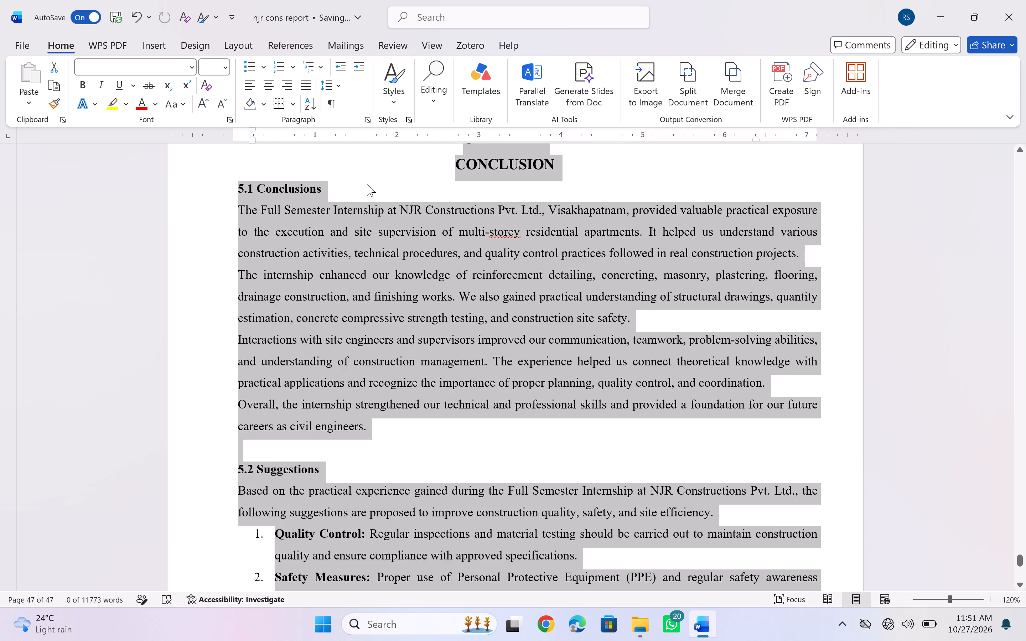
Set the selected report text to Times New Roman and justify its paragraphs.
left_click(193, 66)
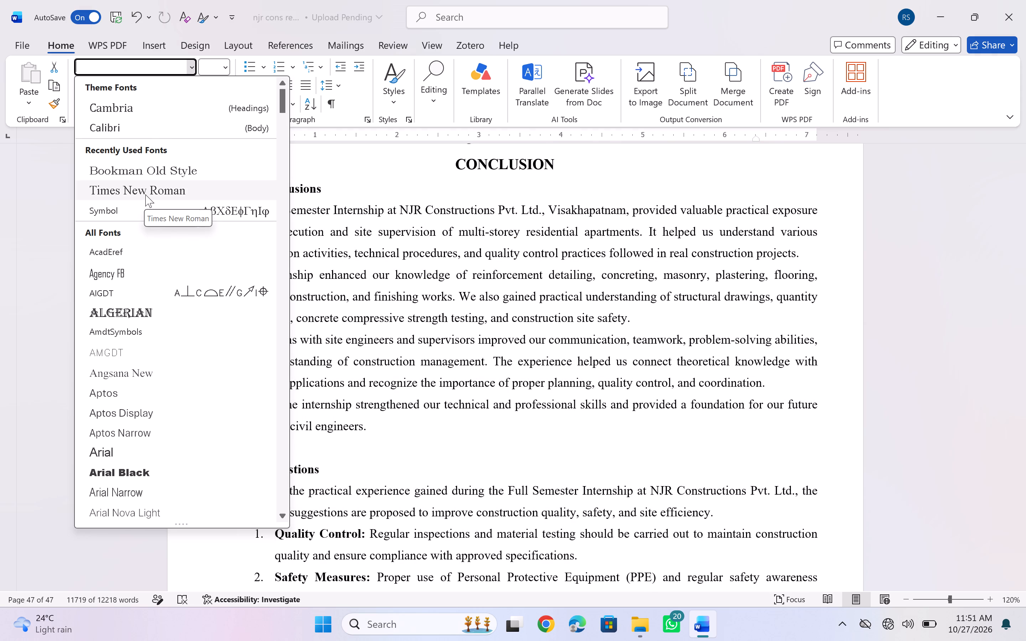
left_click(153, 190)
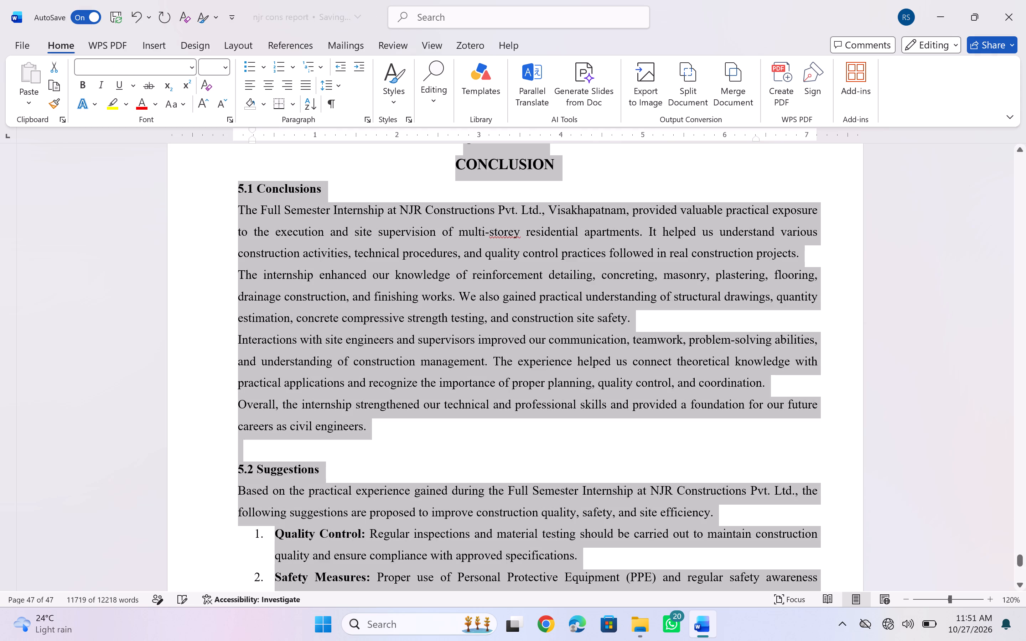
left_click(311, 90)
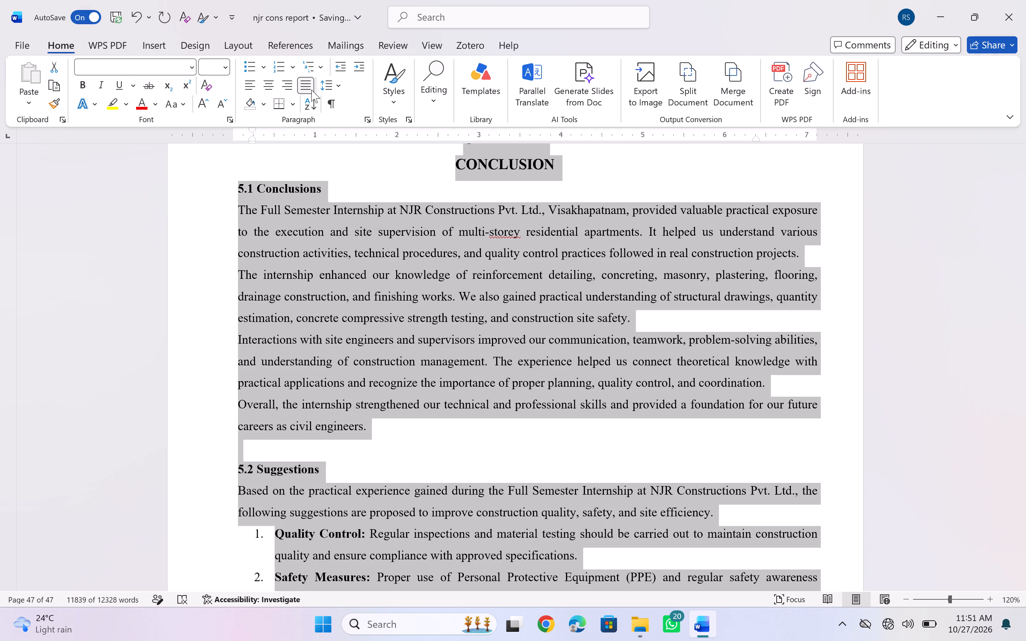
left_click(311, 90)
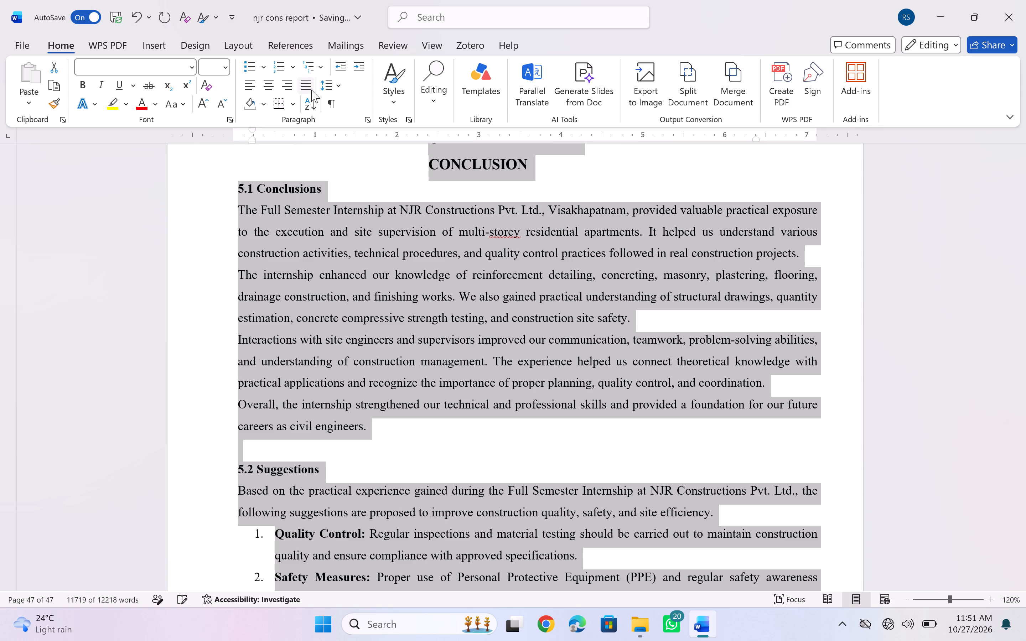
left_click(463, 176)
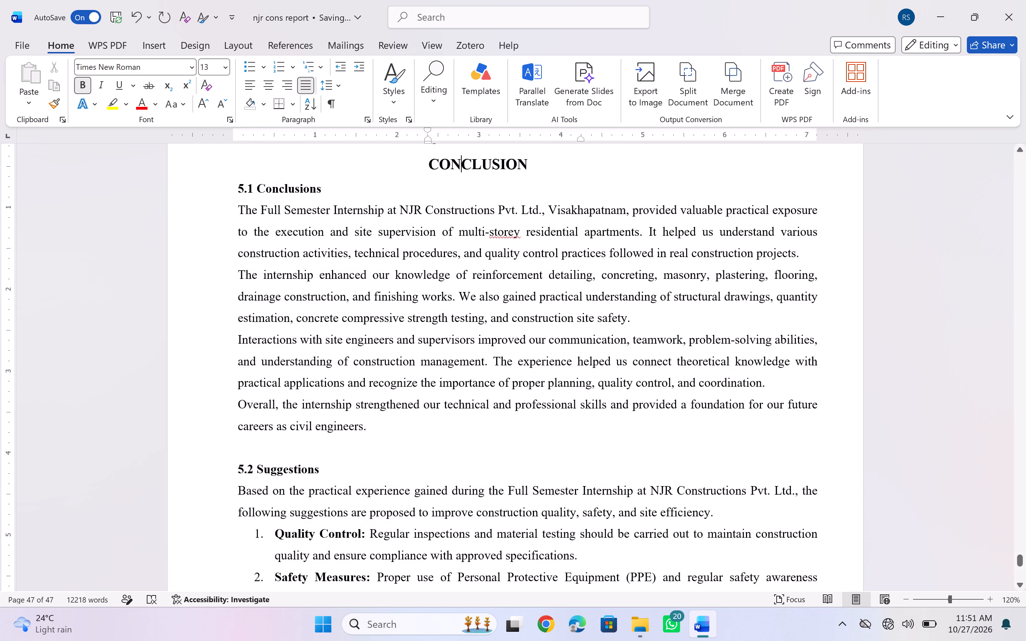
Look back through the report from the Conclusion to the title page, and on through the front pages to the Acknowledgement.
scroll(463, 176, "up", 6)
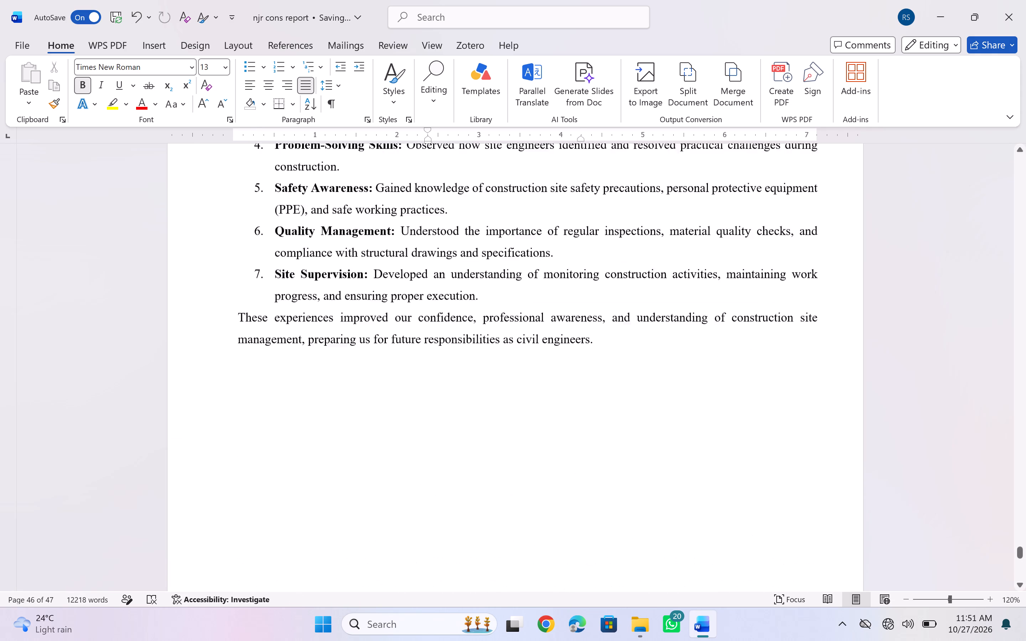
scroll(463, 176, "up", 2)
scroll(463, 176, "up", 20)
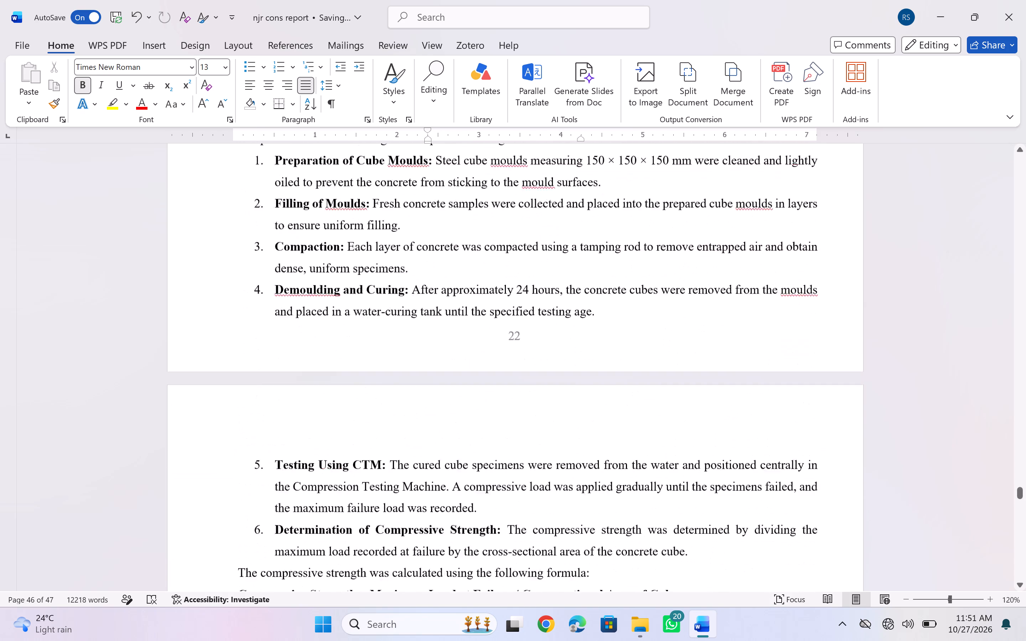
scroll(463, 176, "up", 20)
scroll(463, 176, "up", 15)
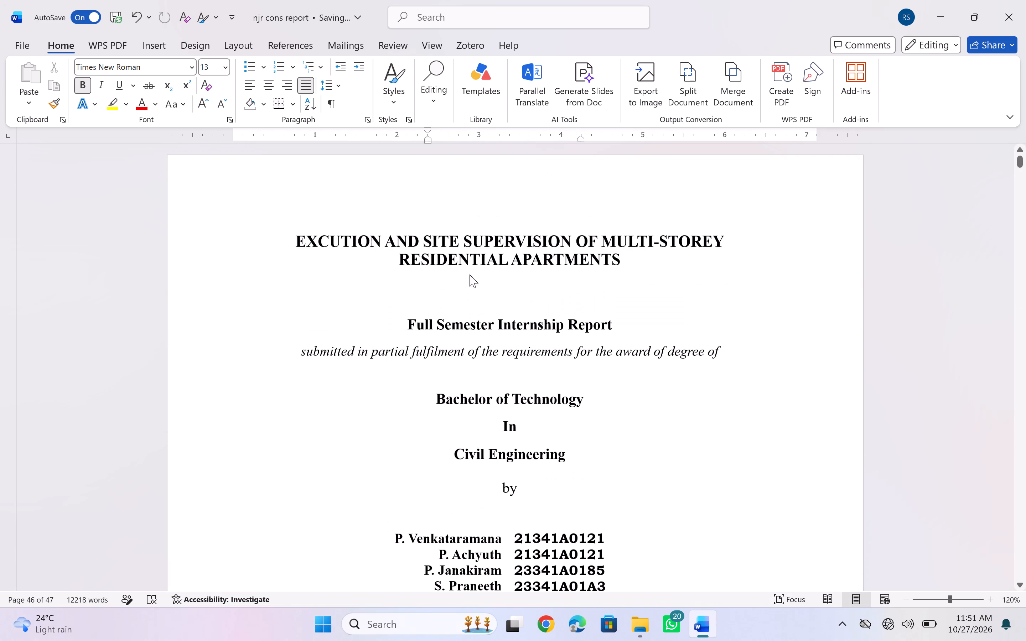
scroll(483, 459, "down", 9)
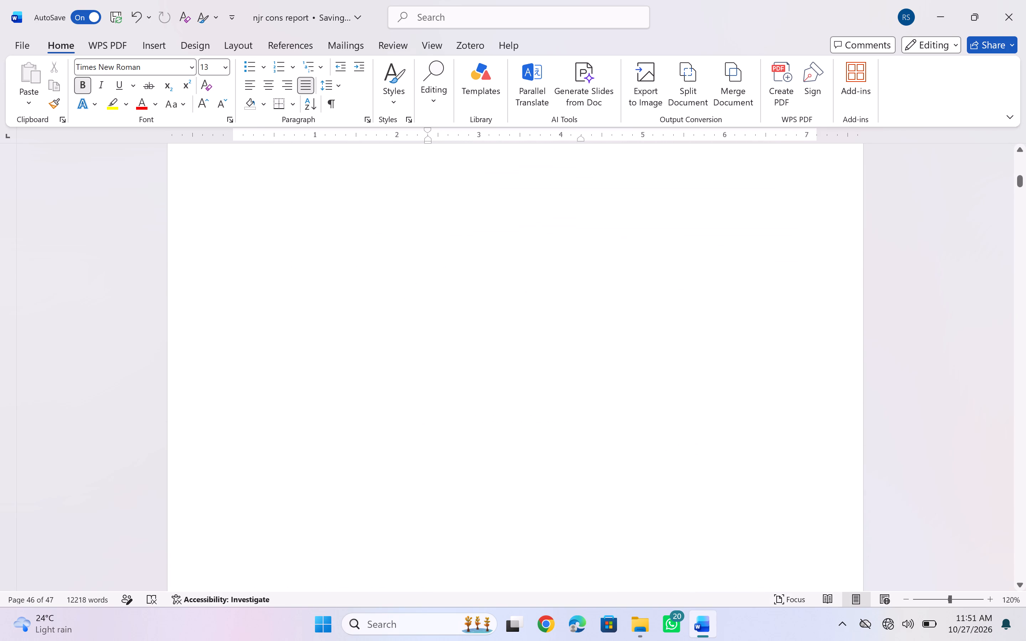
scroll(483, 459, "down", 9)
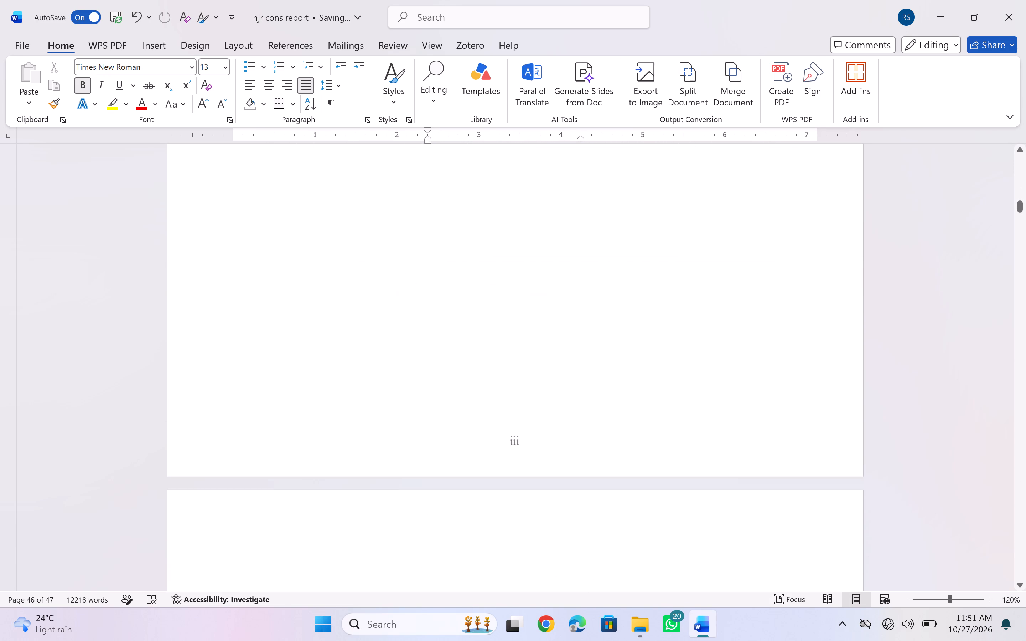
scroll(483, 459, "down", 10)
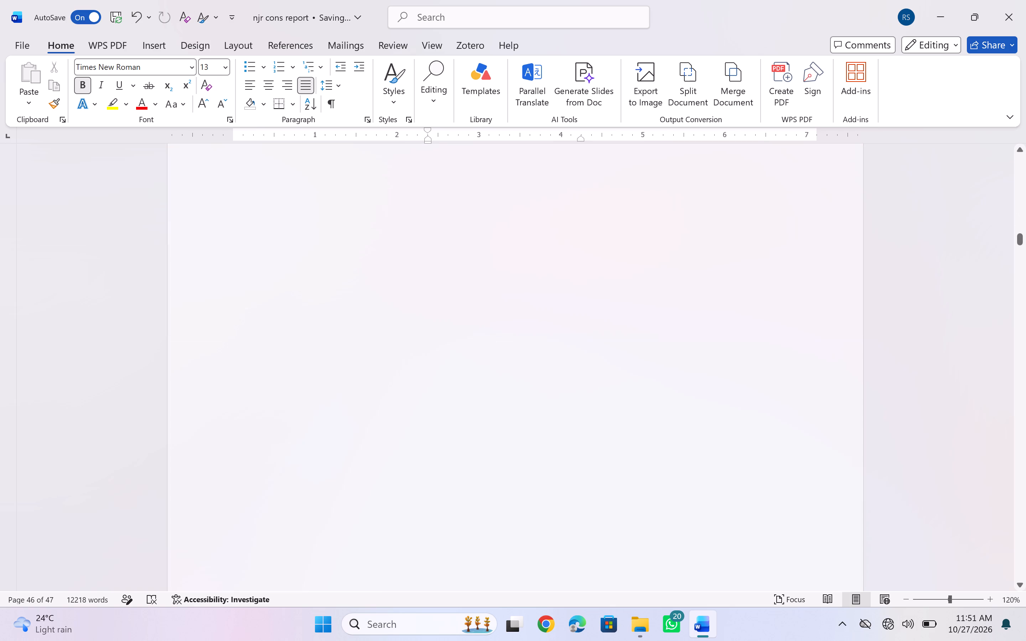
scroll(483, 459, "down", 1)
Compare the text width of the Acknowledgement page with that of the Abstract page.
scroll(483, 459, "up", 4)
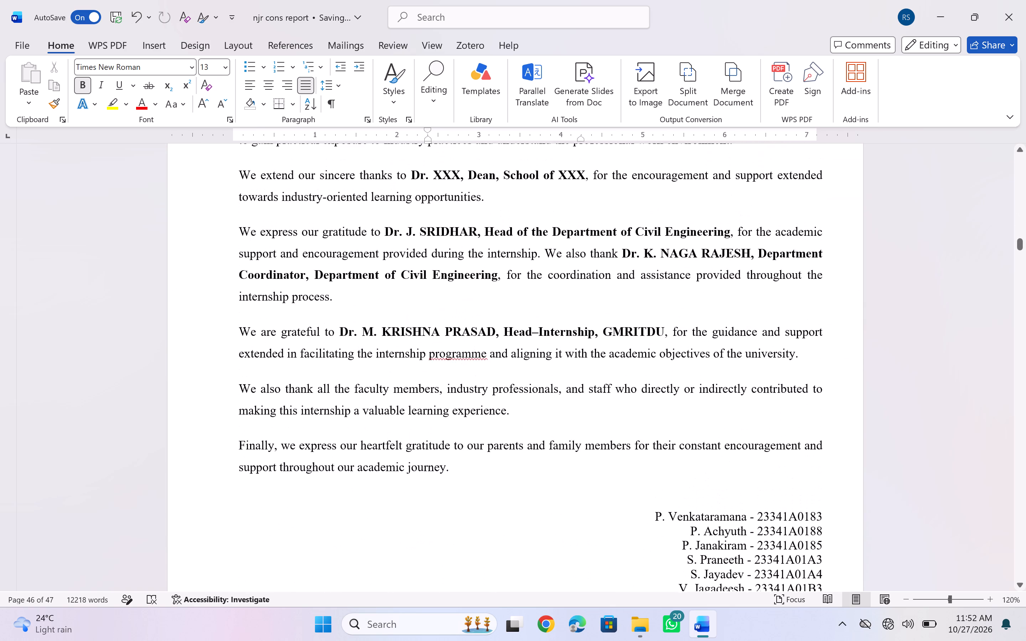
scroll(483, 459, "up", 1)
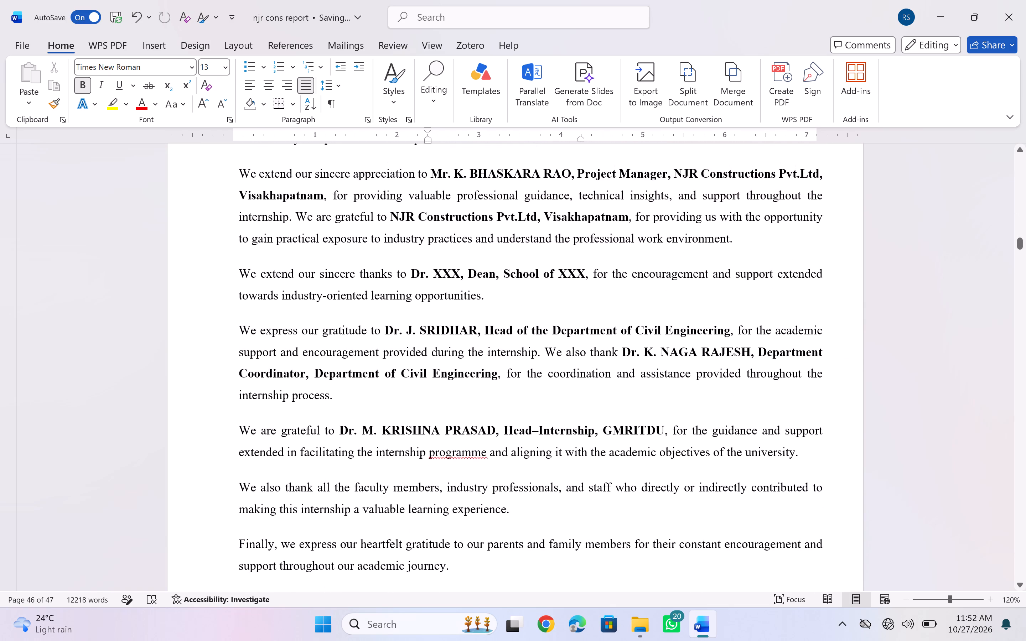
left_click(479, 367)
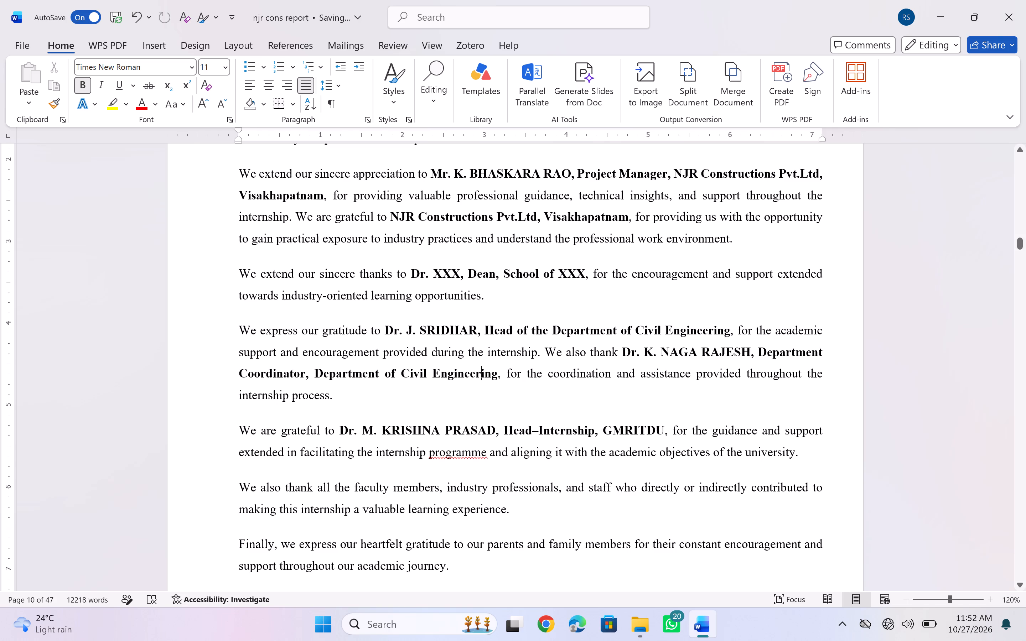
scroll(479, 367, "down", 1)
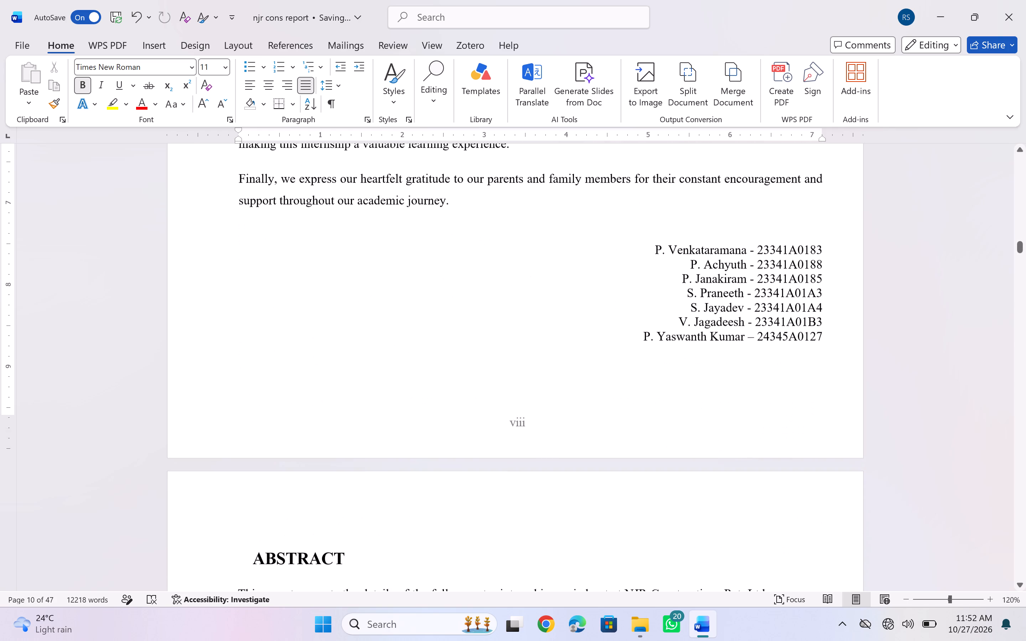
scroll(479, 367, "down", 2)
scroll(479, 367, "up", 1)
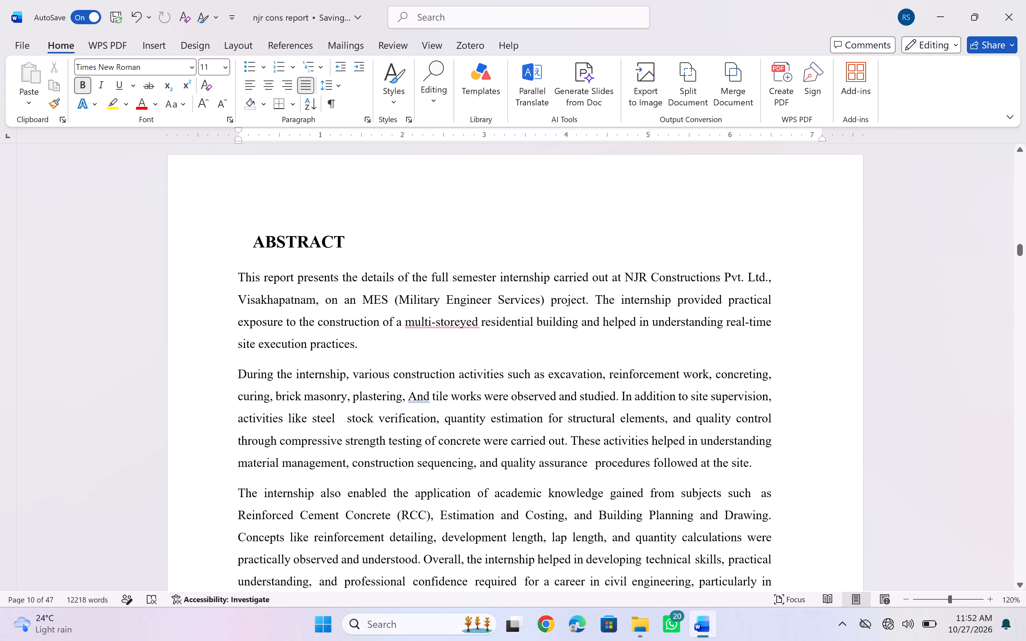
Nudge the hanging indent of the Abstract's second paragraph slightly inward.
left_click(479, 367)
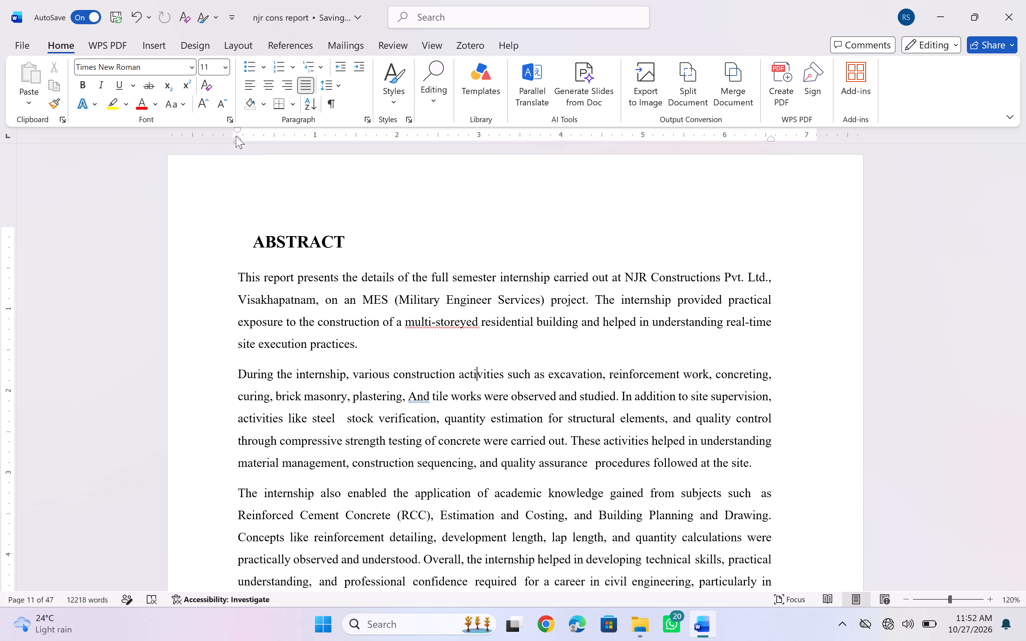
left_click_drag(237, 135, 232, 135)
left_click_drag(232, 135, 240, 137)
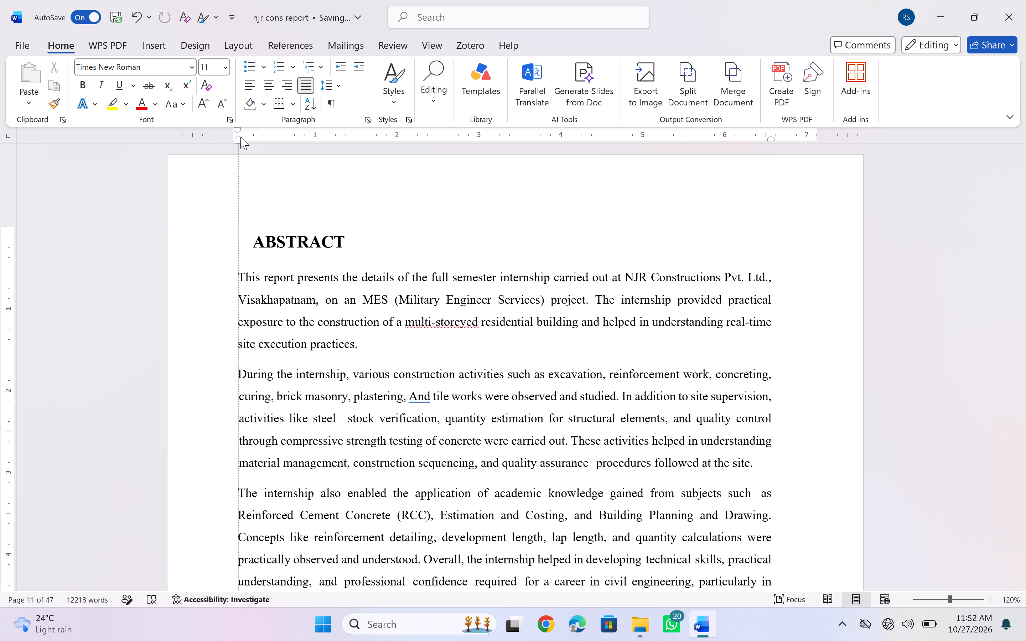
left_click_drag(240, 137, 238, 140)
left_click_drag(238, 140, 238, 140)
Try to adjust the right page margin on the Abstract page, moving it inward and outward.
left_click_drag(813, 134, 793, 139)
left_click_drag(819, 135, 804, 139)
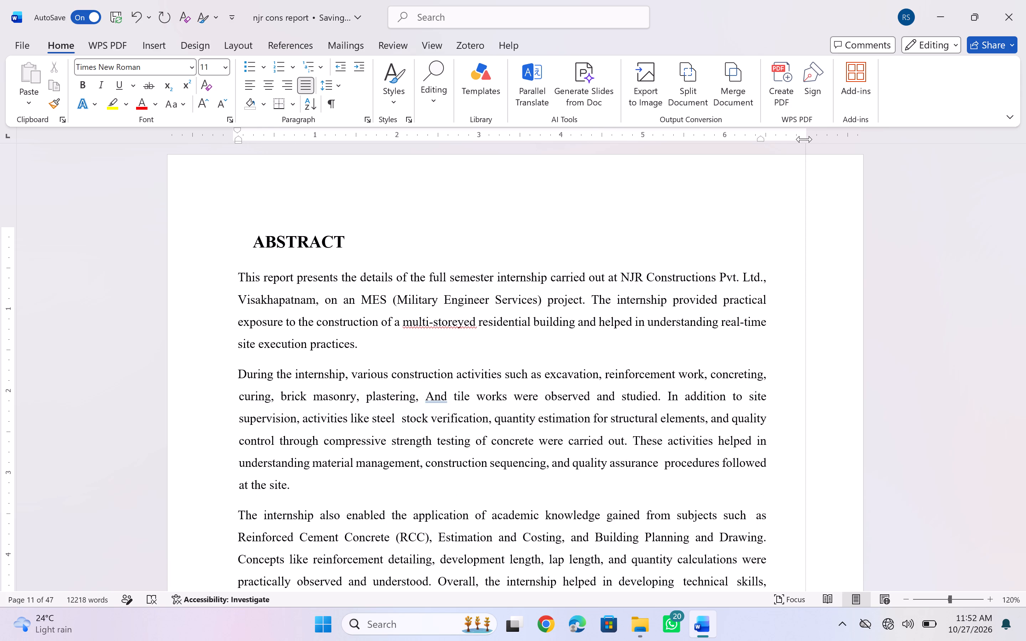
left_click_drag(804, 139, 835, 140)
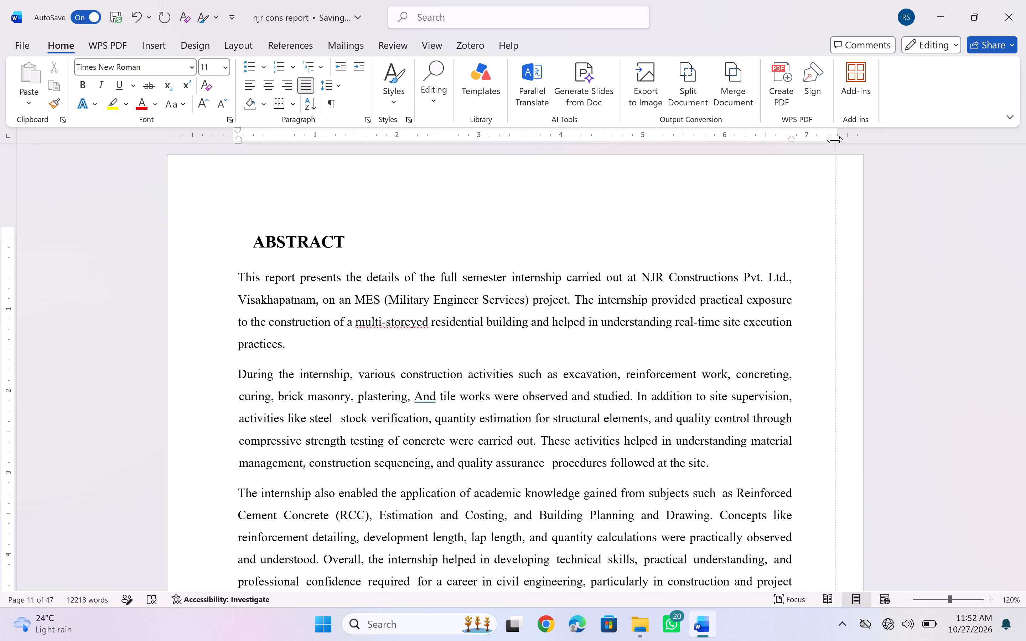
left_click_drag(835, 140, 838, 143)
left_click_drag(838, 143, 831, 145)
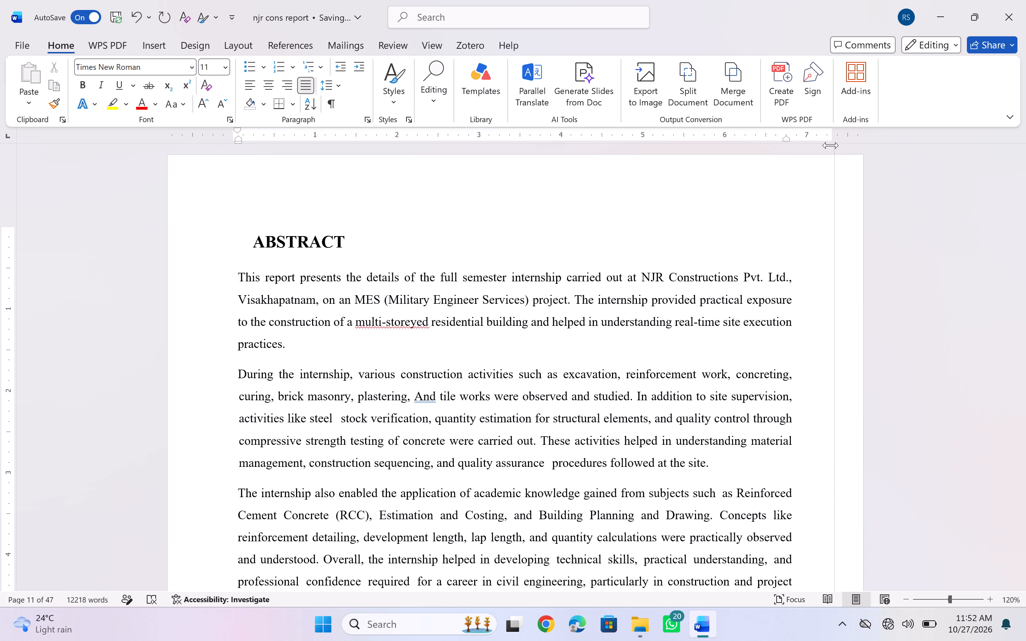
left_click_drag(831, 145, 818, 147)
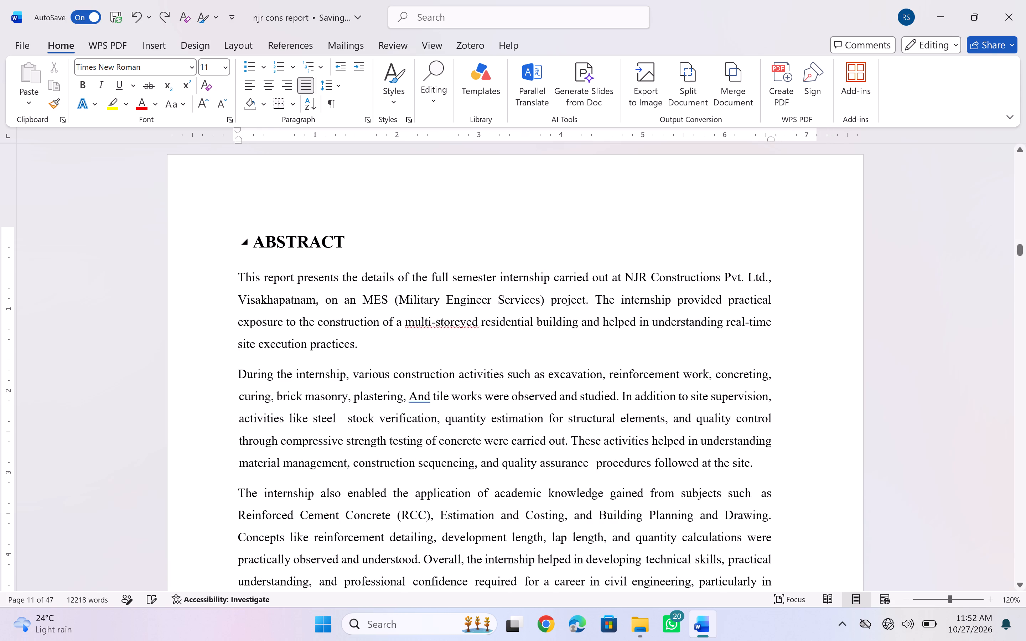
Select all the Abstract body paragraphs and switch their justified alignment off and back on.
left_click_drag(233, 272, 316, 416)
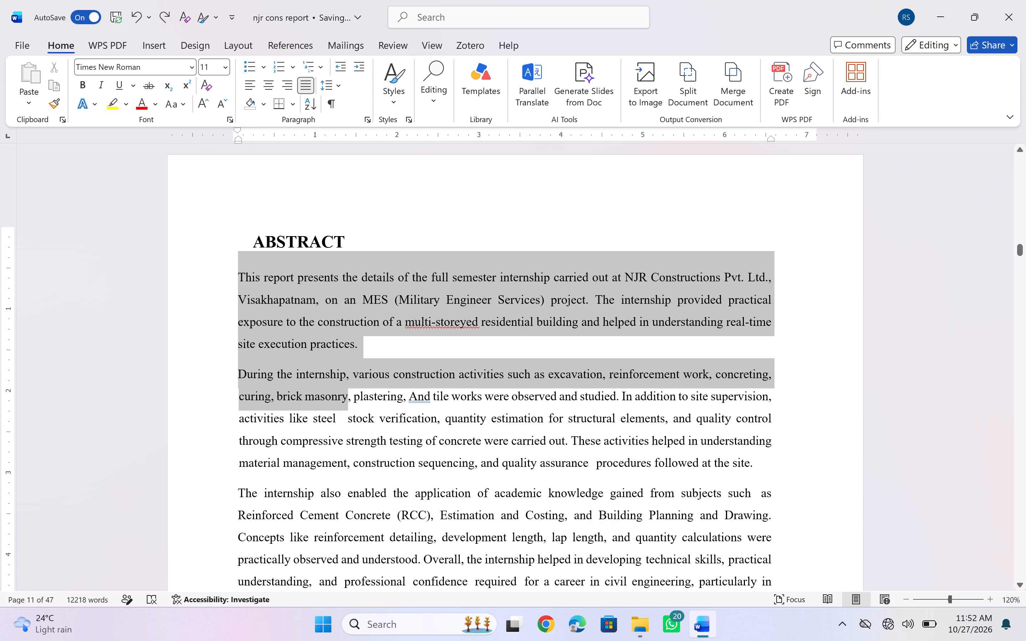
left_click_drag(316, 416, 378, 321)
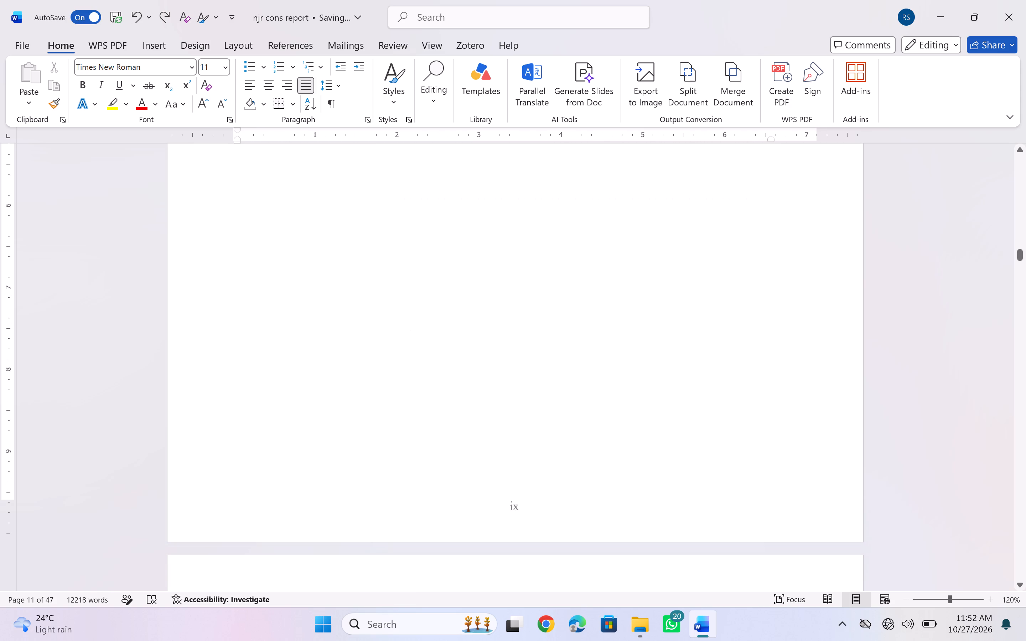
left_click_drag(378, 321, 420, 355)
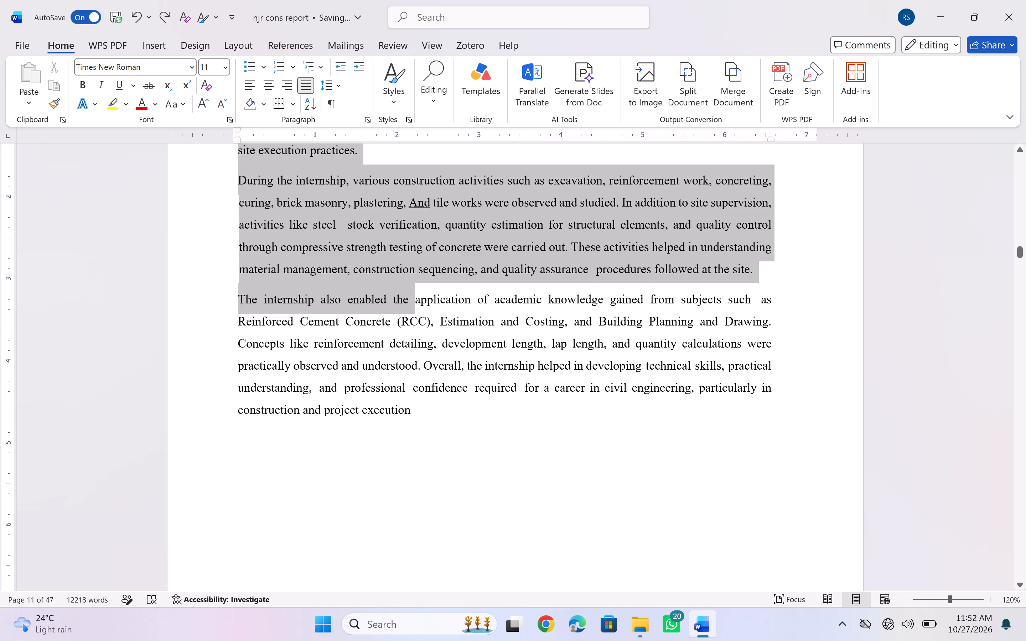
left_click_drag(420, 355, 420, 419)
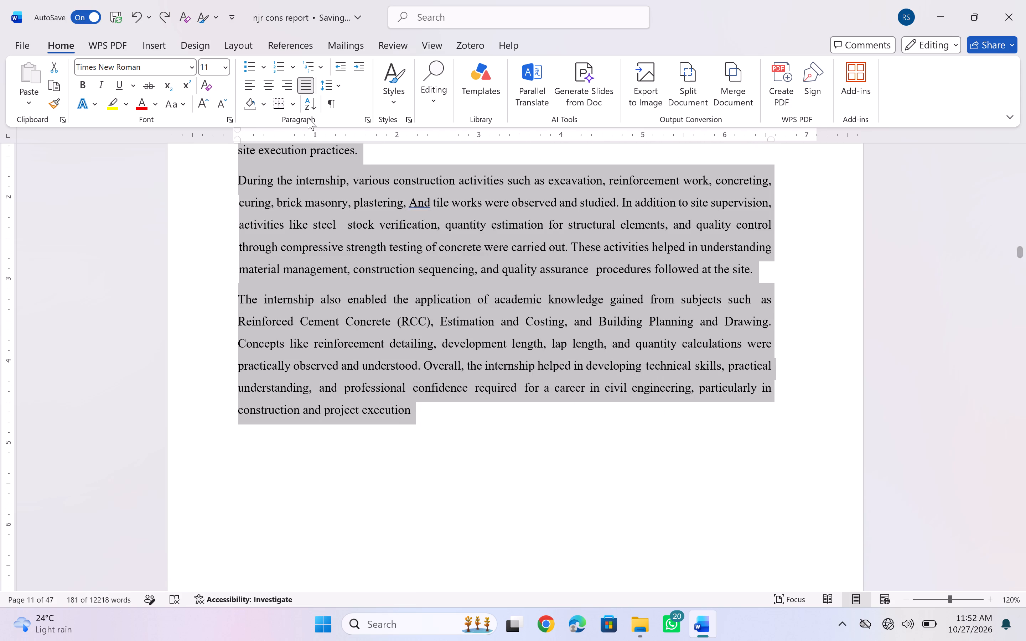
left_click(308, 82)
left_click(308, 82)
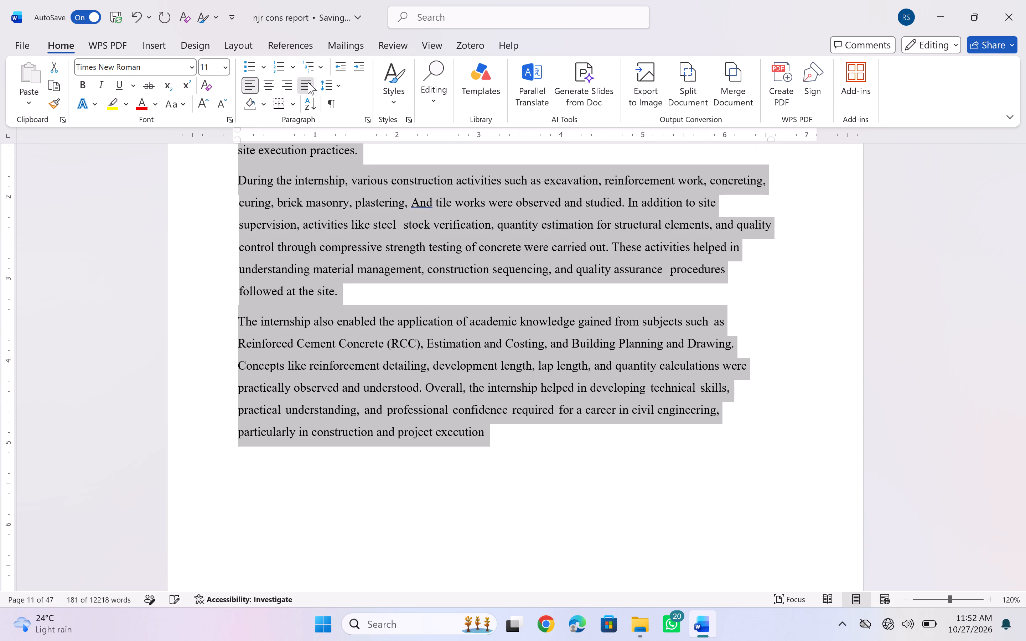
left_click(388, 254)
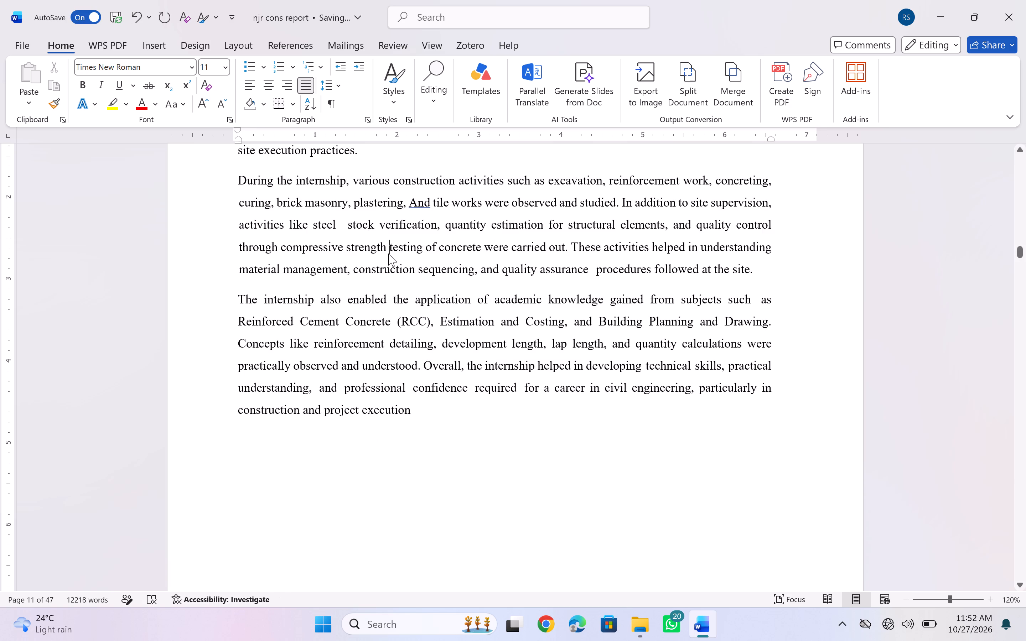
Move the Abstract page's right margin outward, making the text area about 7.5 inches wide.
scroll(388, 254, "up", 1)
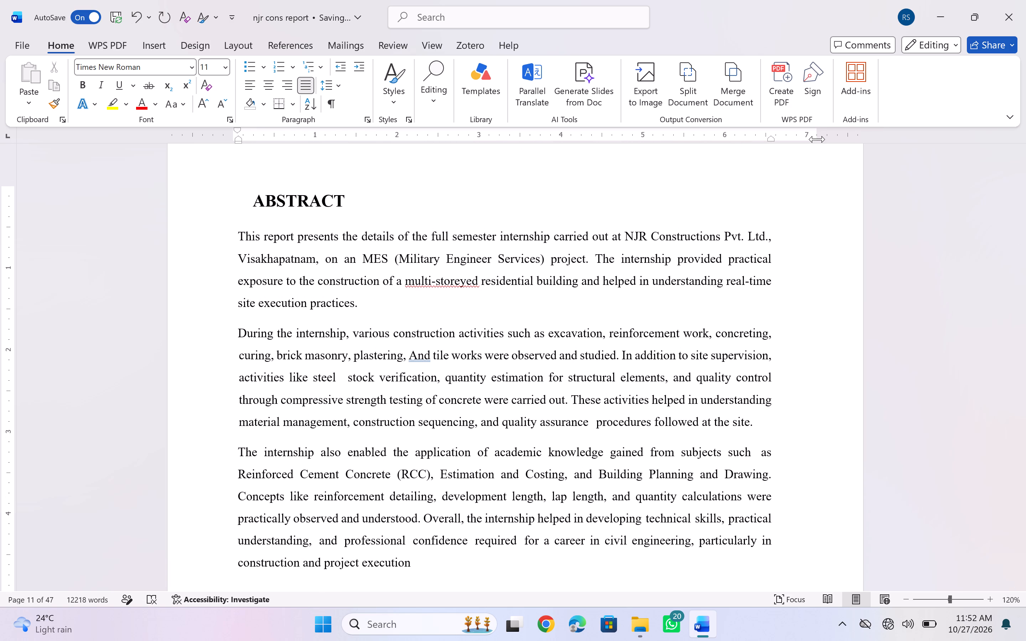
left_click_drag(817, 139, 850, 140)
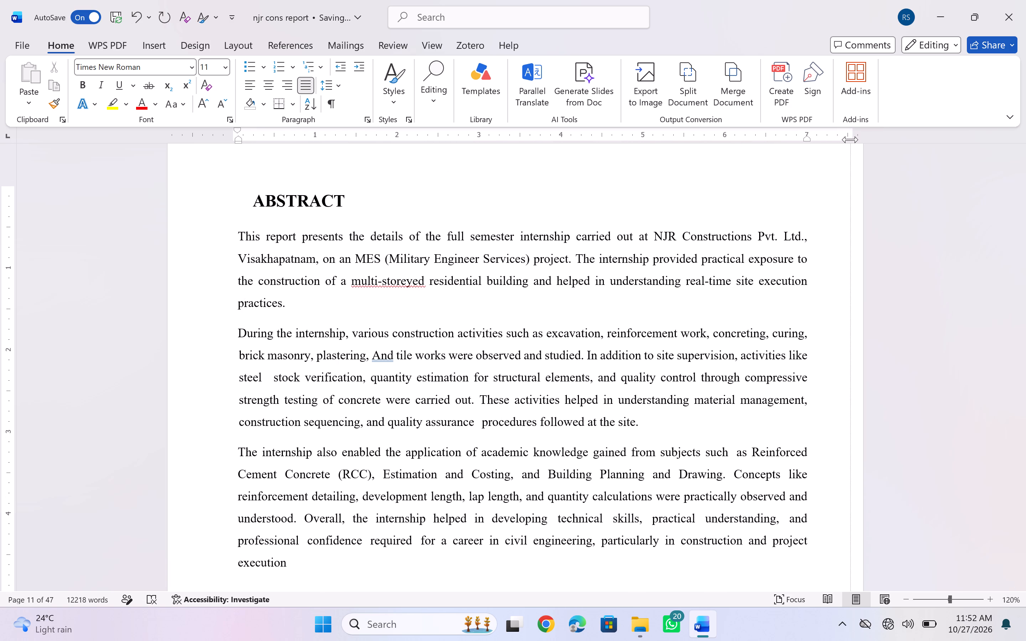
left_click_drag(850, 140, 847, 141)
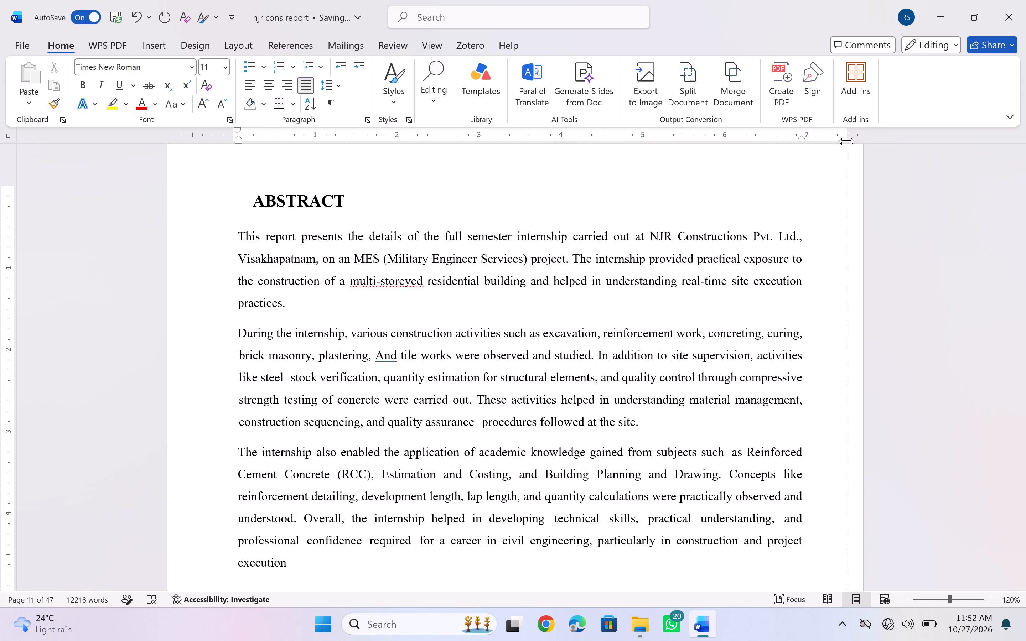
left_click_drag(847, 141, 848, 142)
left_click_drag(848, 142, 848, 142)
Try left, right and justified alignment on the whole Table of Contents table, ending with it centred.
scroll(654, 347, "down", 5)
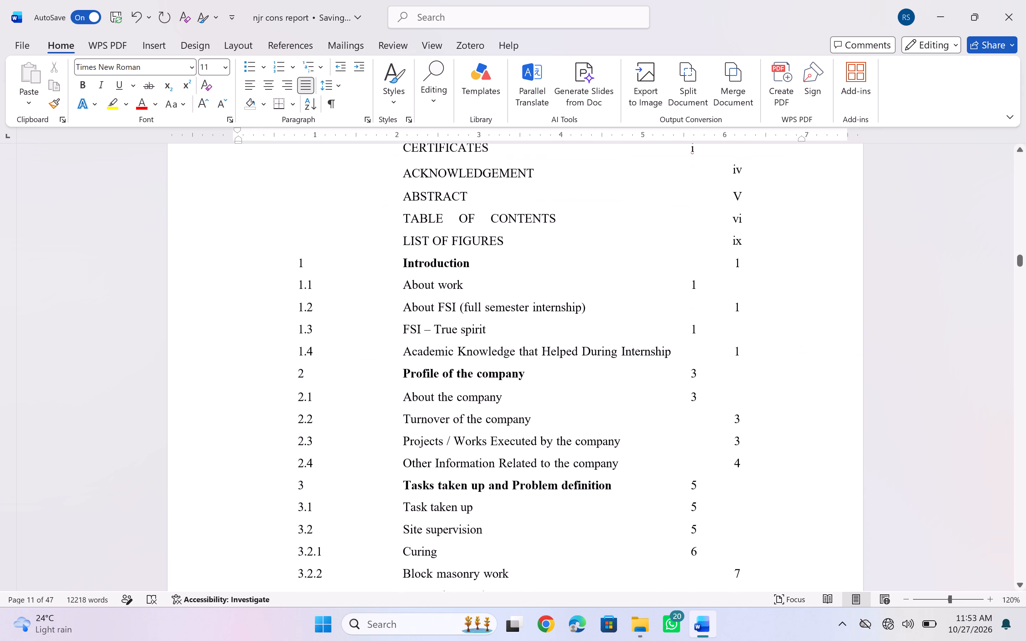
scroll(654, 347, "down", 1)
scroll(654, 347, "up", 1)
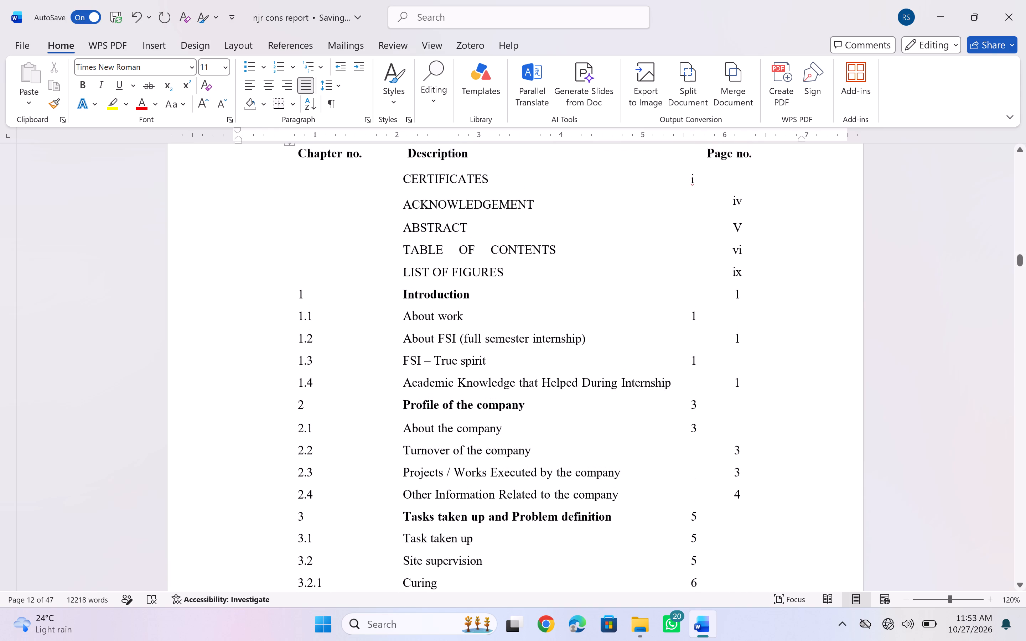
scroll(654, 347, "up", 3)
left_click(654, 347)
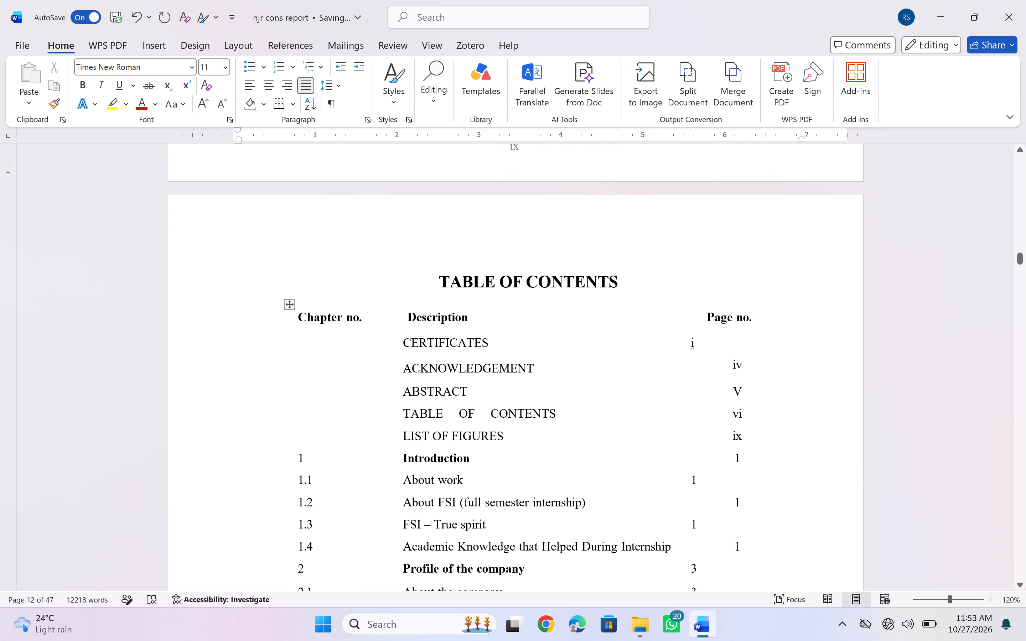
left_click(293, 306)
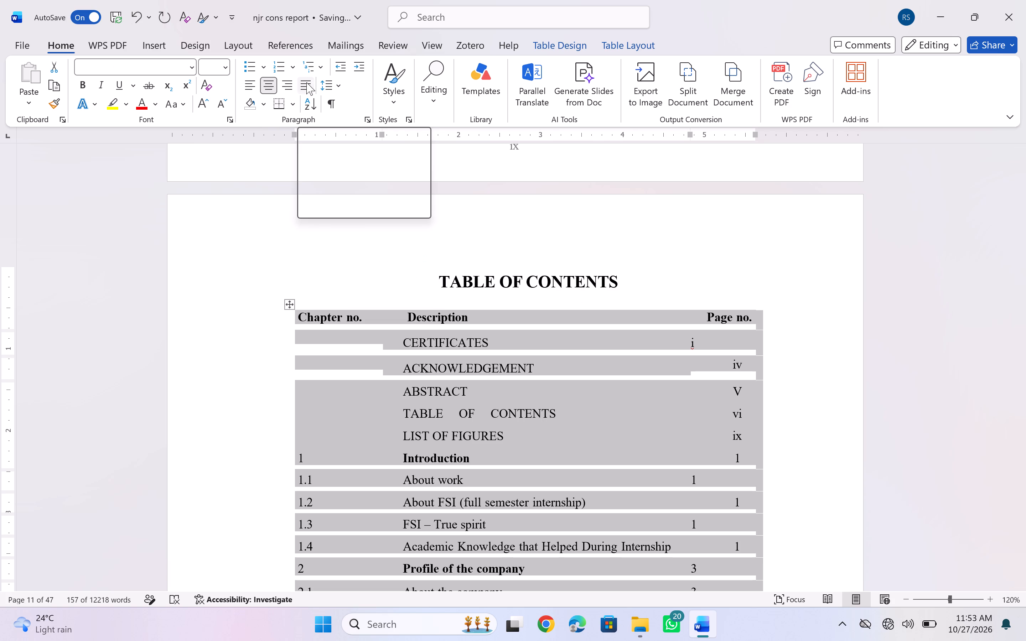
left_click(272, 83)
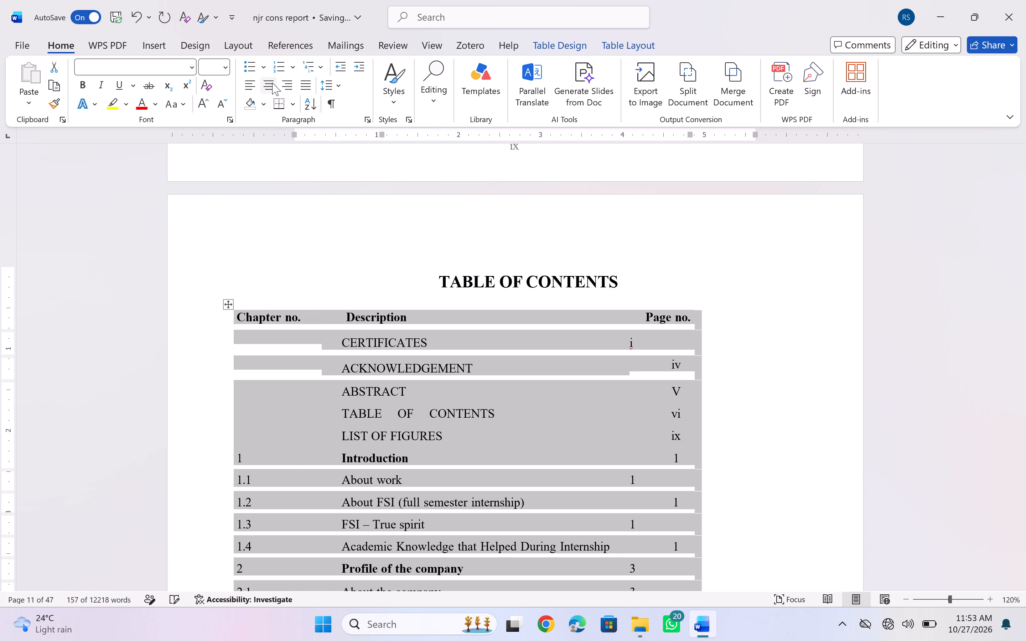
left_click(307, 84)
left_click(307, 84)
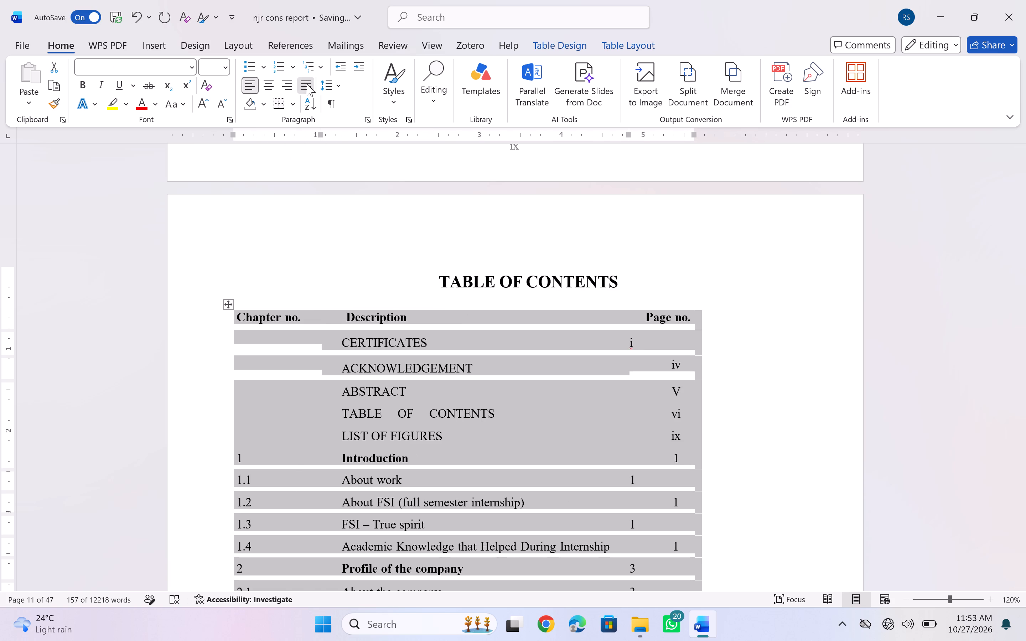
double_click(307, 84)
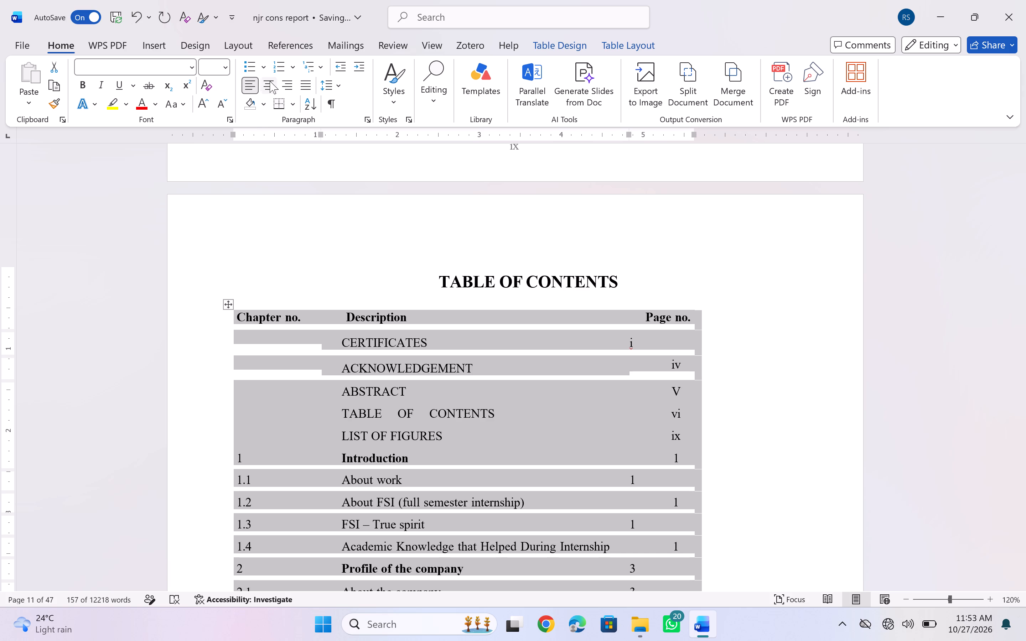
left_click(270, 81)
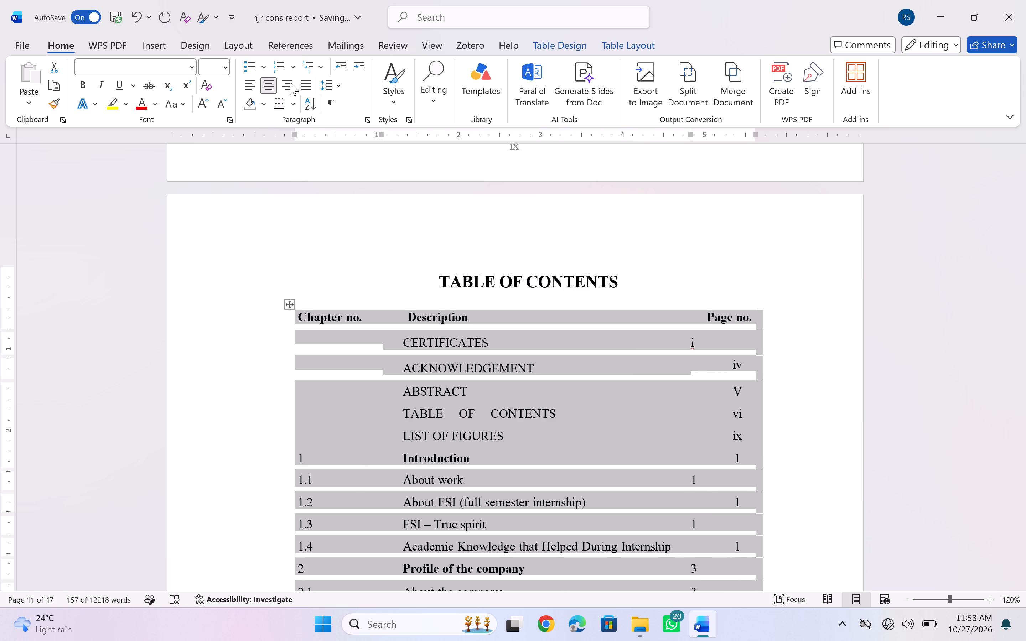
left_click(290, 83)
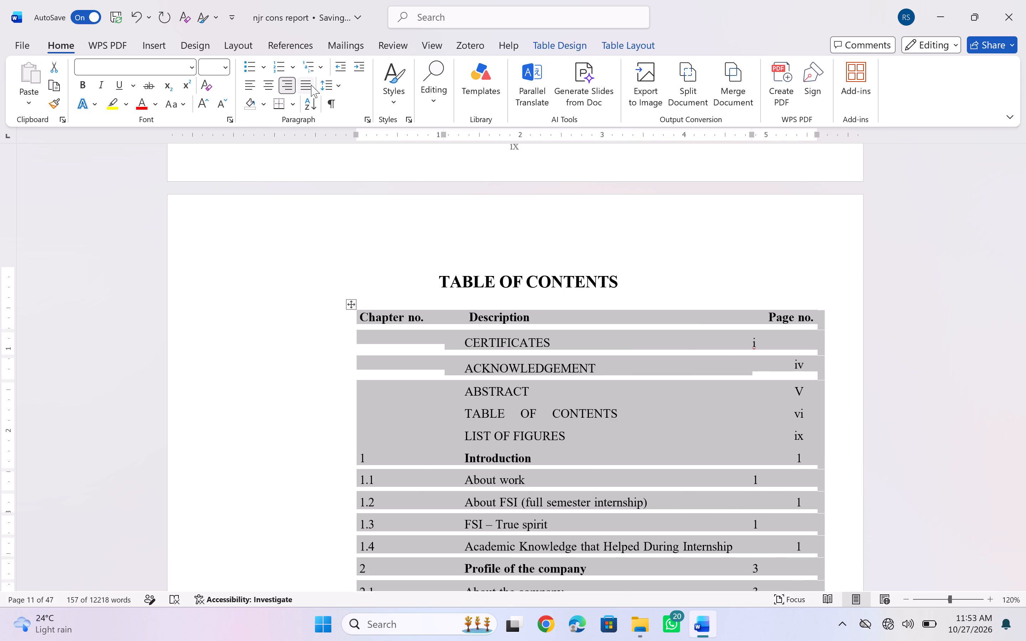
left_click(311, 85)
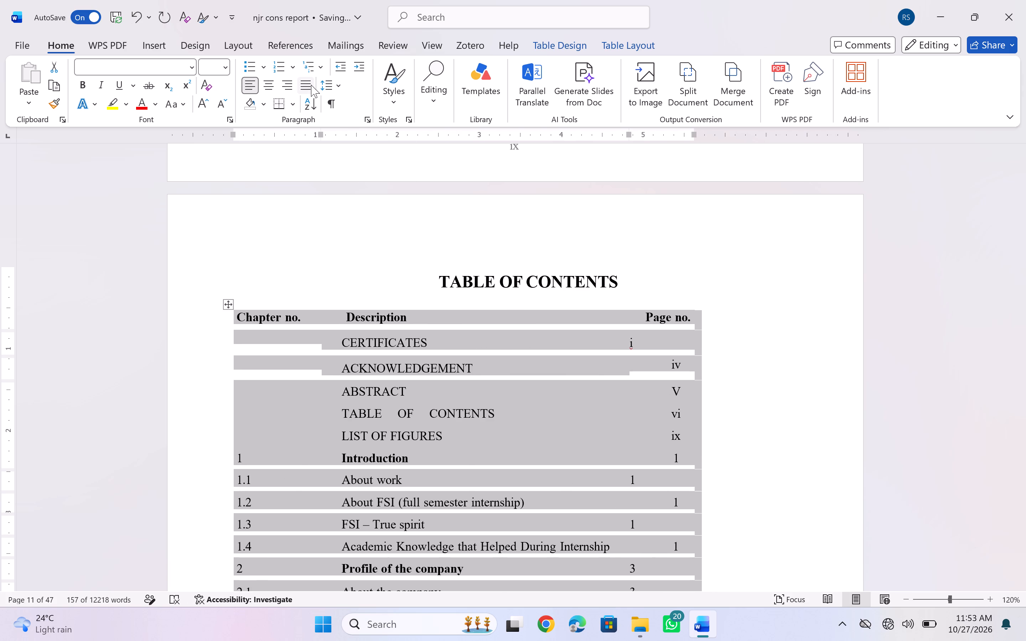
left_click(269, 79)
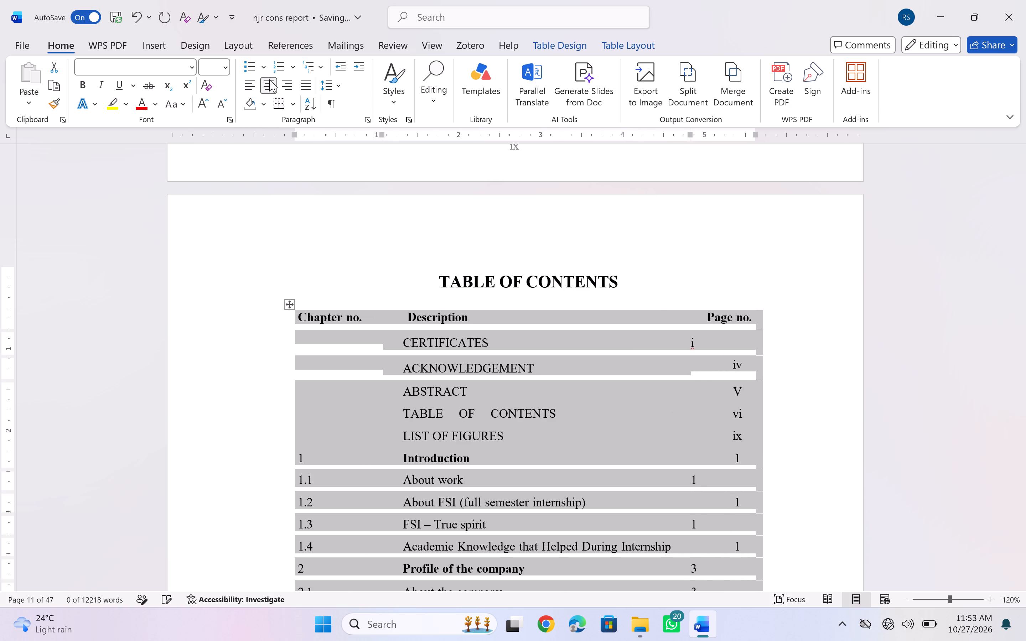
Move the right indent of the ACKNOWLEDGEMENT description cell outward to about 5.25 inches on the ruler.
left_click(466, 365)
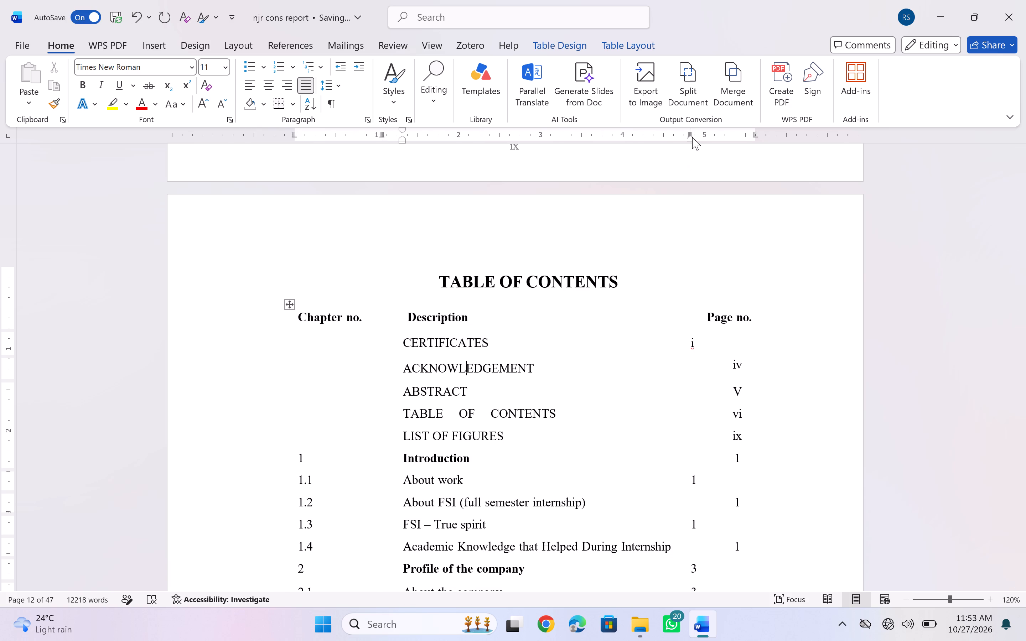
left_click_drag(692, 137, 717, 137)
left_click_drag(717, 137, 741, 141)
left_click_drag(743, 139, 724, 142)
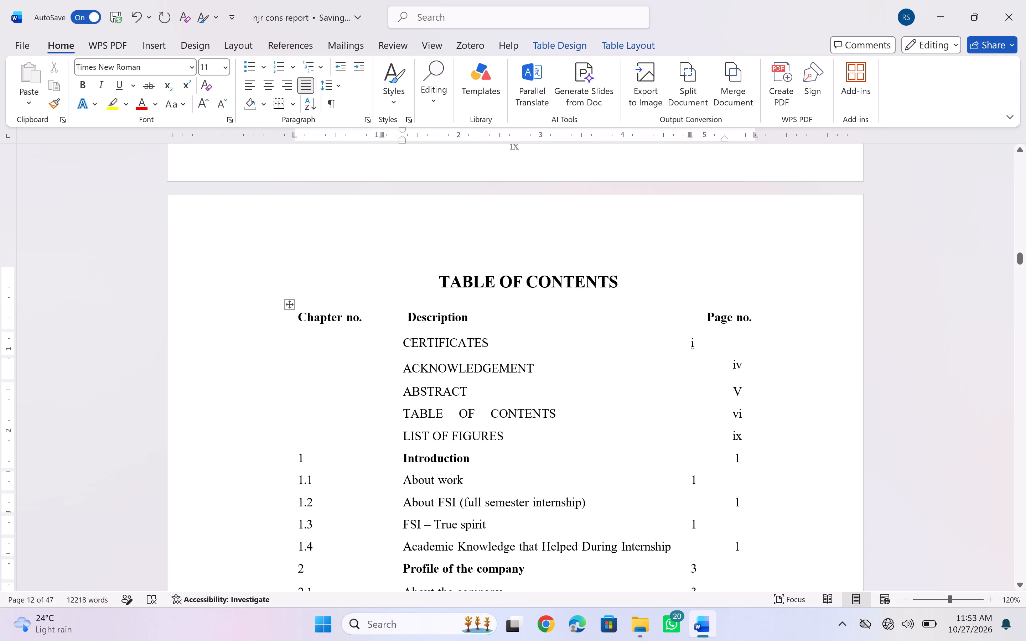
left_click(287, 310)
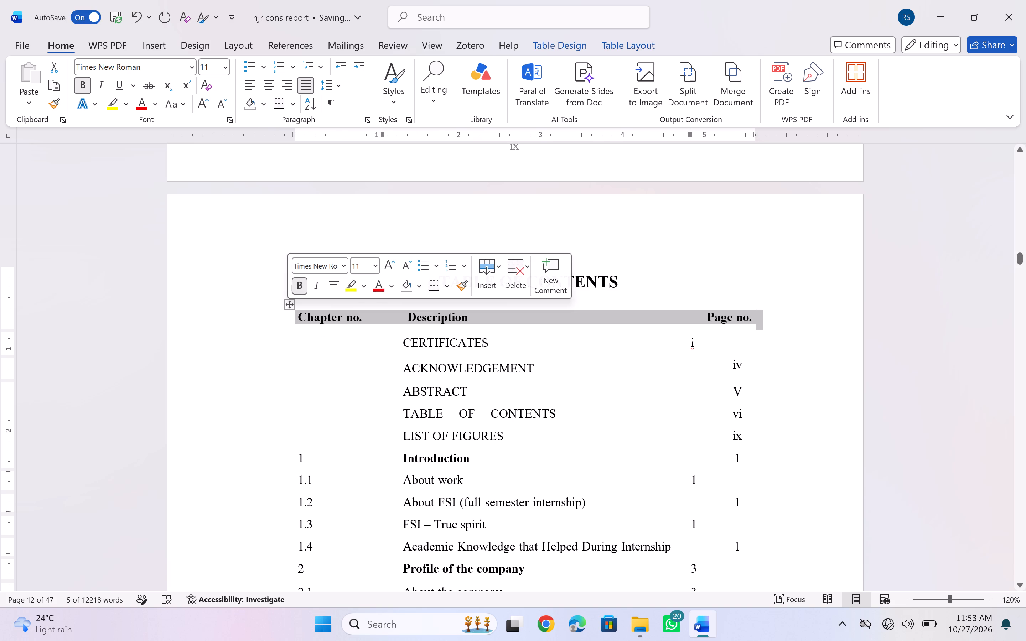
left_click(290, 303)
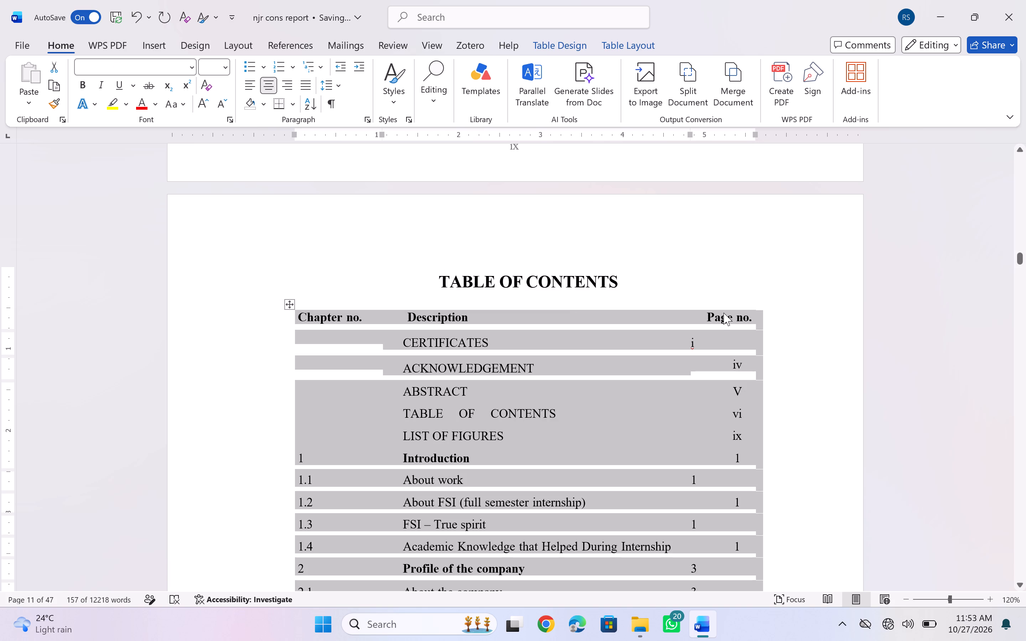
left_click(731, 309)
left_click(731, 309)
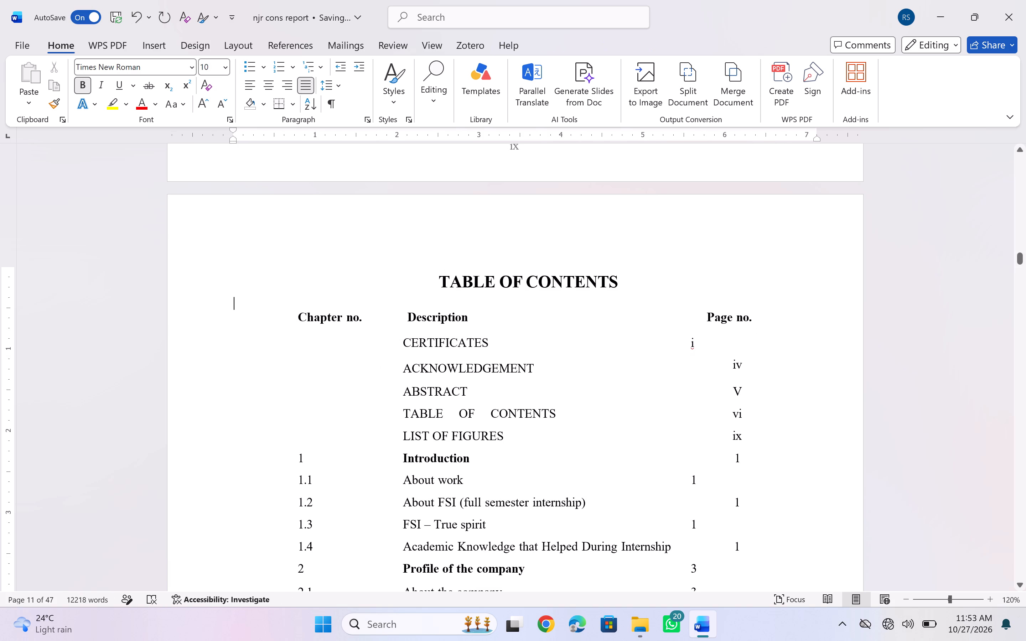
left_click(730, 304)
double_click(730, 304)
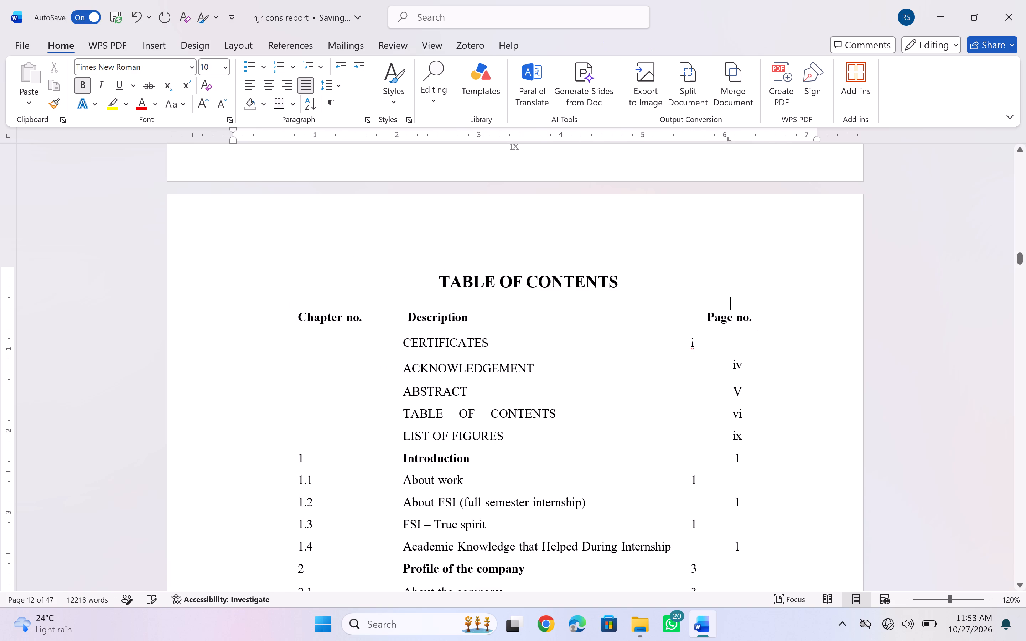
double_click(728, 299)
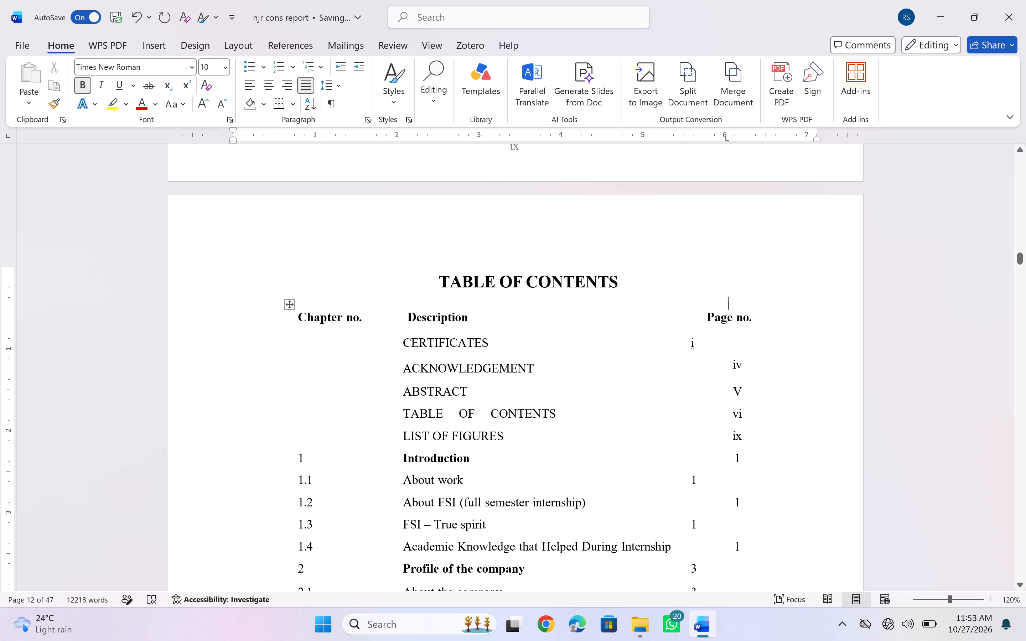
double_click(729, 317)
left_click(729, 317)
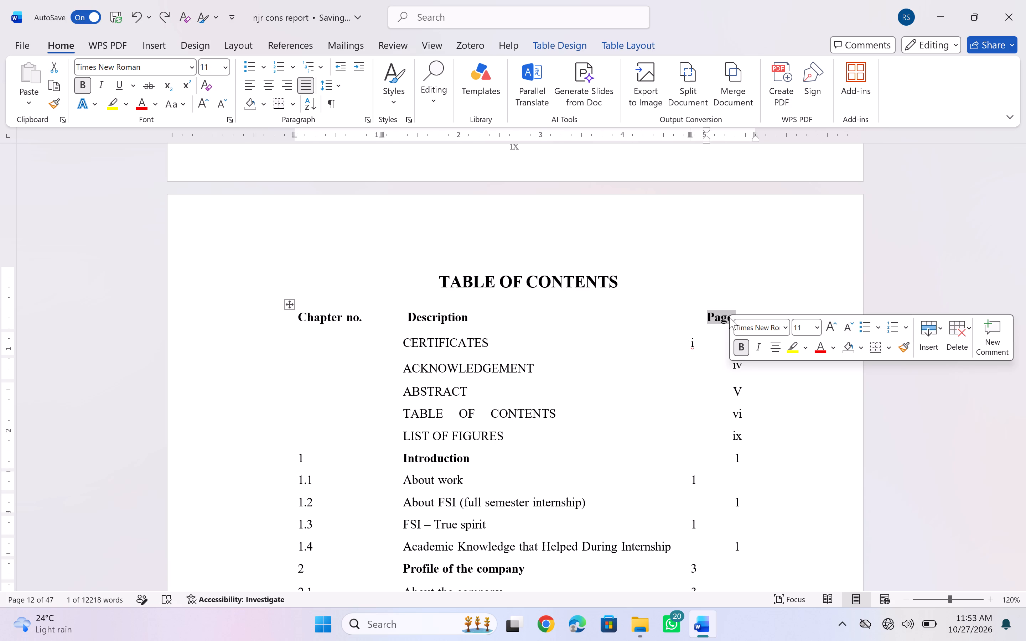
Examine the alignment of the page numbers across the first two pages of the table of contents.
scroll(729, 317, "down", 4)
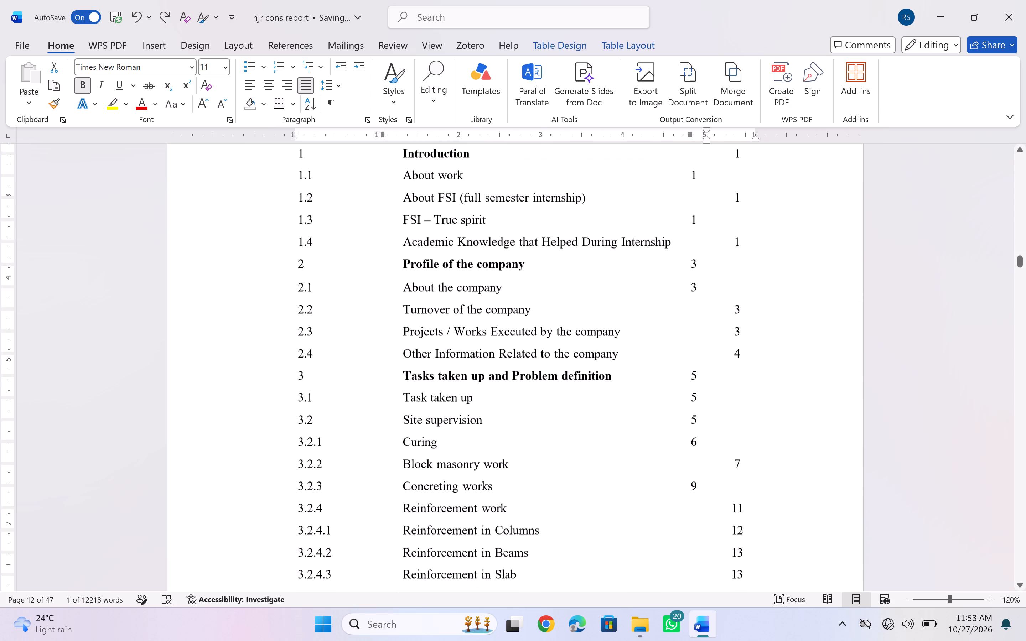
scroll(729, 317, "down", 1)
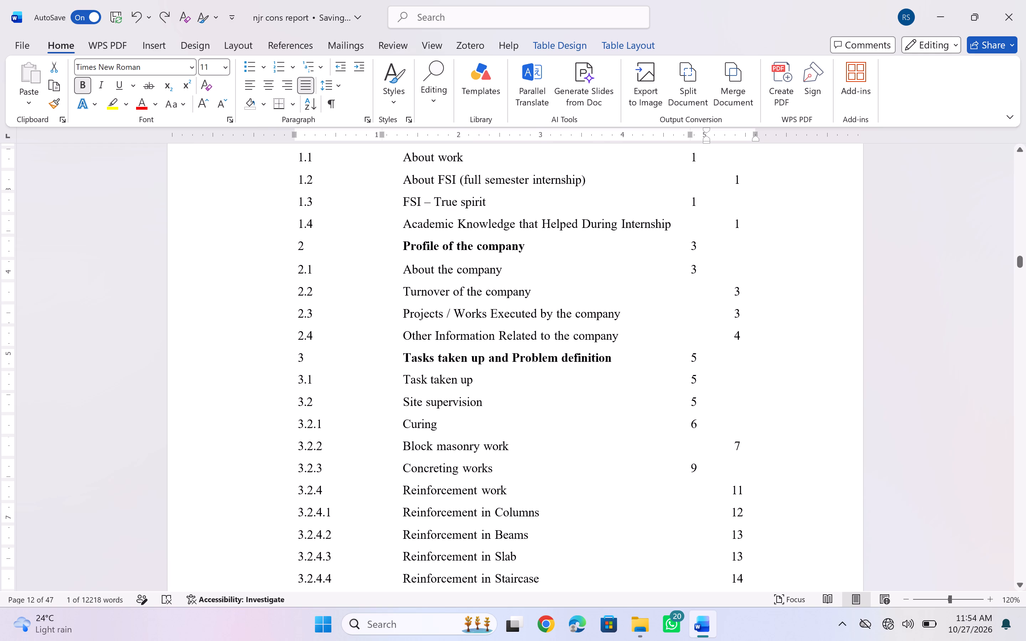
scroll(730, 289, "down", 3)
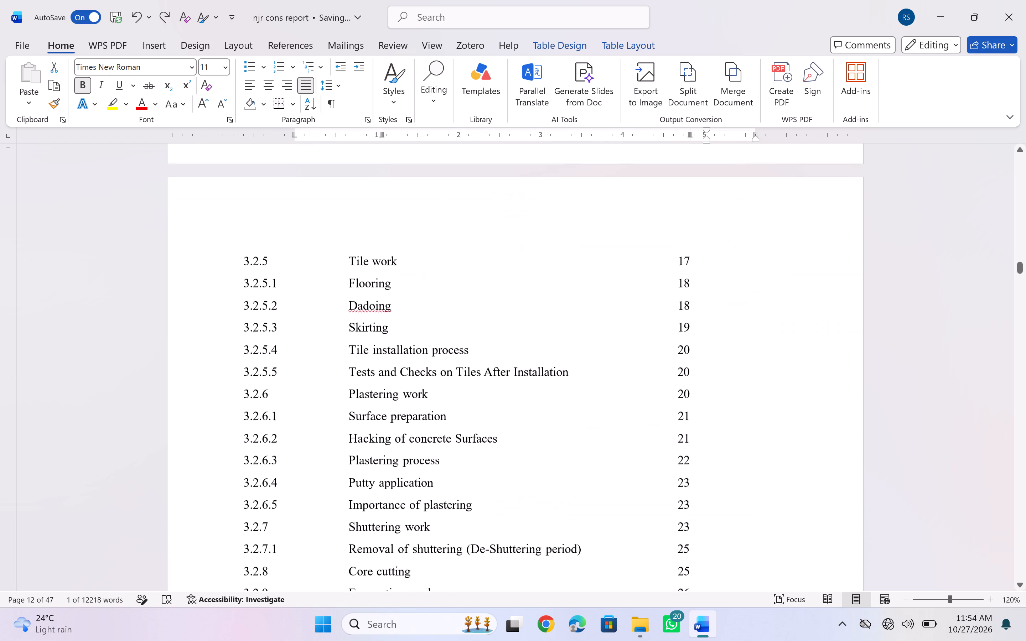
scroll(730, 289, "down", 1)
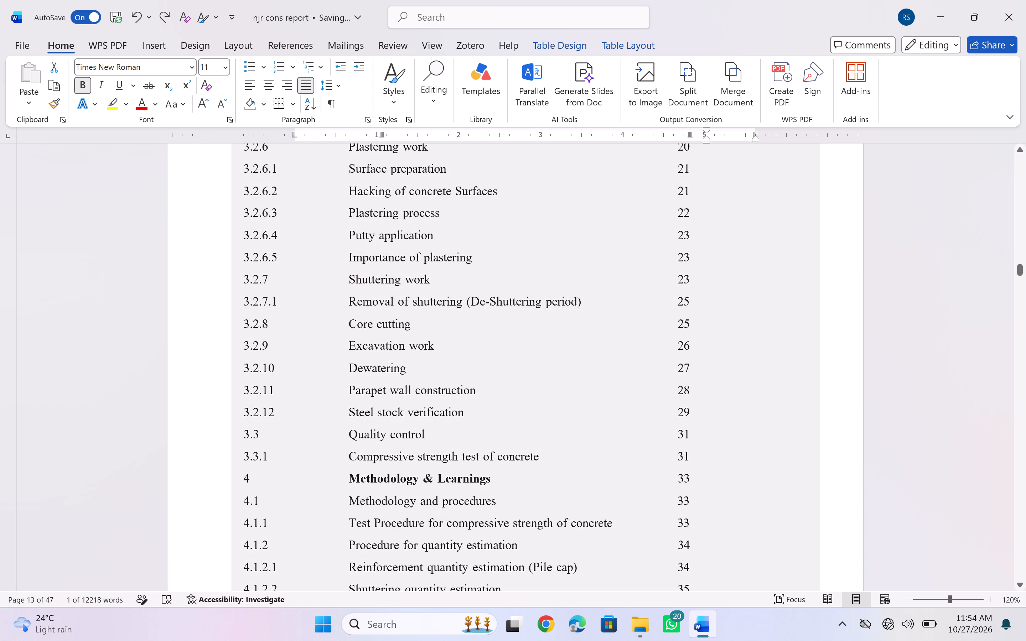
scroll(730, 289, "up", 2)
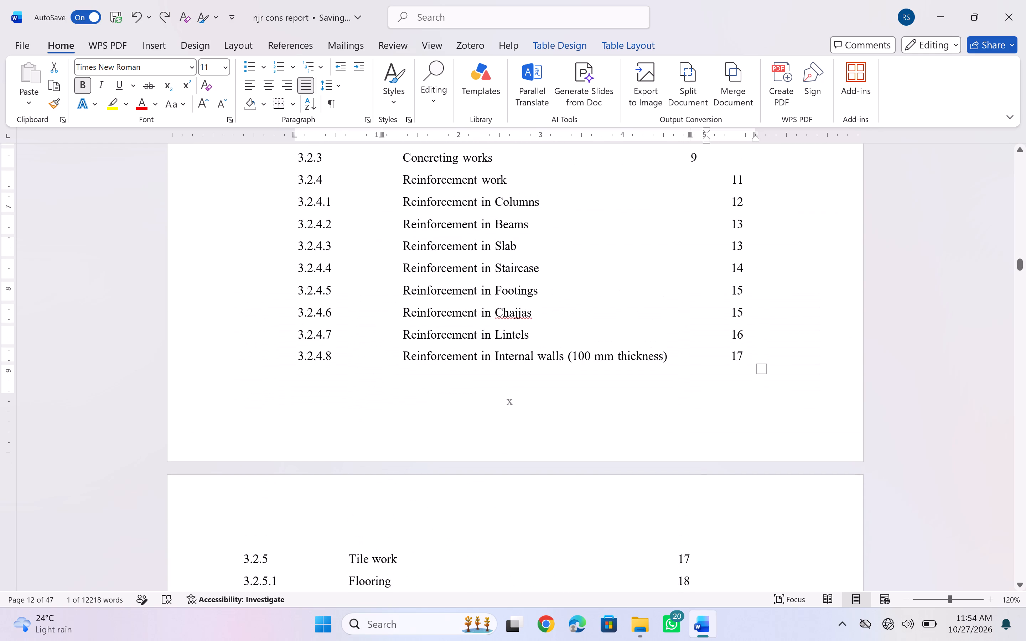
scroll(730, 289, "up", 1)
Right-align the page number of the Concreting works entry (3.2.3) in the table of contents.
left_click(729, 256)
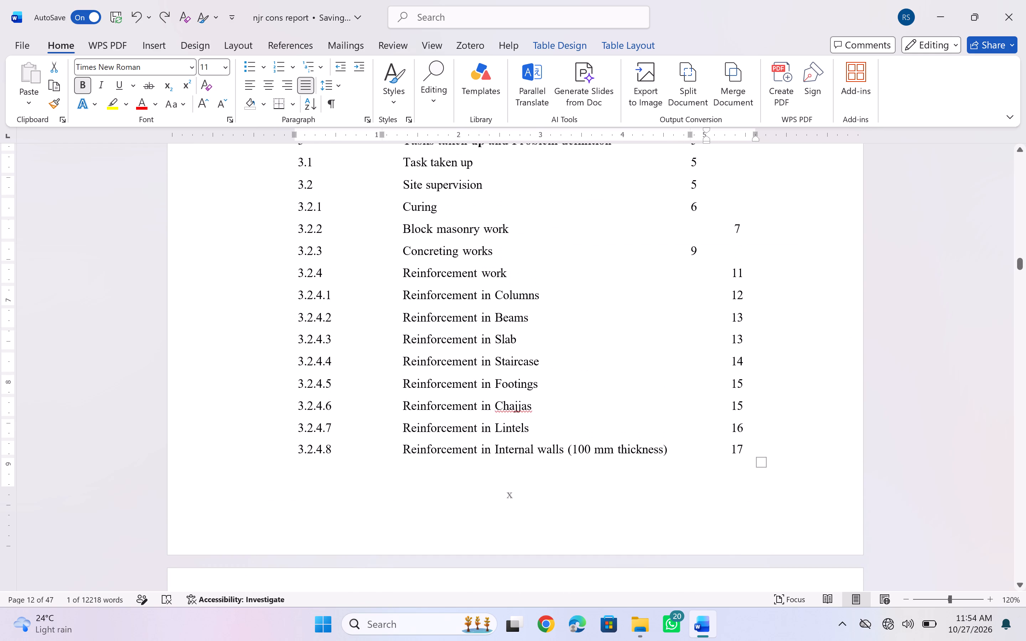
double_click(696, 250)
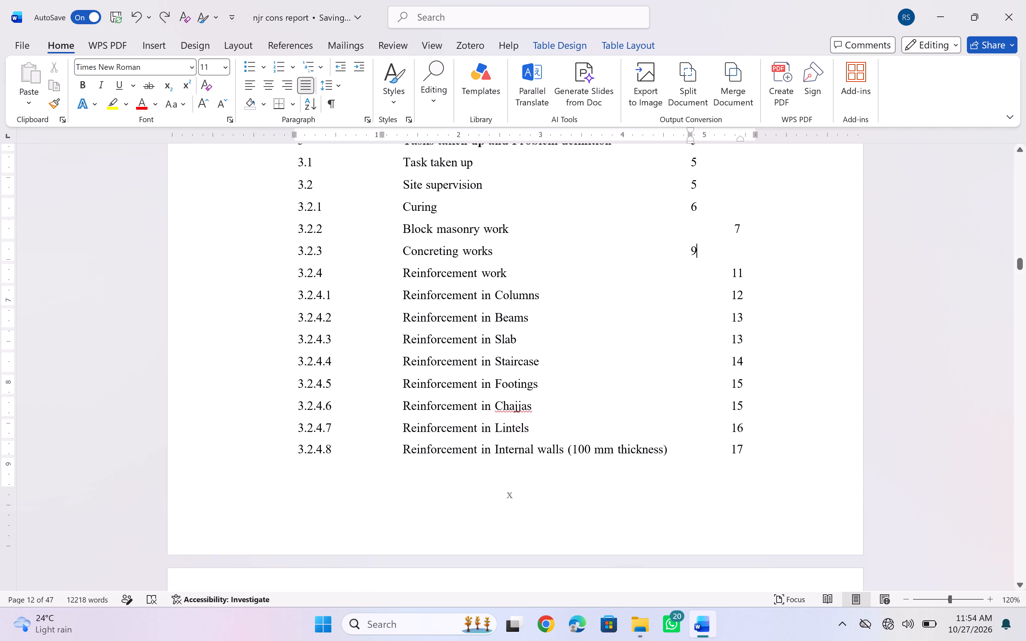
left_click(735, 272)
left_click(693, 248)
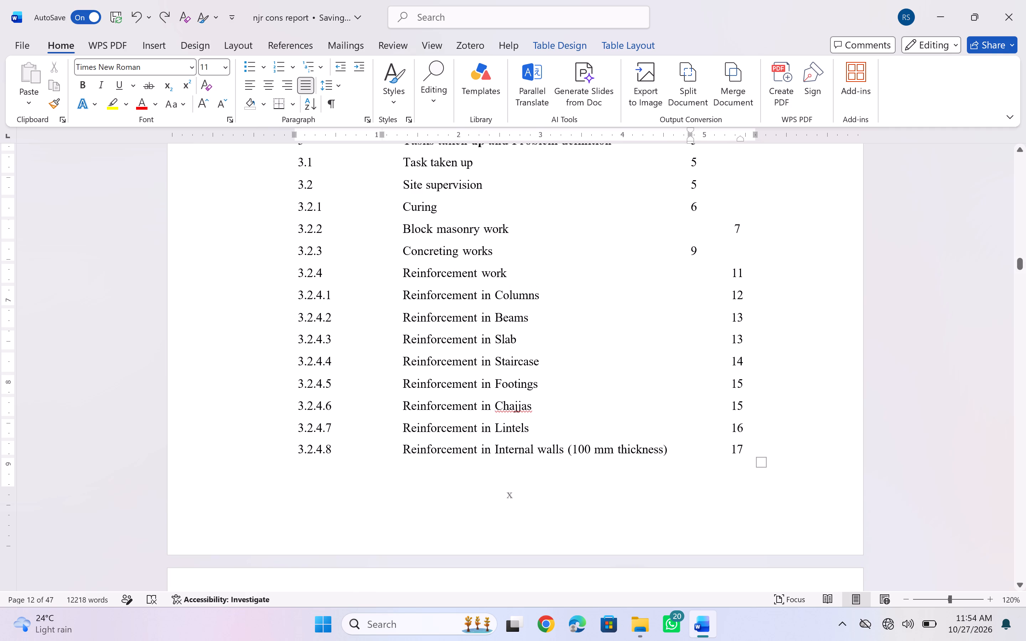
double_click(696, 250)
double_click(696, 250)
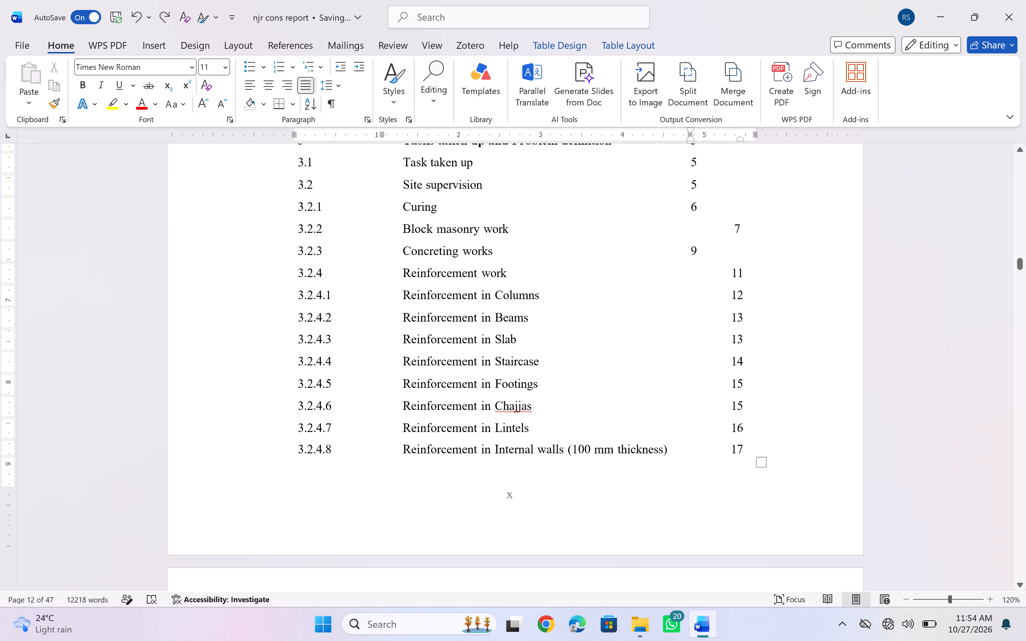
double_click(693, 249)
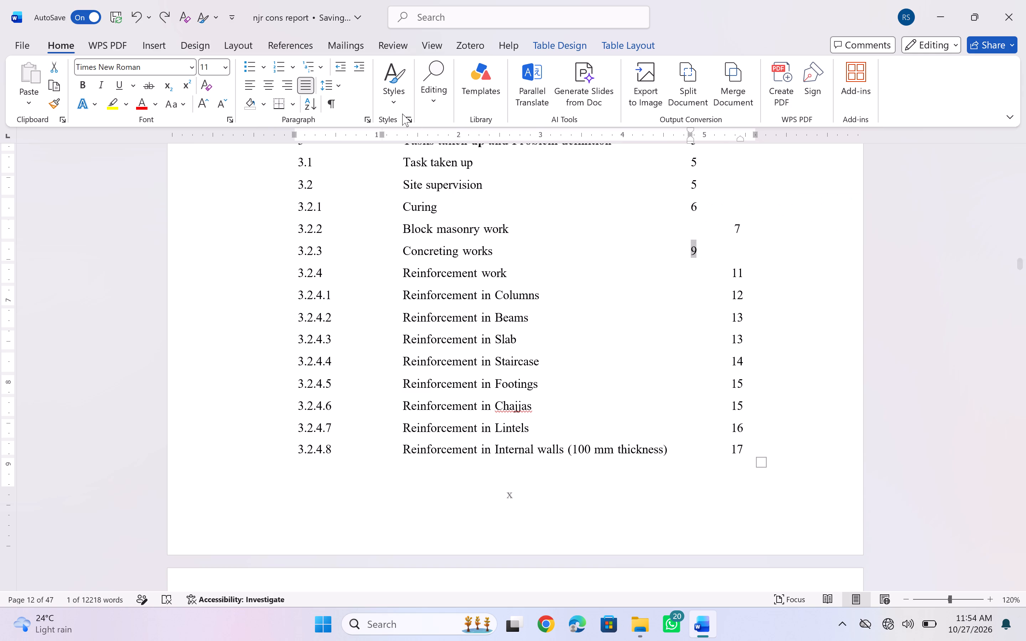
left_click(285, 82)
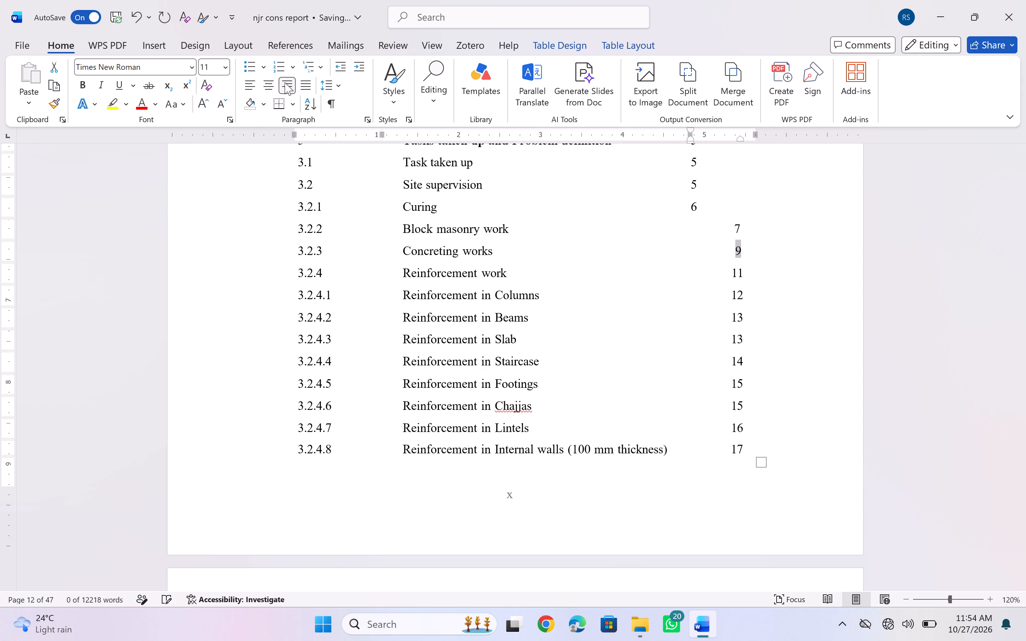
Right-align the page numbers of the Curing (3.2.1) entry and entries 3, 3.1 and 3.2 in the table of contents.
scroll(529, 270, "up", 1)
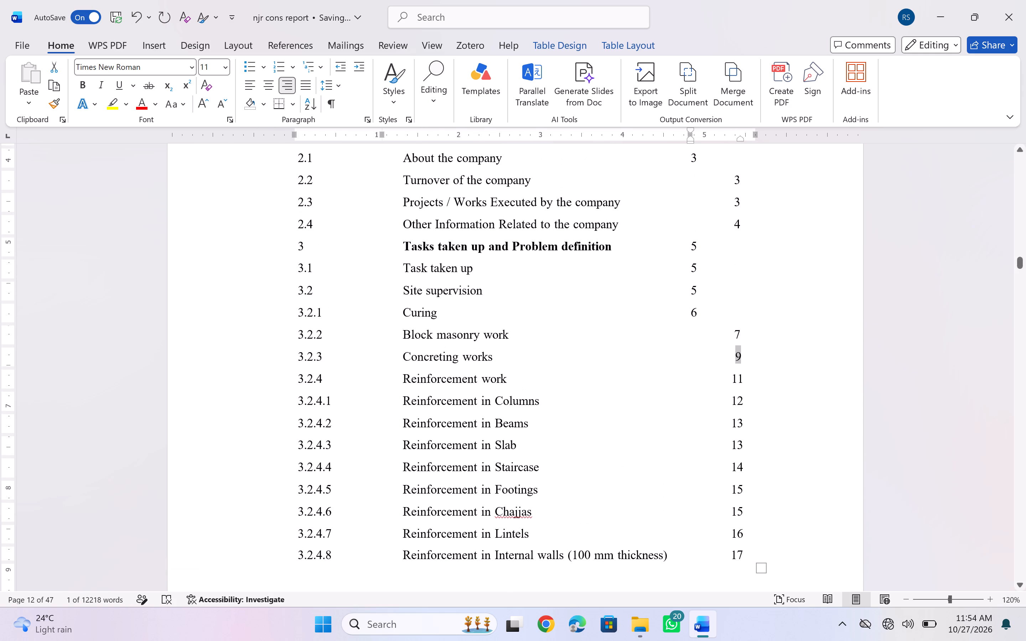
double_click(691, 312)
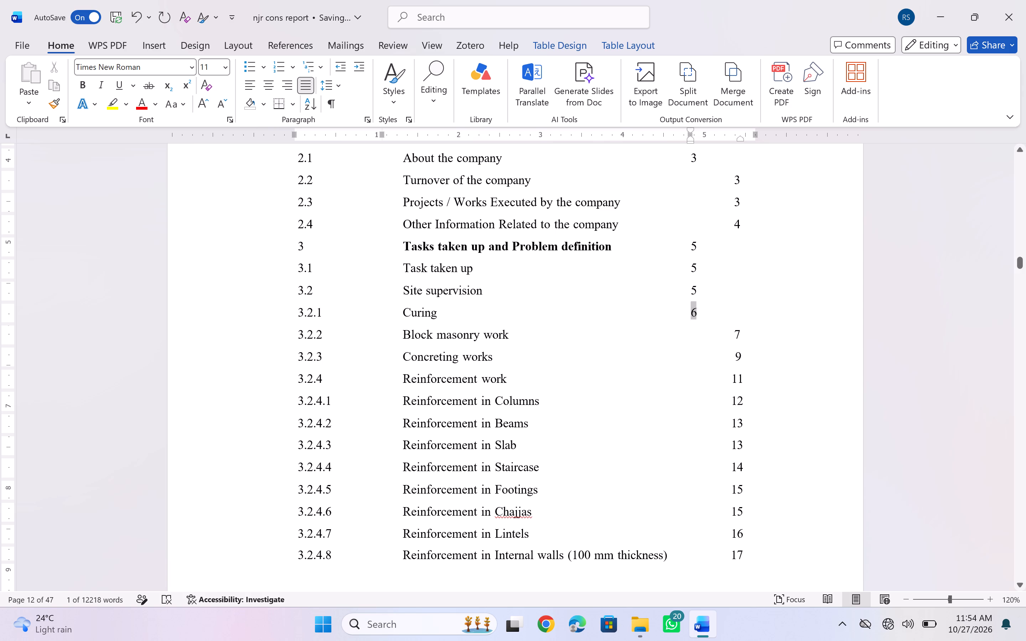
left_click(290, 86)
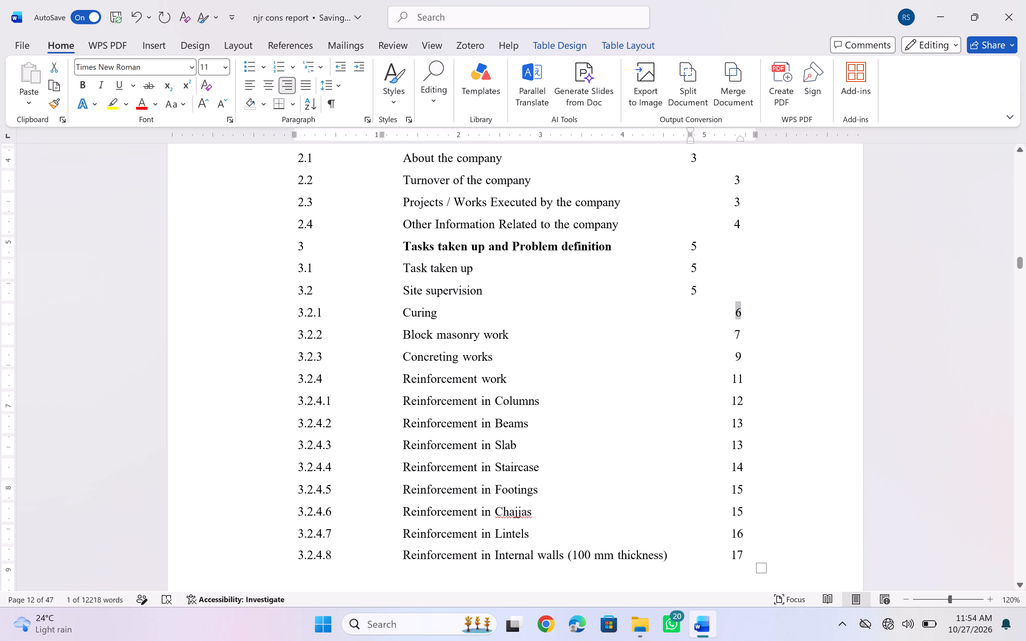
double_click(694, 246)
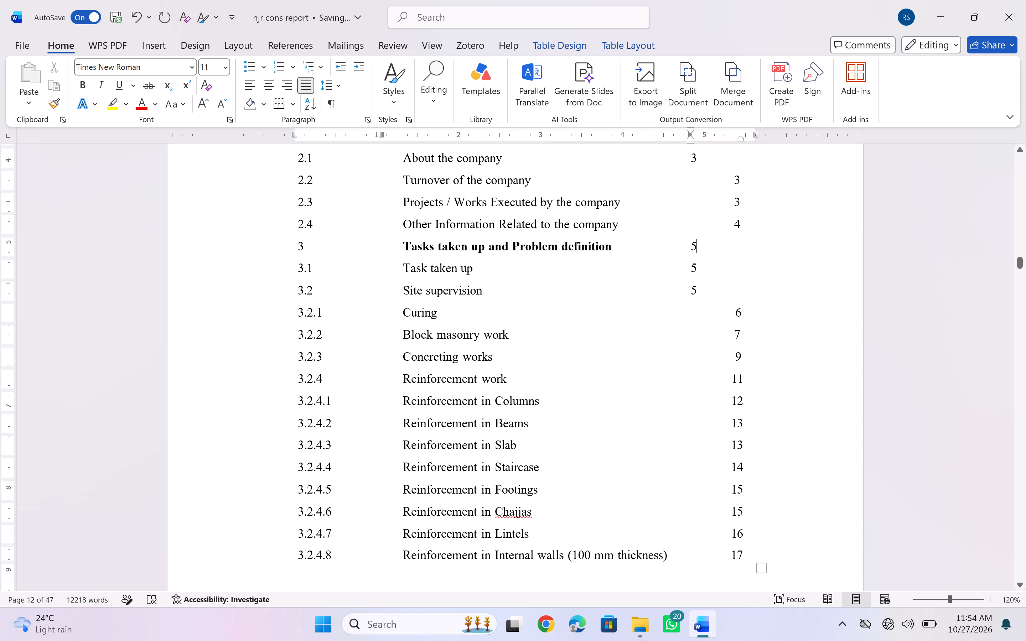
left_click_drag(694, 246, 694, 280)
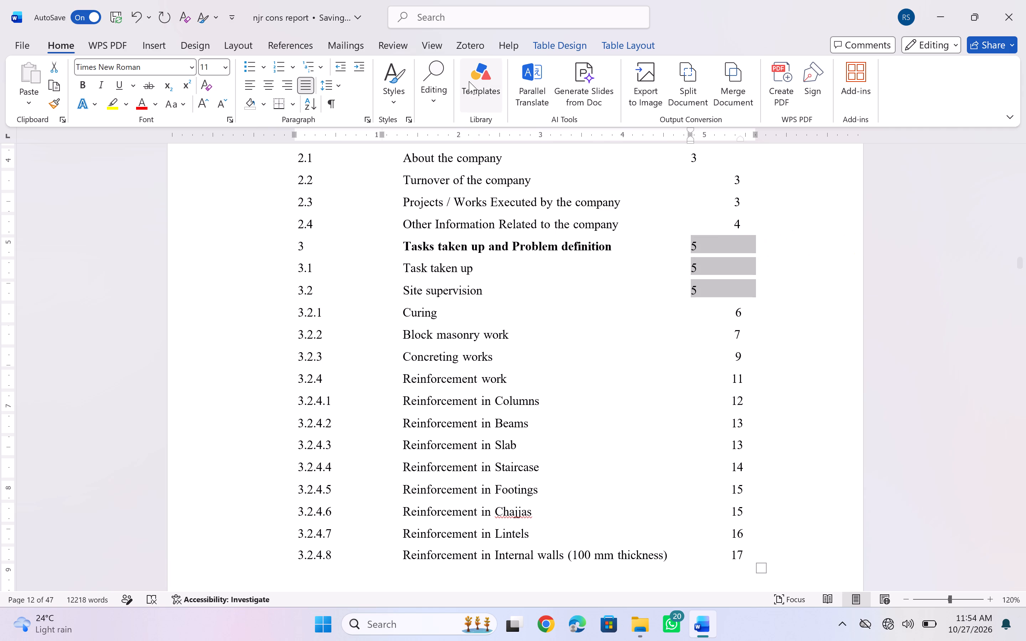
left_click(290, 84)
Right-align the page numbers of the Profile of the company (2), About the company (2.1) and About work (1.1) entries.
scroll(627, 312, "up", 2)
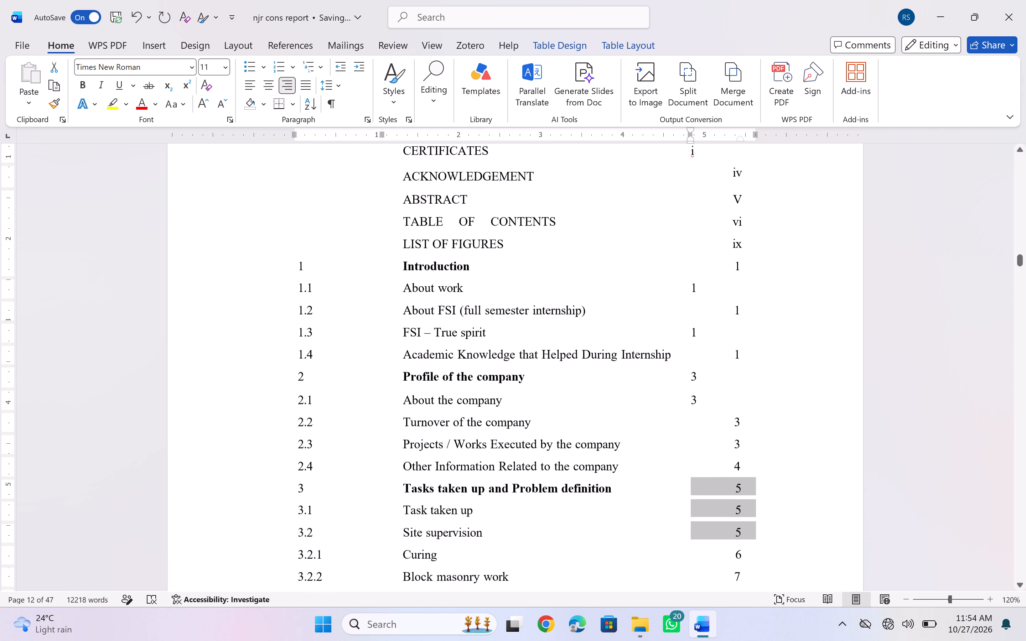
left_click_drag(692, 371, 698, 392)
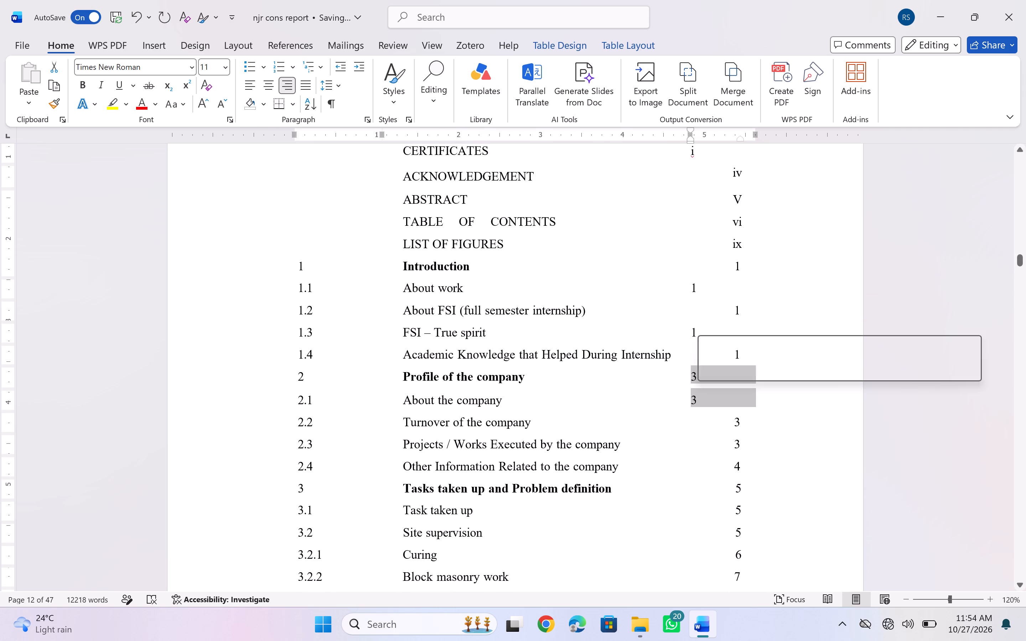
left_click(283, 85)
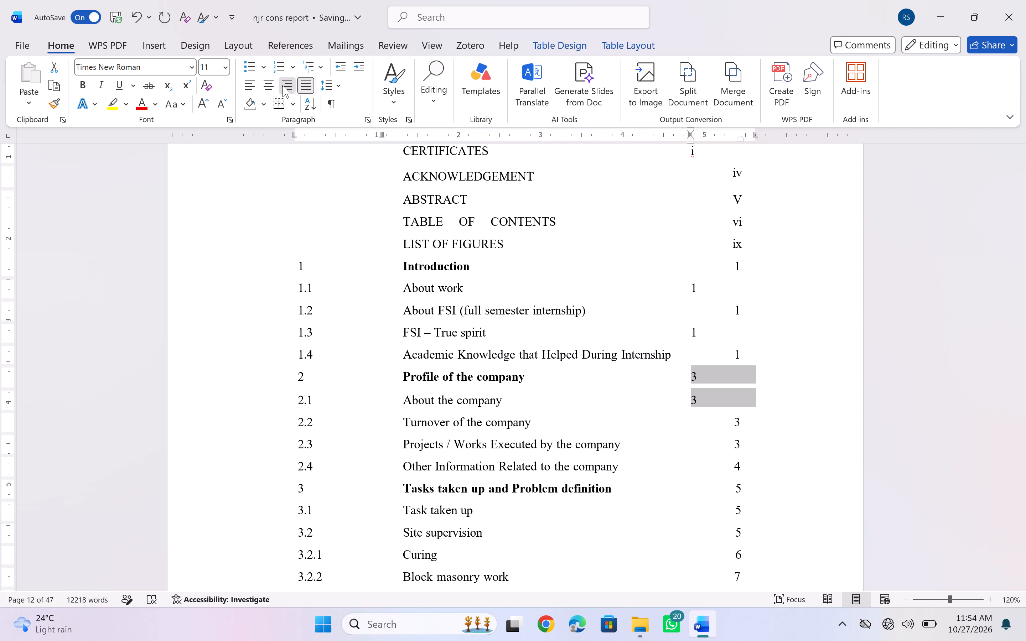
triple_click(695, 286)
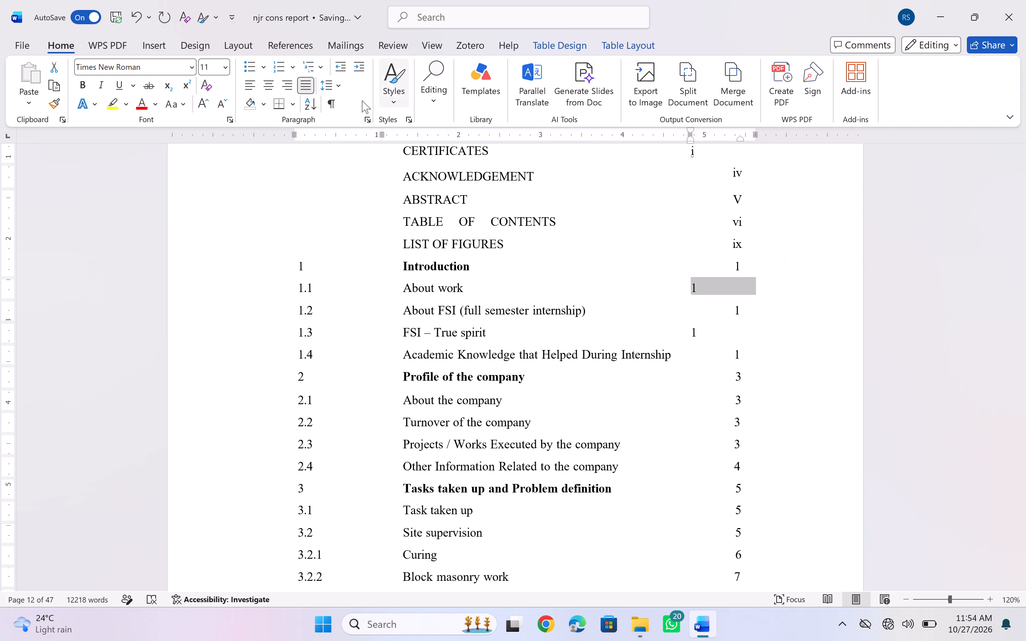
left_click(289, 87)
Right-align the page number of the FSI – True spirit entry (1.3) in the table of contents.
double_click(690, 333)
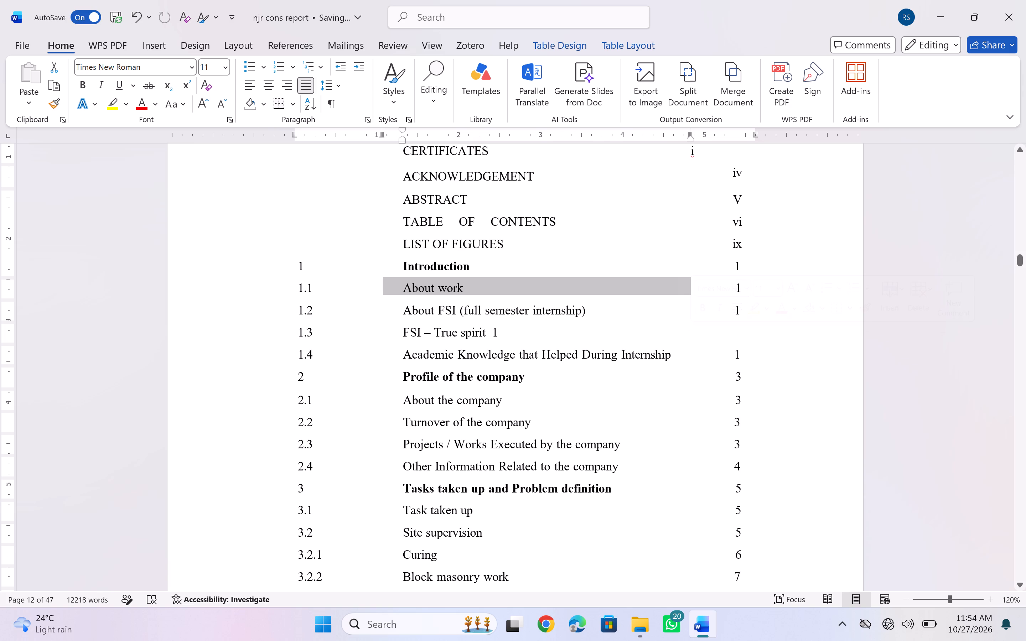
key("ctrl+z")
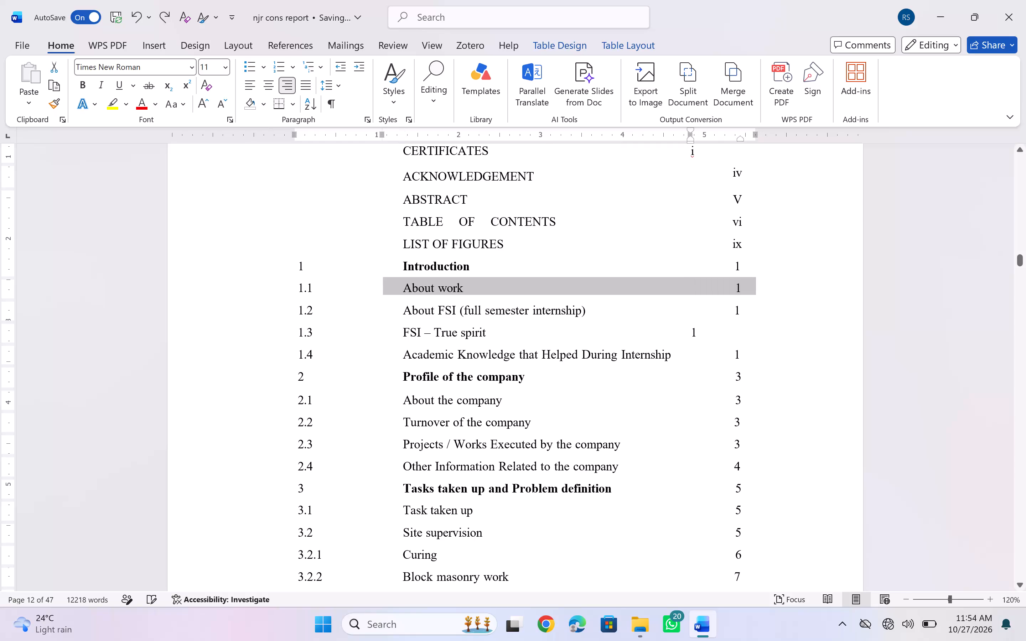
left_click(695, 359)
double_click(695, 331)
triple_click(695, 331)
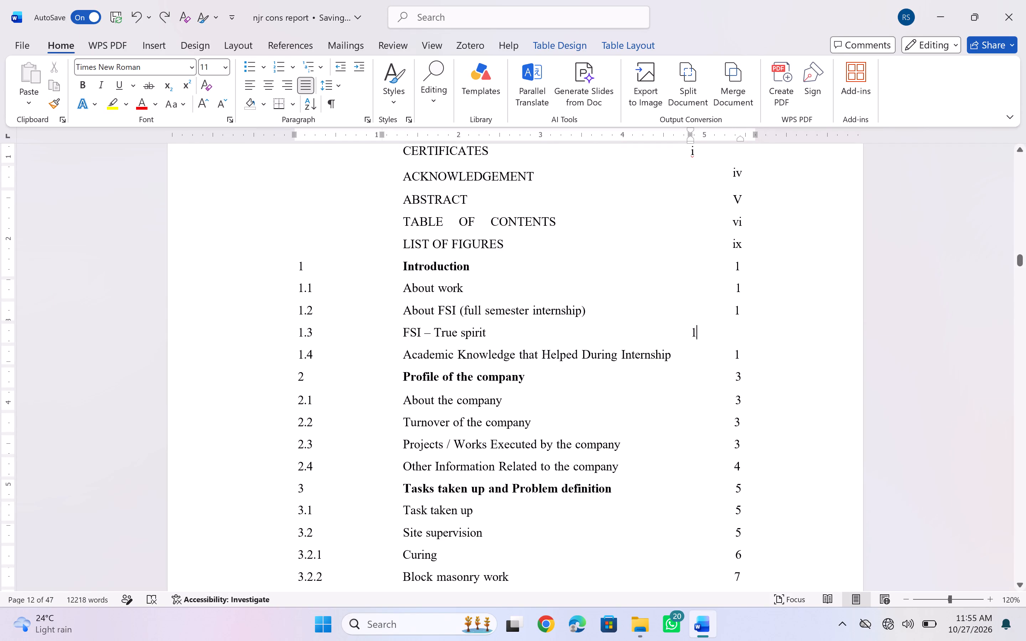
left_click(292, 88)
Right-align the page number of the CERTIFICATES entry at the start of the table of contents.
scroll(519, 254, "up", 1)
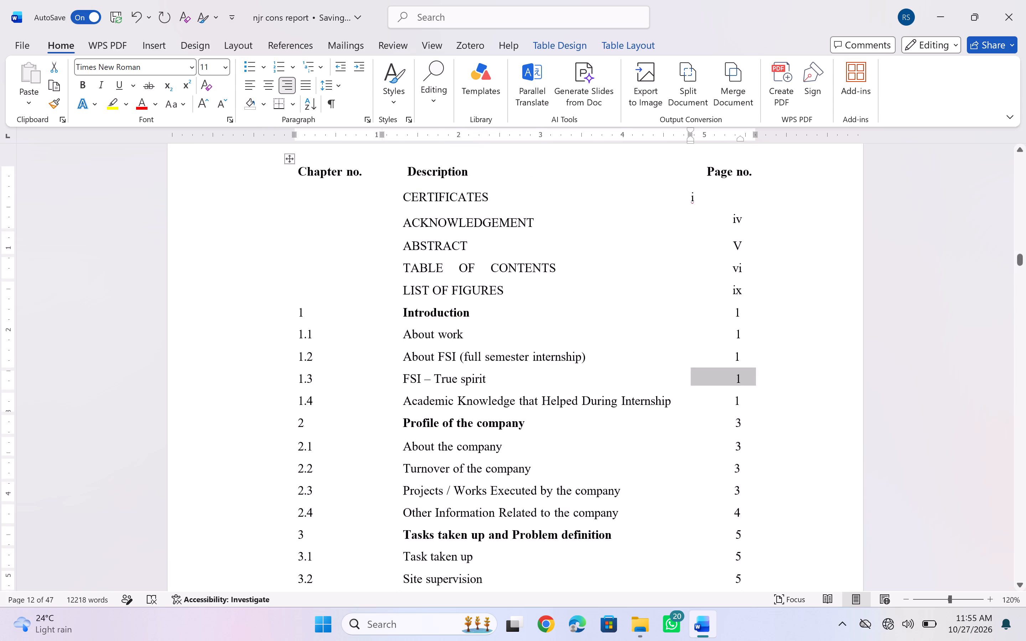
scroll(519, 254, "up", 1)
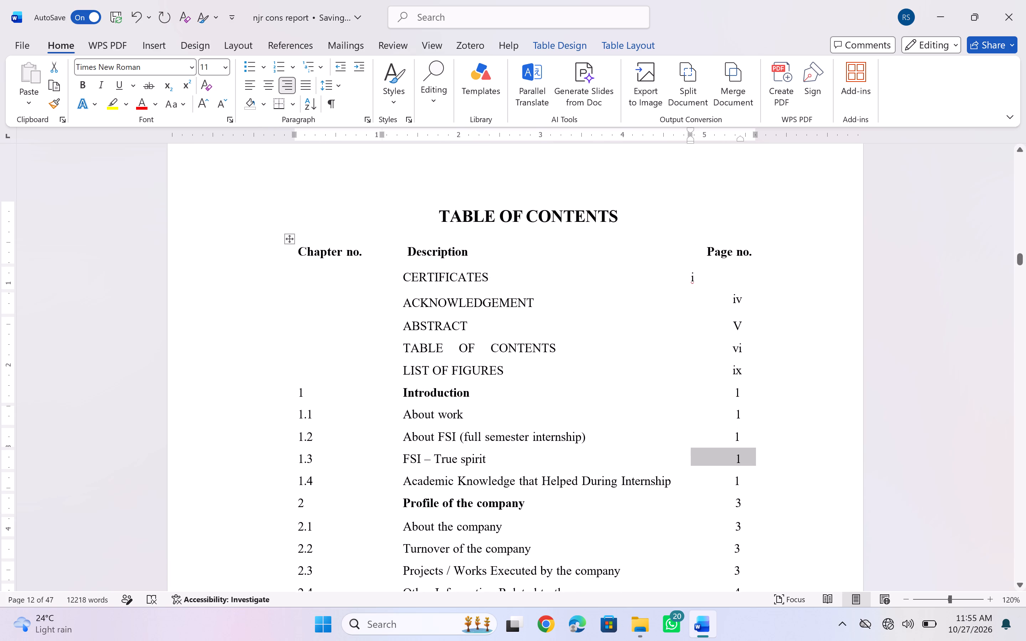
left_click(694, 277)
double_click(694, 277)
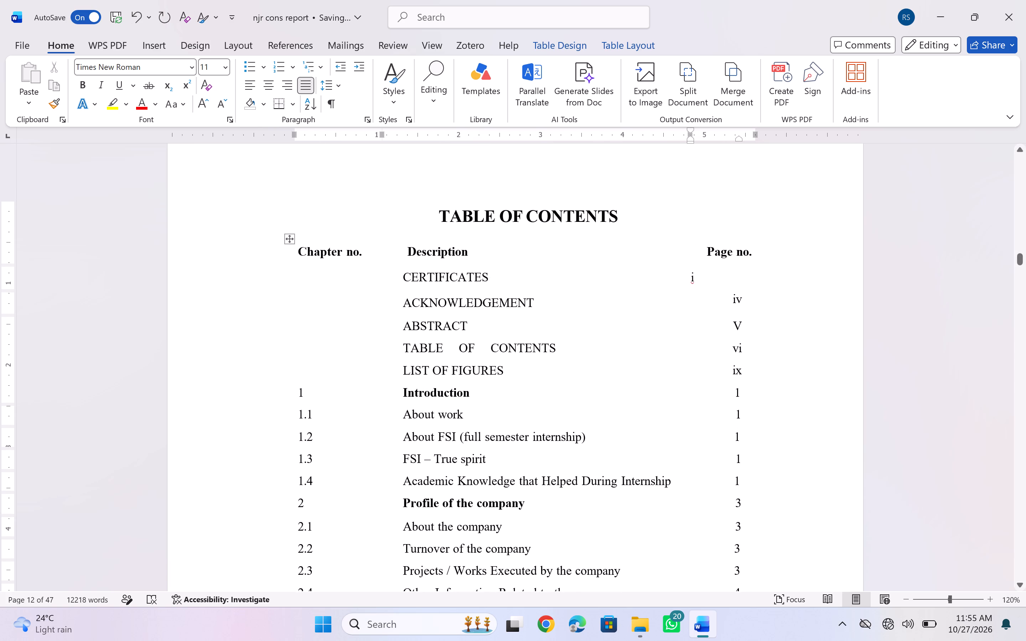
double_click(694, 277)
triple_click(694, 277)
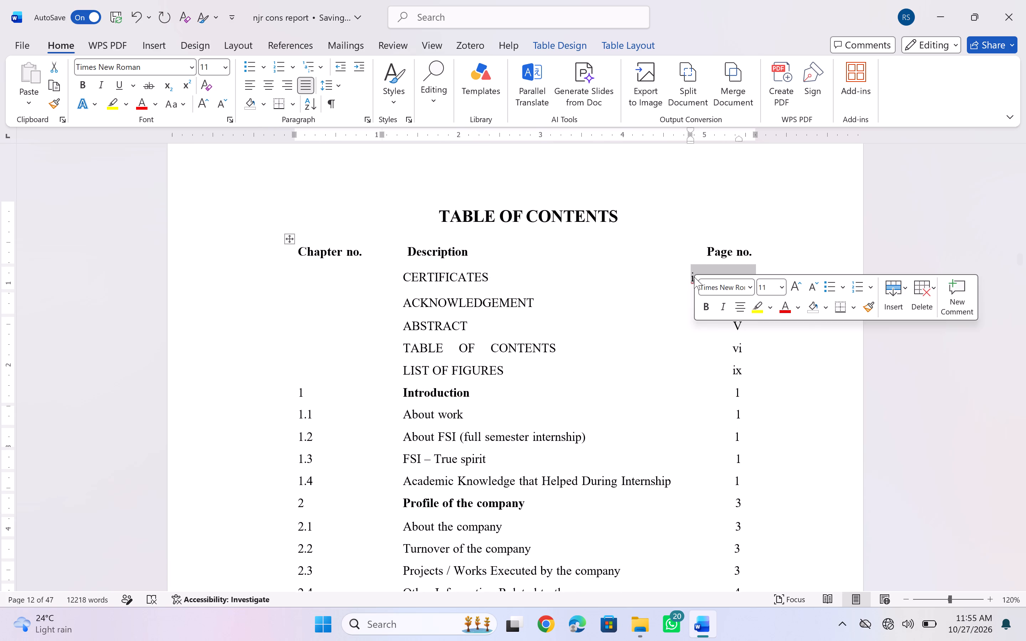
left_click(287, 90)
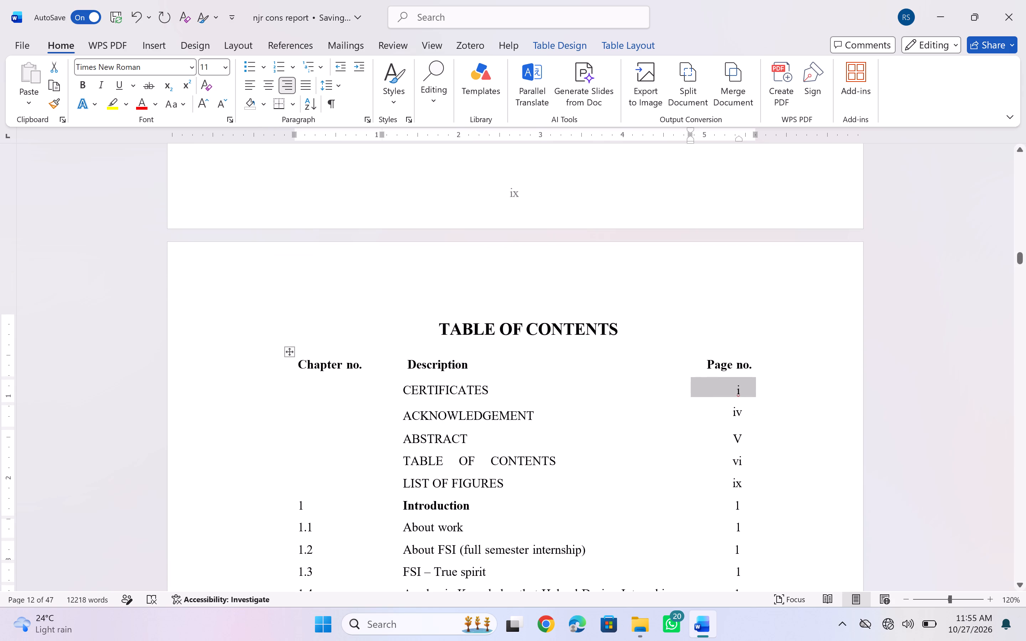
left_click(437, 421)
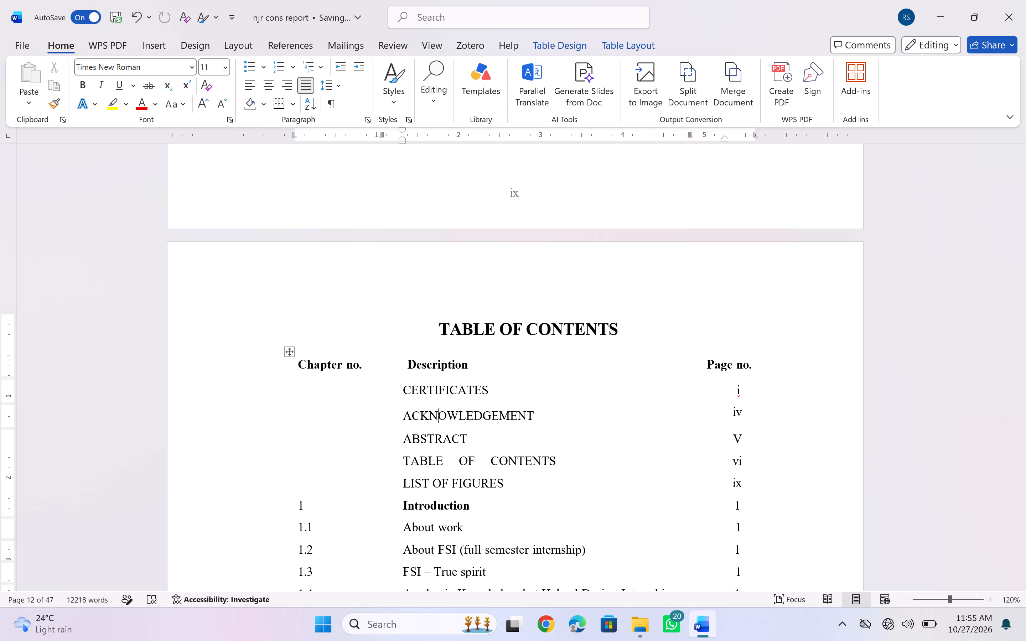
Move the left margin inward on the contents page starting at 3.2.5 Tile work, lining its columns up with the preceding page.
scroll(437, 421, "down", 2)
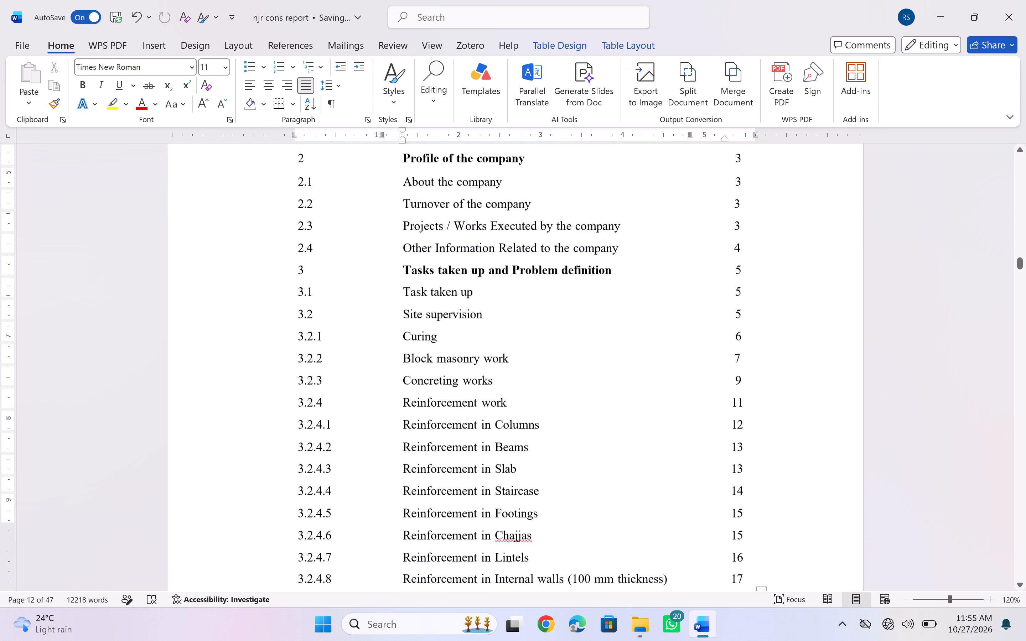
scroll(437, 421, "down", 3)
left_click(296, 395)
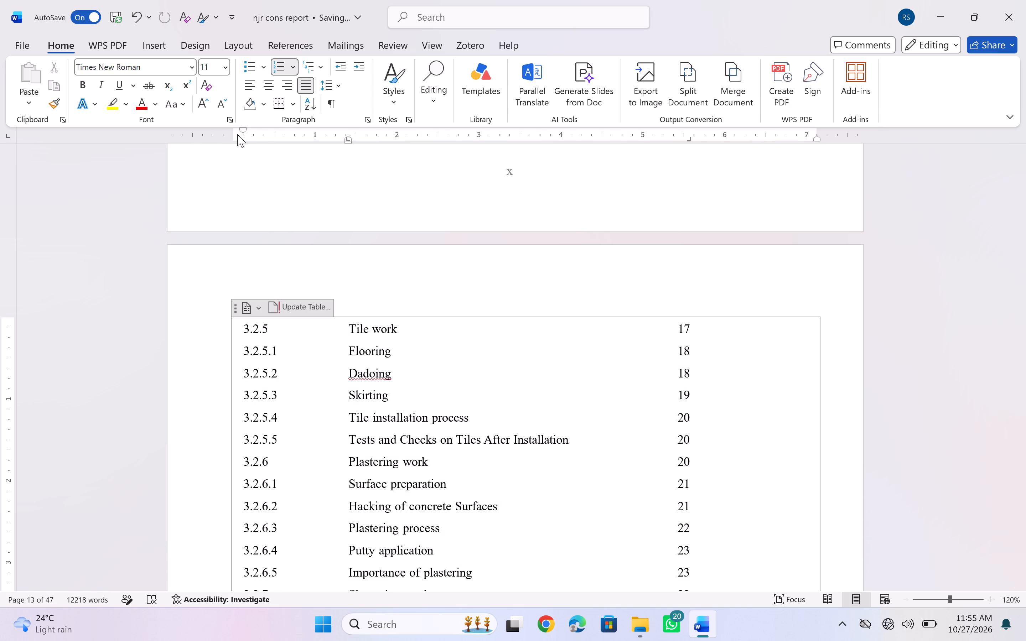
left_click_drag(234, 134, 257, 136)
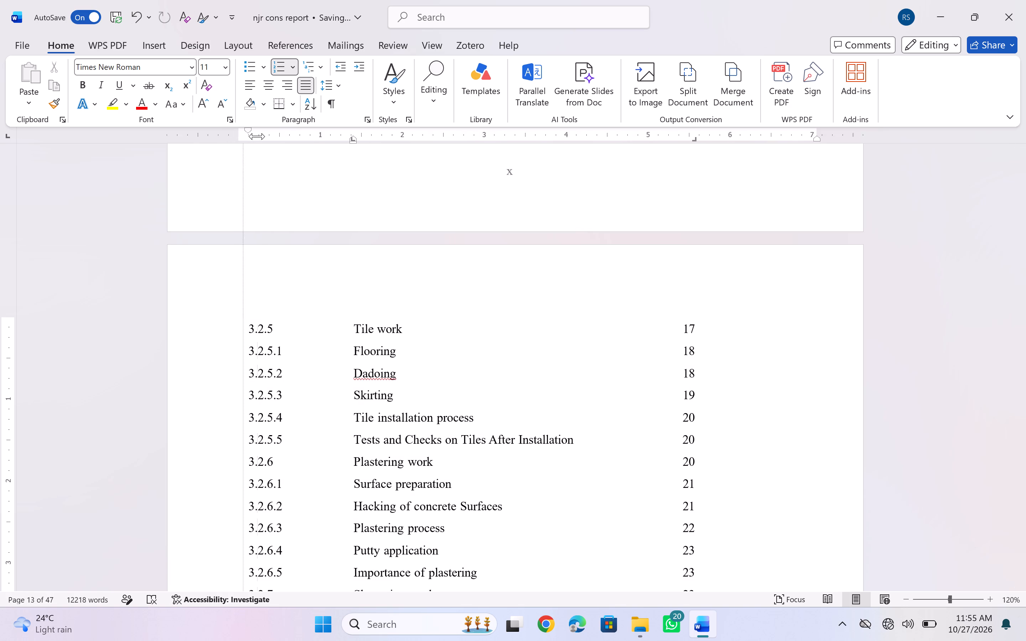
left_click_drag(257, 136, 286, 135)
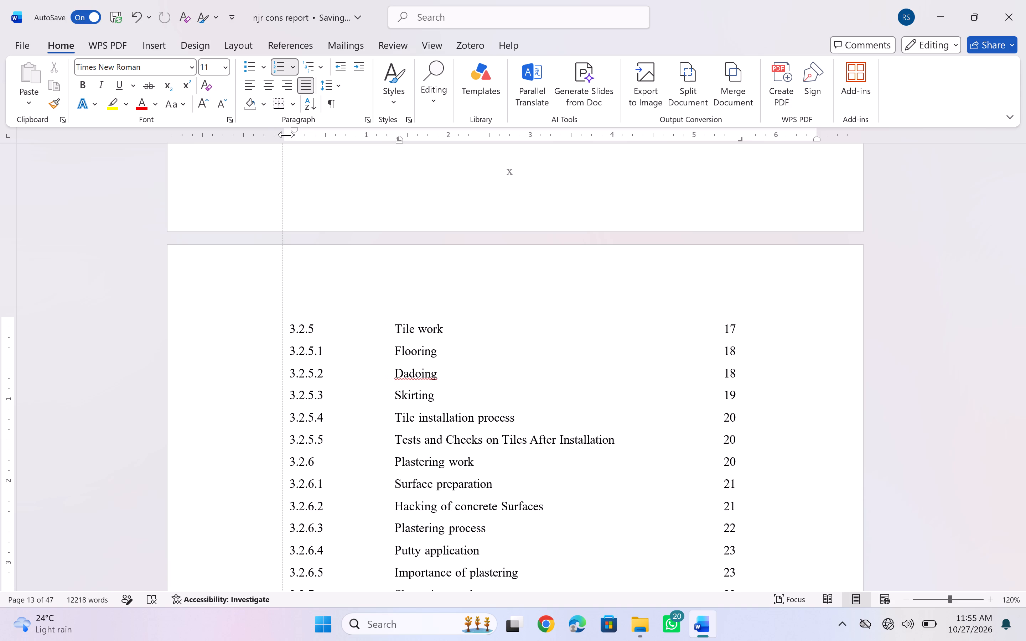
left_click_drag(286, 135, 290, 134)
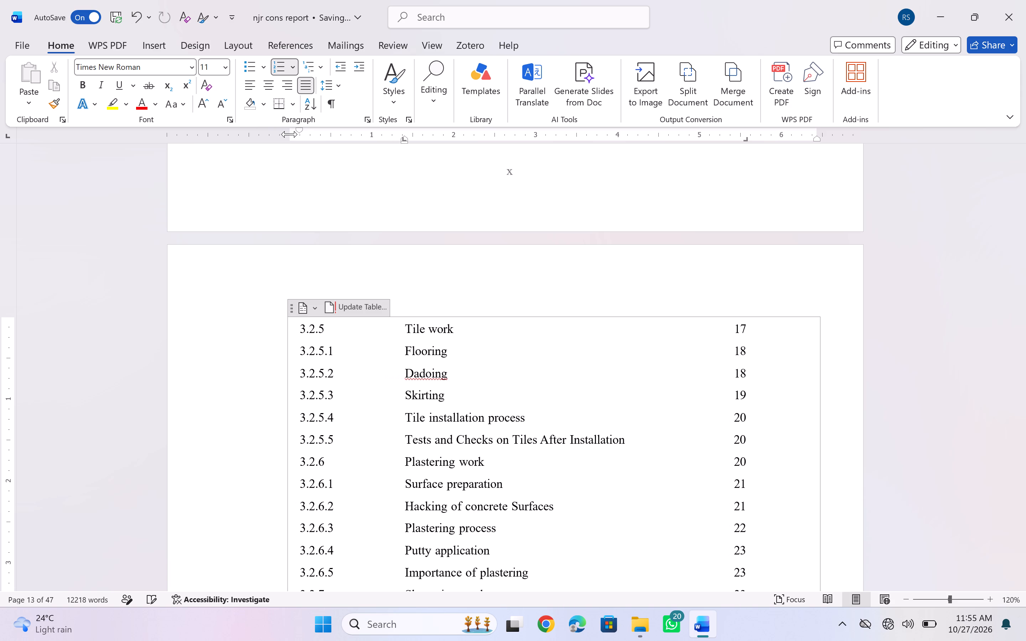
Move the right margin of the contents page starting at 3.2.5 inward to about 6.3 inches on the ruler.
scroll(290, 134, "up", 2)
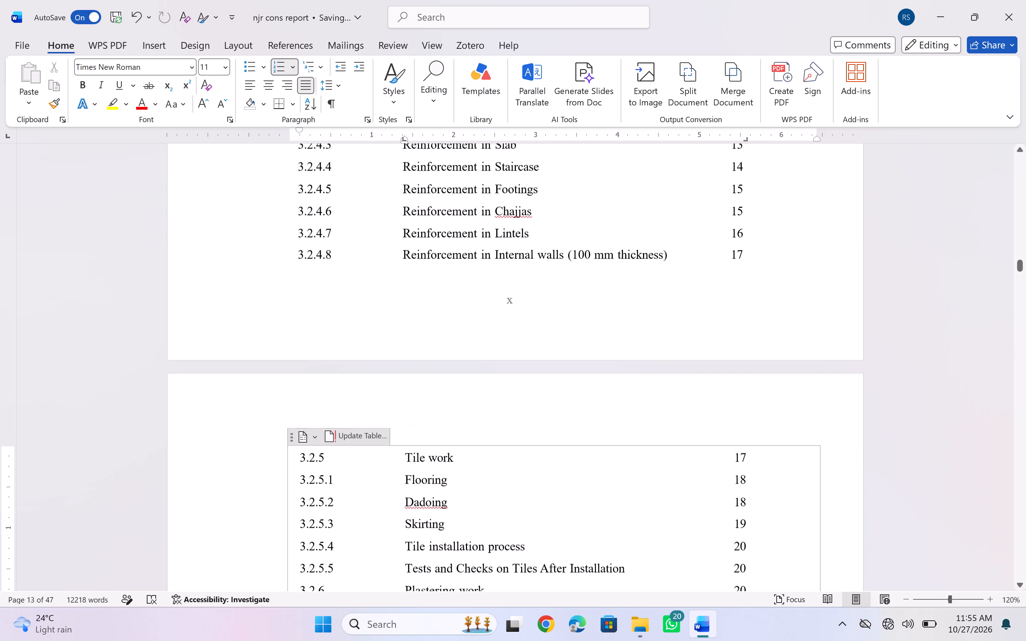
scroll(290, 156, "up", 1)
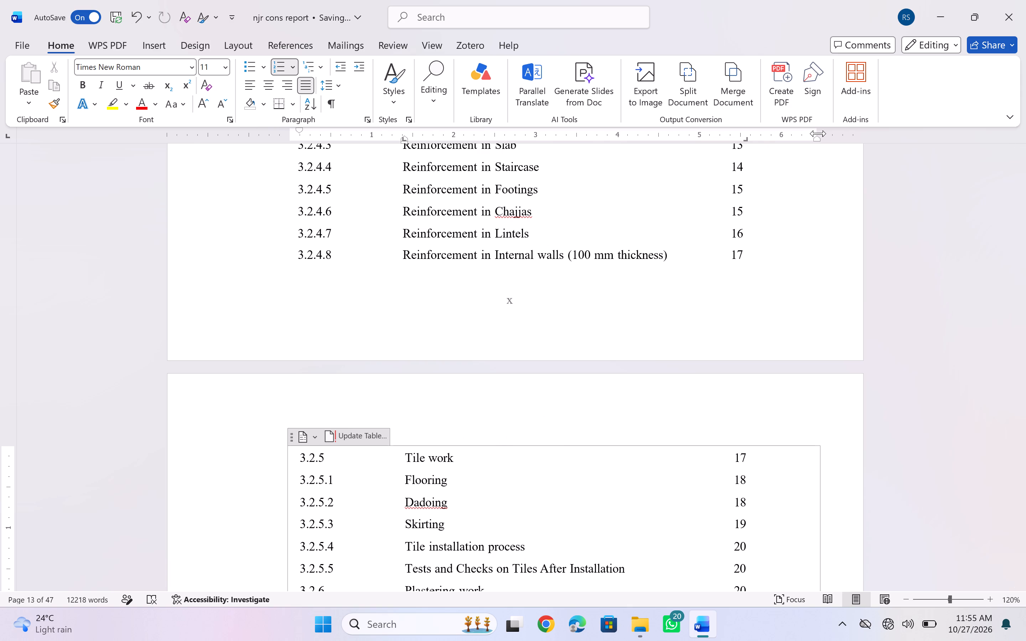
left_click_drag(818, 134, 794, 139)
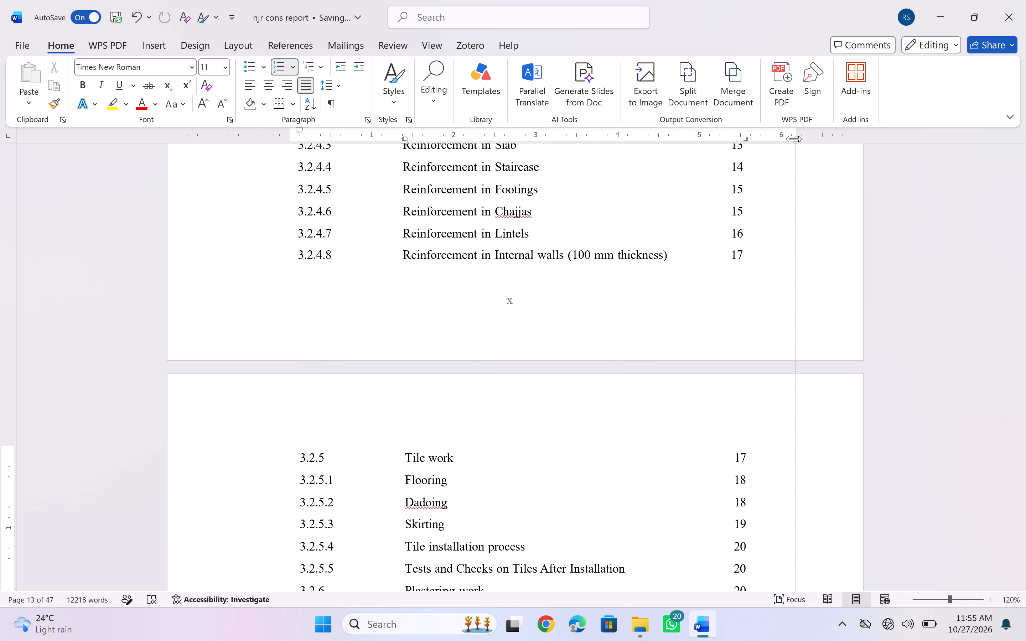
left_click_drag(794, 139, 809, 153)
left_click_drag(809, 153, 758, 161)
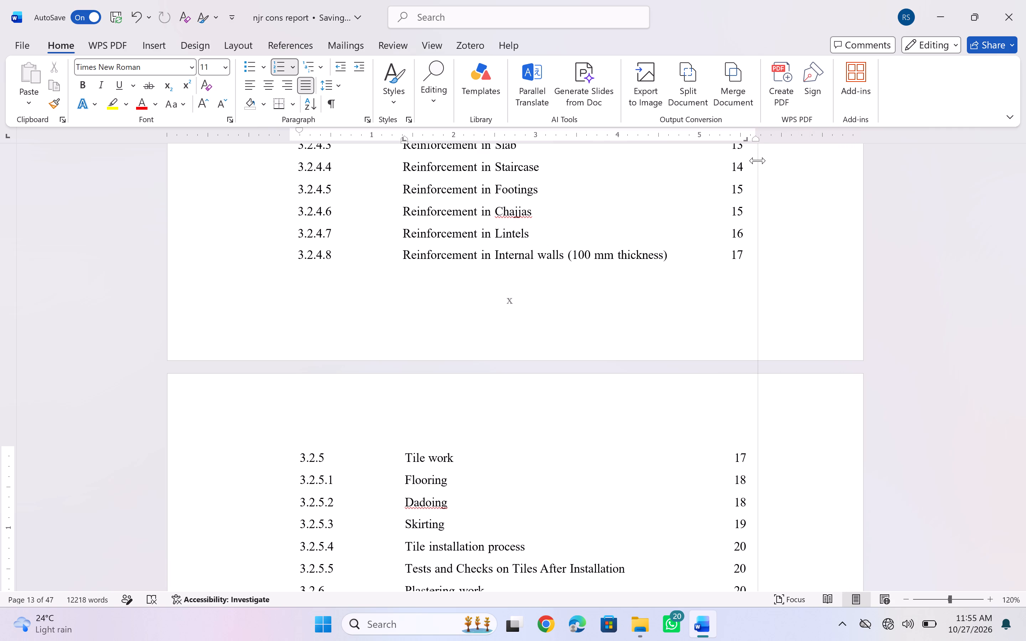
left_click_drag(758, 161, 808, 152)
Examine the layout of the remaining table of contents pages and the start of the List of Figures.
scroll(684, 389, "down", 3)
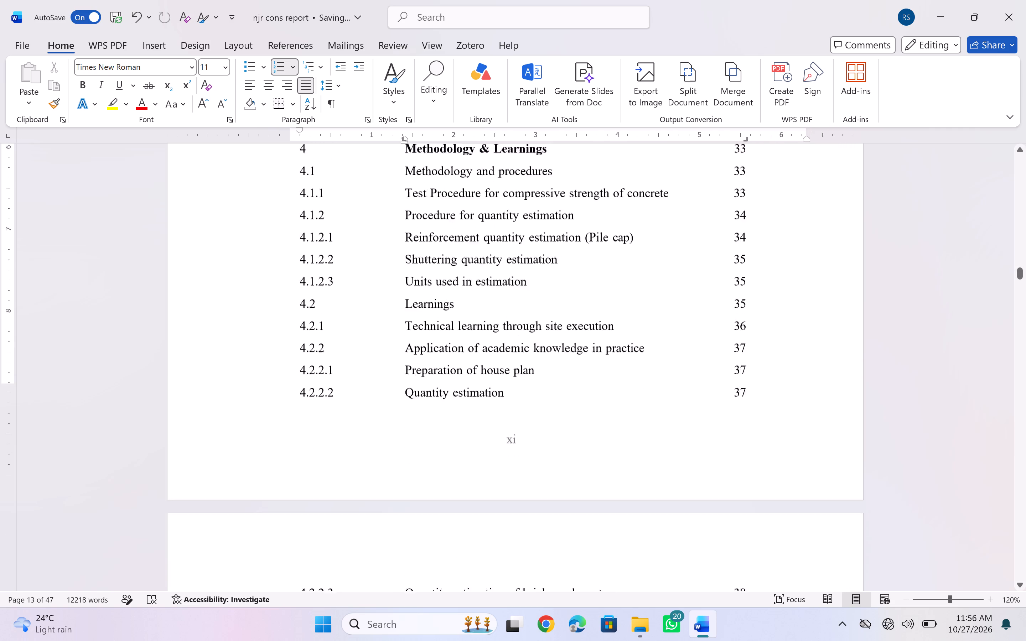
scroll(684, 389, "down", 5)
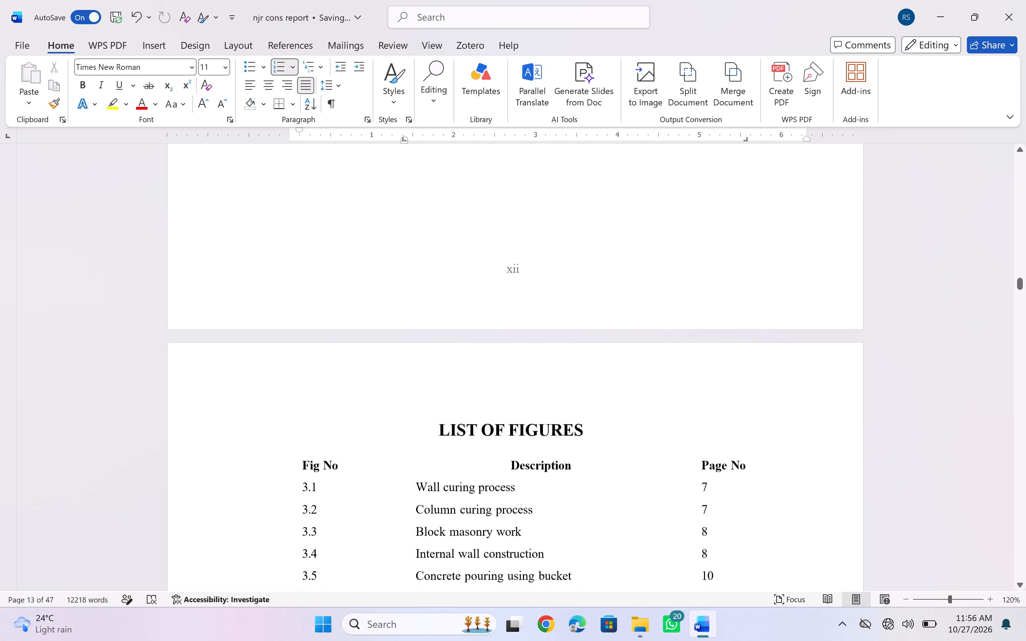
scroll(684, 389, "up", 1)
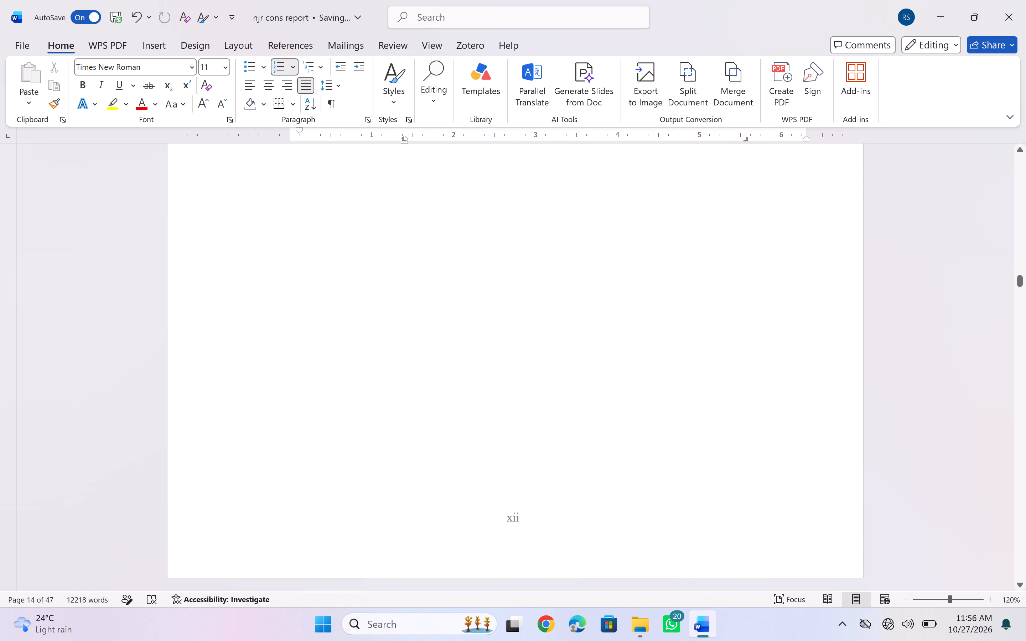
scroll(684, 389, "down", 2)
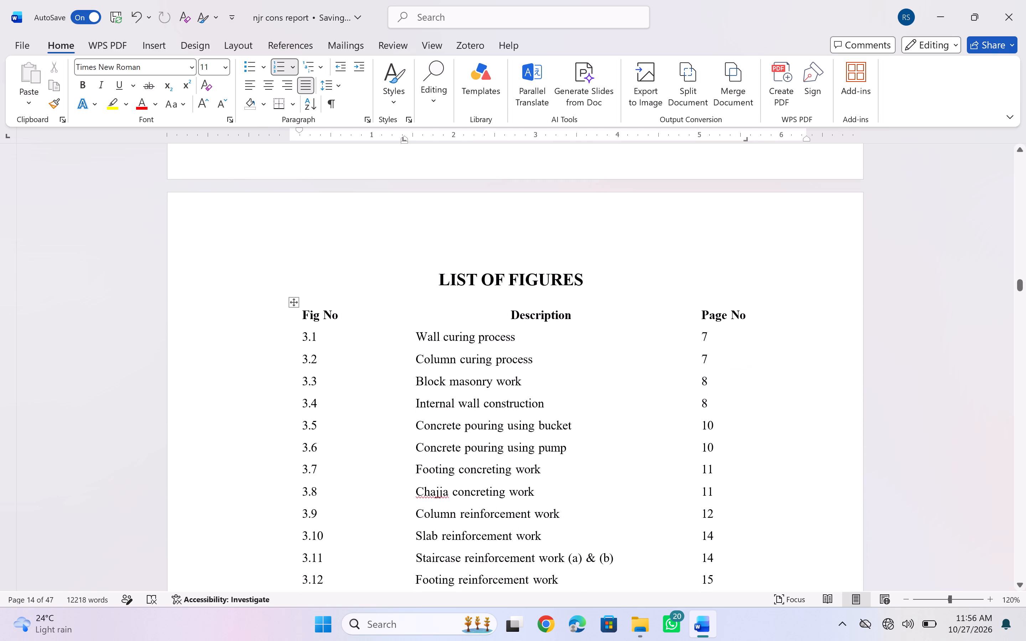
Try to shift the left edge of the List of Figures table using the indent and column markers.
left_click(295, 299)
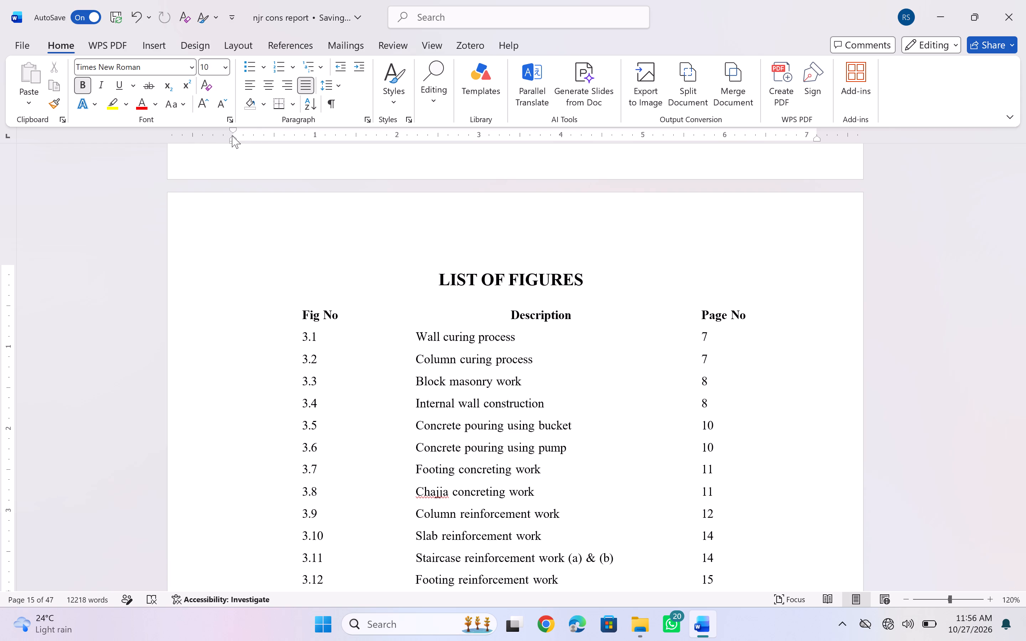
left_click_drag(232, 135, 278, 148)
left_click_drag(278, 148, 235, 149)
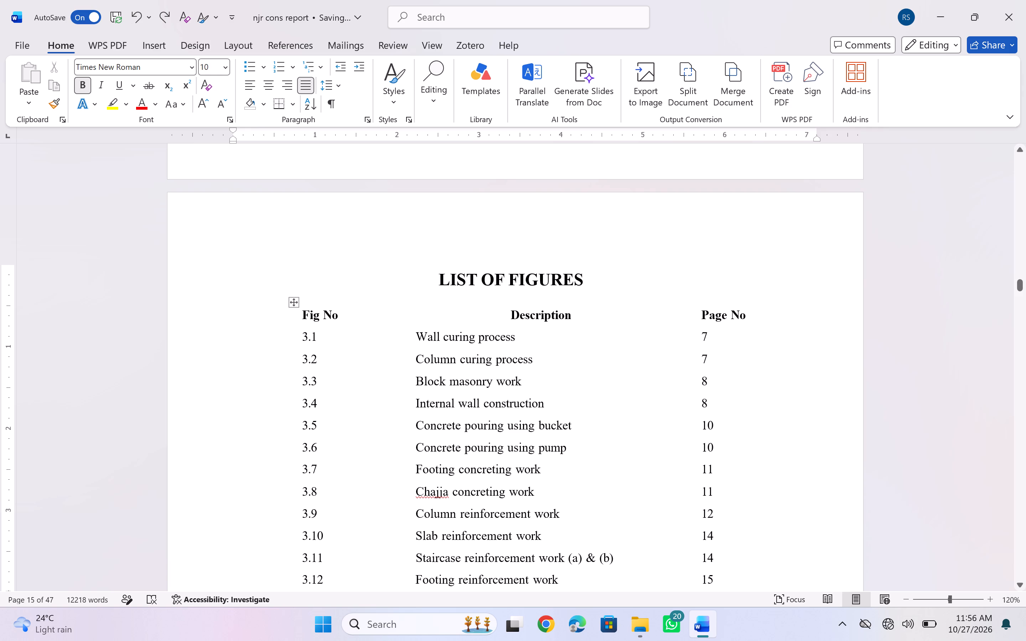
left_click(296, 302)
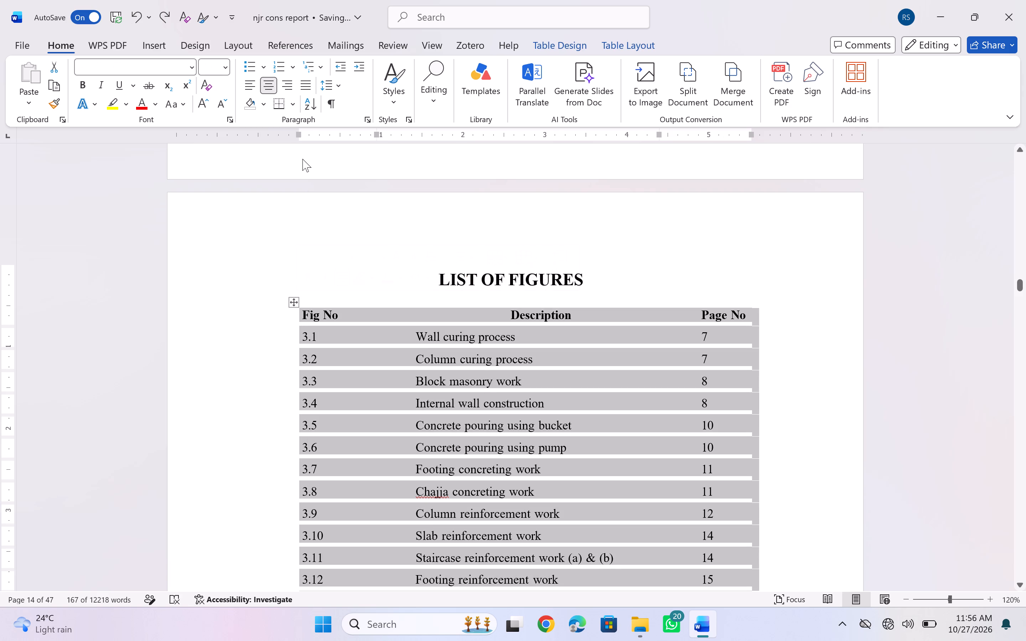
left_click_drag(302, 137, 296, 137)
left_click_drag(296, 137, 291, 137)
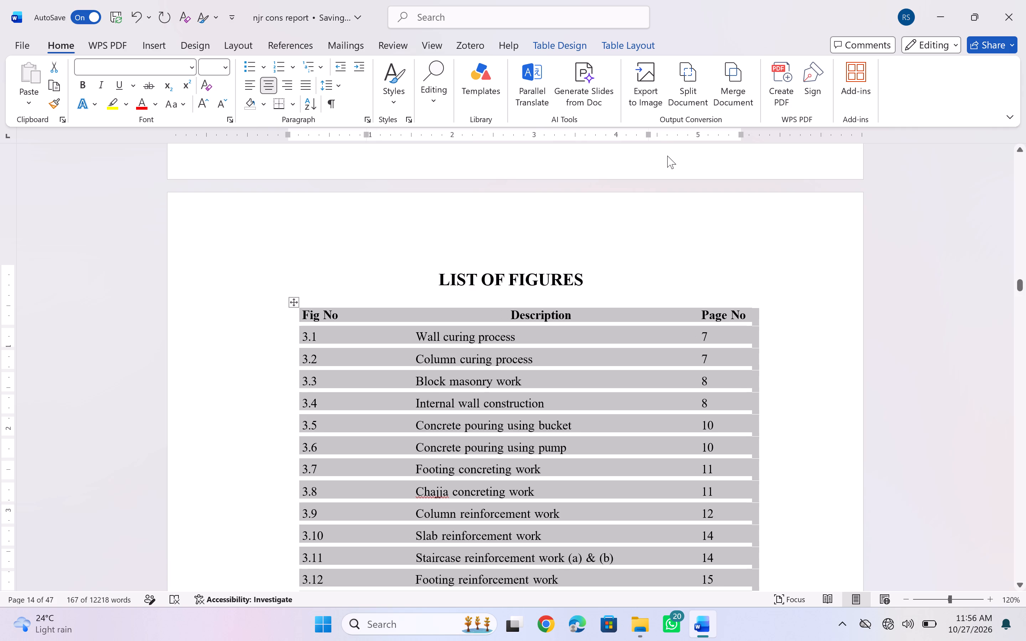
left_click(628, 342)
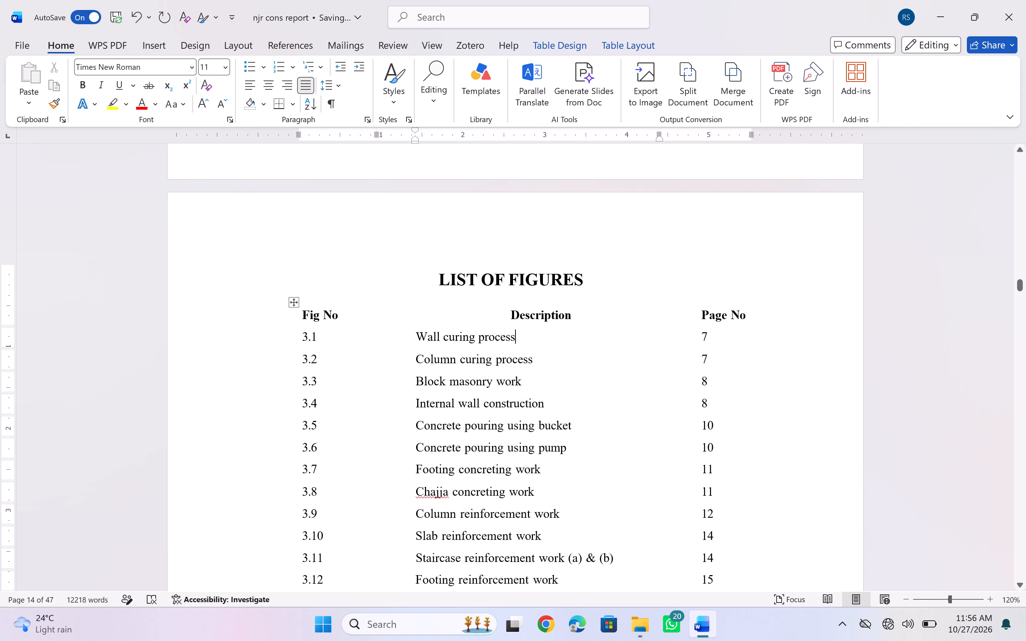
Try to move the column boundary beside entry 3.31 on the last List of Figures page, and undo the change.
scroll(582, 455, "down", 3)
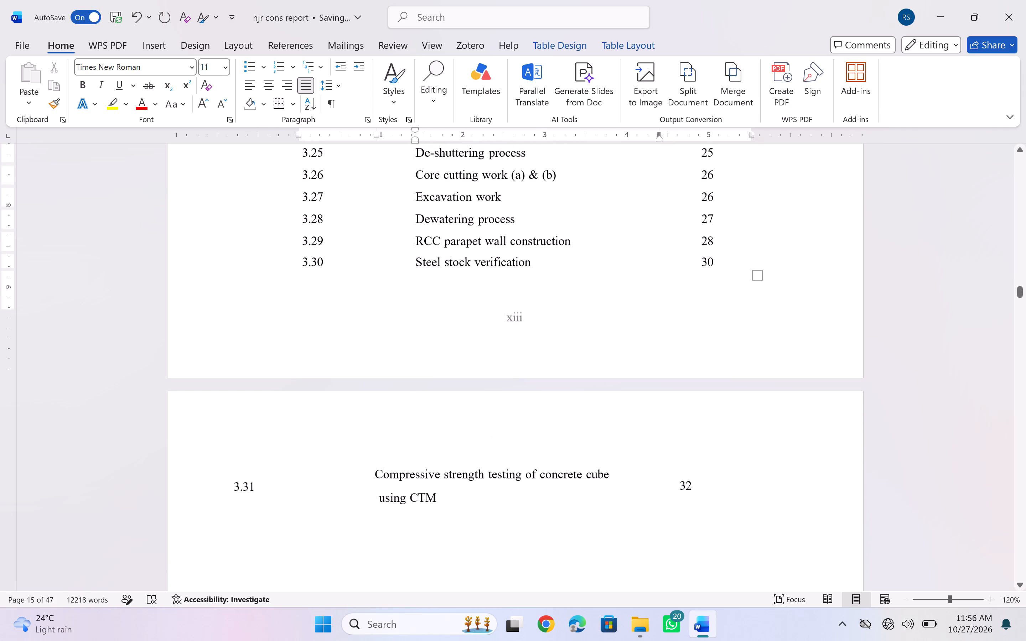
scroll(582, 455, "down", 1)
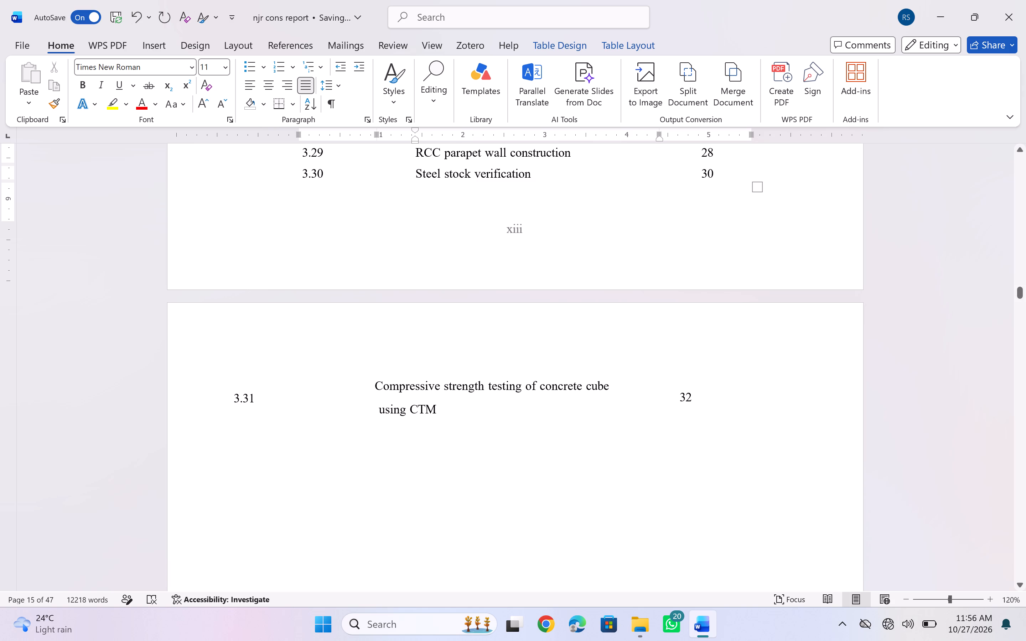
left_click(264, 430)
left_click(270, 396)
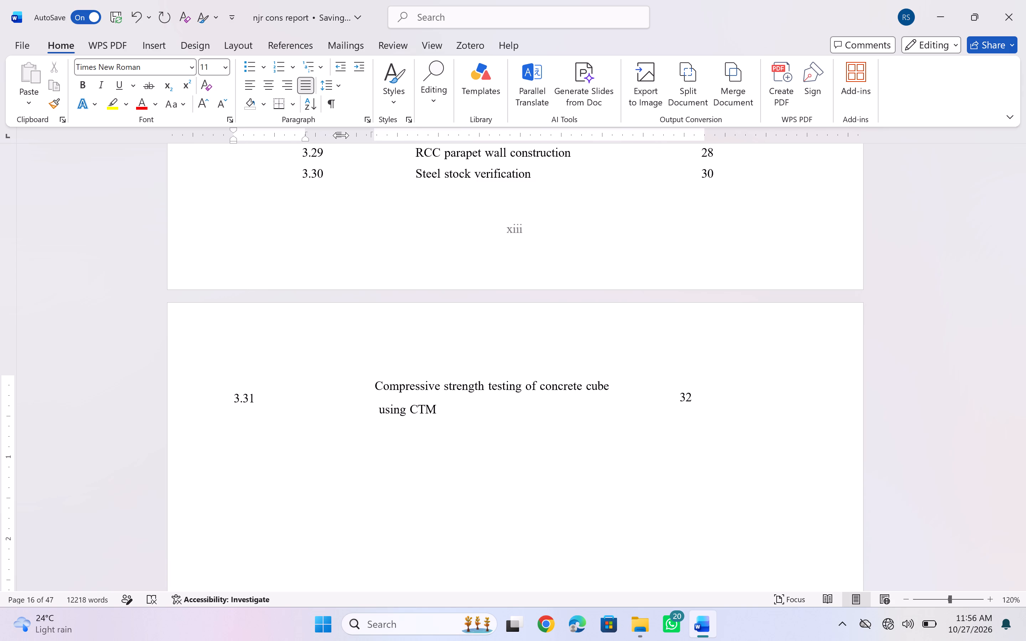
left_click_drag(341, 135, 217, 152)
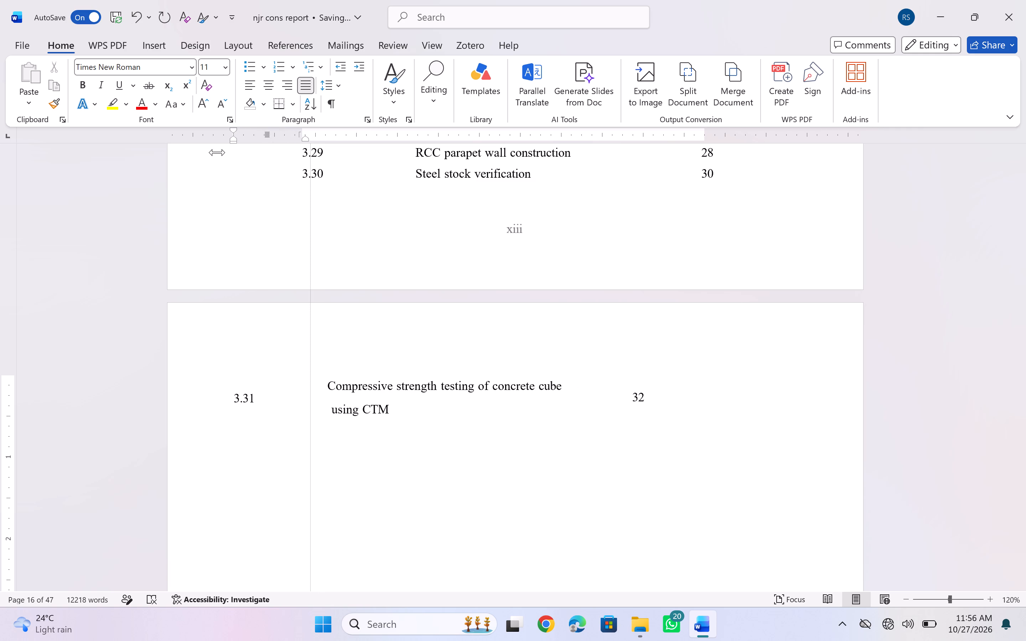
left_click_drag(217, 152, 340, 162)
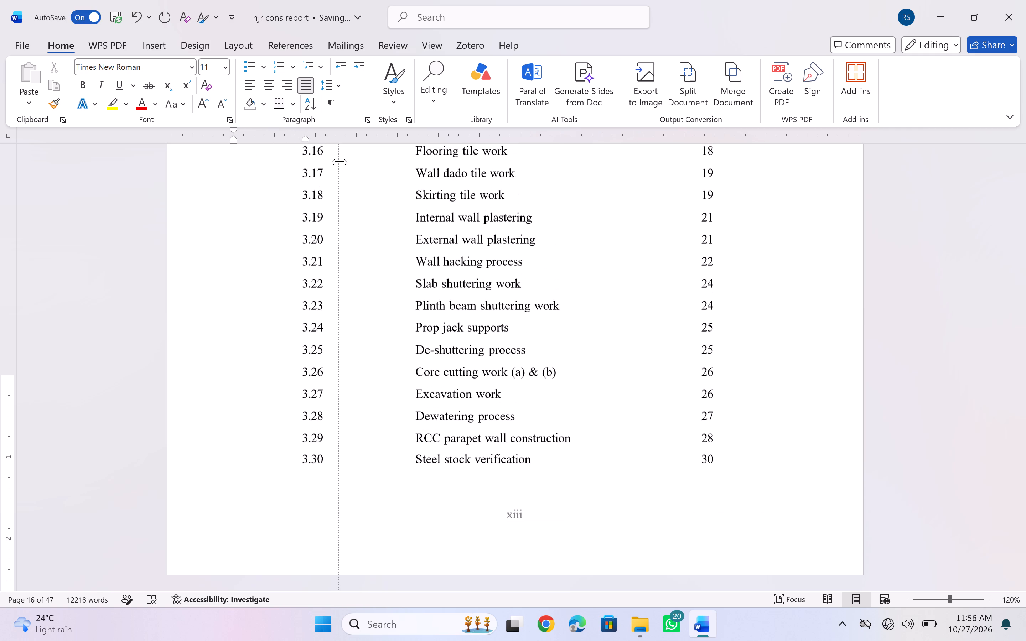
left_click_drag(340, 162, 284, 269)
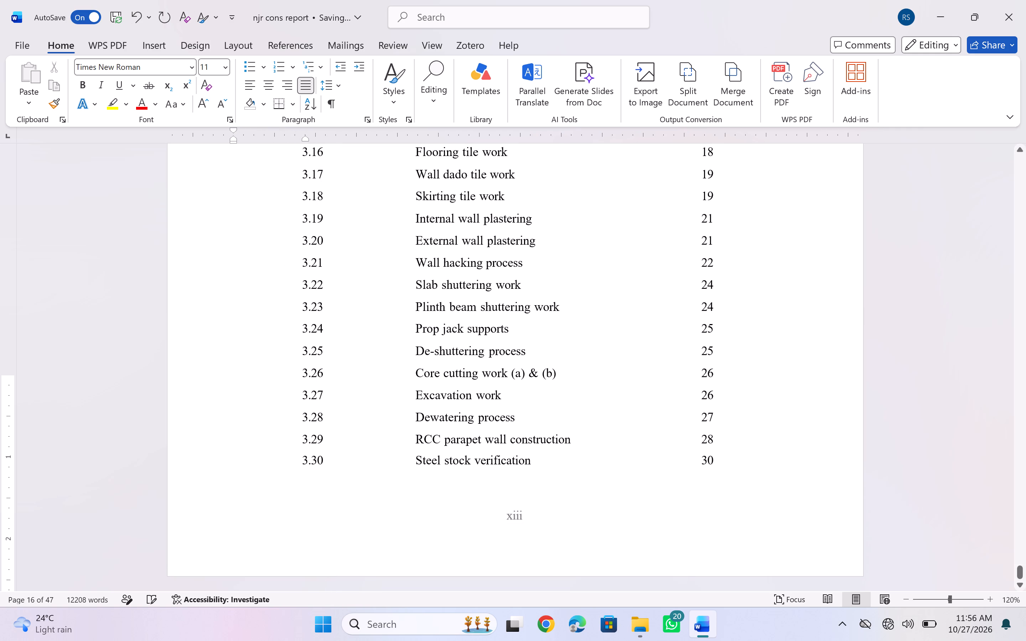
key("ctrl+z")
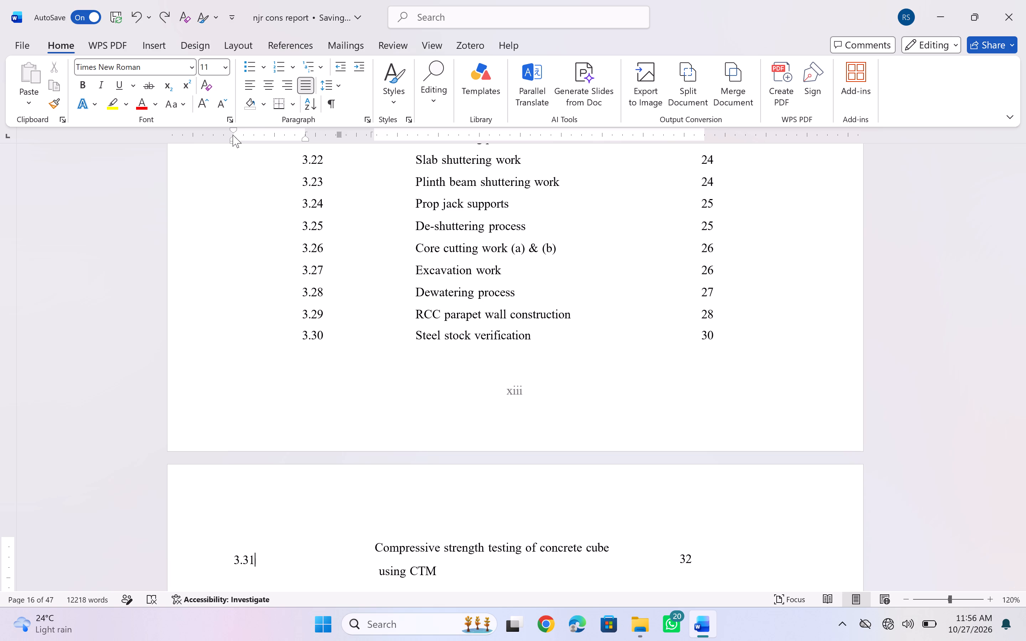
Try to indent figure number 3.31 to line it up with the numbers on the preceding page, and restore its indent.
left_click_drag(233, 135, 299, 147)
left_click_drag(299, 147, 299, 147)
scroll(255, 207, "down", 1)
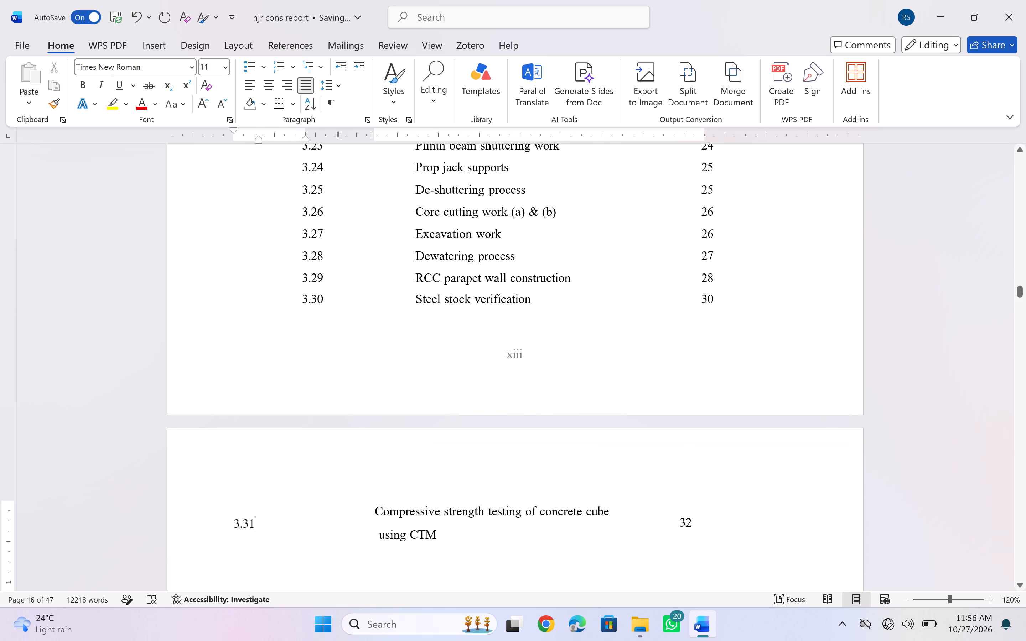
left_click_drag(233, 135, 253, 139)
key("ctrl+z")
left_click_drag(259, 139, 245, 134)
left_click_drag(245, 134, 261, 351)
Centre the CHAPTER-1 INTRODUCTION heading at the start of the first chapter.
scroll(295, 483, "down", 2)
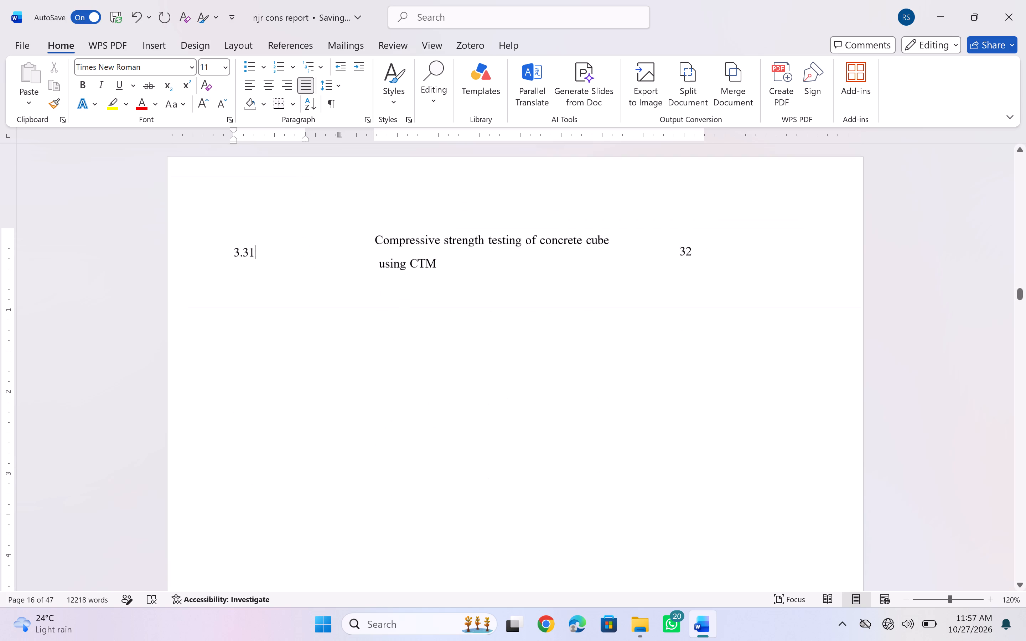
scroll(295, 483, "down", 4)
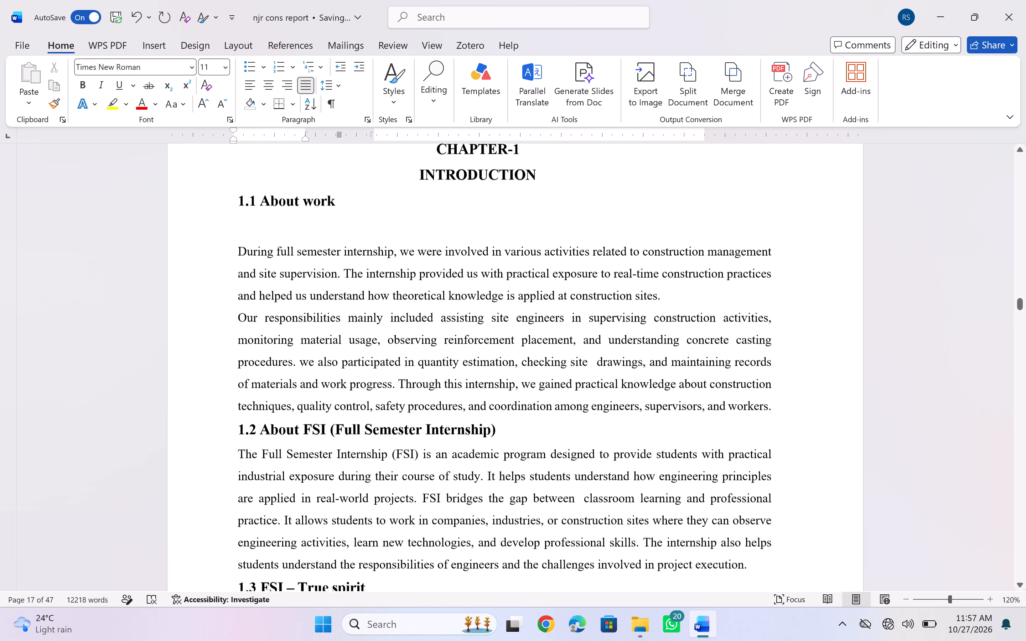
left_click(374, 400)
scroll(374, 400, "up", 1)
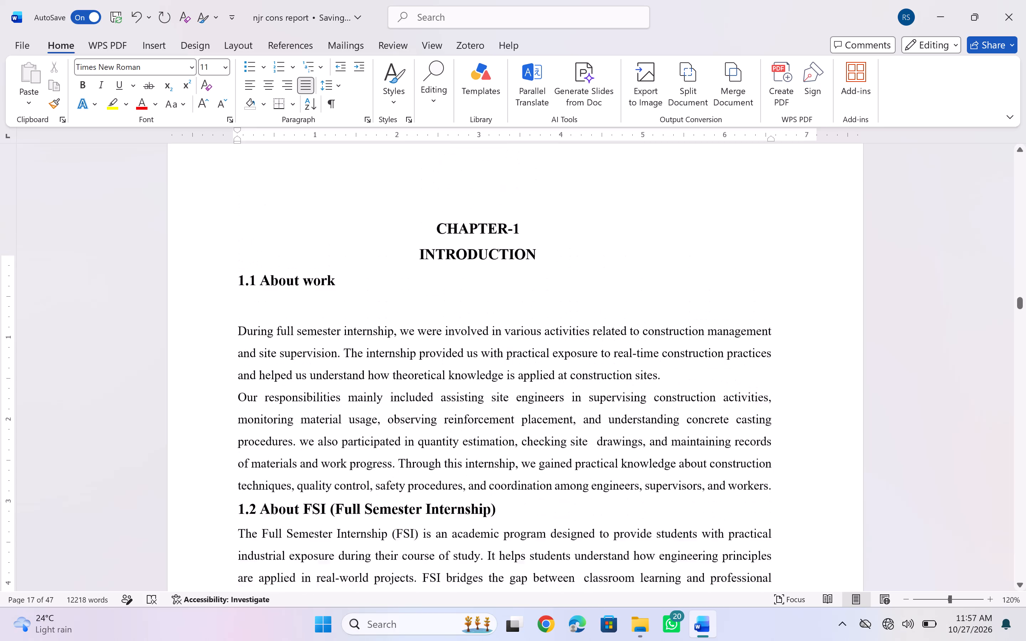
scroll(374, 400, "up", 2)
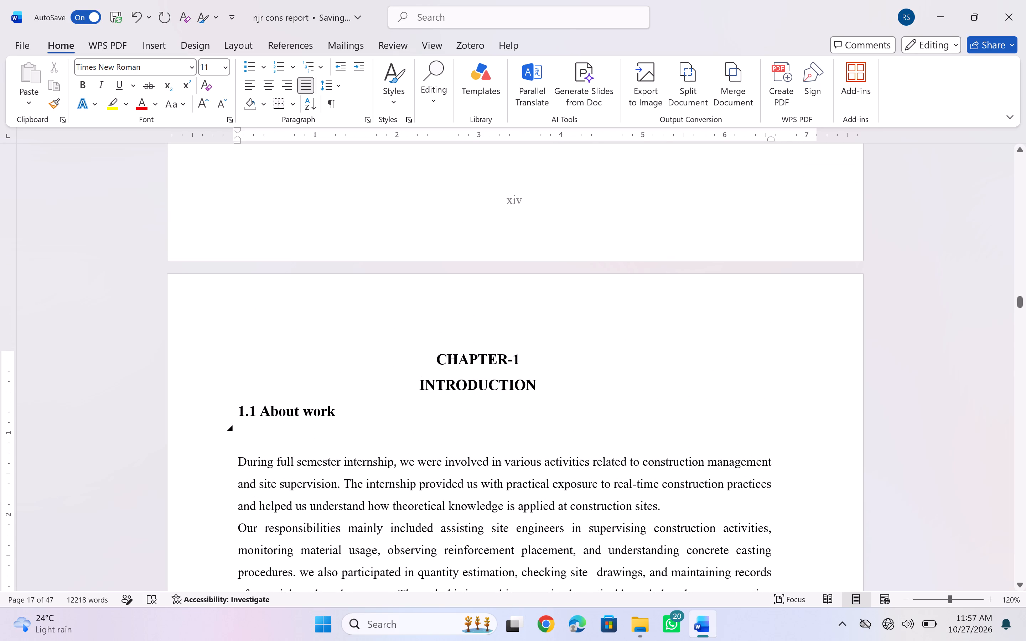
left_click_drag(427, 356, 512, 389)
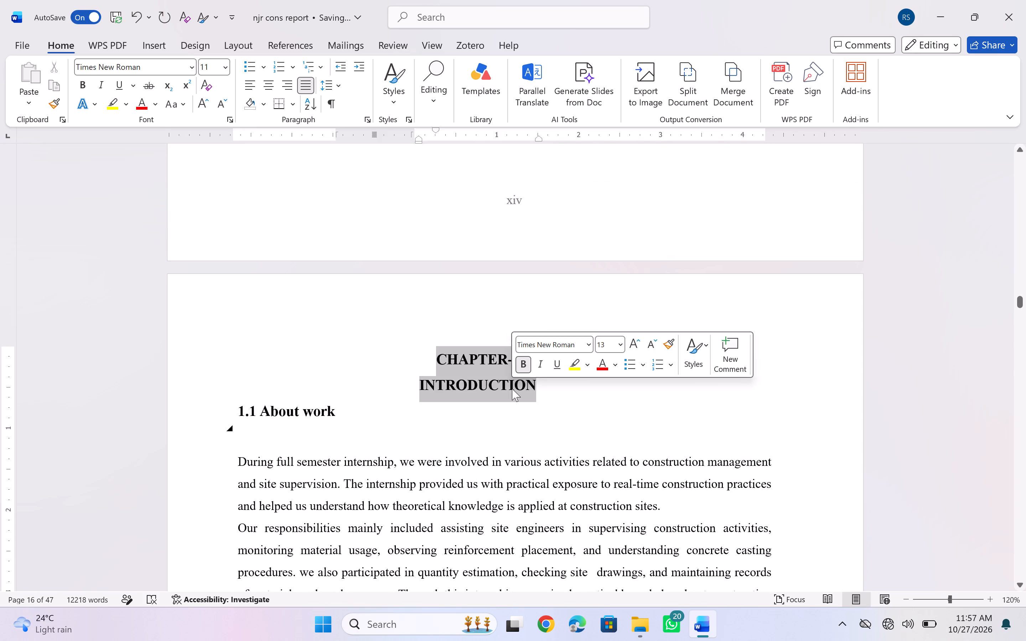
left_click(272, 80)
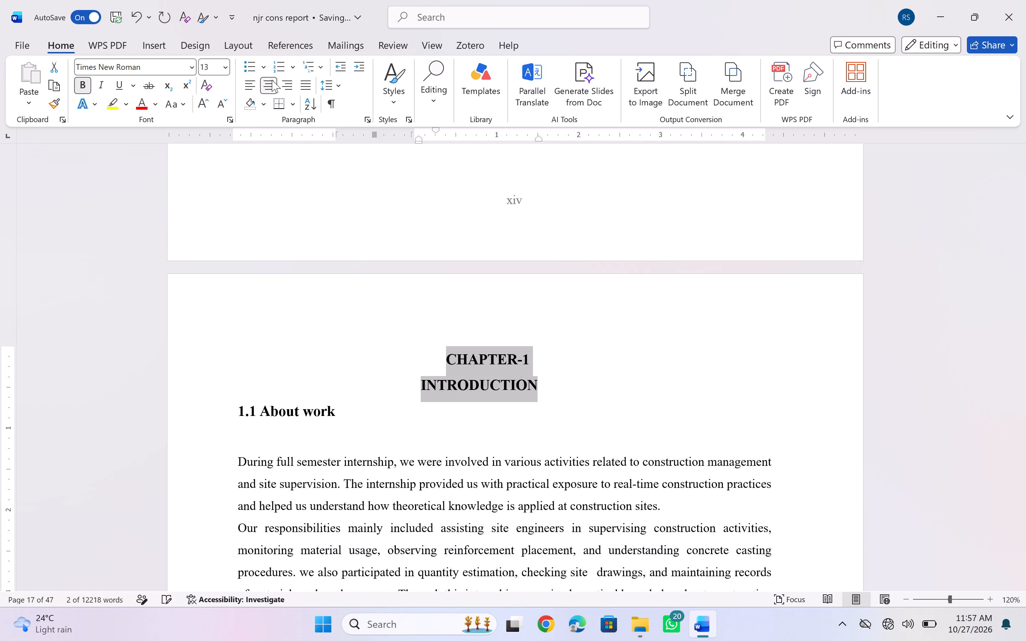
left_click(477, 365)
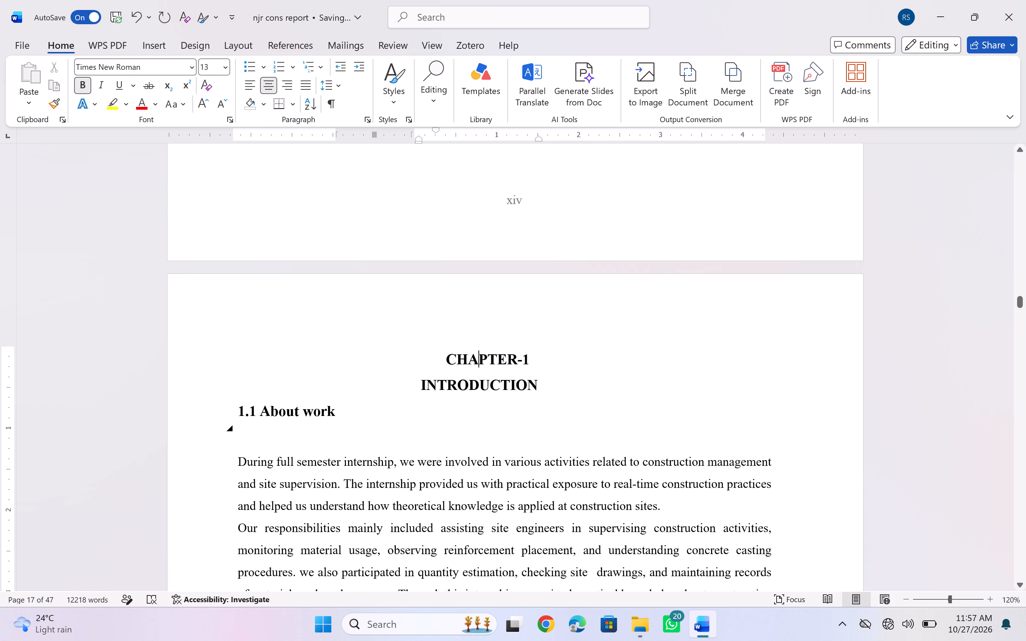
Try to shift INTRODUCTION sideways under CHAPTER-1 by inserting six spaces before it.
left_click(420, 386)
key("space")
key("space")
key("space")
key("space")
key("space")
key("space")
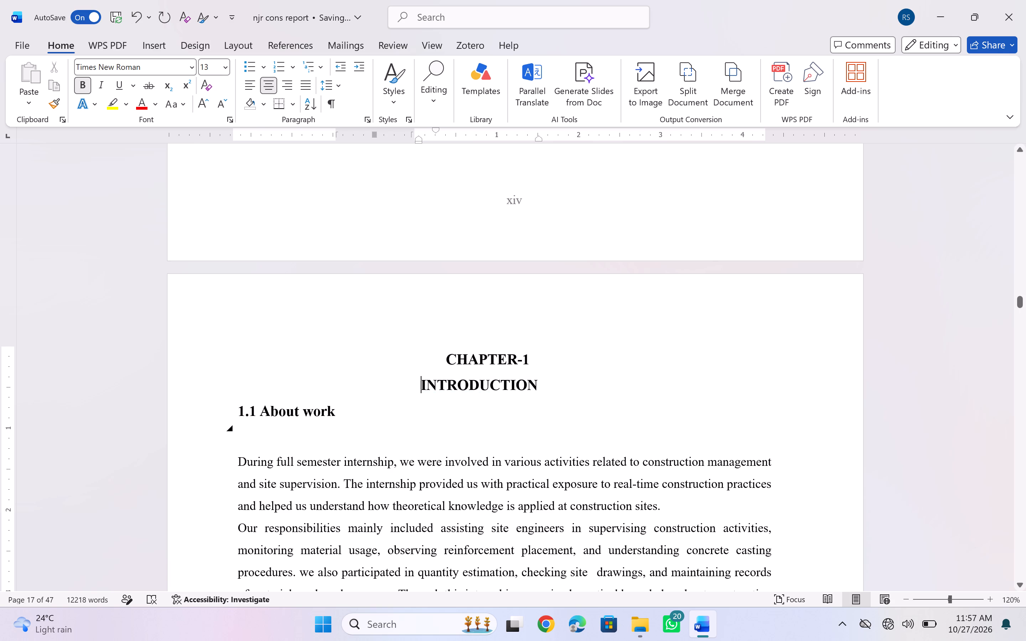
Remove all spacing between CHAPTER-1 and INTRODUCTION, and start INTRODUCTION as a new paragraph.
left_click_drag(446, 359, 546, 387)
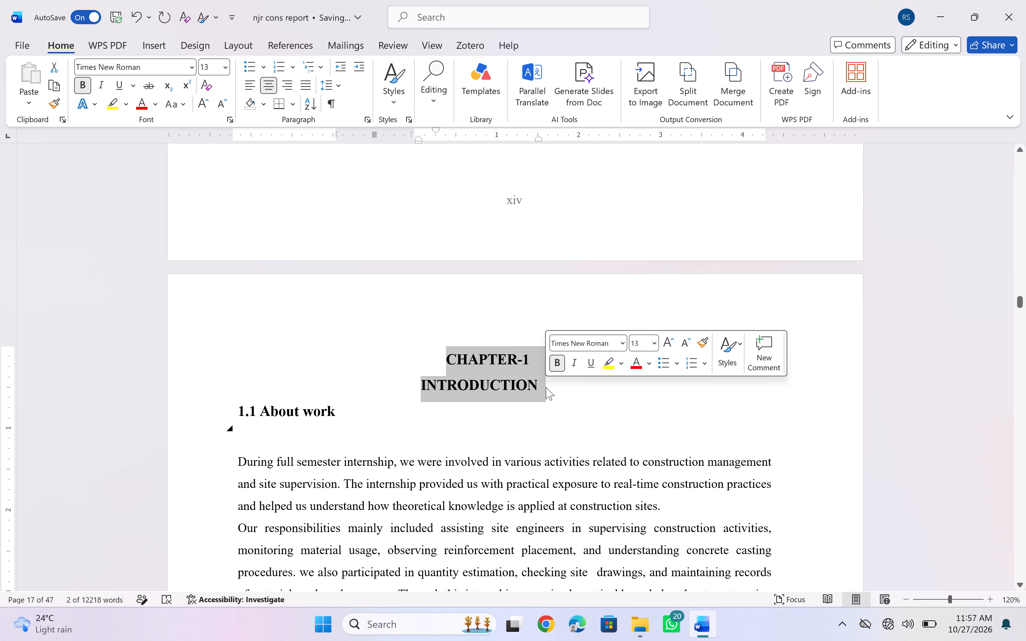
left_click(558, 358)
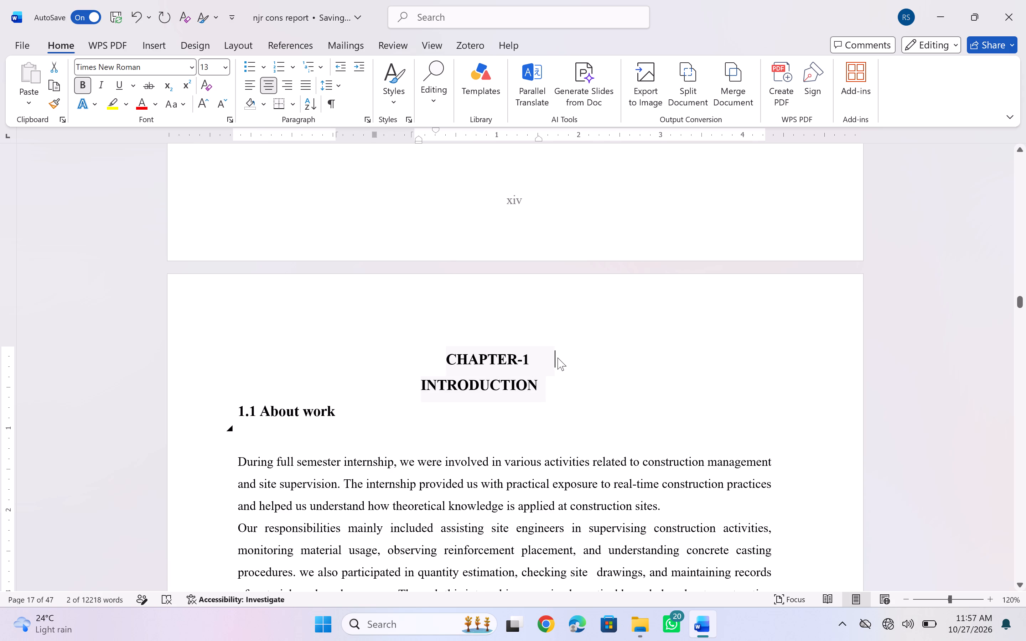
key("BackSpace")
key("BackSpace")
key("BackSpace")
key("BackSpace")
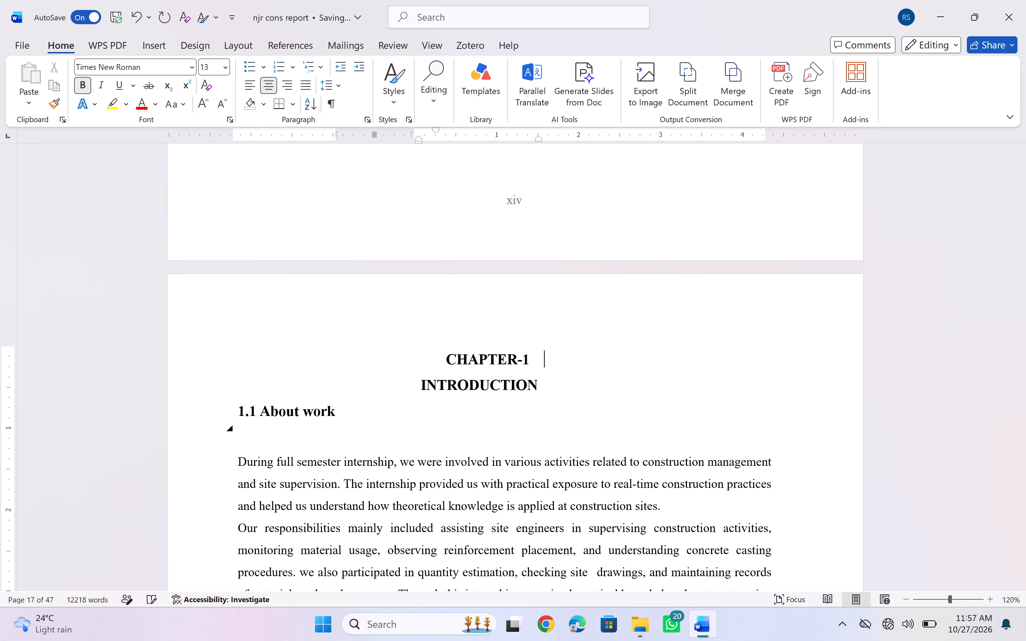
key("BackSpace")
key("BackSpace")
key("BackSpace")
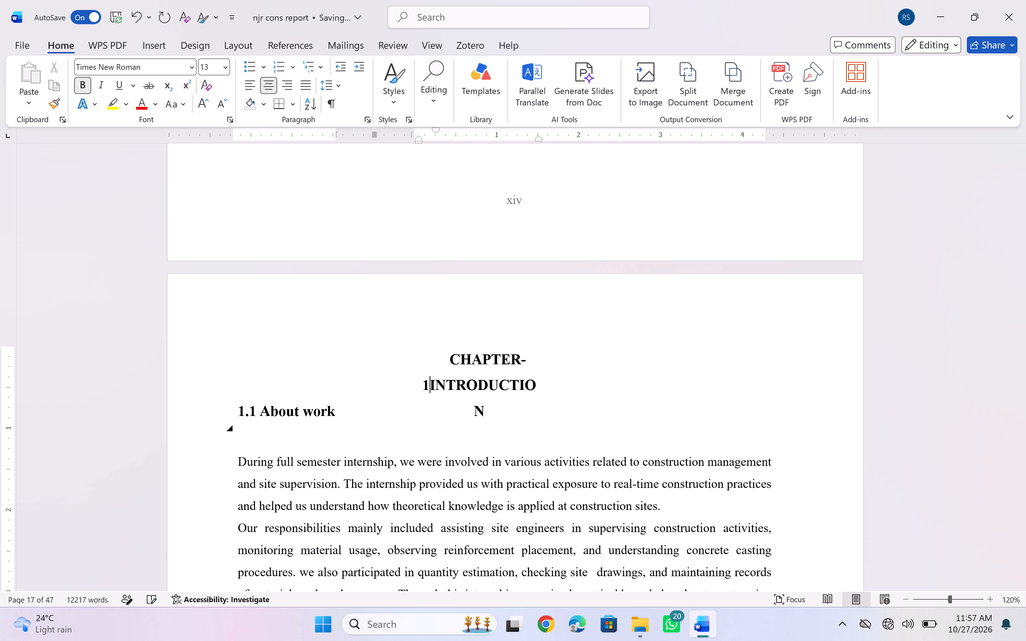
key("Return")
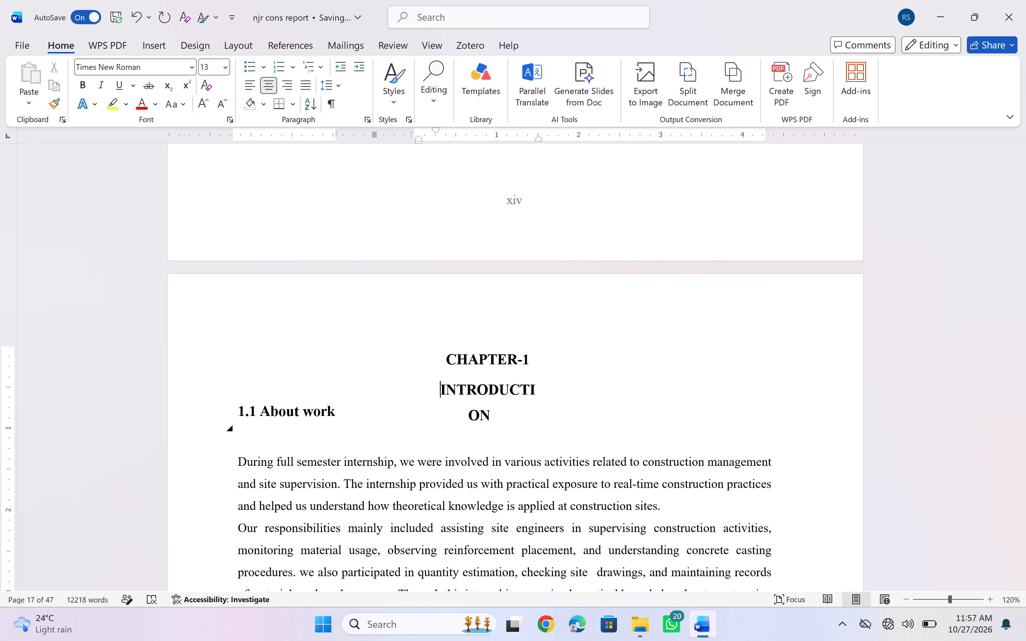
Clear the first-line indent and centring of the INTRODUCTION paragraph so the word fits on one line.
key("BackSpace")
key("BackSpace")
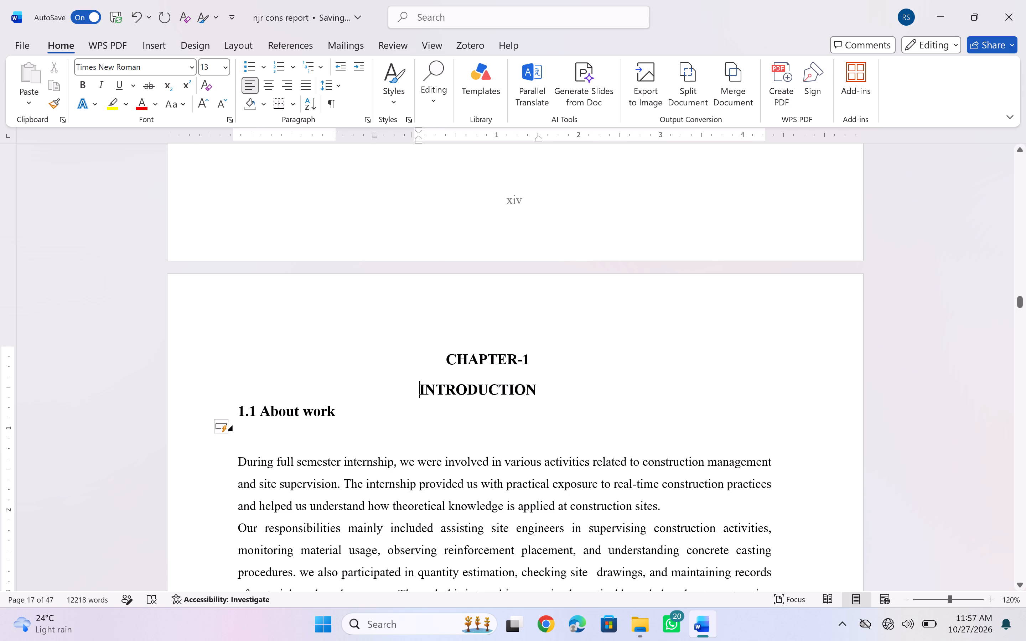
Centre the INTRODUCTION line under CHAPTER-1, keeping its indent small enough for the word to fit on one line.
left_click_drag(413, 387, 514, 395)
left_click_drag(538, 390, 418, 394)
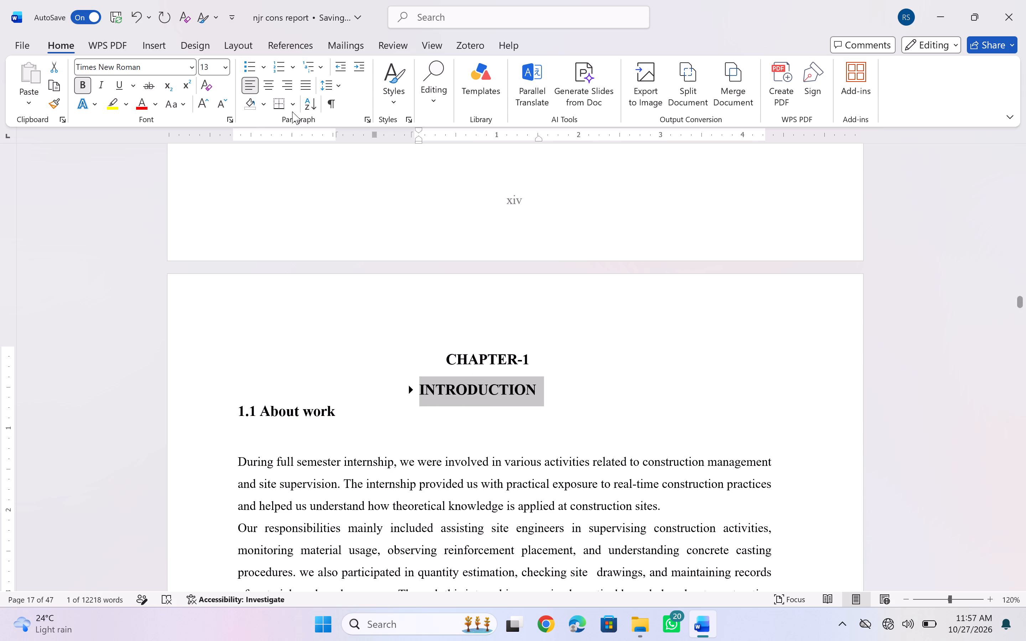
left_click(273, 87)
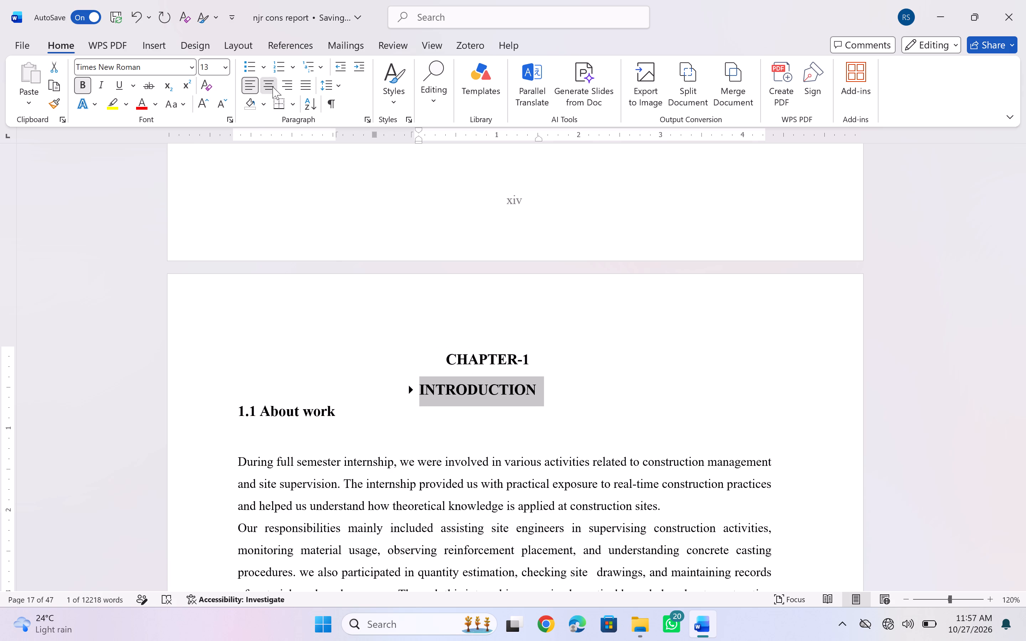
left_click(273, 87)
left_click(273, 87)
left_click(356, 74)
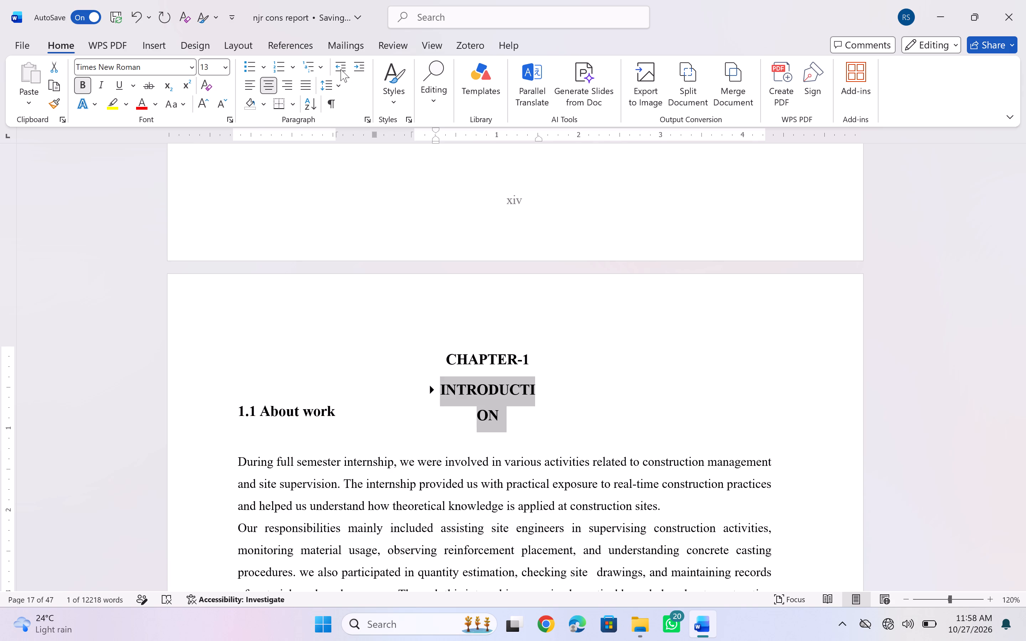
left_click(341, 69)
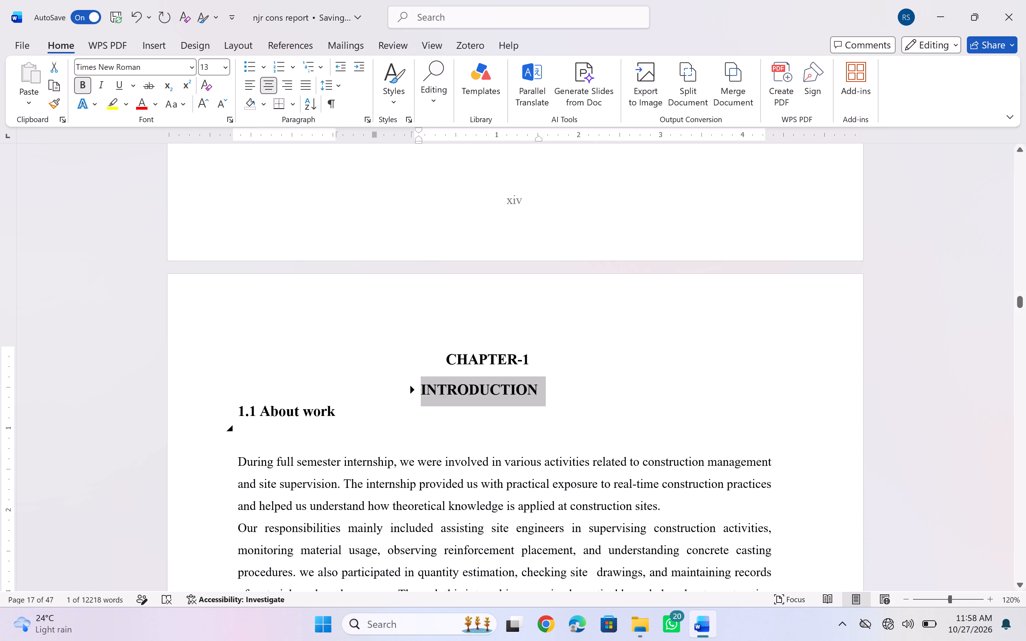
left_click(482, 388)
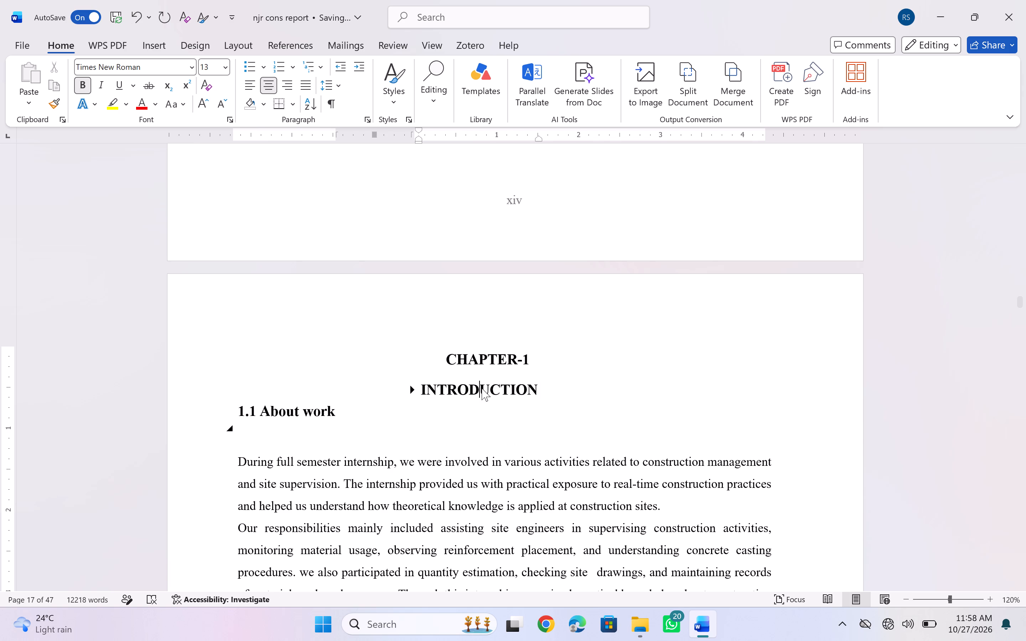
left_click(554, 392)
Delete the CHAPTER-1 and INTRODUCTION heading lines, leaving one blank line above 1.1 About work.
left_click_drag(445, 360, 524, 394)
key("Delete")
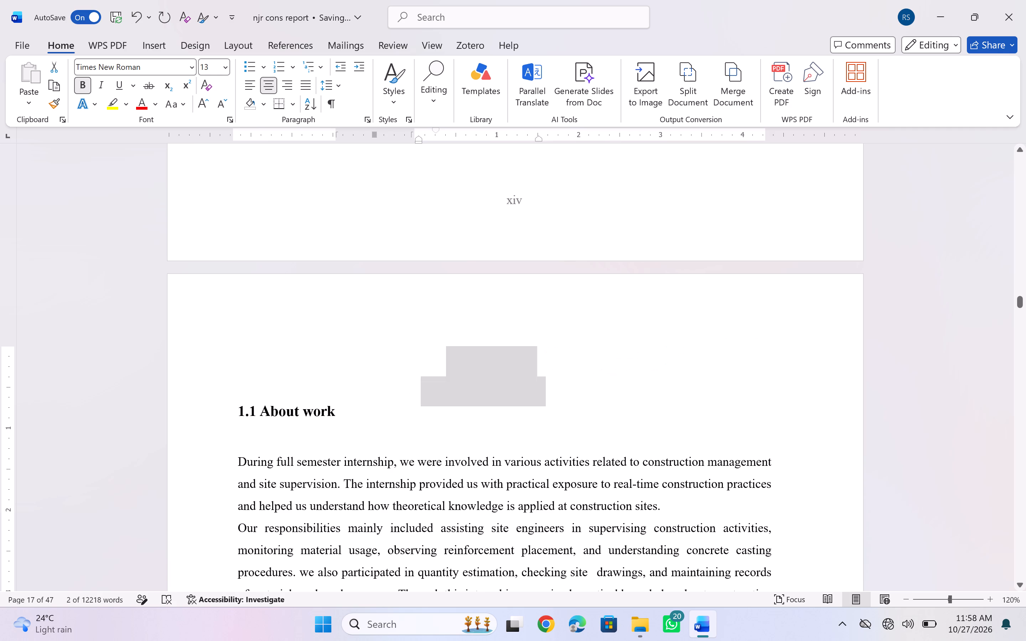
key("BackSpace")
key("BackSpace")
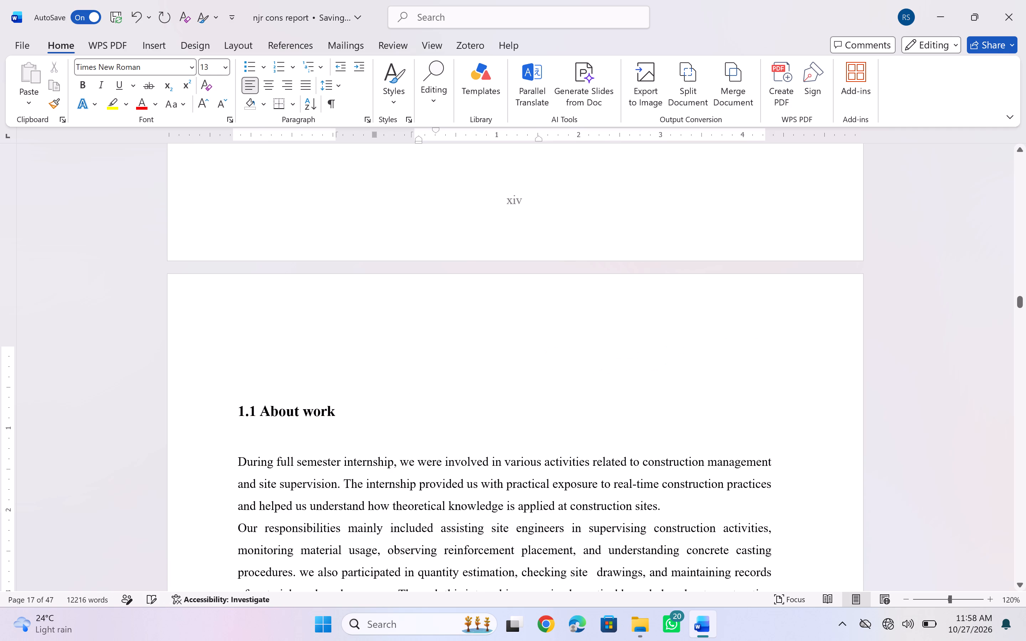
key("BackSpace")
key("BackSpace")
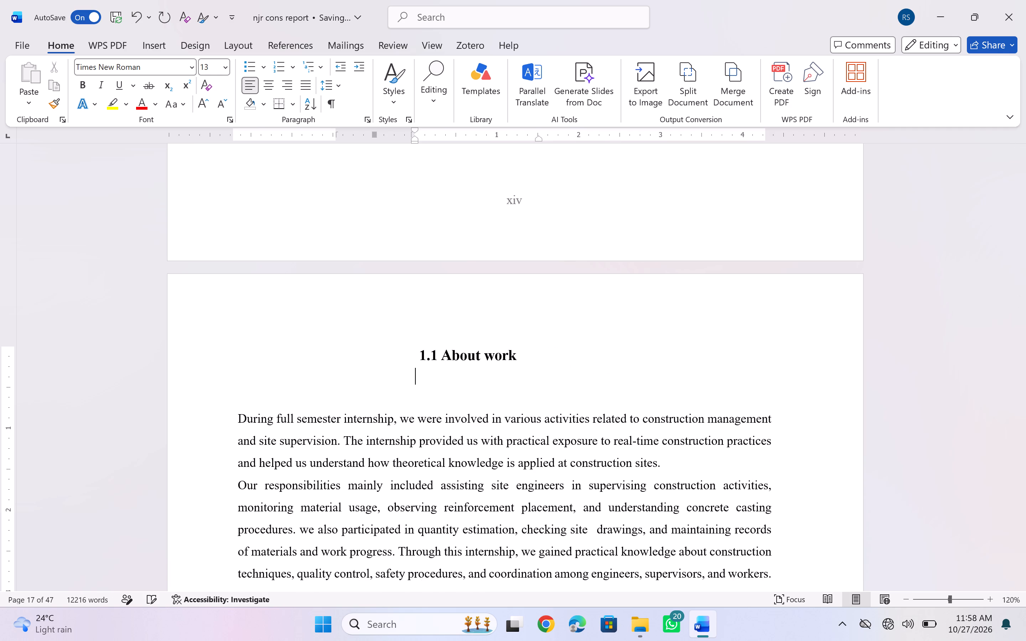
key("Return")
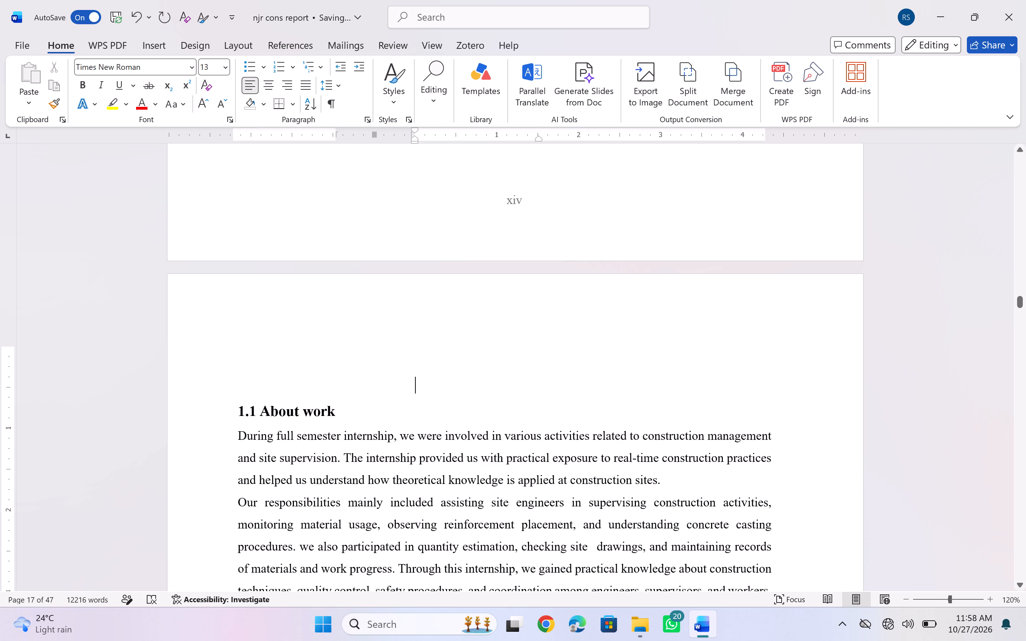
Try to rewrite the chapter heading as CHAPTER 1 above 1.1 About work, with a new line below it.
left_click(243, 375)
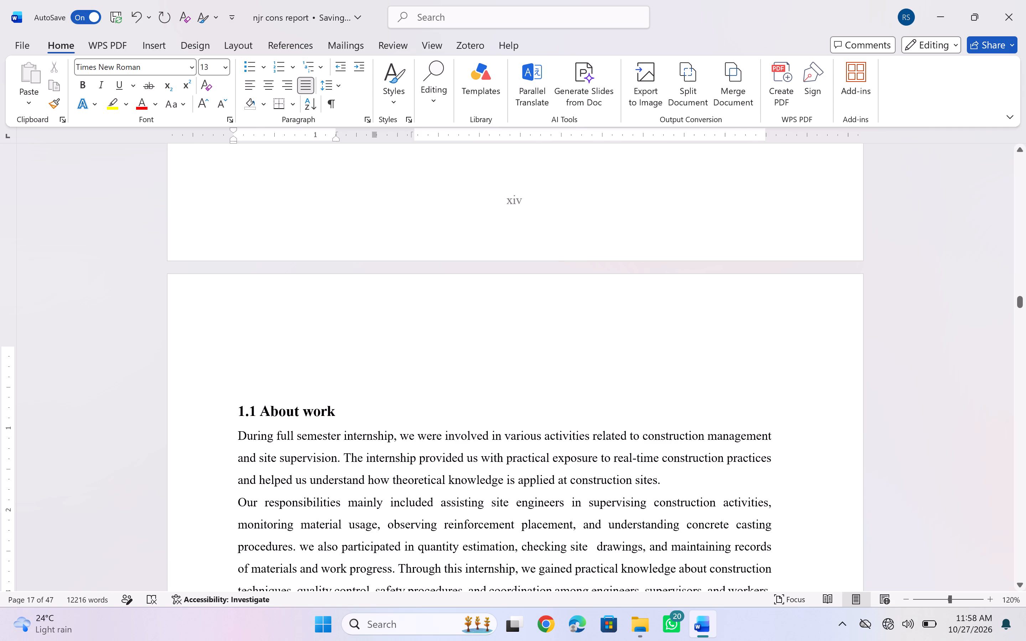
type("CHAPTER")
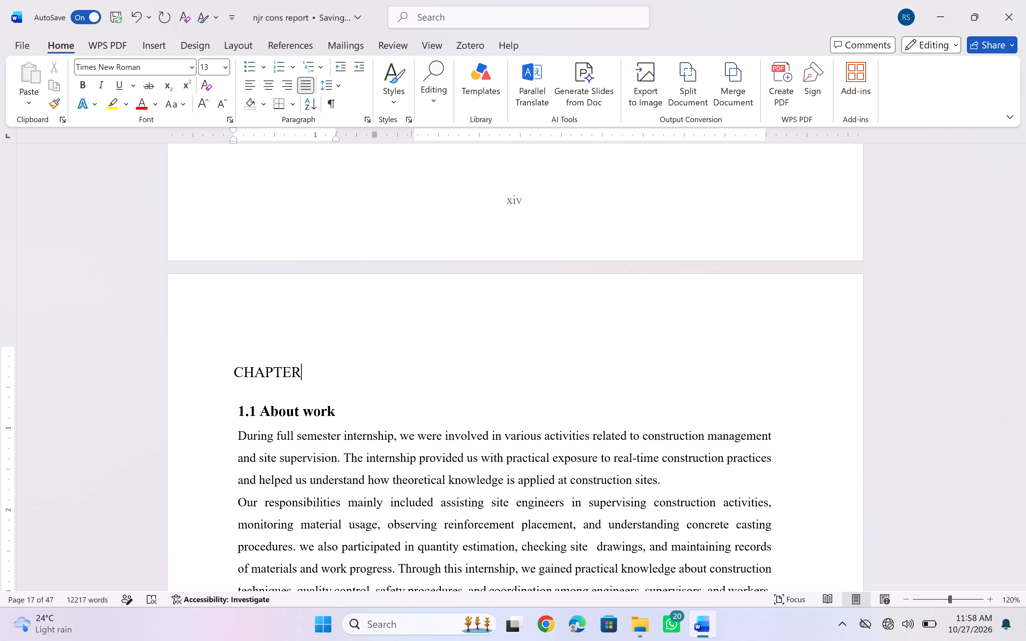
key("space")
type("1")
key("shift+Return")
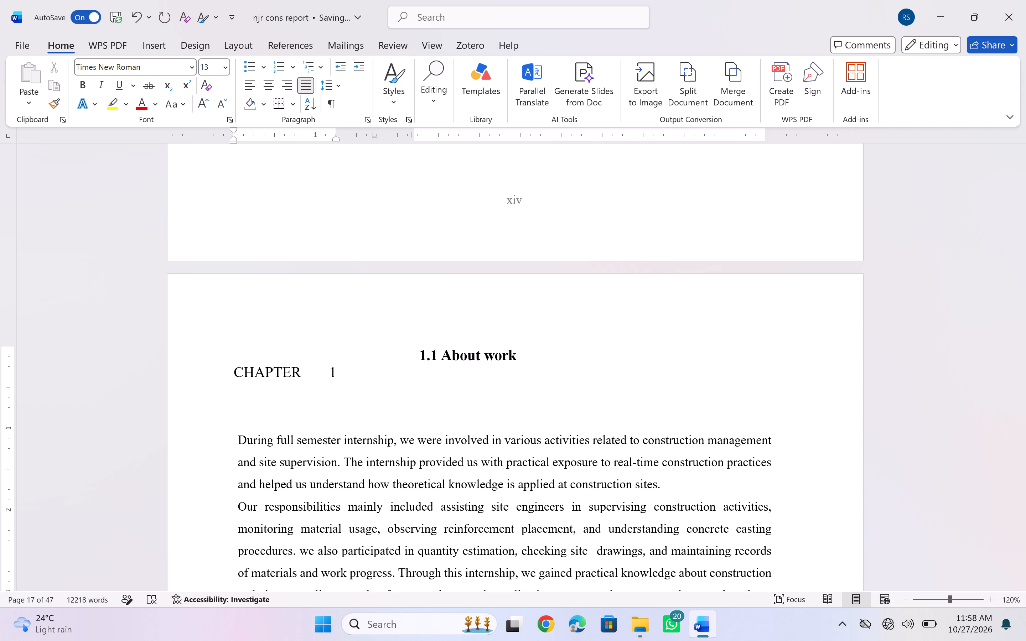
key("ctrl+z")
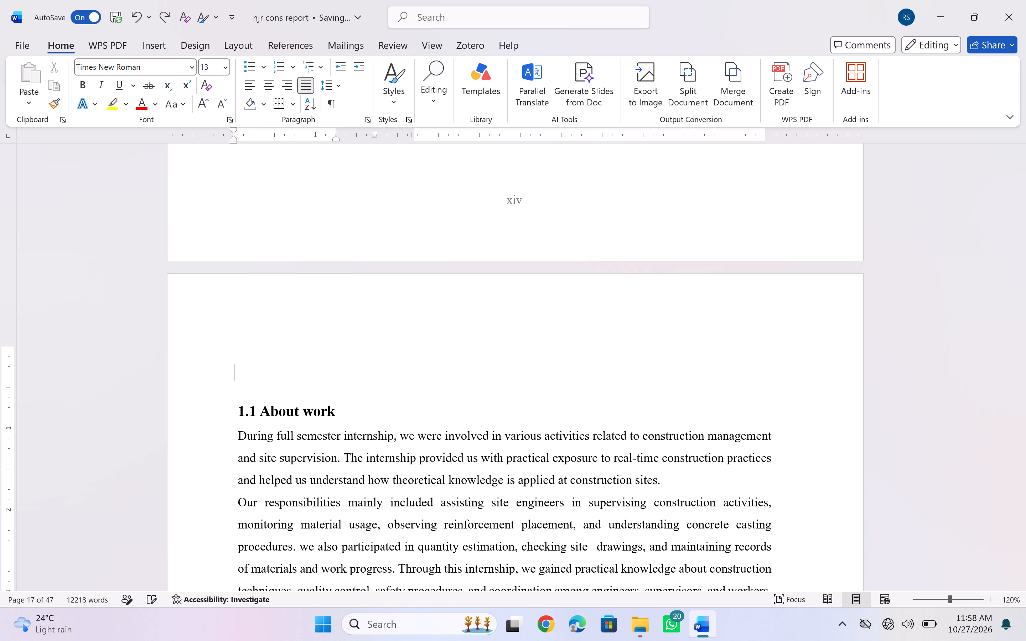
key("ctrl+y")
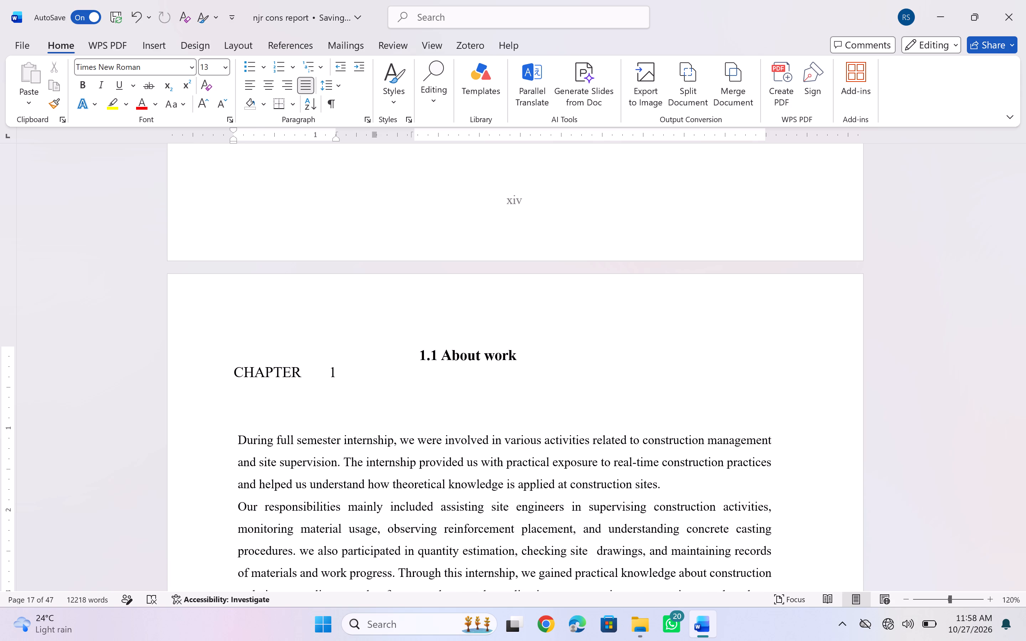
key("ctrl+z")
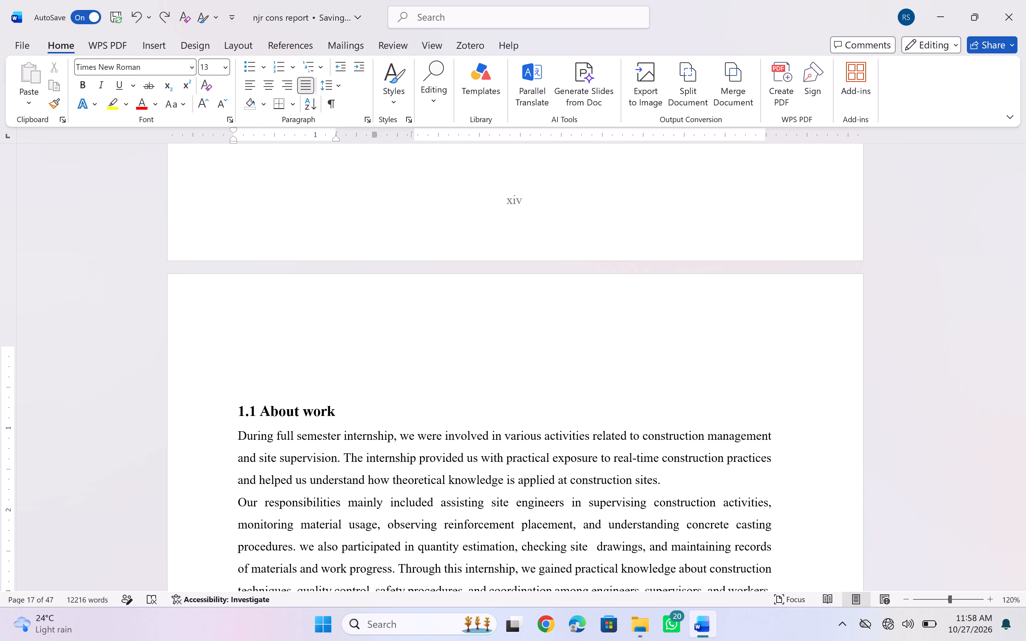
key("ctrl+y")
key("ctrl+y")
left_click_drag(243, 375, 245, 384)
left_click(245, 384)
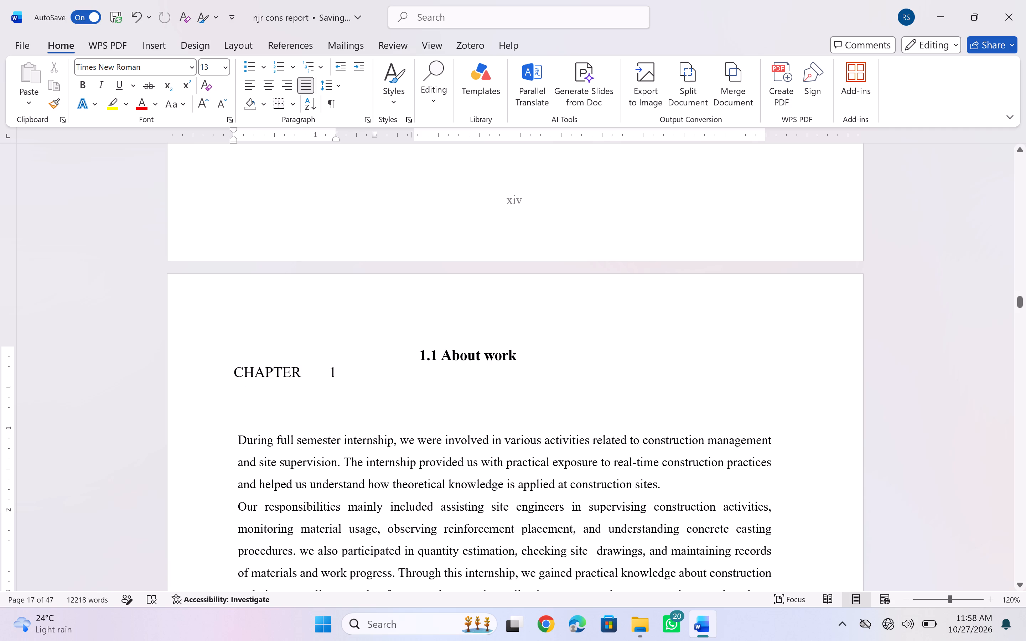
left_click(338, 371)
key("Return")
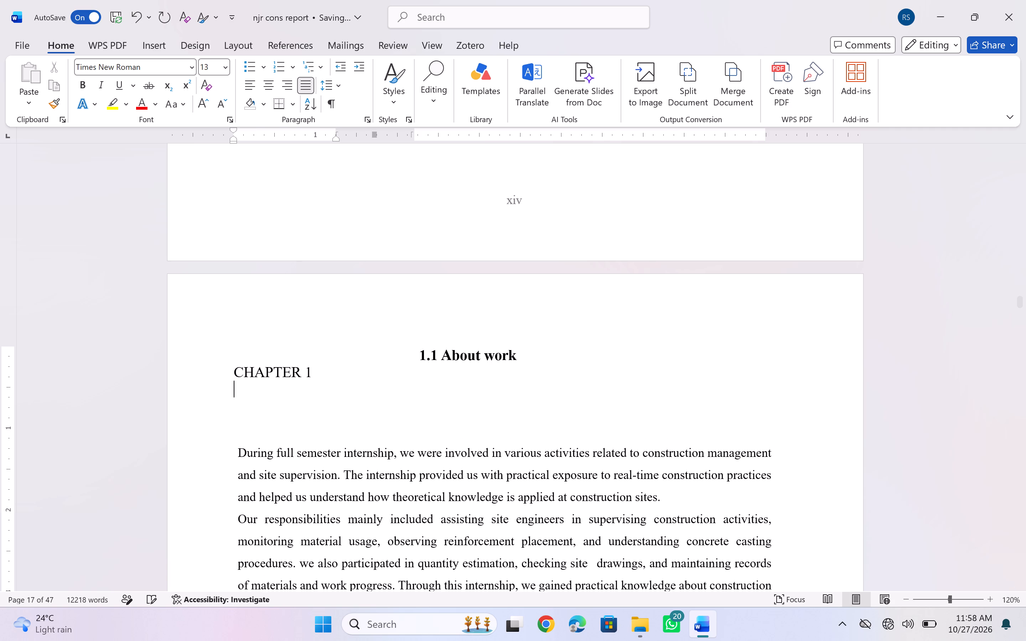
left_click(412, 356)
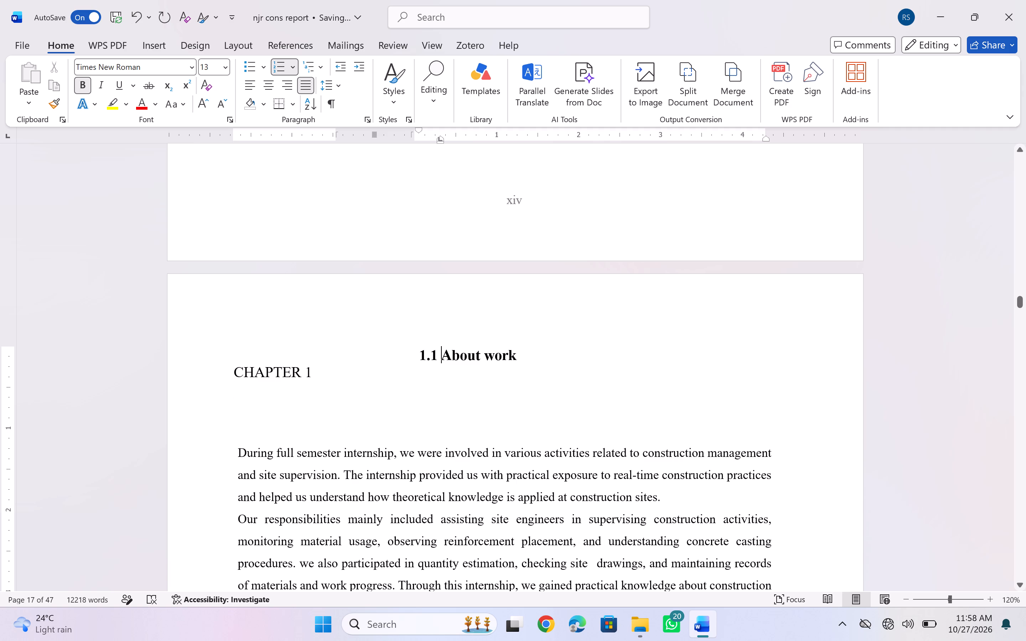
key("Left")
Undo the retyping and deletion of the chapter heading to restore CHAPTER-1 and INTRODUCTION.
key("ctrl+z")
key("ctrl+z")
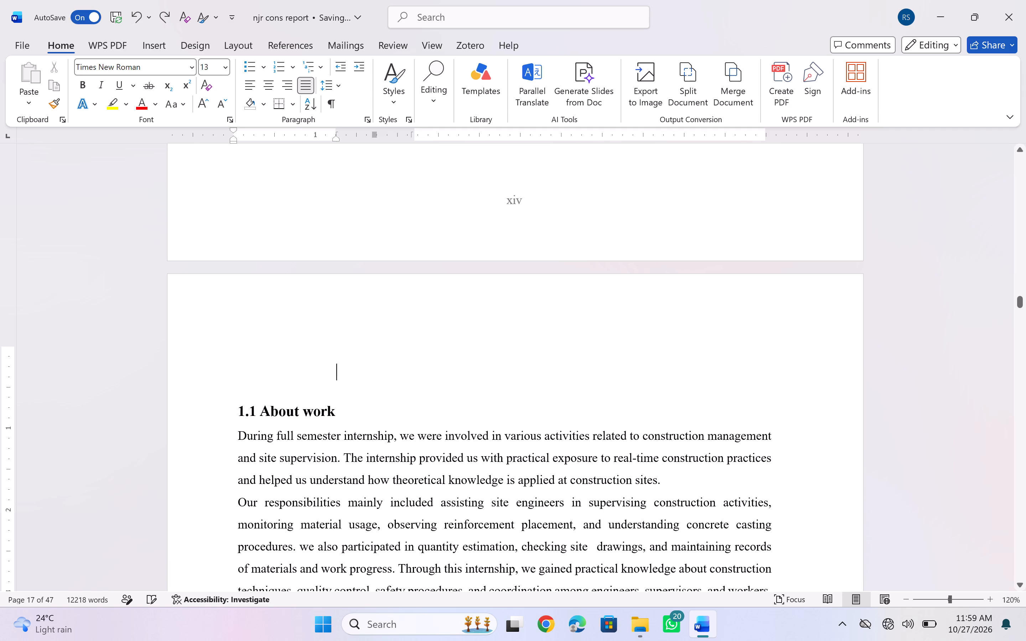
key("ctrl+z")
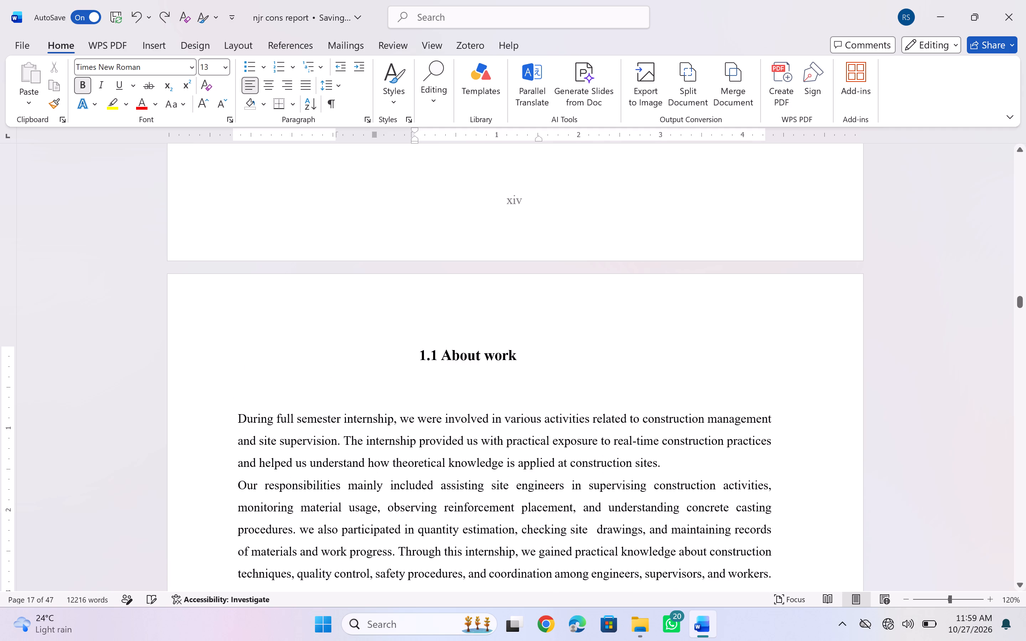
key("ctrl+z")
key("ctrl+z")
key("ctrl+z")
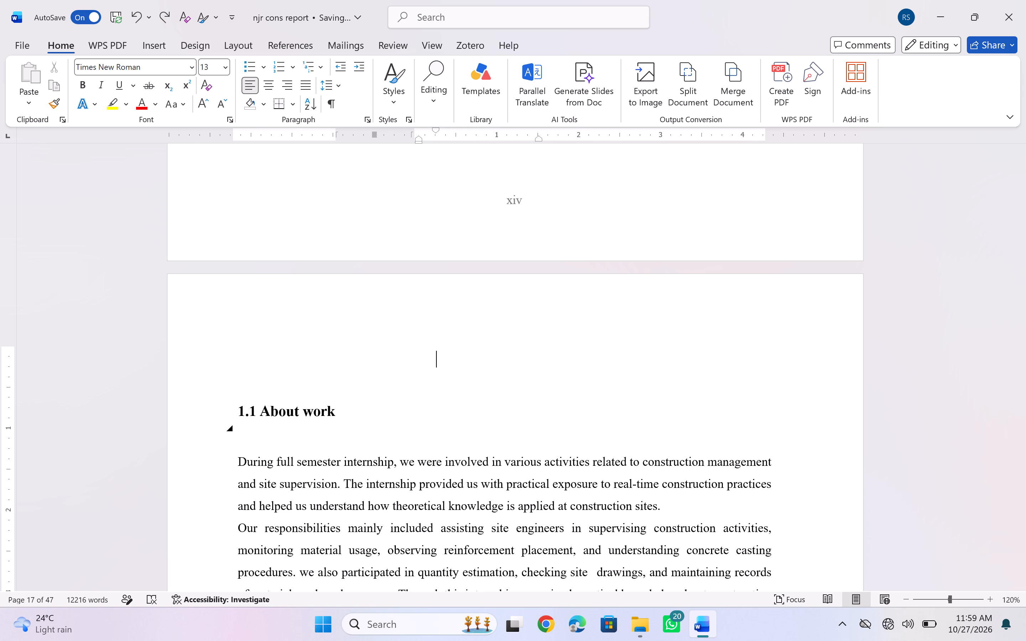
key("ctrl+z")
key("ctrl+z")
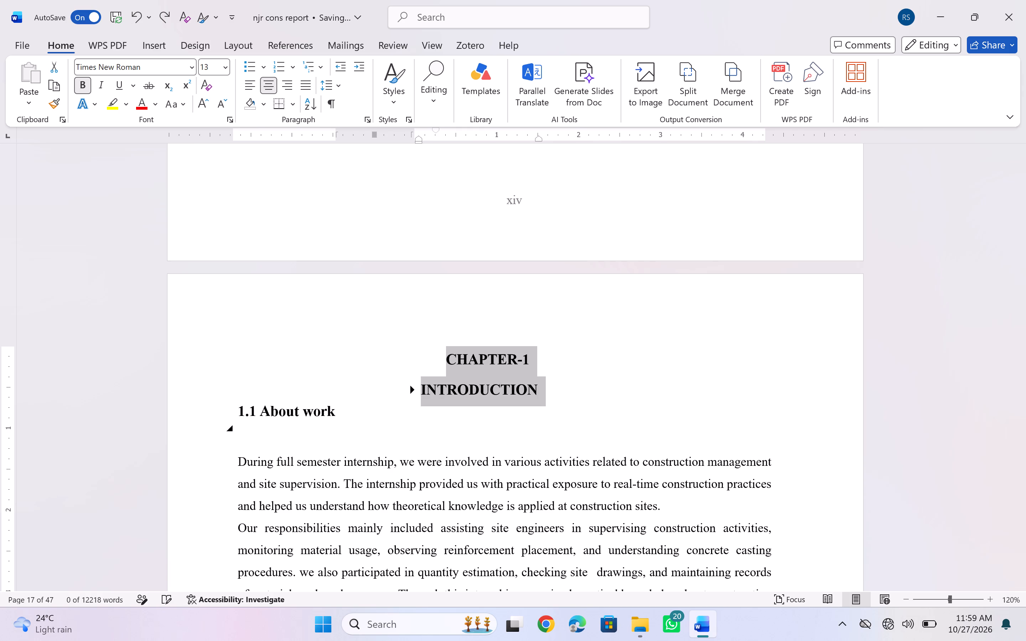
Shift CHAPTER-1 sideways over INTRODUCTION by inserting five spaces before it.
left_click(496, 390)
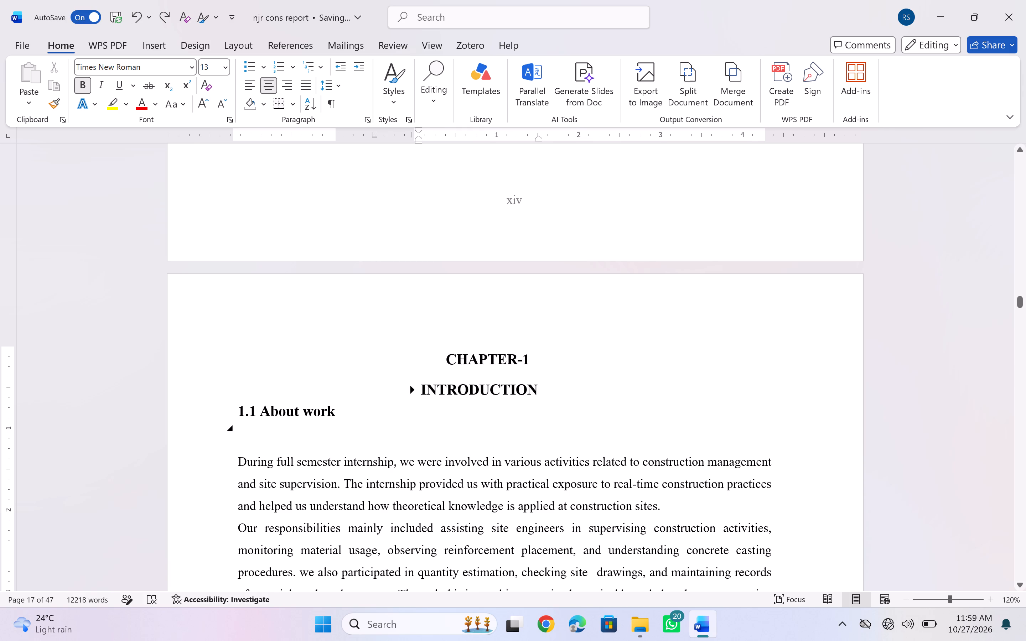
left_click(446, 360)
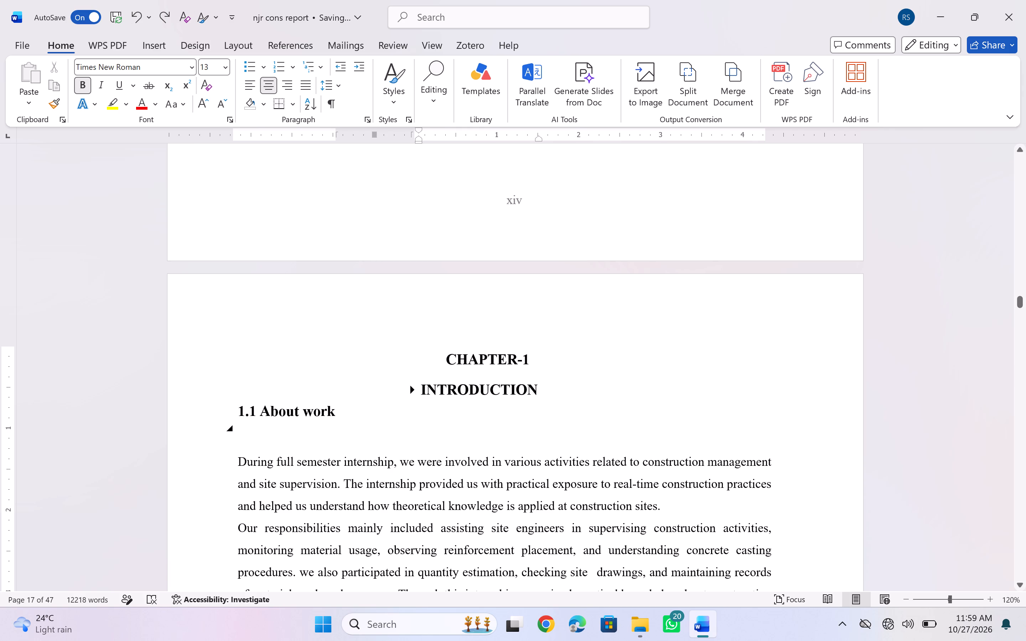
left_click(441, 358)
key("space")
key("space")
key("space")
key("space")
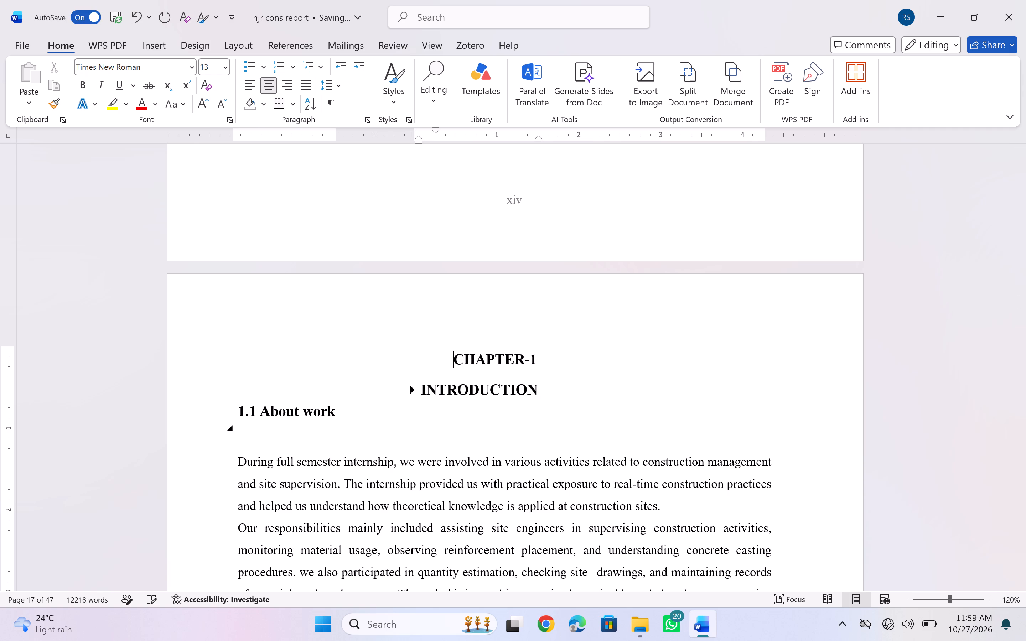
key("space")
key("space")
key("space")
key("BackSpace")
key("BackSpace")
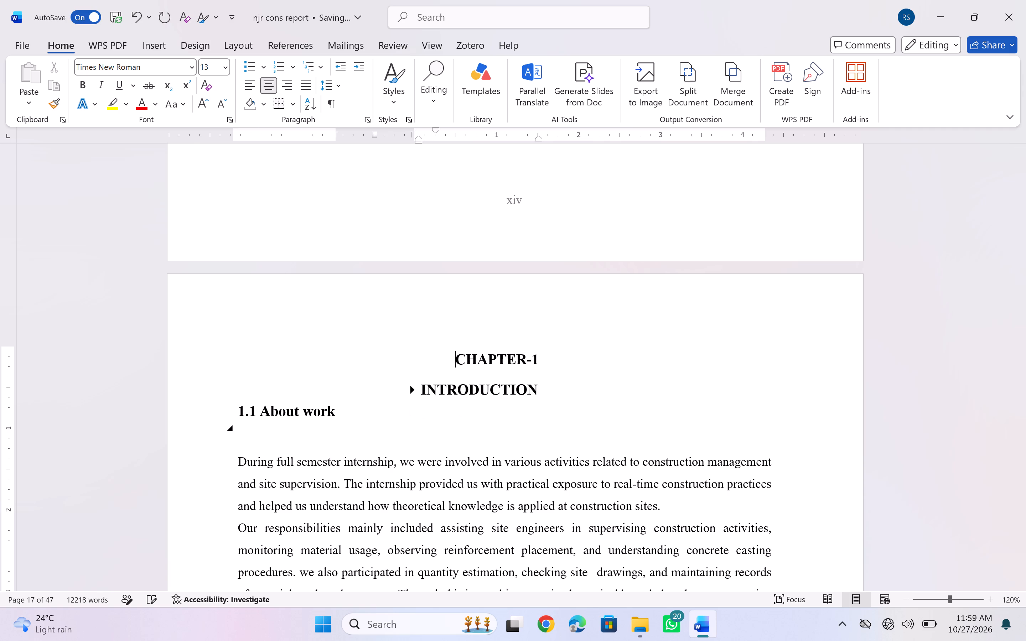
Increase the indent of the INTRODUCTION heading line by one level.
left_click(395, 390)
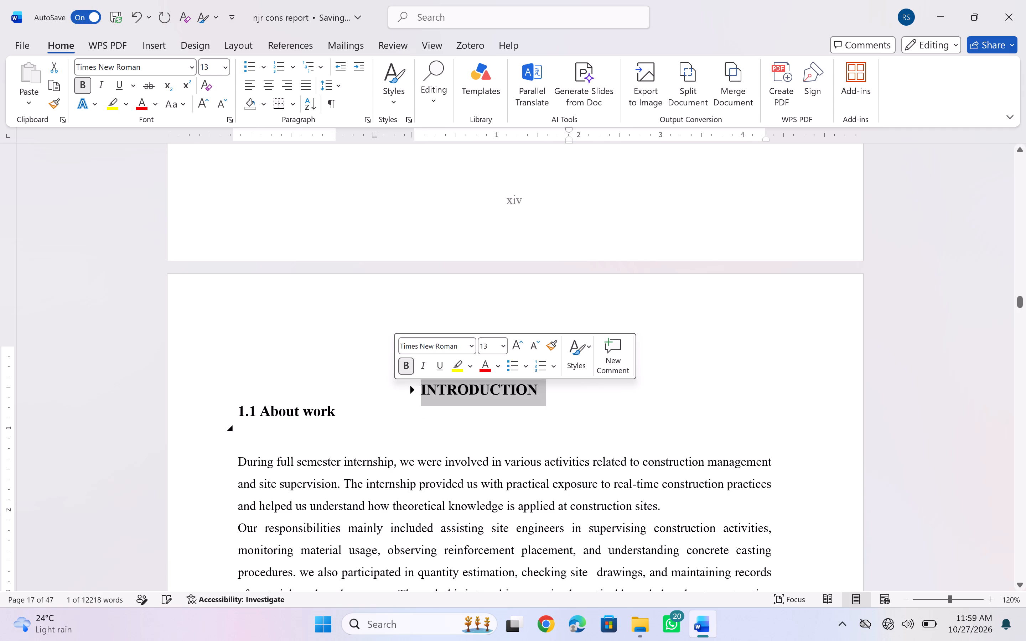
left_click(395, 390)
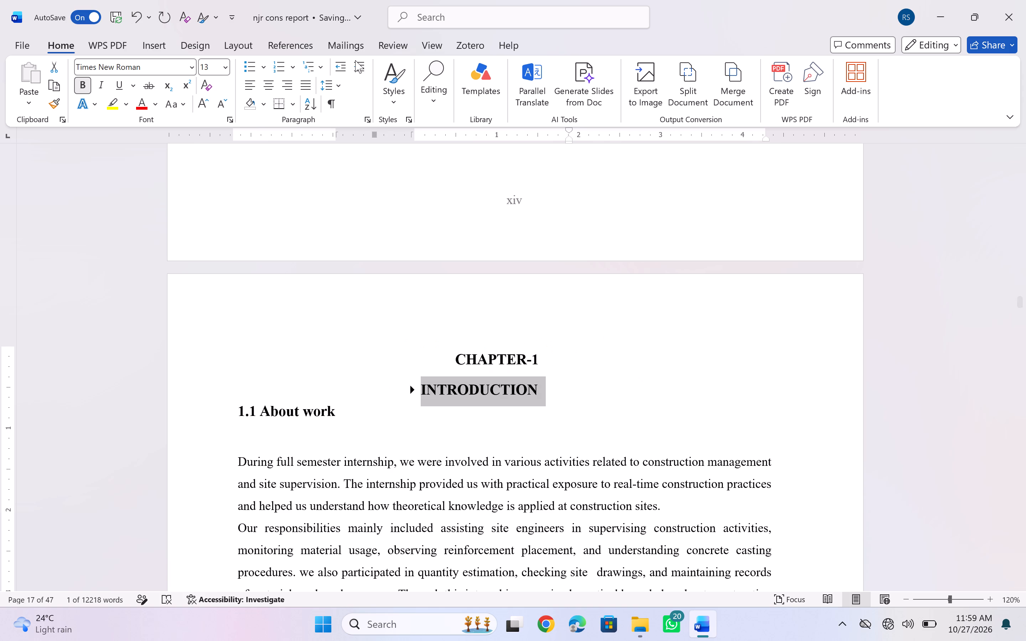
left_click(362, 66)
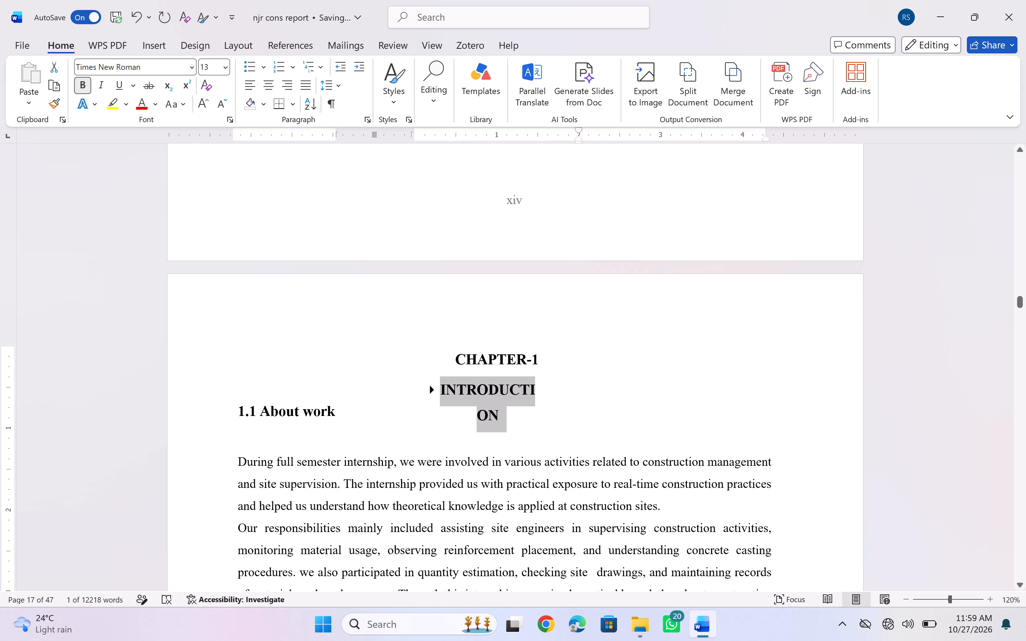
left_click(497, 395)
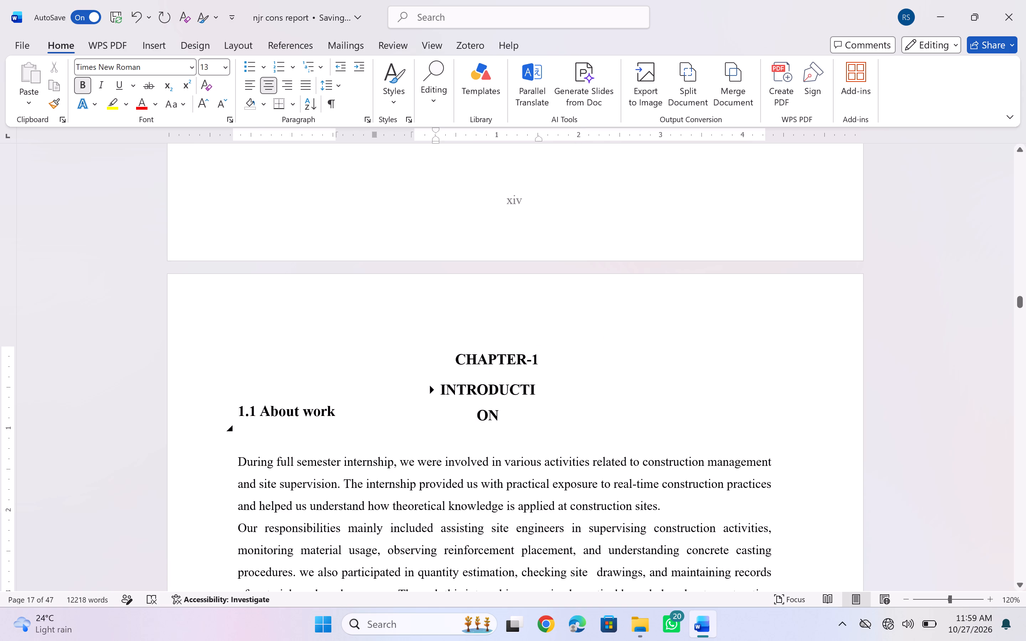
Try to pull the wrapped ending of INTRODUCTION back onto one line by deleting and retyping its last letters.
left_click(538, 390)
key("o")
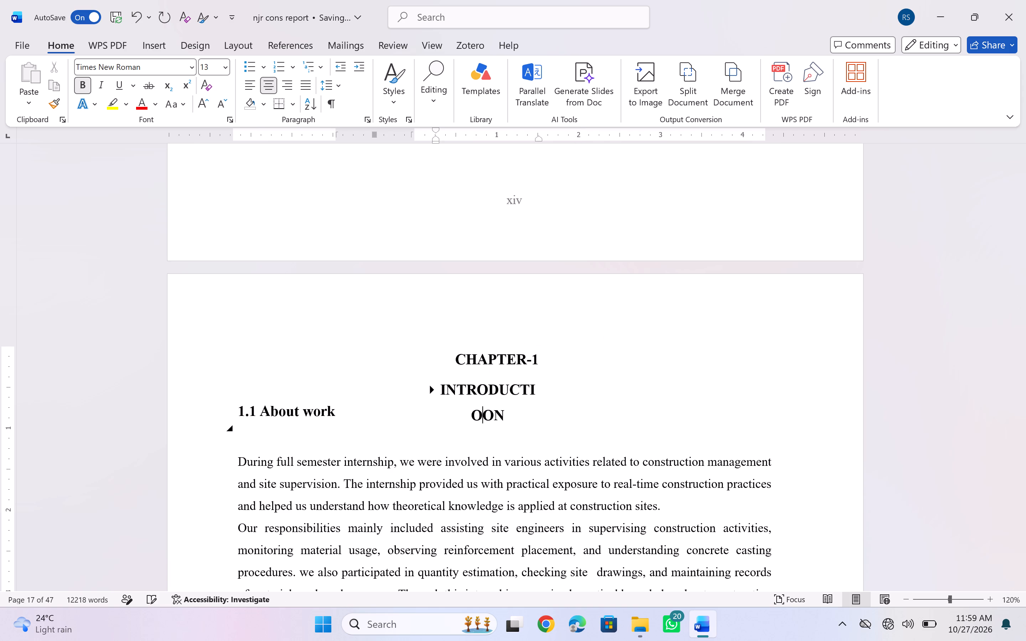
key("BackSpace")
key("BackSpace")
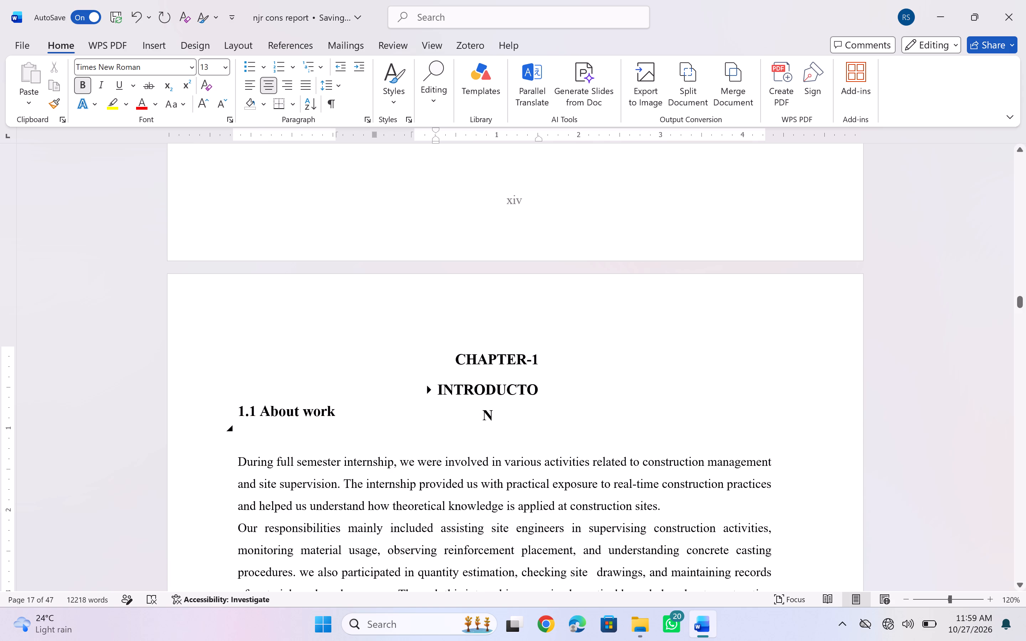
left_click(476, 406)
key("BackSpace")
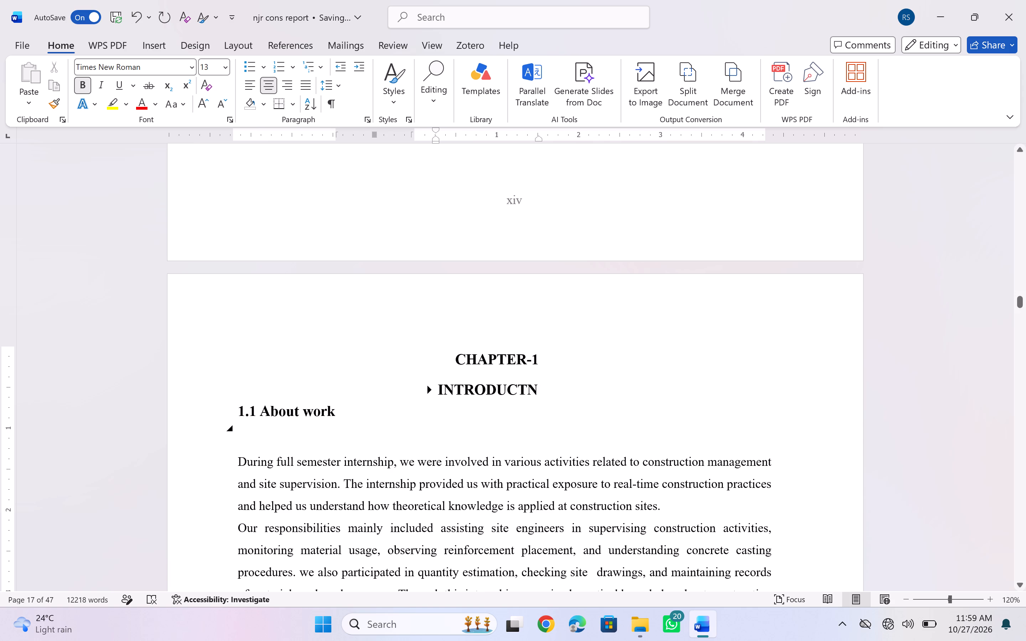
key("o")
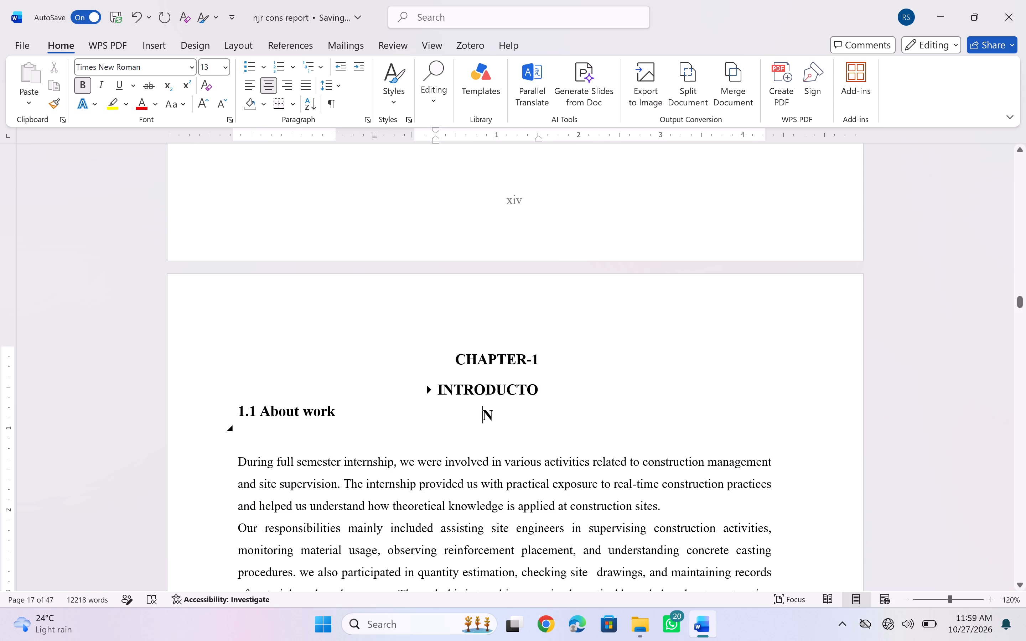
Delete the INTRODUCTION heading text except its final N, joining that letter onto the CHAPTER-1 line.
key("BackSpace")
key("BackSpace")
key("BackSpace")
key("BackSpace")
key("BackSpace")
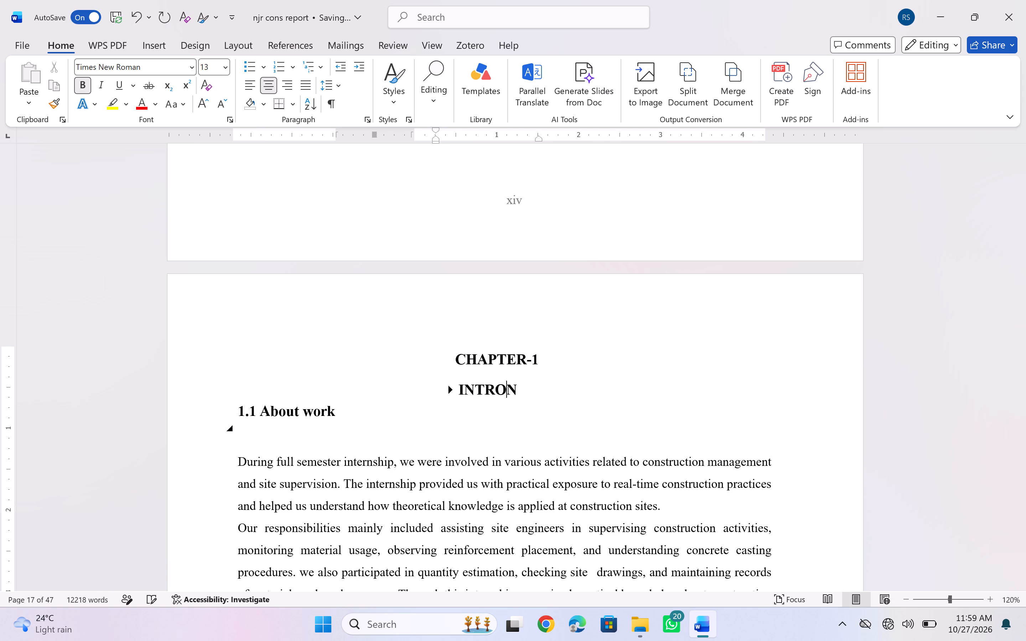
key("BackSpace")
key("BackSpace")
key("BackSpace")
key("BackSpace")
key("BackSpace")
key("BackSpace")
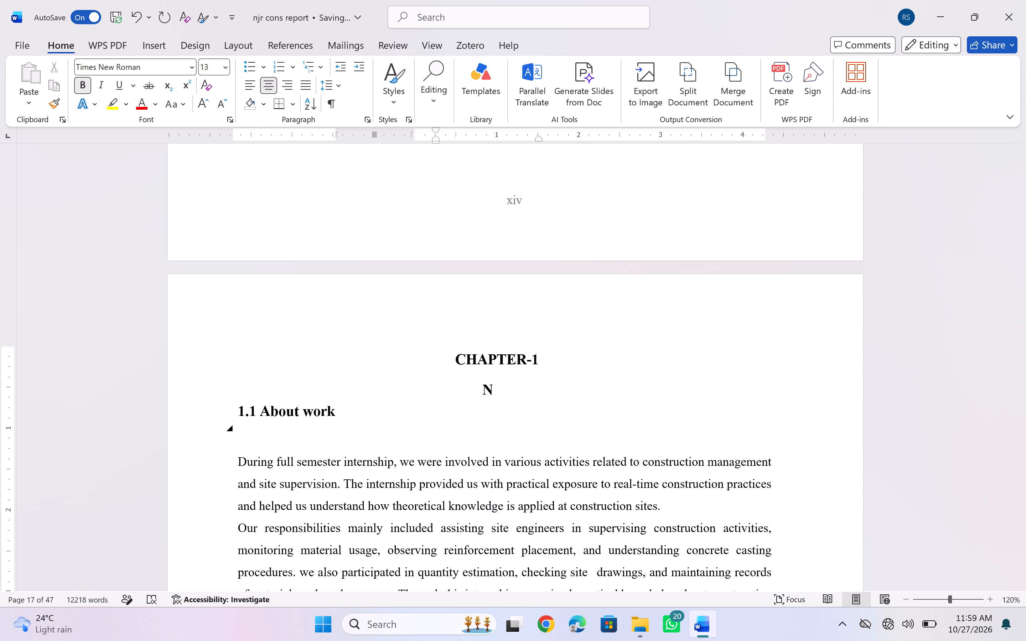
key("BackSpace")
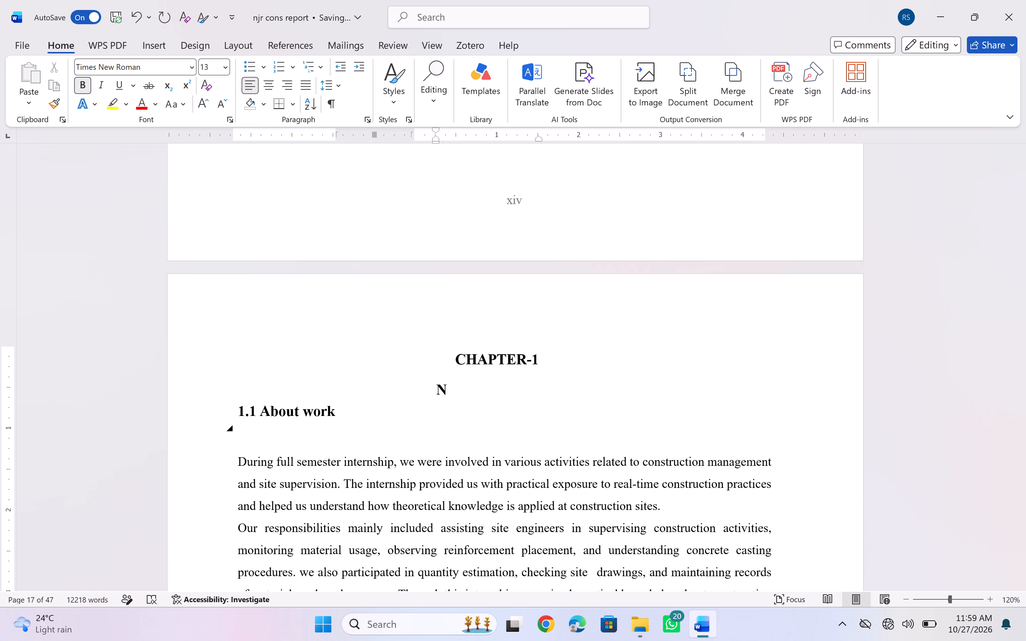
key("BackSpace")
key("BackSpace")
Delete the leftover N, the CHAPTER-1 heading and the surplus blank lines around 1.1 About work.
key("Right")
key("Right")
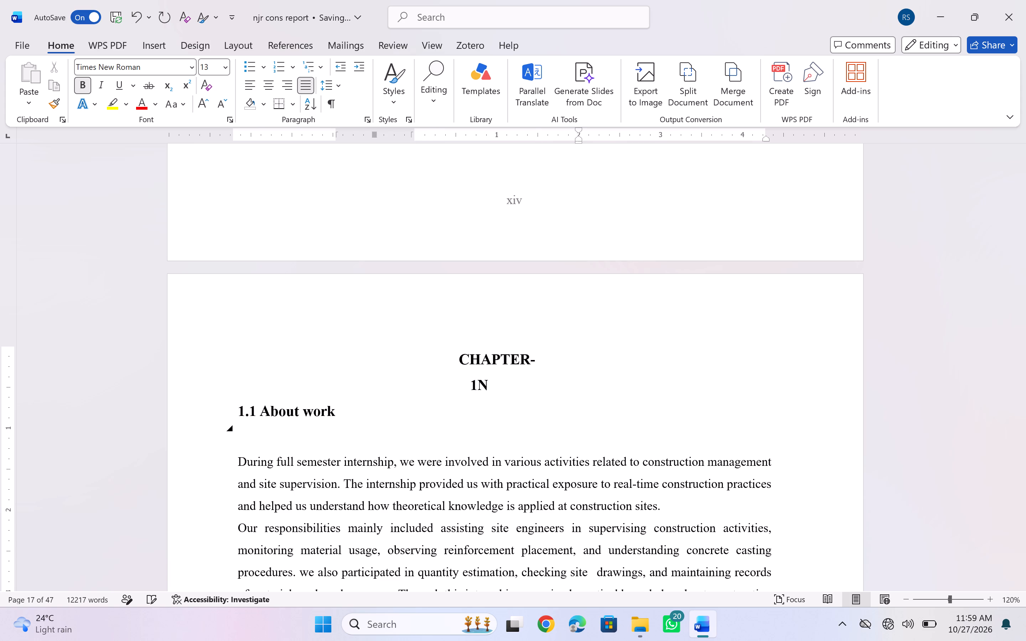
key("BackSpace")
key("BackSpace")
key("BackSpace")
key("BackSpace")
key("BackSpace")
key("BackSpace")
key("BackSpace")
key("BackSpace")
key("BackSpace")
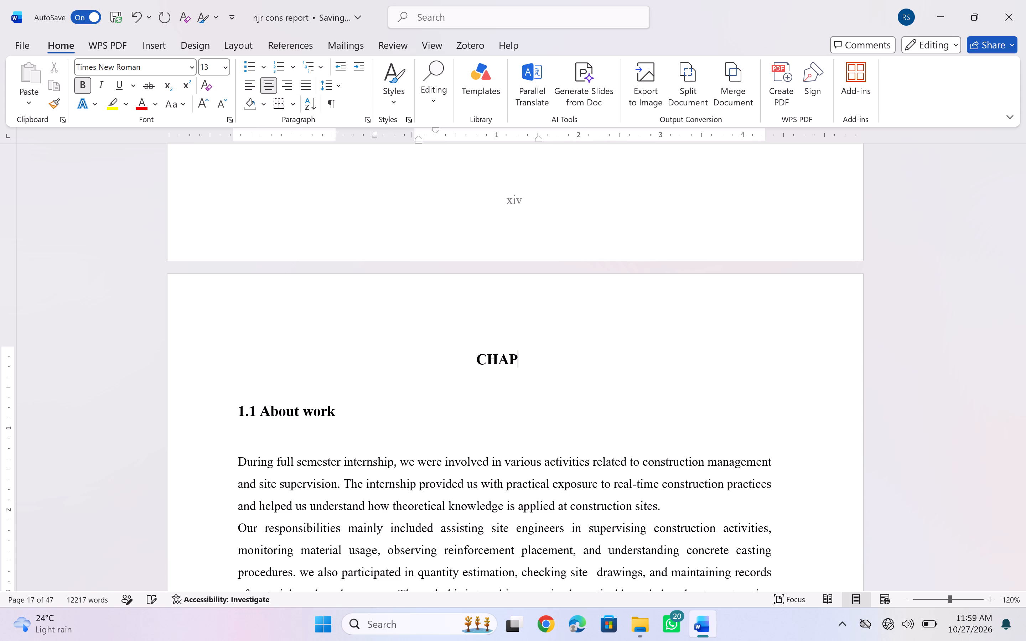
key("BackSpace")
key("BackSpace")
key("BackSpace")
key("BackSpace")
key("BackSpace")
key("BackSpace")
key("BackSpace")
key("BackSpace")
key("BackSpace")
key("BackSpace")
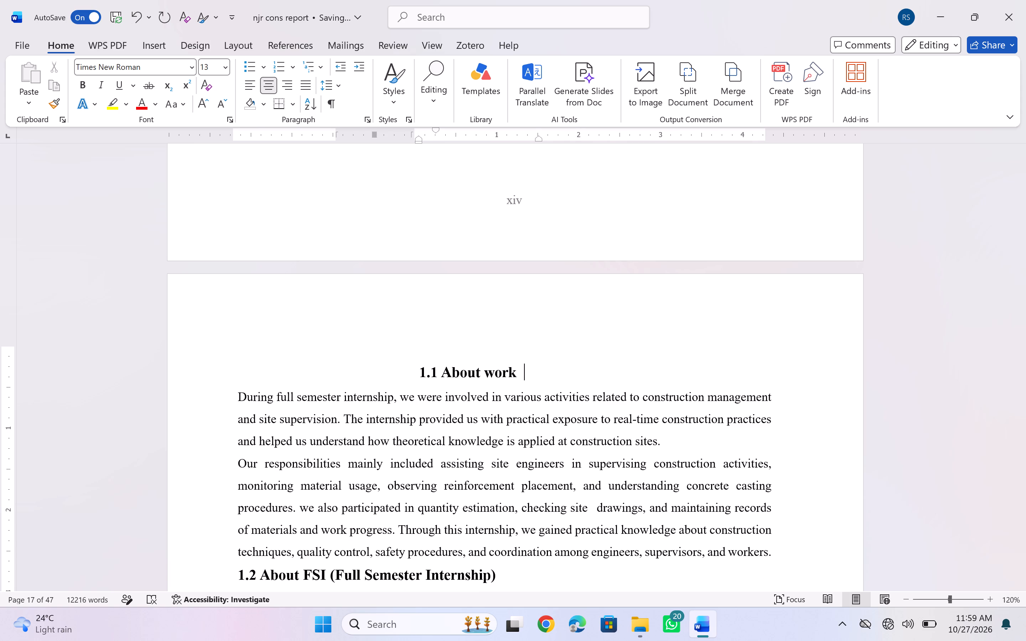
Enter CHAPTER in capitals on the empty line above 1.1 About work.
left_click(441, 348)
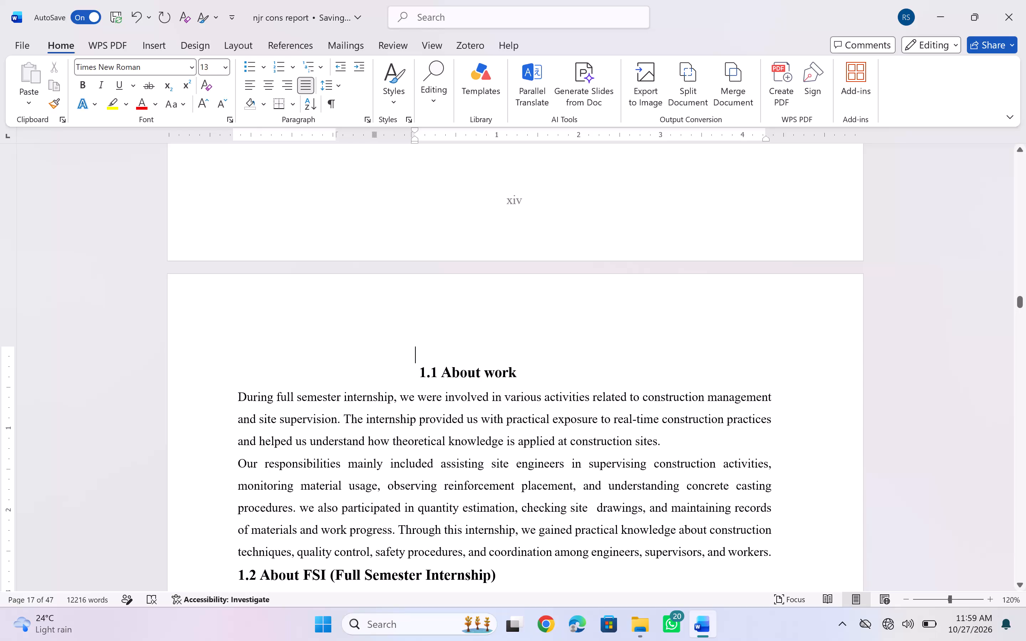
key("shift+c")
key("BackSpace")
type("CHAPTER")
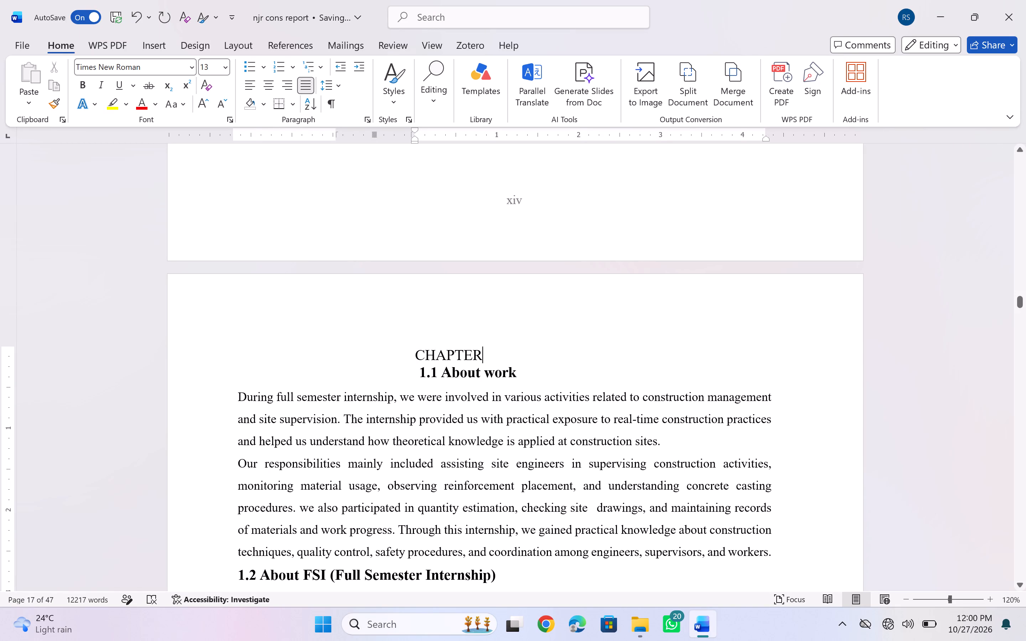
Left-align the CHAPTER line and increase its indent three times.
left_click_drag(484, 350, 419, 350)
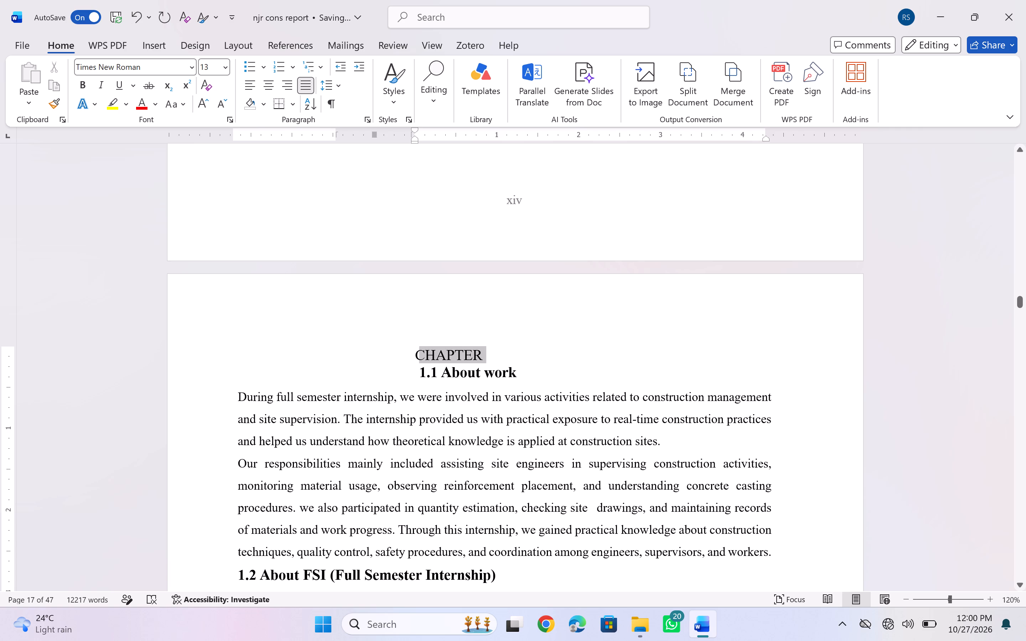
left_click_drag(419, 350, 419, 349)
left_click(275, 89)
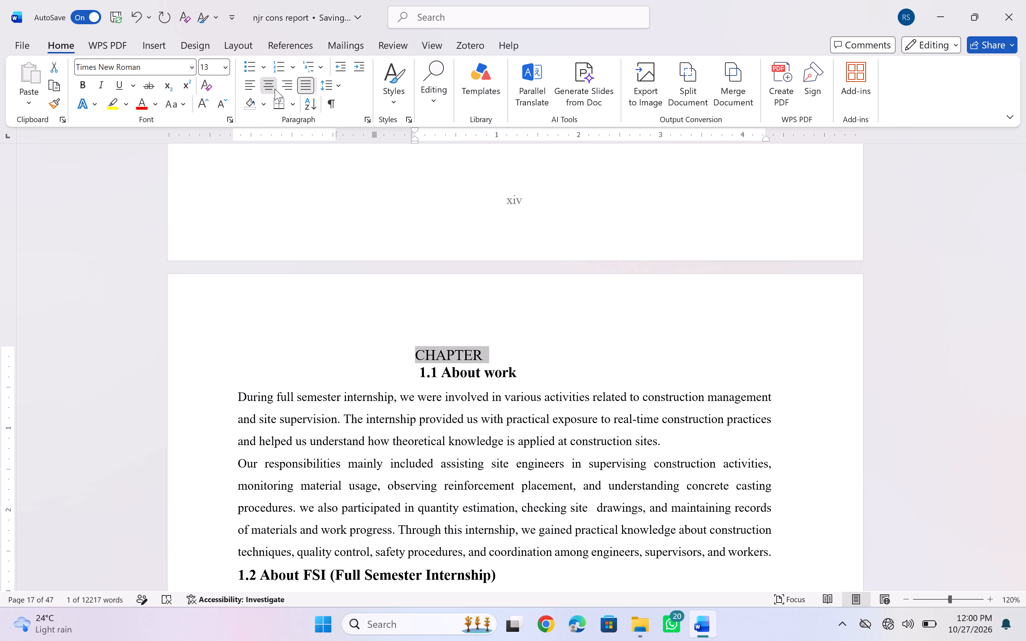
left_click(275, 89)
left_click(359, 64)
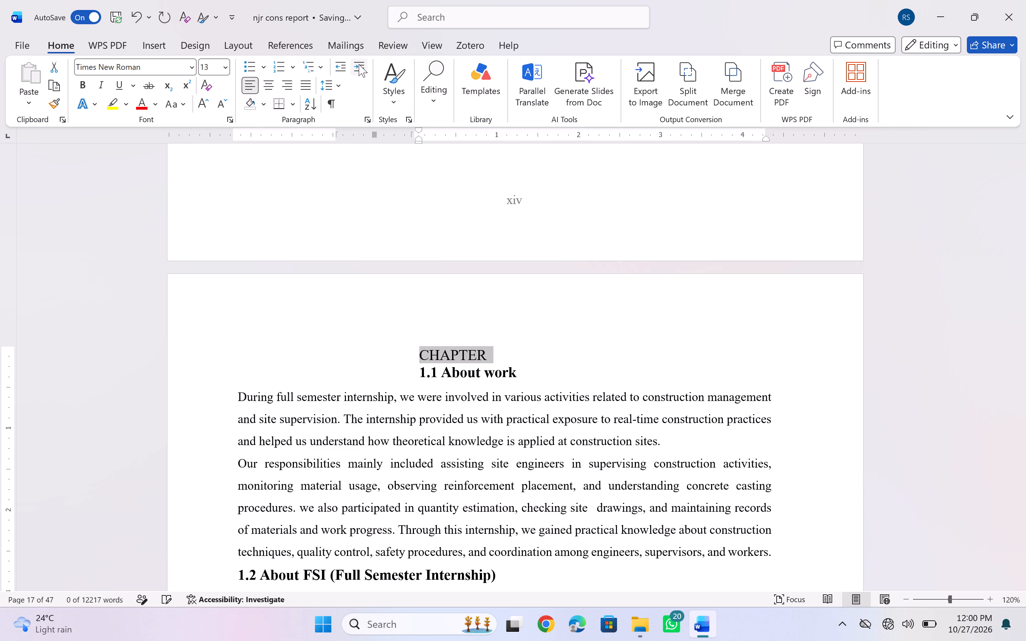
left_click(359, 64)
left_click(359, 64)
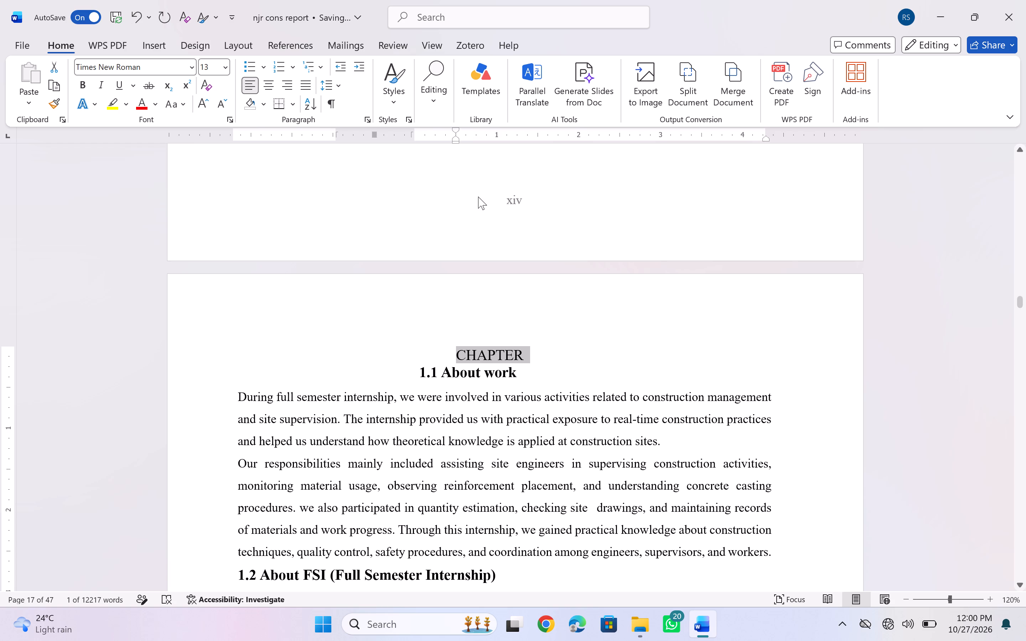
Add the chapter number so the heading reads CHAPTER 1.
left_click(519, 350)
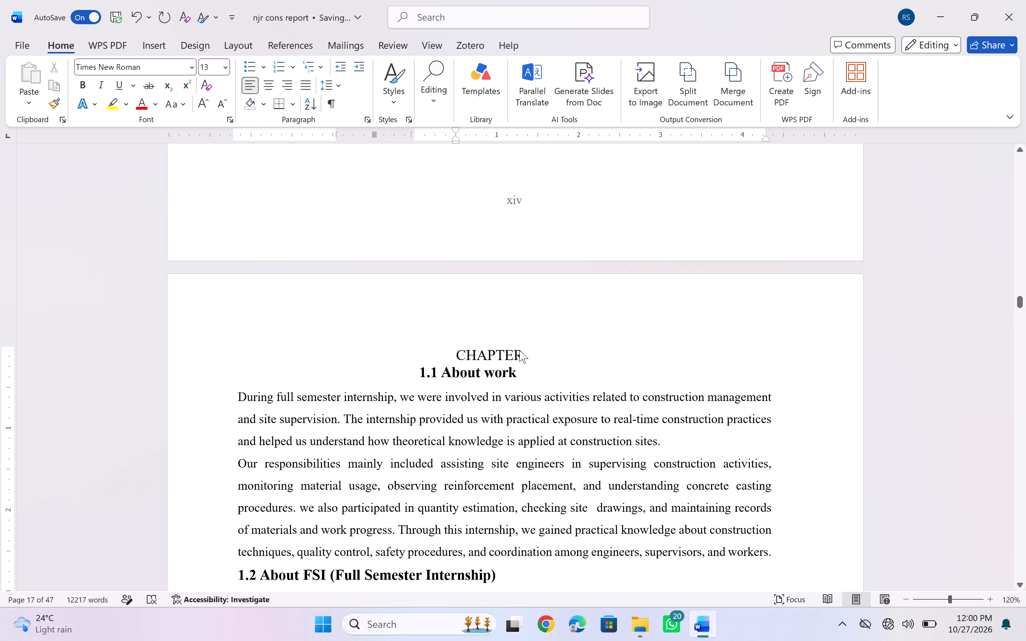
key("space")
type("1")
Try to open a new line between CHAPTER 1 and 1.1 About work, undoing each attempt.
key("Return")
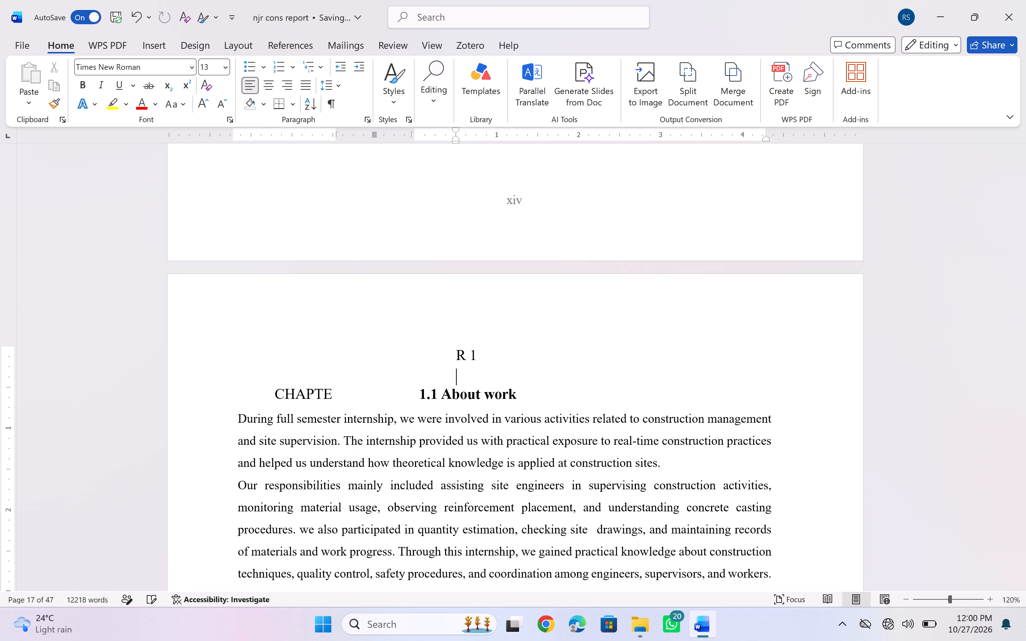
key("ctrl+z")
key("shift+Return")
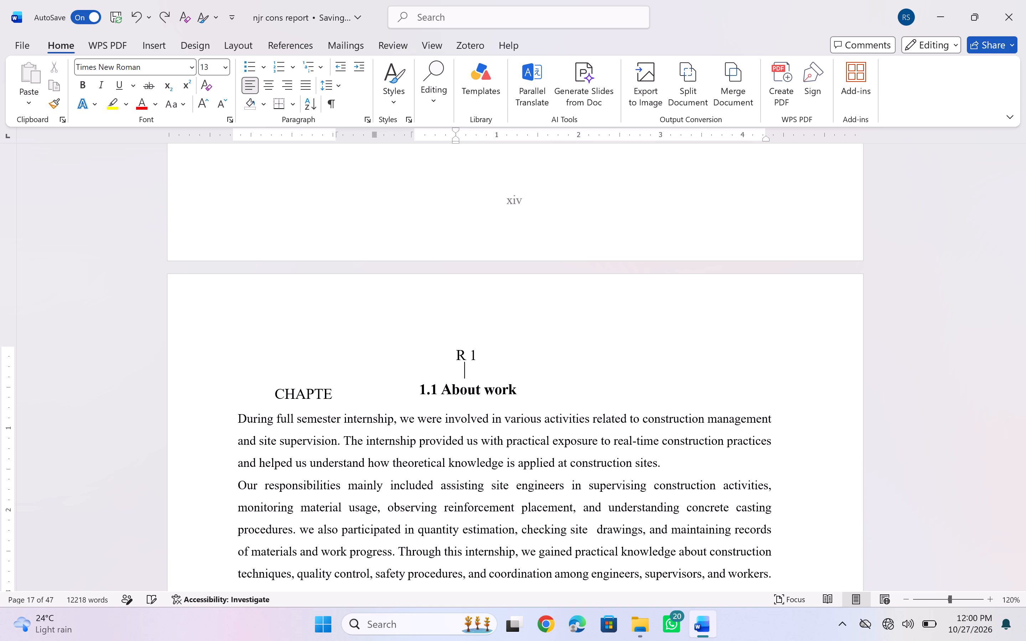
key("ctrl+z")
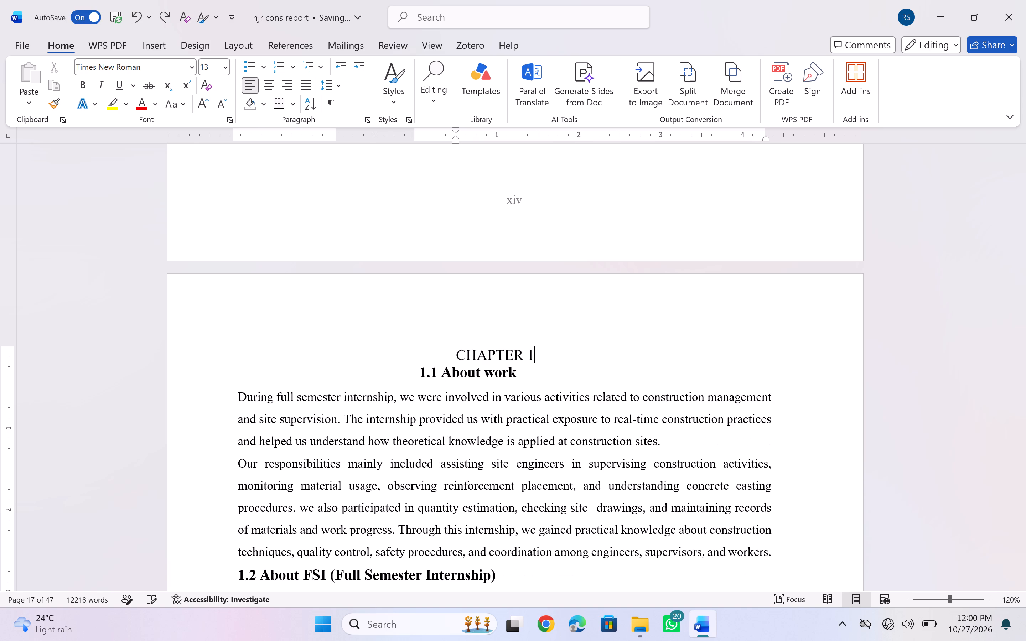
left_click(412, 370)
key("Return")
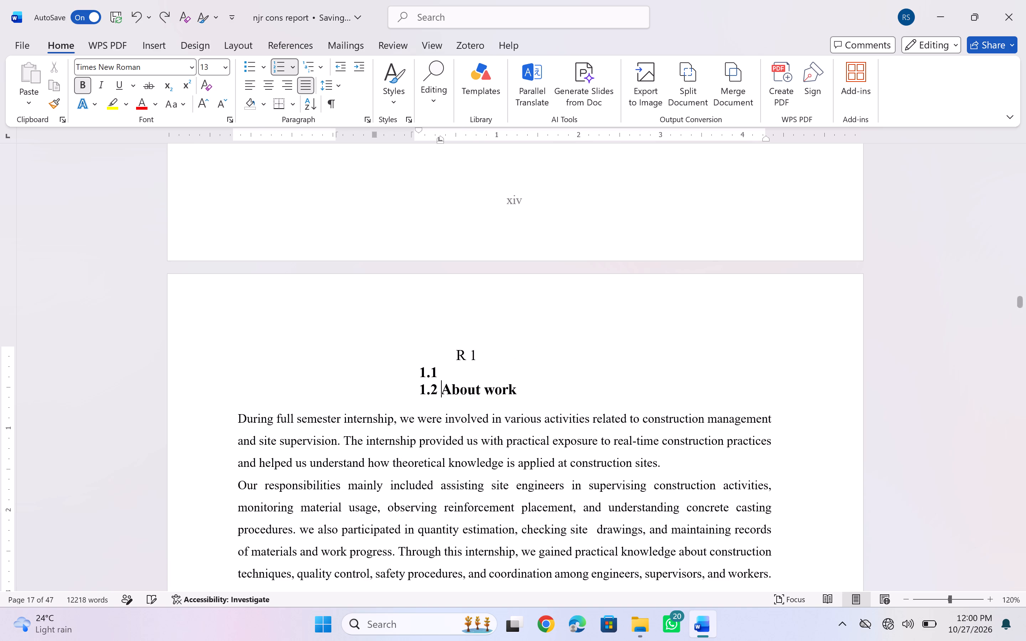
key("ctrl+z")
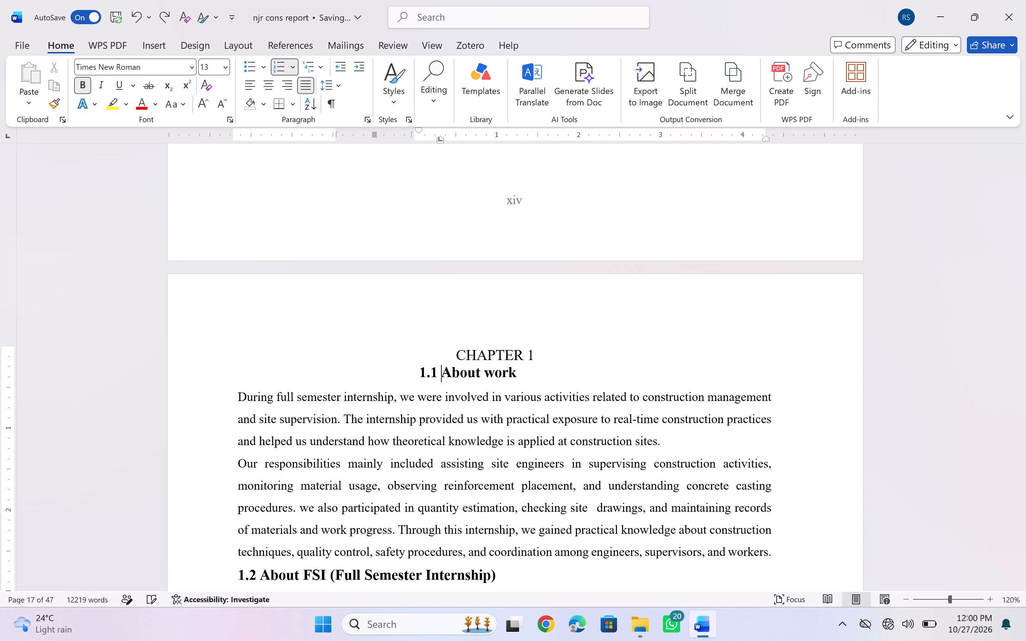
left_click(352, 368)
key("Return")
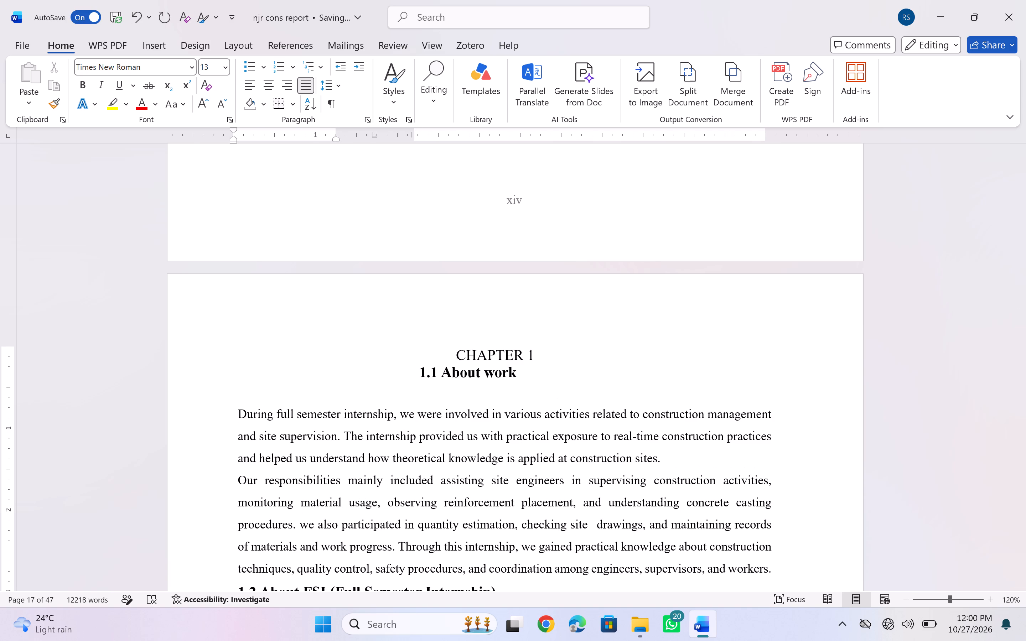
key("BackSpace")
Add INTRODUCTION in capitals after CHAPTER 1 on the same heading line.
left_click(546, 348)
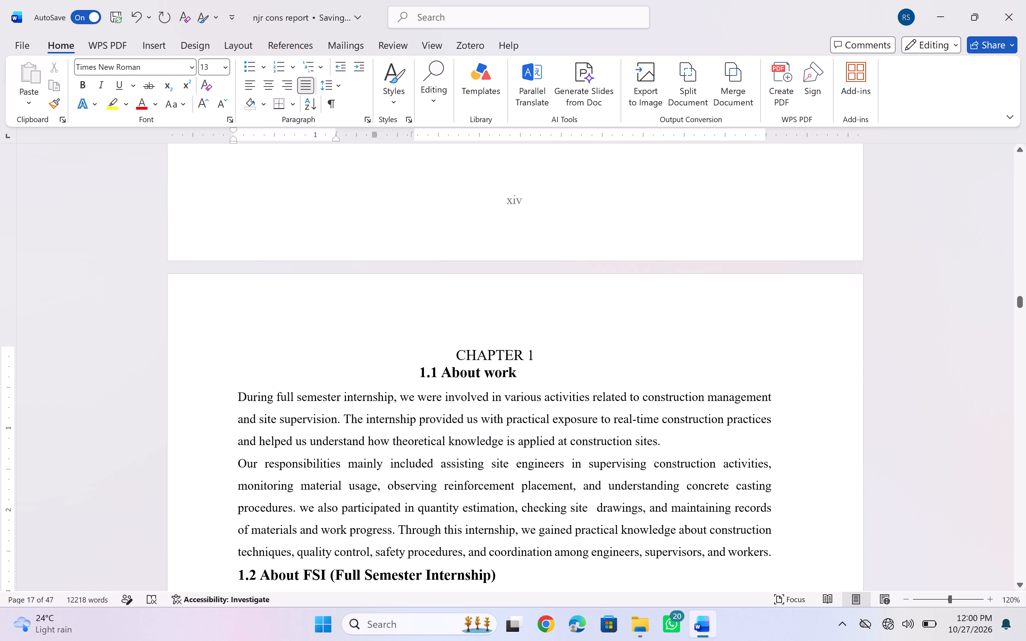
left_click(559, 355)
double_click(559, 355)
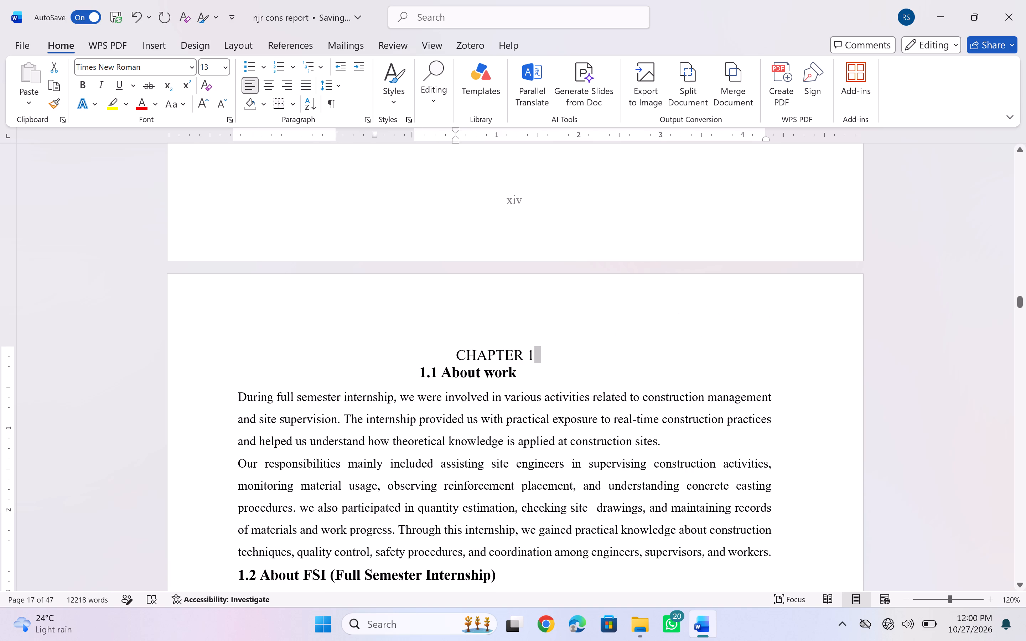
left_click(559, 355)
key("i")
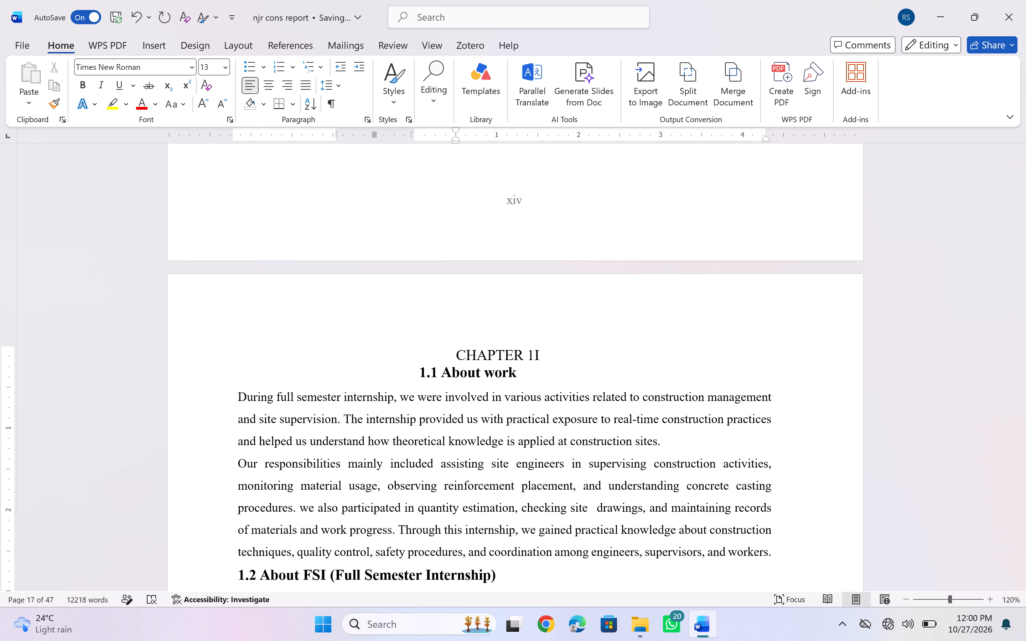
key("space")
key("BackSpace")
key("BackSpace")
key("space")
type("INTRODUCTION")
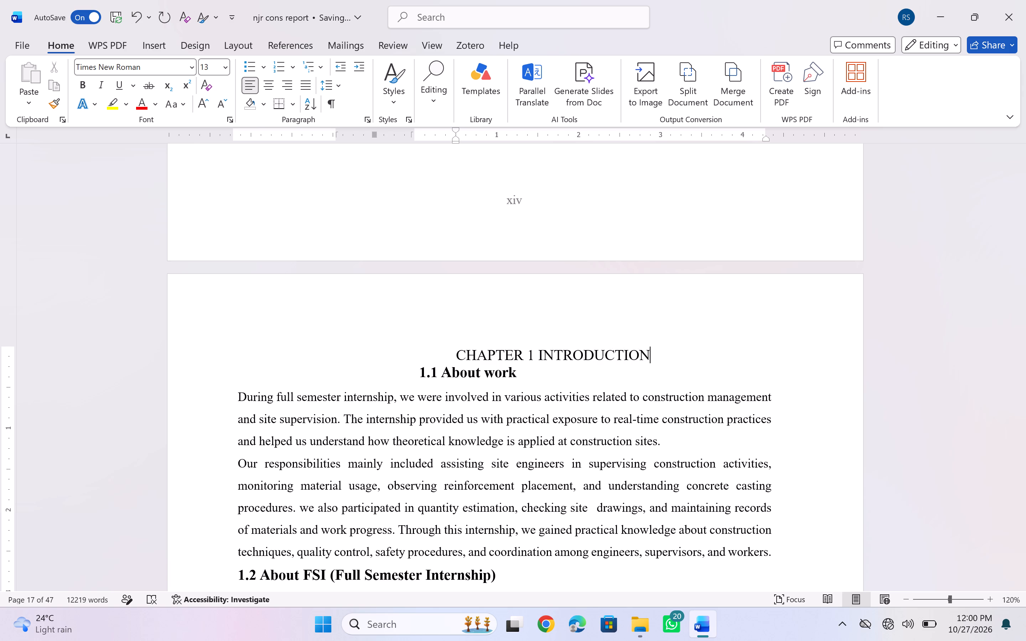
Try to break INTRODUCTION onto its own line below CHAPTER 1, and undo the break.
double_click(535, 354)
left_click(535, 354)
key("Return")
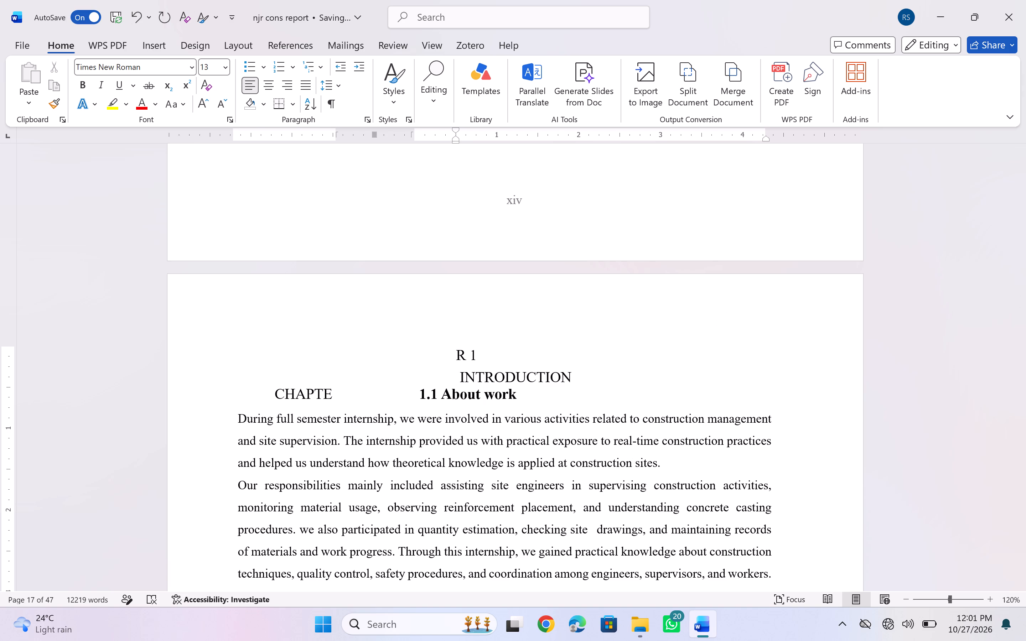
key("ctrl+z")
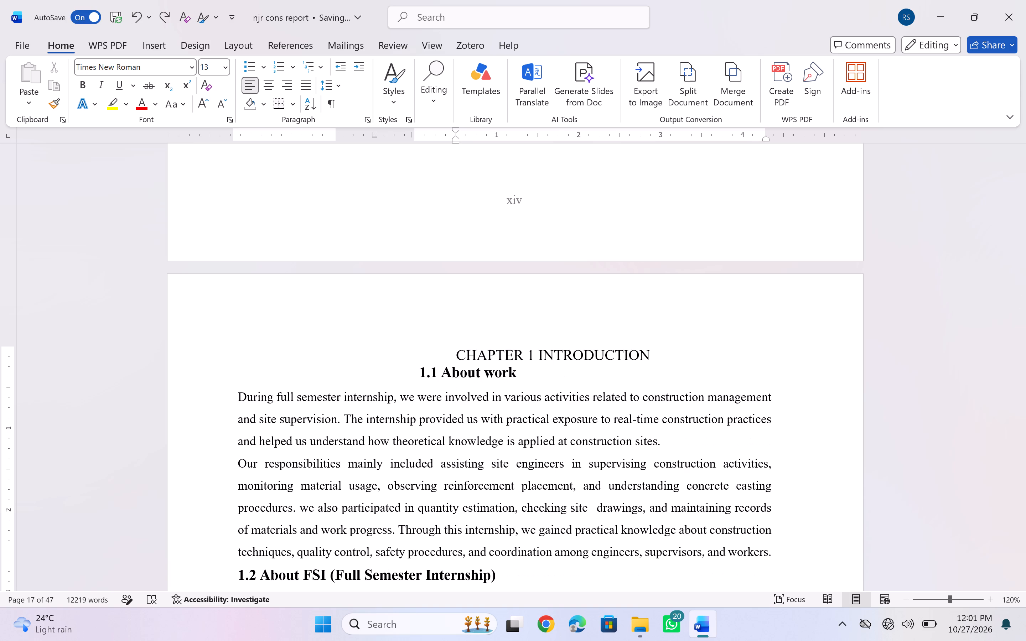
Undo the chapter heading edits back to the empty line above 1.1 About work.
key("ctrl+z")
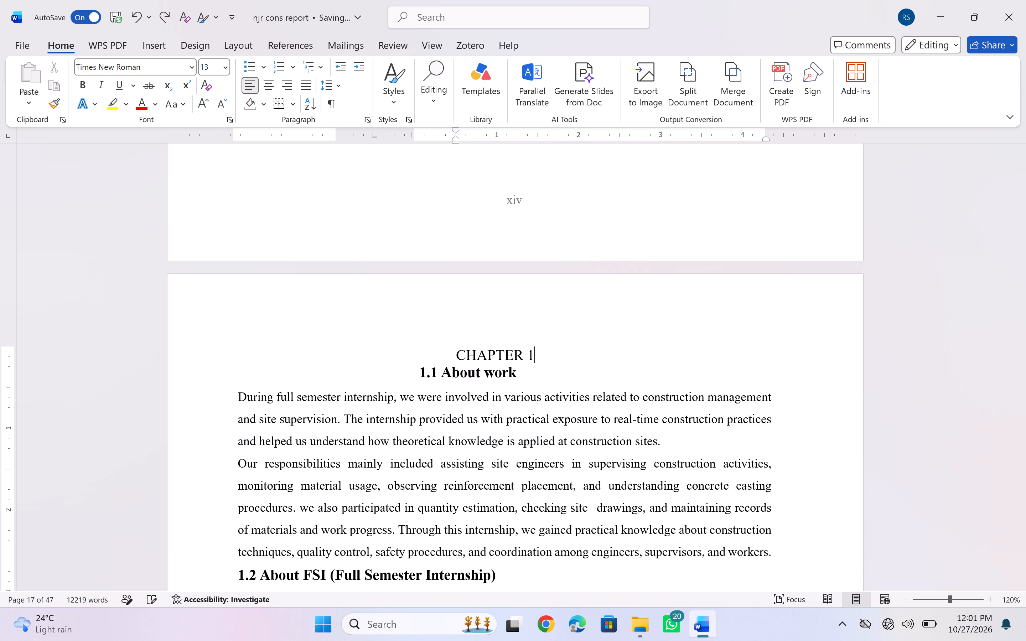
key("ctrl+z")
key("ctrl+z")
key("ctrl+z")
key("ctrl+z")
key("ctrl+z")
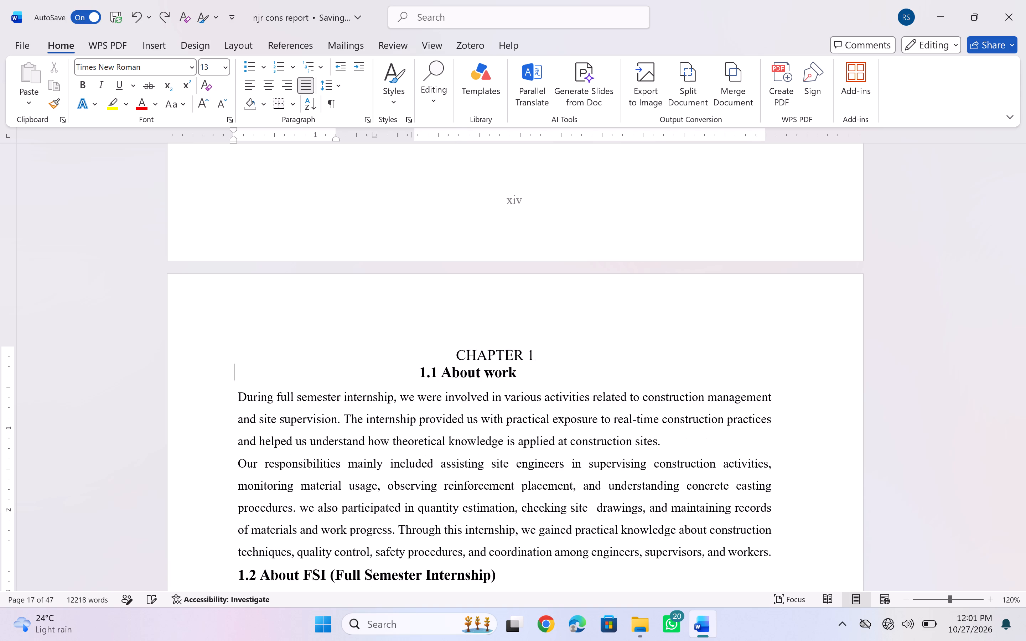
key("ctrl+z")
key("ctrl+z")
key("ctrl+z")
key("ctrl+z")
key("ctrl+z")
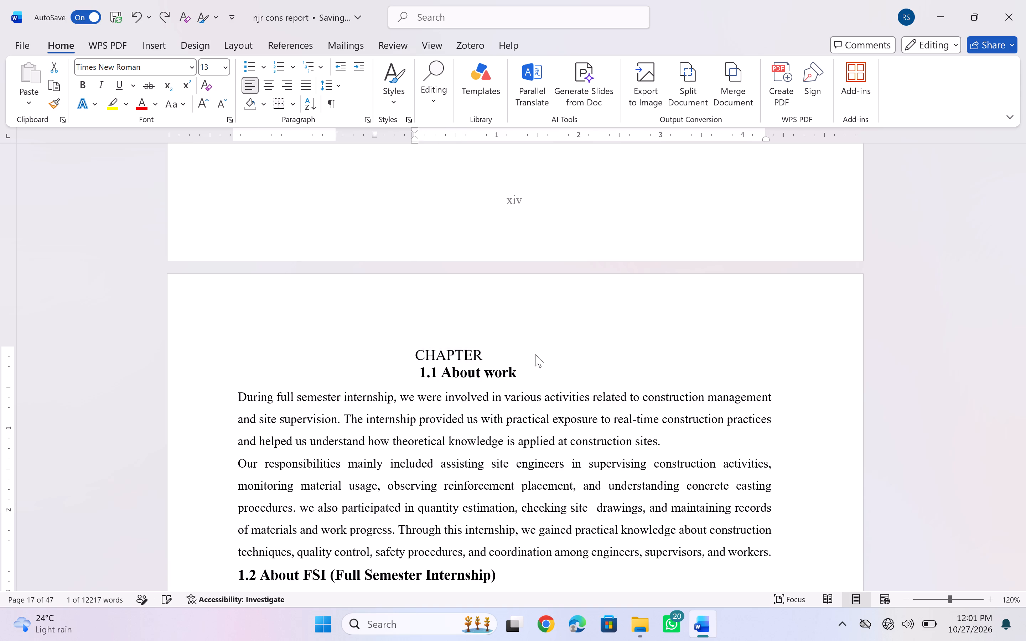
key("ctrl+z")
key("ctrl+z")
key("ctrl+z")
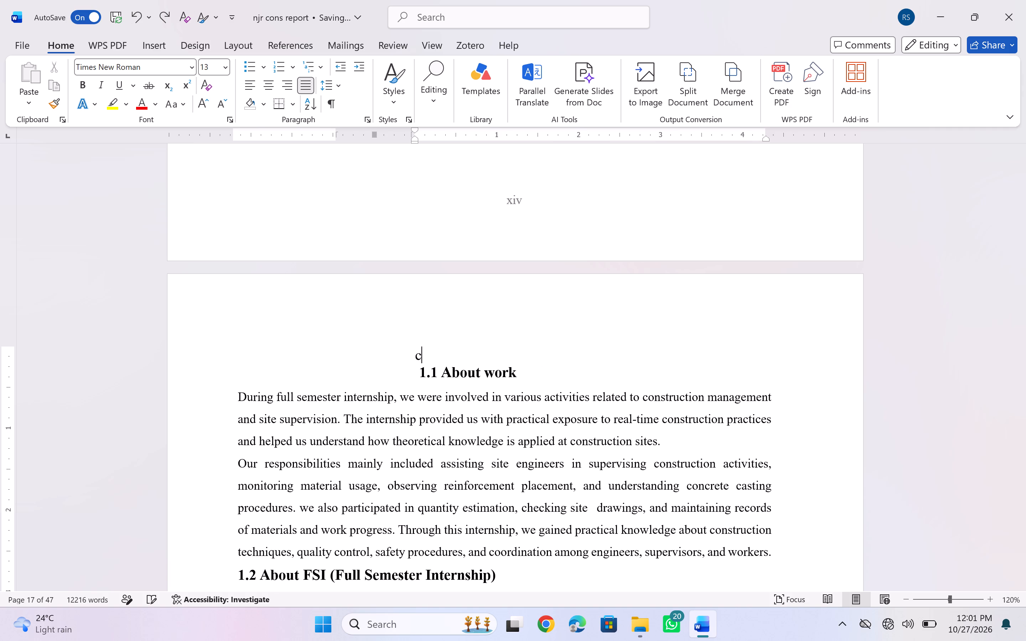
key("ctrl+z")
key("BackSpace")
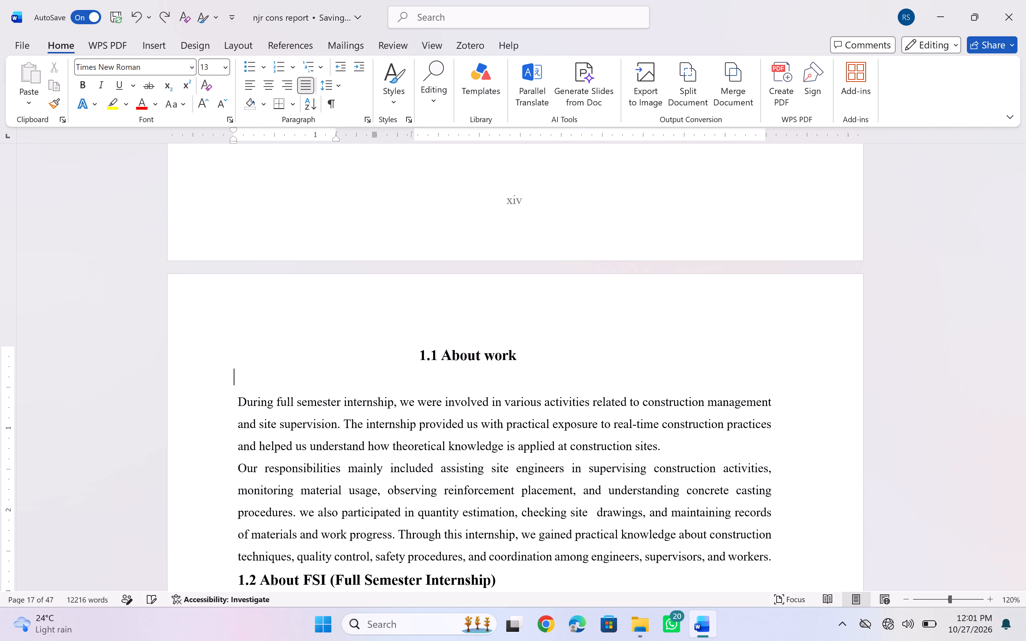
key("ctrl+z")
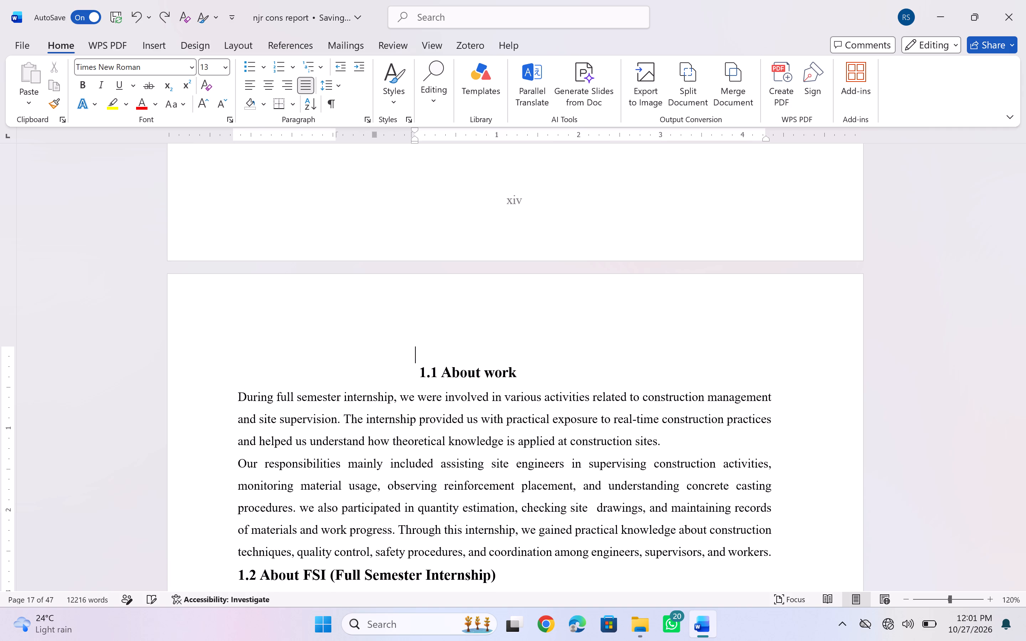
Enter CHAPTER 1 in bold on the empty line above 1.1 About work, at the left margin, and start a new line below it.
left_click(259, 349)
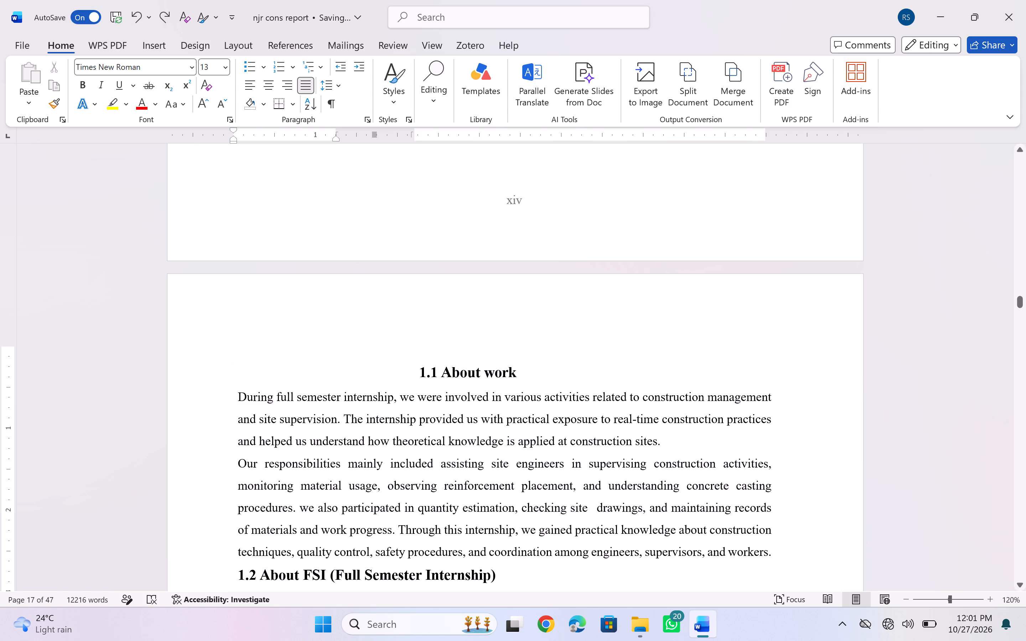
key("c")
key("BackSpace")
key("ctrl+b")
key("c")
type("HAPTER 1")
key("Return")
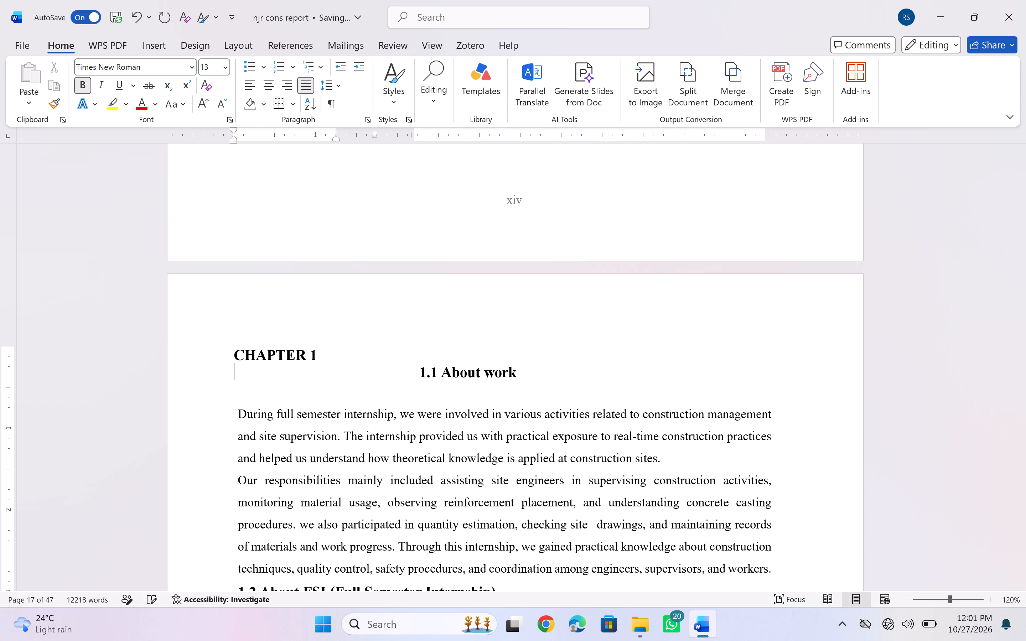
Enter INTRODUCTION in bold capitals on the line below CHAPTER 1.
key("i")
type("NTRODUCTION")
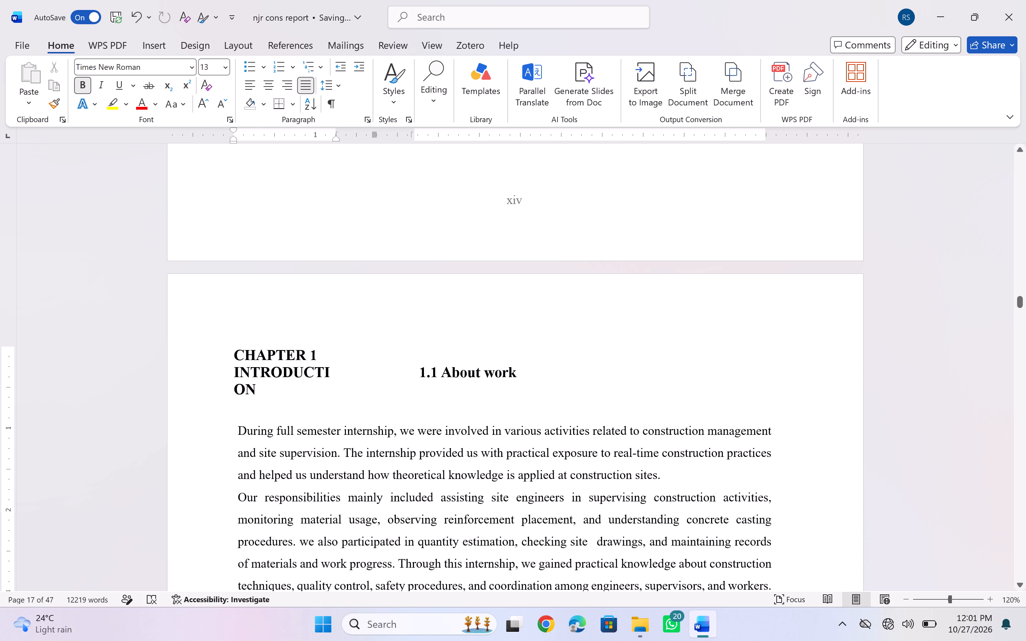
Centre the CHAPTER 1 and INTRODUCTION heading lines.
left_click_drag(234, 355, 281, 394)
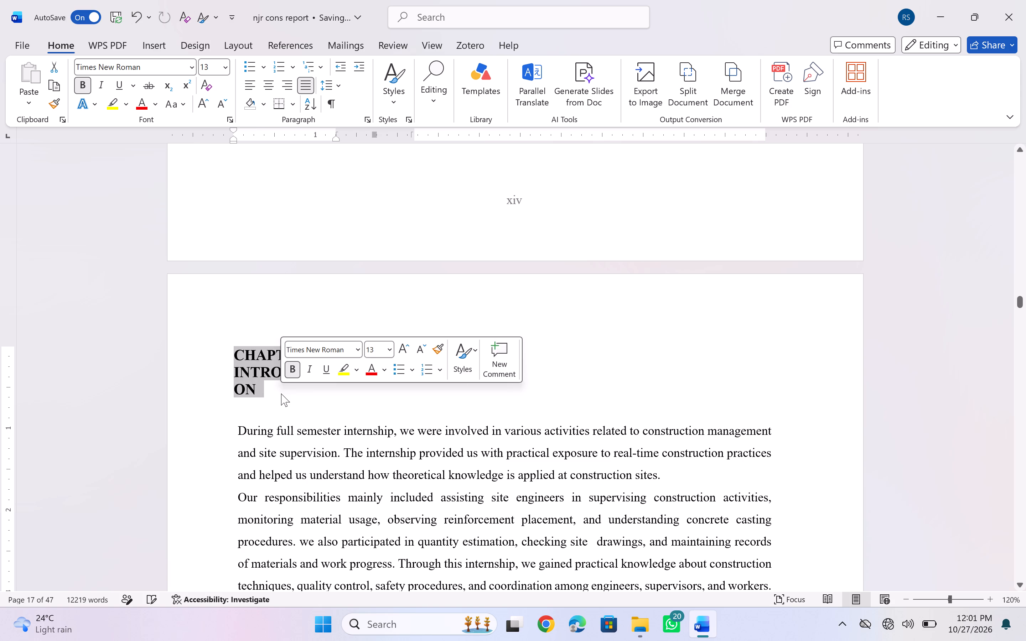
left_click(264, 77)
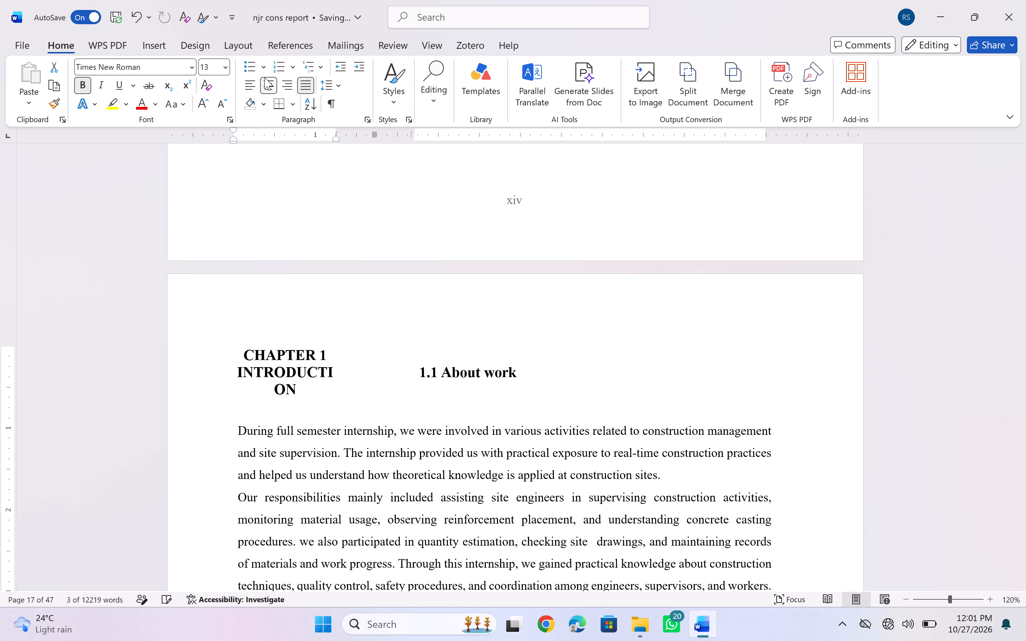
left_click(264, 77)
left_click(264, 77)
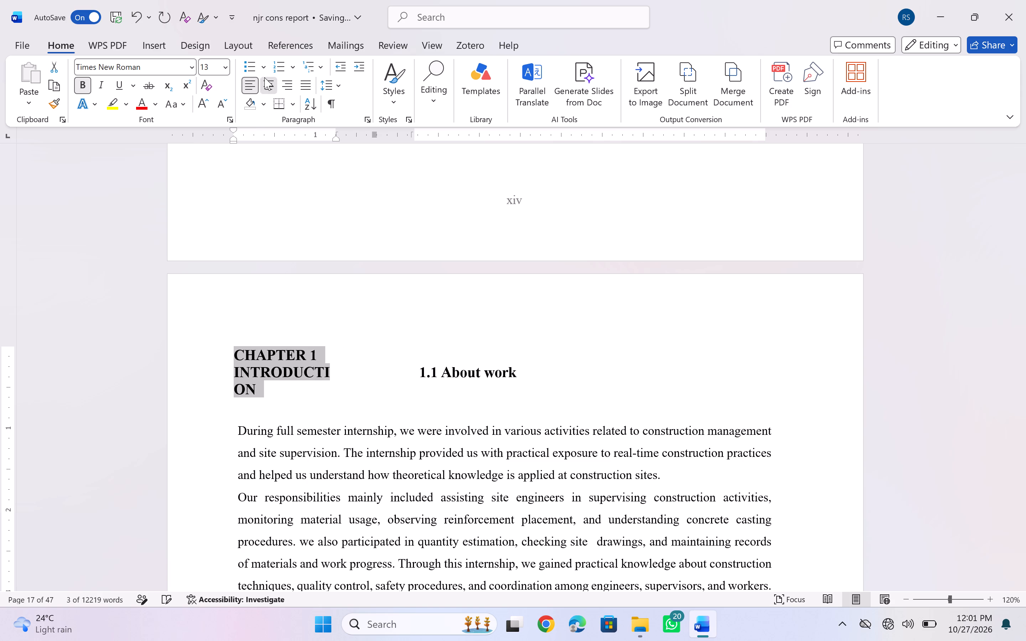
left_click(275, 356)
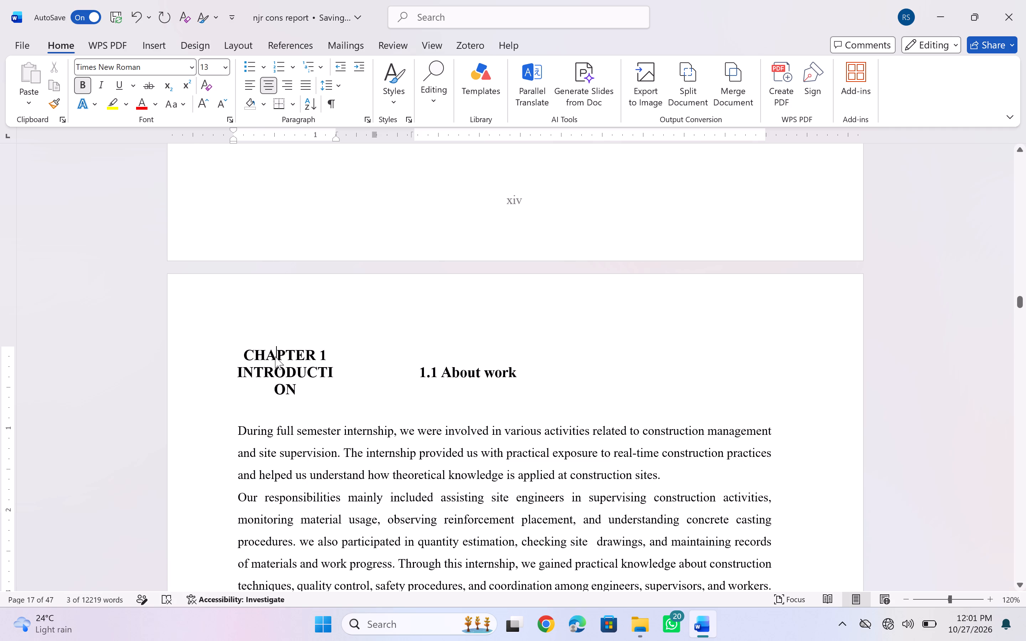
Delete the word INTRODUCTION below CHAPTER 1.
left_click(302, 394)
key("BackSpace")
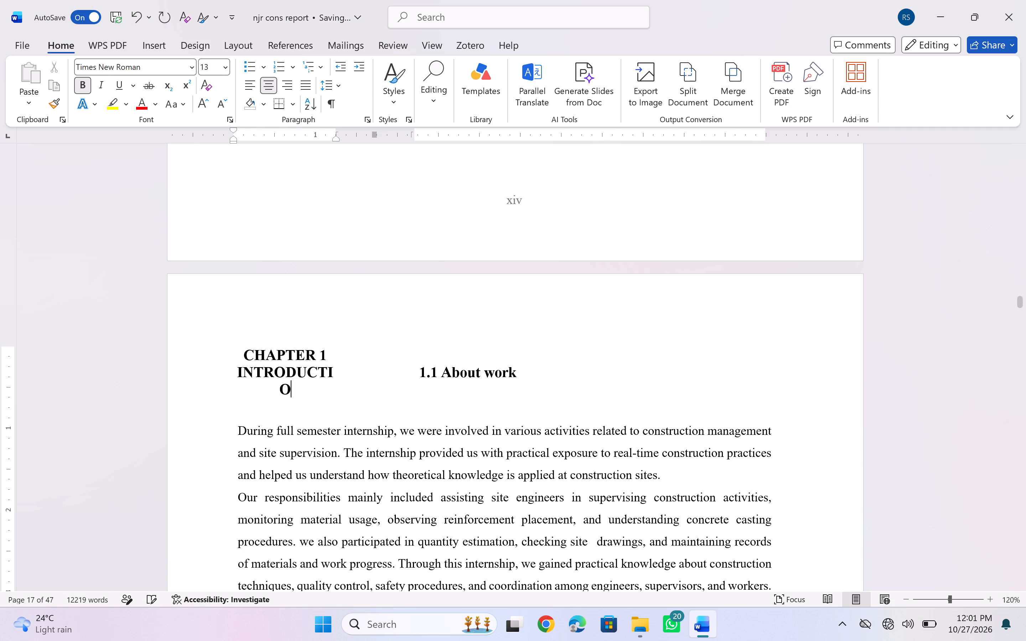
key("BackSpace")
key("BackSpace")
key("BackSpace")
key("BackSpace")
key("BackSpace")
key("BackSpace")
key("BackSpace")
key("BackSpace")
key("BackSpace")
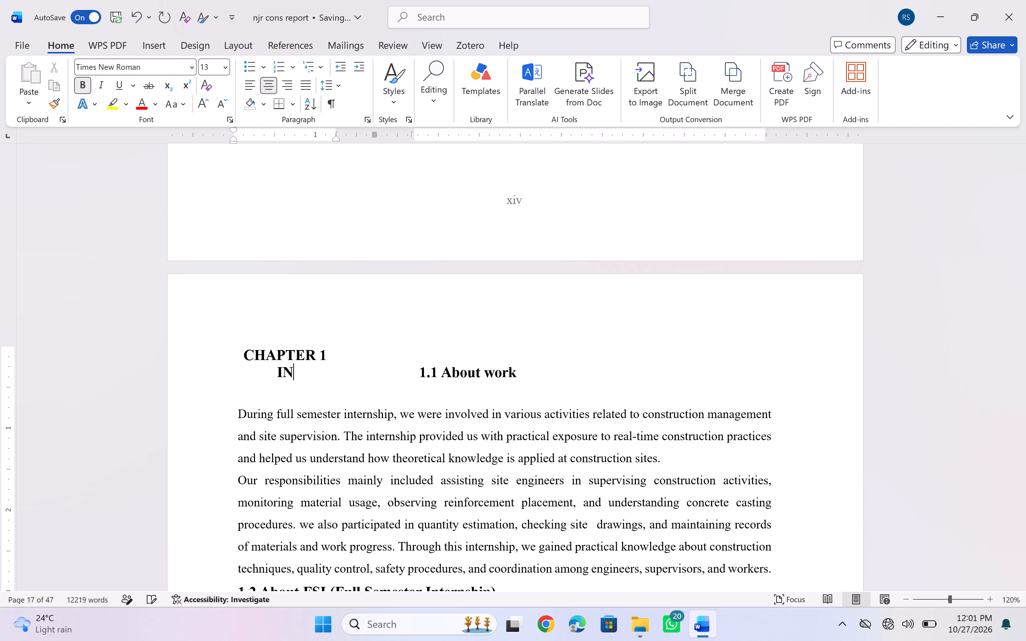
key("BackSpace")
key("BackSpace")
Insert empty lines below the CHAPTER 1 heading to space it from 1.1 About work.
key("Return")
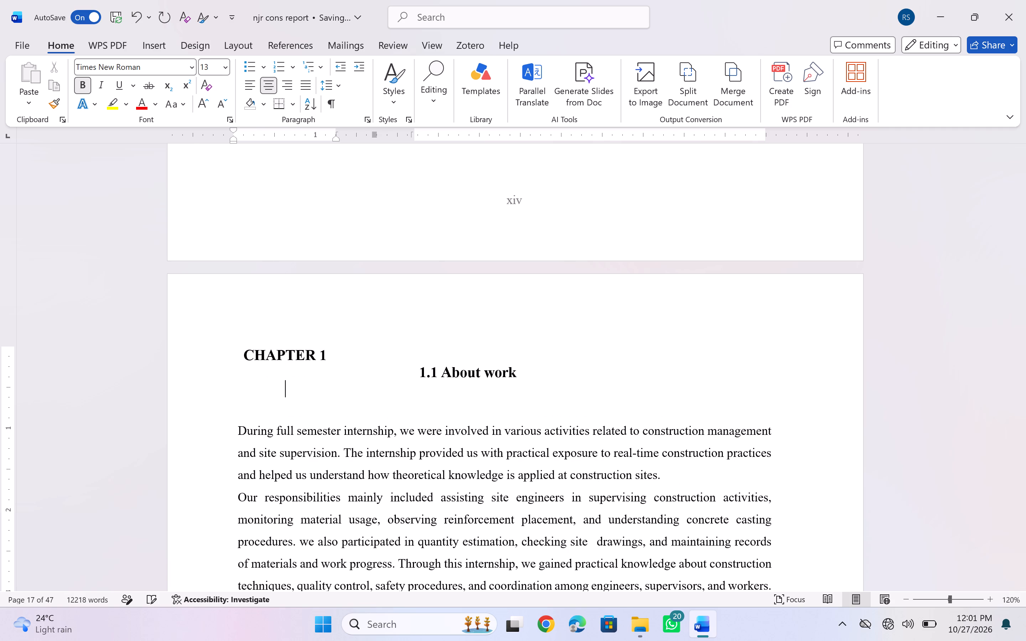
key("Return")
key("Return")
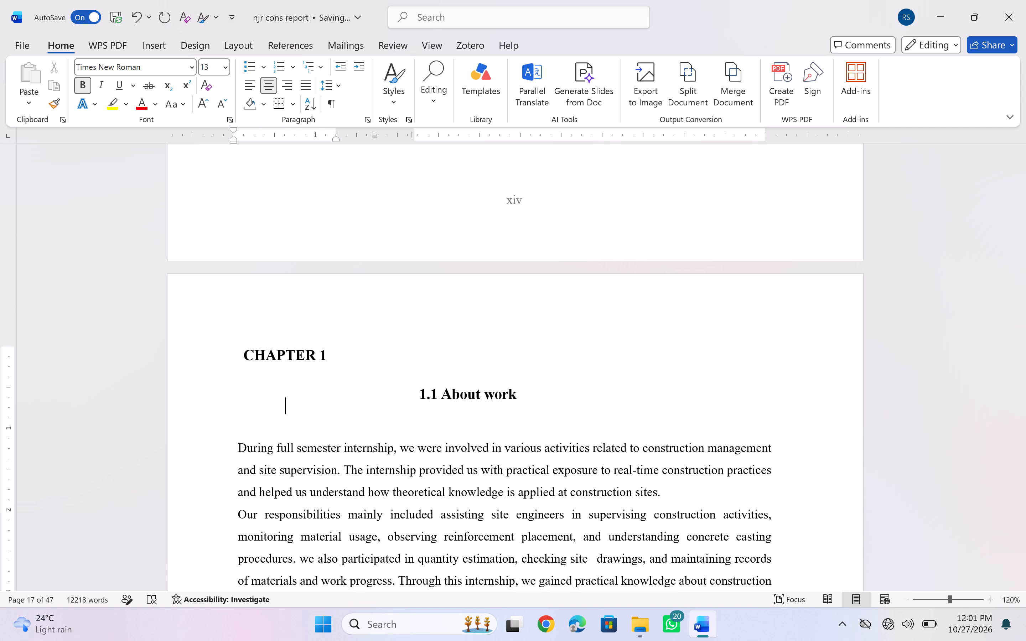
key("Return")
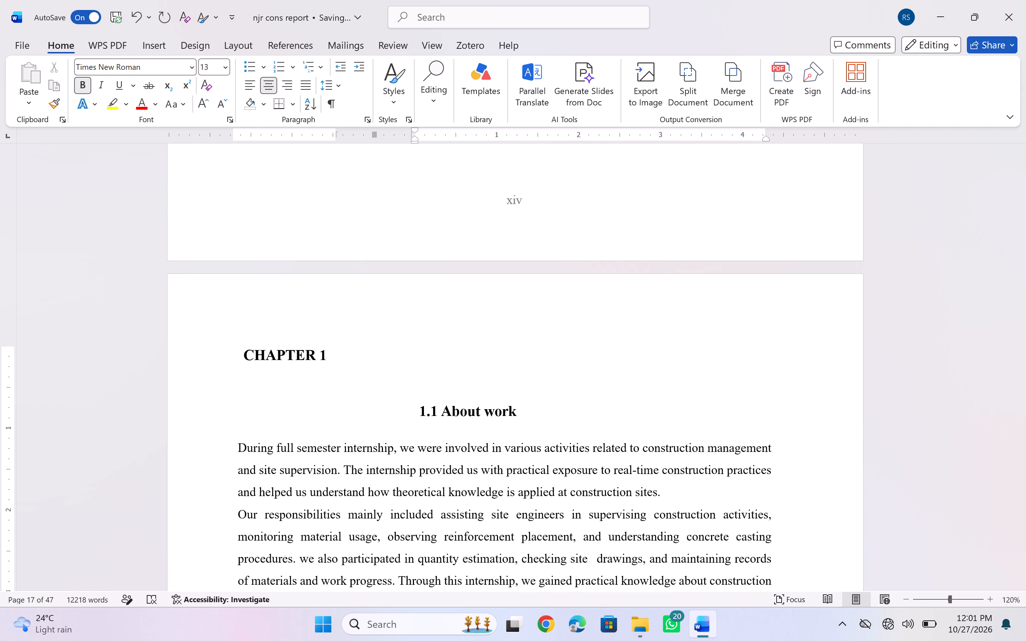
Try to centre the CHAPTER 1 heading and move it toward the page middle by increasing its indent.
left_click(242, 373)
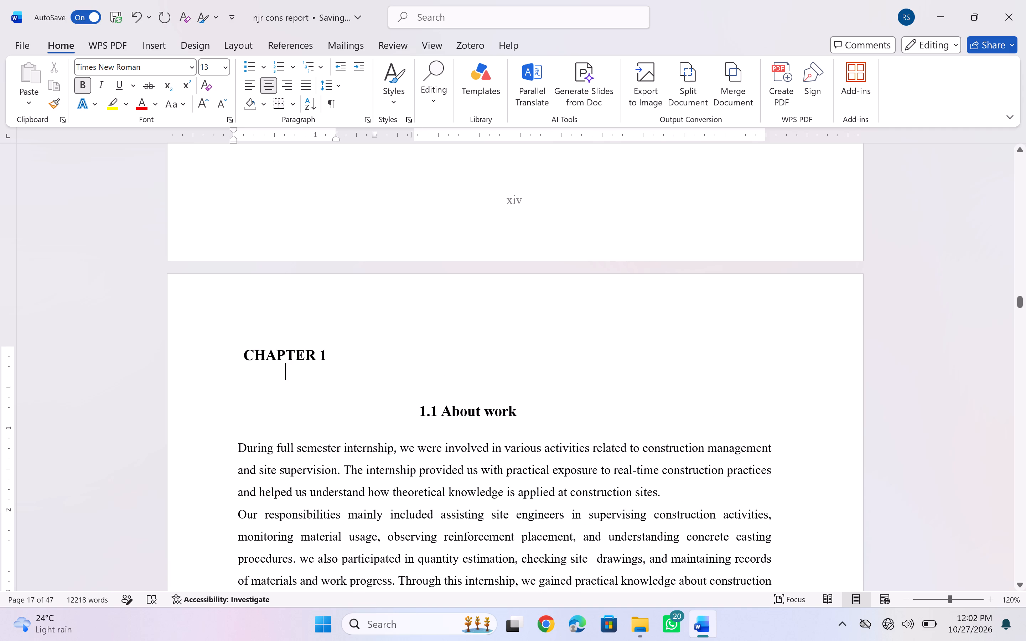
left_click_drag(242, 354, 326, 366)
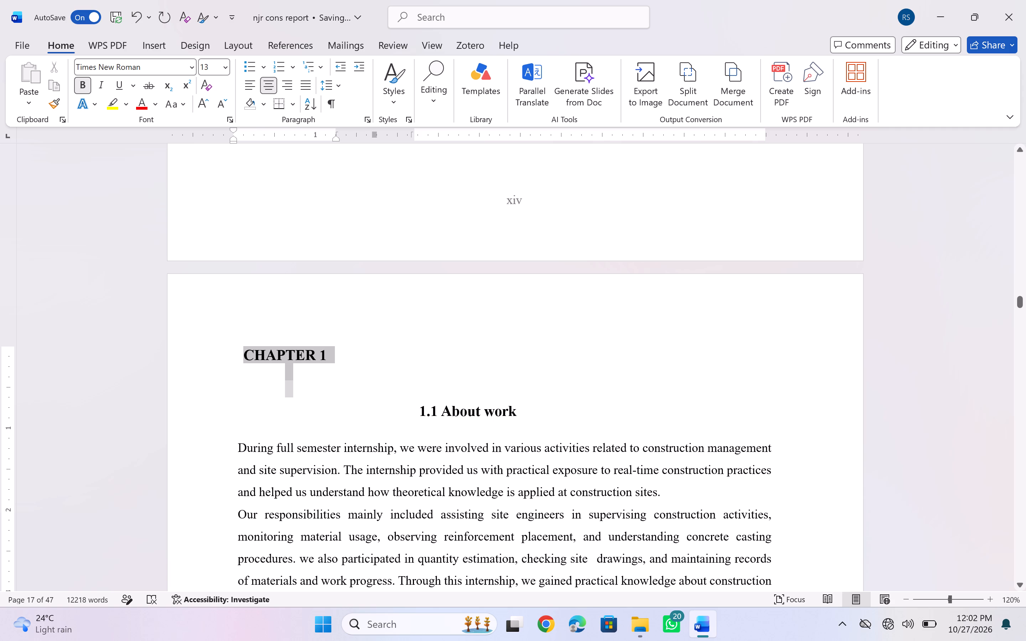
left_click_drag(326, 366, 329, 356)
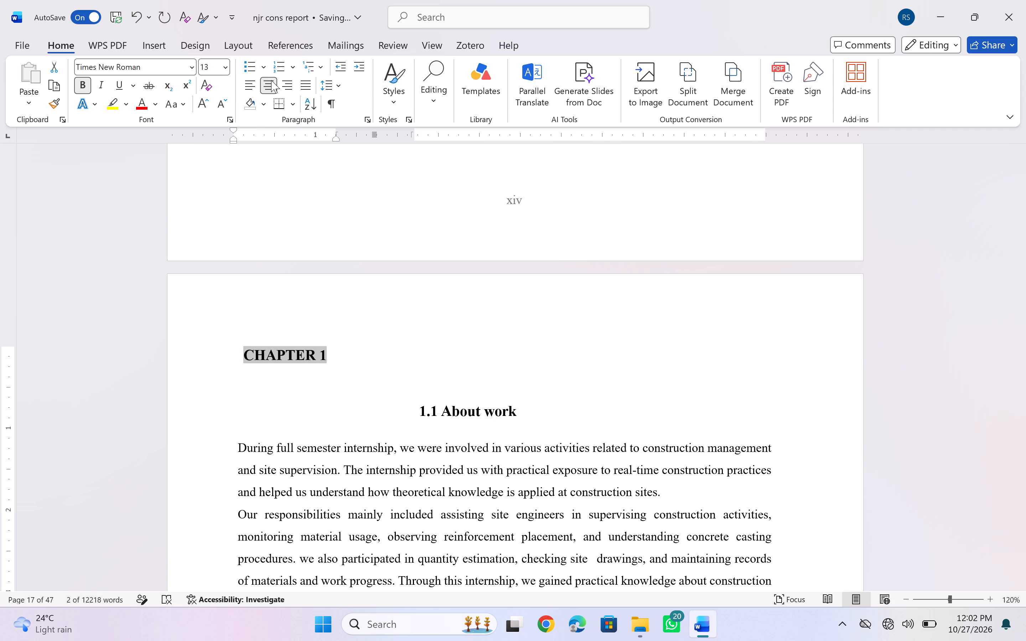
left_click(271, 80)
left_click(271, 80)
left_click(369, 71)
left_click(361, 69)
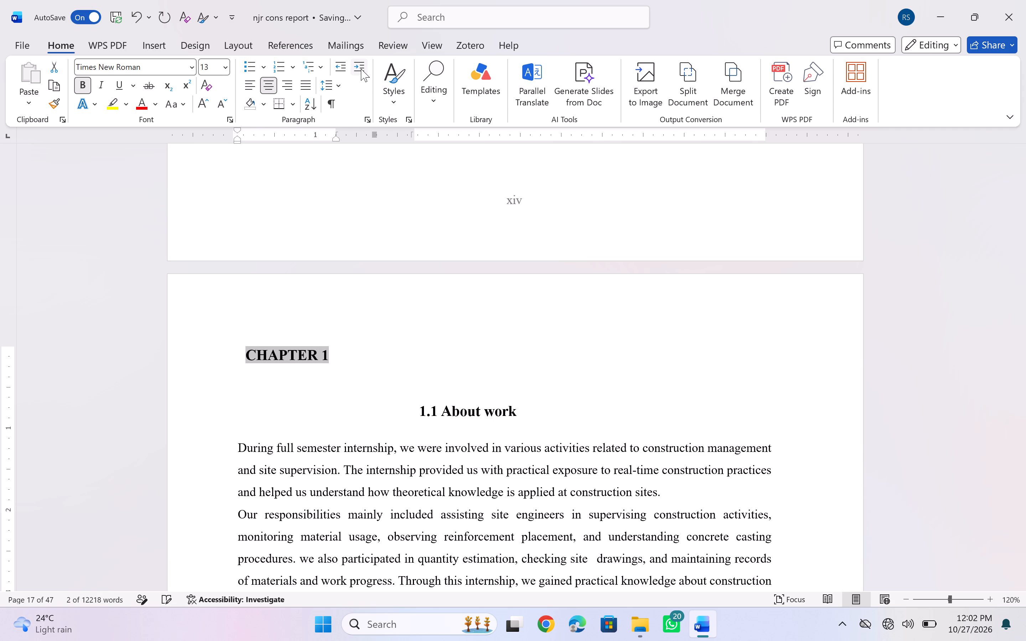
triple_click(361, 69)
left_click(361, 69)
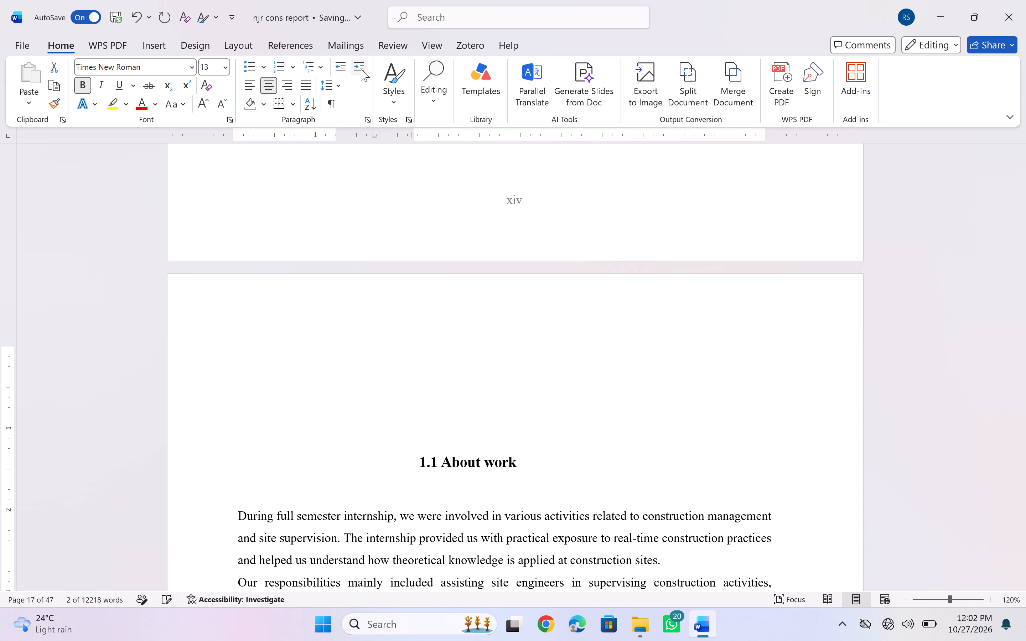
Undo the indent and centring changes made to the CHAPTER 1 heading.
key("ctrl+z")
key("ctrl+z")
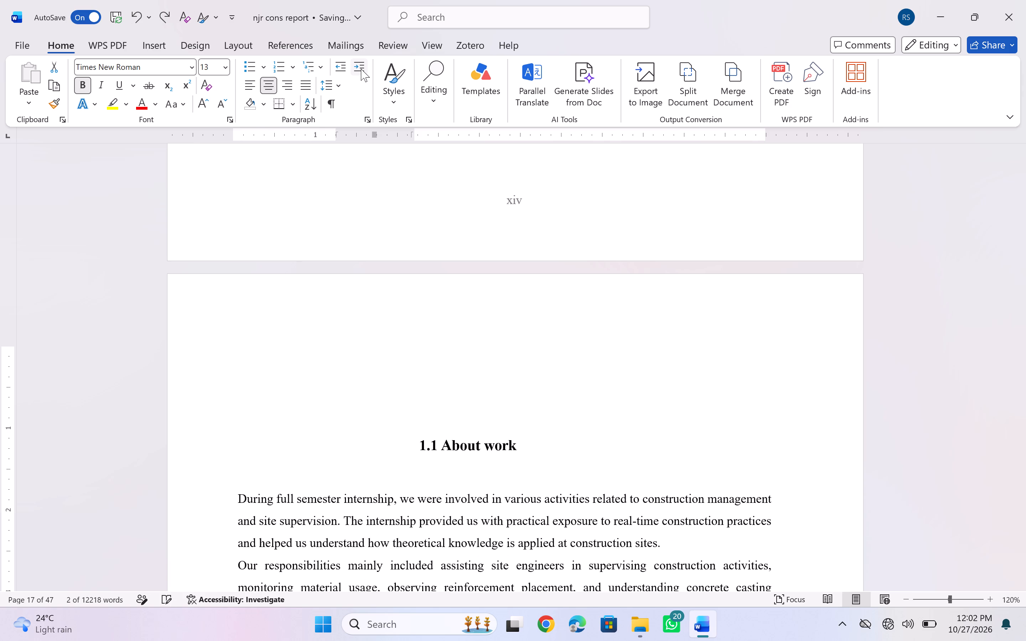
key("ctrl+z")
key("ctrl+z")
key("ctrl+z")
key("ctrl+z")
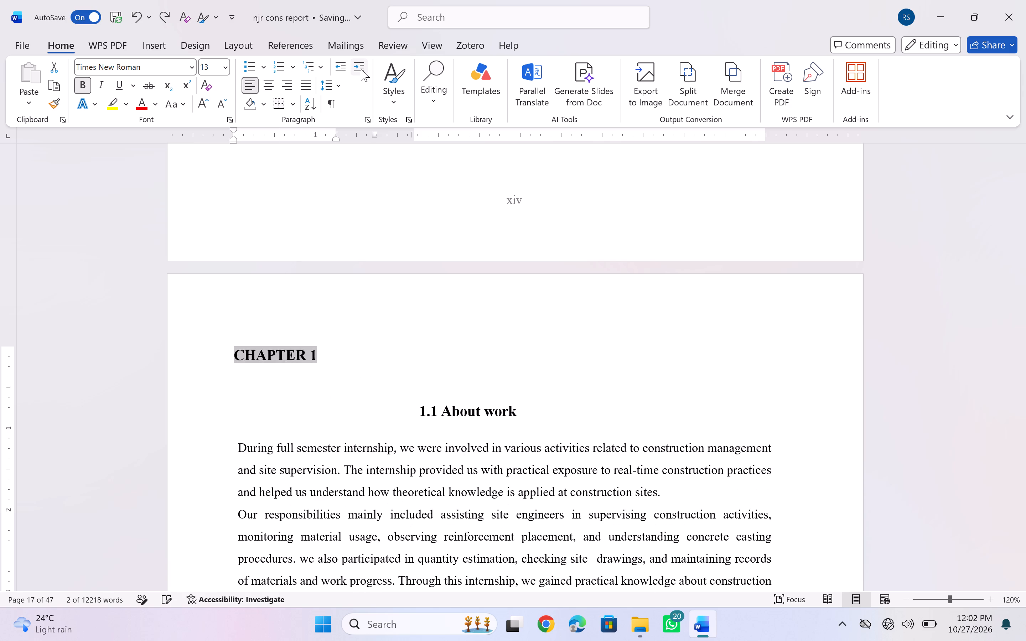
Undo the earlier edits back to before the CHAPTER 1 and INTRODUCTION lines were entered beside 1.1 About work.
key("ctrl+z")
key("ctrl+z")
key("ctrl+z")
key("ctrl+z")
key("ctrl+z")
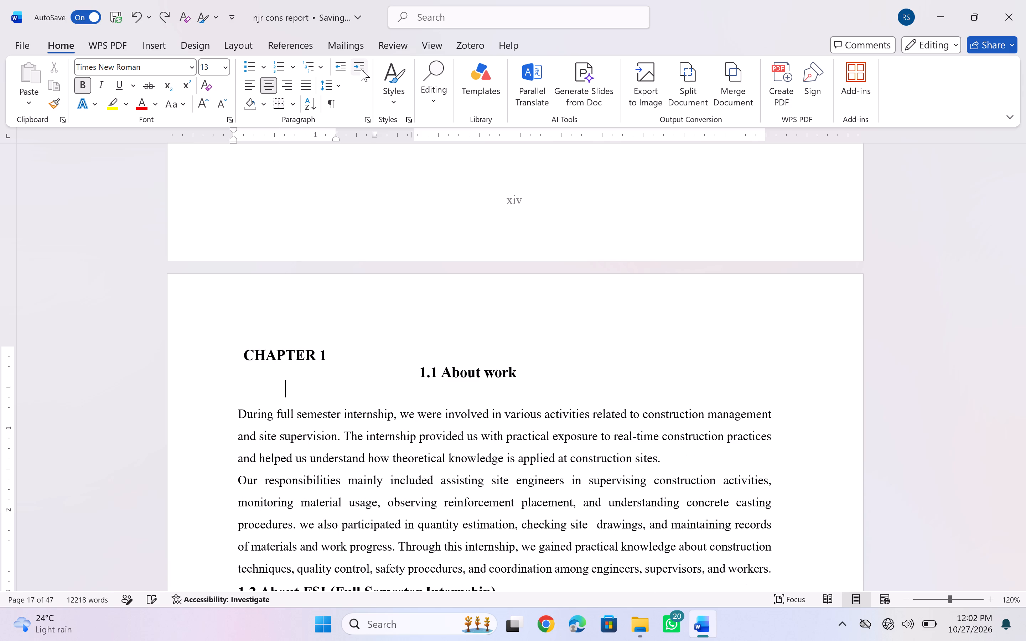
key("ctrl+z")
key("ctrl+z")
key("ctrl+z")
key("ctrl+z")
key("ctrl+z")
key("ctrl+z")
key("ctrl+z")
key("ctrl+z")
key("ctrl+z")
key("ctrl+z")
key("ctrl+z")
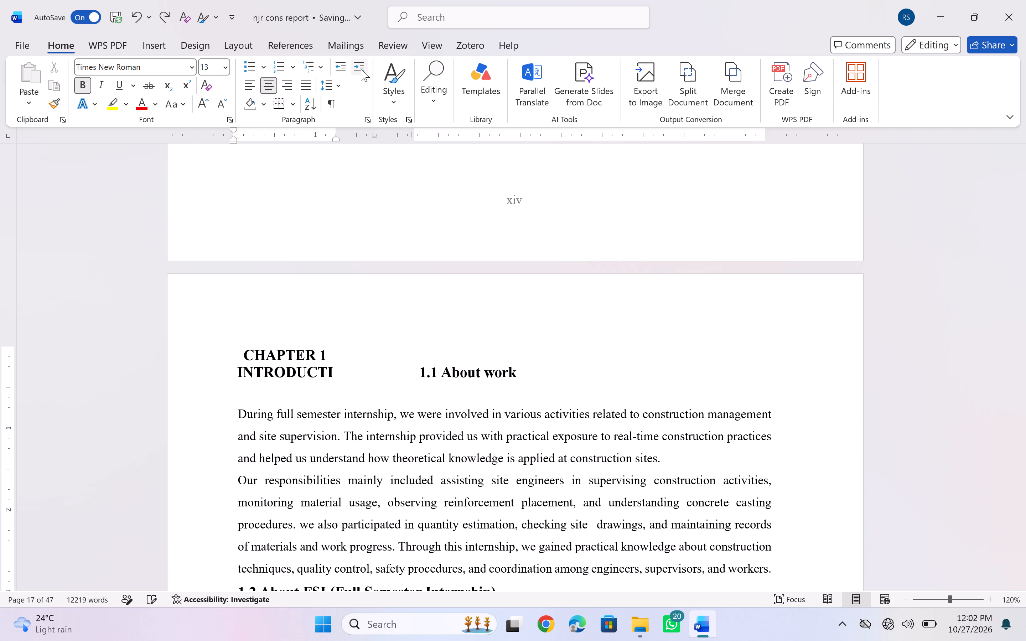
key("ctrl+z")
key("ctrl+z")
key("ctrl+z")
key("ctrl+z")
key("ctrl+z")
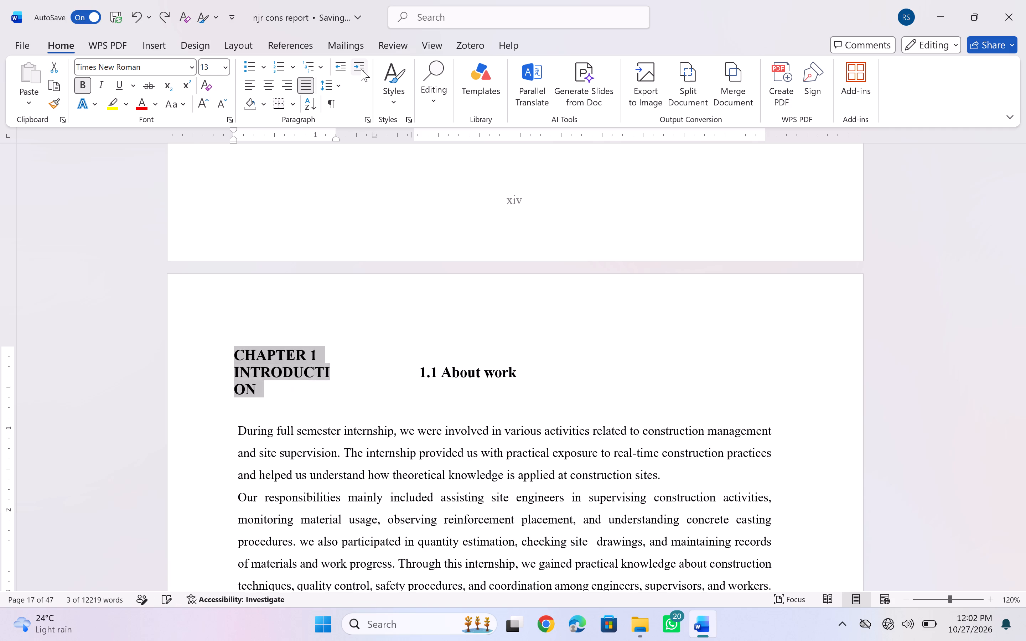
key("ctrl+z")
key("ctrl+z")
key("ctrl+z")
key("ctrl+z")
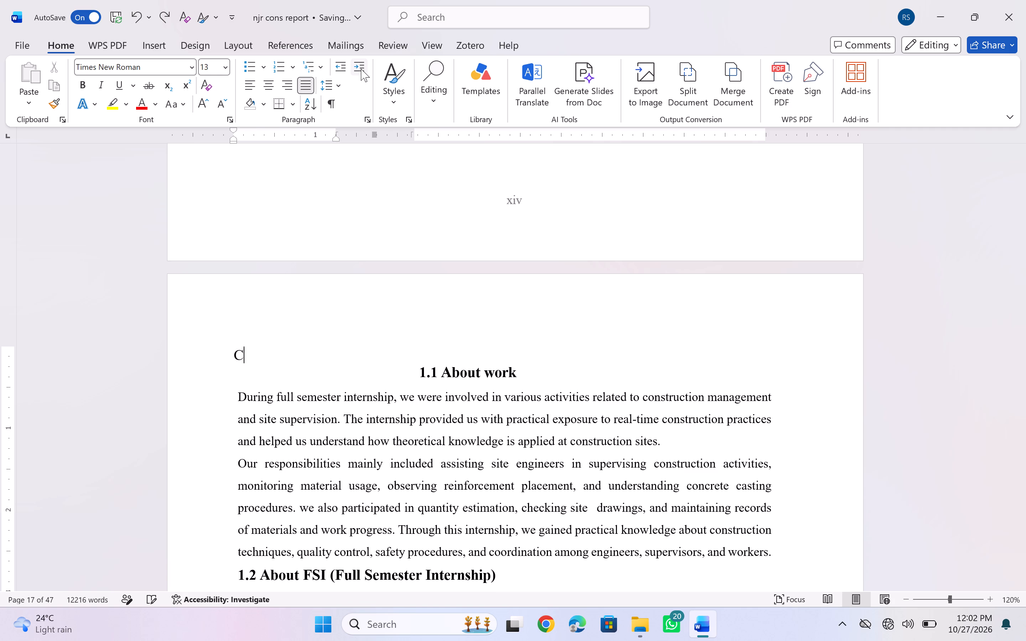
key("ctrl+z")
key("ctrl+z")
key("ctrl+z")
key("ctrl+z")
key("ctrl+z")
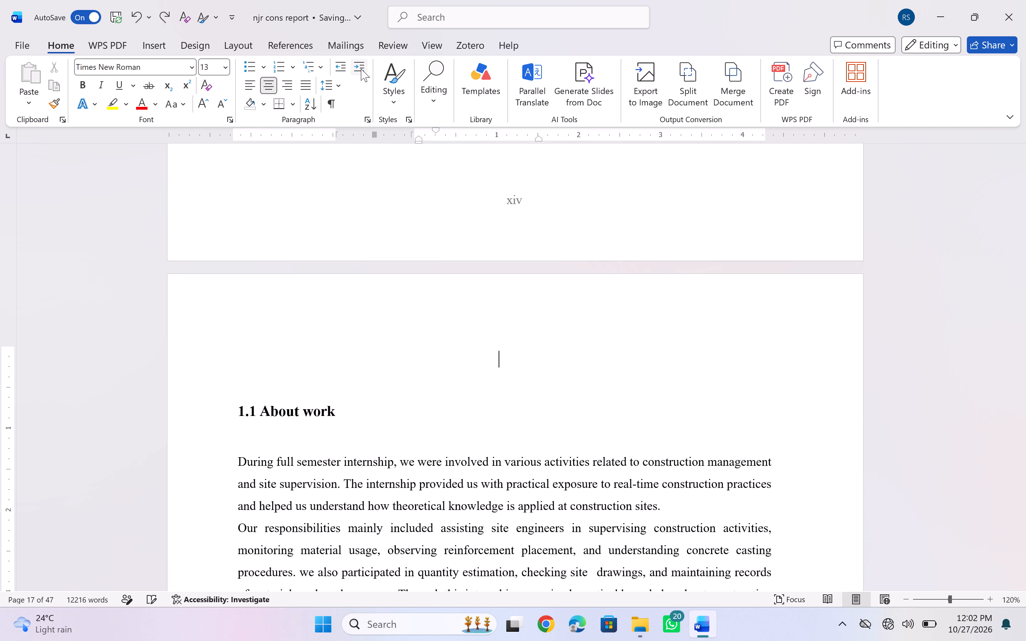
Keep undoing until the original CHAPTER-1 and INTRODUCTION headings are restored above 1.1 About work.
key("ctrl+z")
key("ctrl+z")
key("ctrl+z")
key("ctrl+z")
key("ctrl+z")
key("ctrl+z")
key("ctrl+z")
key("ctrl+z")
key("ctrl+z")
key("ctrl+z")
key("ctrl+z")
key("ctrl+z")
key("ctrl+z")
key("ctrl+z")
key("ctrl+z")
key("ctrl+z")
key("ctrl+z")
key("ctrl+z")
key("ctrl+z")
key("ctrl+z")
key("ctrl+z")
key("ctrl+z")
key("ctrl+z")
key("ctrl+z")
key("ctrl+z")
key("ctrl+z")
key("ctrl+z")
key("ctrl+z")
key("ctrl+z")
key("ctrl+z")
key("ctrl+z")
key("ctrl+z")
key("ctrl+z")
key("ctrl+z")
key("ctrl+z")
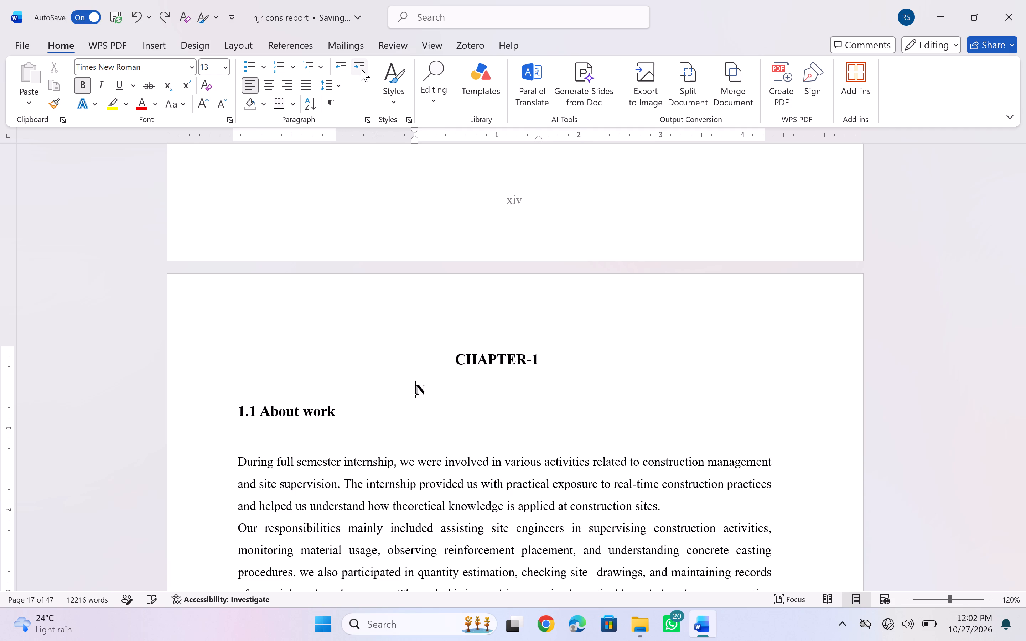
key("ctrl+z")
key("ctrl+z")
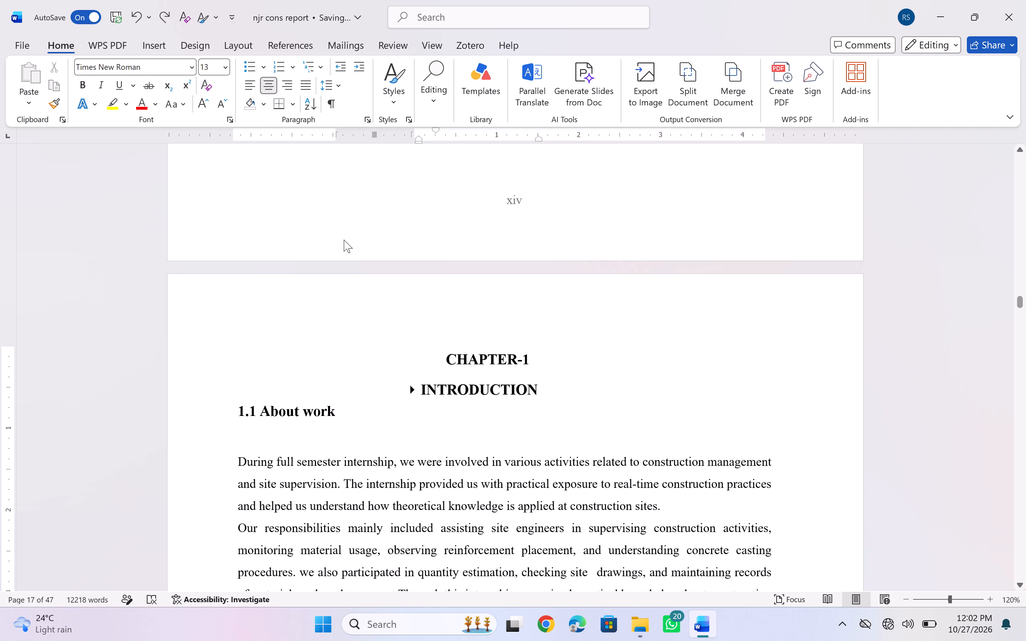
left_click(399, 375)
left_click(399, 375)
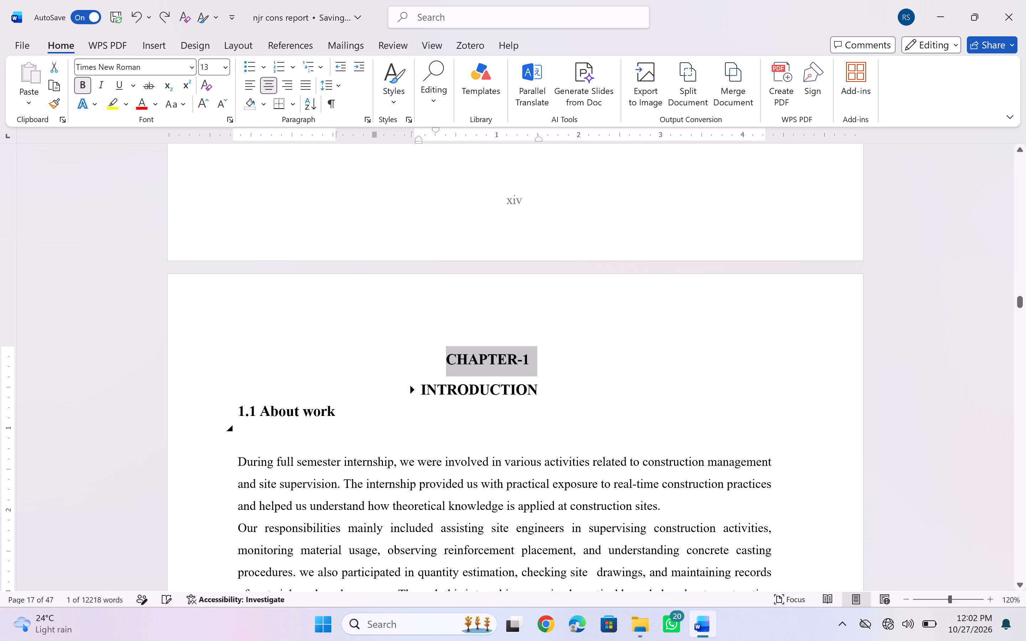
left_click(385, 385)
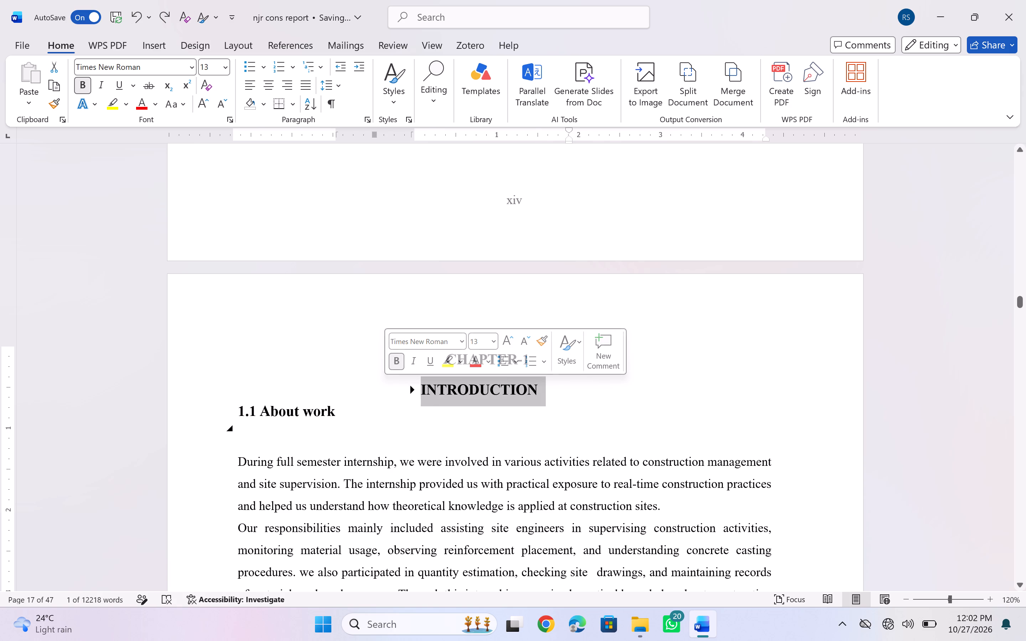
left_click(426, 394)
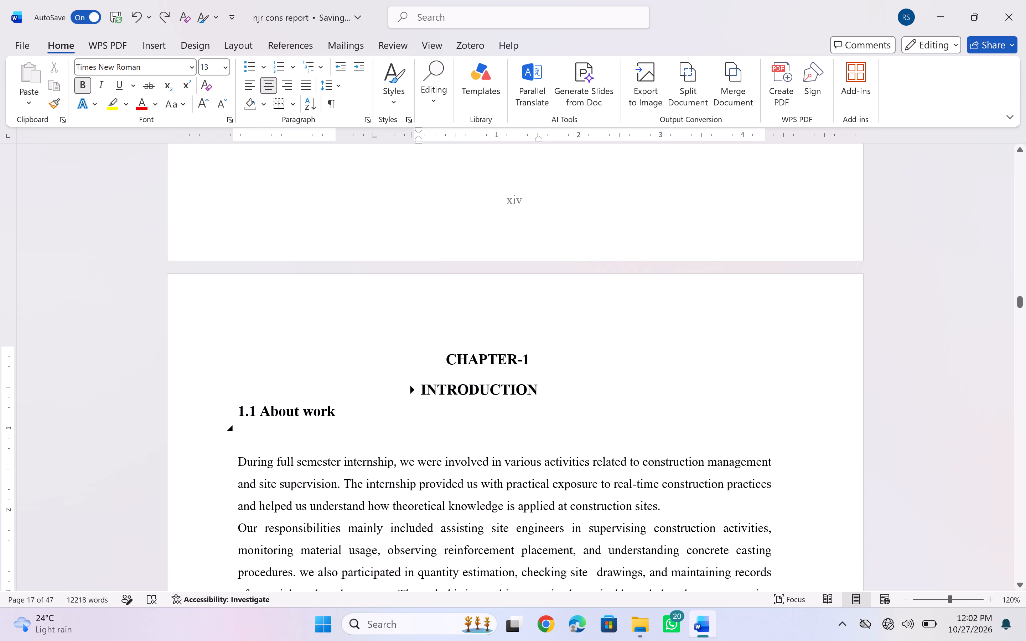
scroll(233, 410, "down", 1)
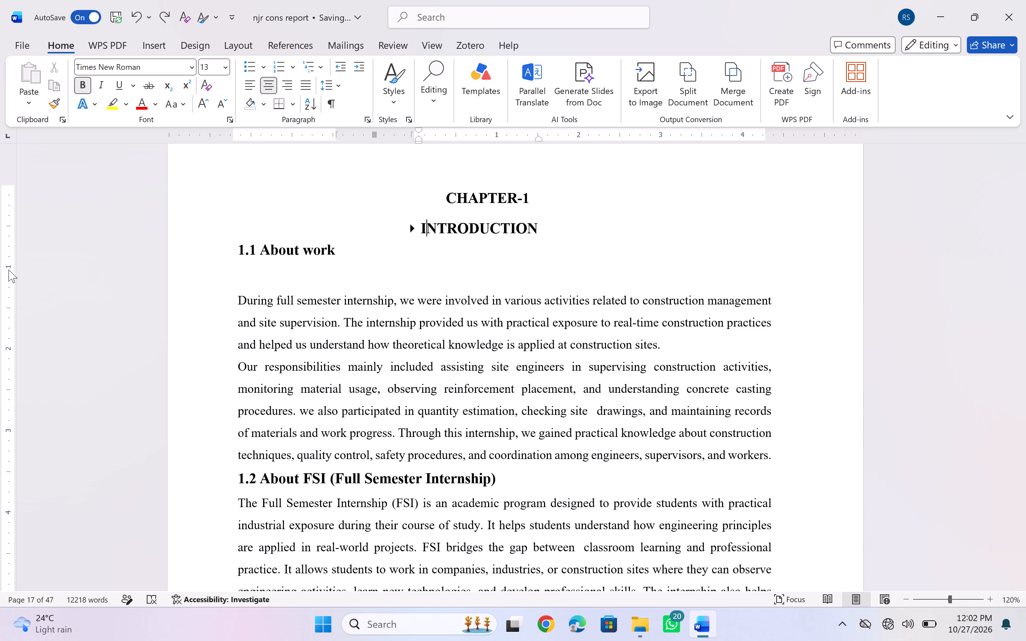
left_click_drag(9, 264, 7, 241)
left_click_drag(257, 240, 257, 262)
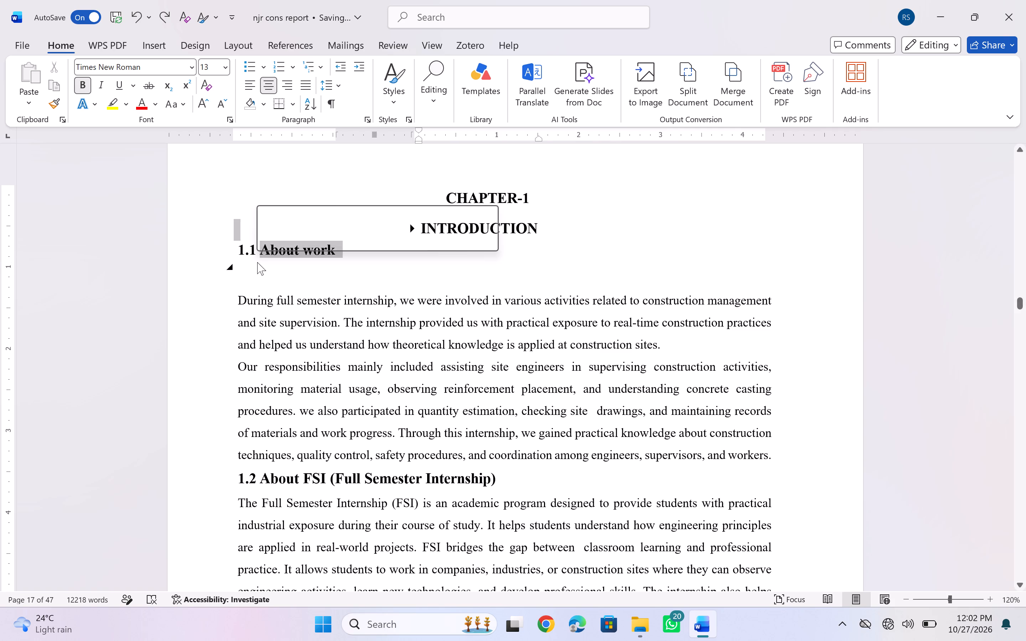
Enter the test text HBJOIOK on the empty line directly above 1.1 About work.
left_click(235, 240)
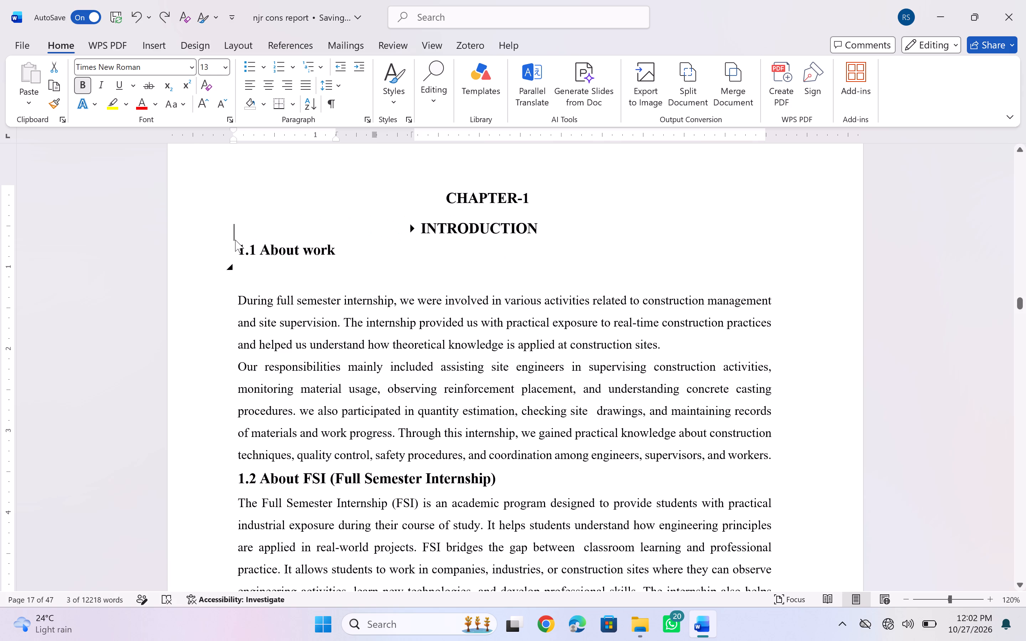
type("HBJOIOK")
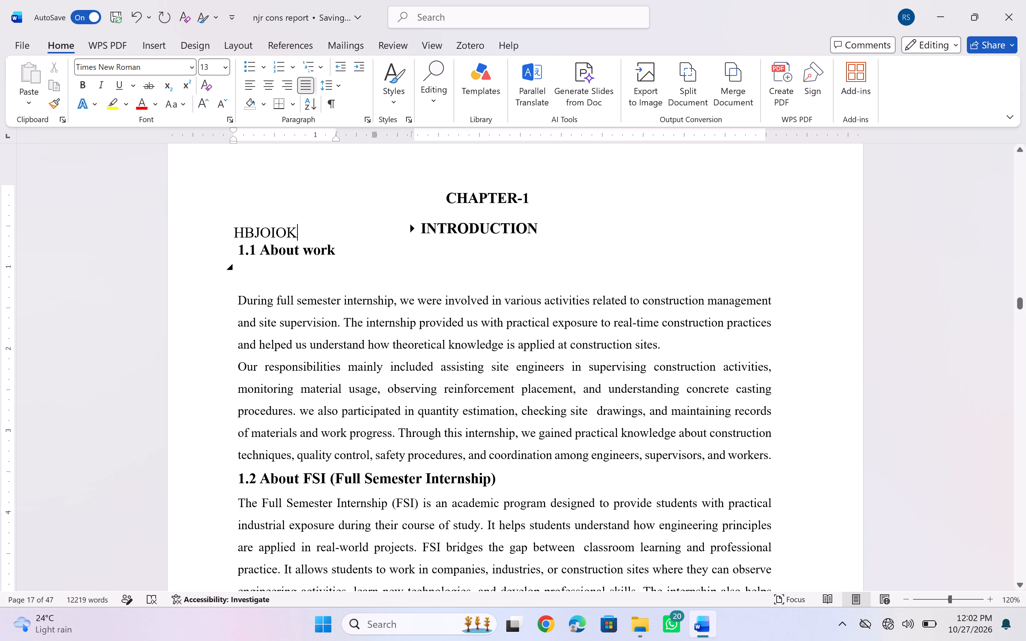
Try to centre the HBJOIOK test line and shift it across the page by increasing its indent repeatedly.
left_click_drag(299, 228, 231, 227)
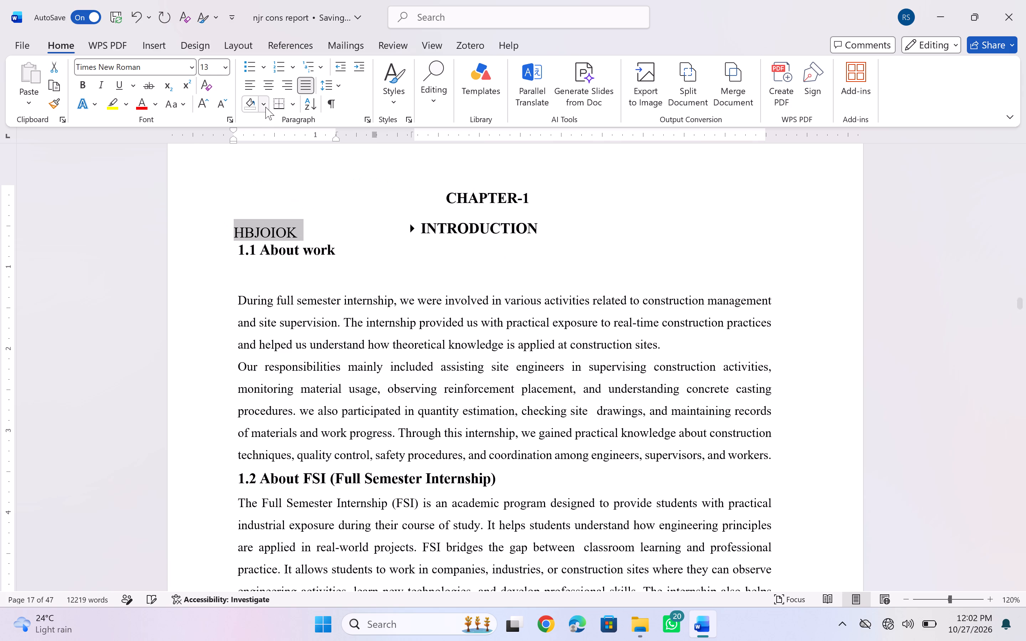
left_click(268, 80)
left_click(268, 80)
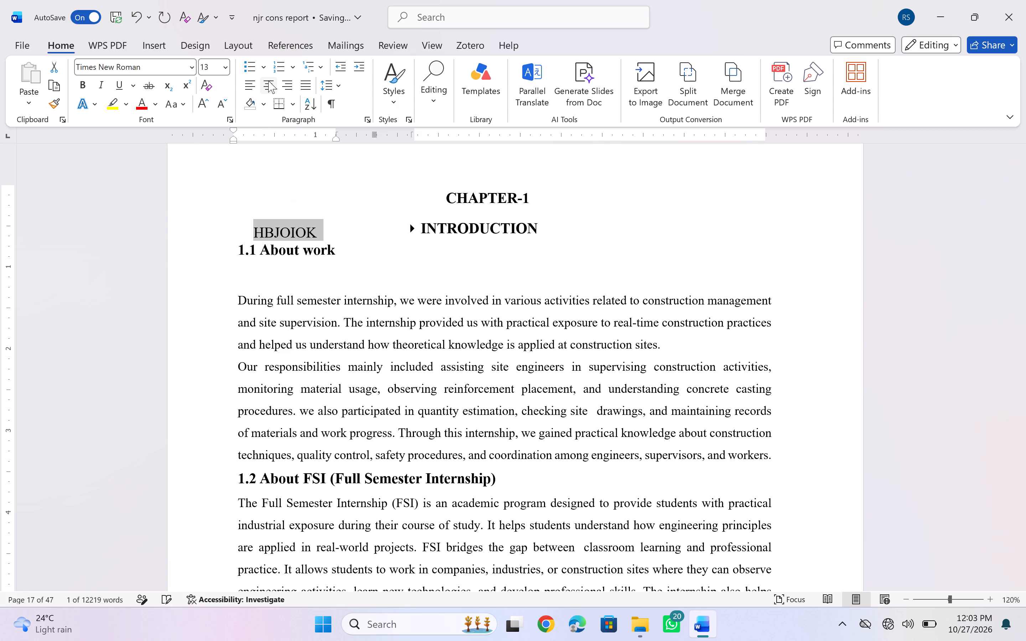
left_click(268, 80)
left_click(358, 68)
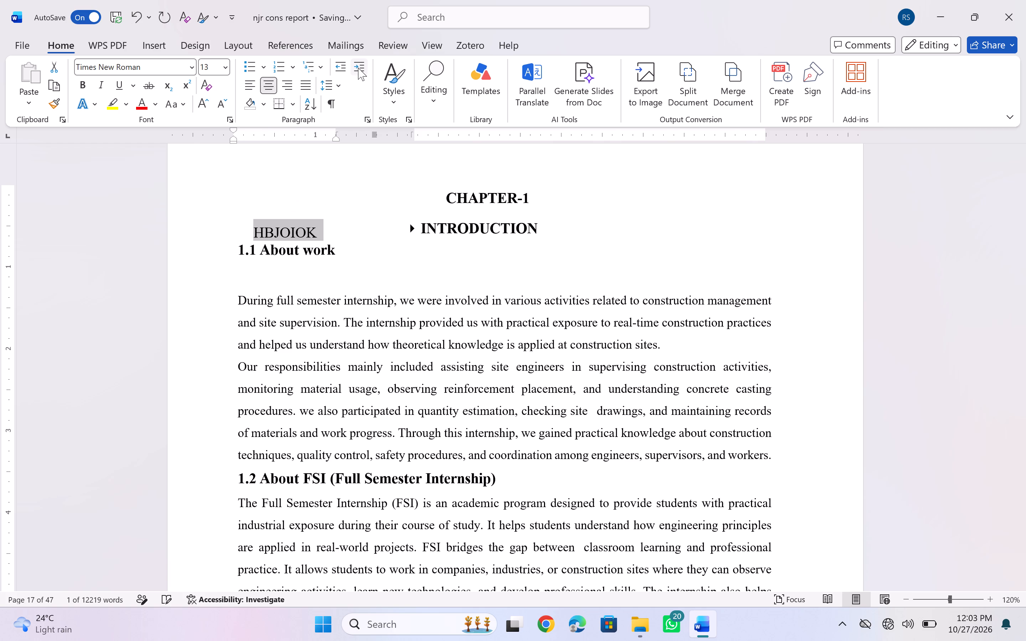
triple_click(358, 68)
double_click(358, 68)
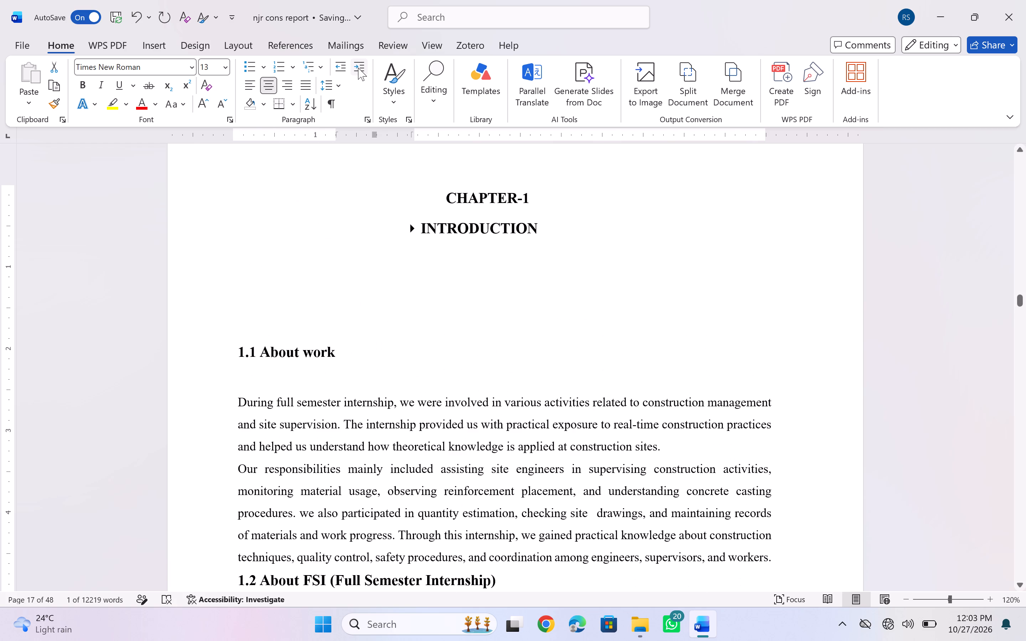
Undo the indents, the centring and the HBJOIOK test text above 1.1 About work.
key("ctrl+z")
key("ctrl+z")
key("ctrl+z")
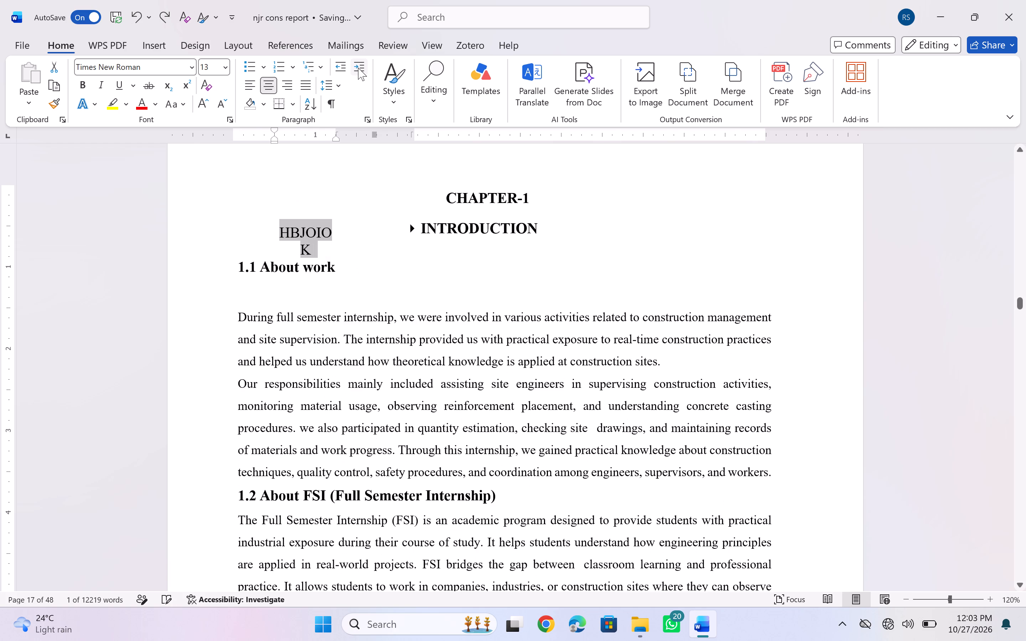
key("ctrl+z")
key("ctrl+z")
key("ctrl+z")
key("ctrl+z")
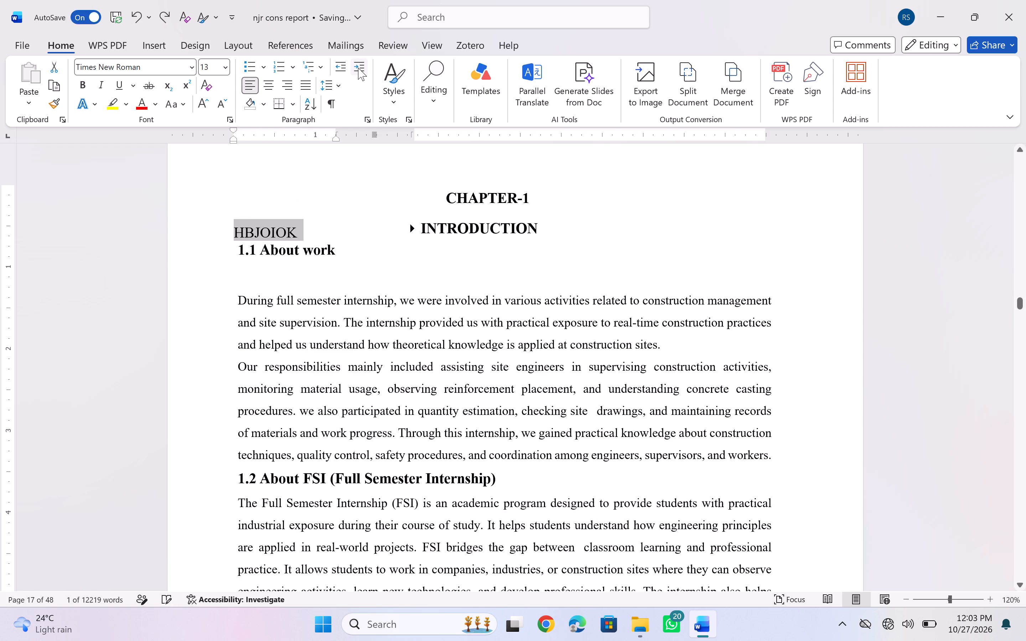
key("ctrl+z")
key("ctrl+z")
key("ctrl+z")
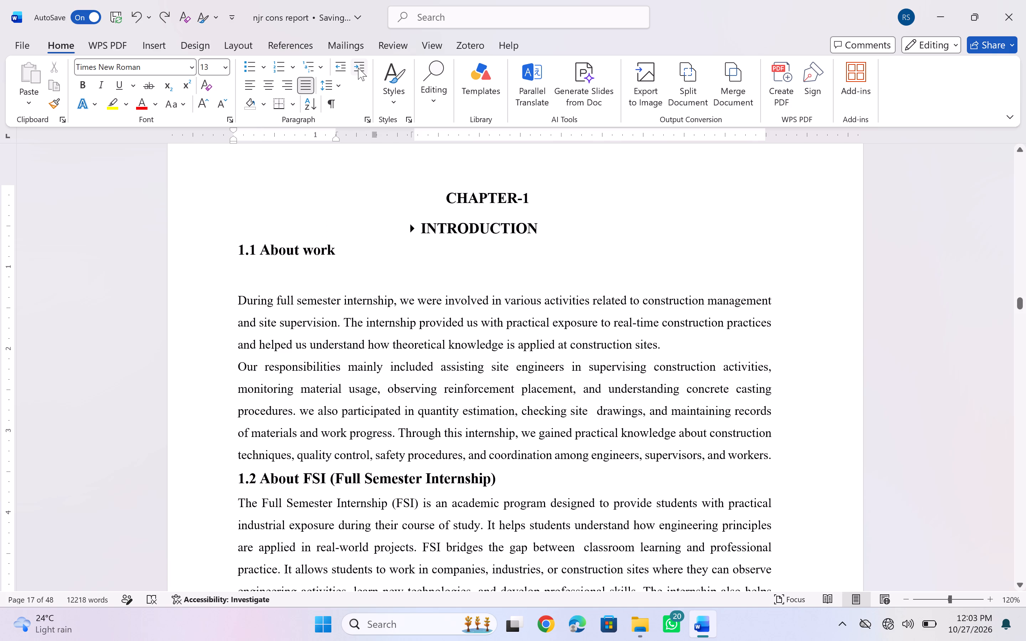
Split the chapter 2 heading so PROFILE OF THE COMPANY sits on its own line below CHAPTER-2, without its first-line indent.
scroll(365, 303, "down", 1)
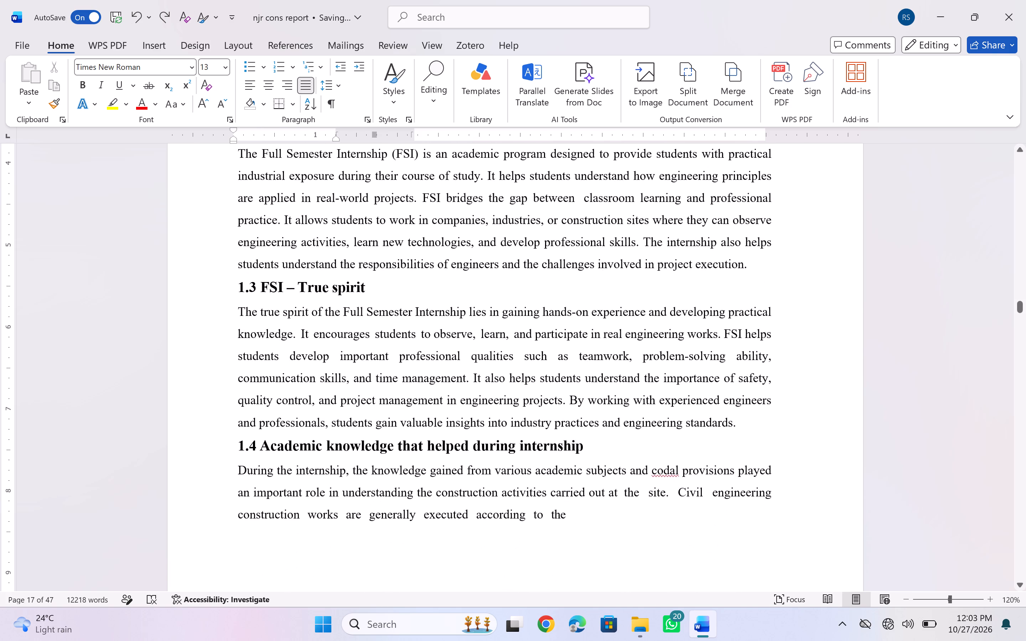
scroll(365, 303, "down", 5)
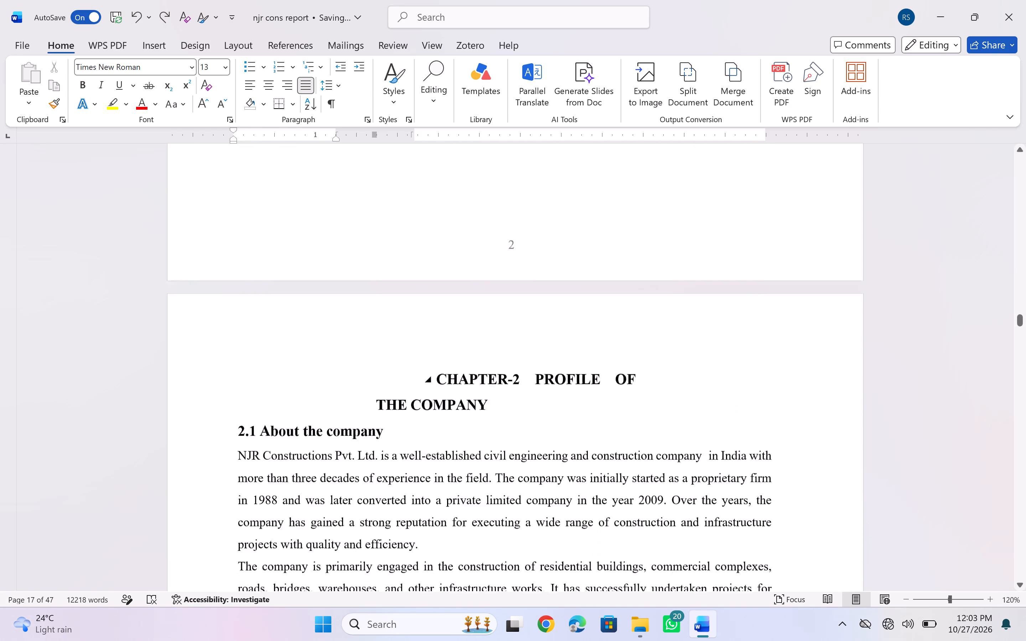
scroll(365, 303, "down", 1)
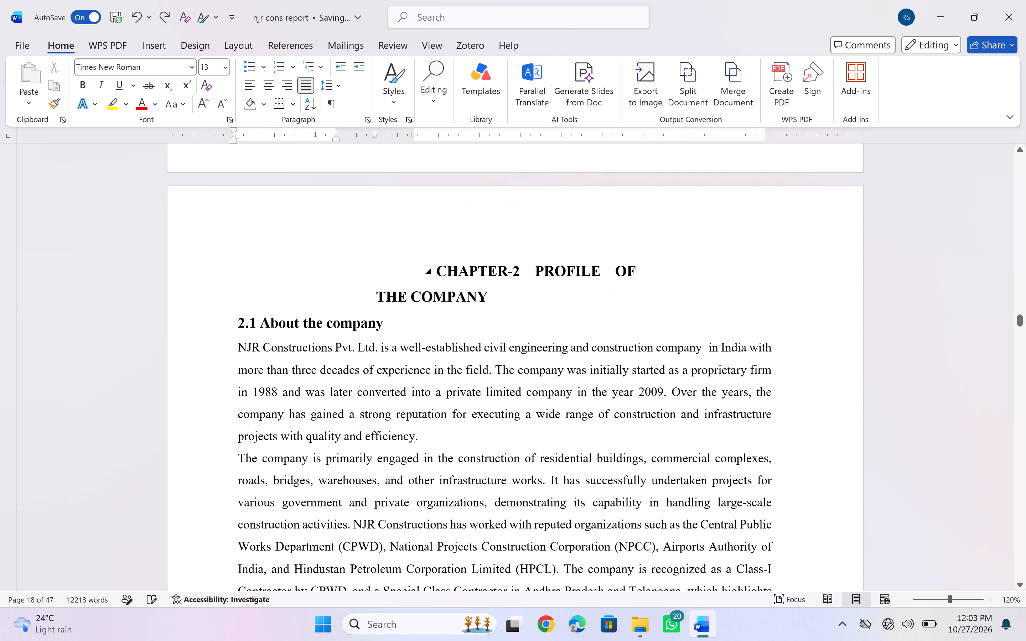
scroll(365, 303, "down", 1)
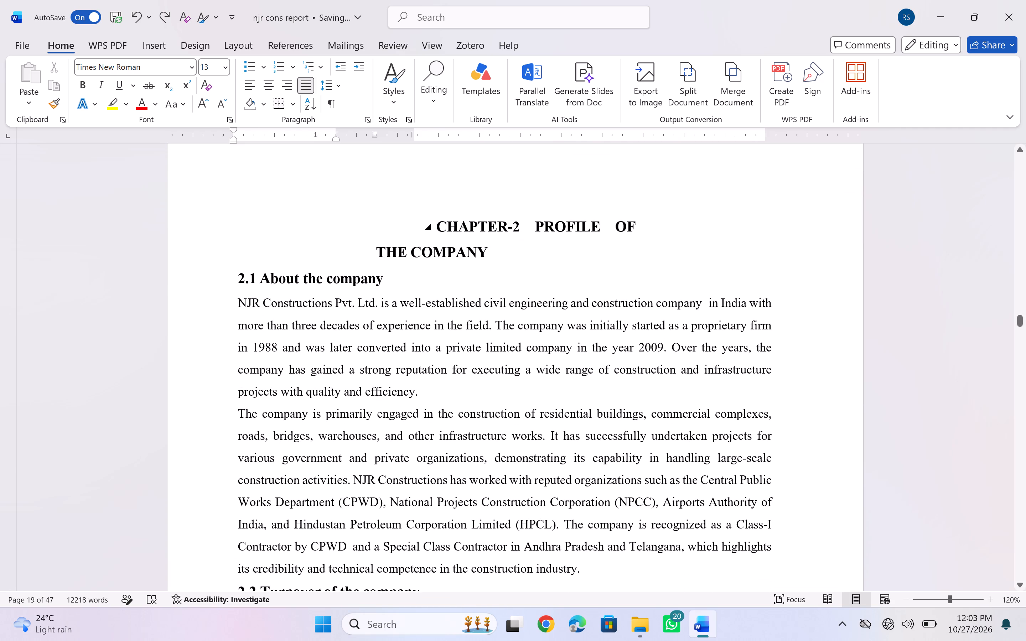
left_click(525, 226)
key("Return")
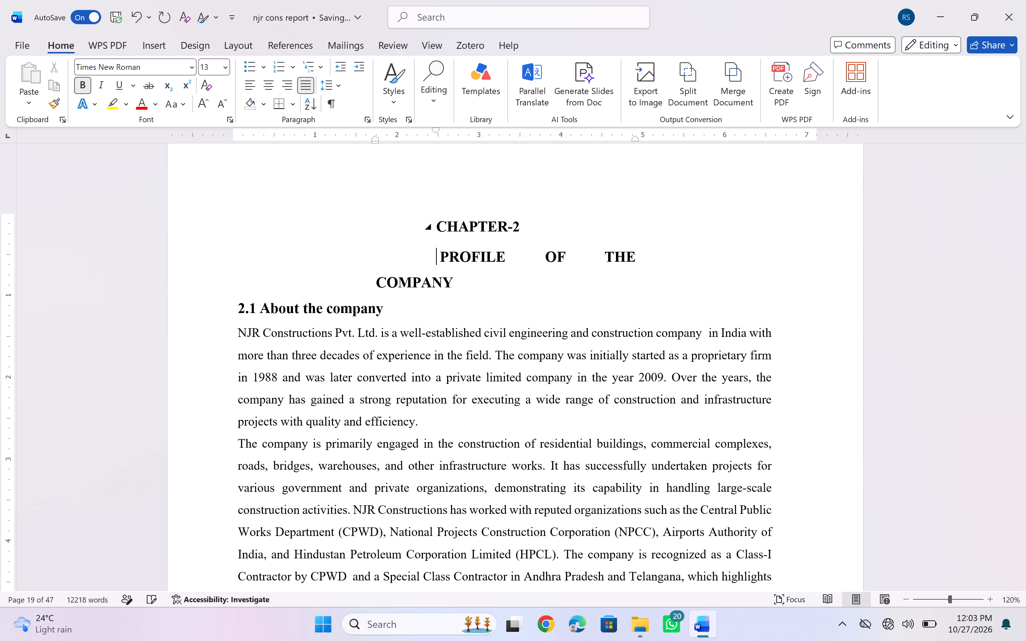
key("BackSpace")
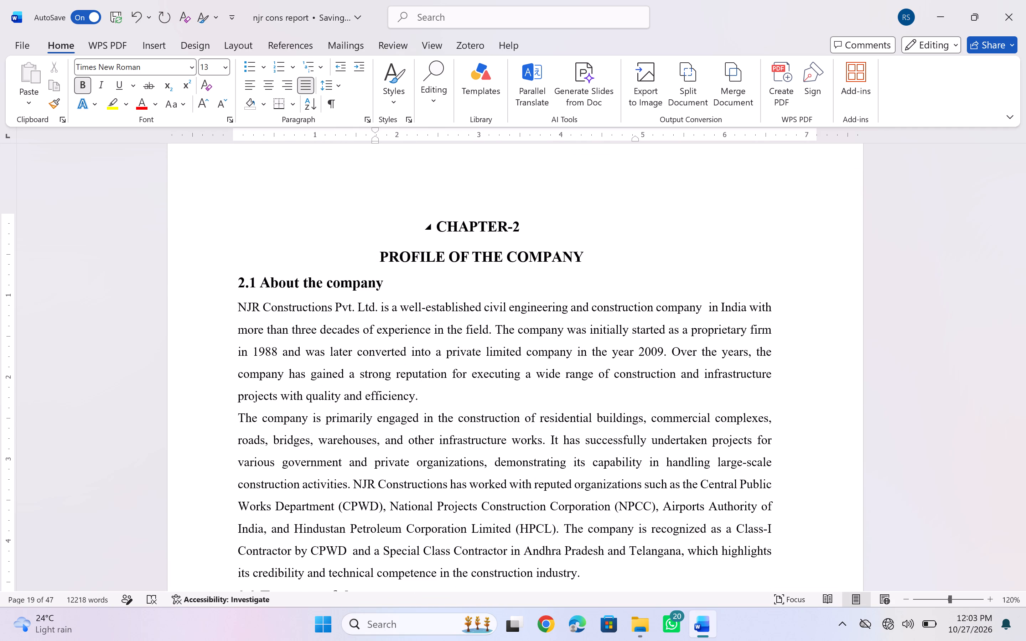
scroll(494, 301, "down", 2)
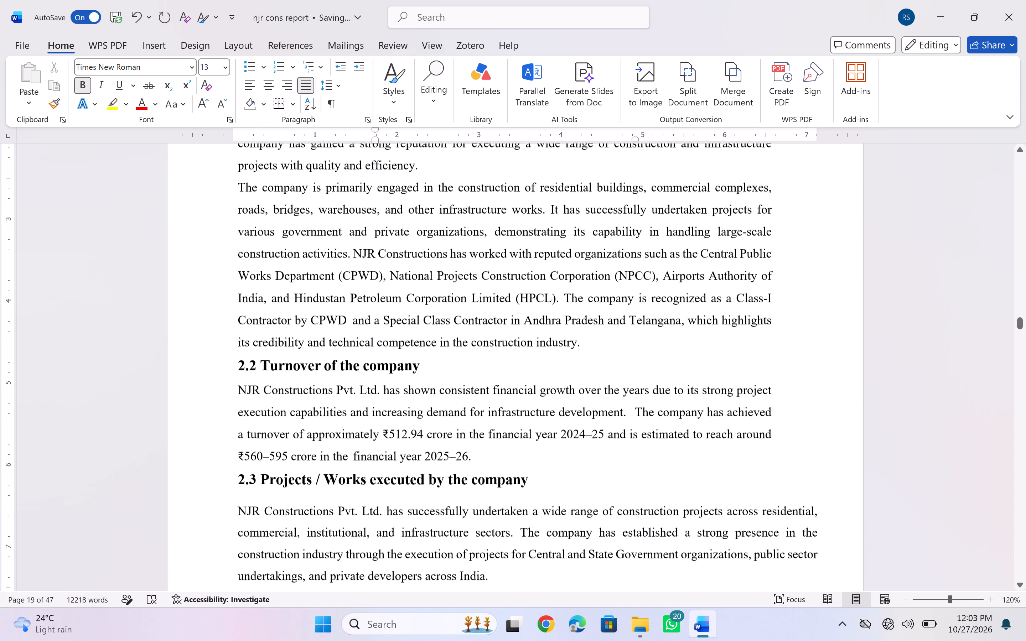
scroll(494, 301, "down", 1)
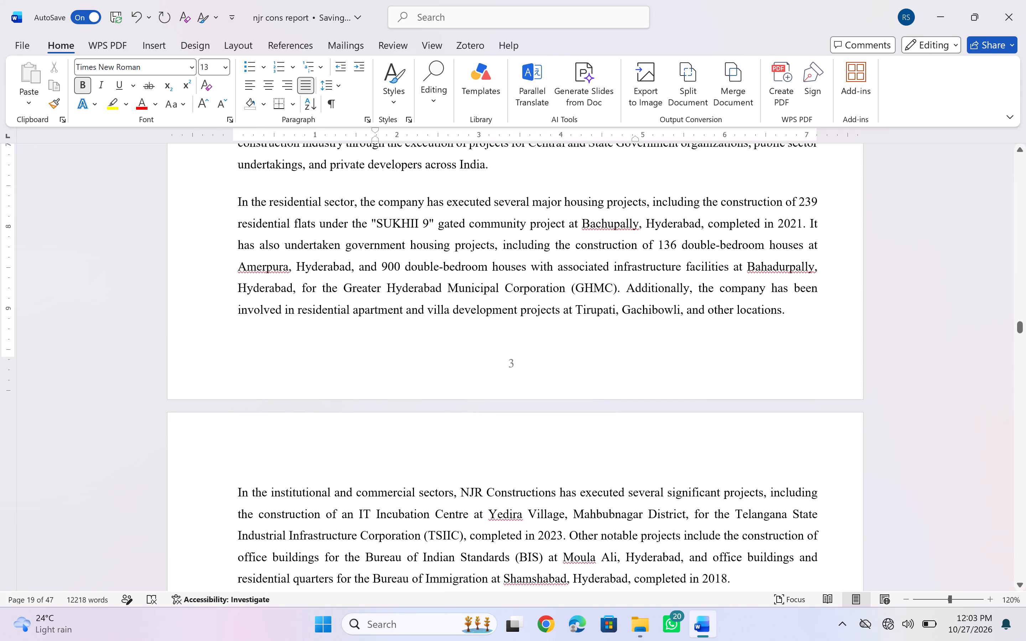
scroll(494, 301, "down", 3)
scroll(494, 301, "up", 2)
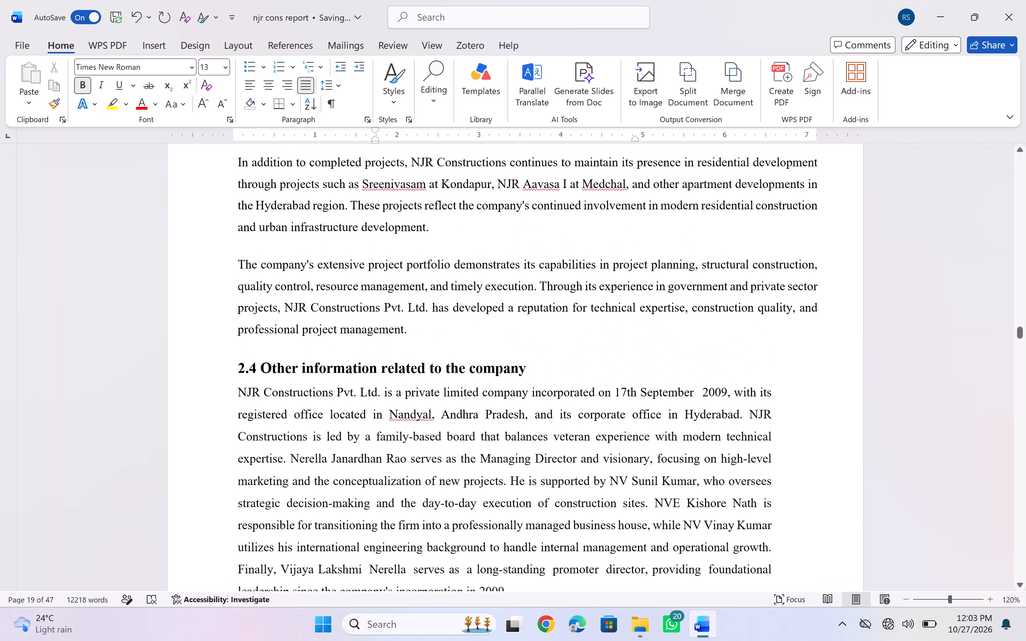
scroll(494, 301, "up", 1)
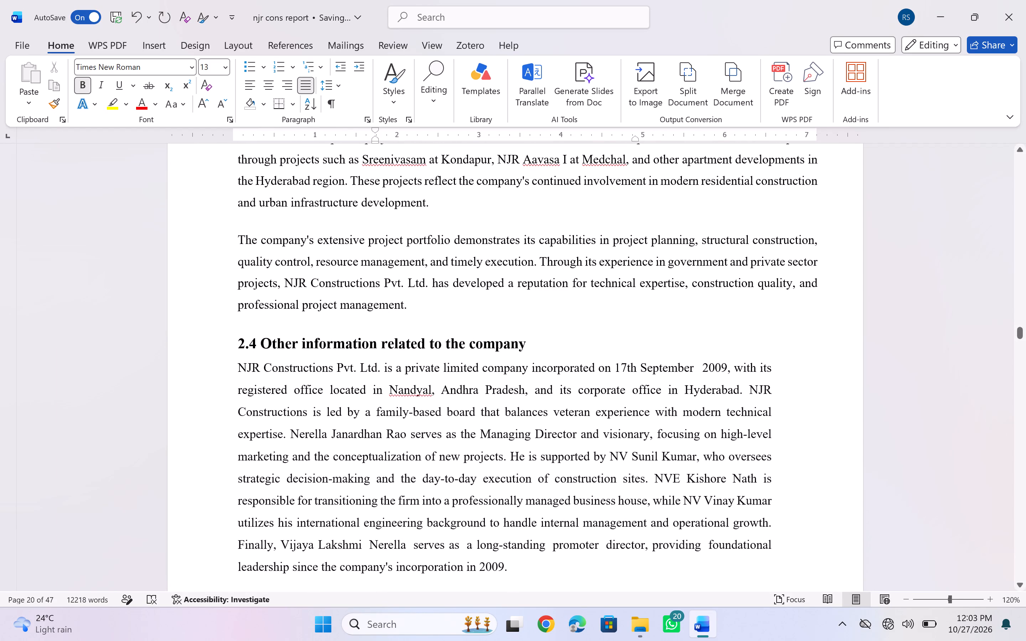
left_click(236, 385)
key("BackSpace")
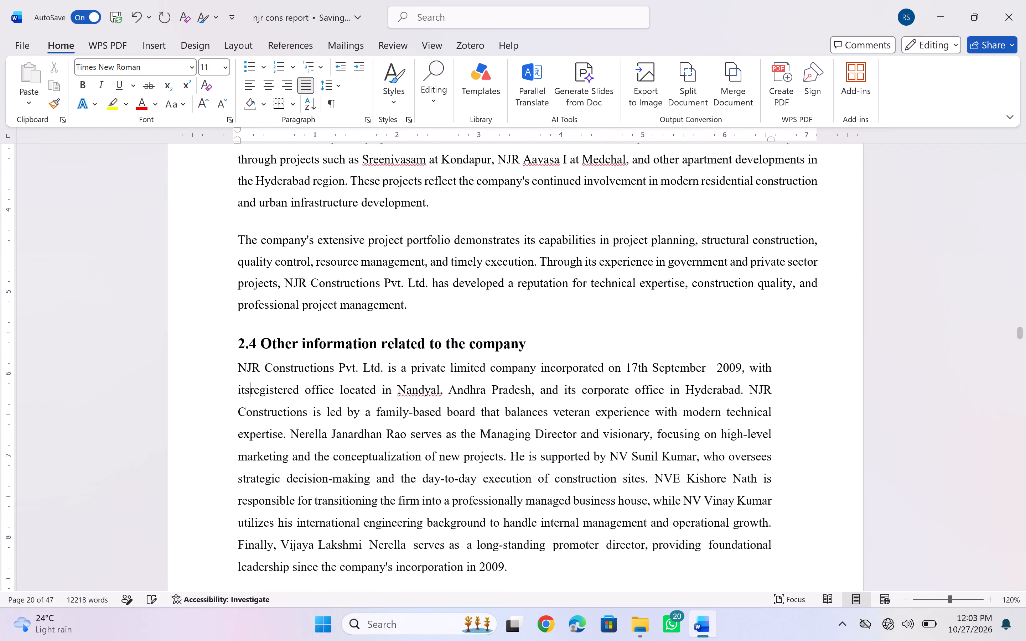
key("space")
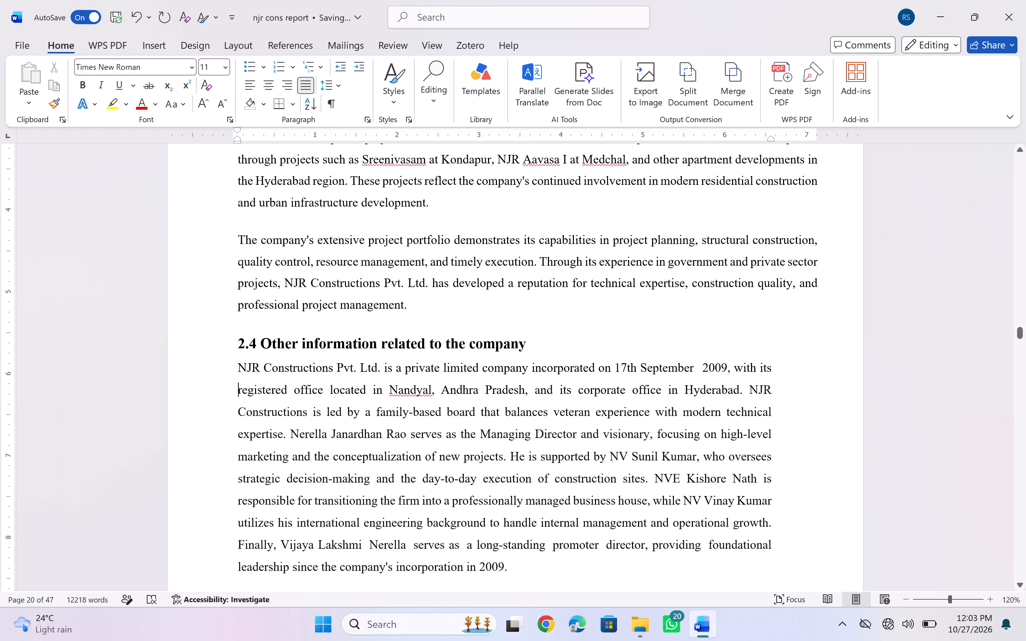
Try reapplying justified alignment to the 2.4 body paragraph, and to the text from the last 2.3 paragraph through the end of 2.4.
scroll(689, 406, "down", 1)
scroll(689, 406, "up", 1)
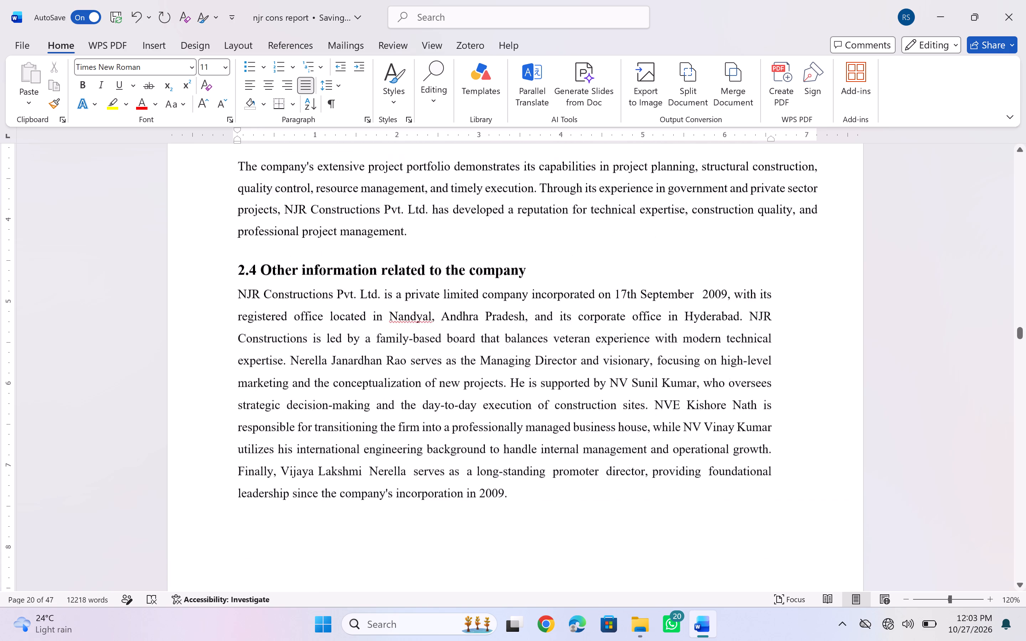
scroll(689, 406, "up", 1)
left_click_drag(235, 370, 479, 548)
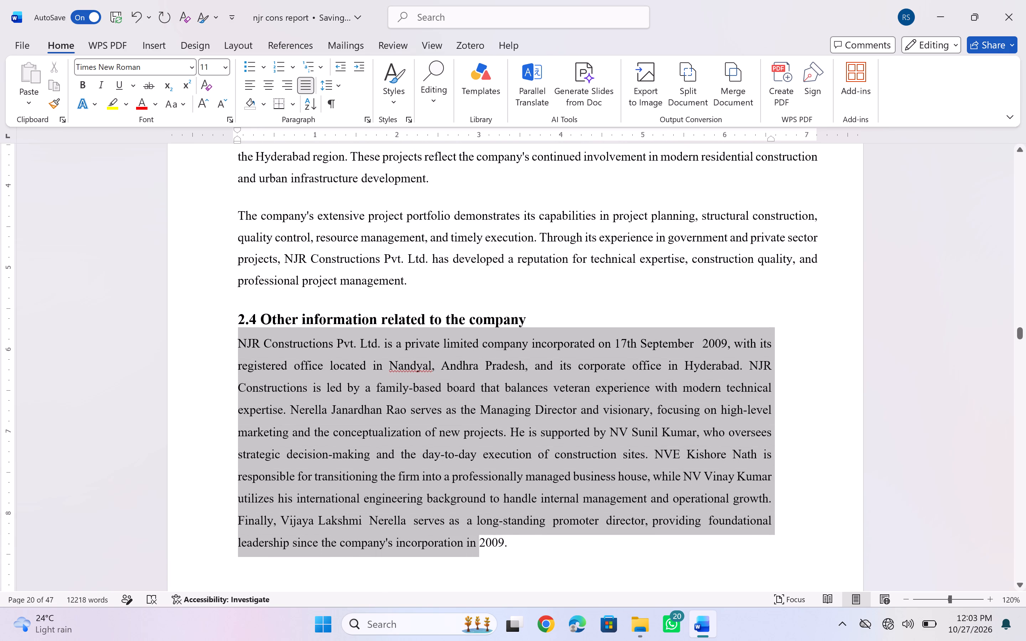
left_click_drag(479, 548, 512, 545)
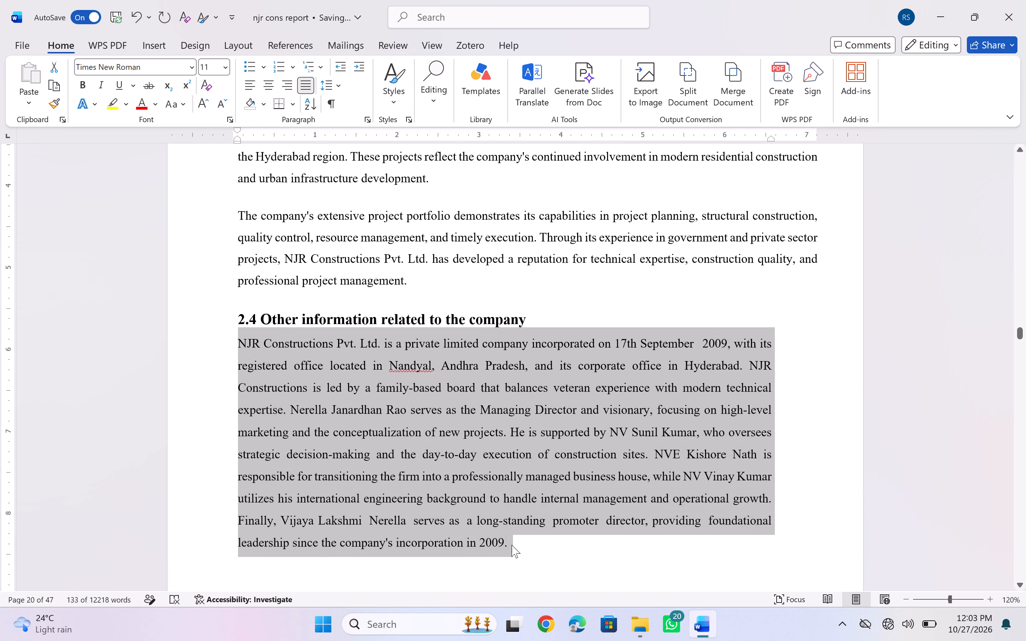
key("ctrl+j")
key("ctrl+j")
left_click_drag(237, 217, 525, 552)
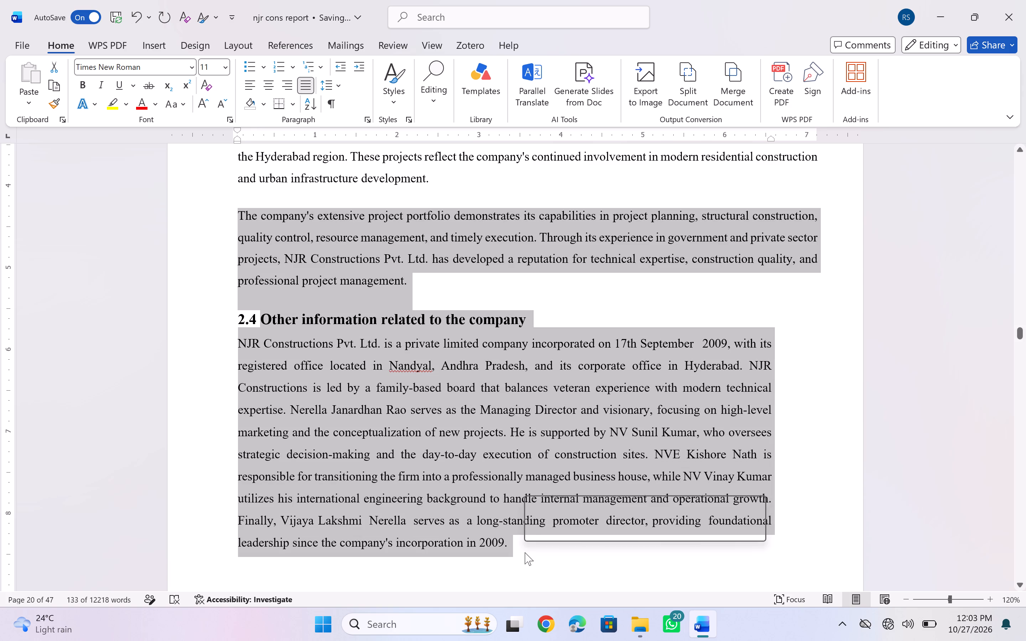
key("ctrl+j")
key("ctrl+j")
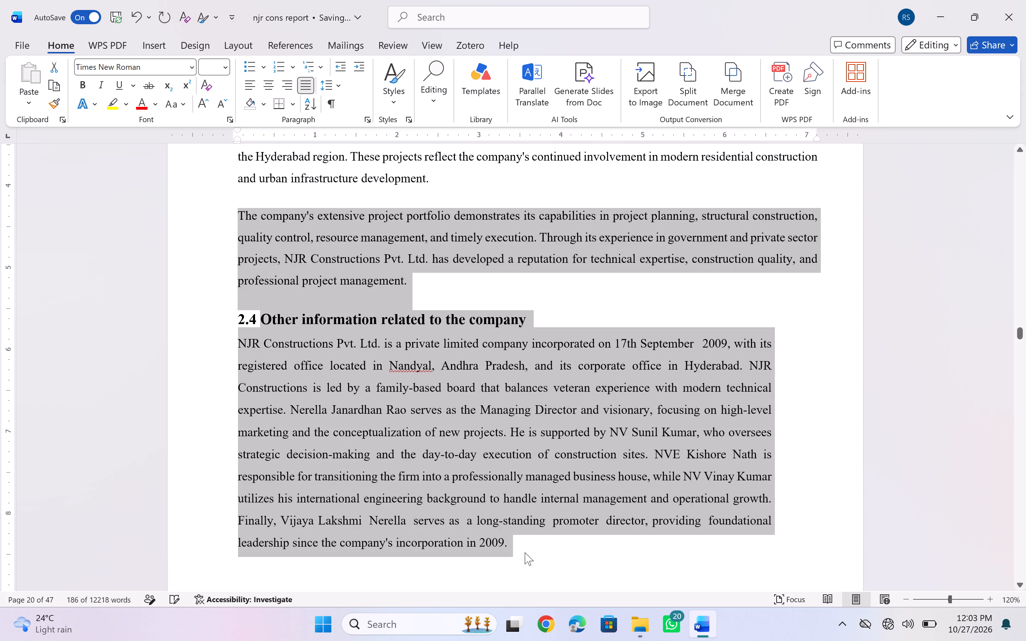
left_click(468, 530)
Centre the CHAPTER-3 and TASKS TAKEN UP AND PROBLEM DEFINITION heading lines.
scroll(468, 530, "down", 3)
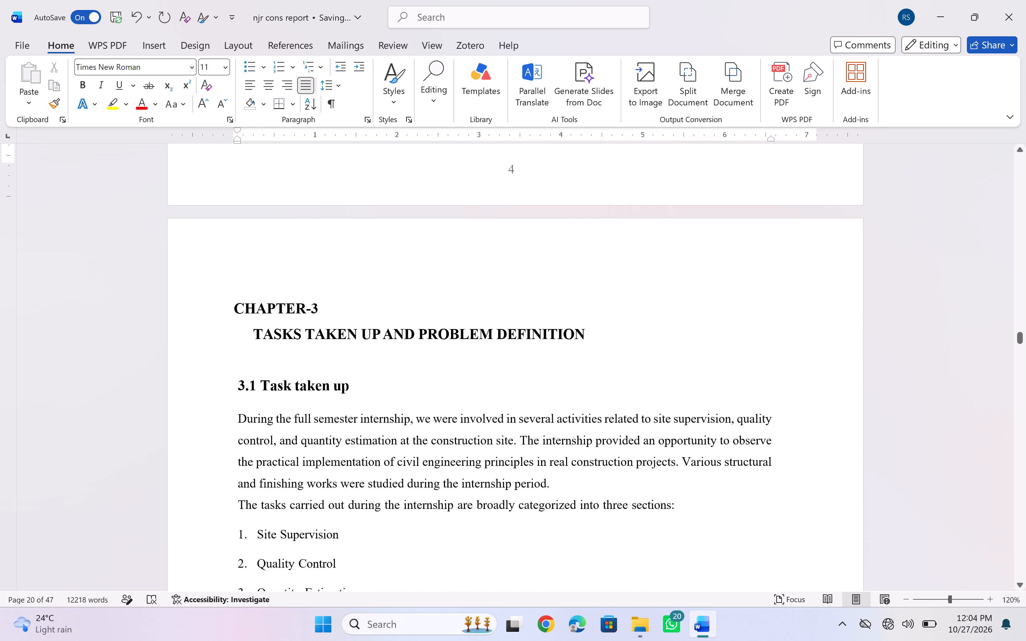
left_click_drag(233, 306, 327, 339)
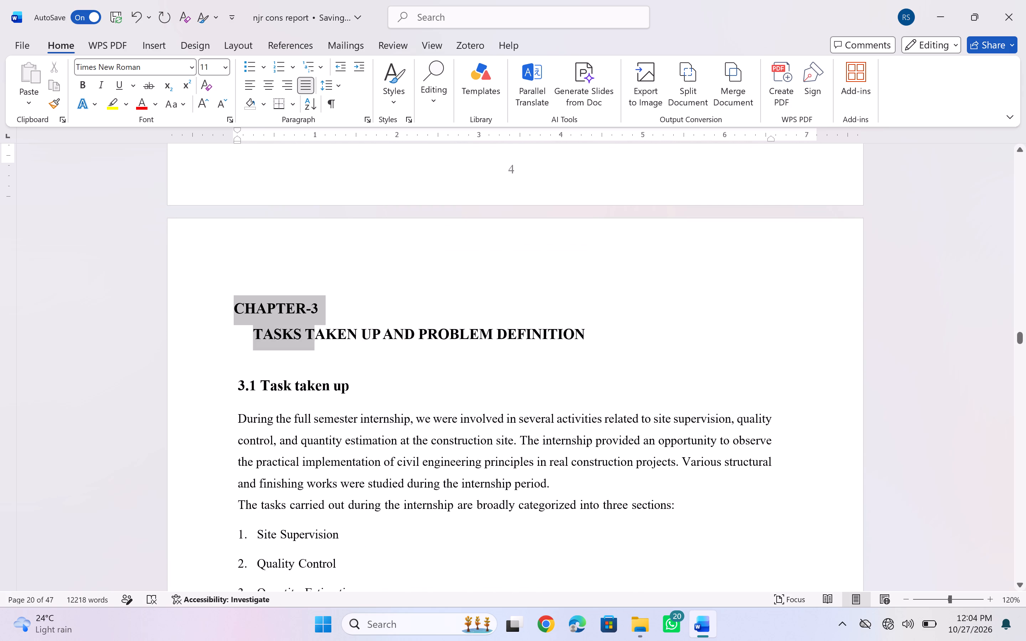
left_click_drag(327, 339, 594, 331)
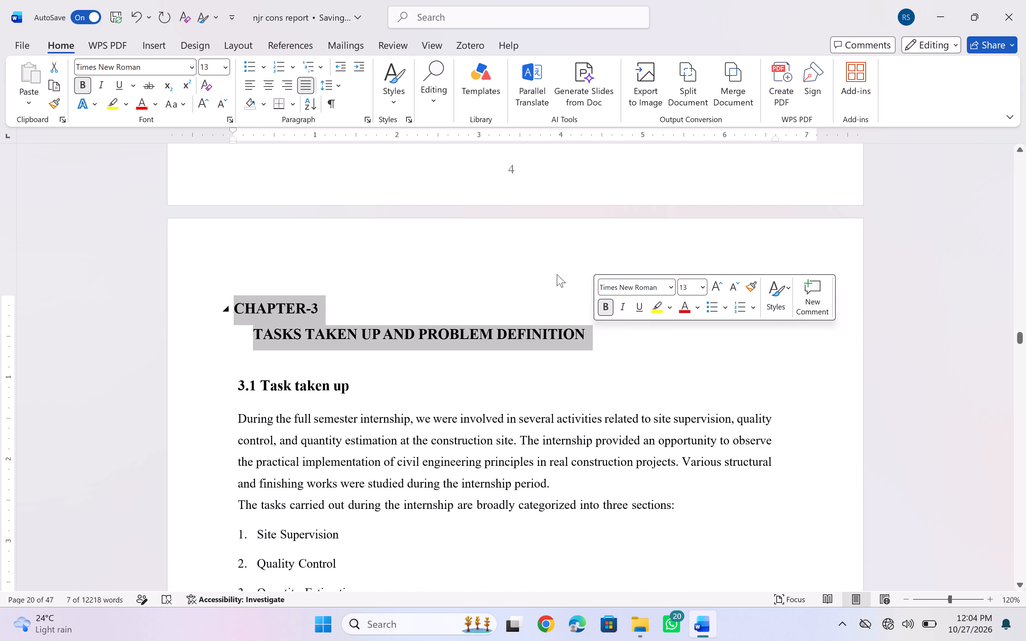
left_click(268, 89)
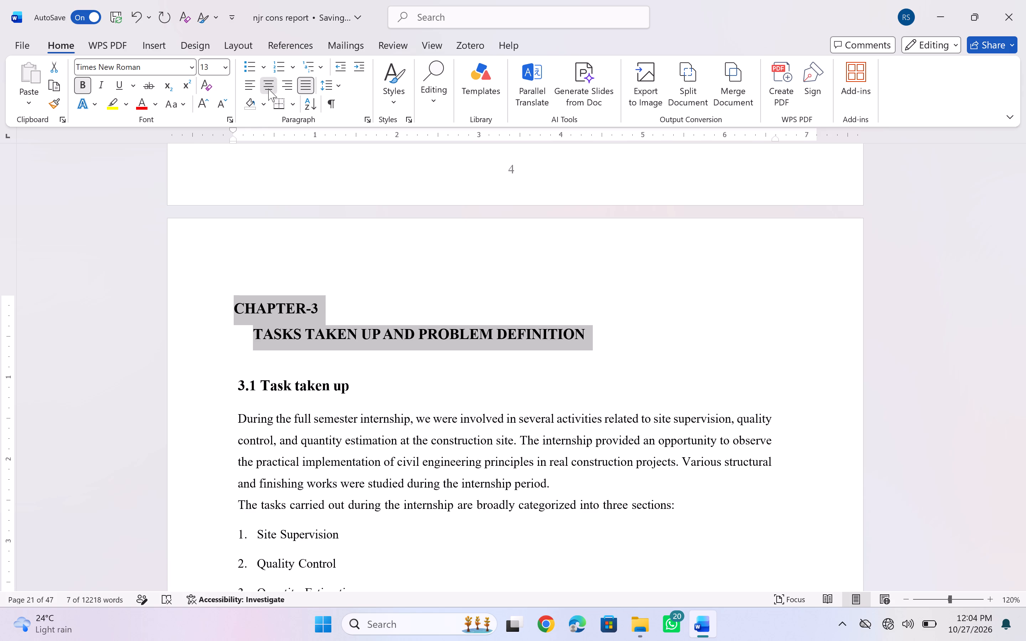
left_click(474, 347)
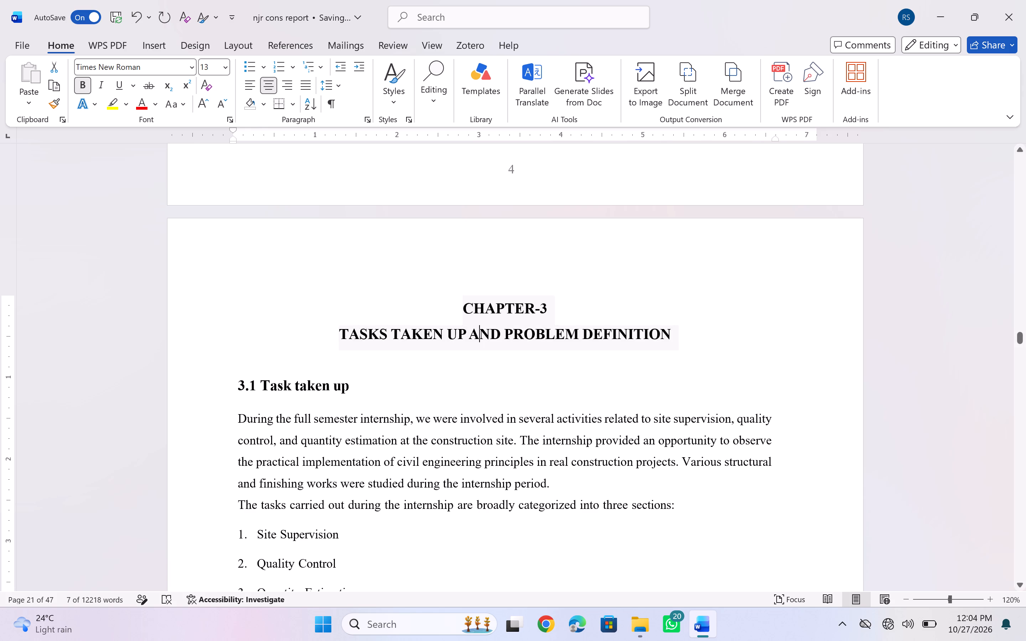
Review the page layout, headings and figure captions from section 3.1 through chapters 4 and 5 to the references page.
scroll(474, 347, "down", 2)
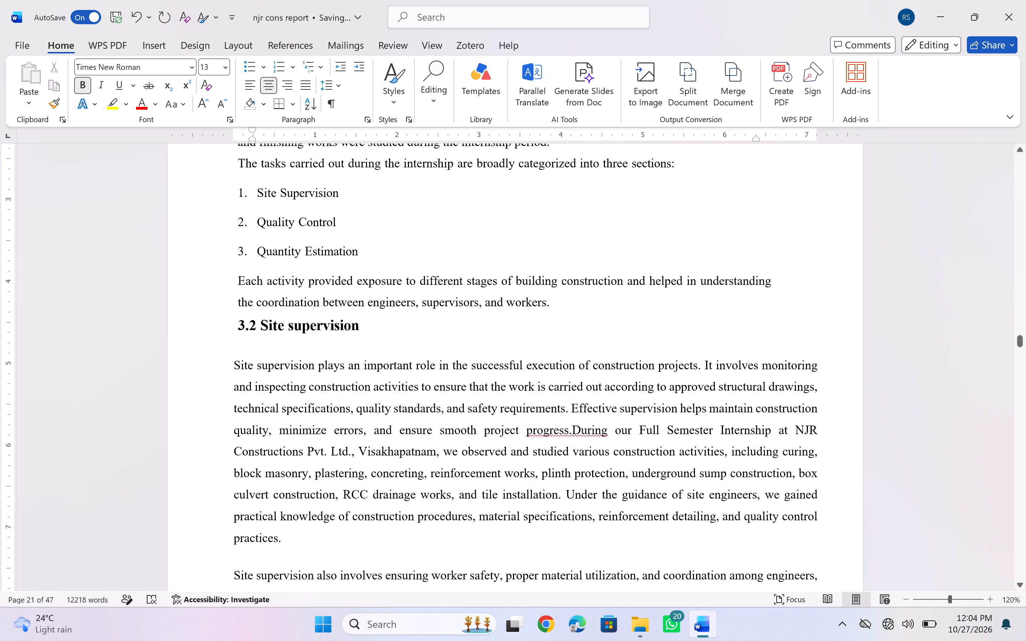
scroll(474, 347, "down", 4)
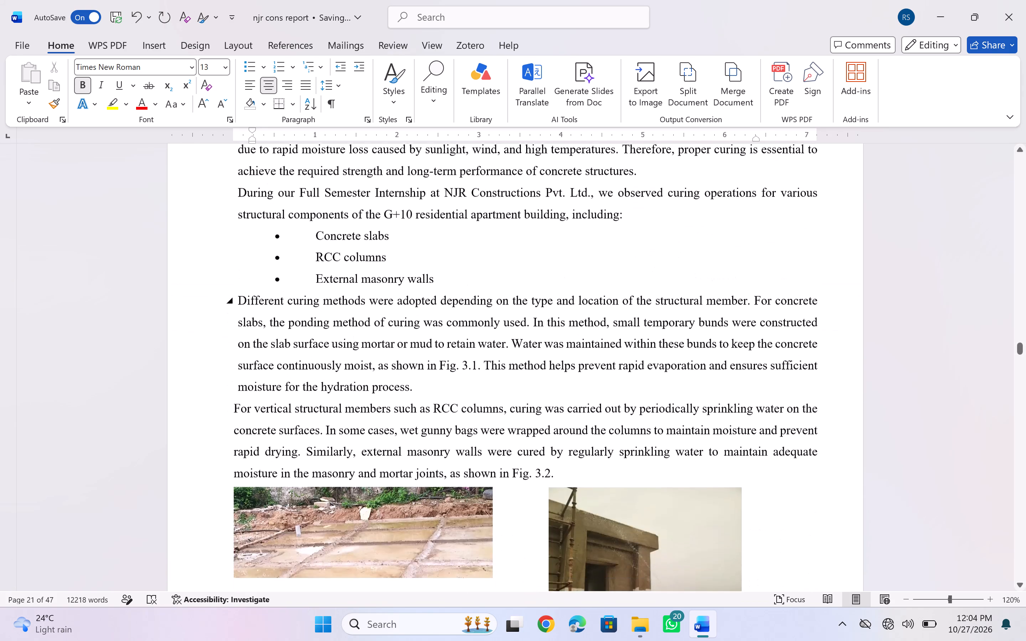
scroll(474, 347, "down", 5)
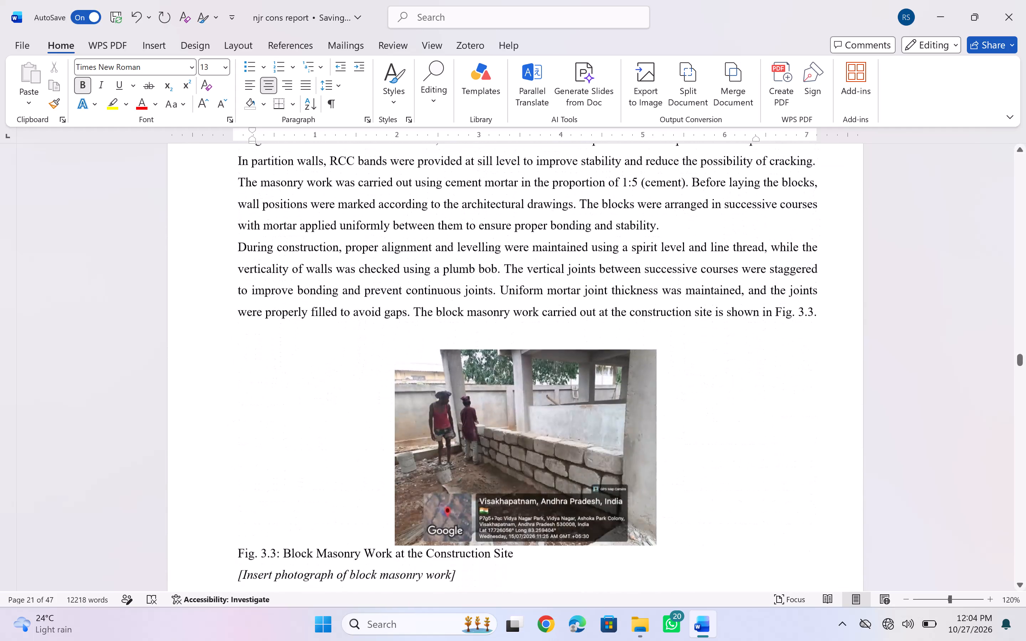
scroll(474, 347, "down", 4)
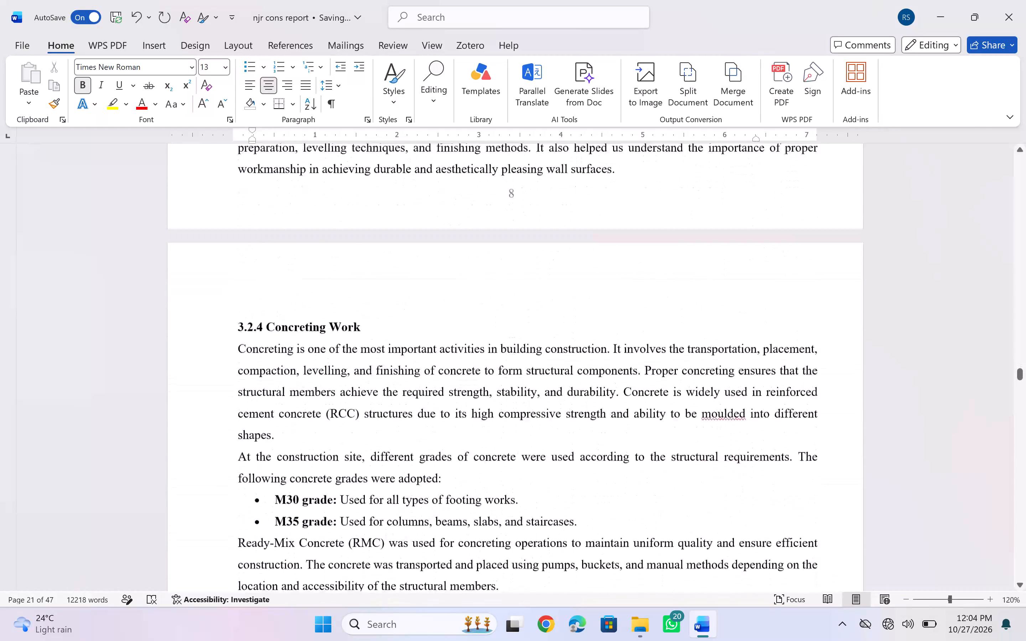
scroll(474, 347, "down", 3)
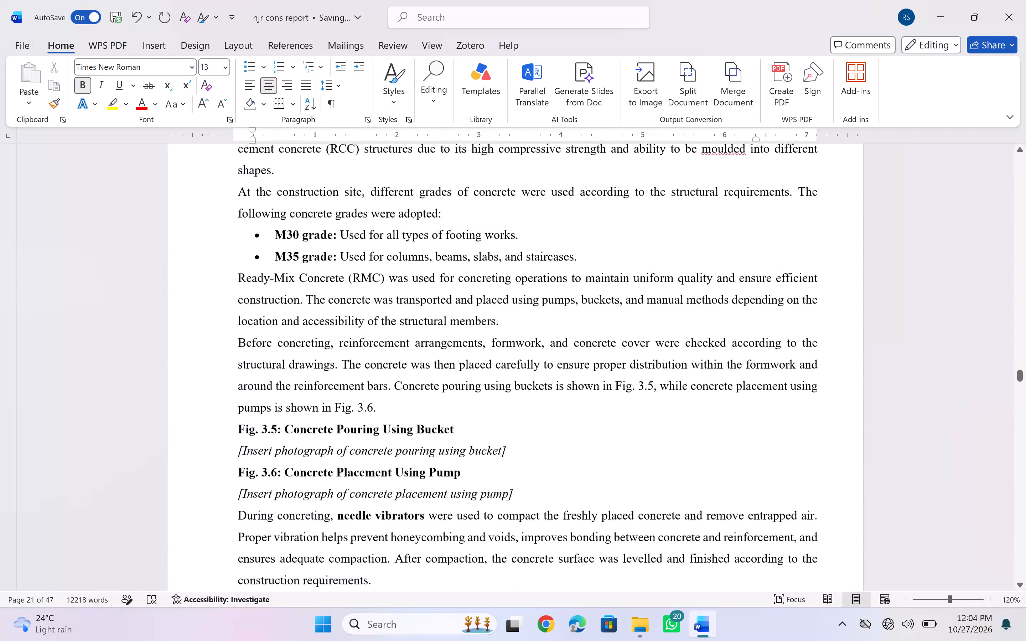
scroll(474, 347, "down", 5)
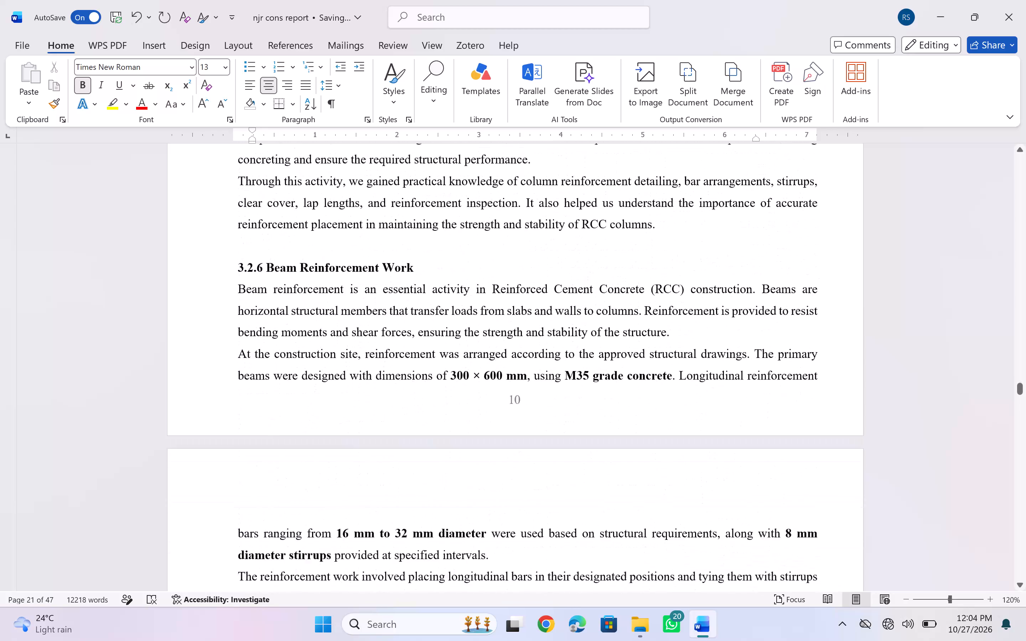
scroll(474, 347, "down", 5)
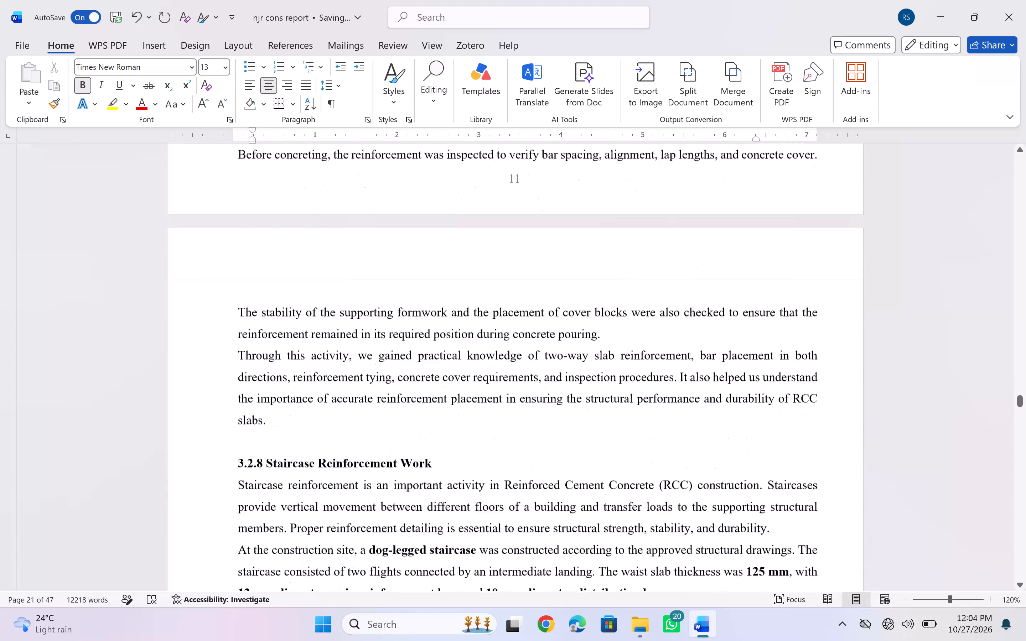
scroll(474, 347, "down", 5)
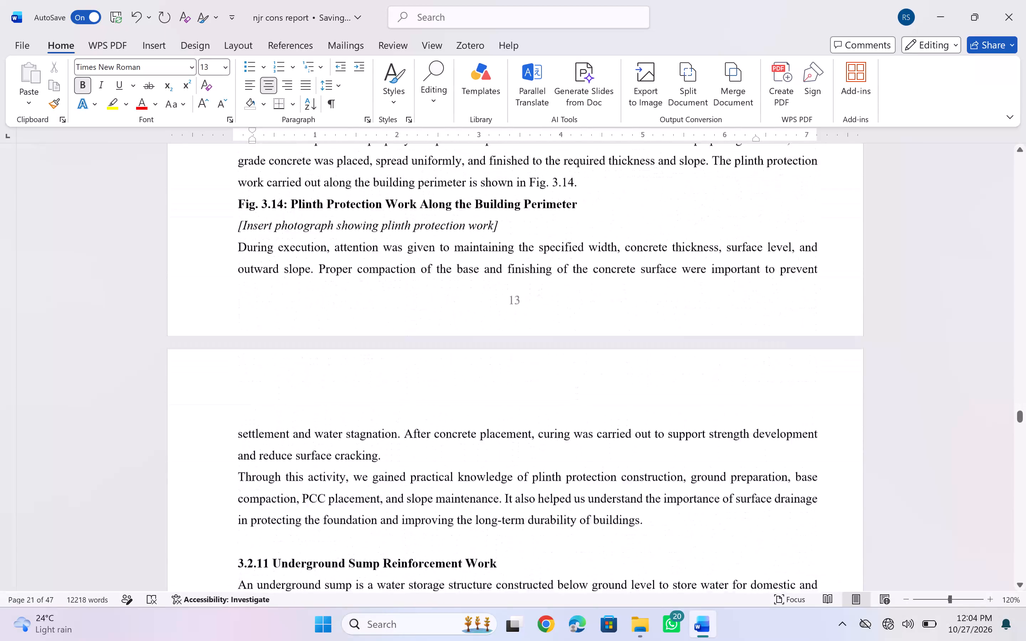
scroll(474, 347, "down", 5)
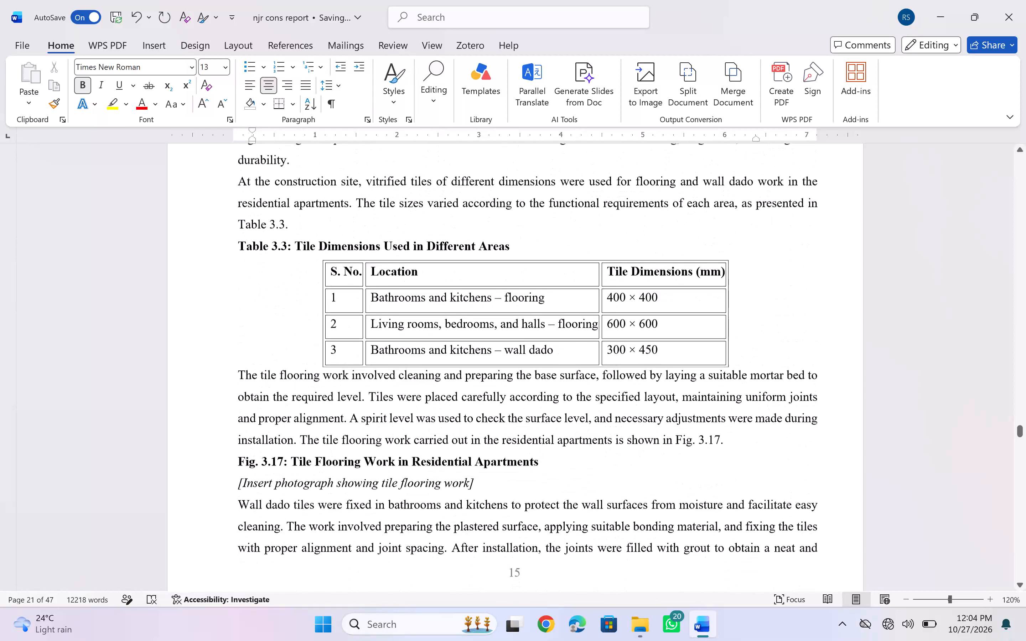
scroll(474, 347, "down", 5)
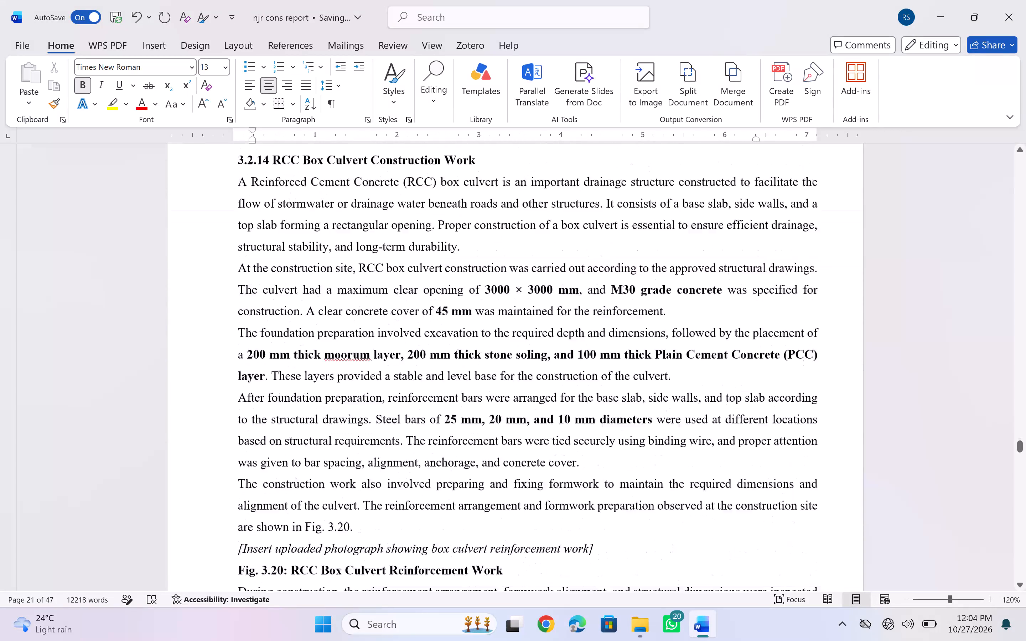
scroll(474, 347, "down", 6)
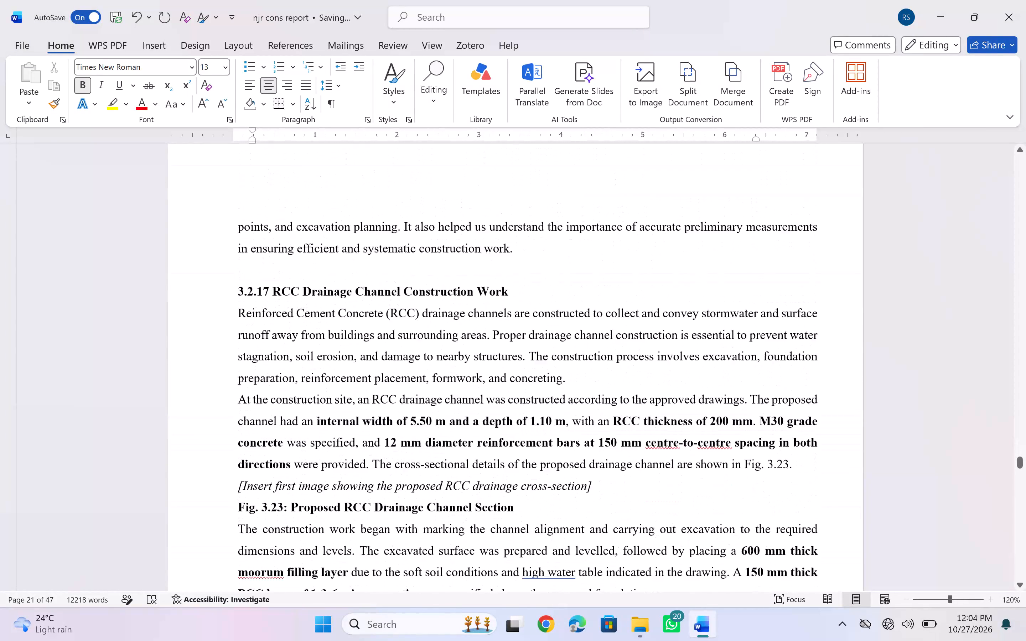
scroll(474, 347, "down", 6)
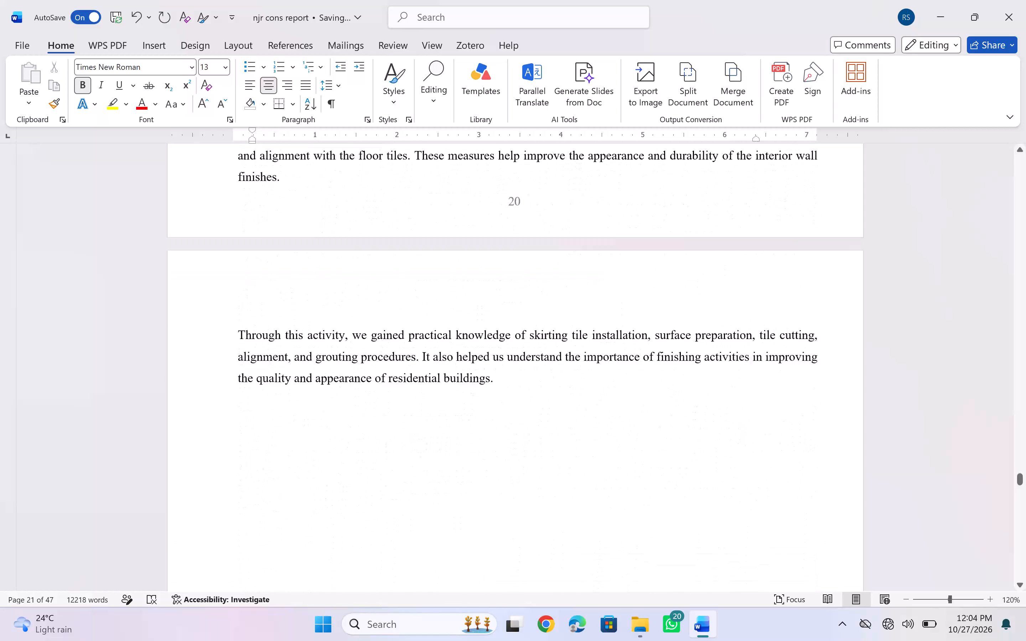
scroll(474, 347, "down", 4)
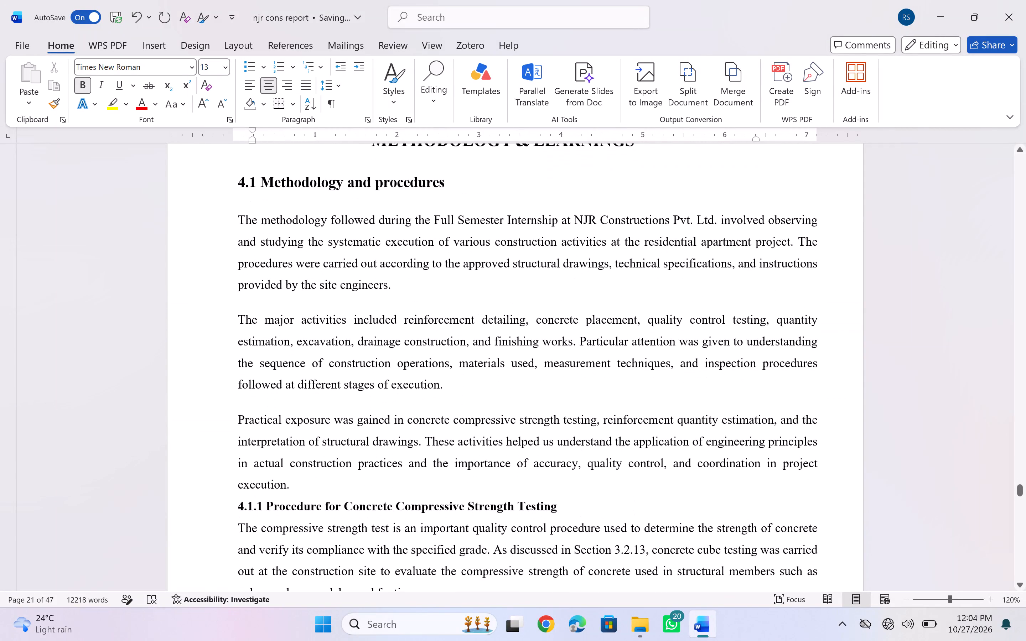
scroll(474, 347, "down", 6)
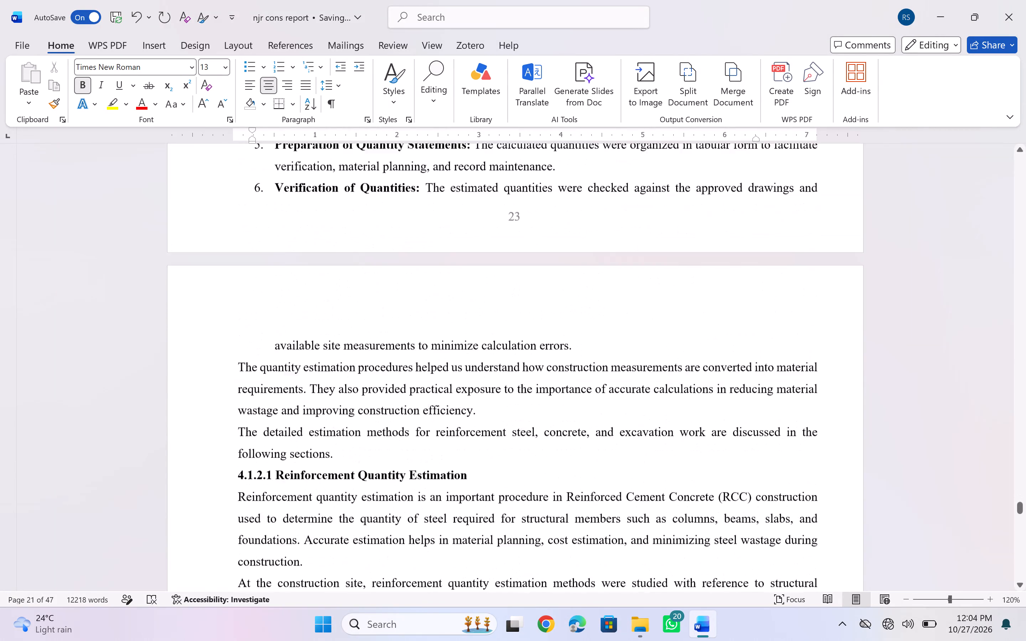
scroll(474, 347, "down", 5)
scroll(474, 347, "up", 1)
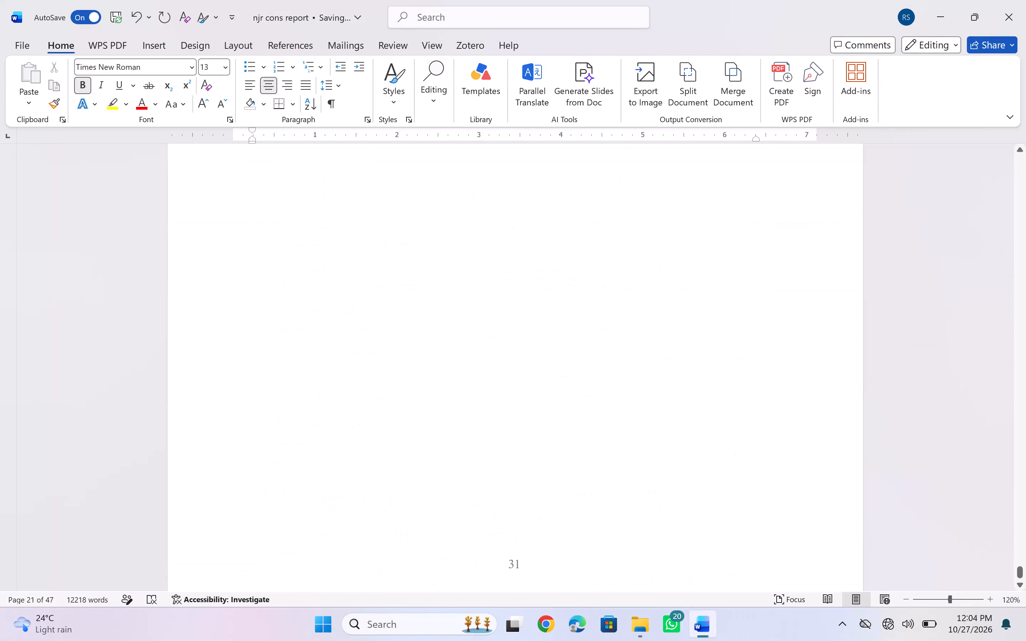
scroll(474, 347, "up", 2)
Centre the REFERENCES heading at the top of the final page.
scroll(474, 347, "down", 1)
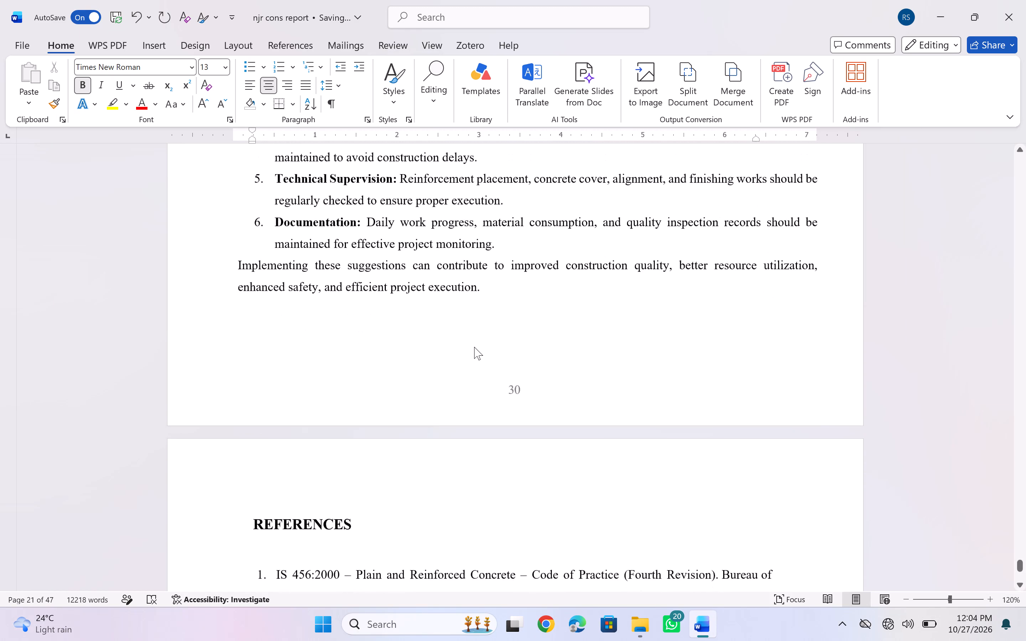
scroll(474, 347, "down", 2)
scroll(474, 347, "up", 1)
scroll(474, 347, "down", 1)
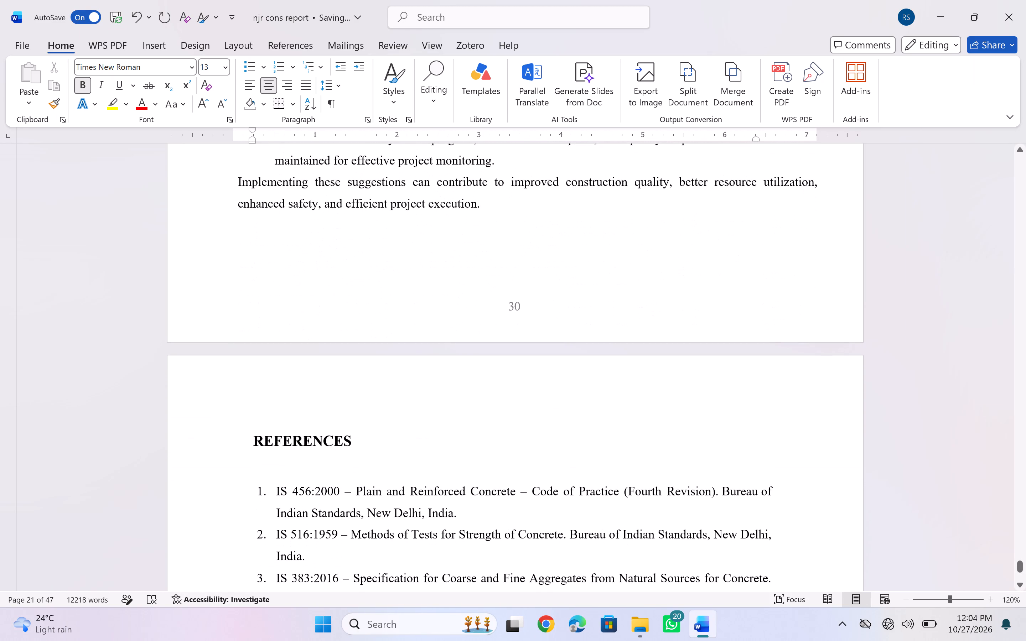
left_click_drag(359, 442, 255, 442)
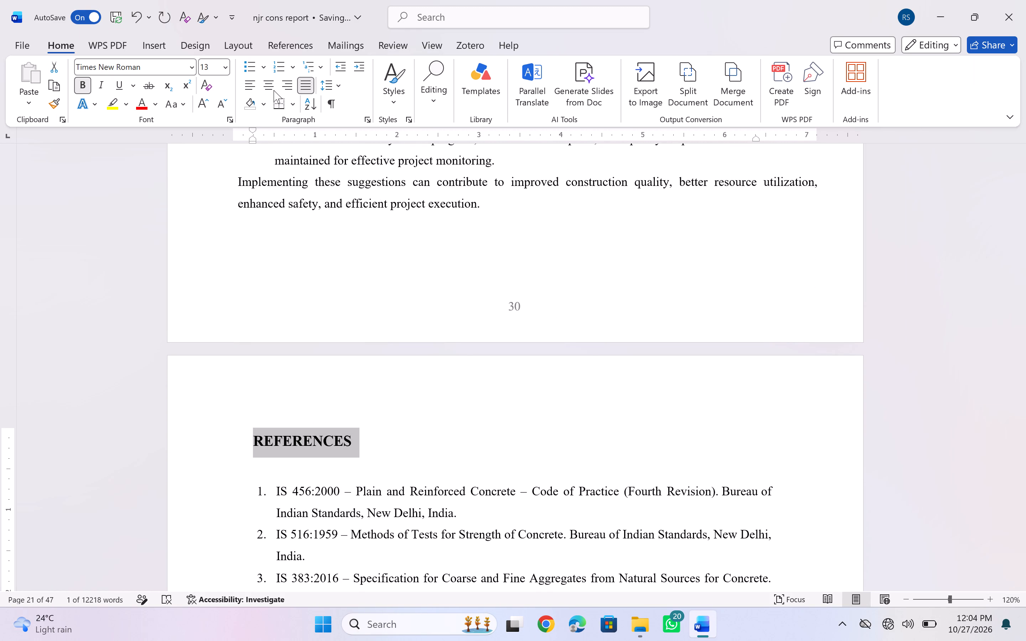
left_click(274, 90)
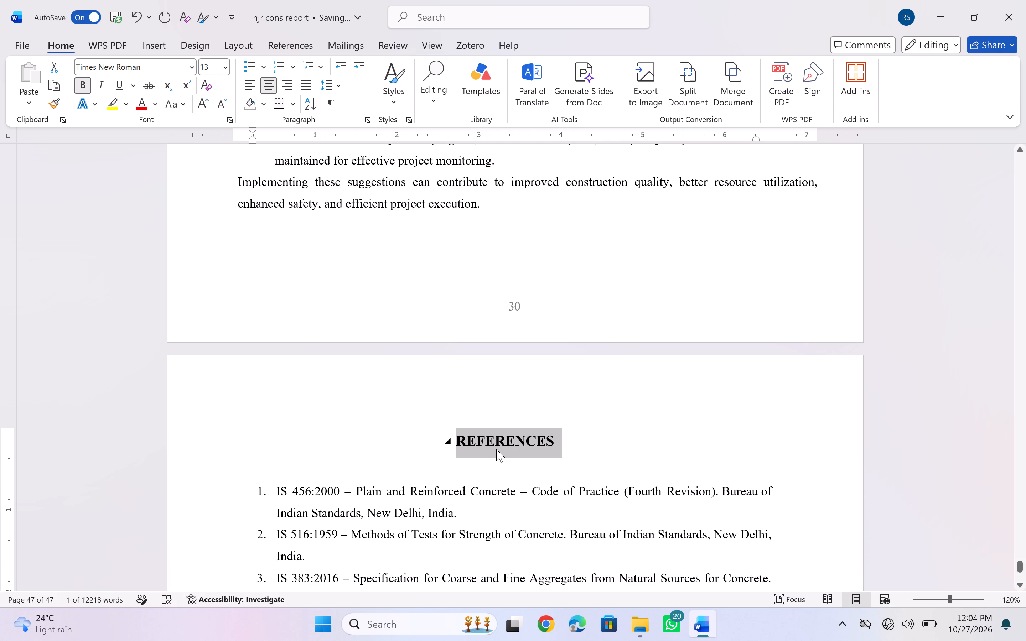
left_click(496, 449)
Split the chapter 5 heading so CHAPTER 5 and CONCLUSION are separate paragraphs, closing the stretched gap before the 5.
scroll(496, 449, "up", 3)
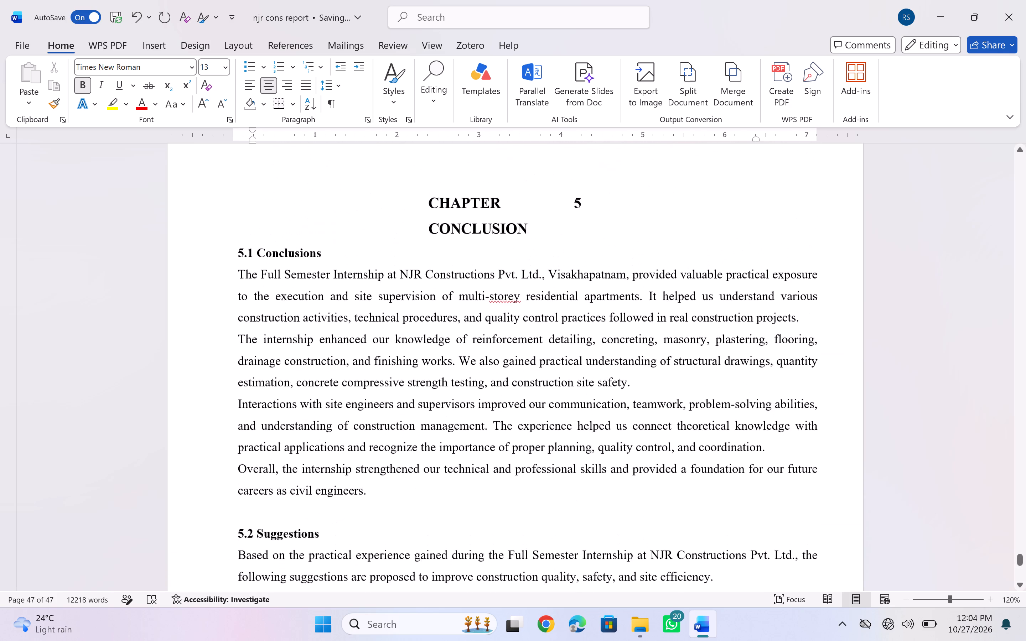
scroll(496, 449, "up", 1)
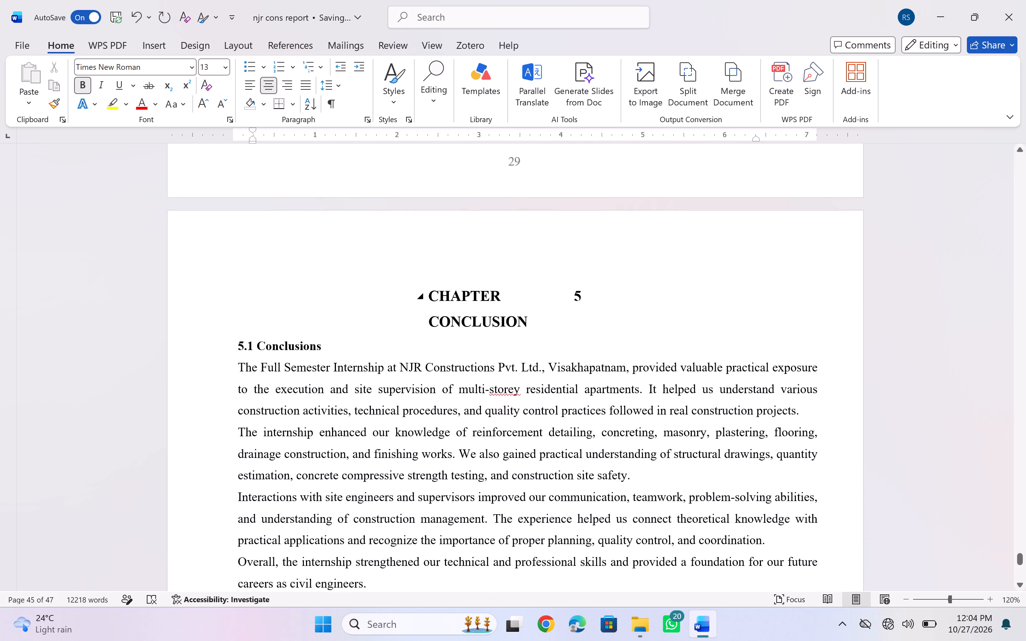
left_click(585, 297)
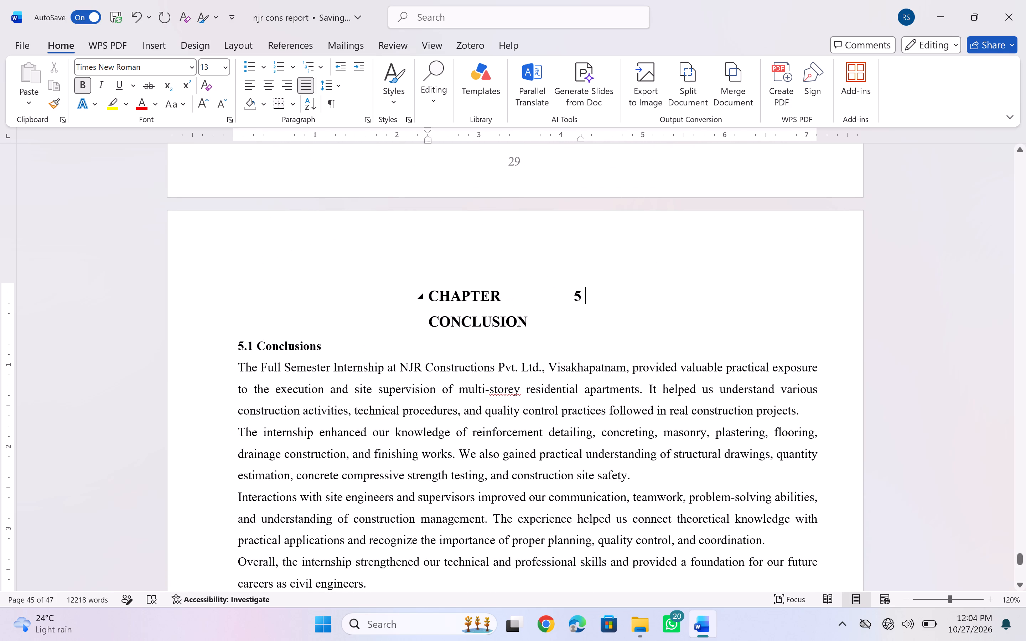
key("Return")
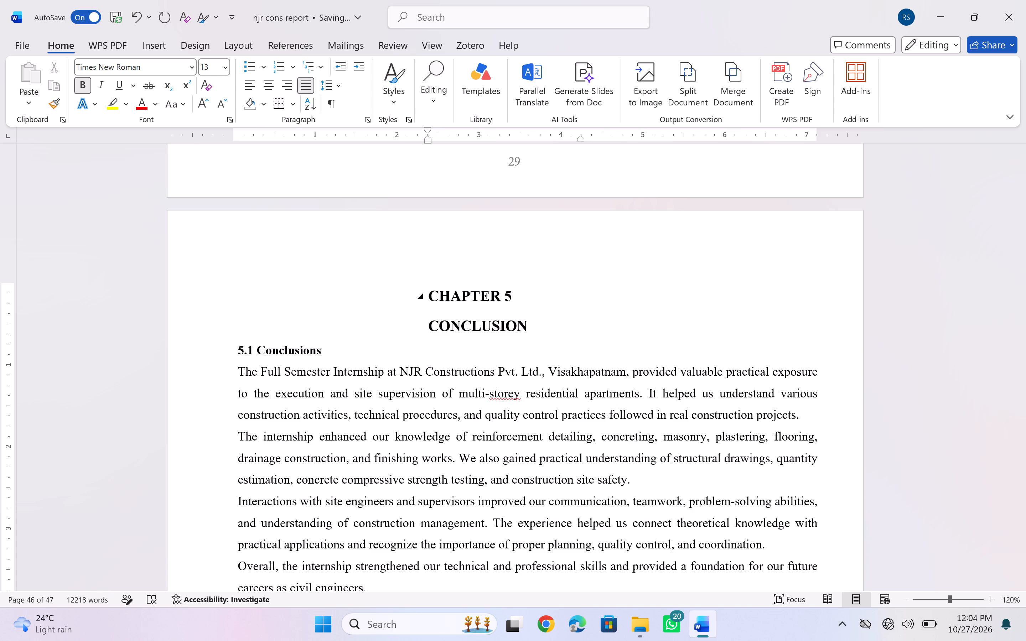
key("BackSpace")
key("BackSpace")
key("BackSpace")
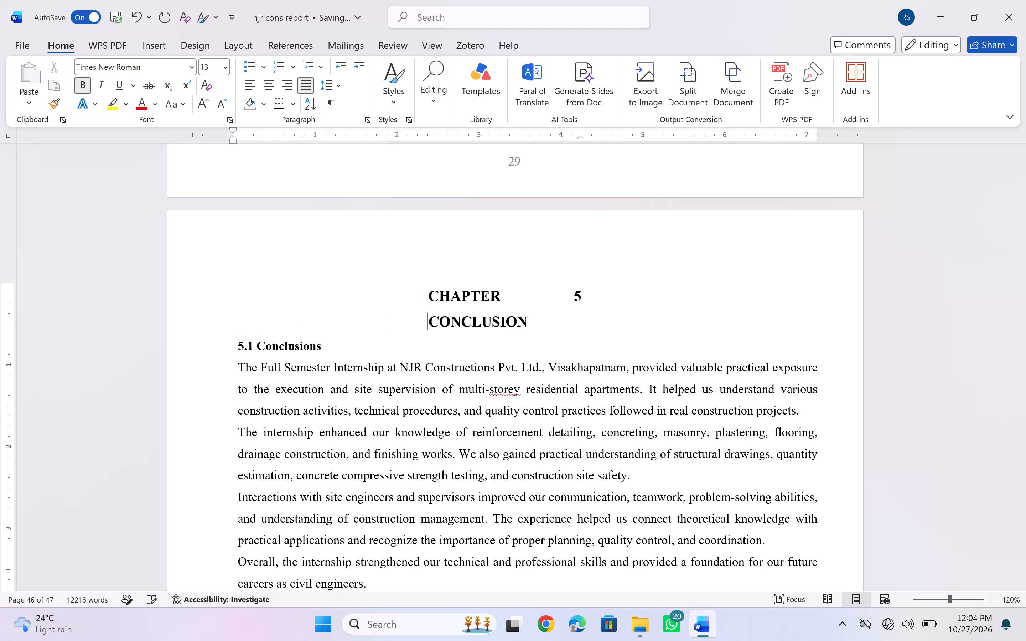
key("Return")
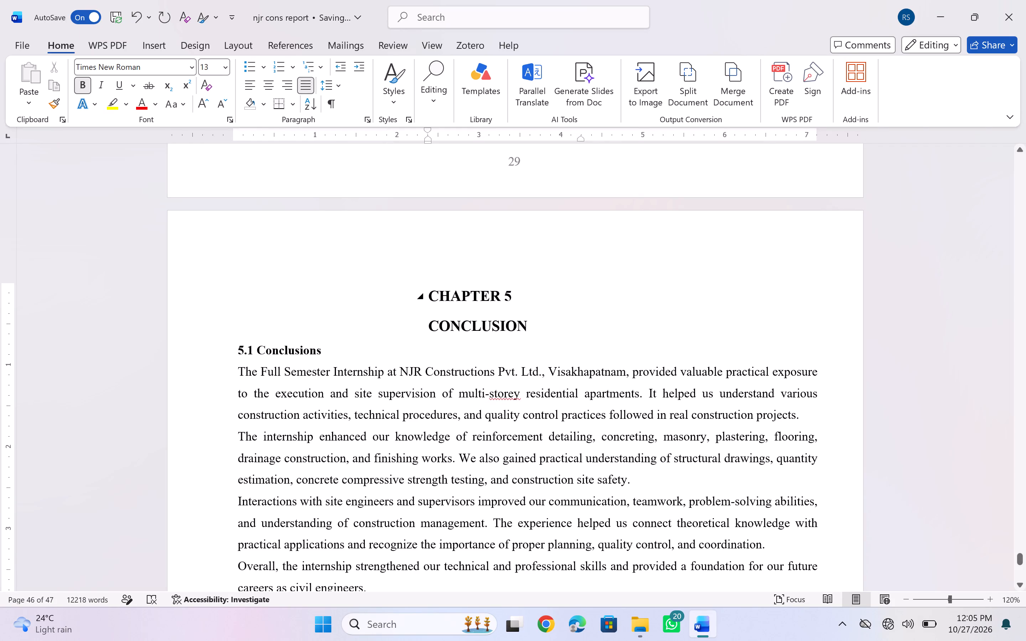
Centre the CHAPTER 5 and CONCLUSION heading lines.
left_click_drag(431, 297, 523, 319)
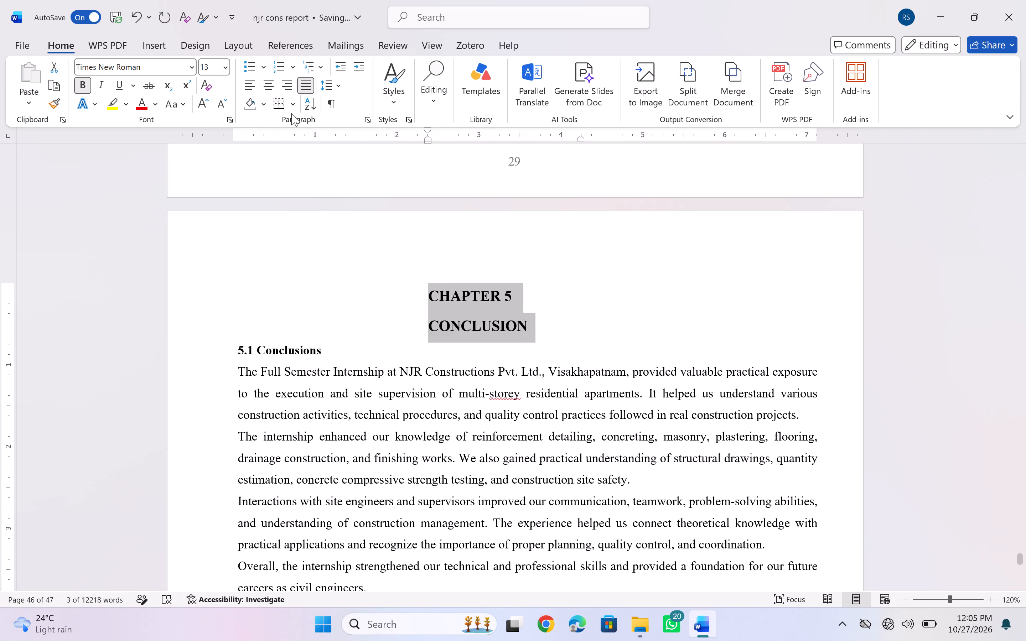
left_click(268, 84)
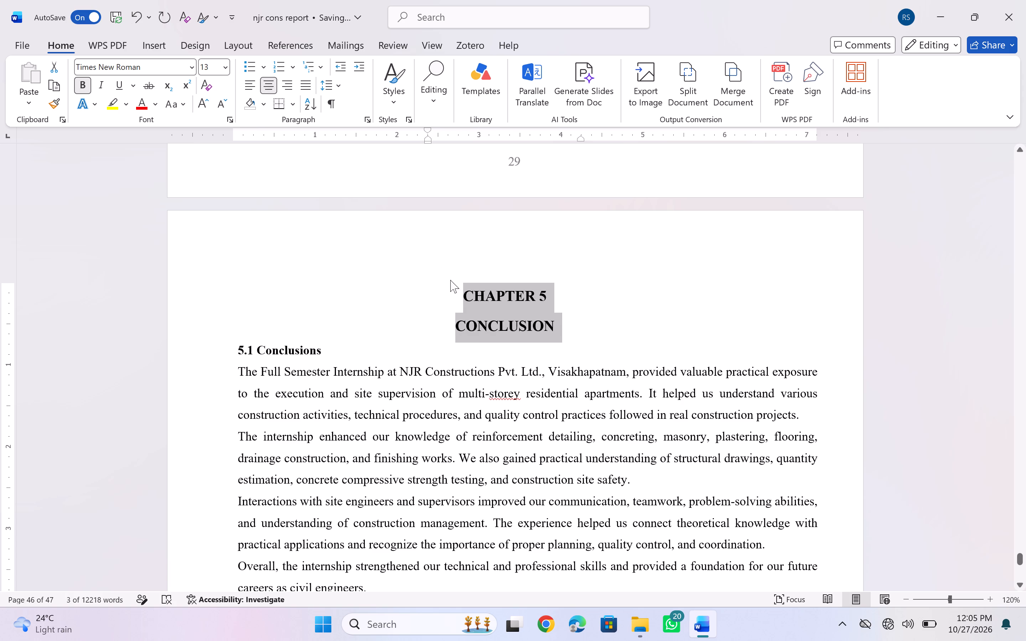
left_click(485, 309)
Review the alignment, headings, captions and paragraph widths from chapter 5 back through chapters 4 and 3 to section 2.4.
scroll(485, 309, "up", 1)
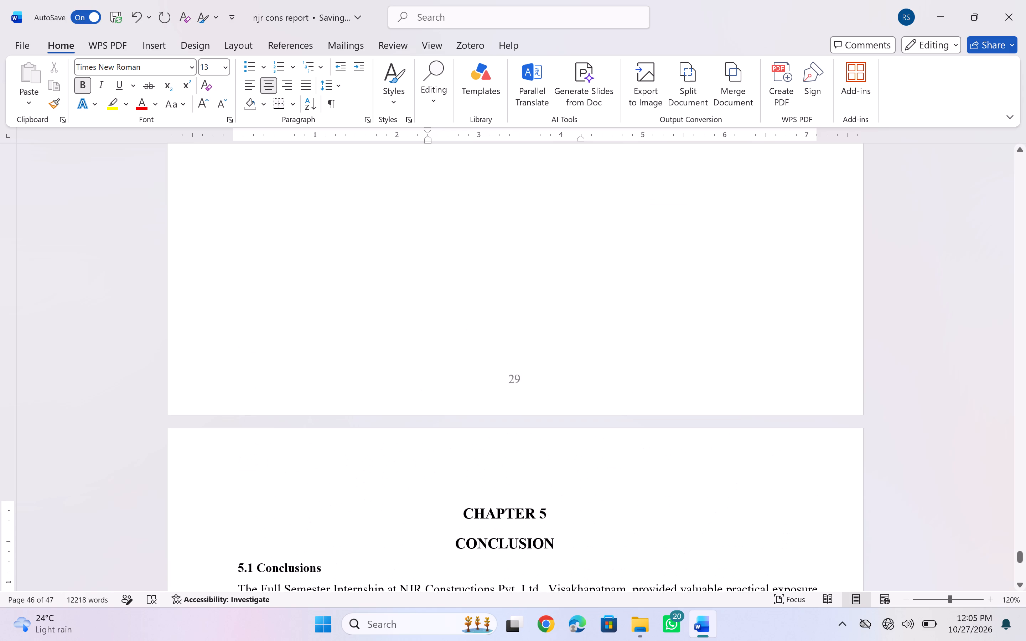
scroll(485, 309, "up", 7)
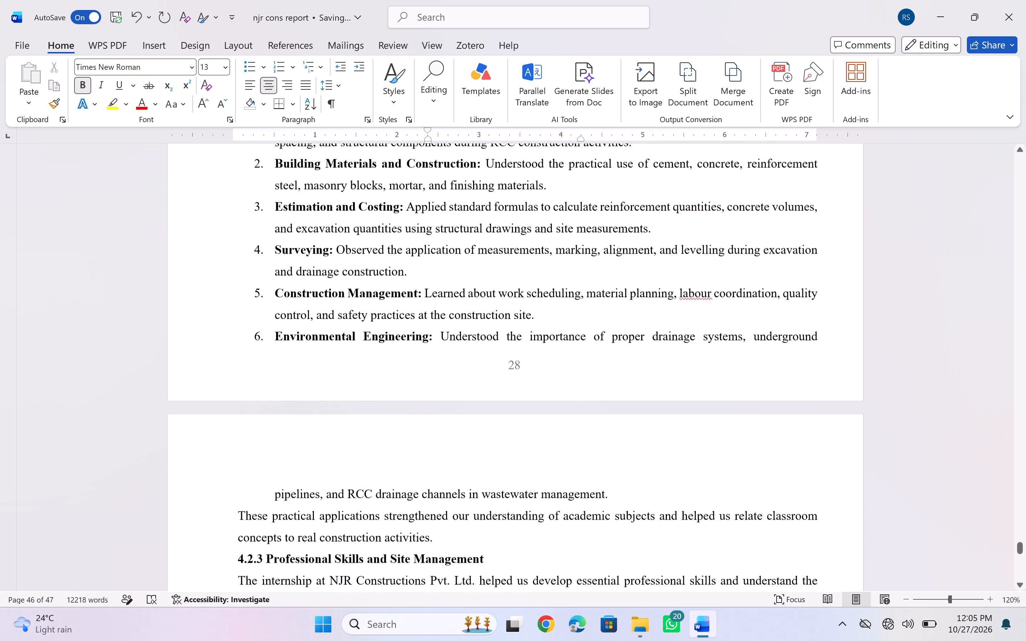
scroll(485, 309, "up", 10)
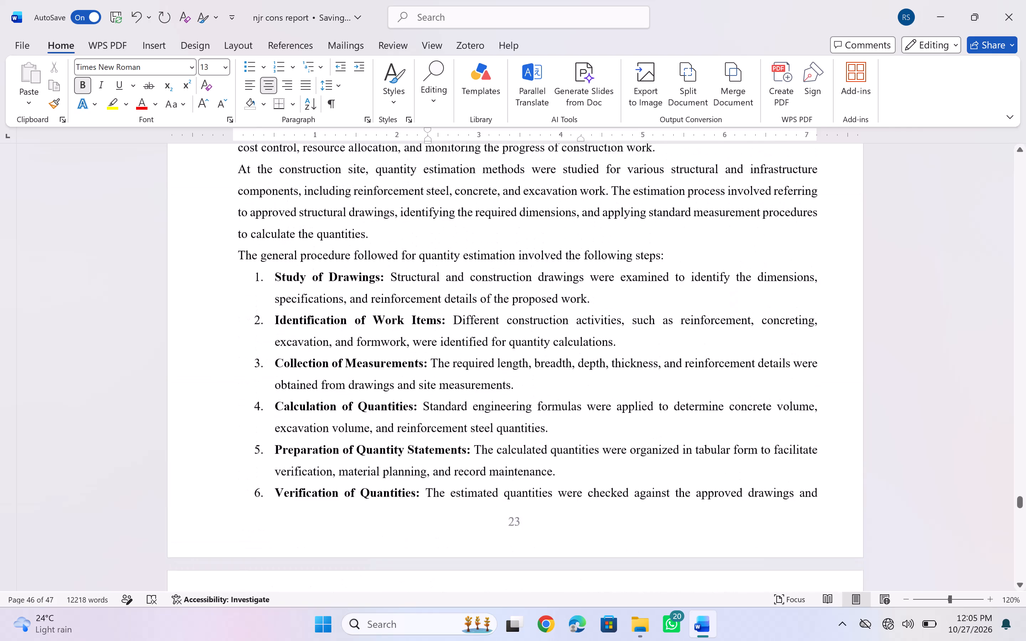
scroll(485, 309, "up", 10)
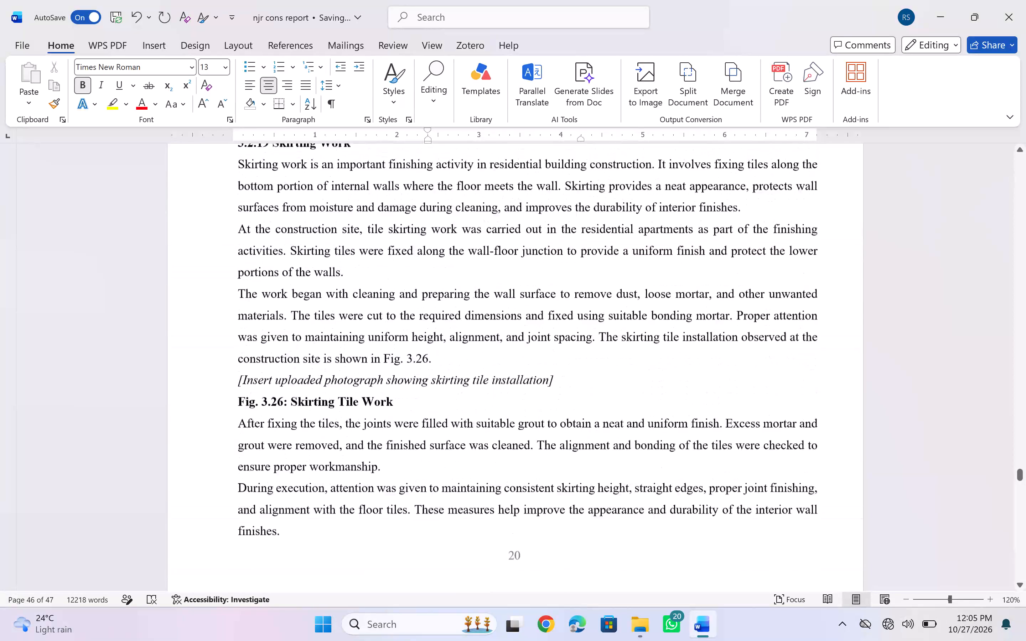
scroll(485, 309, "up", 1)
scroll(485, 309, "down", 4)
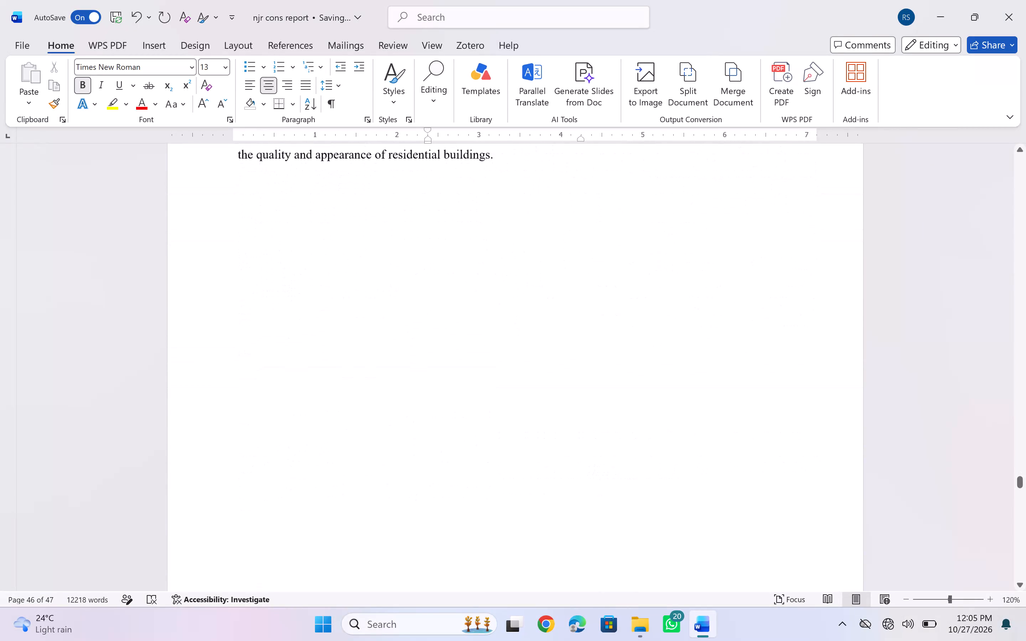
scroll(485, 309, "down", 1)
scroll(485, 309, "up", 4)
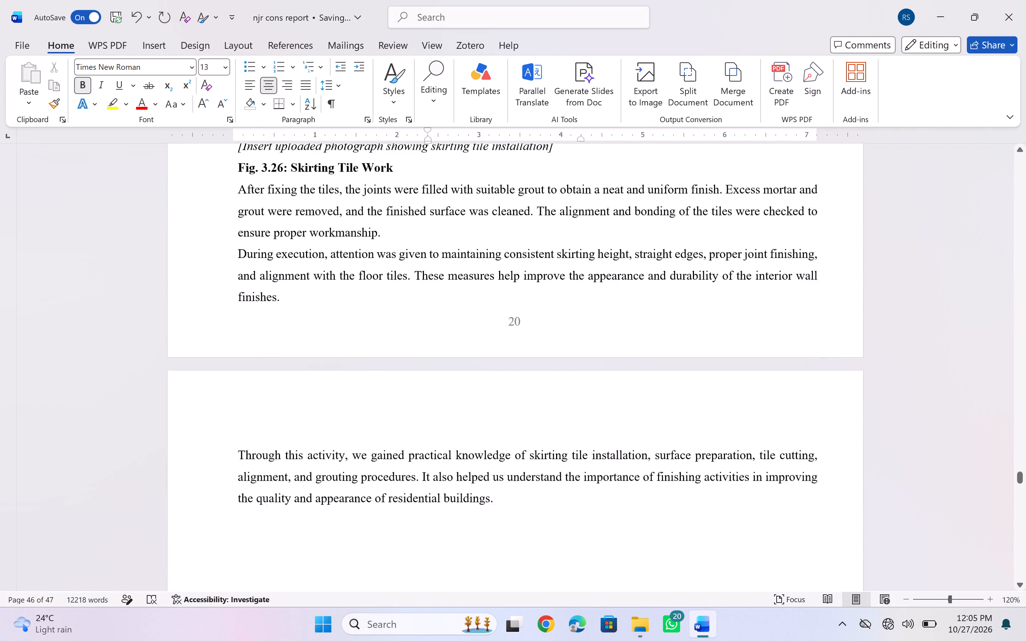
scroll(485, 309, "up", 10)
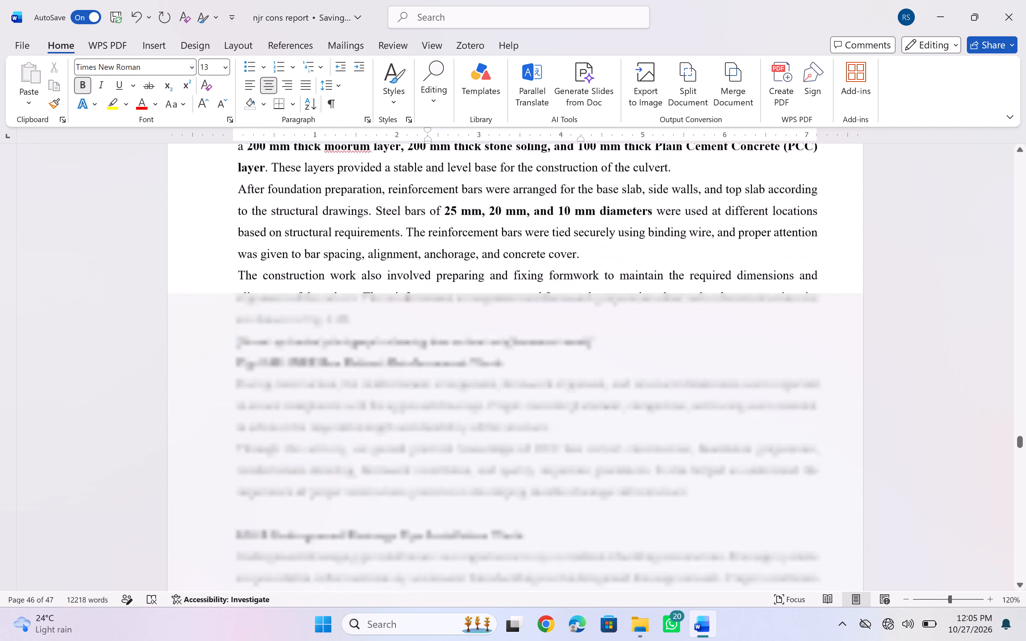
scroll(485, 309, "up", 5)
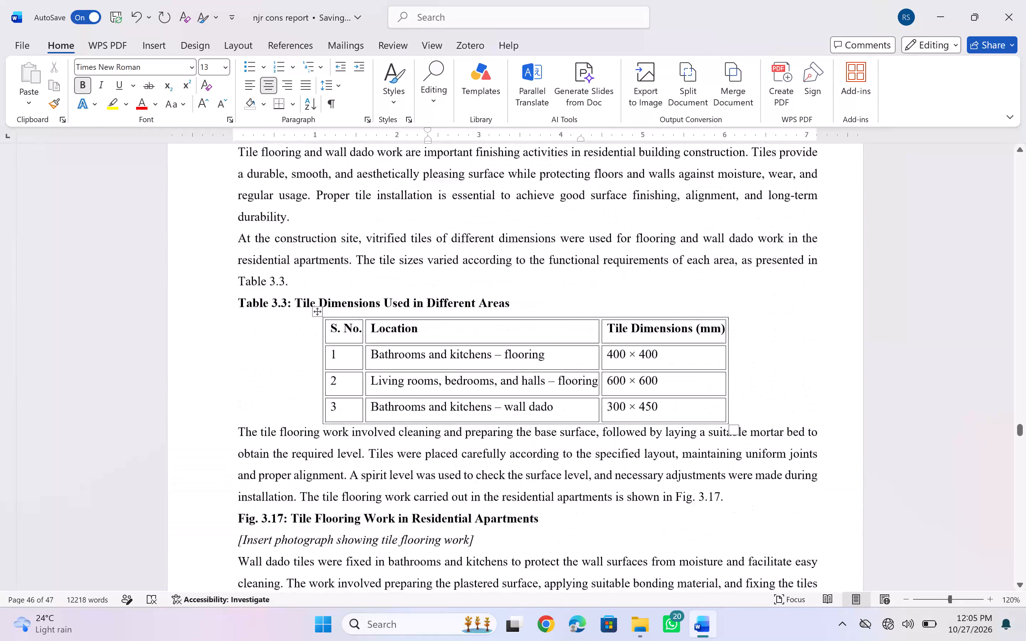
scroll(485, 309, "up", 7)
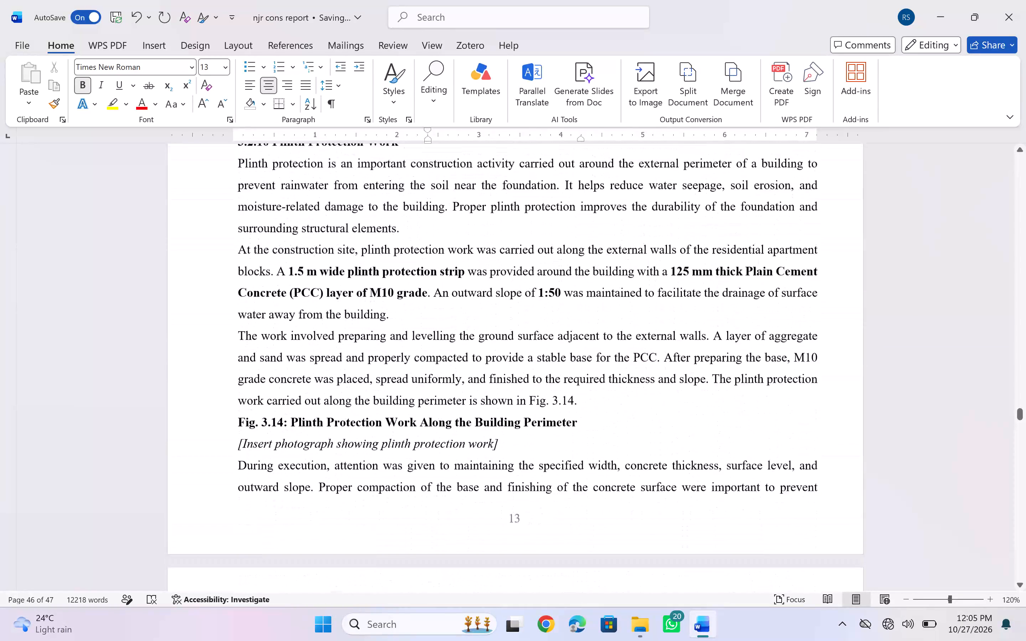
scroll(485, 309, "up", 6)
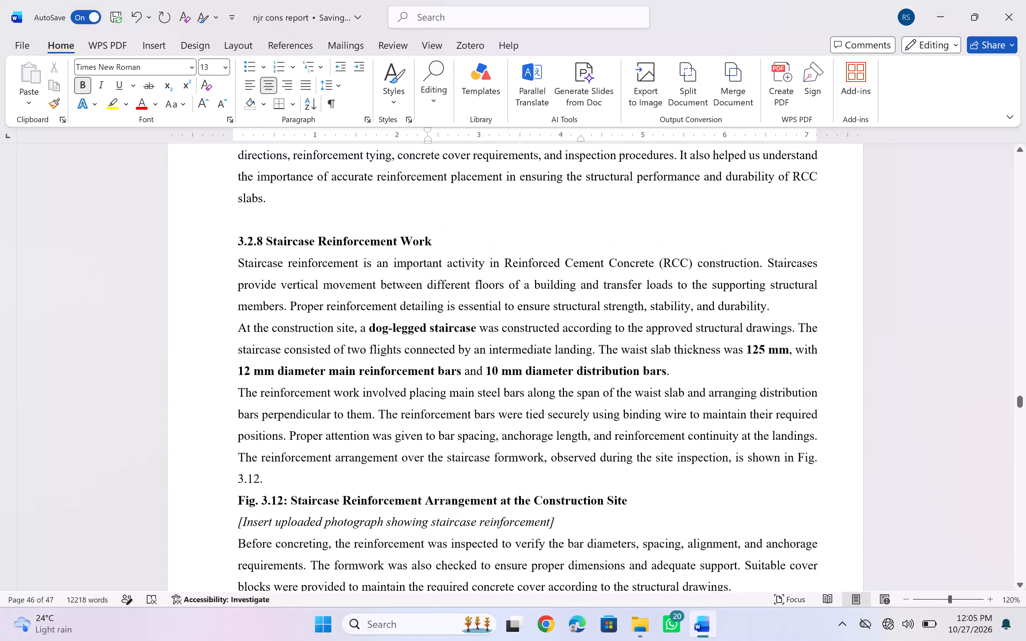
scroll(485, 309, "down", 3)
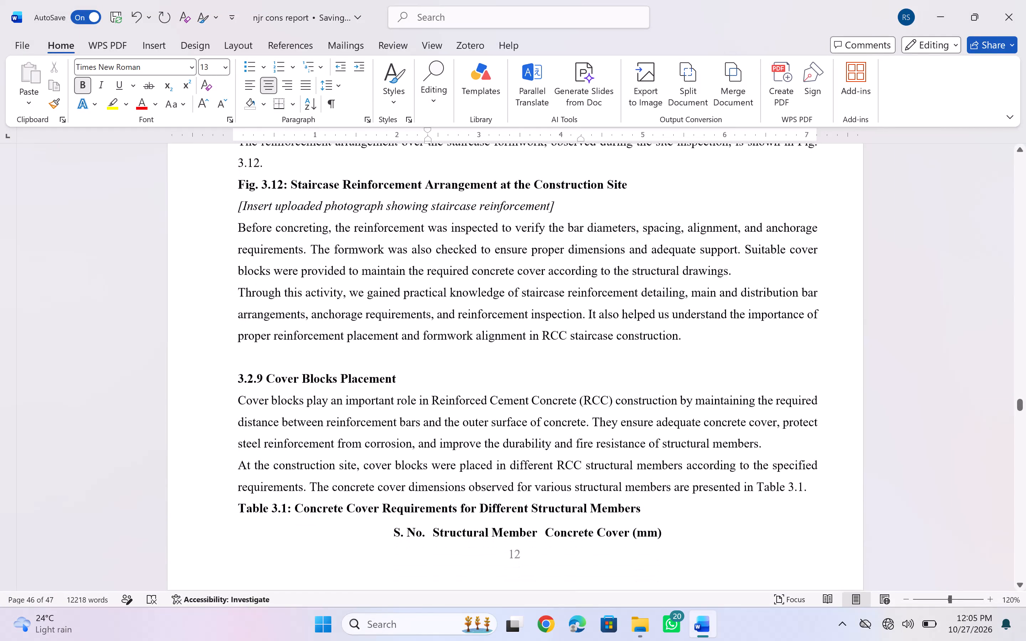
scroll(485, 309, "down", 1)
scroll(485, 309, "up", 4)
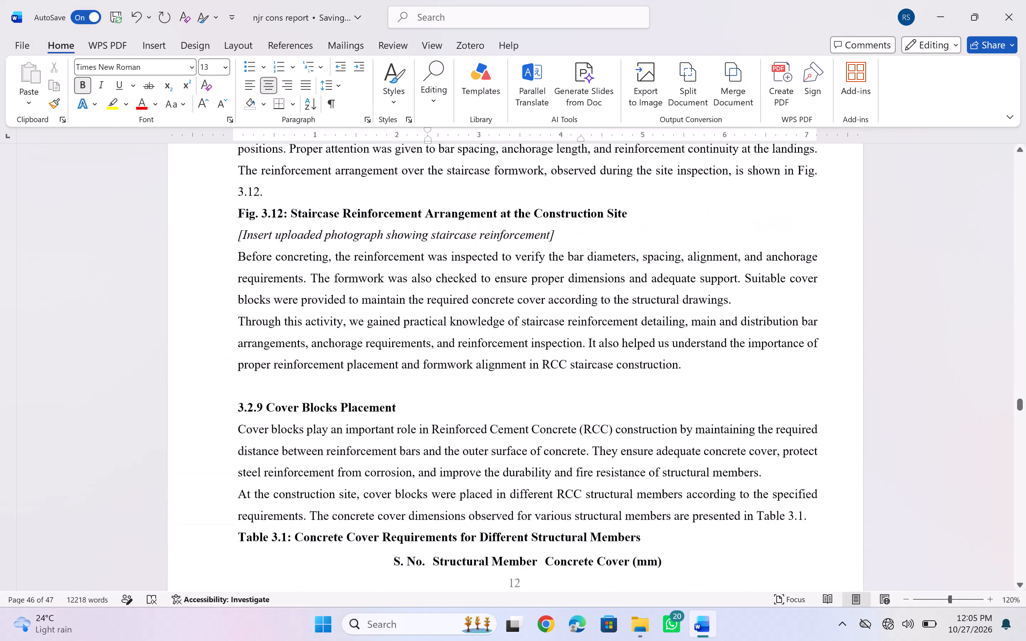
scroll(485, 309, "up", 5)
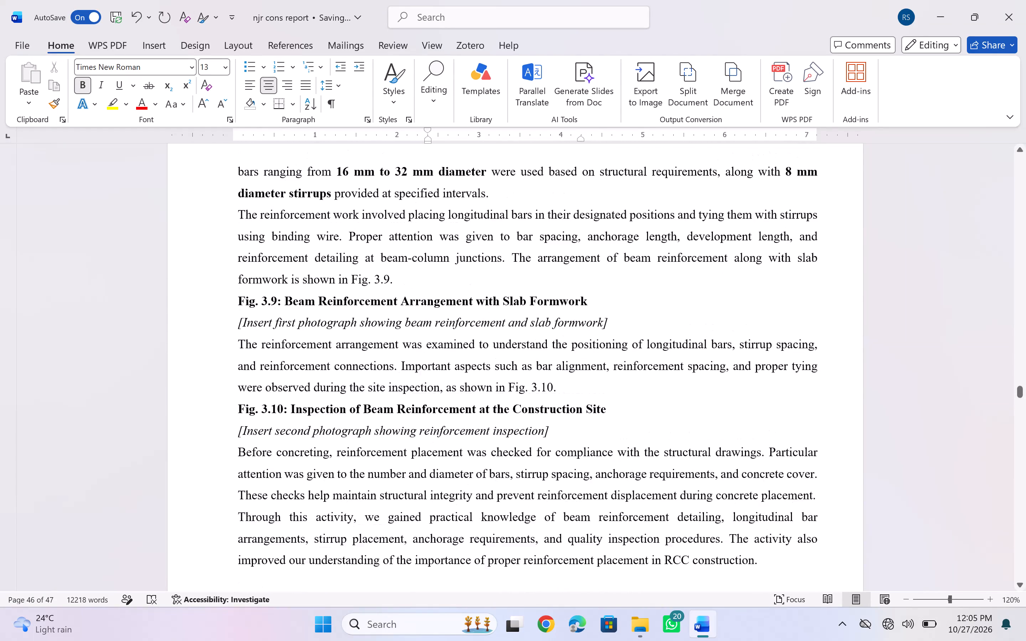
scroll(485, 309, "up", 6)
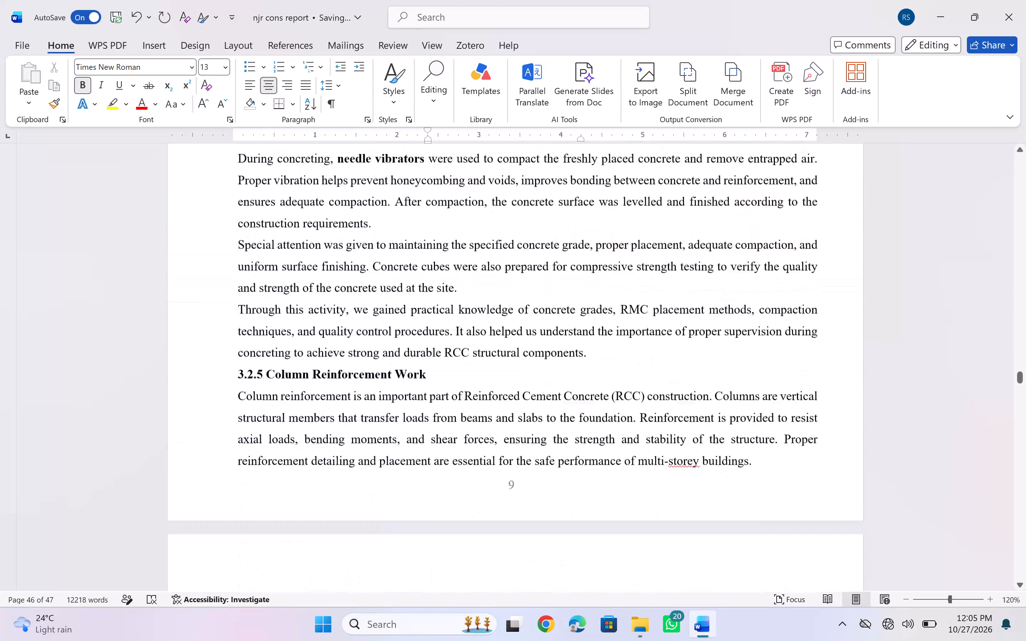
scroll(485, 309, "up", 6)
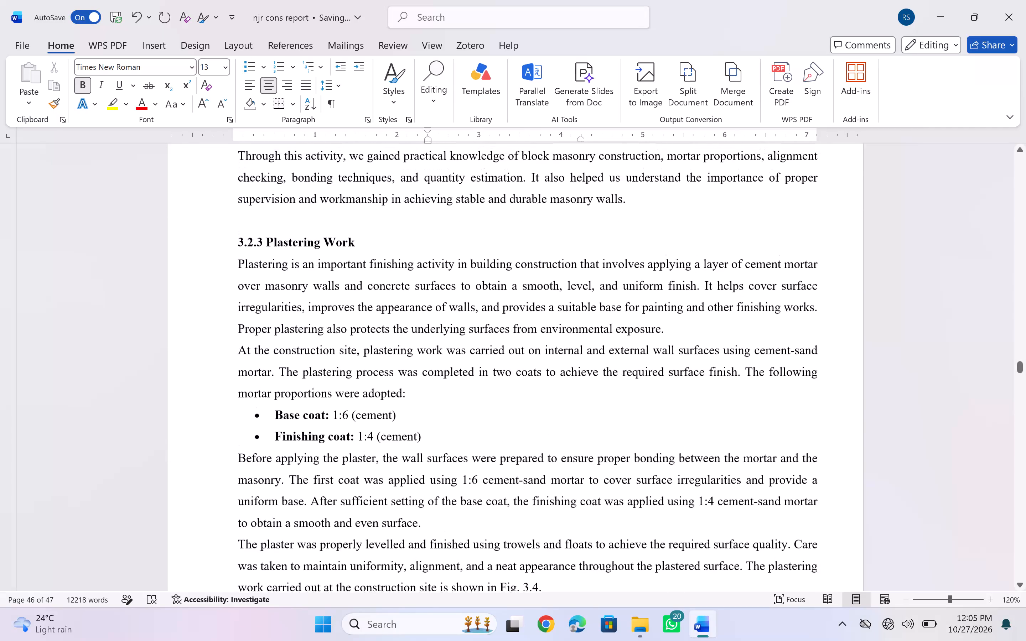
scroll(485, 309, "up", 4)
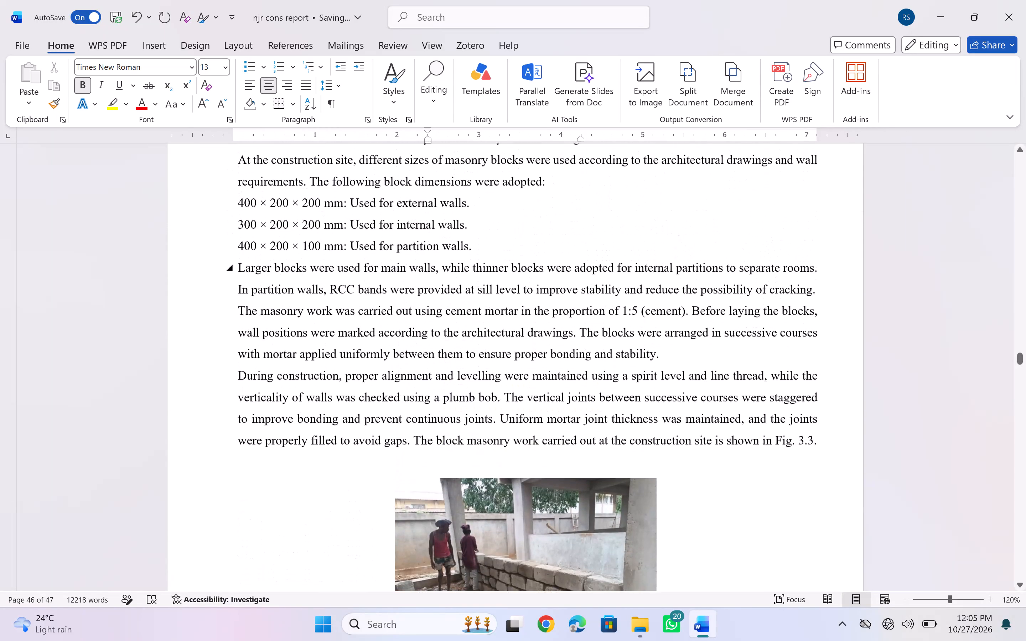
scroll(485, 309, "up", 5)
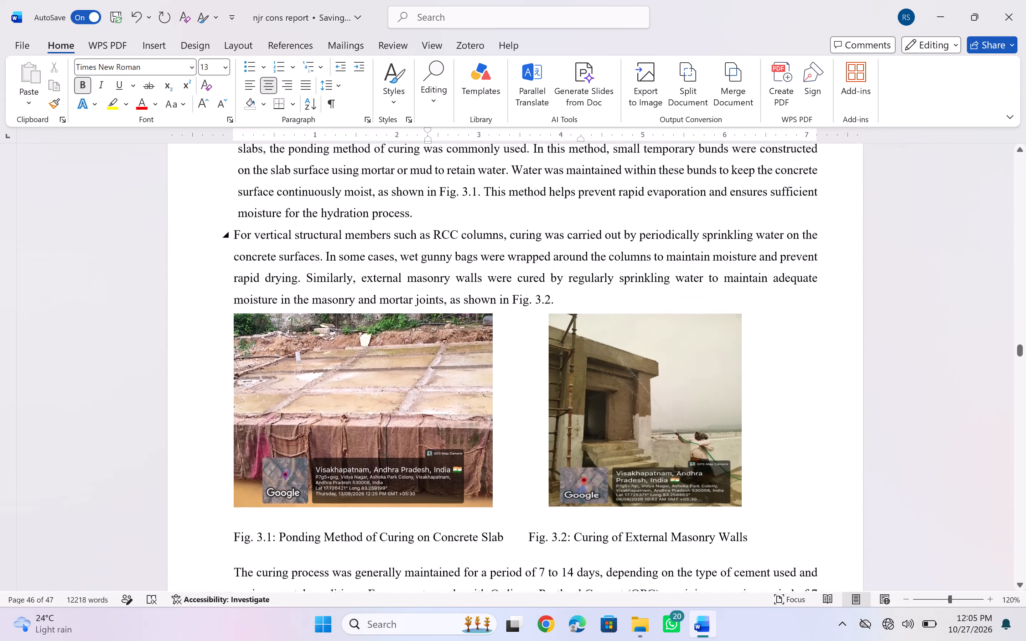
scroll(485, 309, "up", 3)
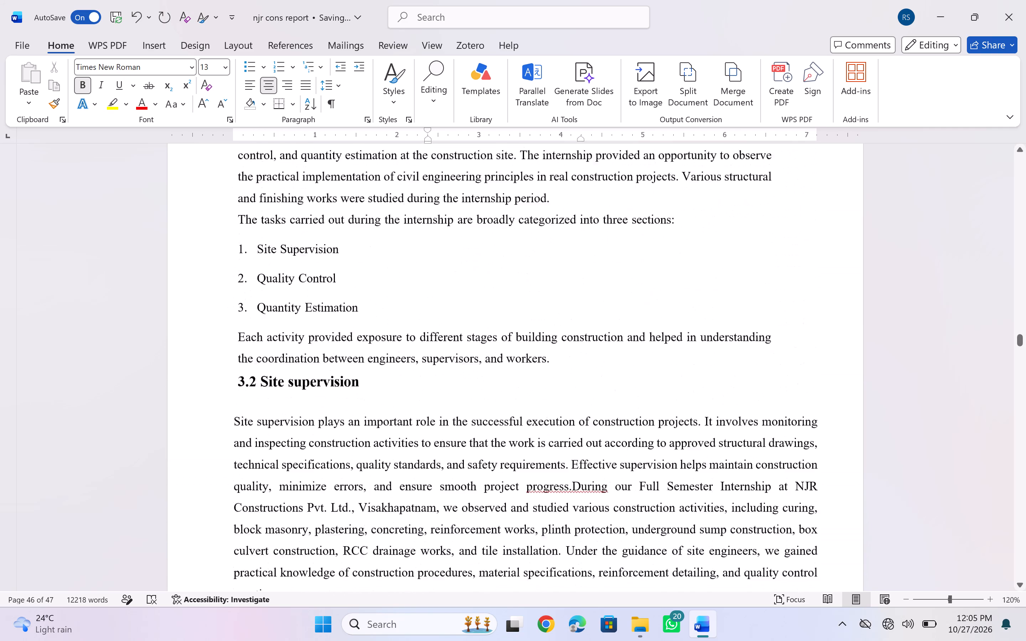
scroll(485, 309, "up", 4)
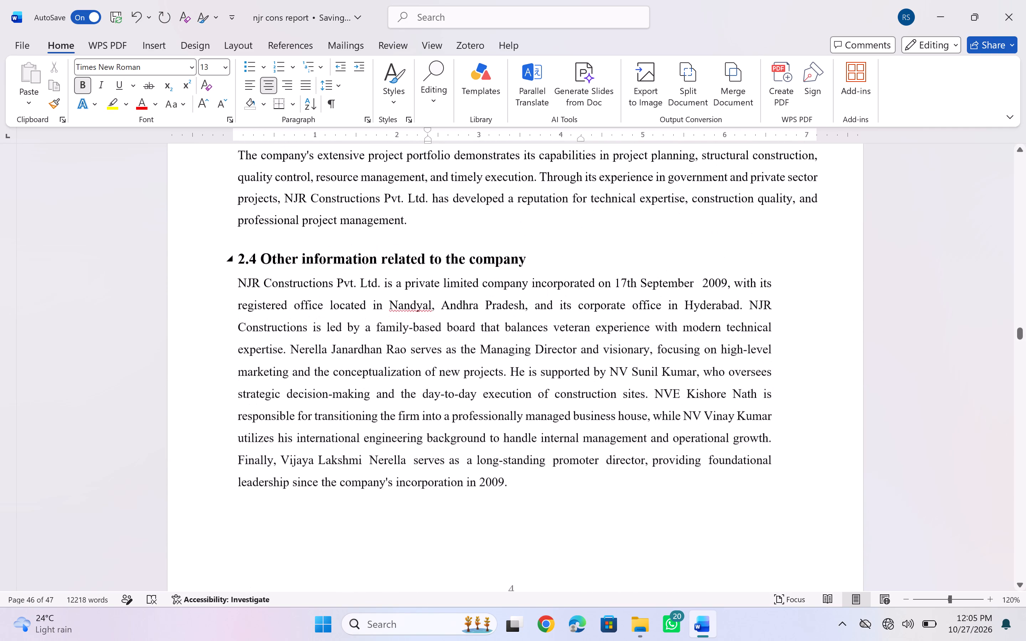
Extend the right indent of the paragraph under 2.4 Other information related to the company to the page's right margin.
scroll(485, 309, "up", 1)
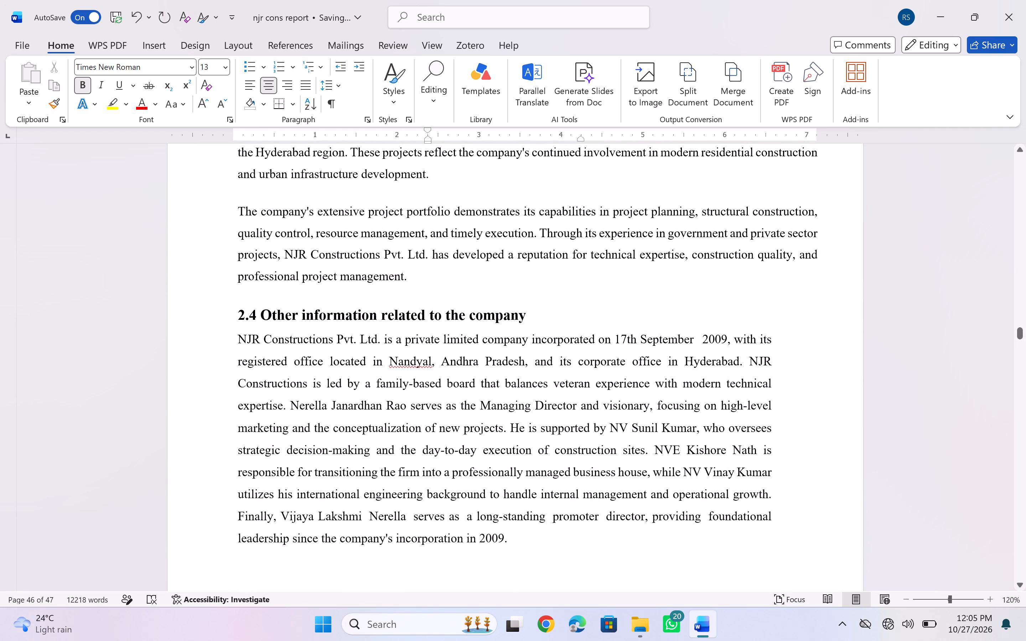
left_click_drag(234, 339, 297, 360)
left_click_drag(297, 360, 513, 541)
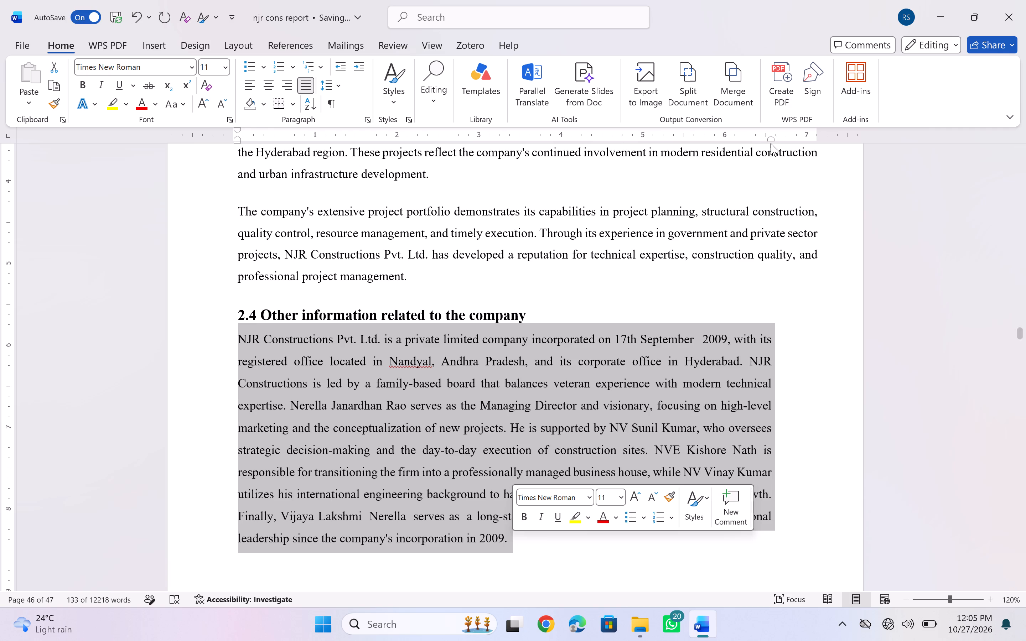
left_click_drag(771, 137, 818, 143)
left_click(701, 518)
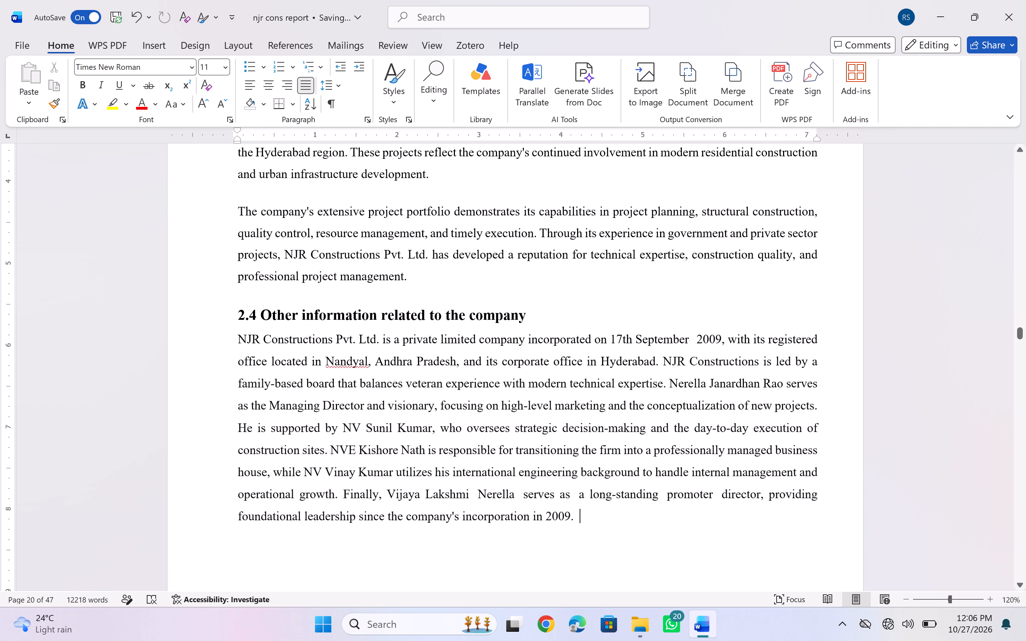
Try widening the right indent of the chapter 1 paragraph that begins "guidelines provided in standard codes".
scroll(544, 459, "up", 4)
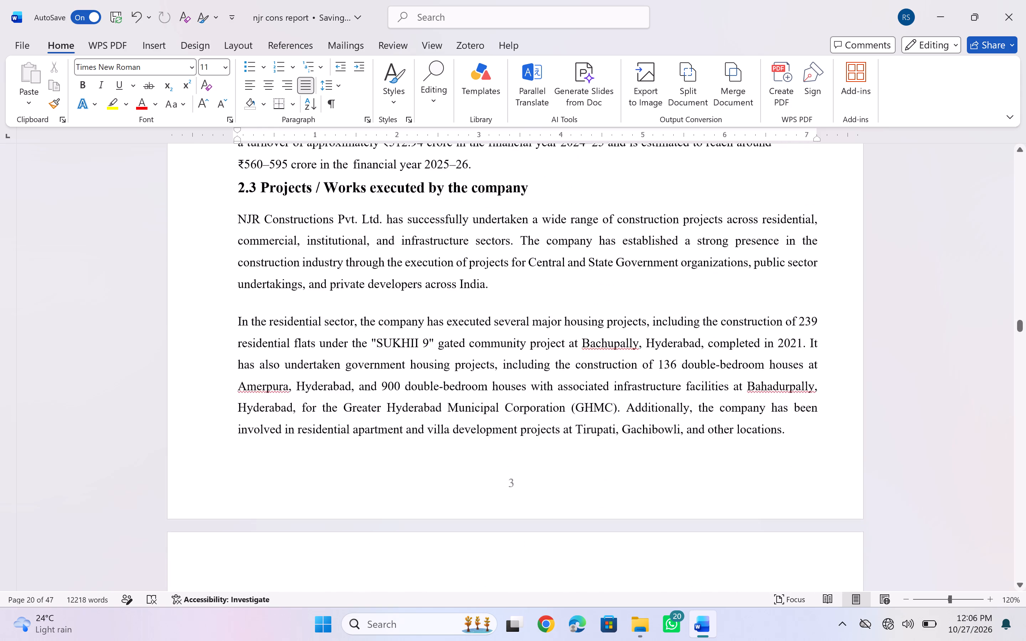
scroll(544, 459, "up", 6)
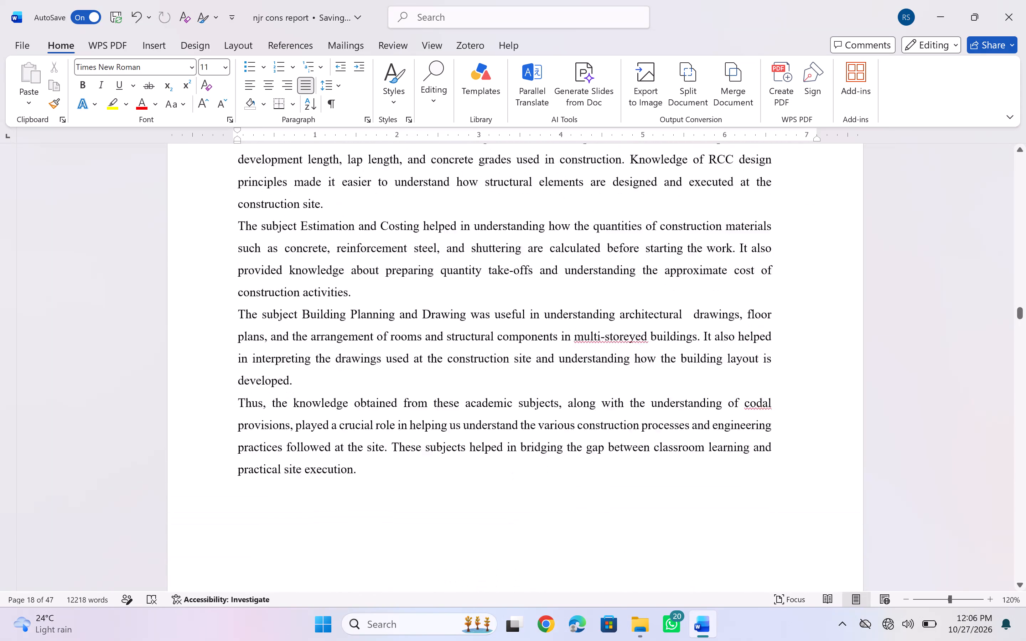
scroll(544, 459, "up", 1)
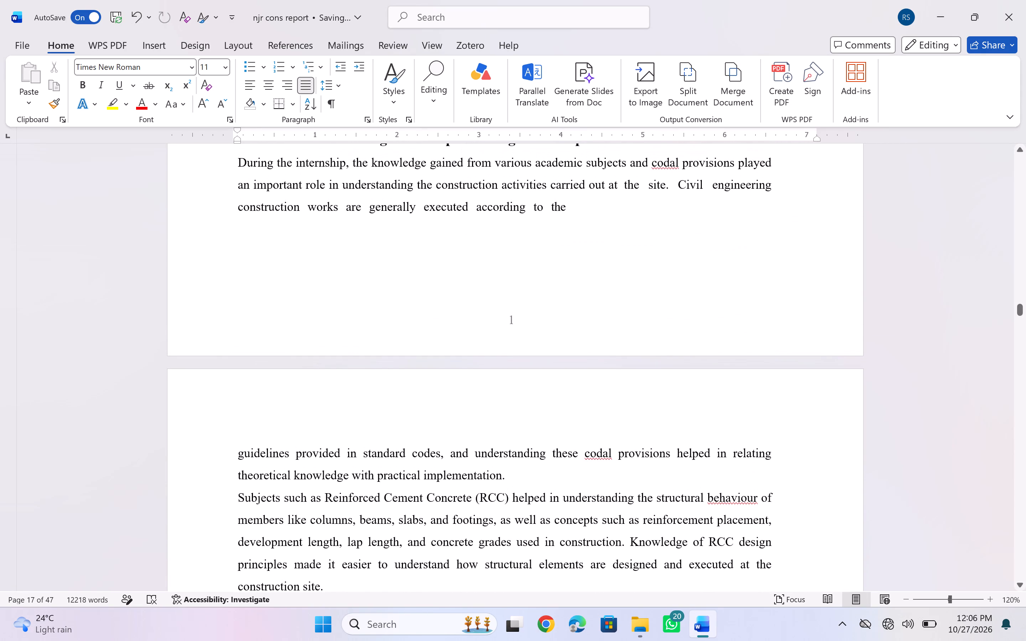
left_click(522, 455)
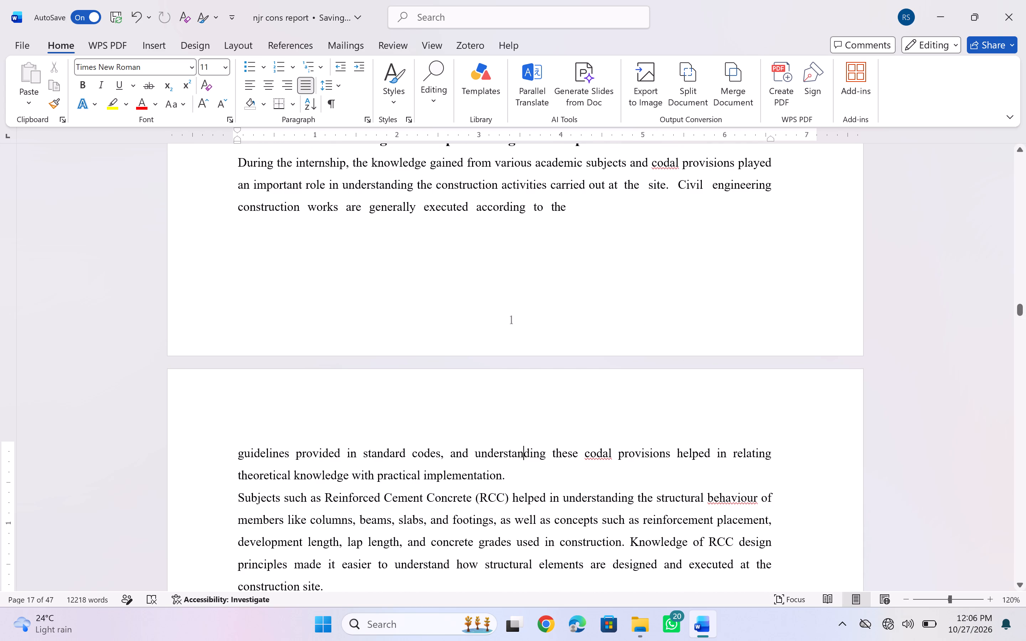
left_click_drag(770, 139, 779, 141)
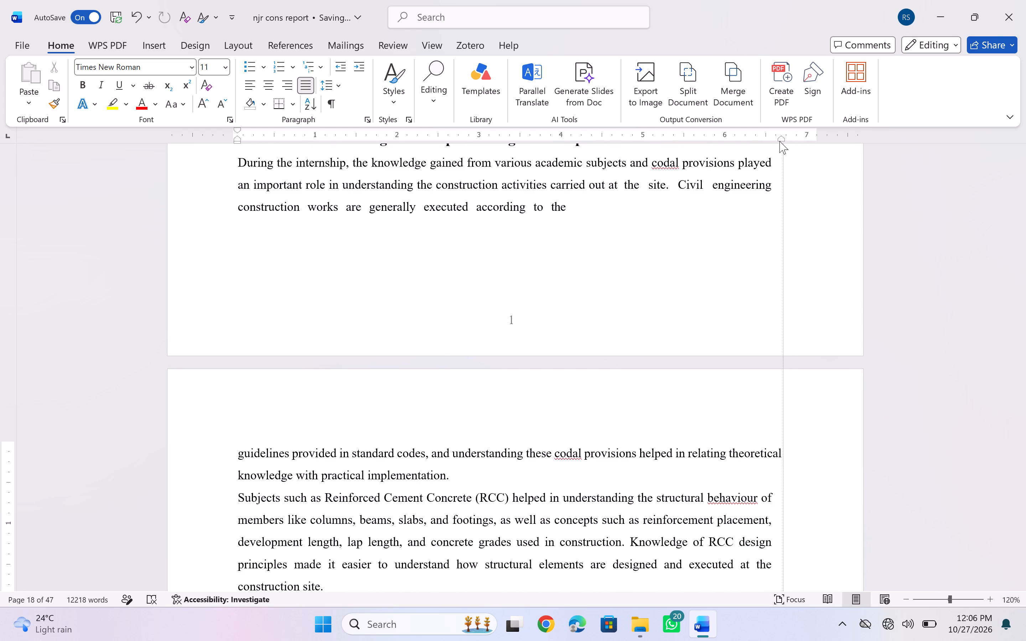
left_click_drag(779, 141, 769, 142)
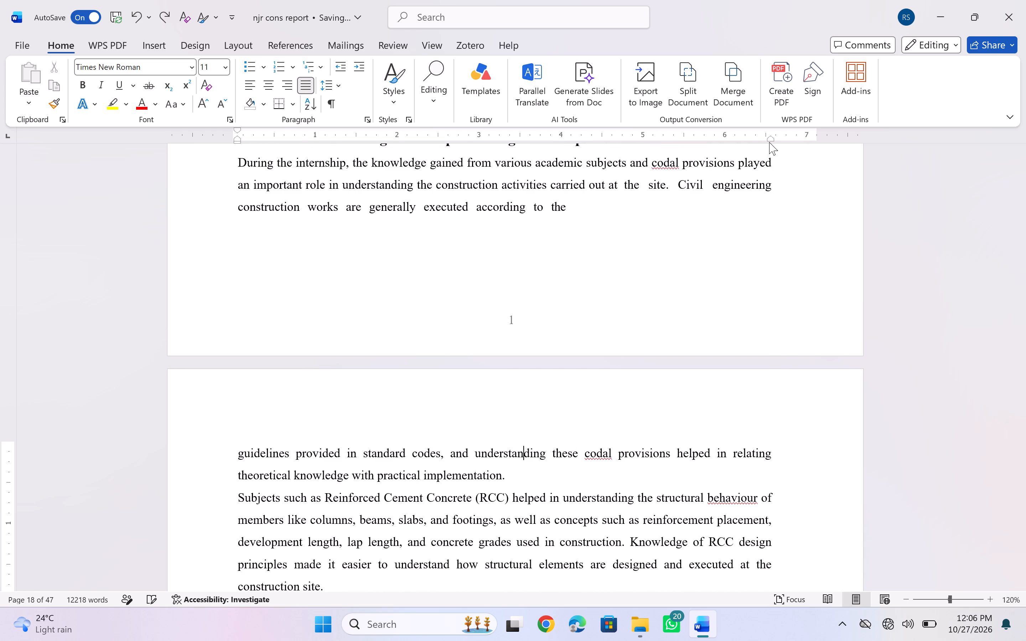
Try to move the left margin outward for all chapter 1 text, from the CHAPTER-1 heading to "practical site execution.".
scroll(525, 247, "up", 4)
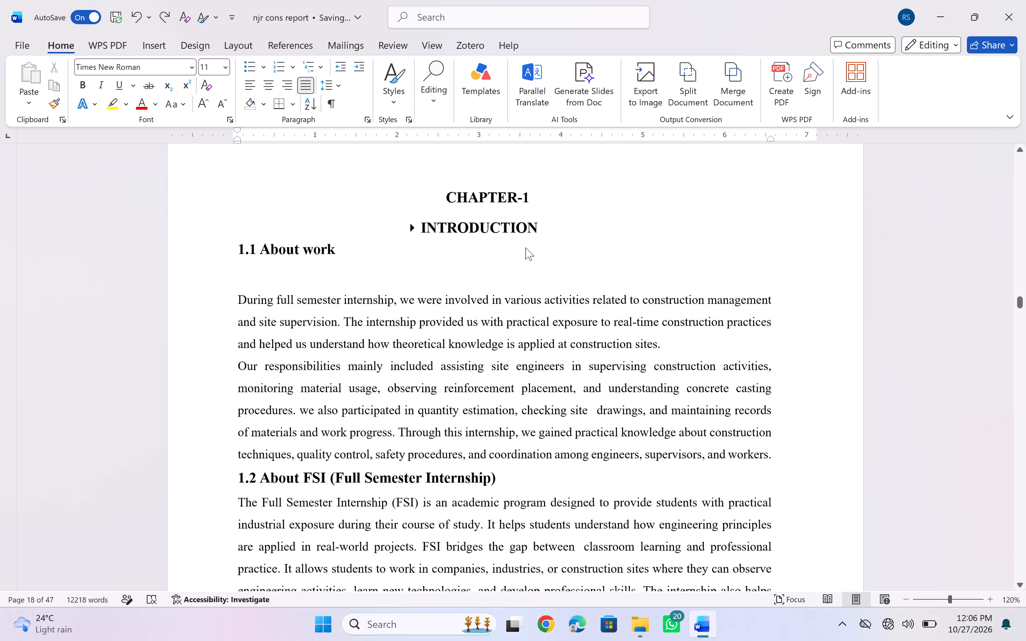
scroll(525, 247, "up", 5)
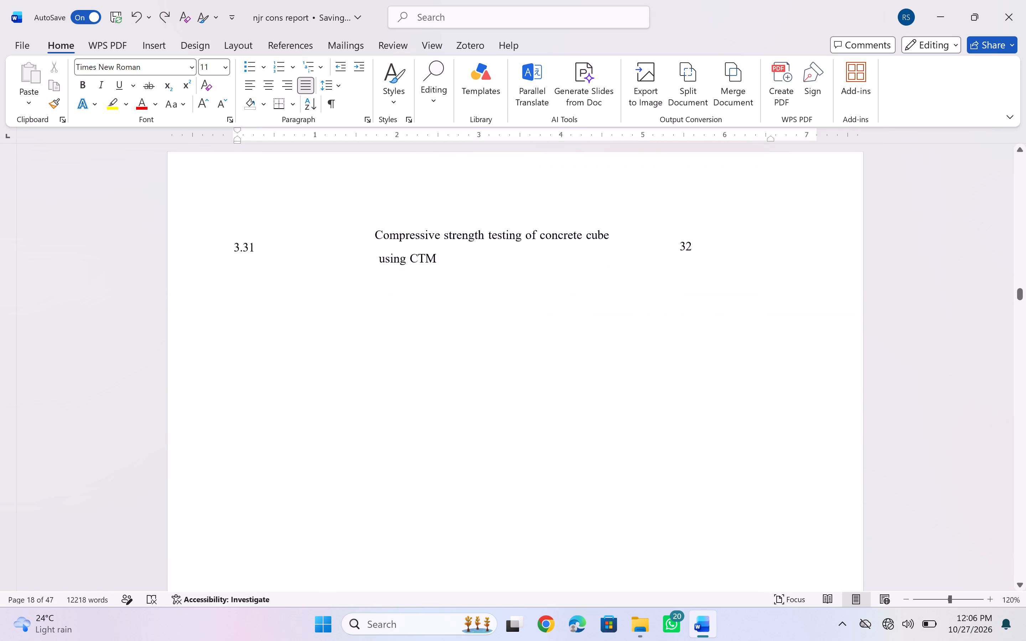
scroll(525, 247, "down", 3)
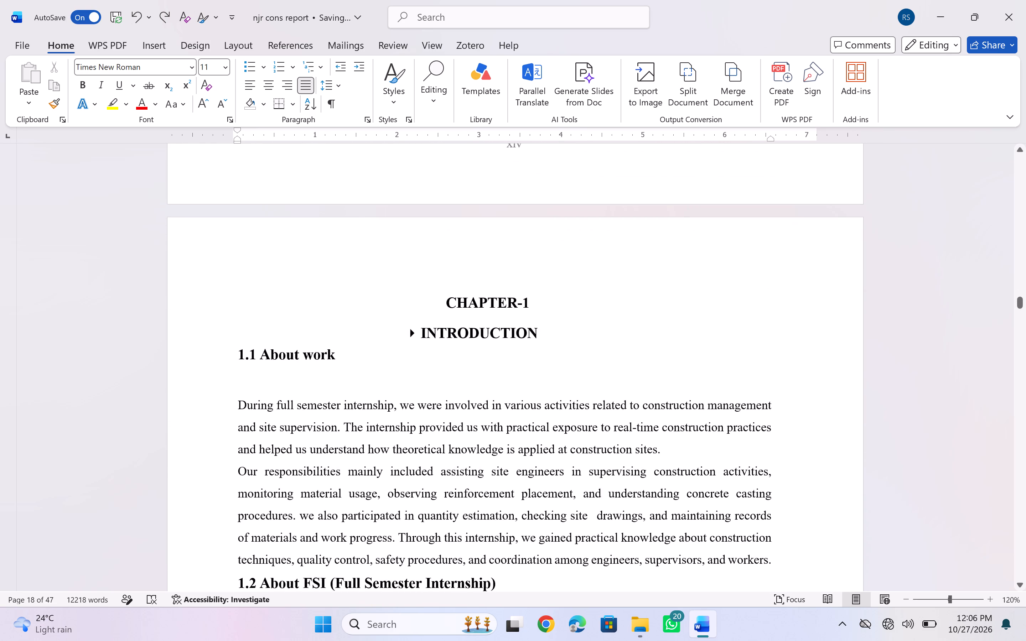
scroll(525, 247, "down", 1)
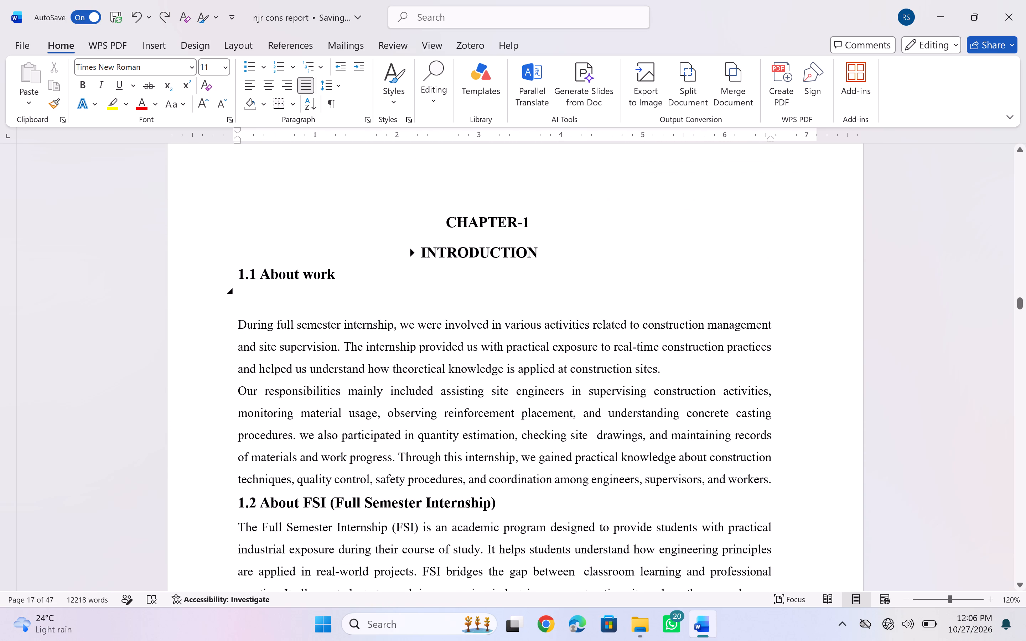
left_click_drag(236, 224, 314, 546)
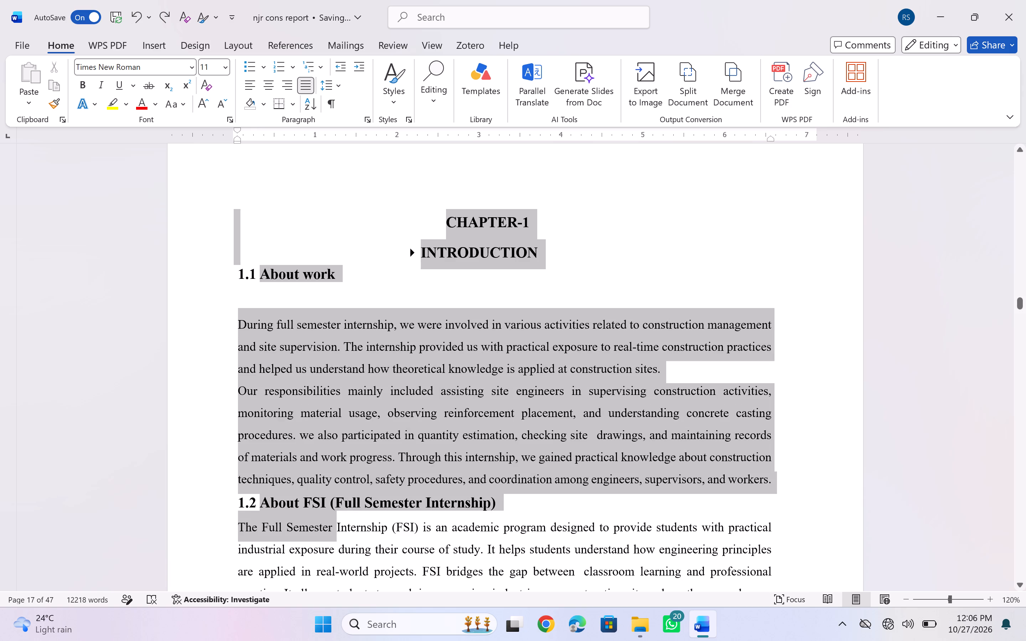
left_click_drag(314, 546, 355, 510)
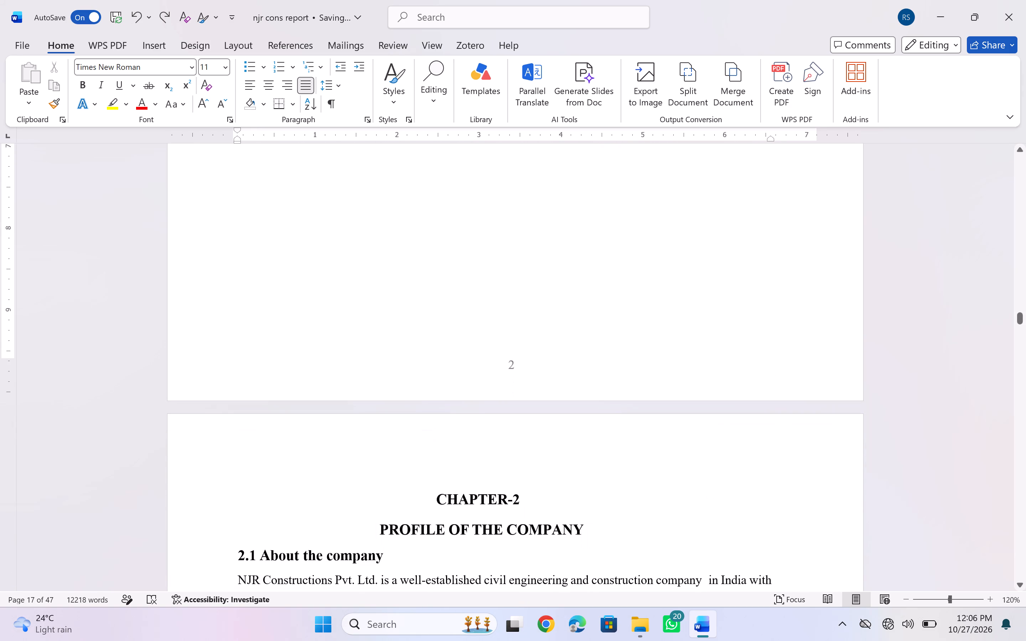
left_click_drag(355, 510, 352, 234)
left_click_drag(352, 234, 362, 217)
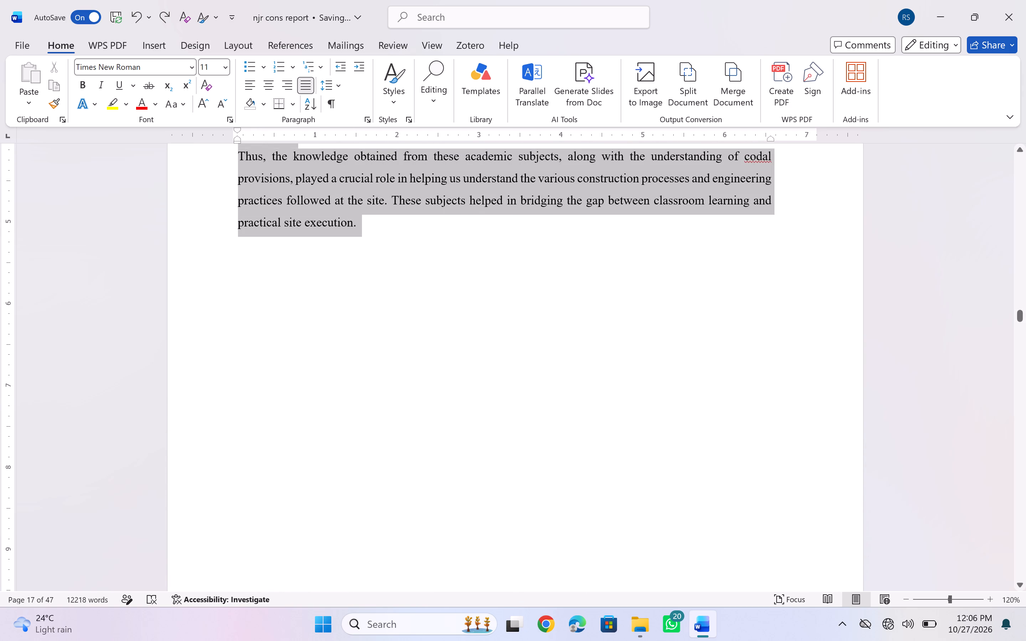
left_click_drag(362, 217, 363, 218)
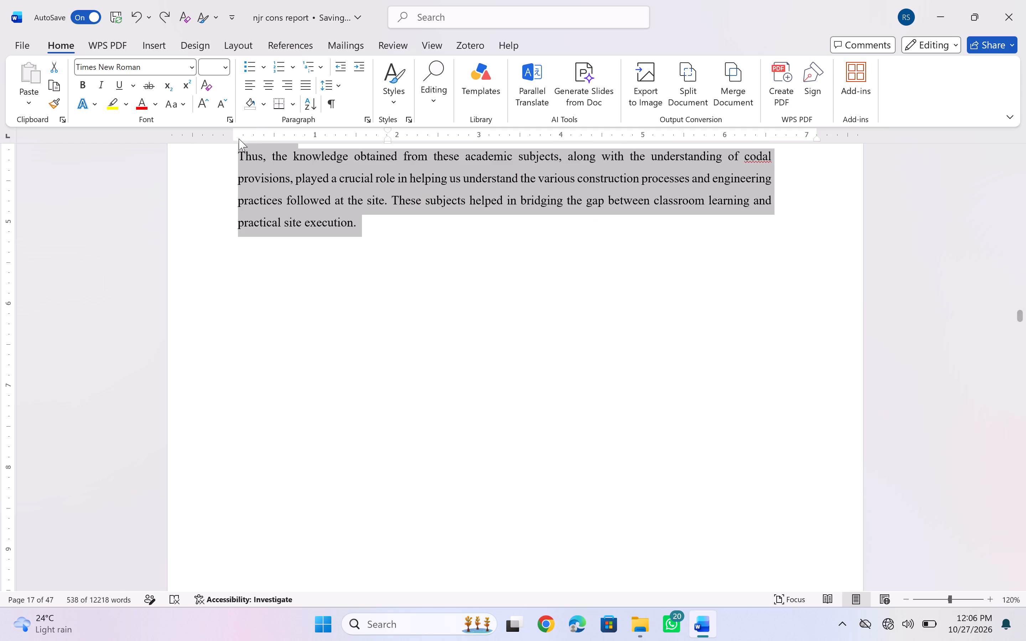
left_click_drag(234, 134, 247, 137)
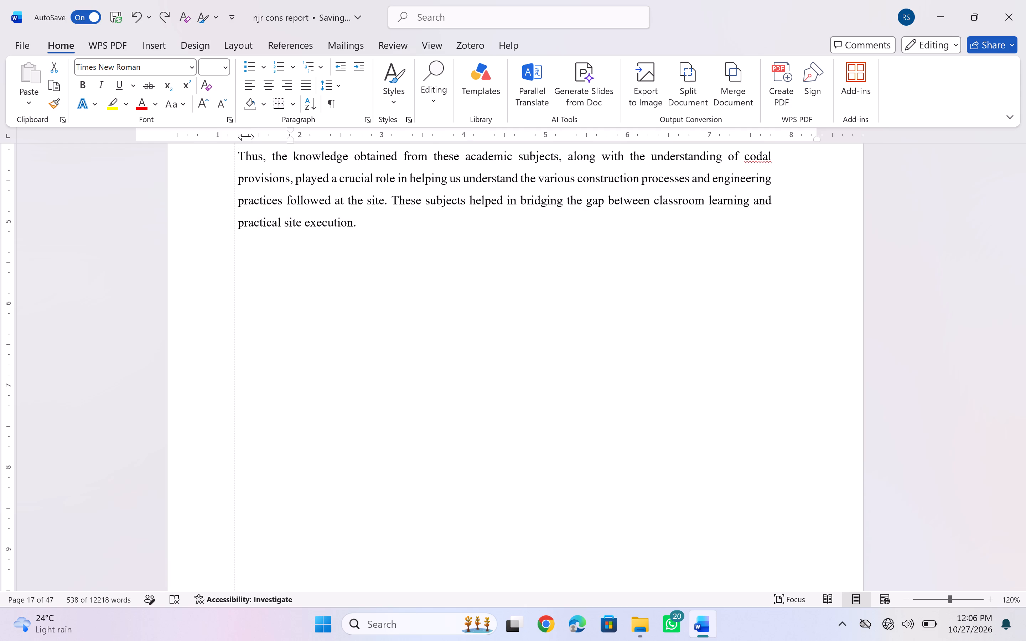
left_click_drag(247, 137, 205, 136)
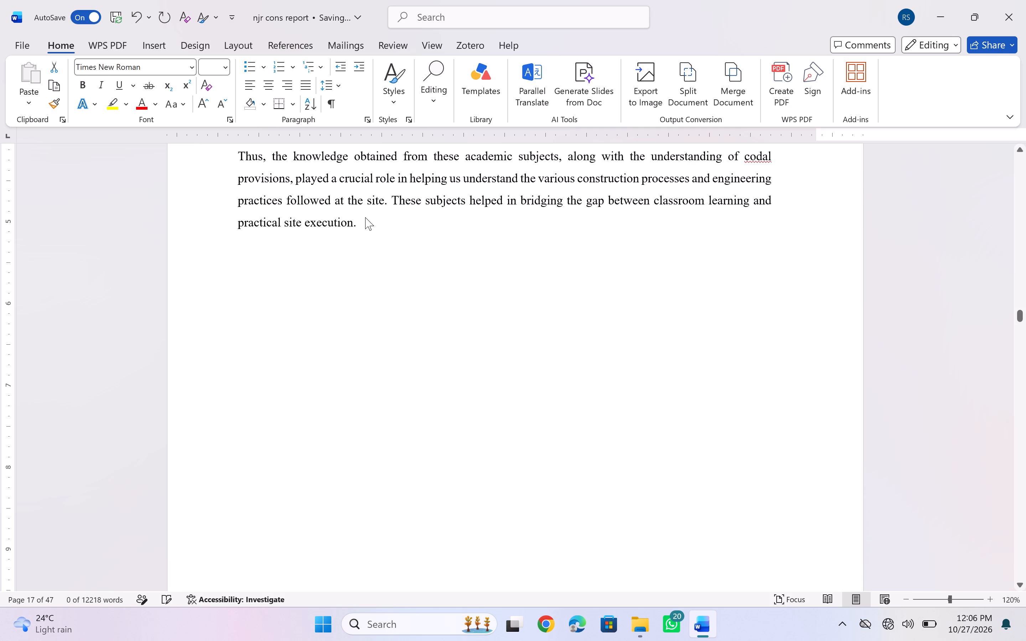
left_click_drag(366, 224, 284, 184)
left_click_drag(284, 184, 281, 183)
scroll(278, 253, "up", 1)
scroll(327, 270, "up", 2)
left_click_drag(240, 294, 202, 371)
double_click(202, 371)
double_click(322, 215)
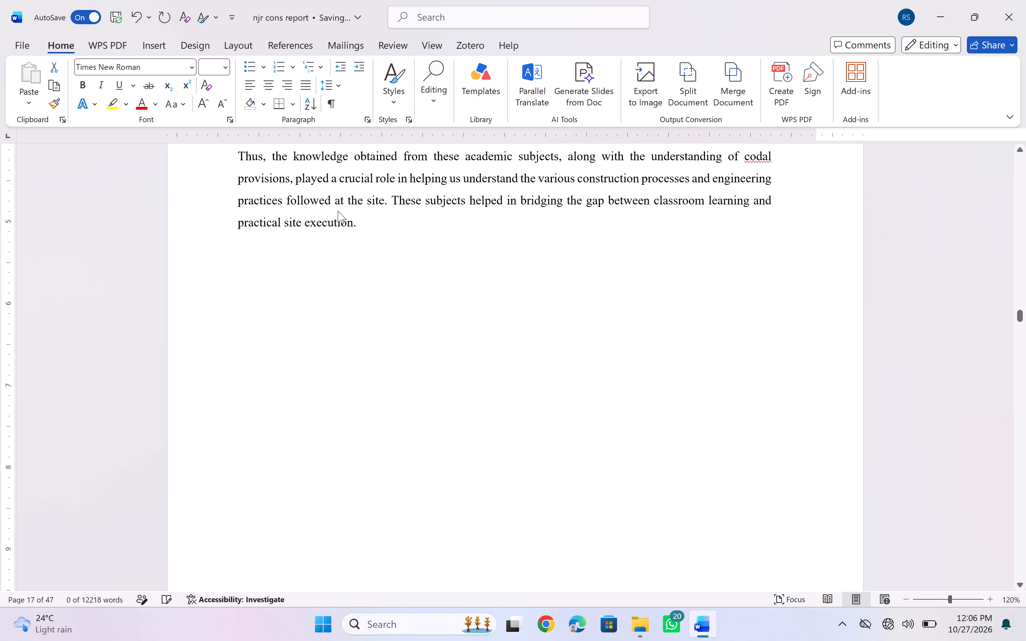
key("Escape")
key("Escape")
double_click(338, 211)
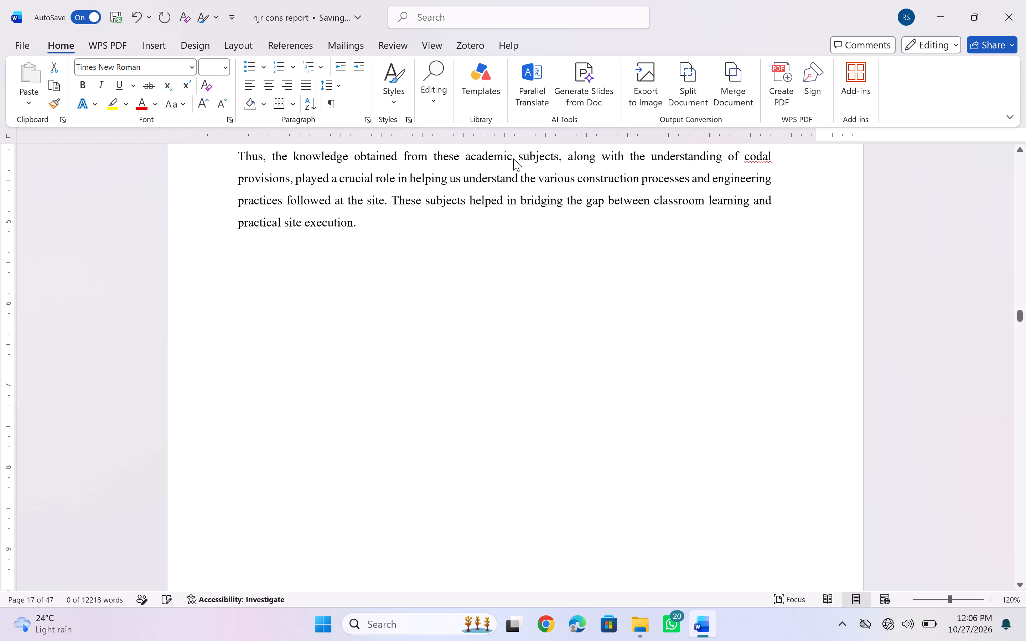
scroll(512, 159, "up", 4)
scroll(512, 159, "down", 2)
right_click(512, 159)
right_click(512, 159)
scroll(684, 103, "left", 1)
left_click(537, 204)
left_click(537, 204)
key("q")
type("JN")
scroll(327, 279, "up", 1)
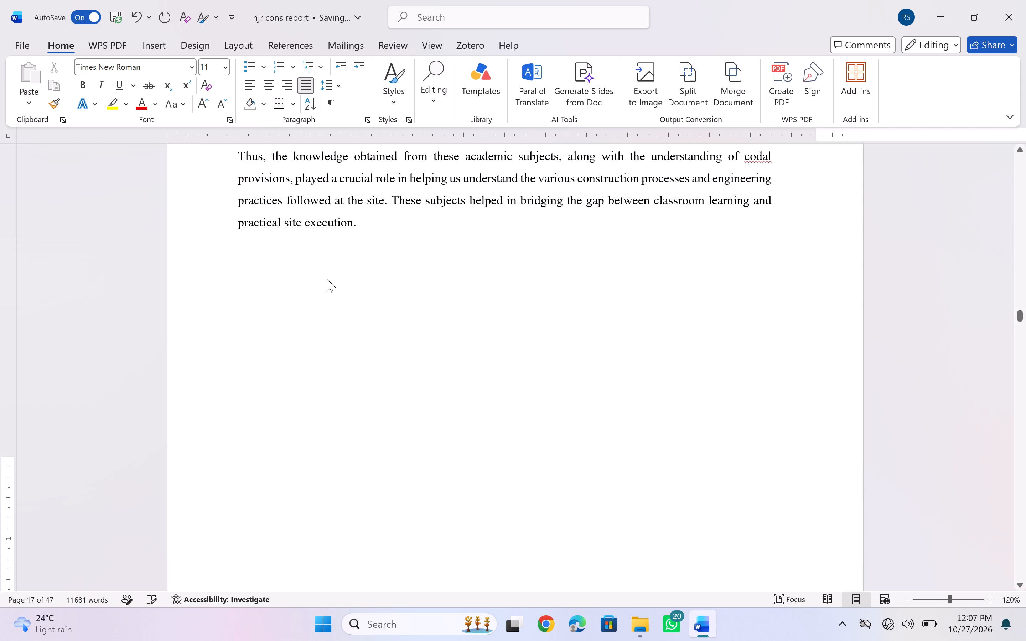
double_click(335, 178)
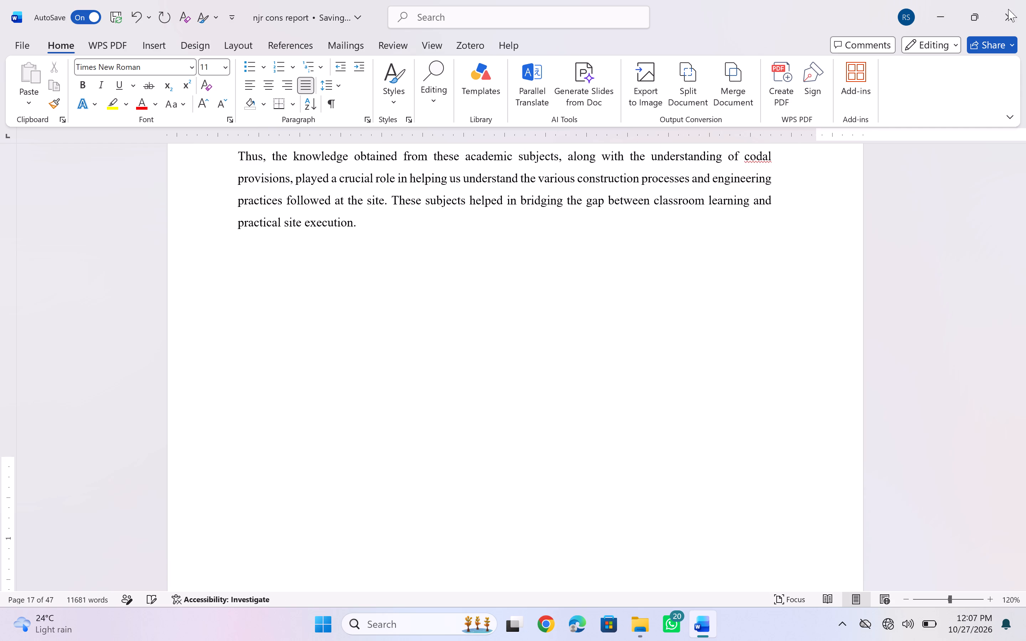
Close the njr cons report document window.
left_click(1011, 14)
left_click(1011, 14)
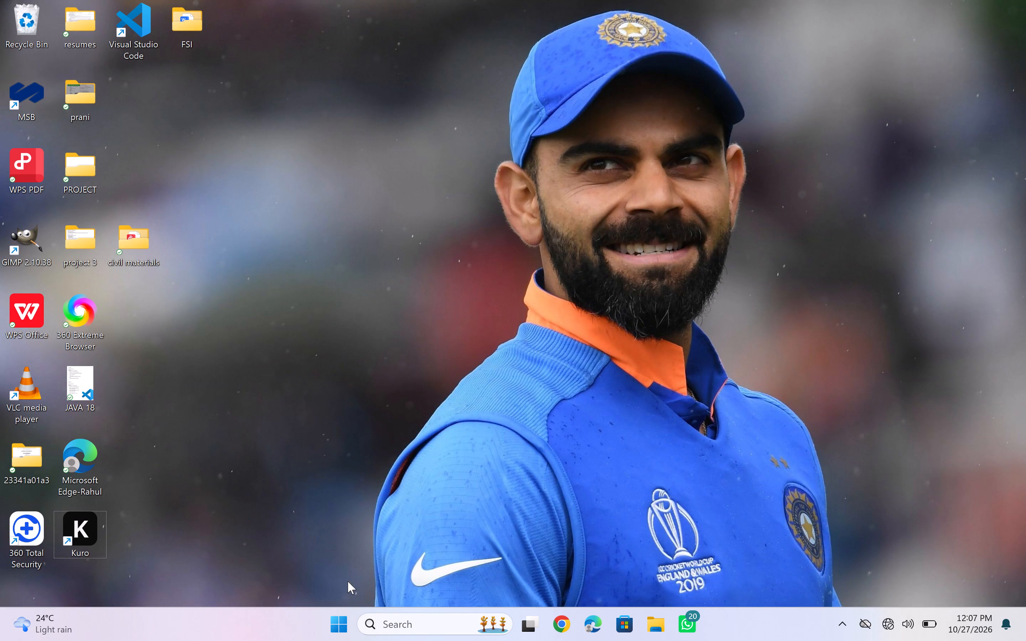
Shut down the computer.
left_click(336, 619)
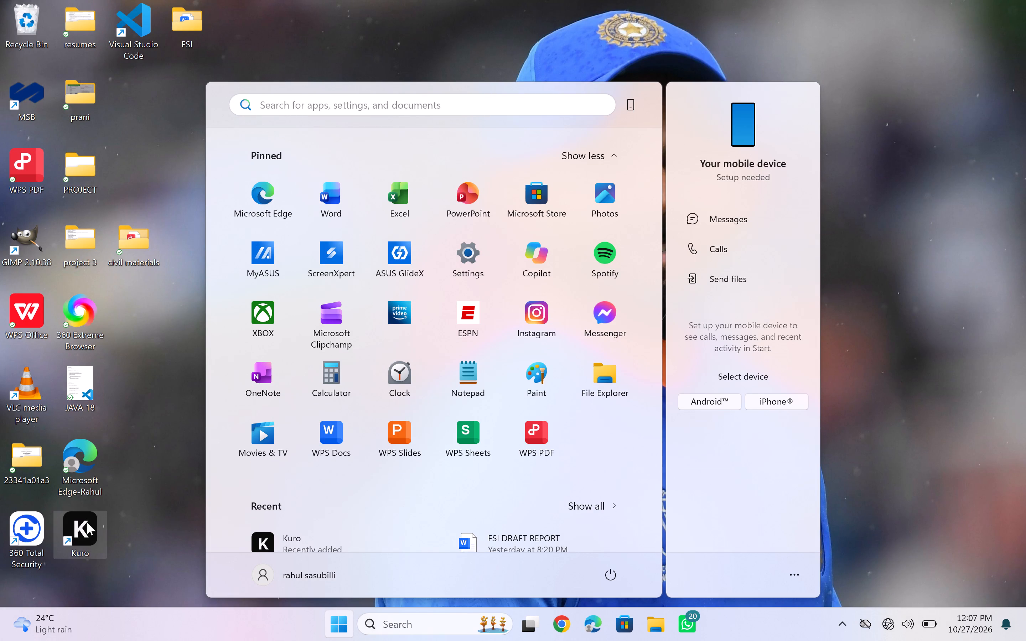
left_click(610, 572)
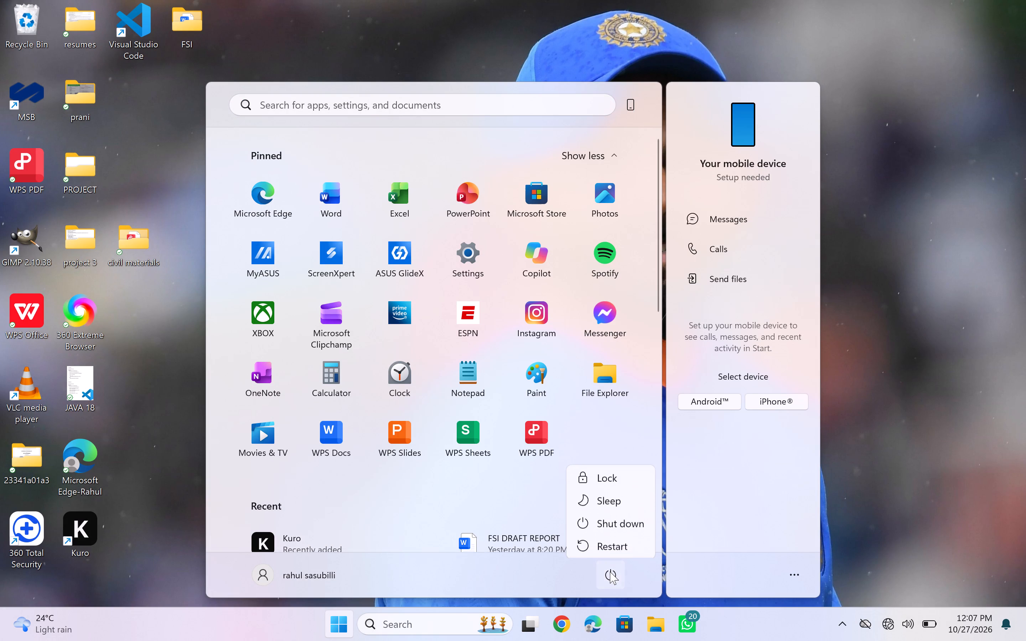
left_click(617, 529)
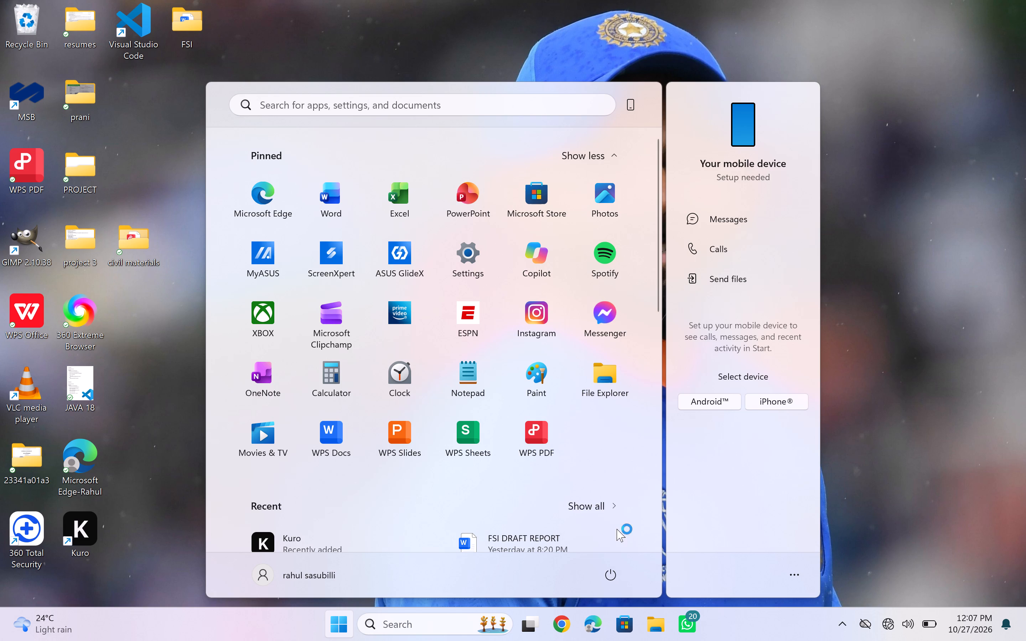